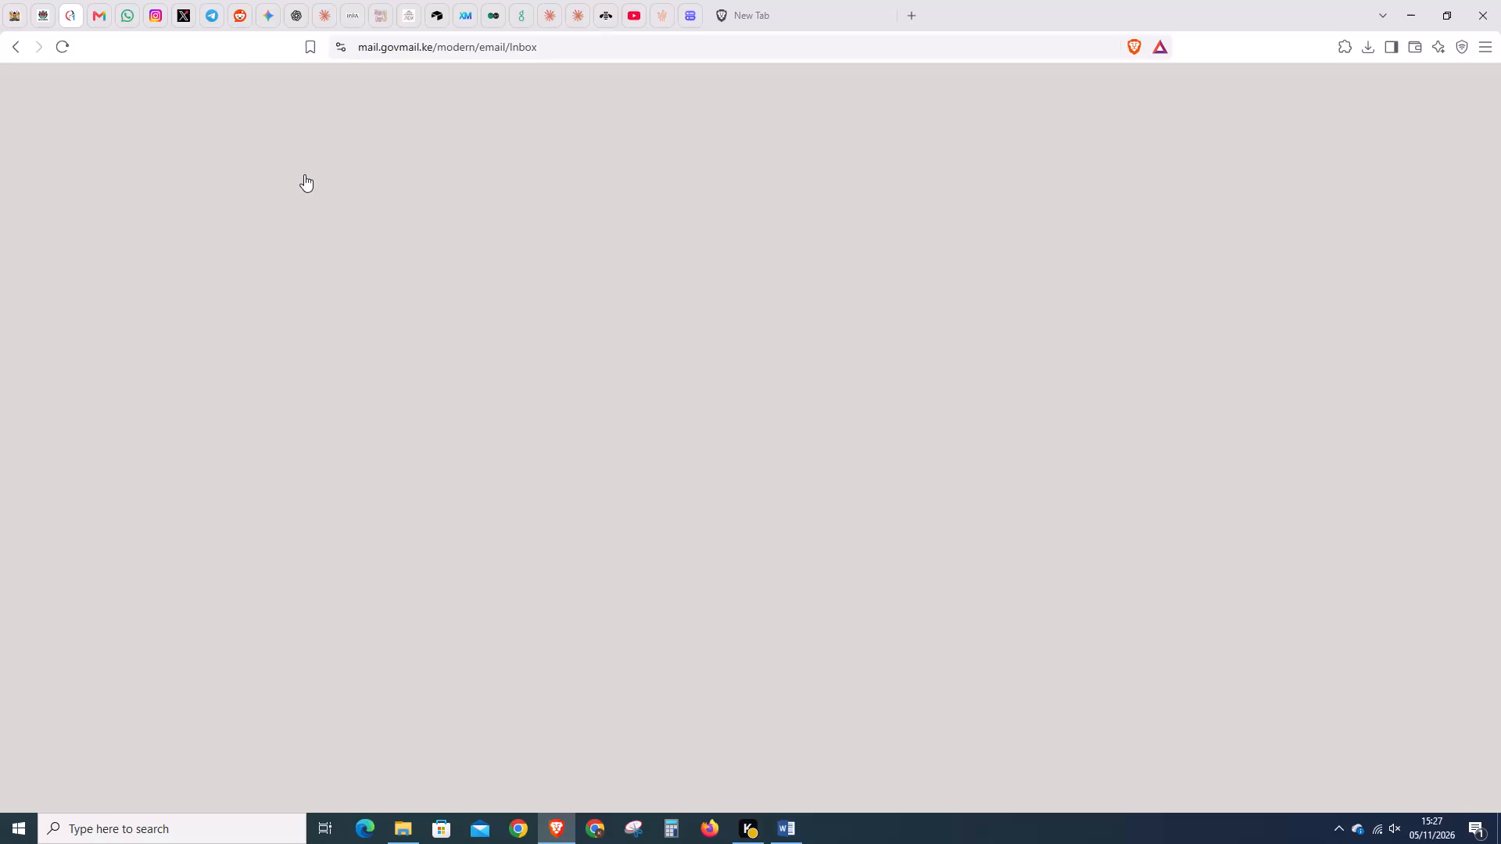
Start a new email message and return to the first of the blank drafts.
click(120, 186)
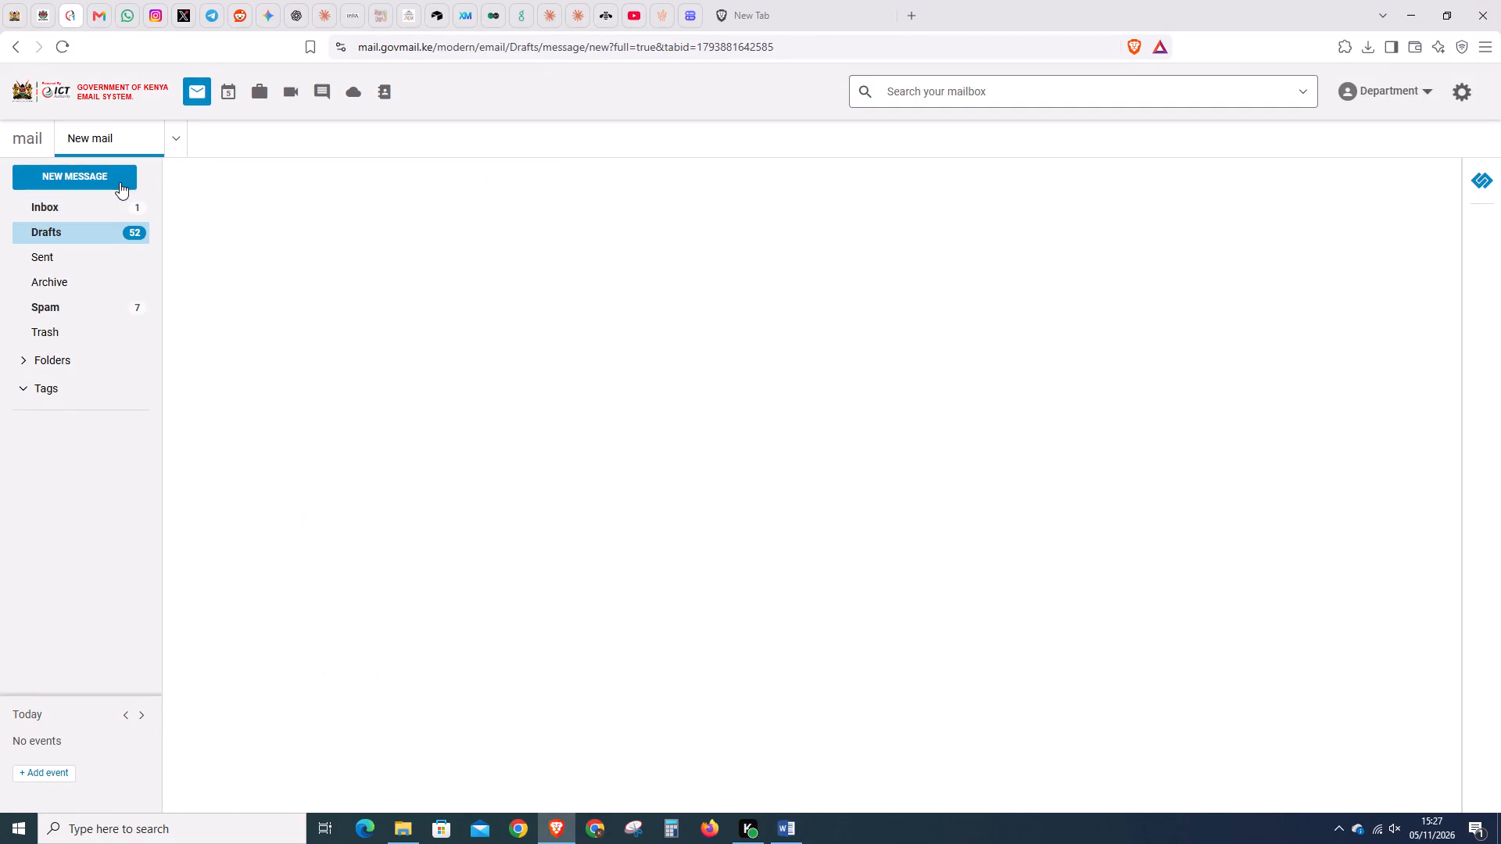
click(104, 173)
click(104, 173)
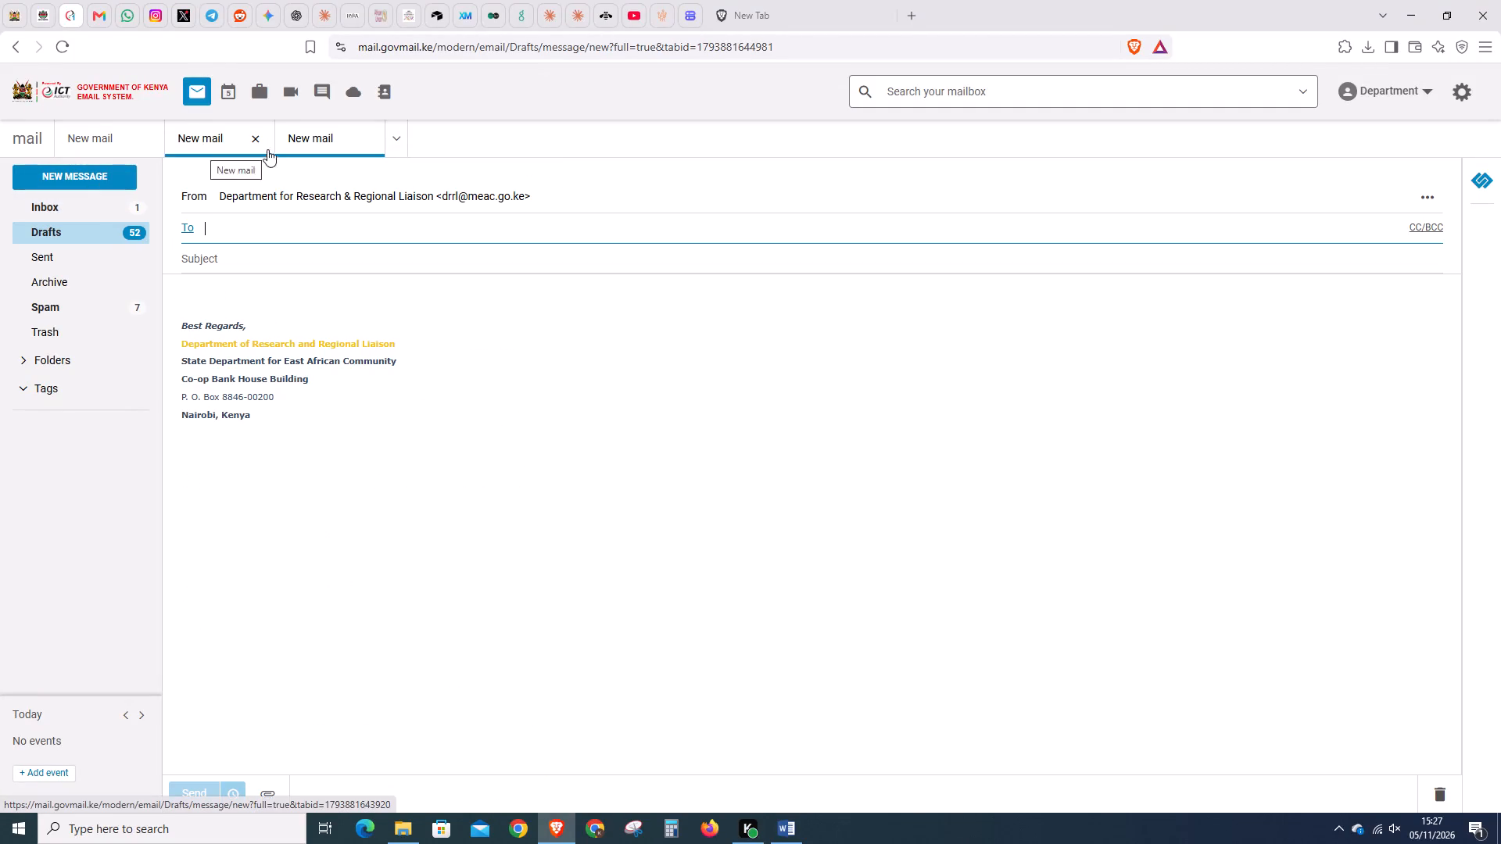
click(109, 180)
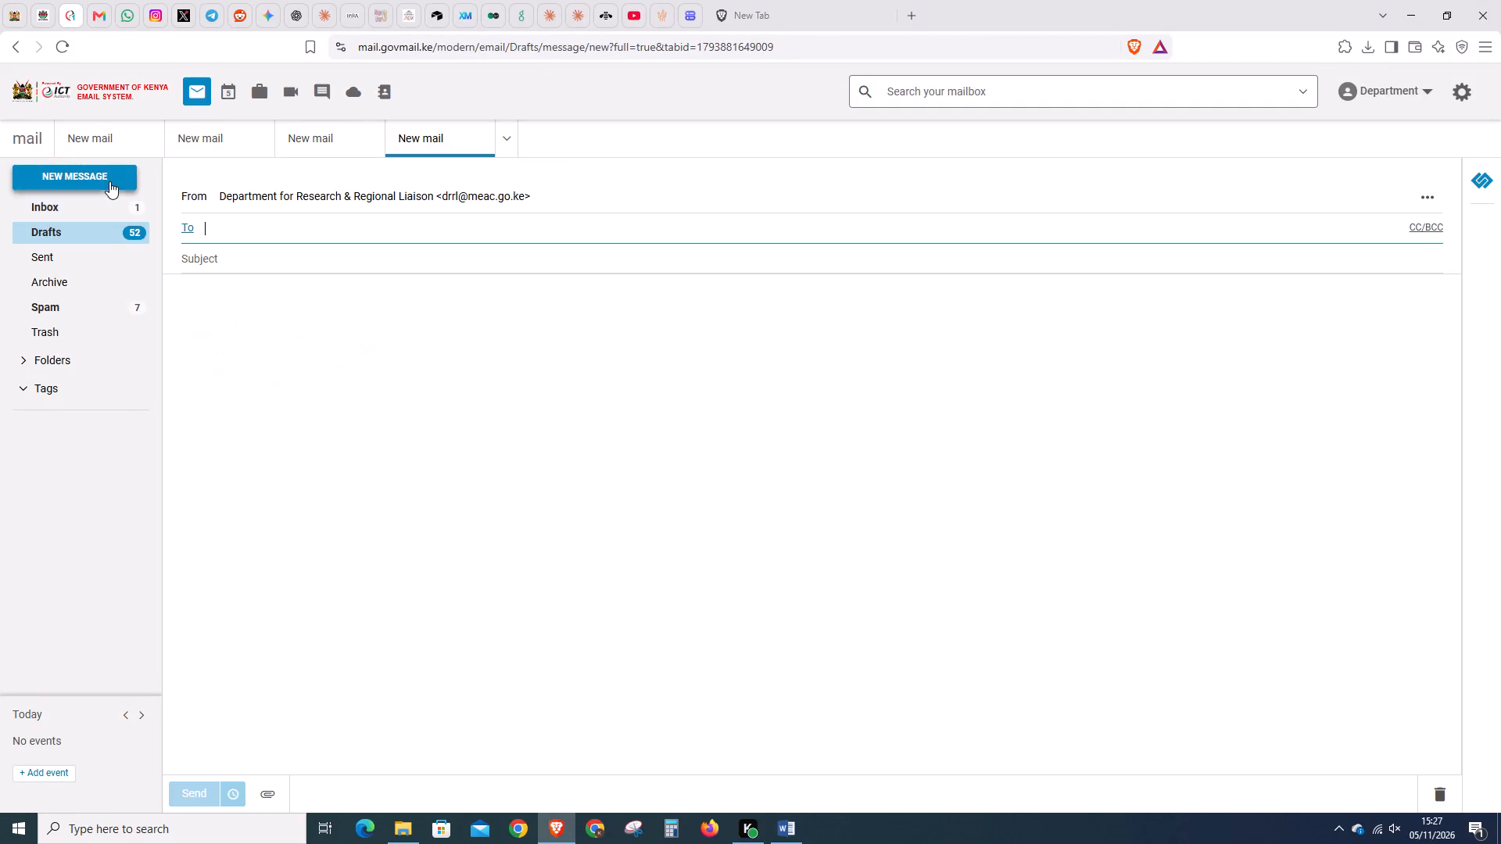
click(102, 145)
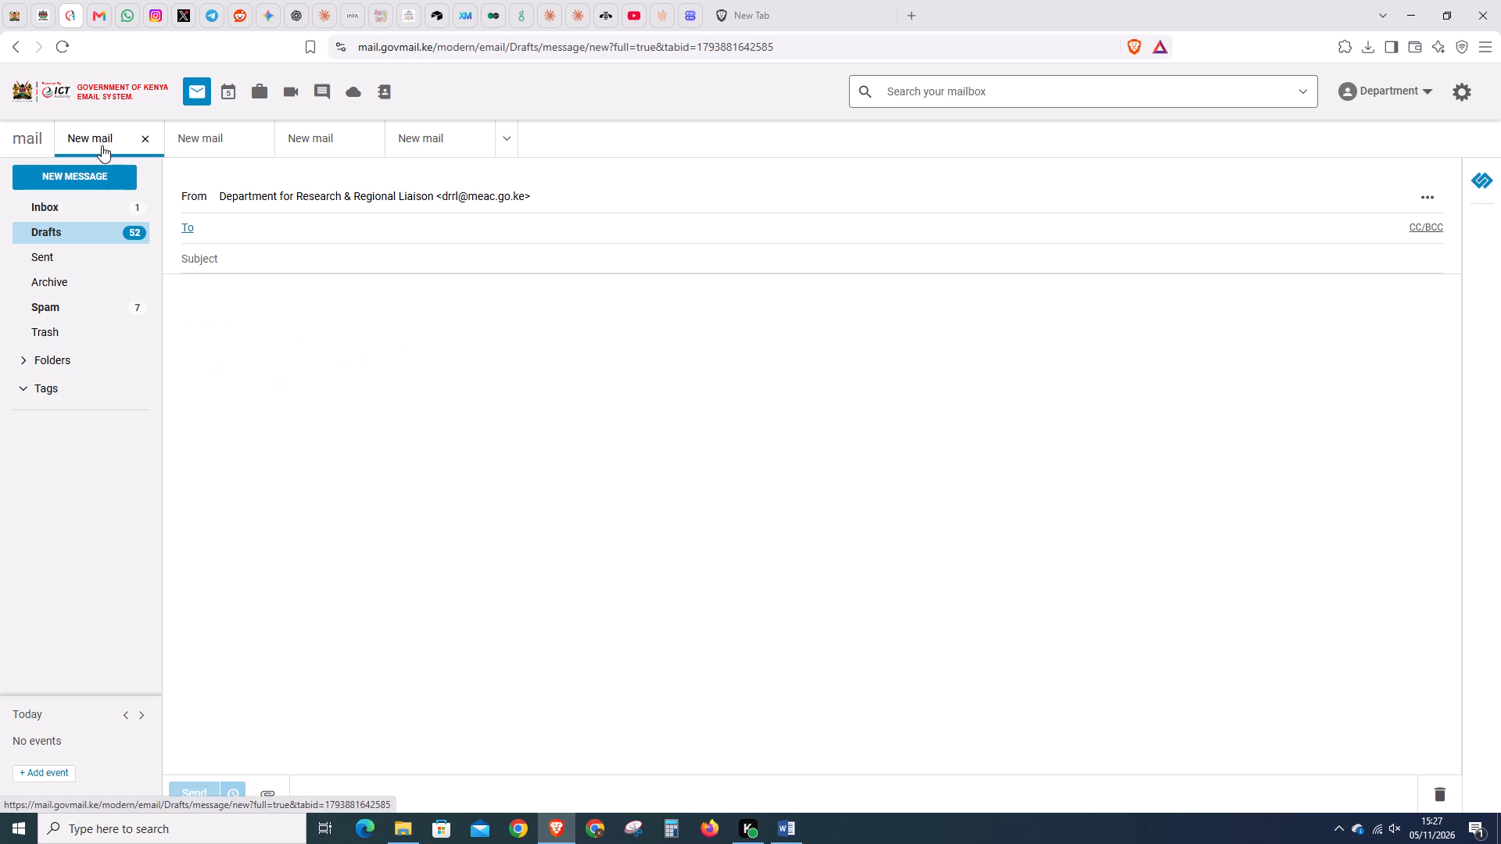
click(238, 261)
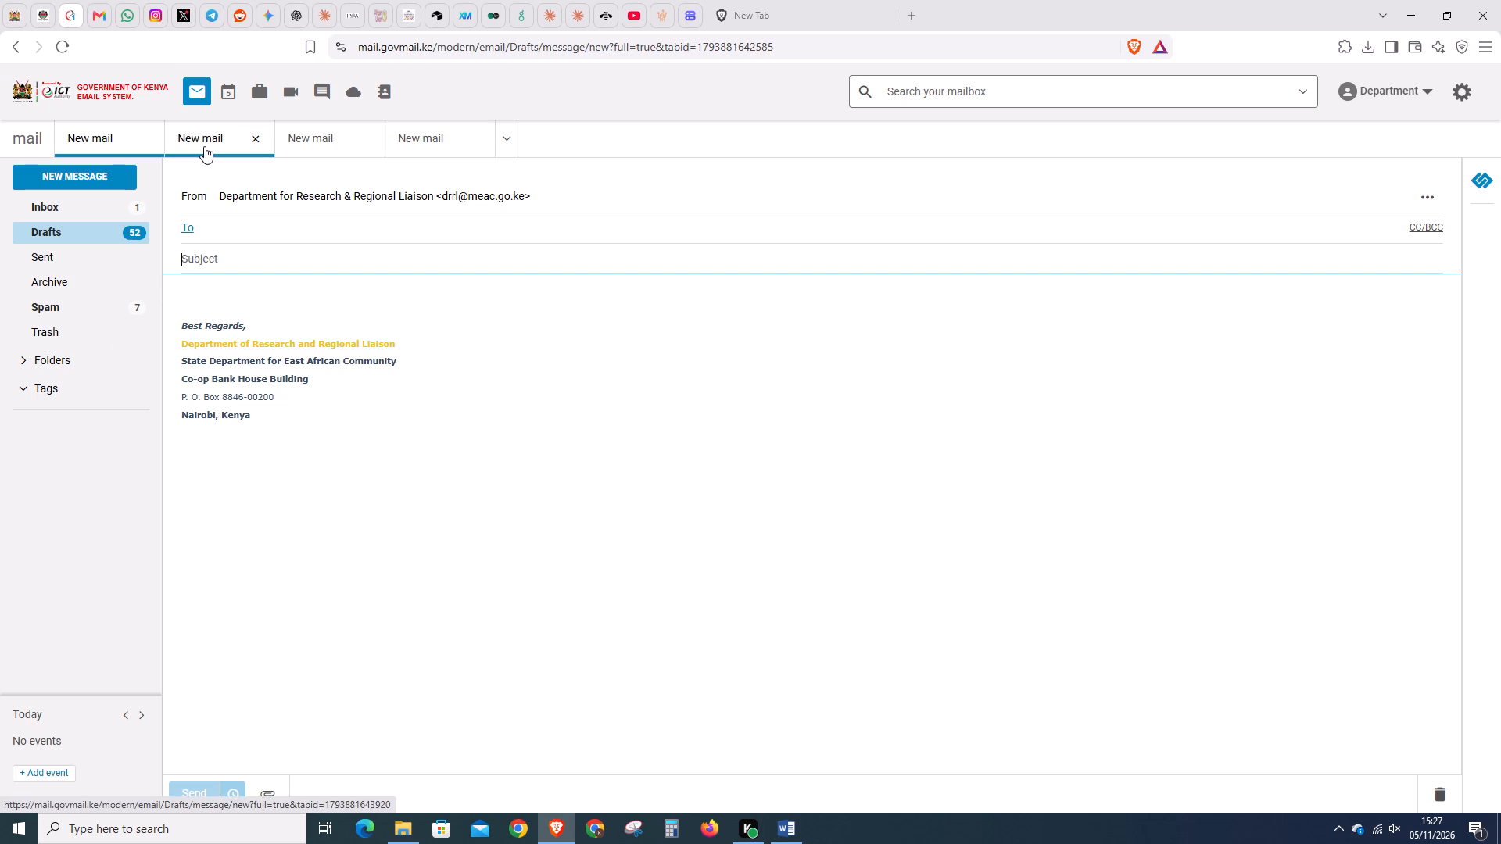
click(216, 241)
click(222, 225)
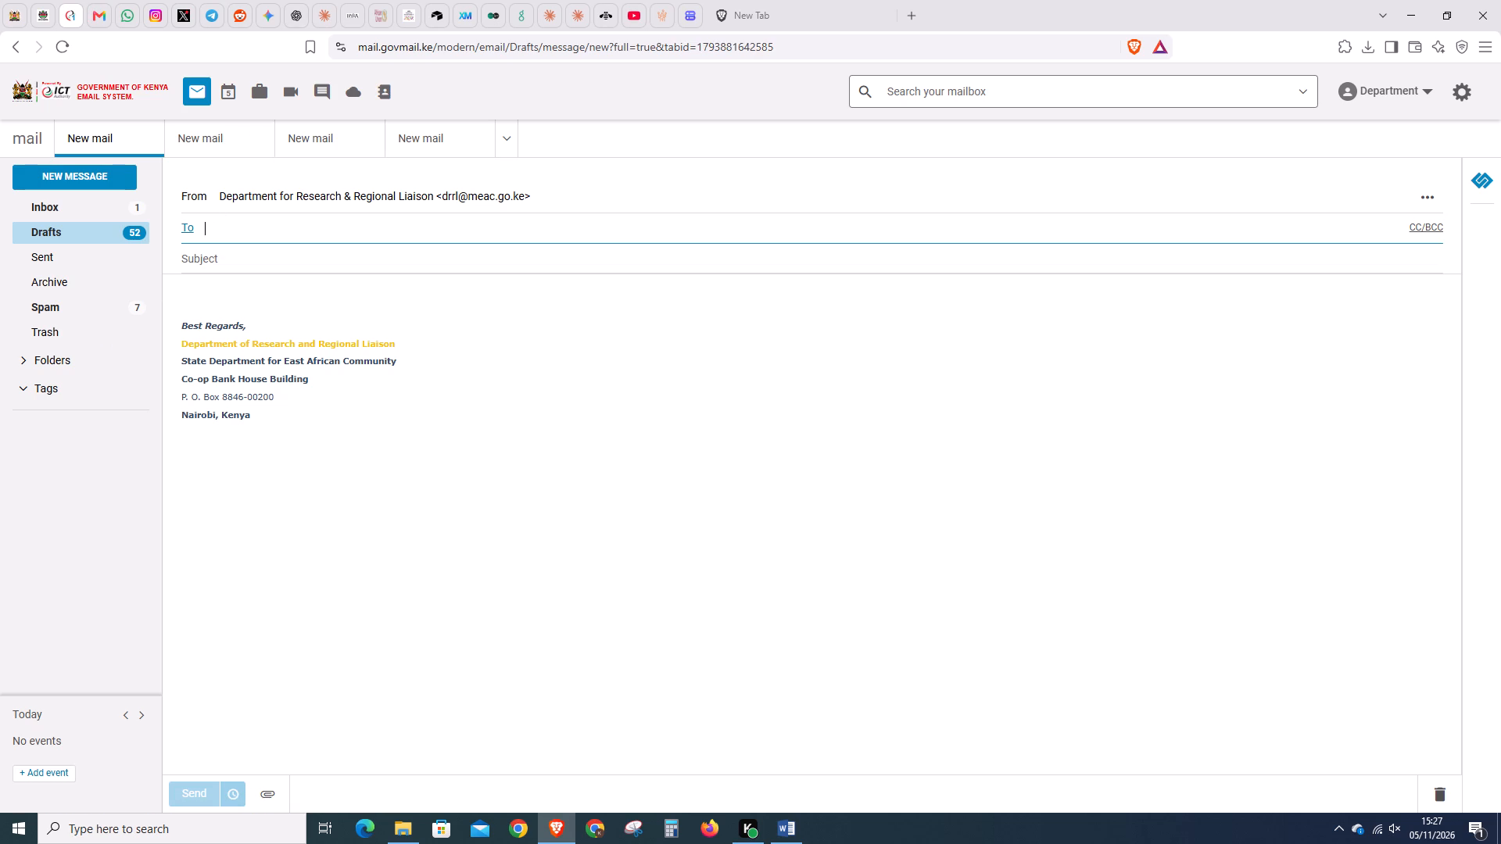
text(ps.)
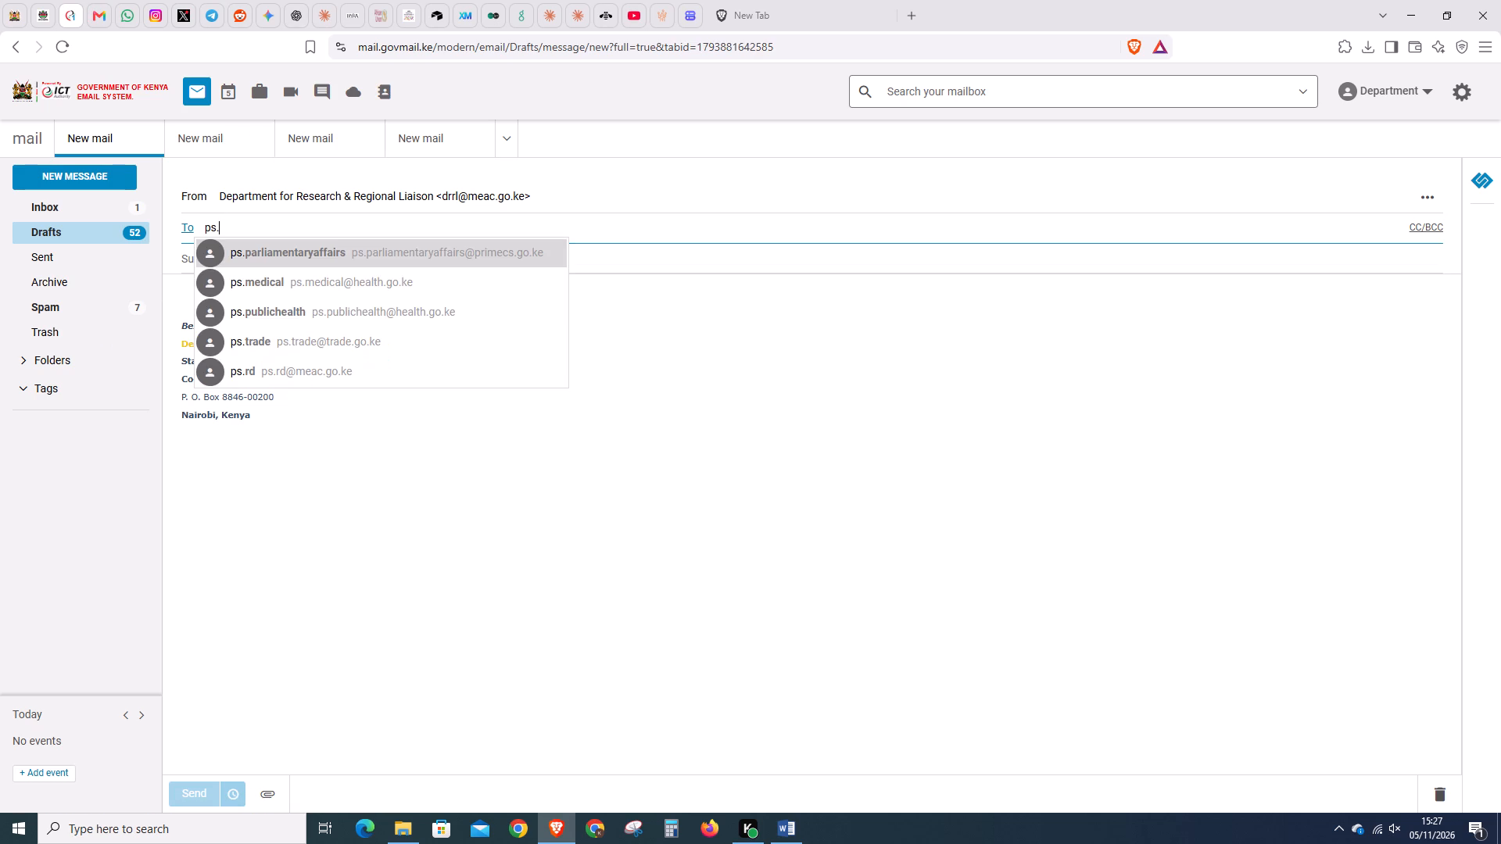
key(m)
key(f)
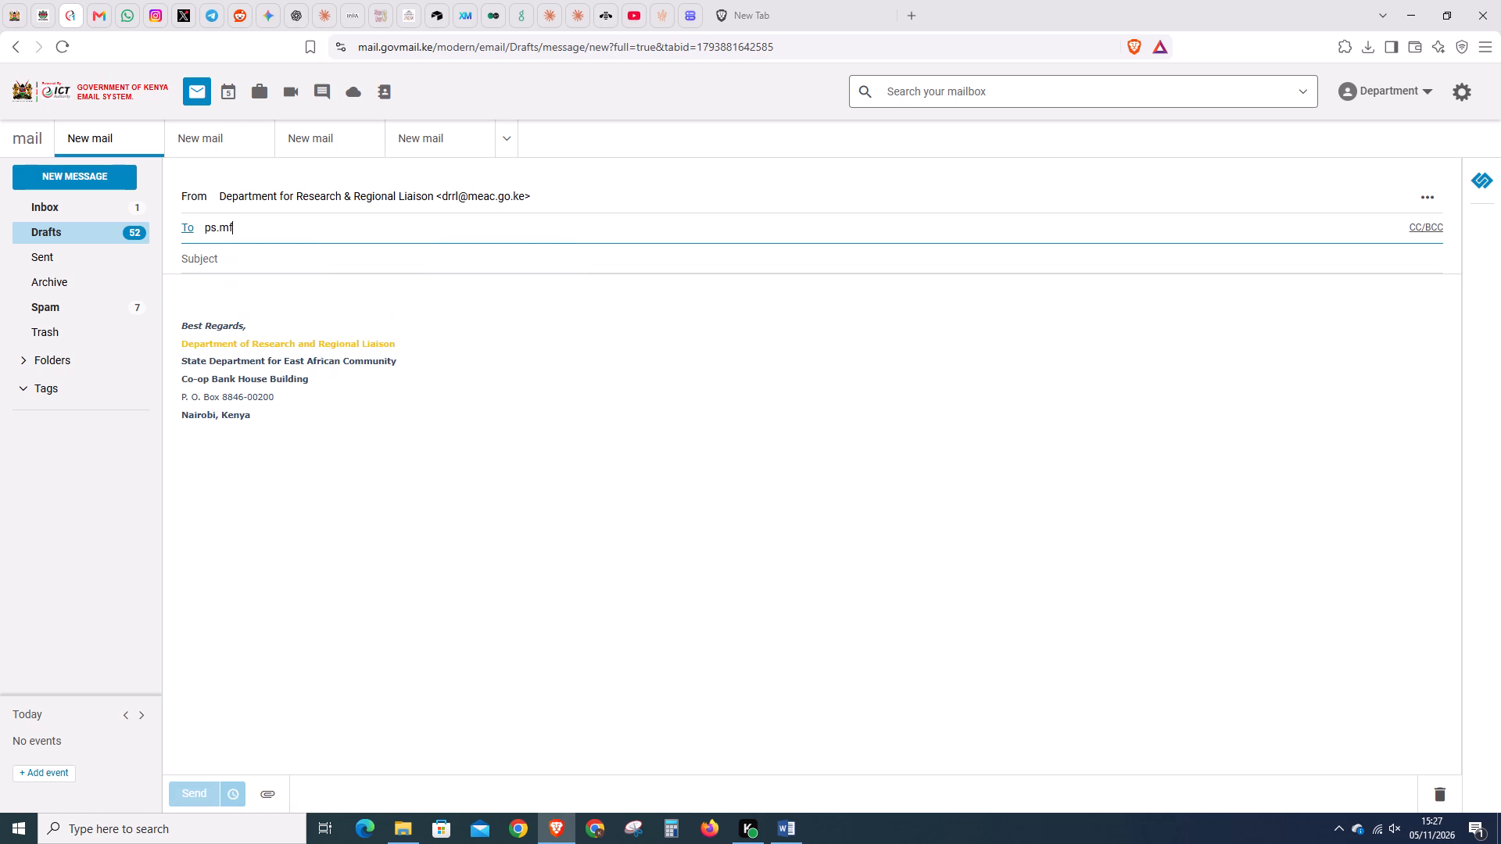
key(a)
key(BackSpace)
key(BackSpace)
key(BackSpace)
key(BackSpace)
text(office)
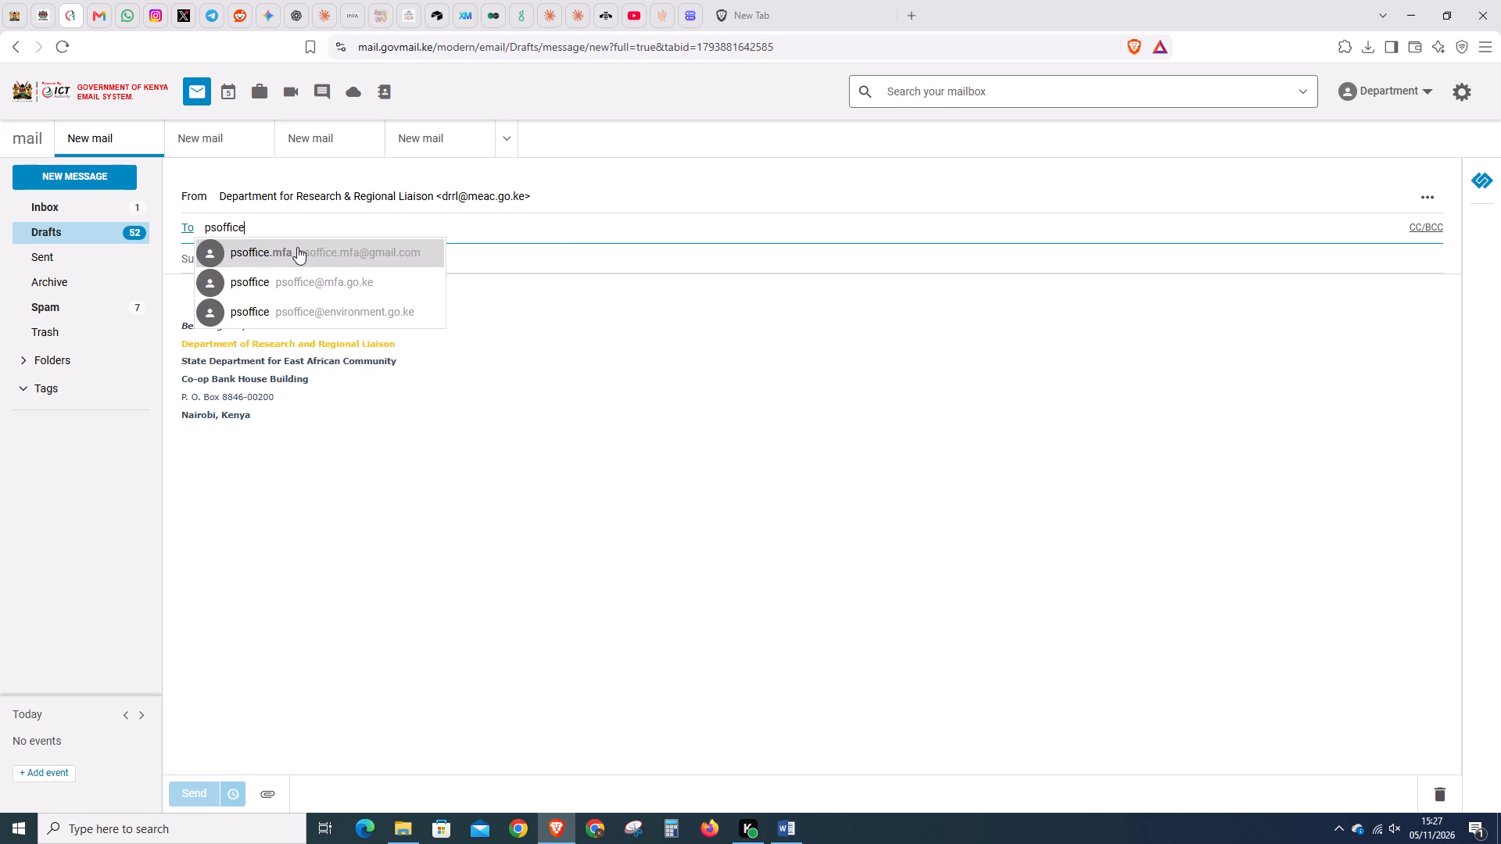
click(302, 254)
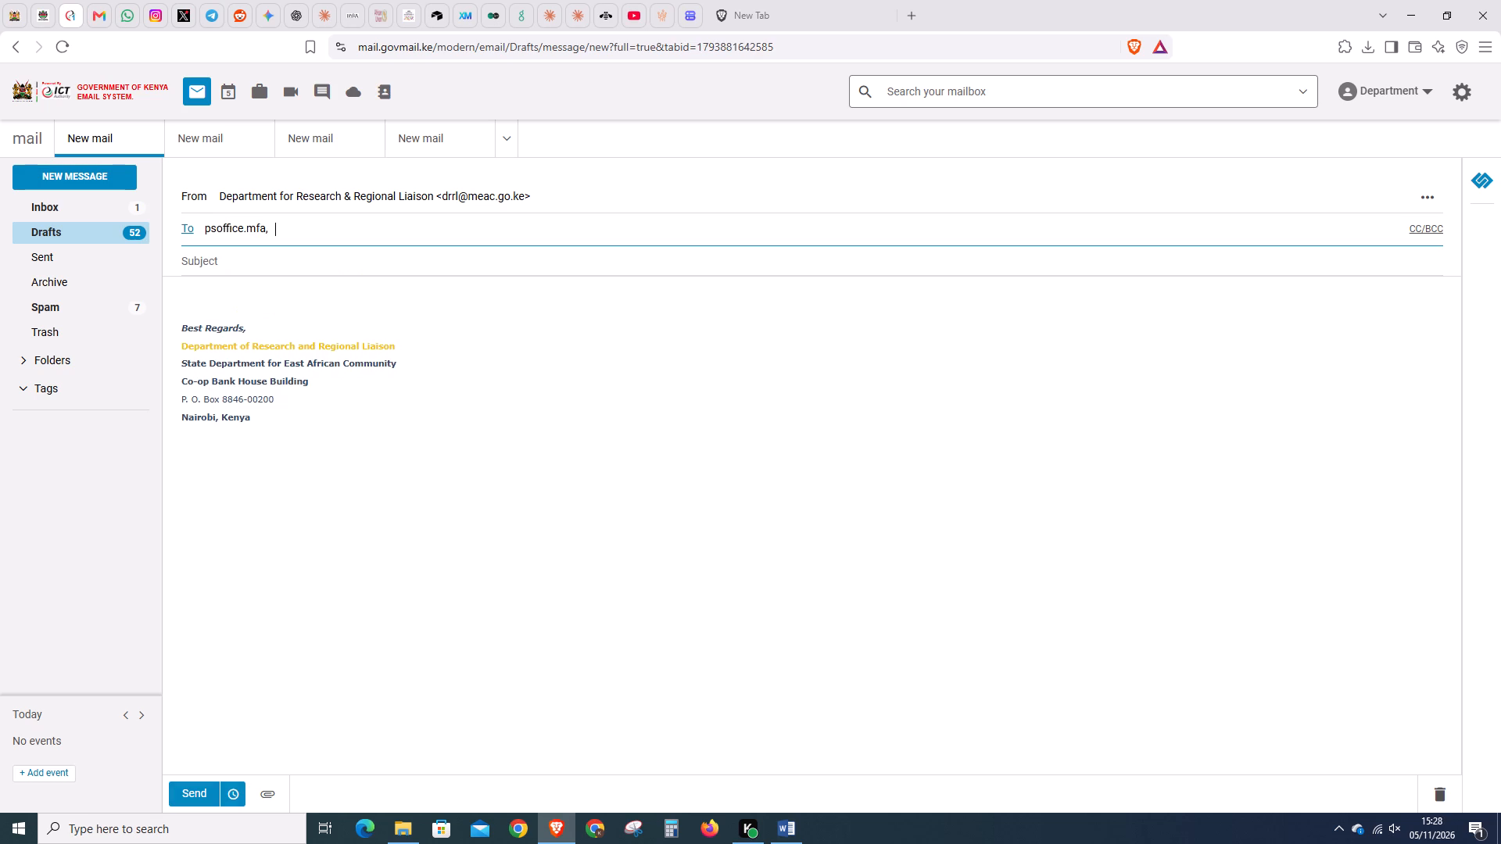
Add the psoffice contact at the mfa government domain to the To recipients.
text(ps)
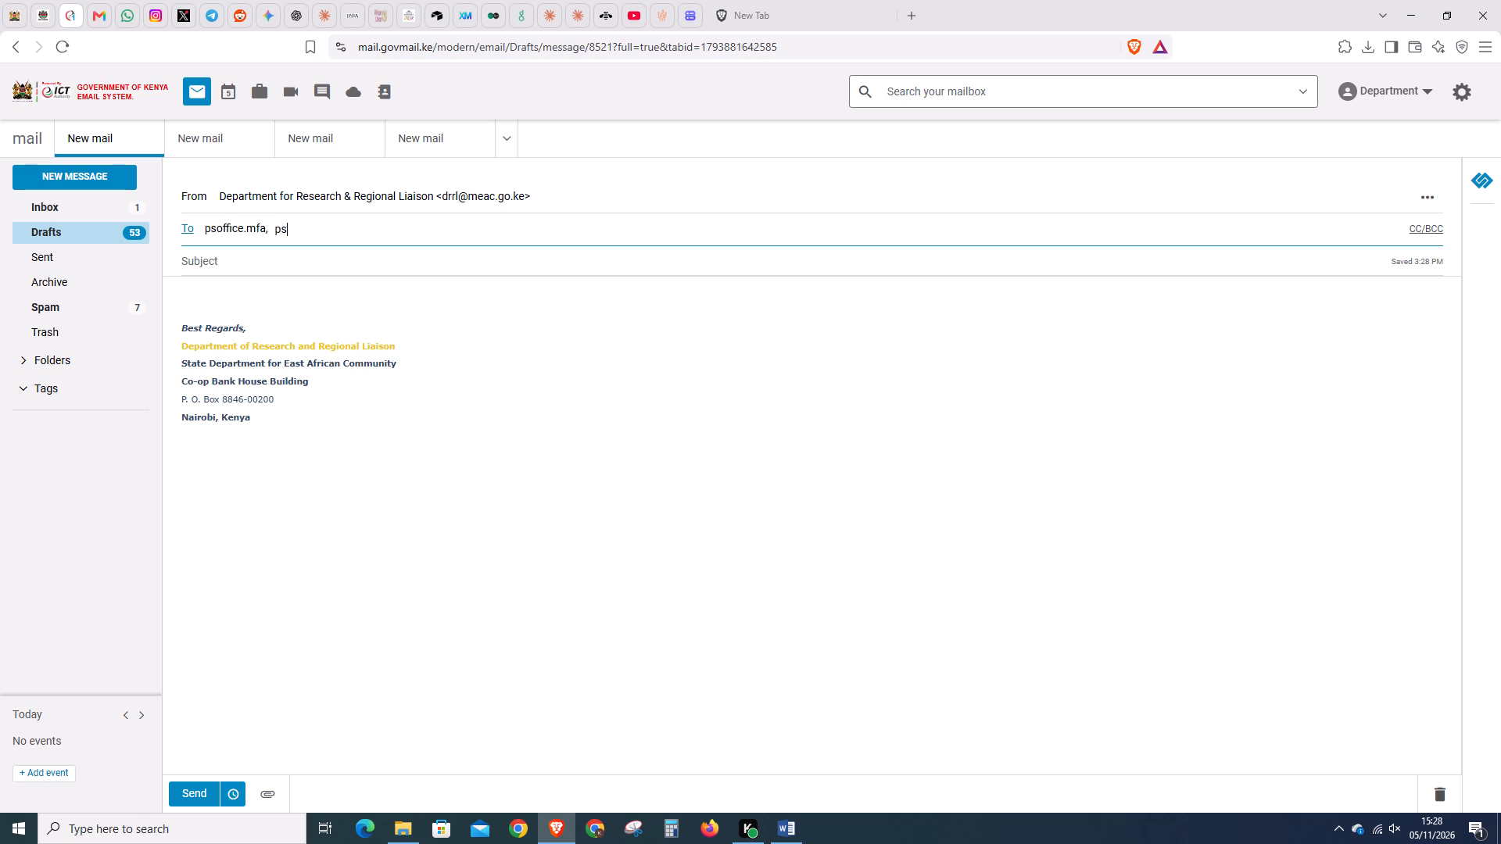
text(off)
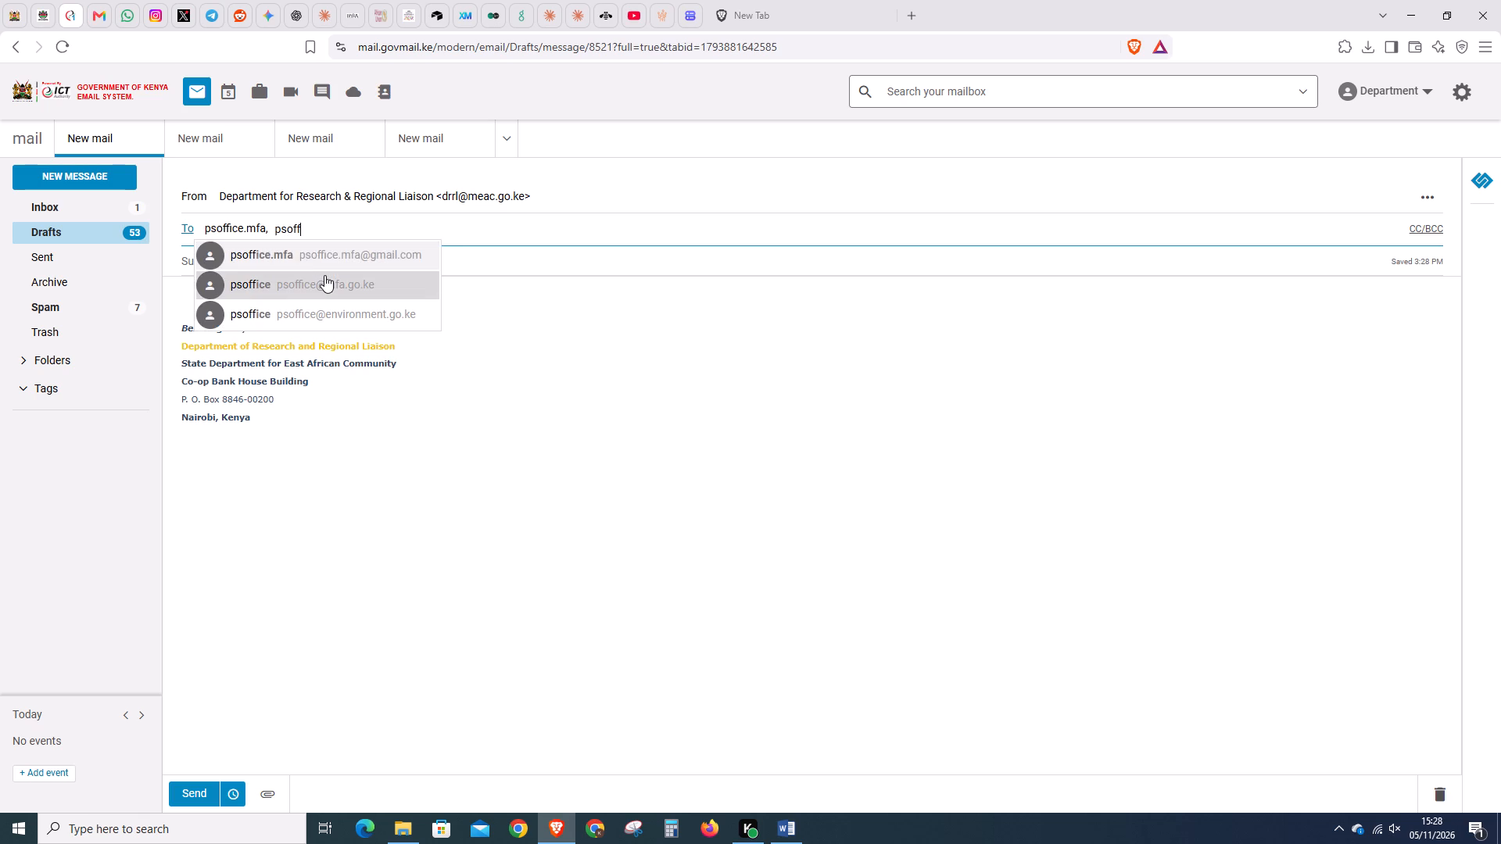
click(324, 280)
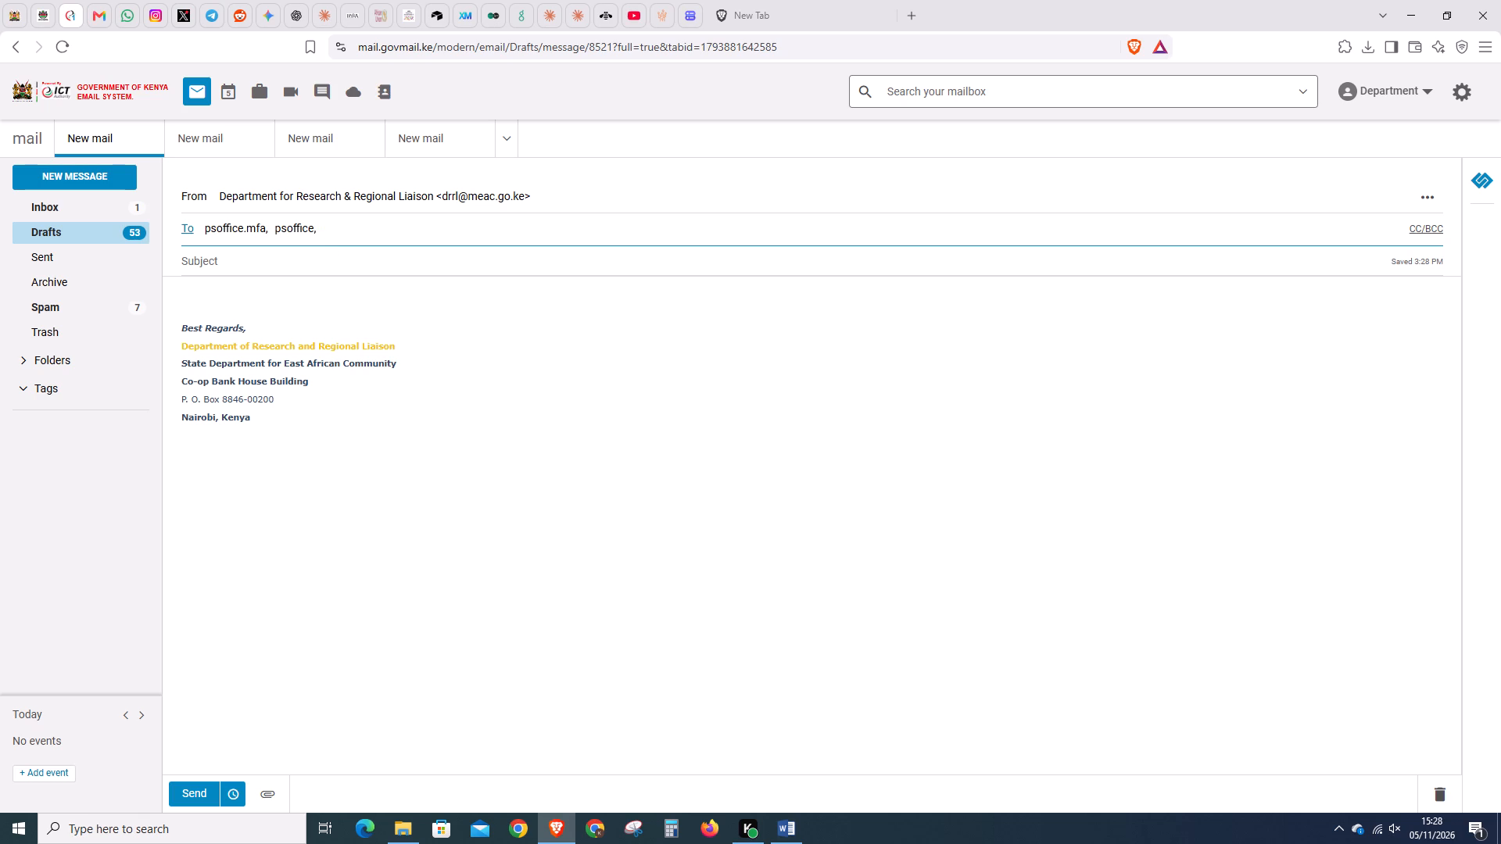
Add the suggested ps.parliamentaryaffairs and pstnt (treasury) contacts to the To recipients.
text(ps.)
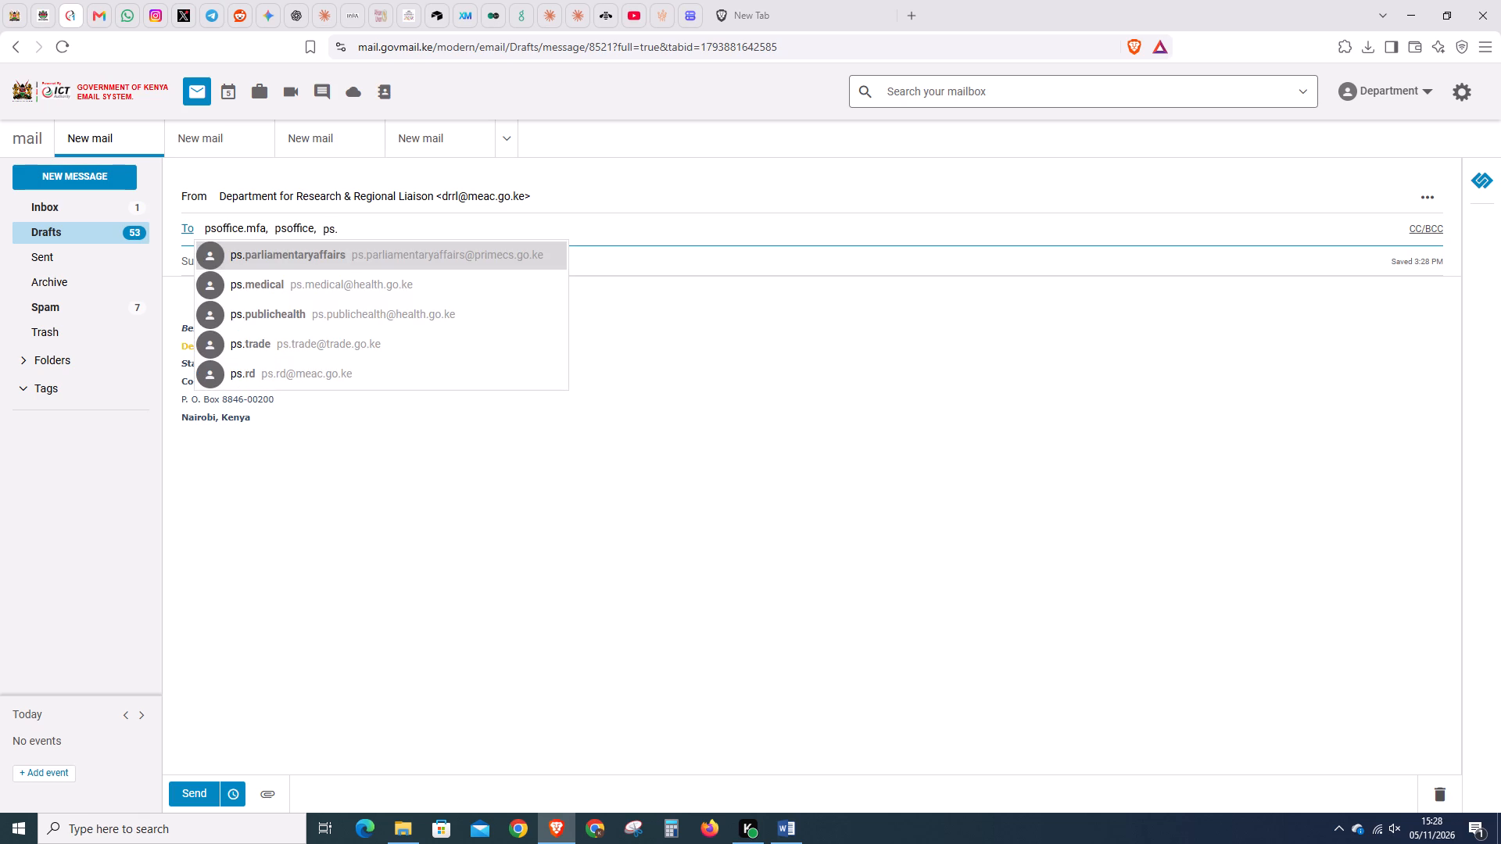
click(378, 255)
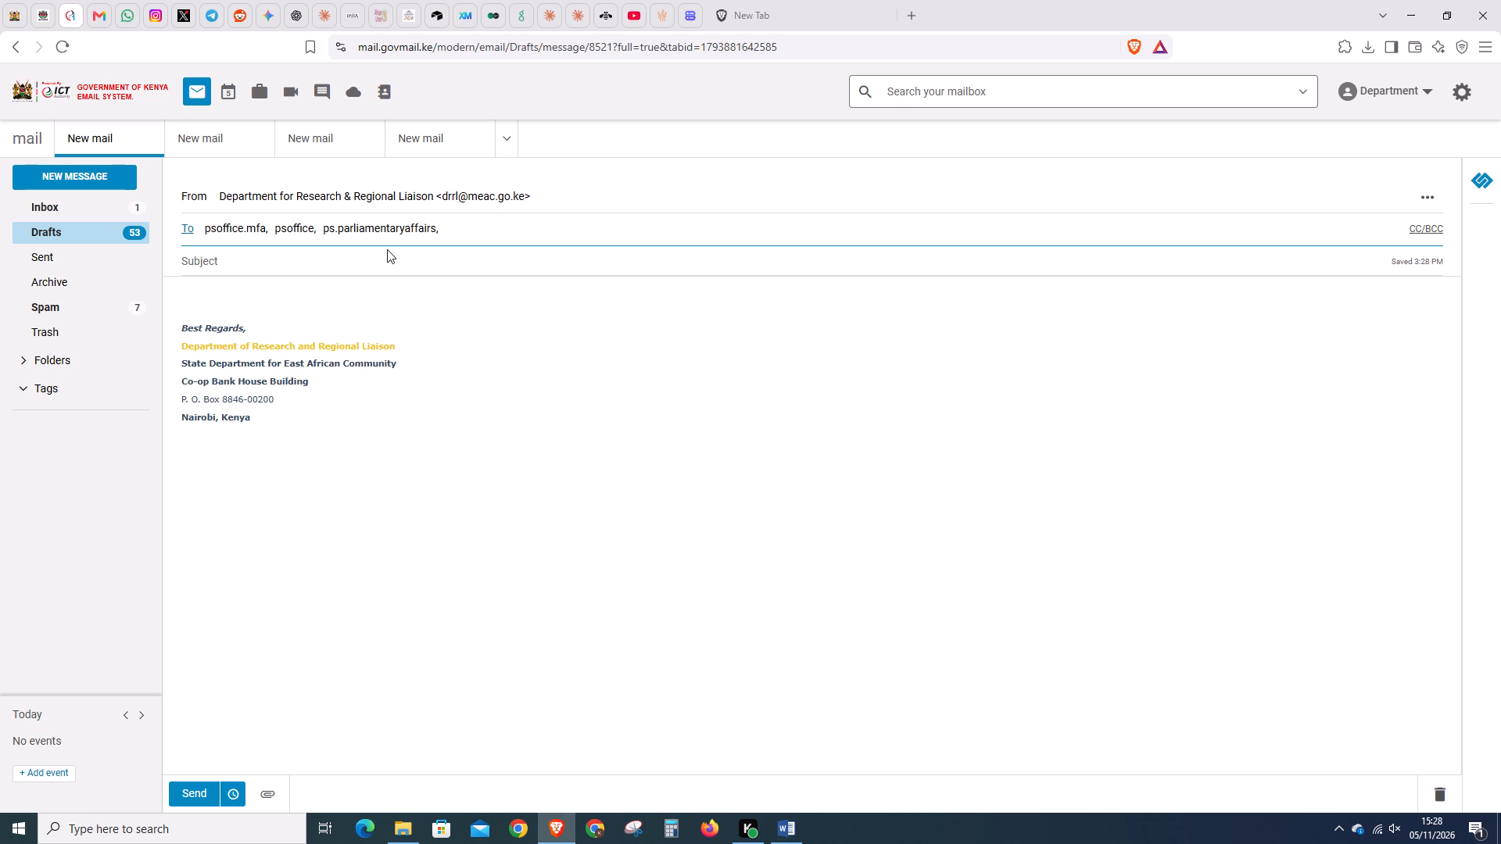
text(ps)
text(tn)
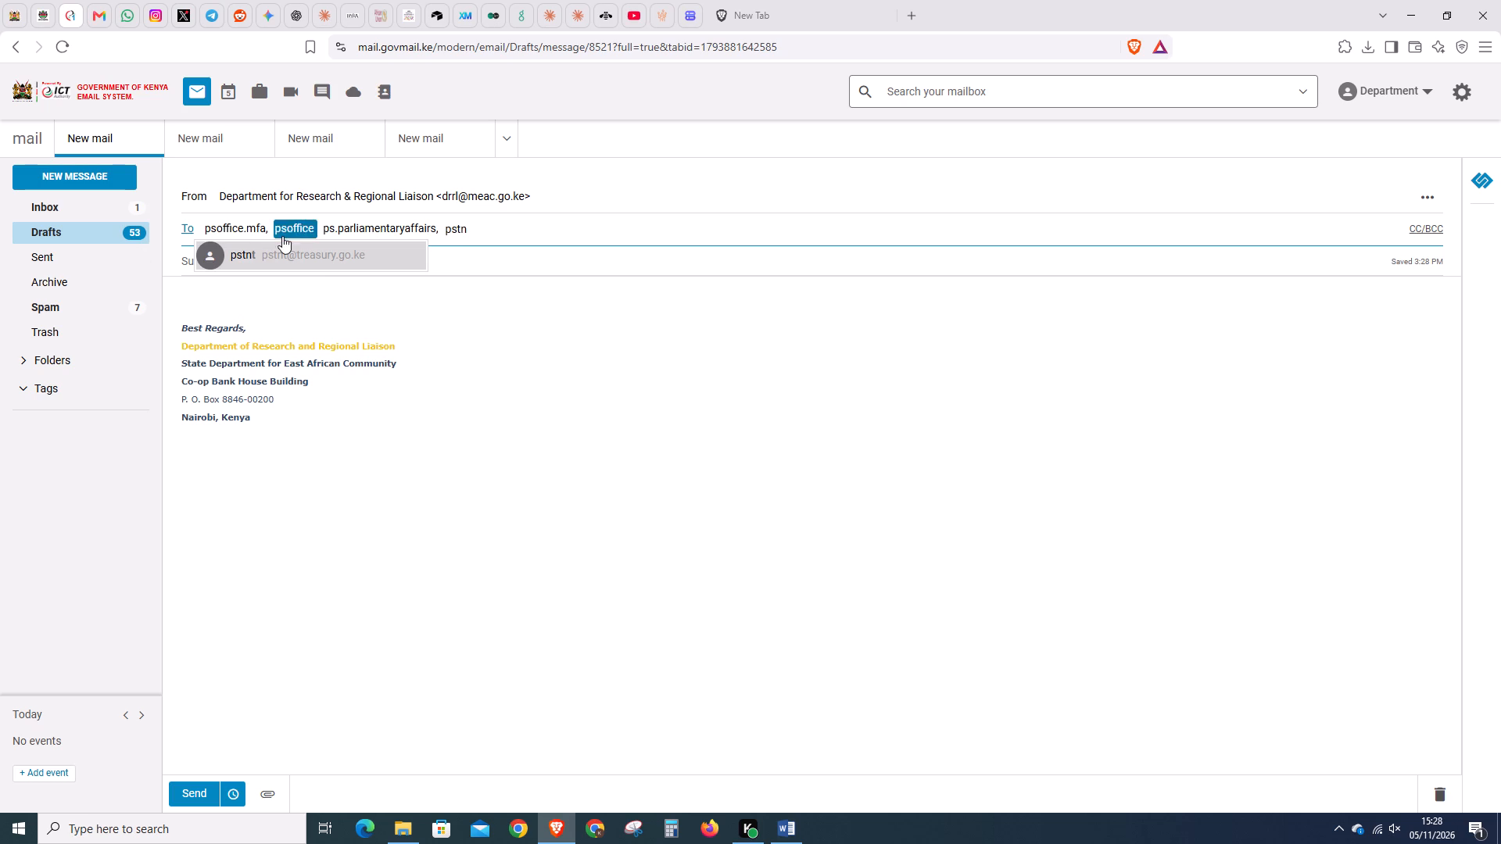
click(288, 251)
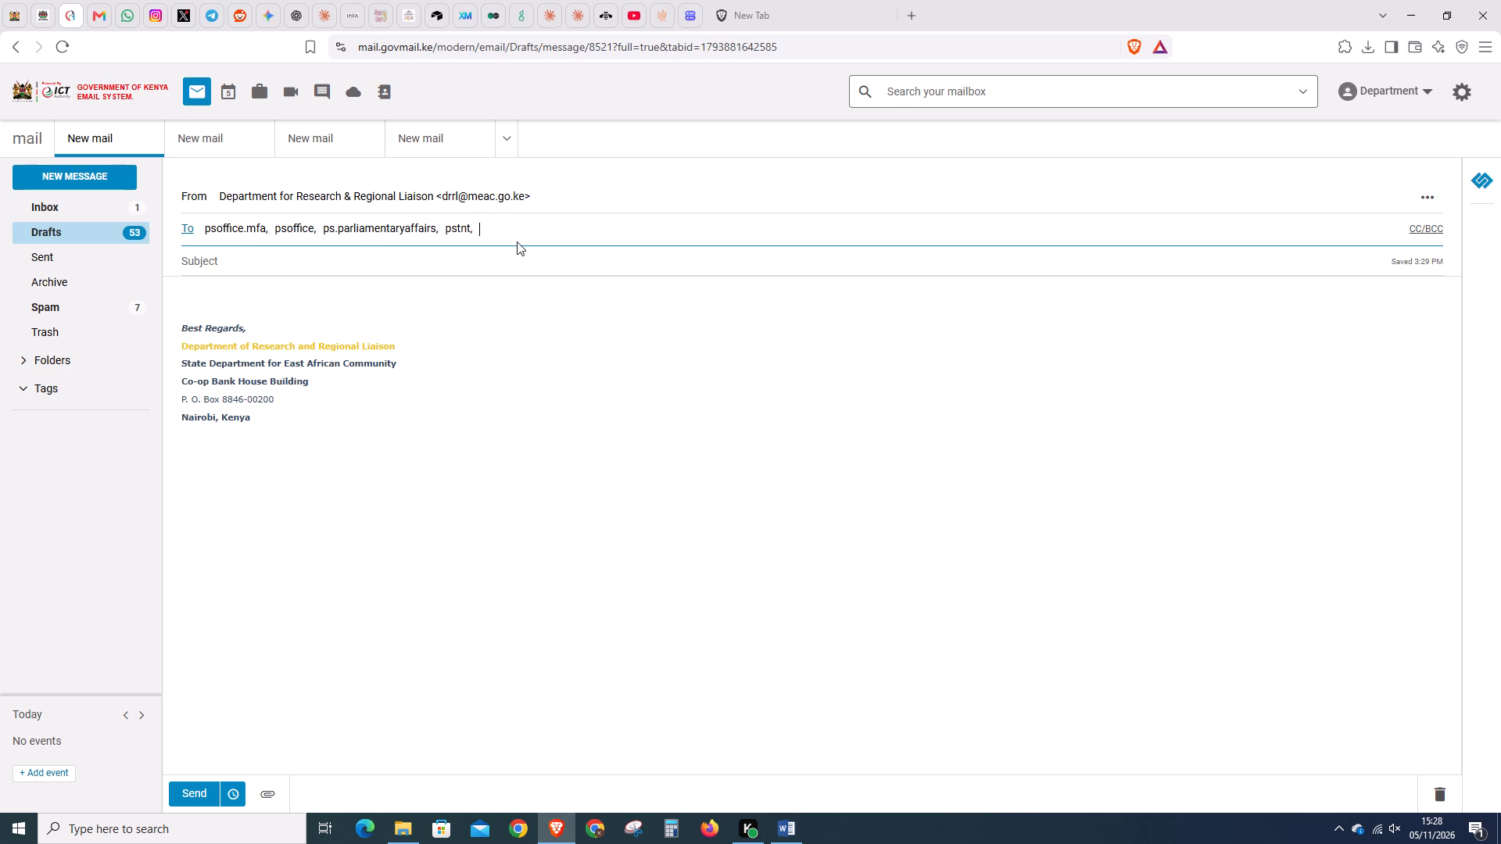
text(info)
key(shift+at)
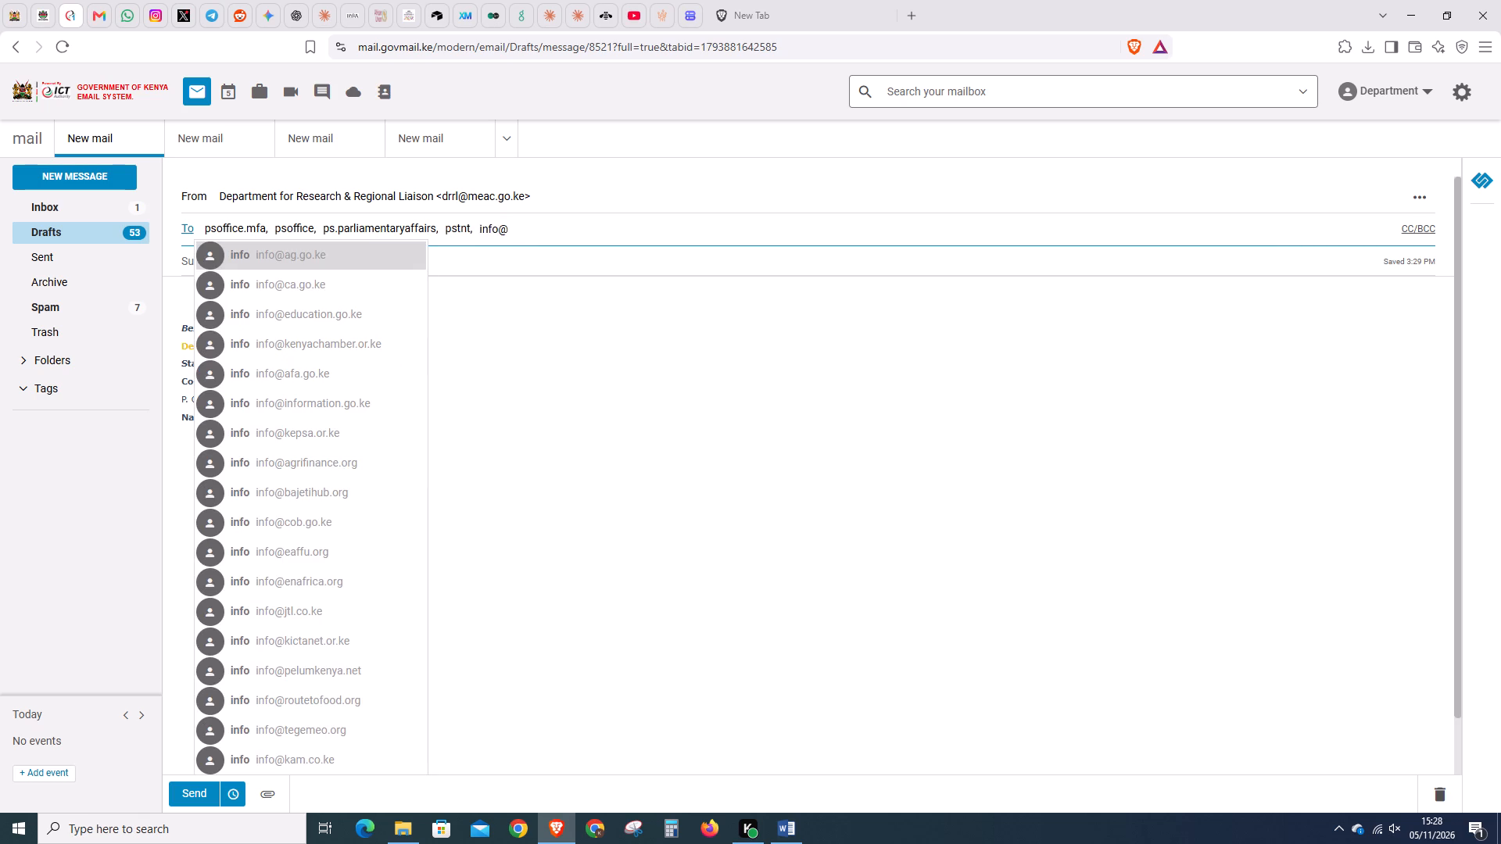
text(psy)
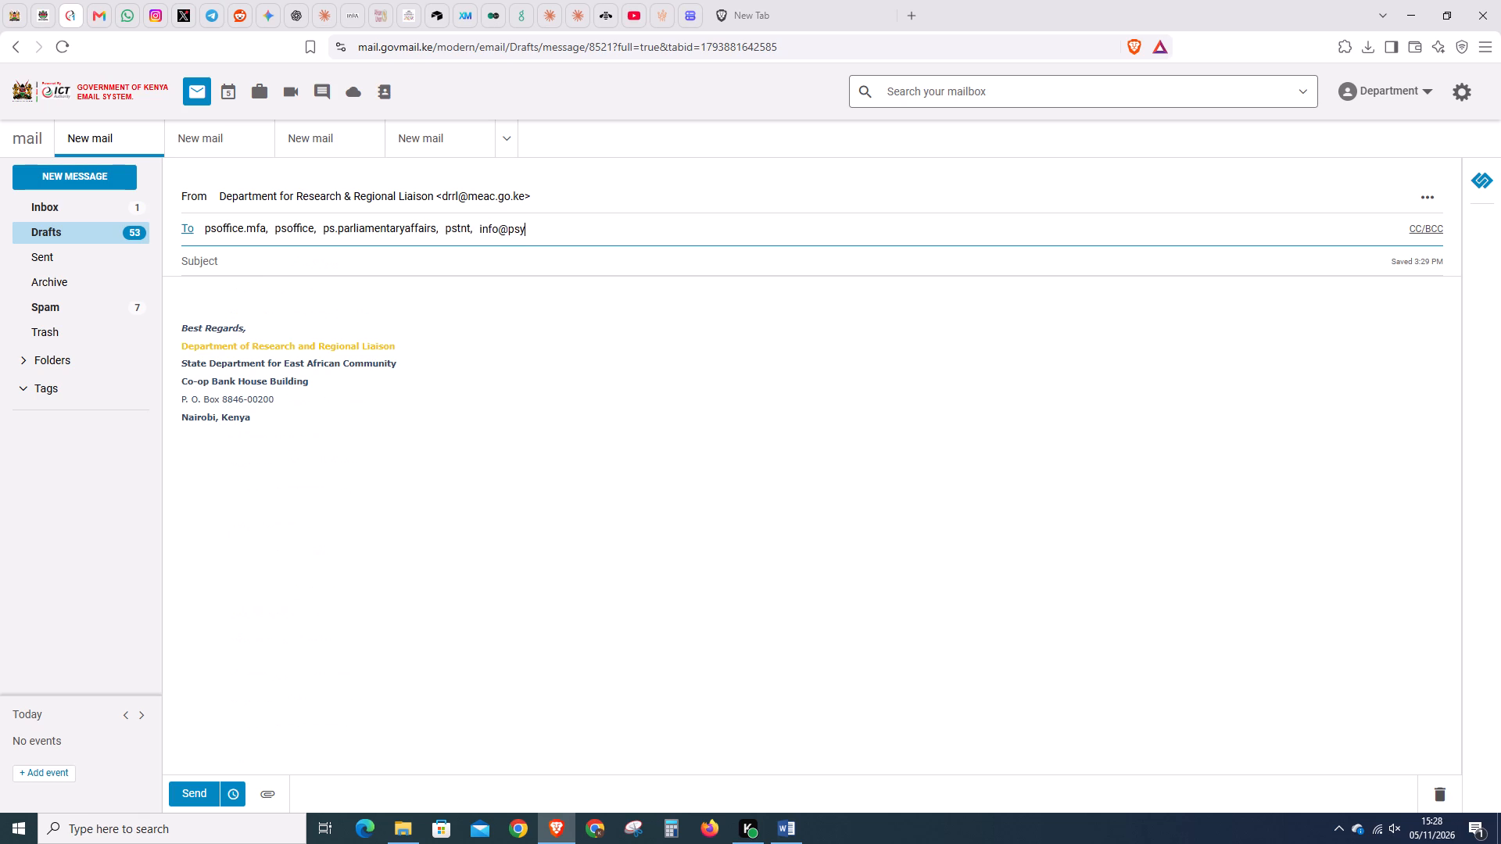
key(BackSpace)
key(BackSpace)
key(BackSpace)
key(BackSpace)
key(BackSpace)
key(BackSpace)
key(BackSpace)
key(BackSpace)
Add the suggested ps.medical health contact to the To recipients.
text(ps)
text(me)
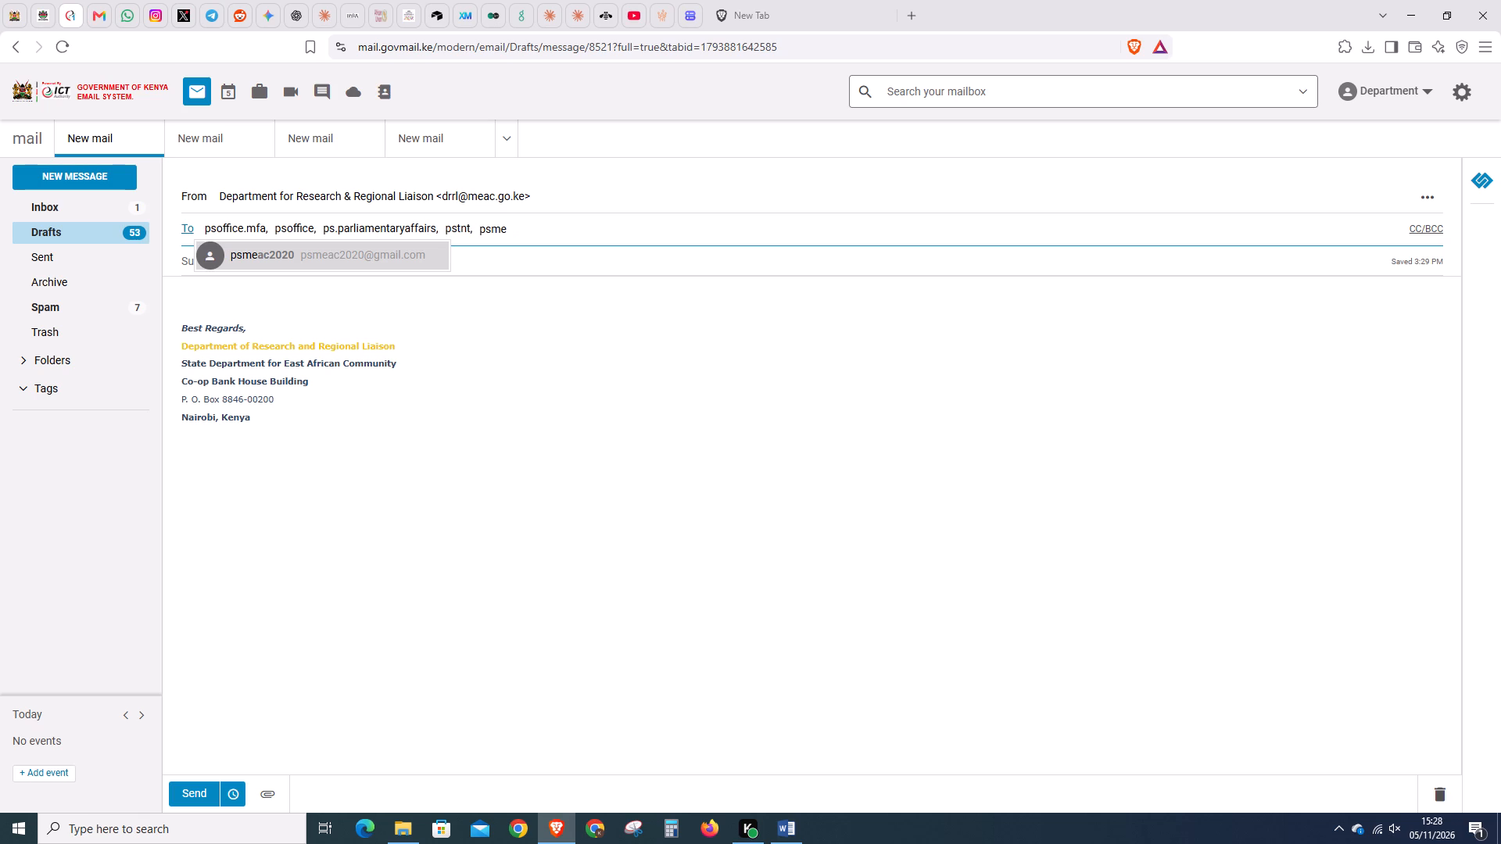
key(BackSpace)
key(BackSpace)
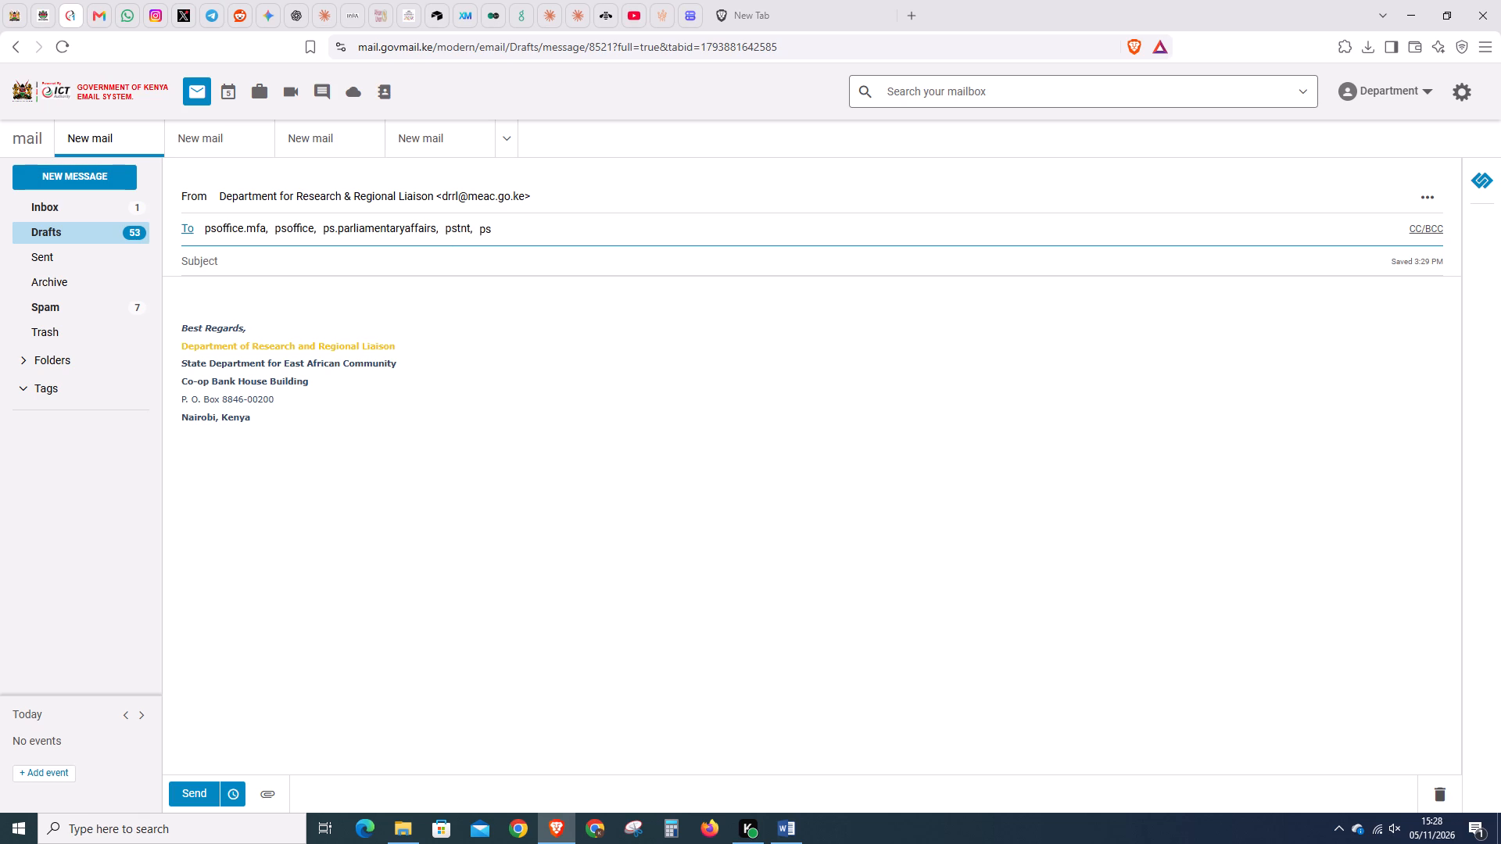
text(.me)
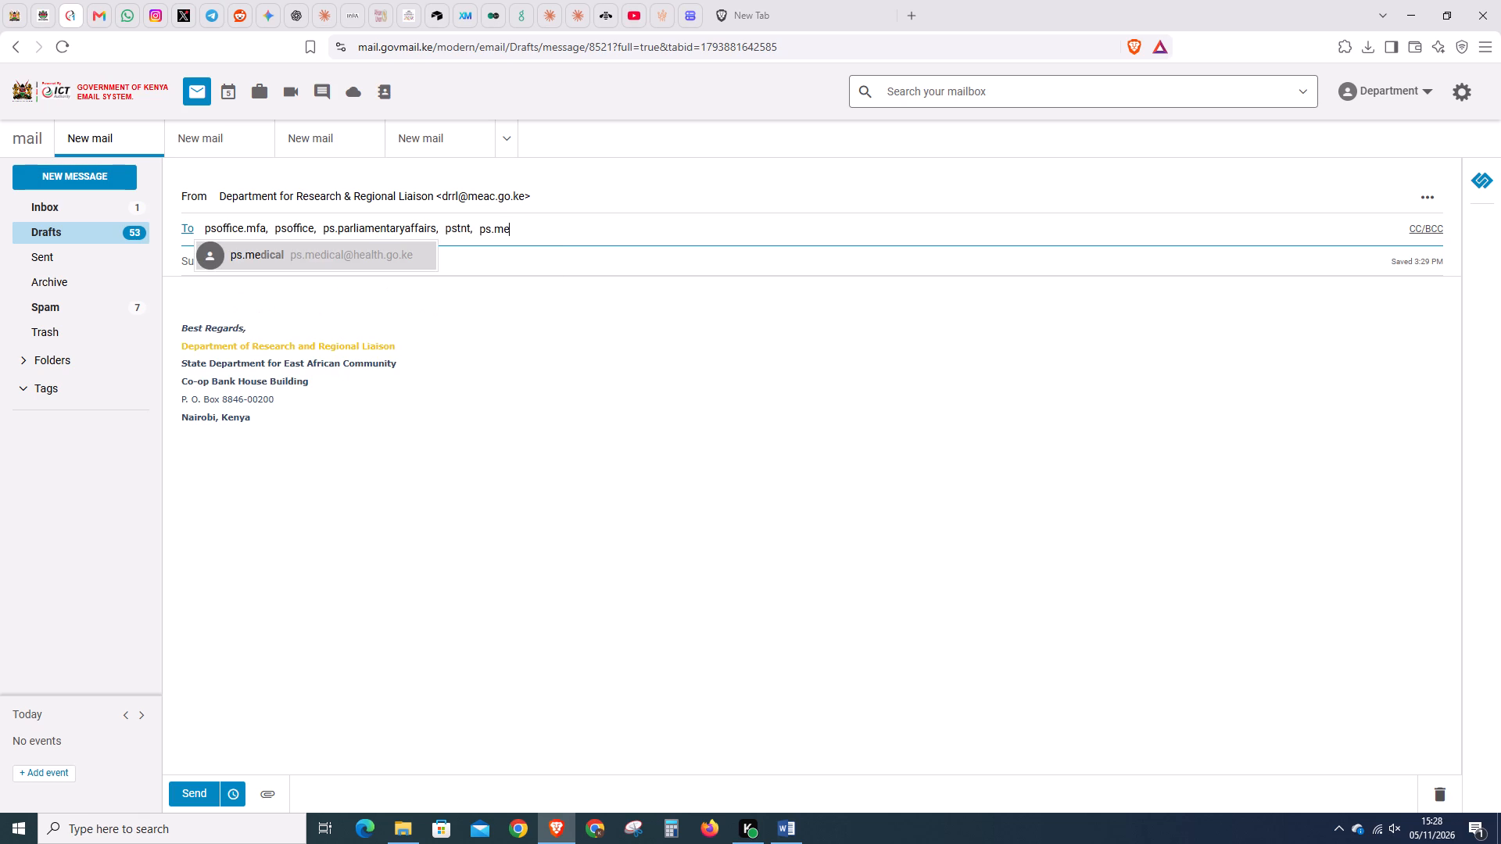
click(397, 249)
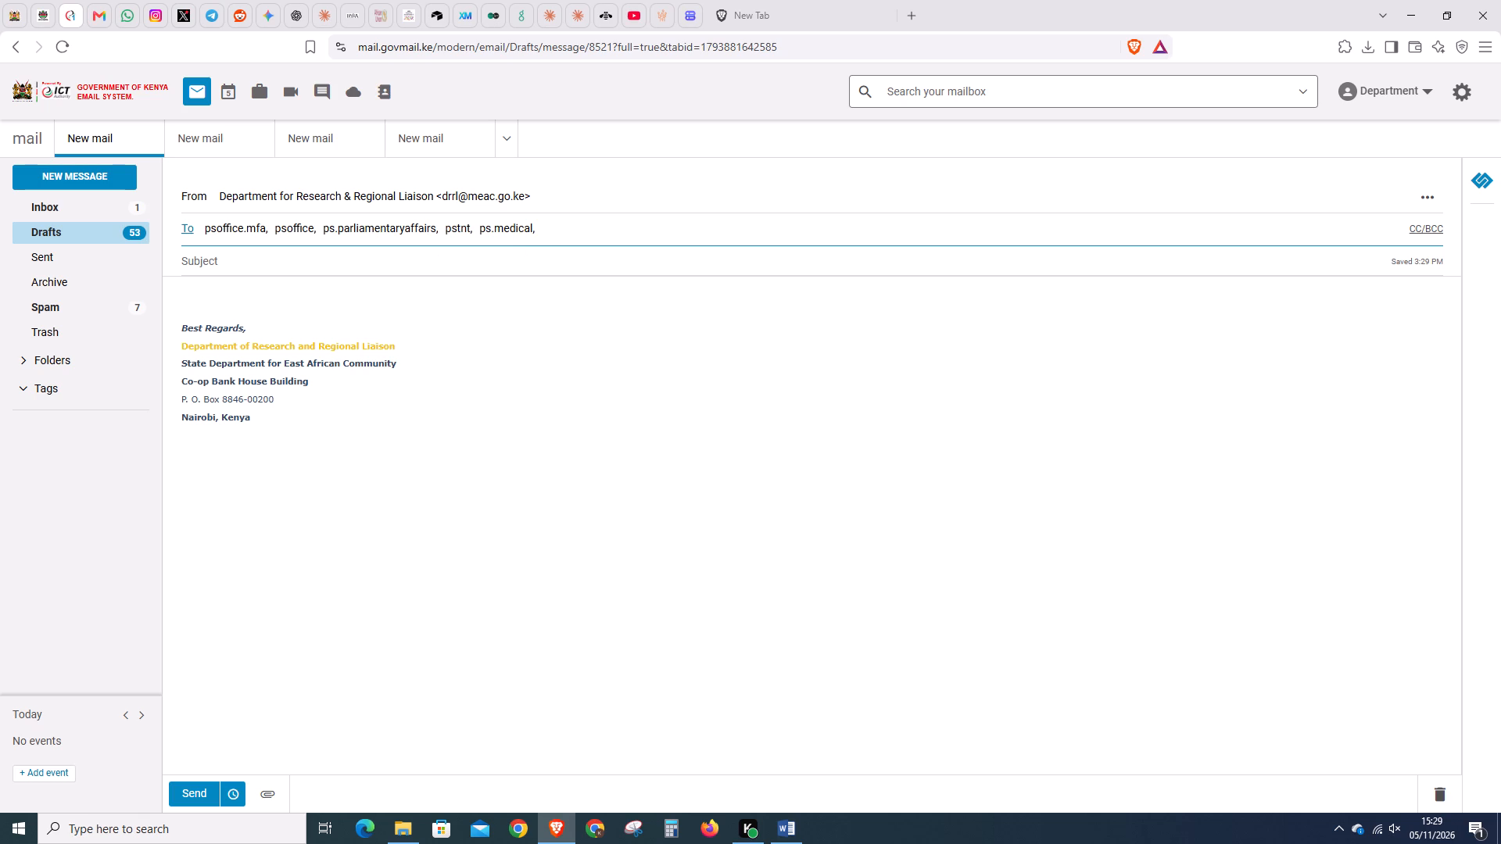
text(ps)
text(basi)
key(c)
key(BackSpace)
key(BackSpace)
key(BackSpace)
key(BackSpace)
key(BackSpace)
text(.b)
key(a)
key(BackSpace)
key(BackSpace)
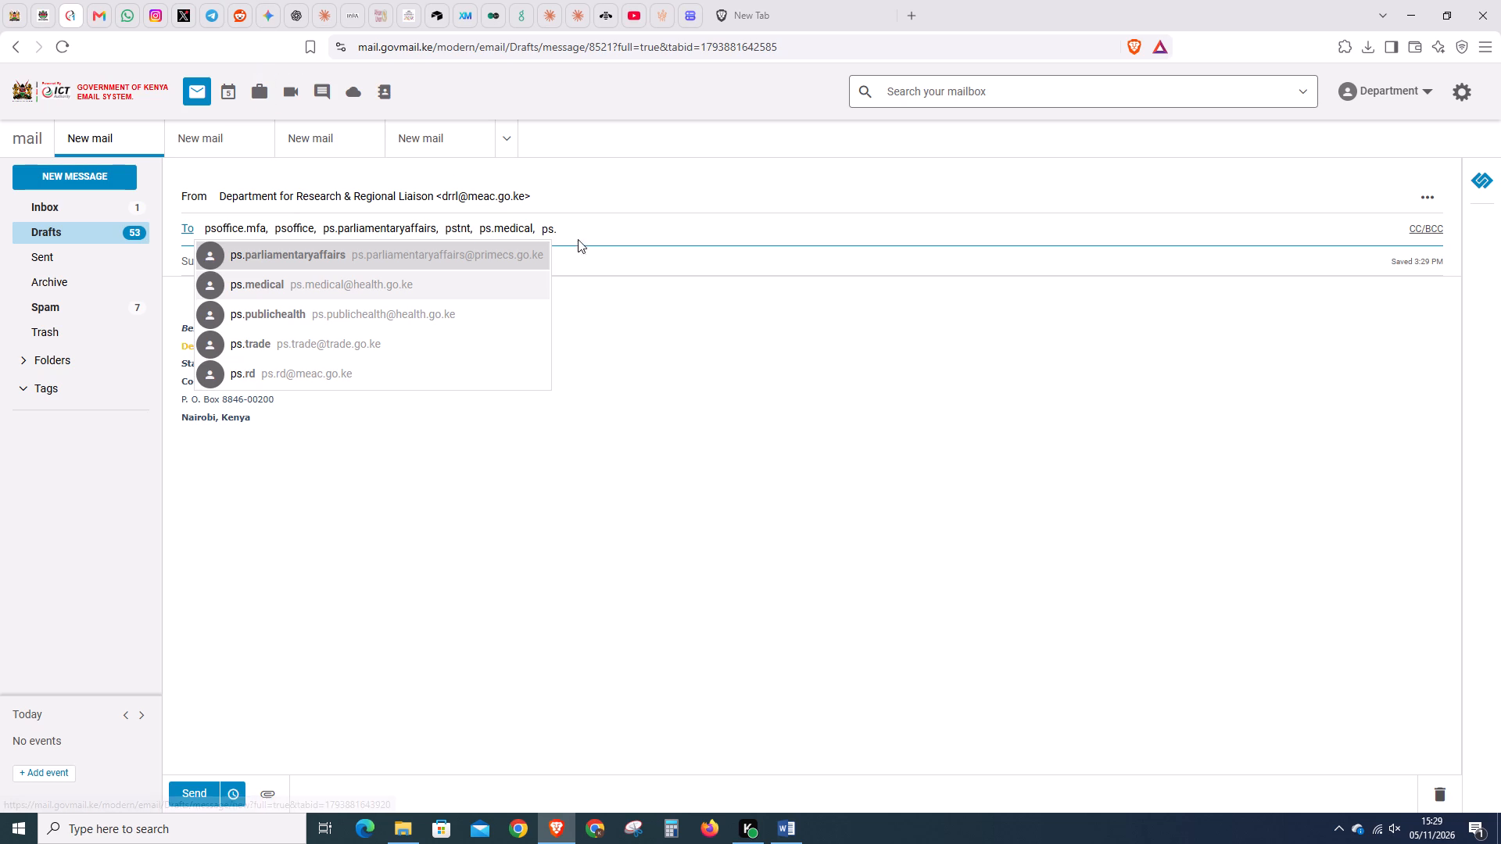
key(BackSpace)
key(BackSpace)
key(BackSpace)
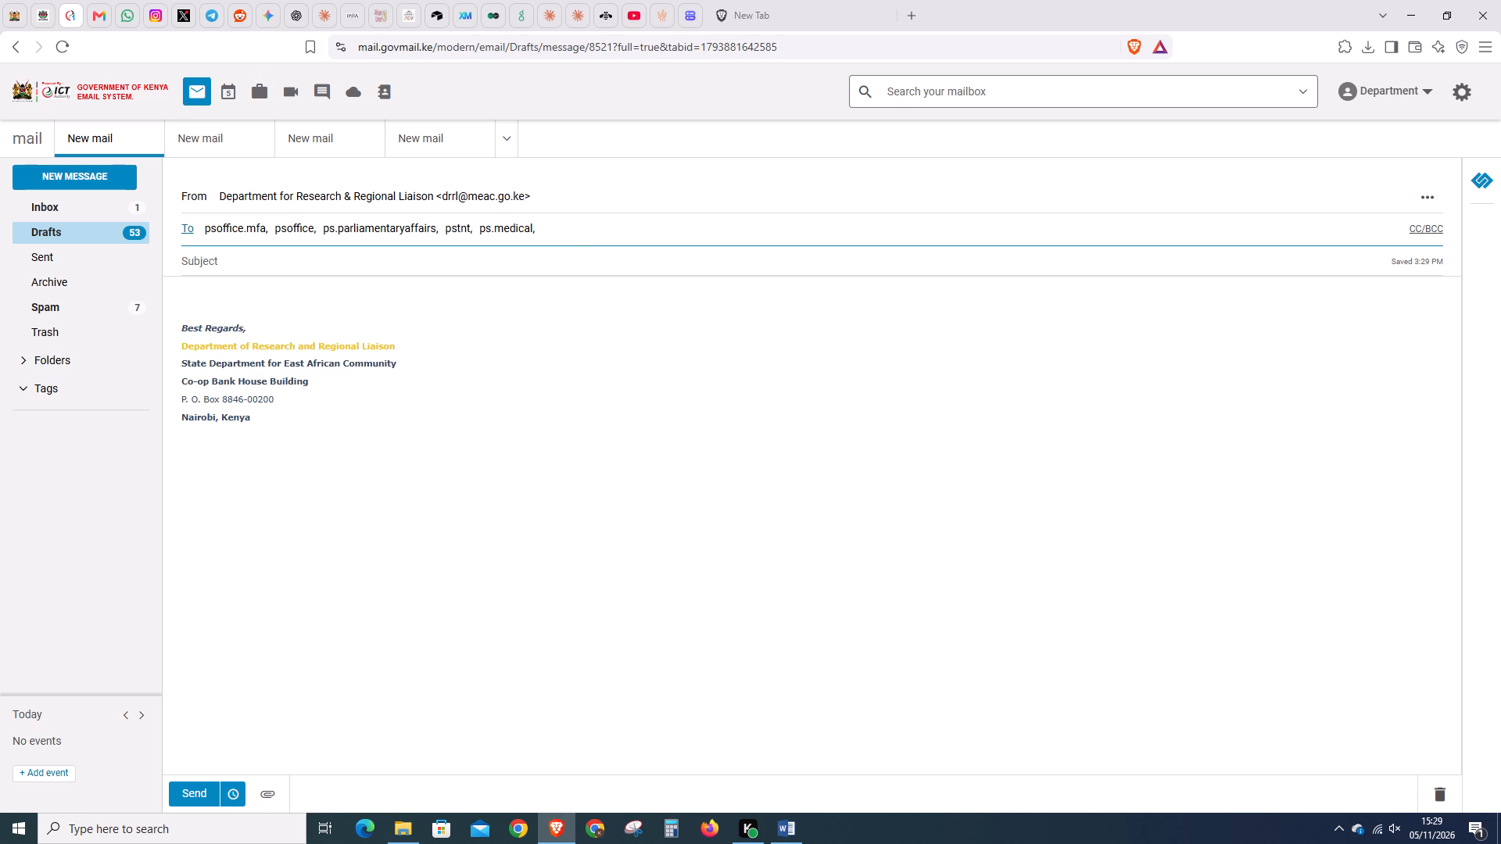
Add the ps contact at the transport domain to the To recipients.
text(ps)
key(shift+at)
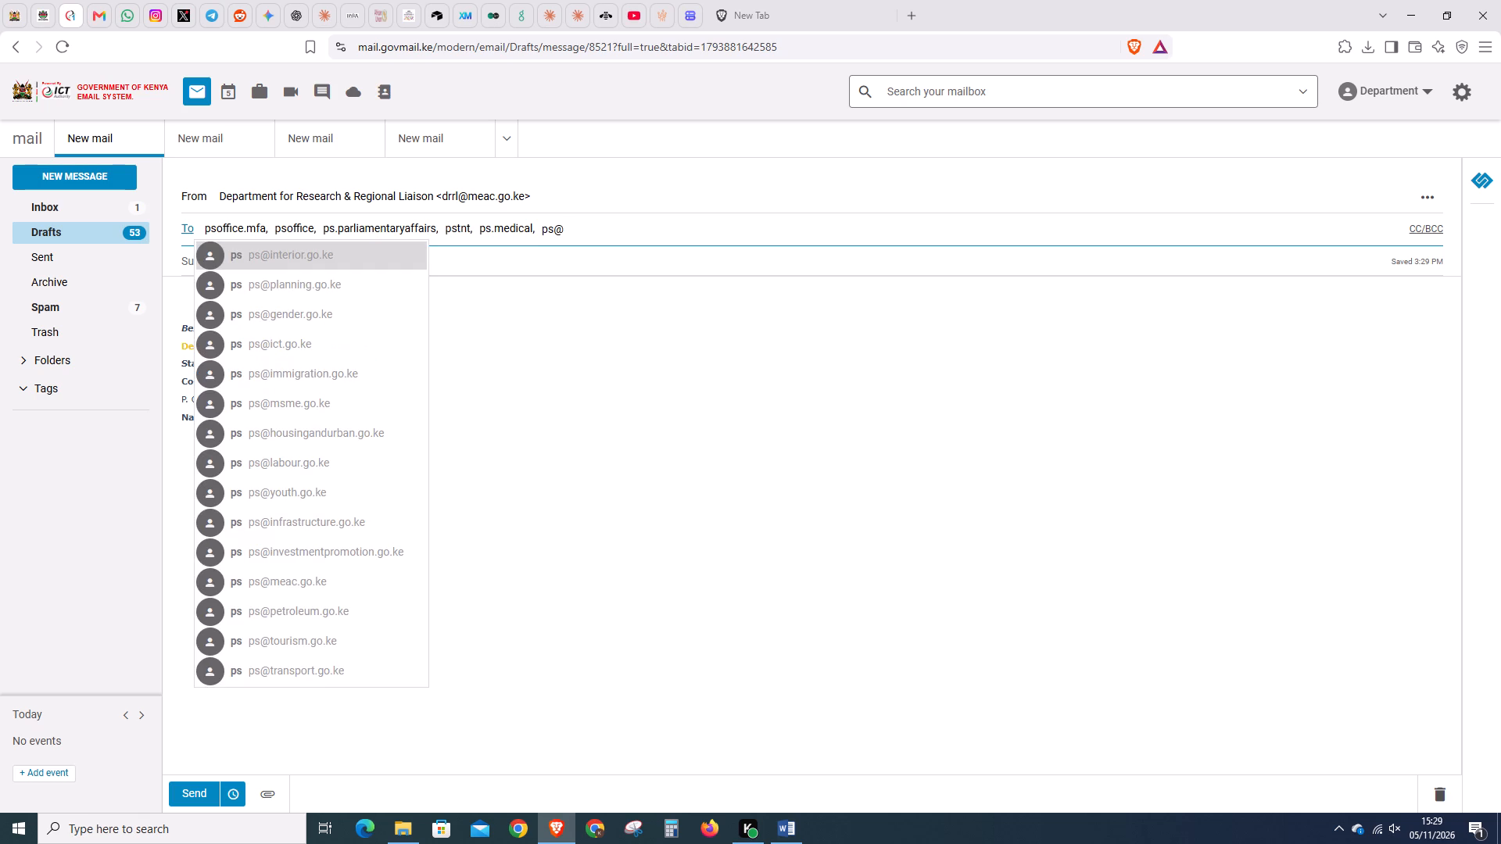
click(315, 672)
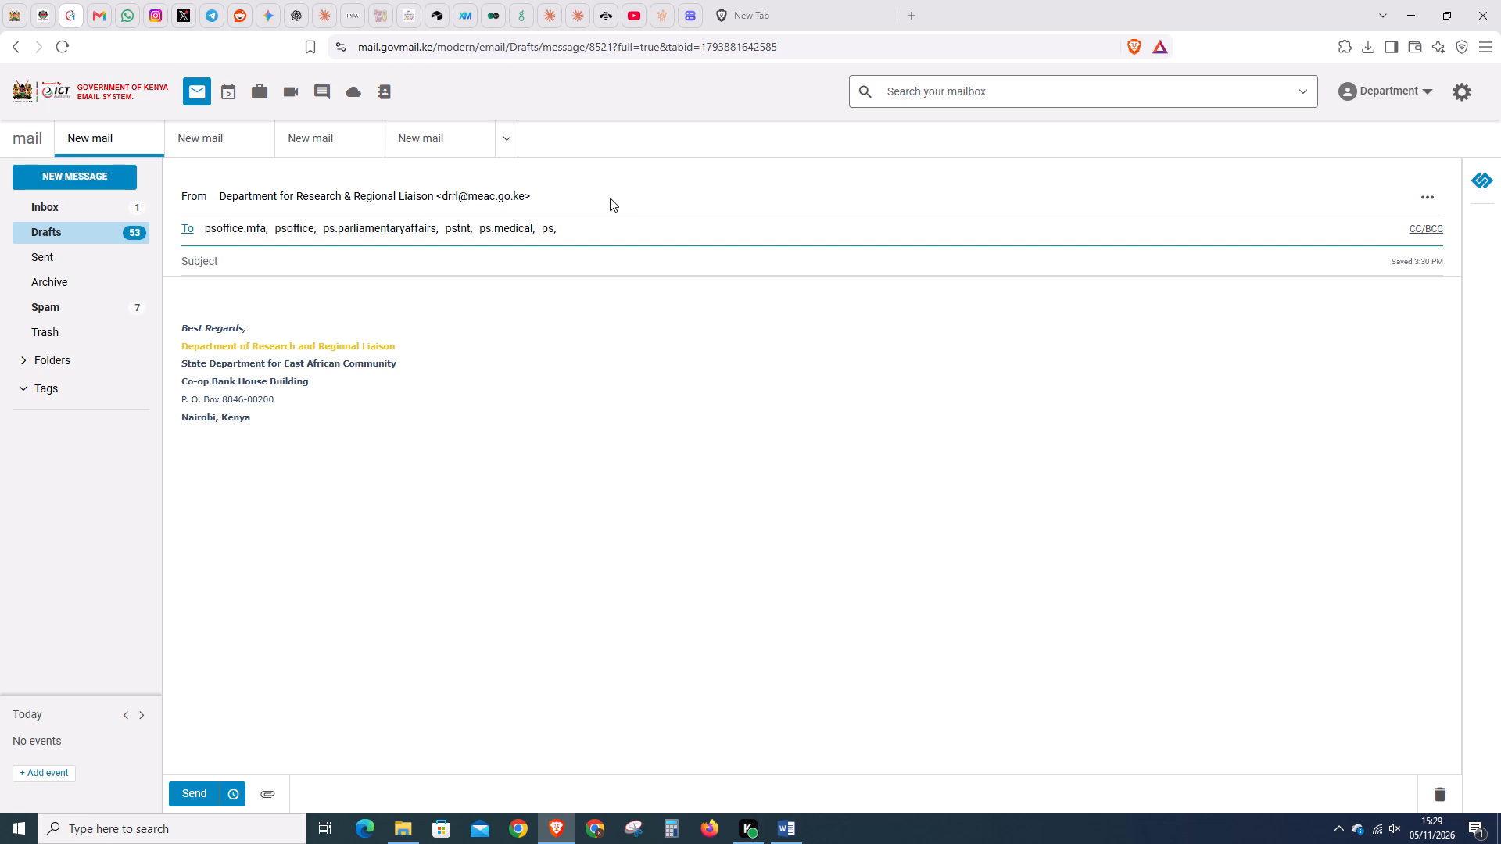
Add the suggested info contact at the ag government domain to the To recipients of the second new mail draft.
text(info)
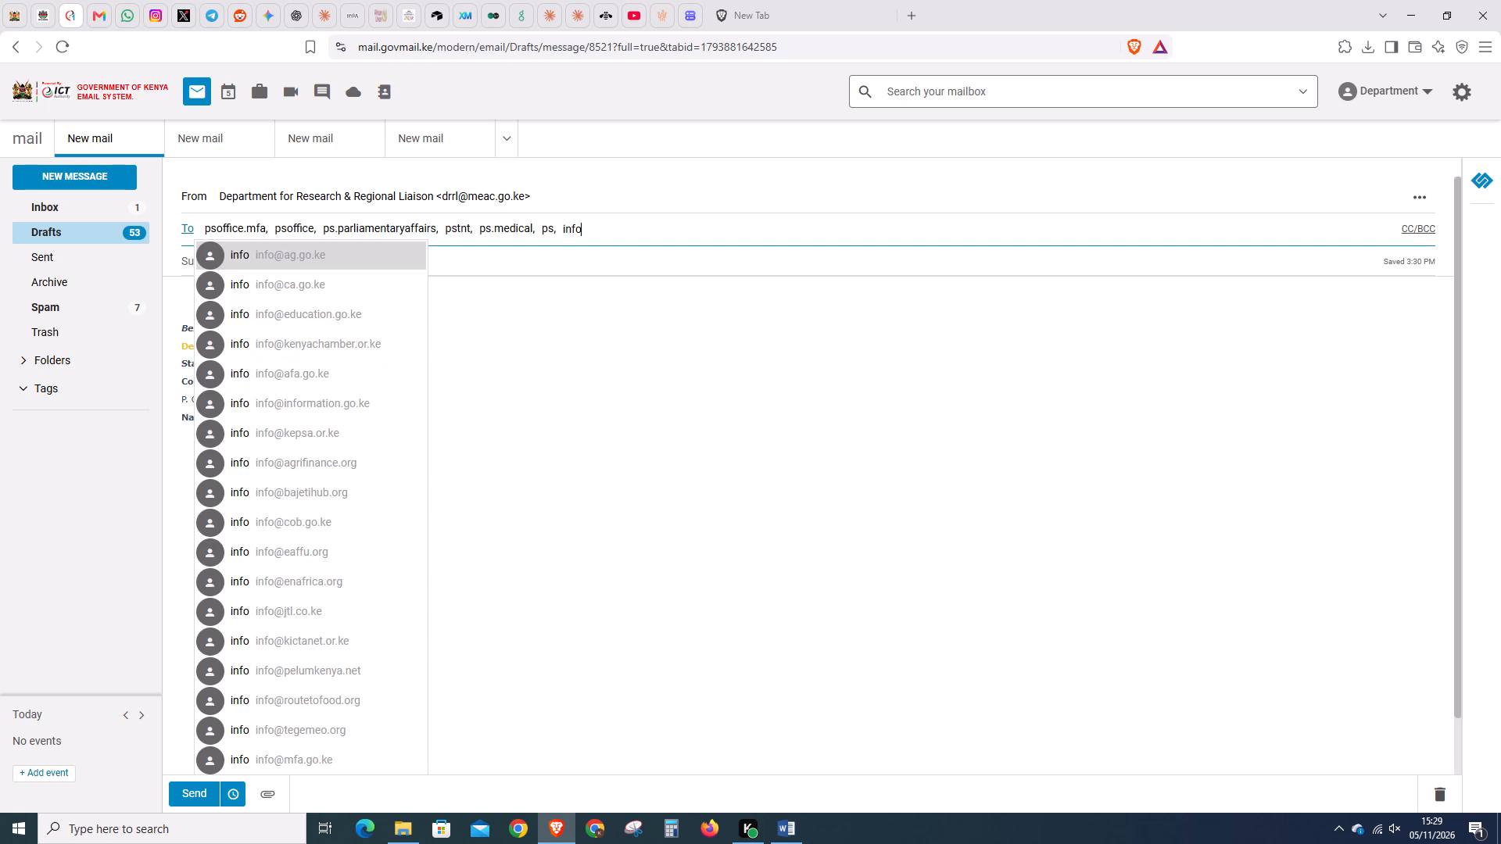
click(210, 145)
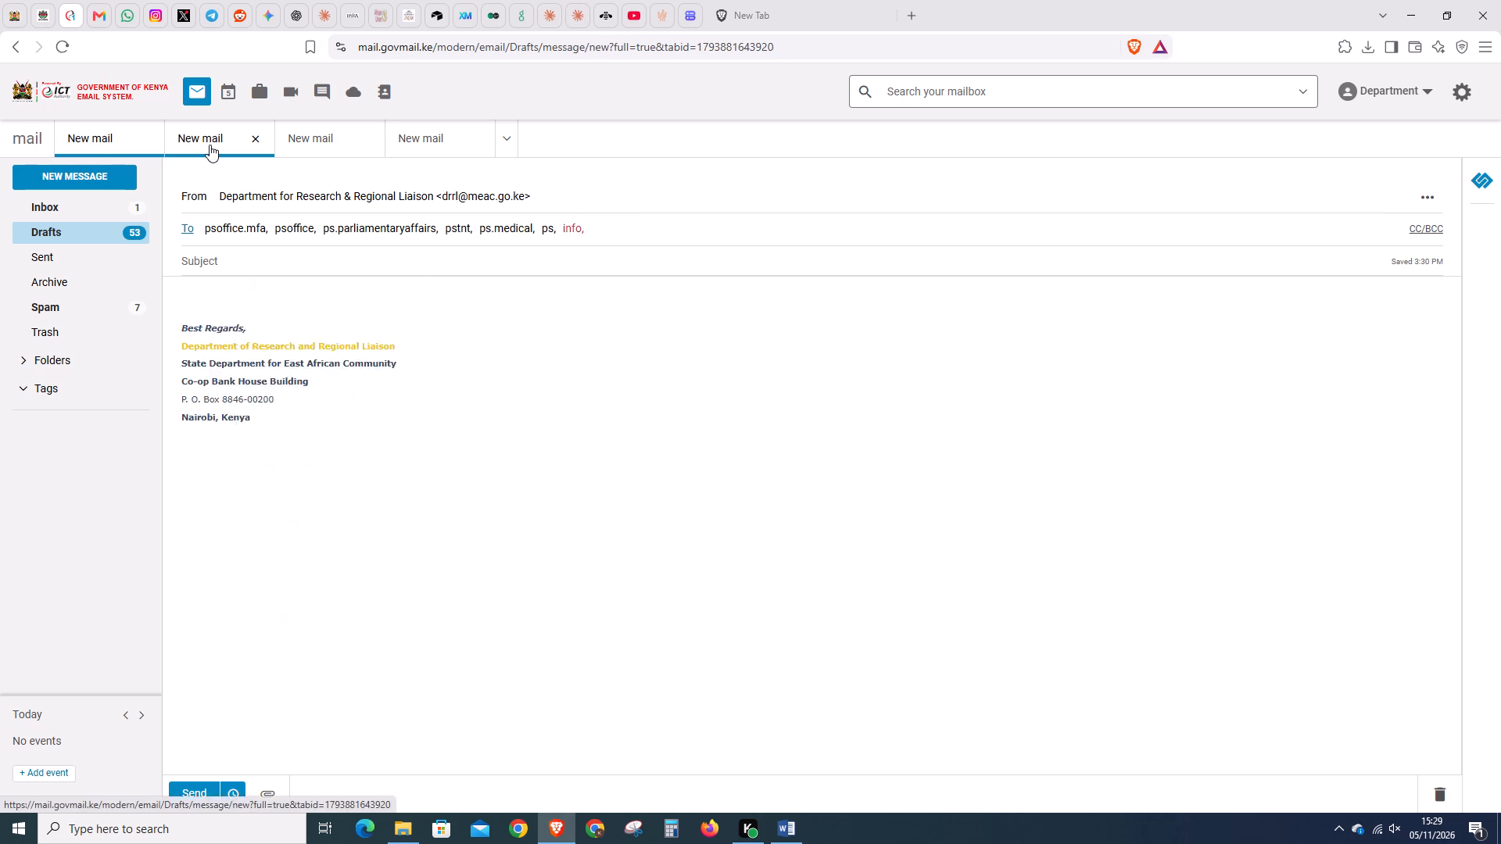
click(267, 233)
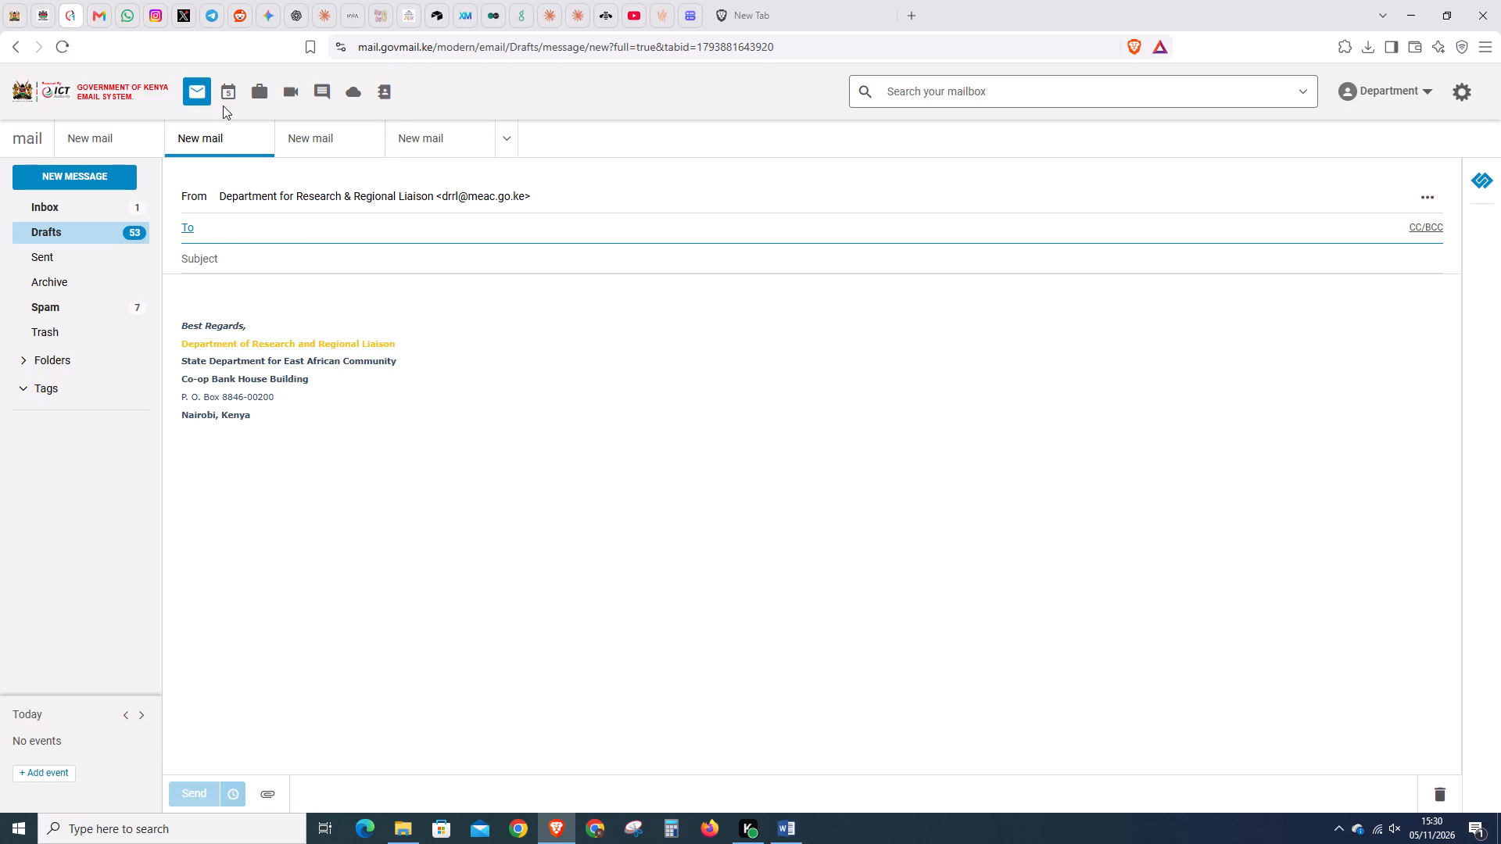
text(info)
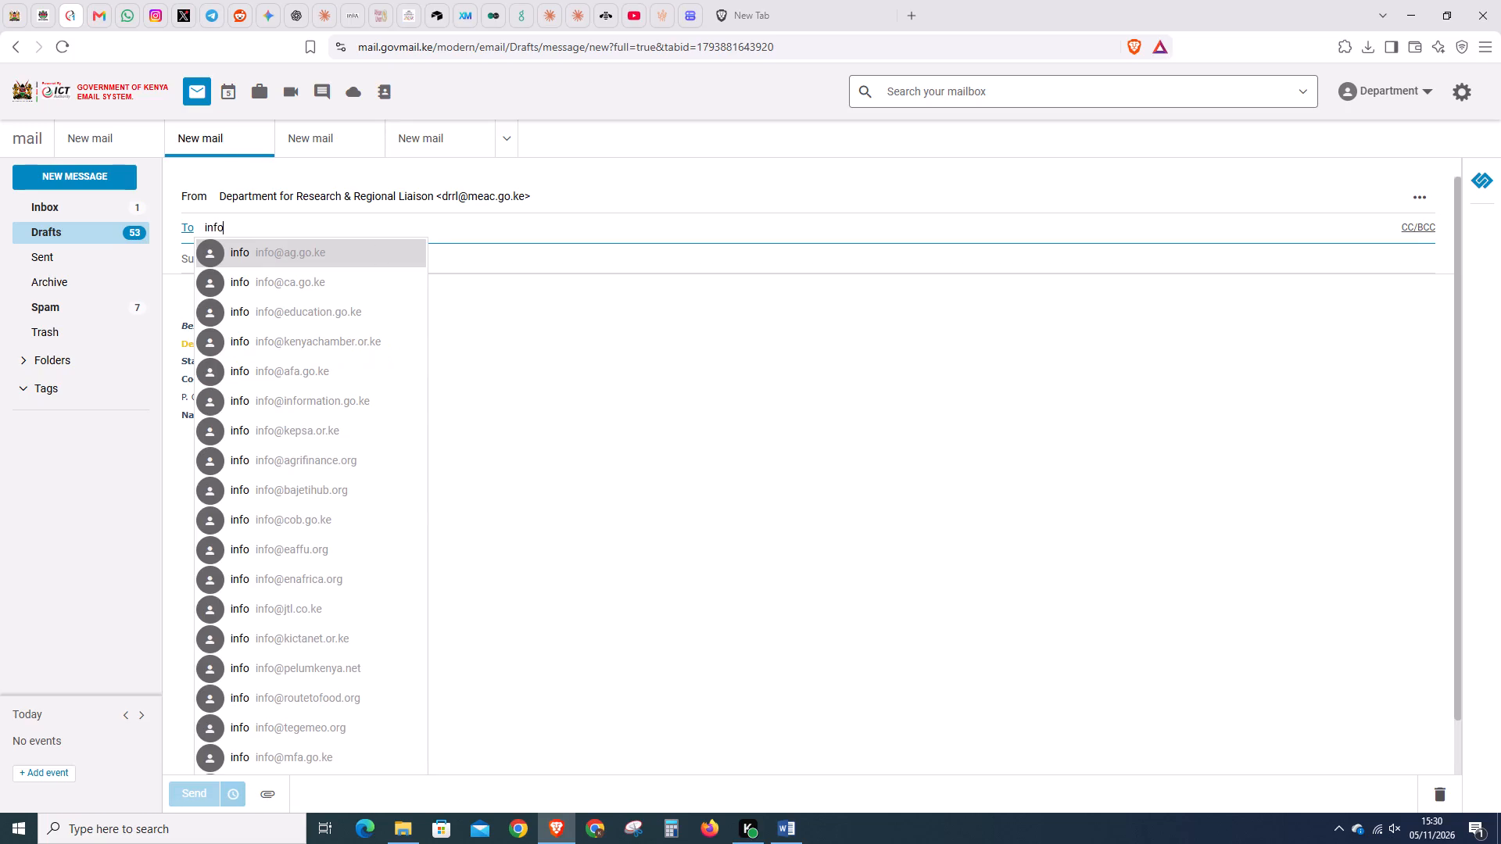
click(298, 255)
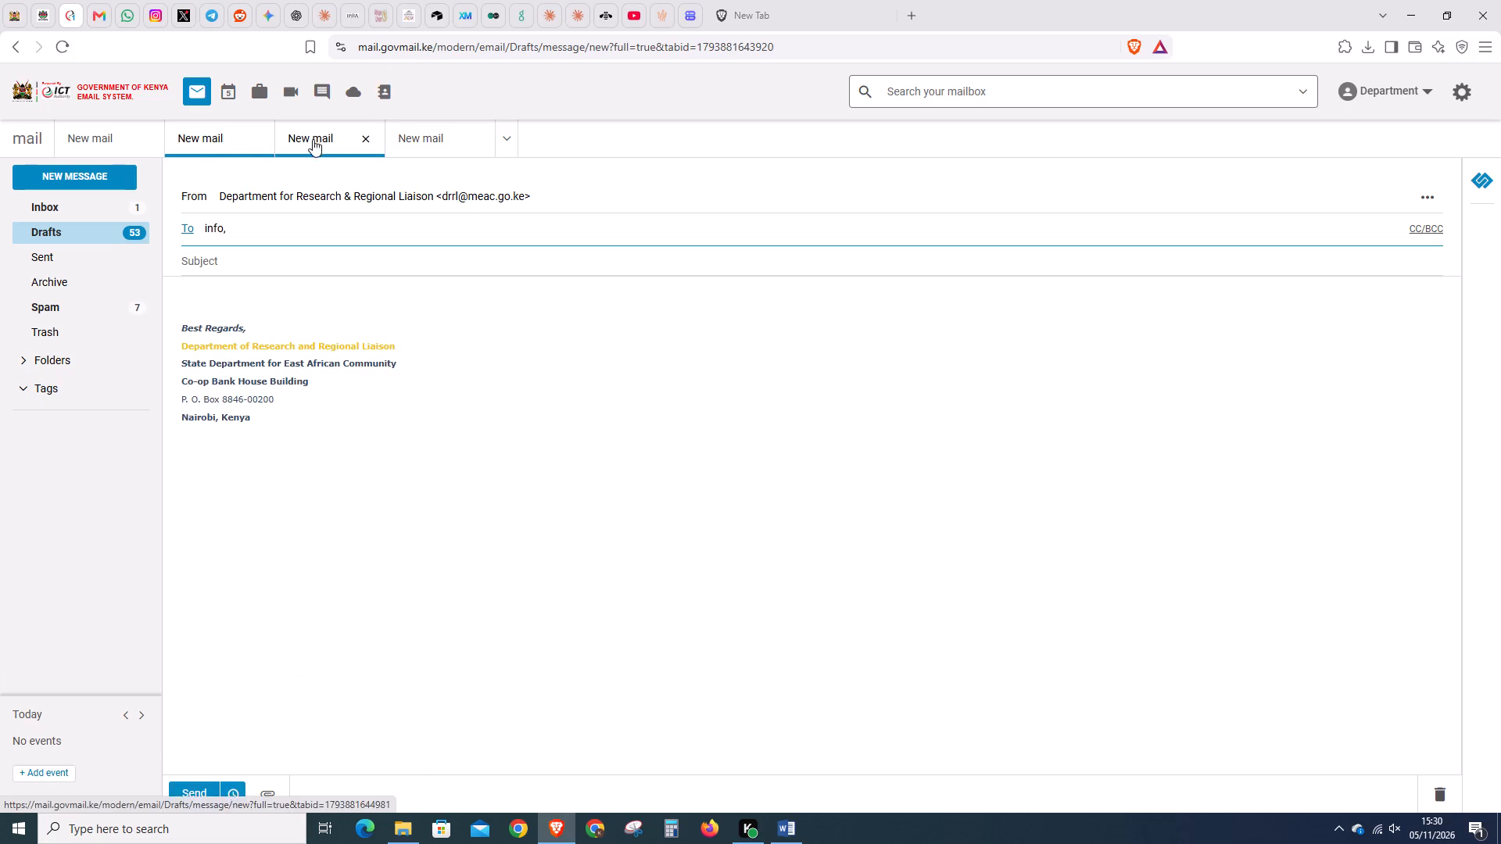
Add the suggested eac contact to the To recipients of the third new mail draft.
click(313, 139)
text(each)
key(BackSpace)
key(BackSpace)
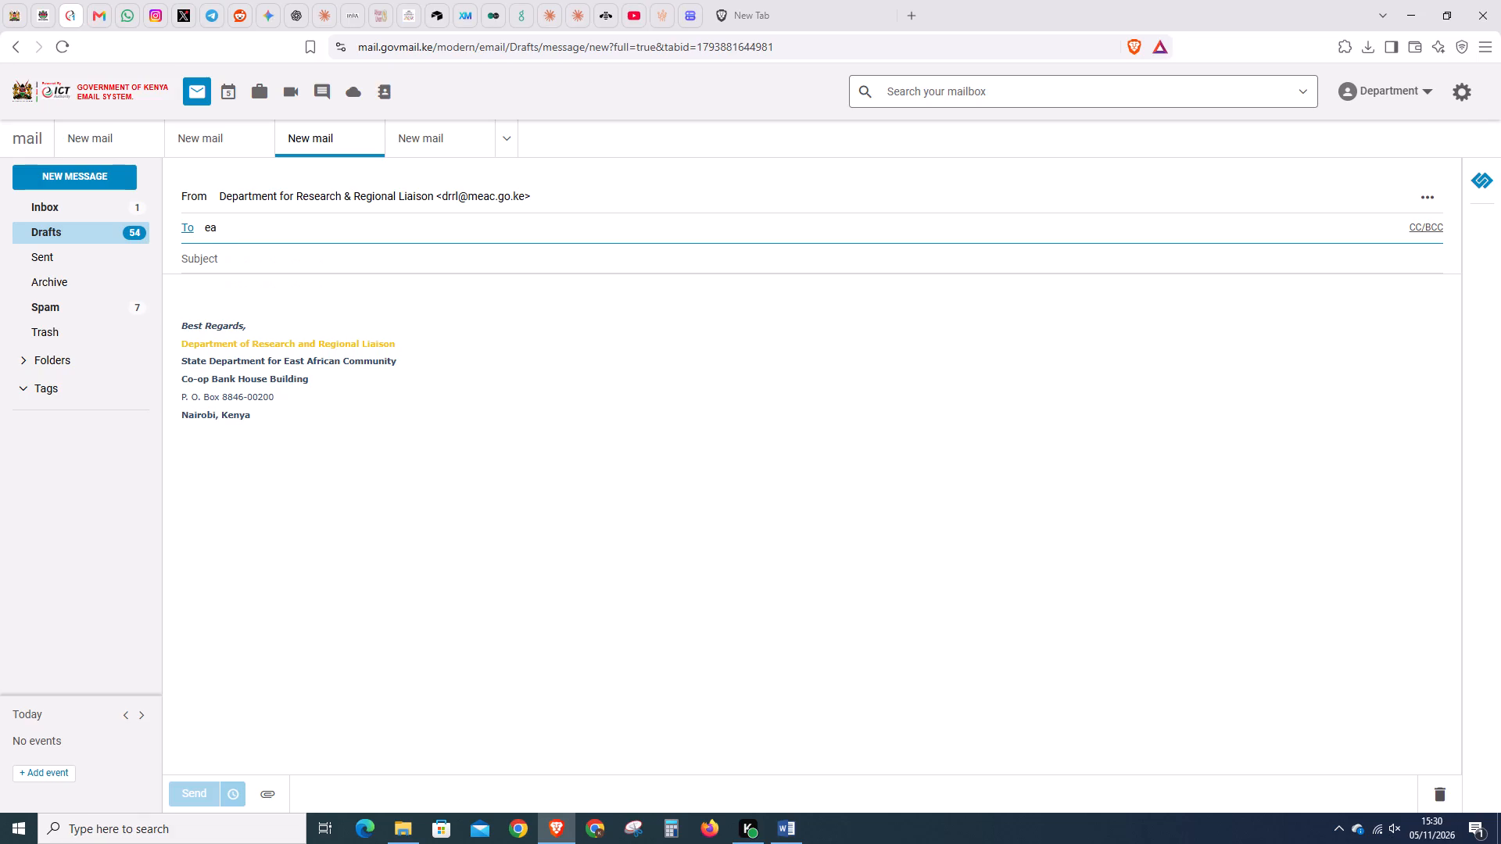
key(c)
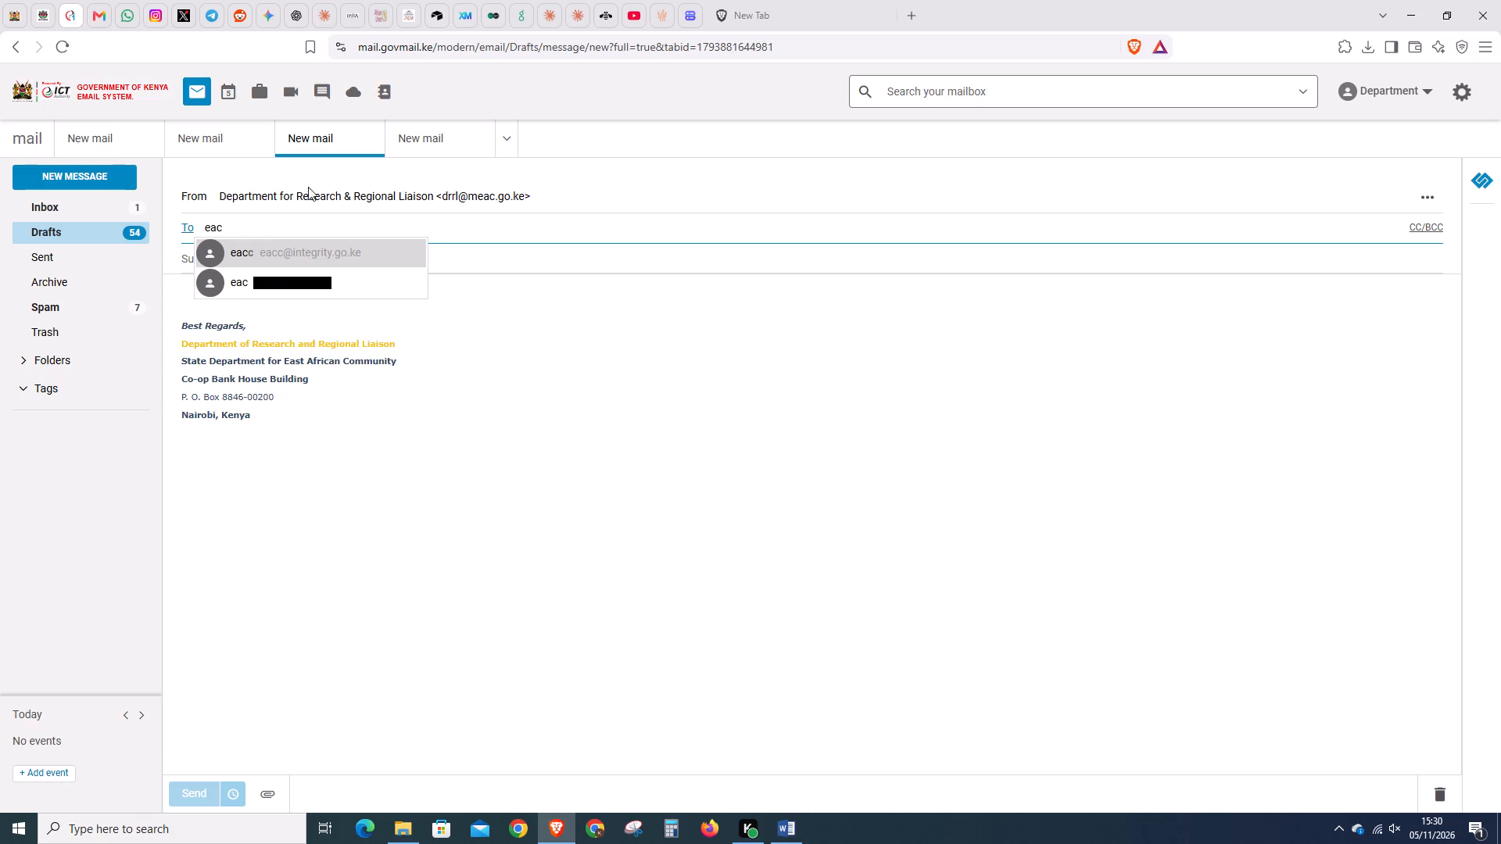
click(316, 282)
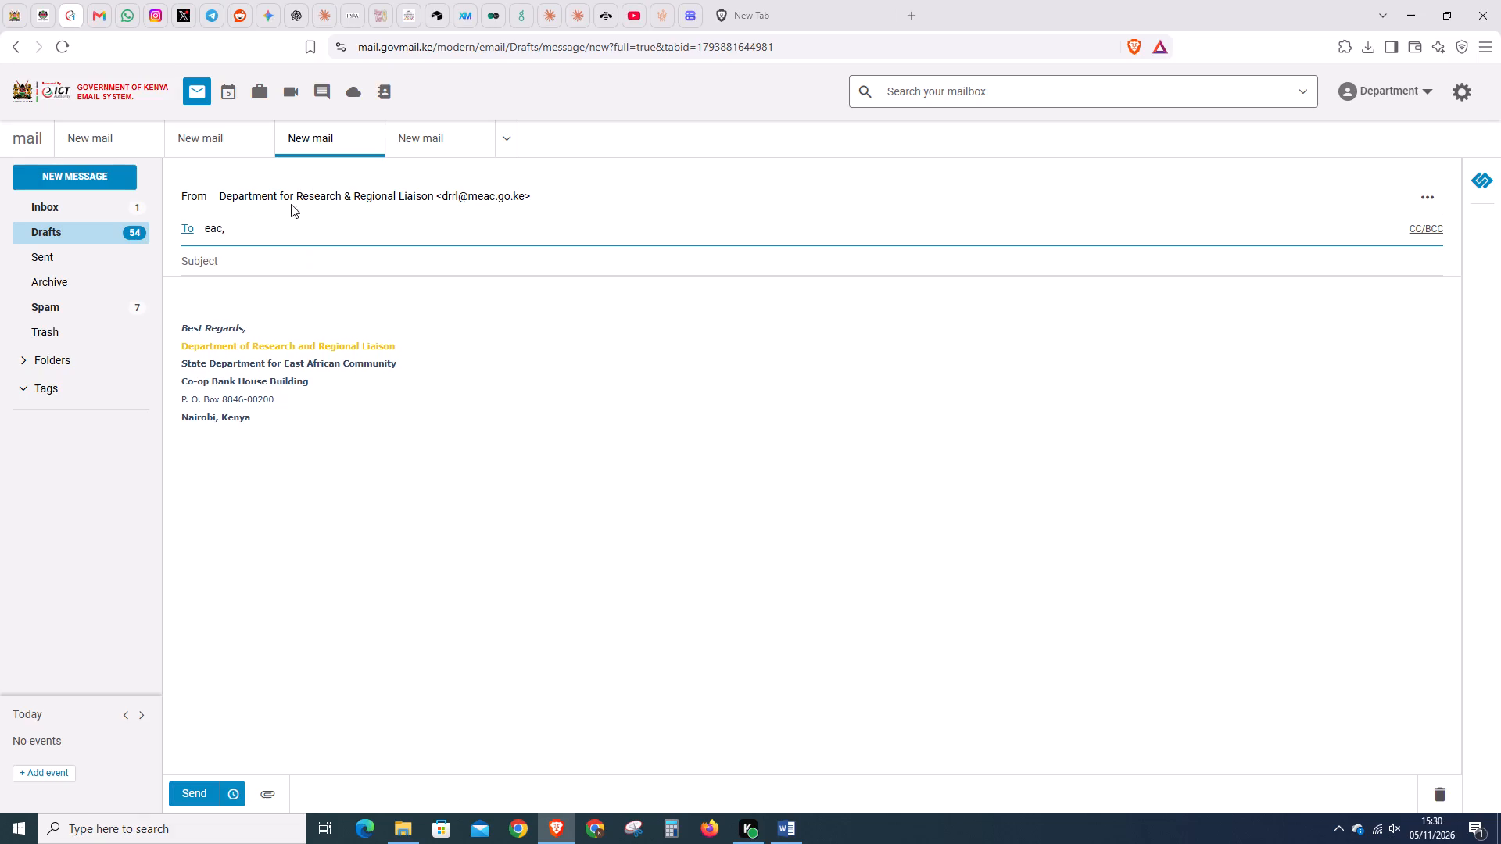
Return to the first new mail draft, addressed to the principal secretaries' offices.
click(215, 147)
click(96, 143)
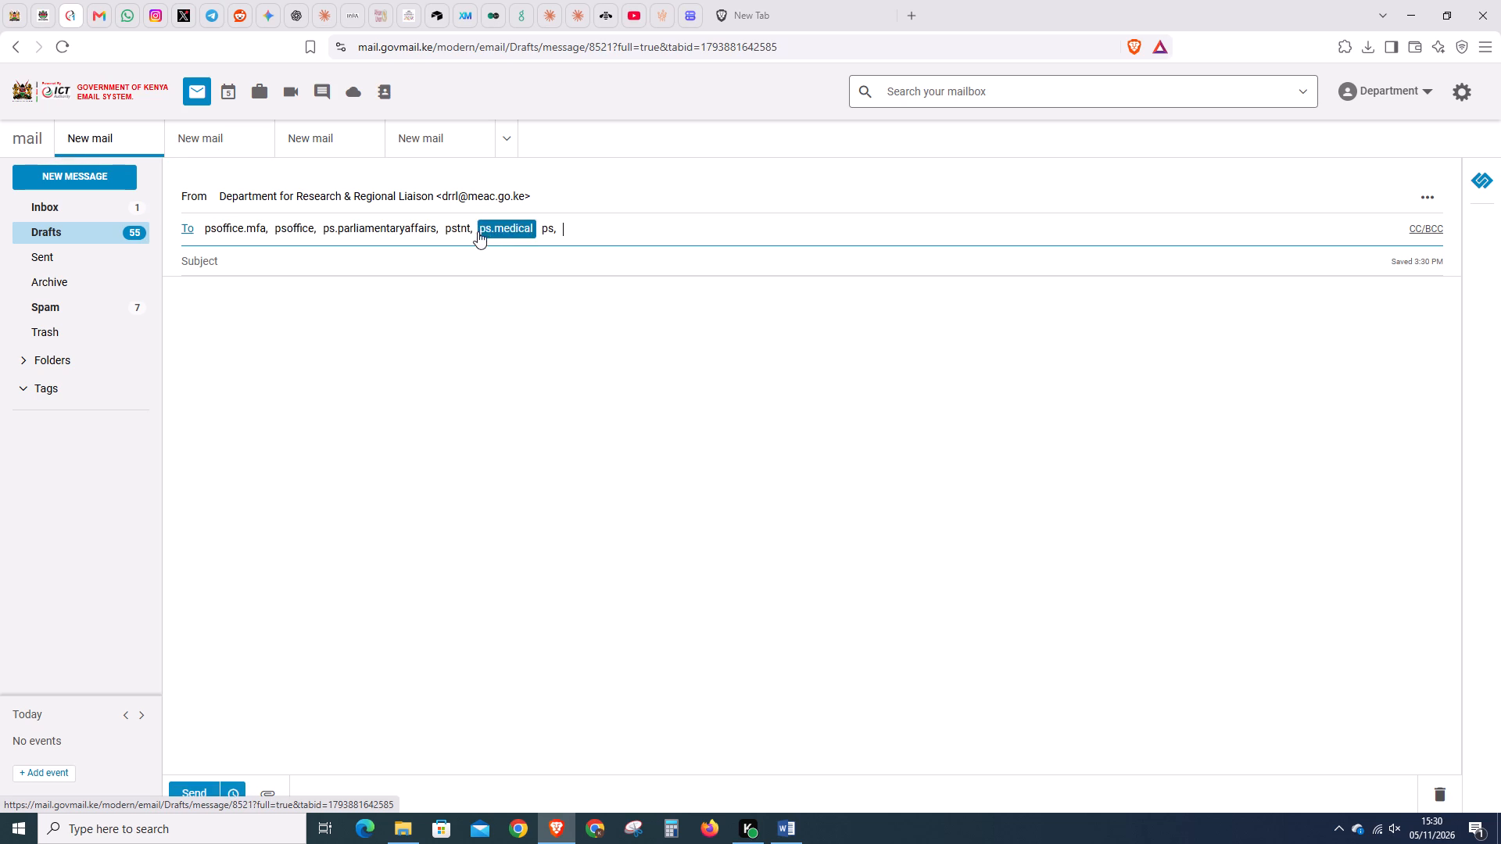
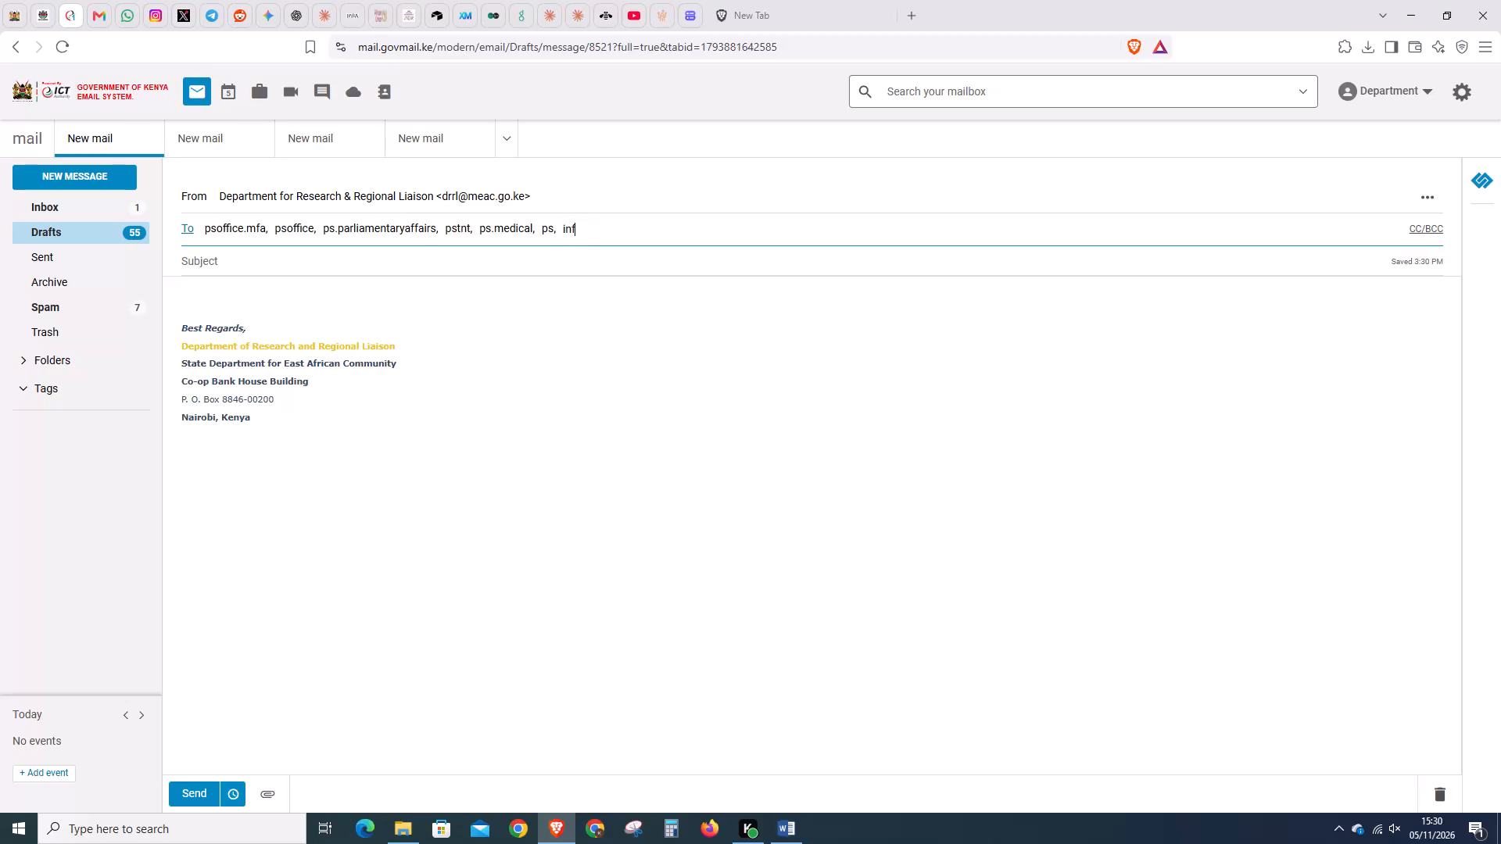
Add the suggested info contacts at the gender and information government domains to the first draft's To recipients.
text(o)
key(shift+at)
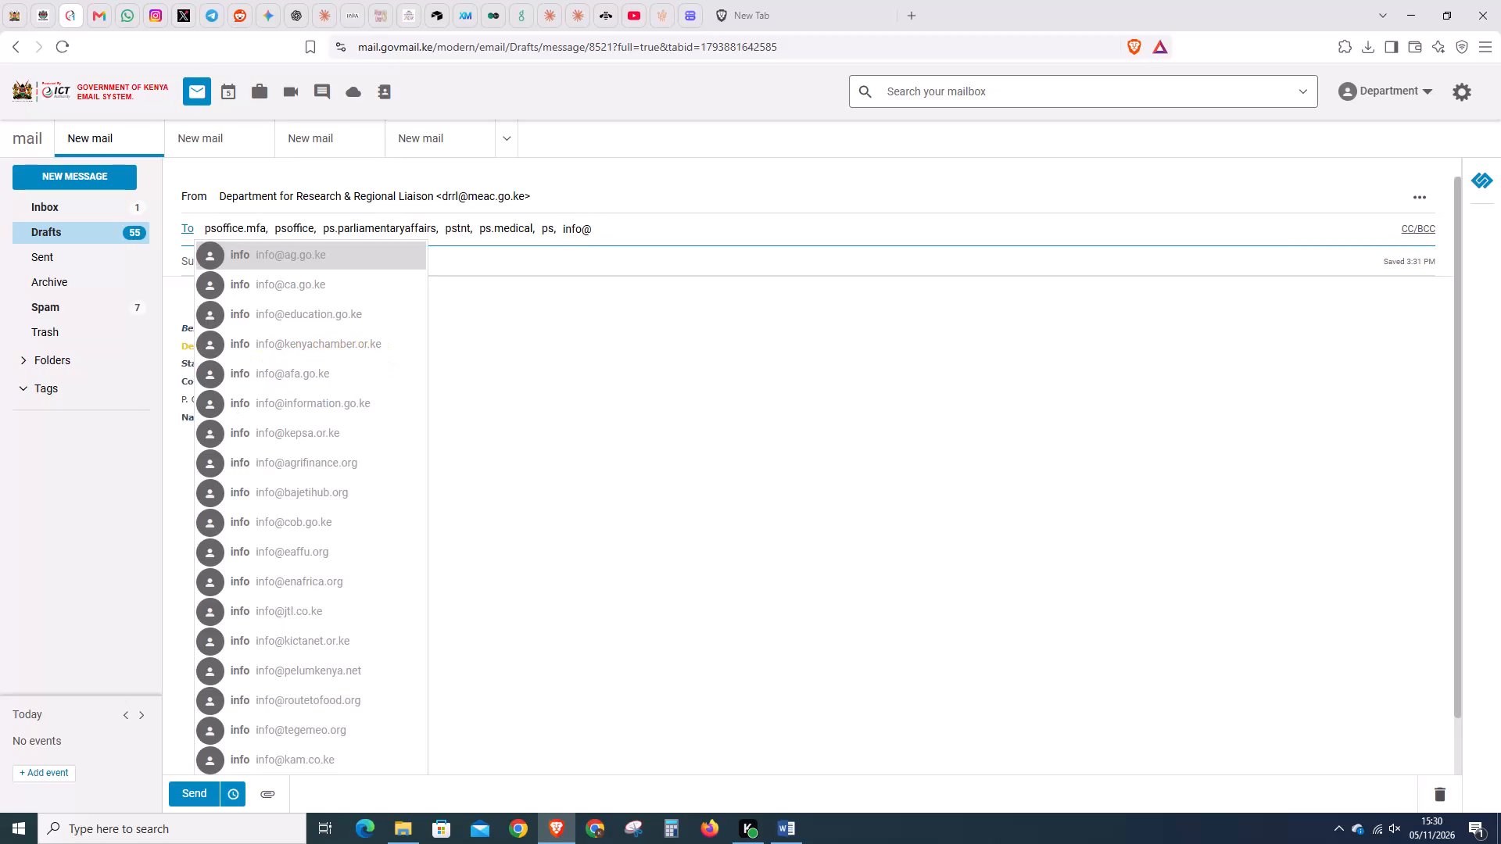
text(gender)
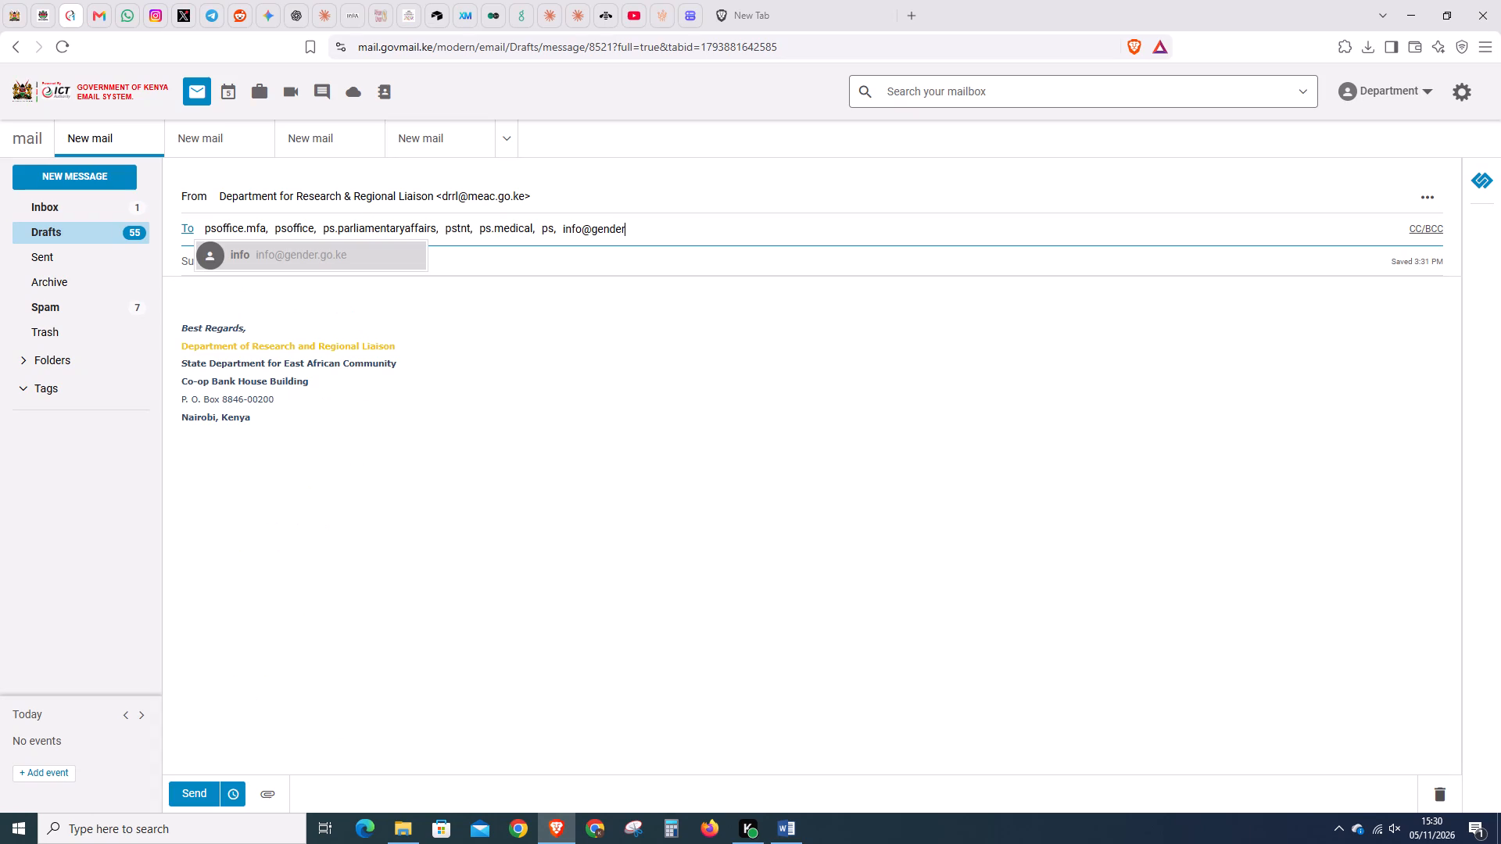
click(353, 258)
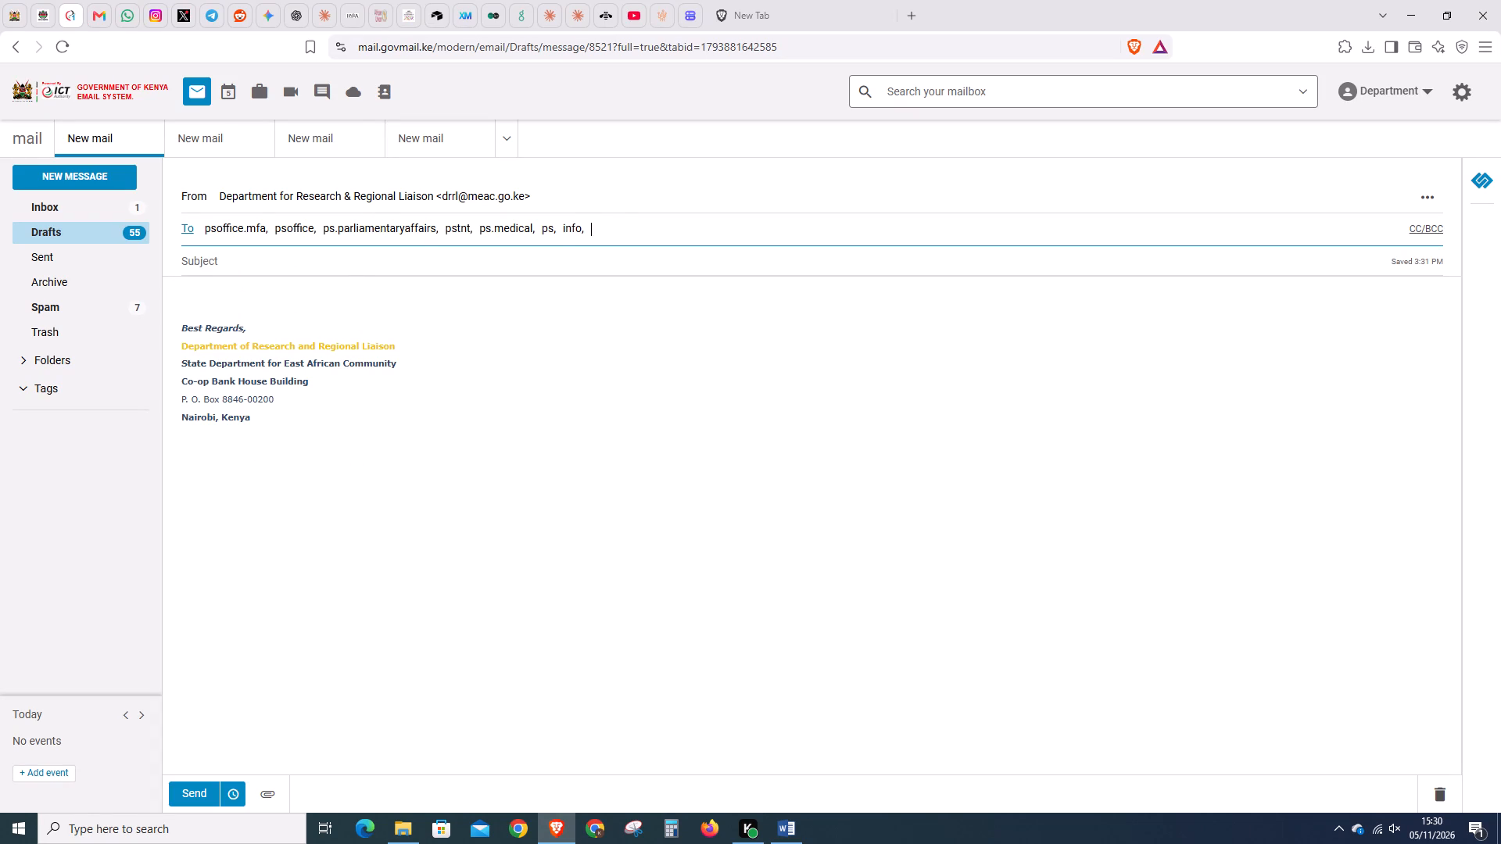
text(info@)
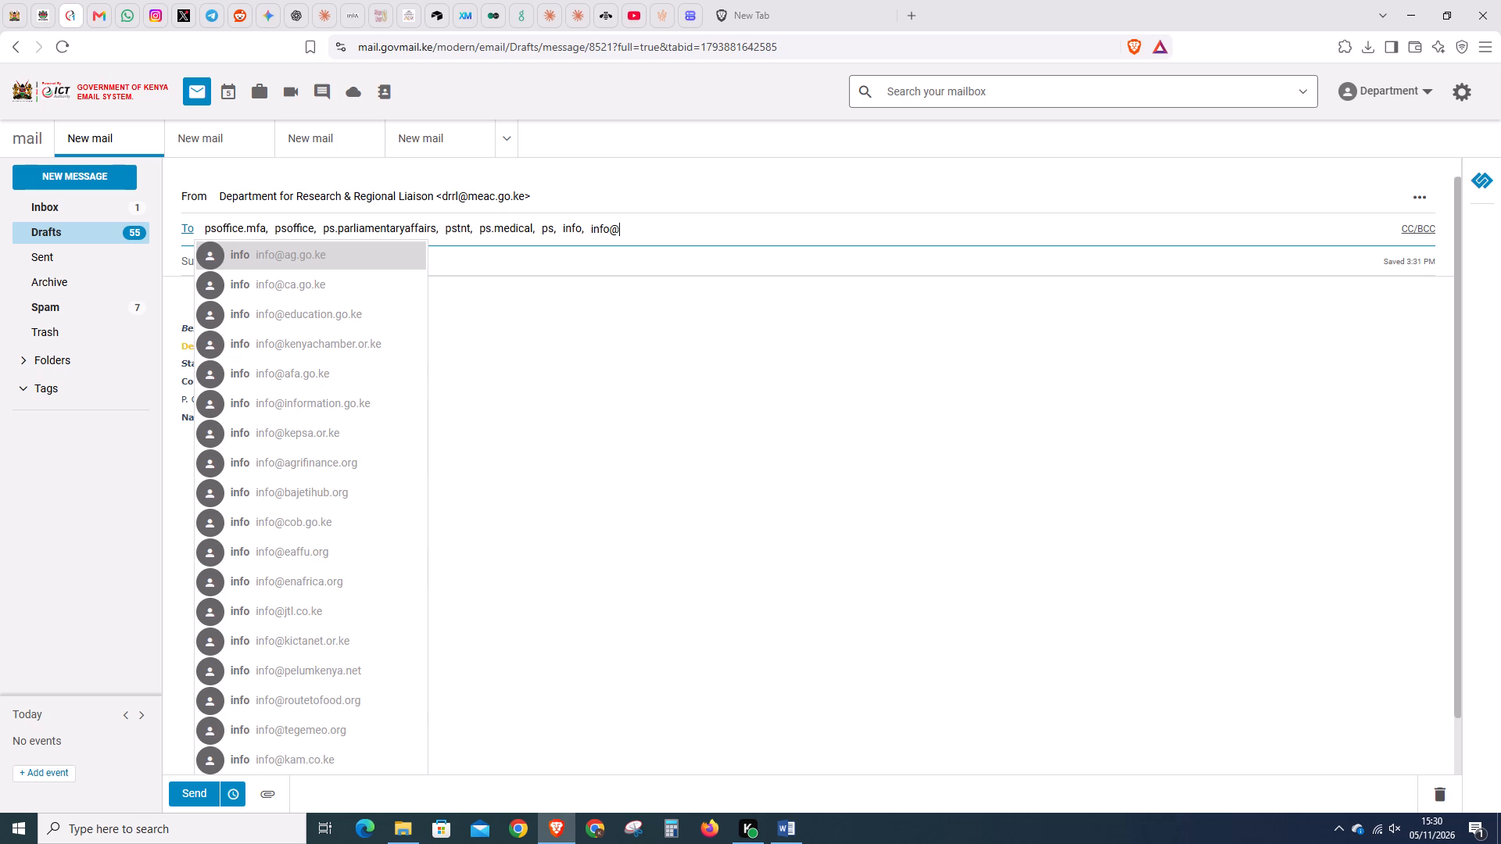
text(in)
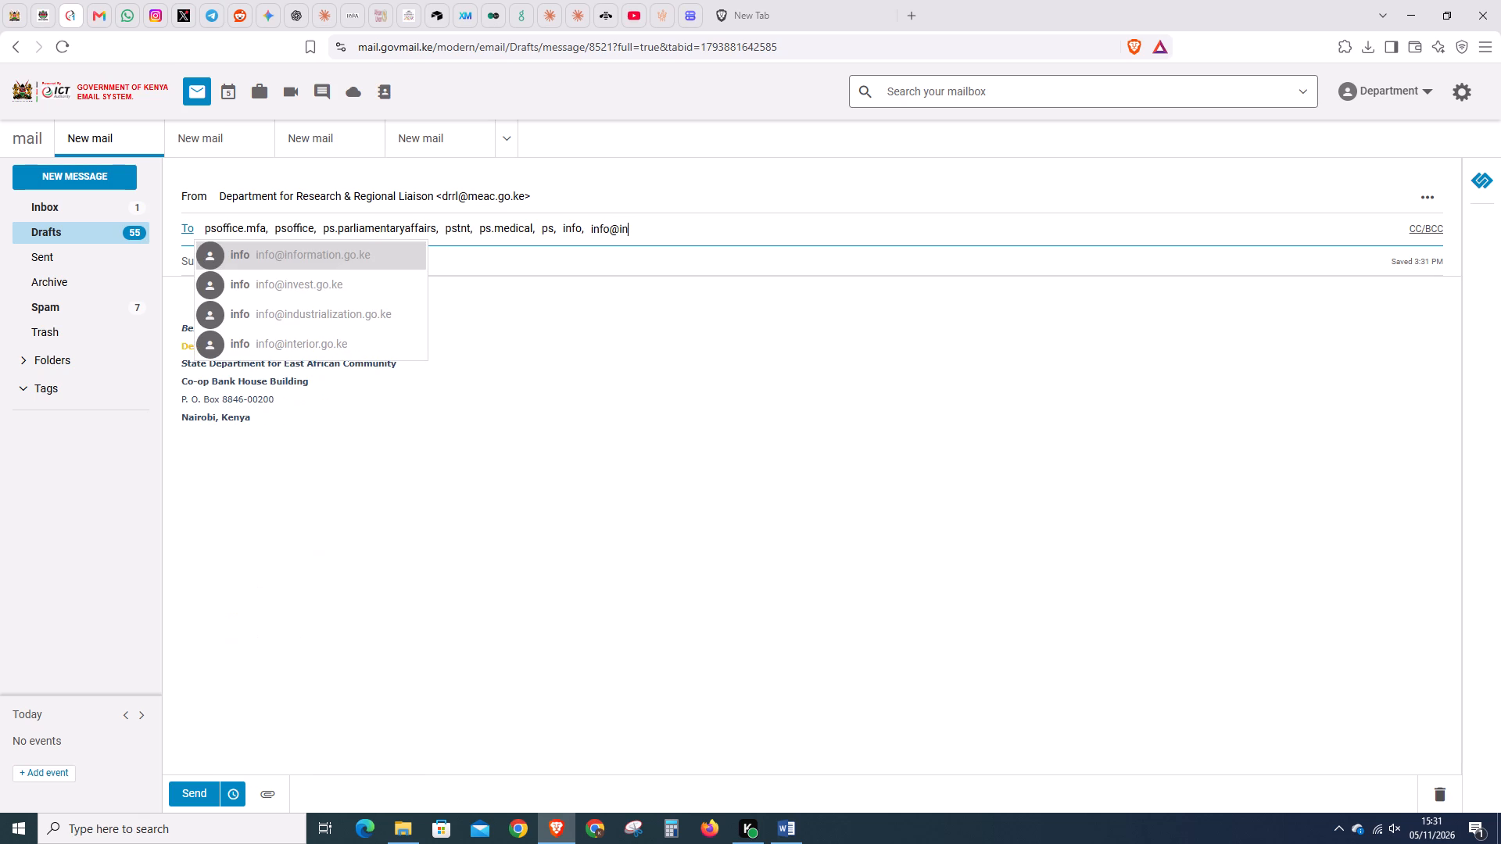
click(307, 248)
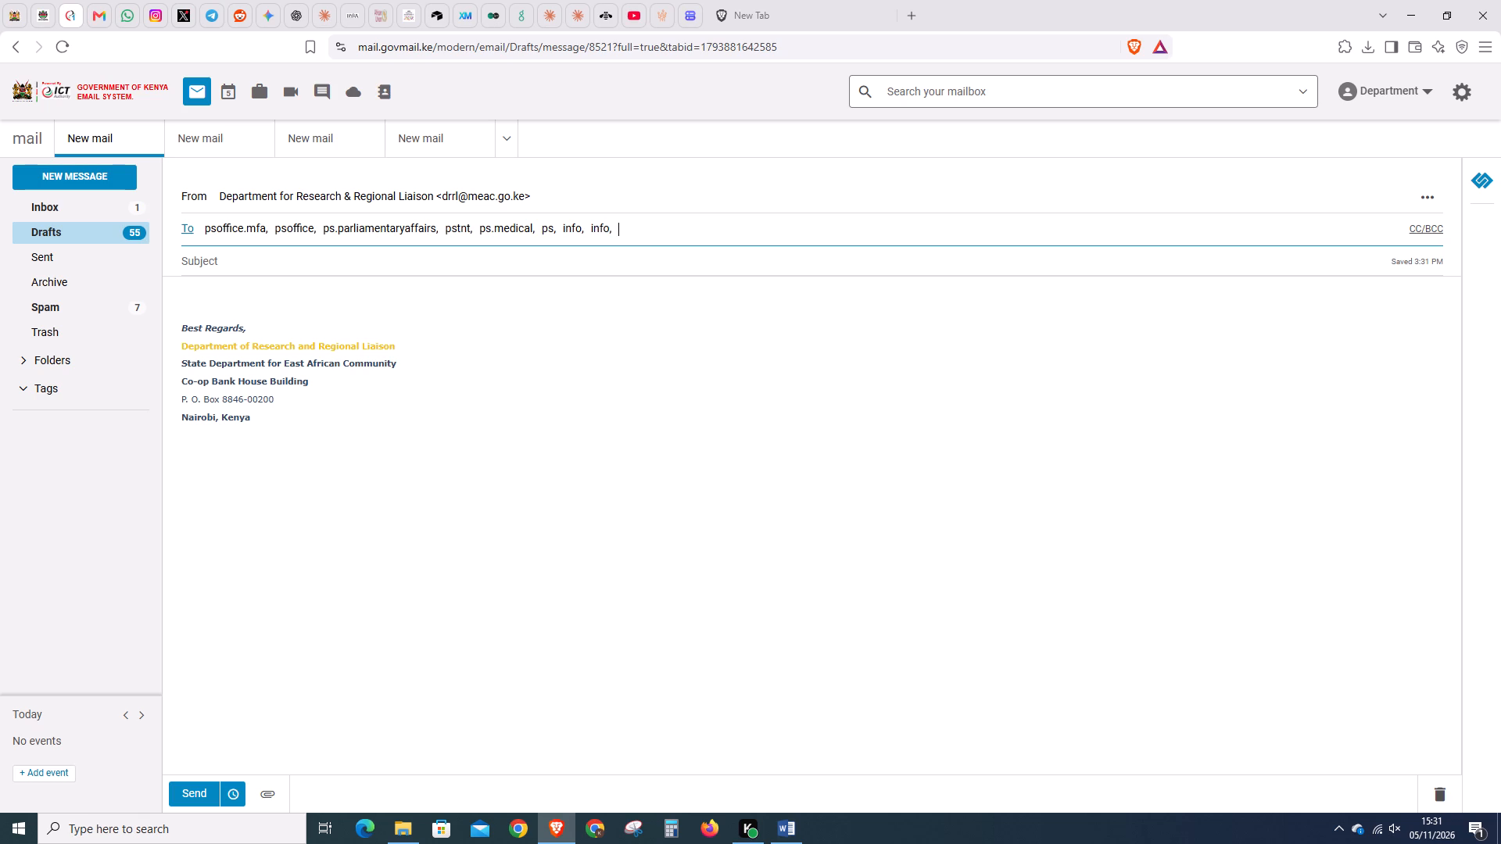
Replace the eac recipient of the third new mail draft with the eala contact.
click(225, 148)
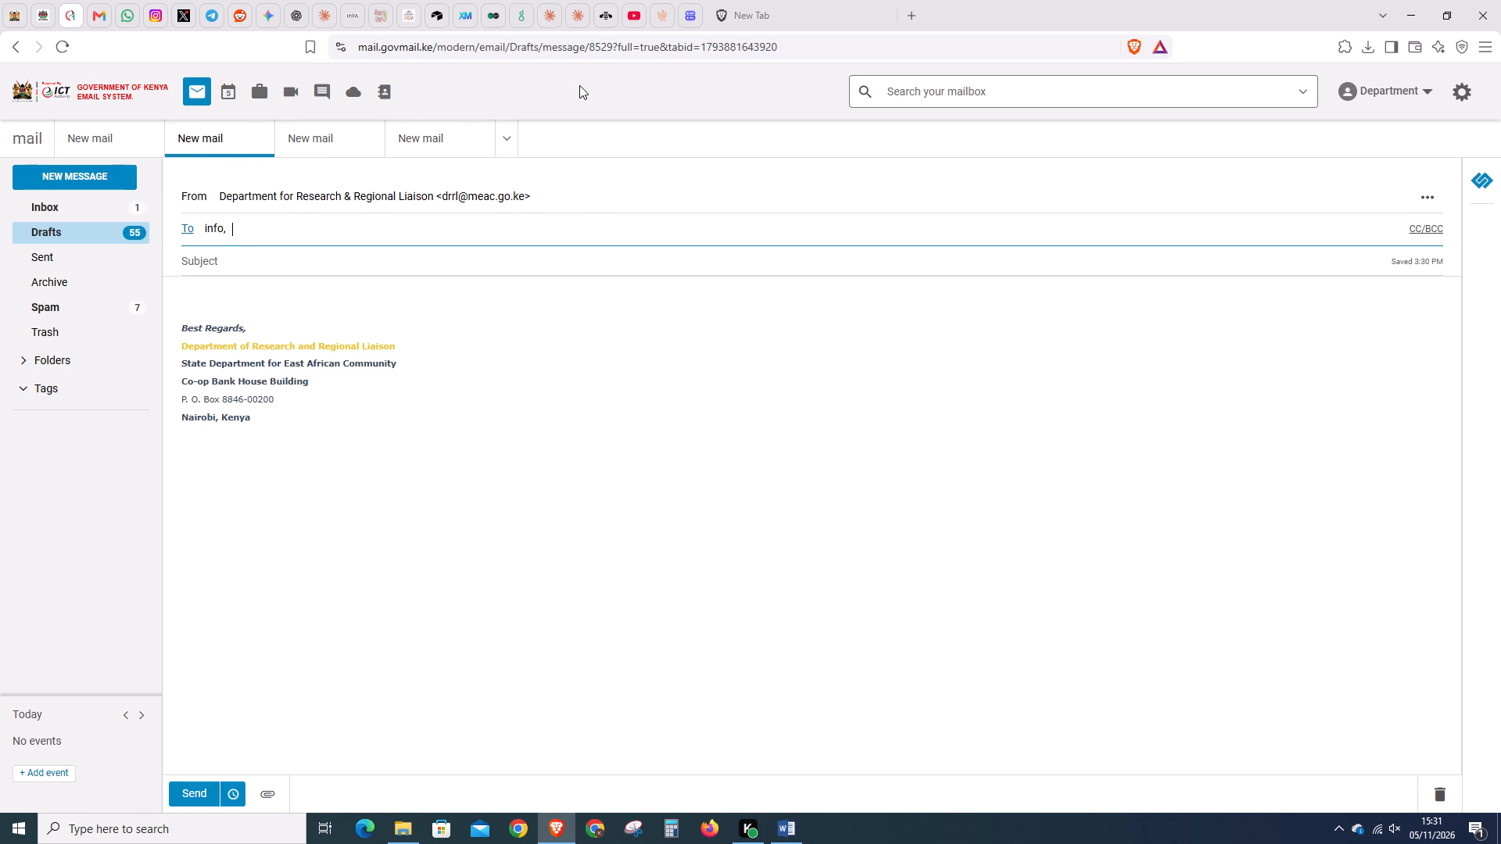
click(308, 141)
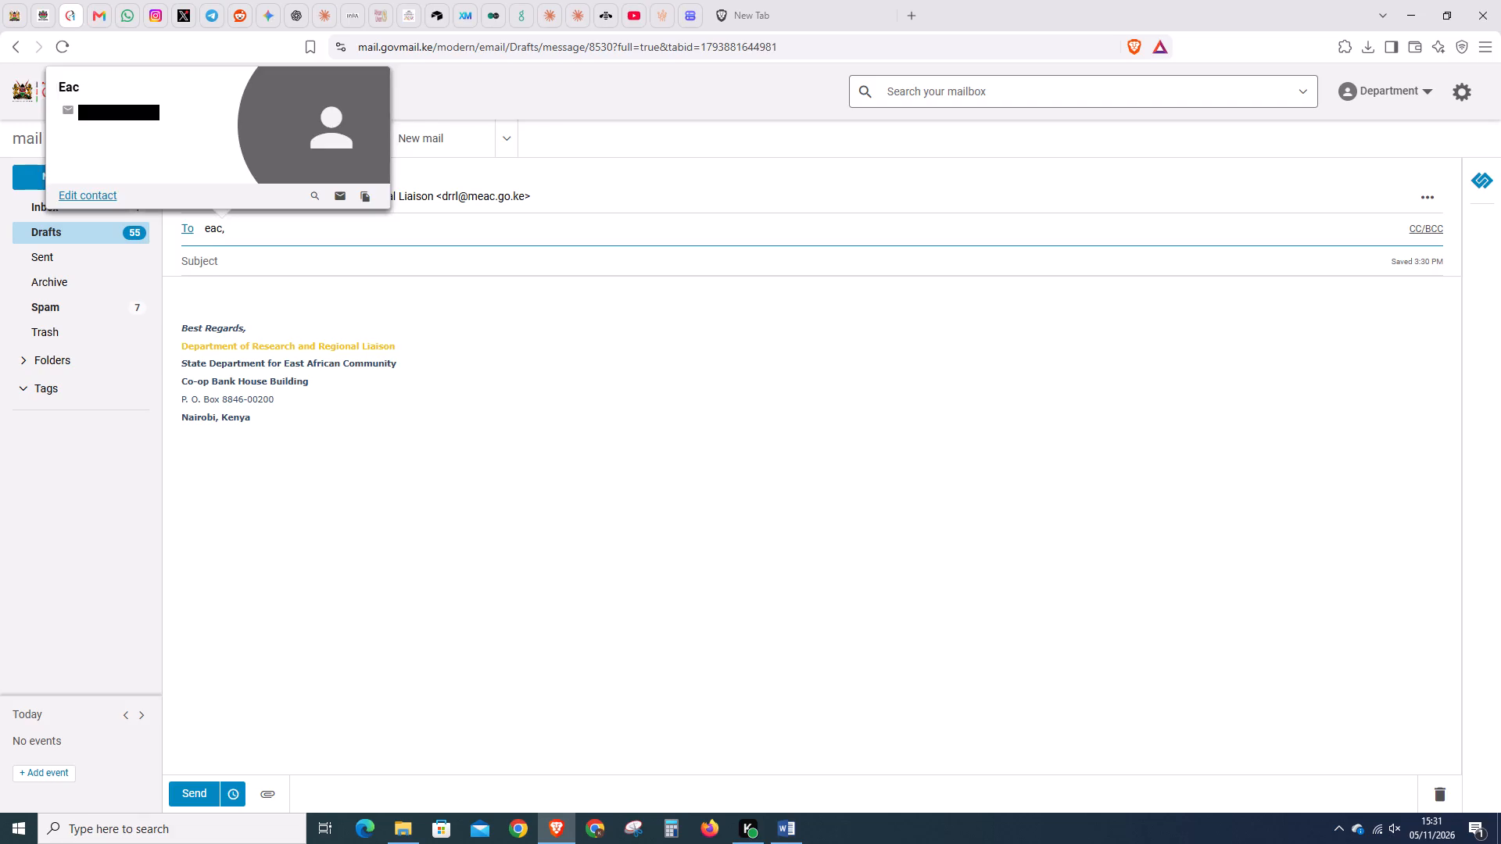
key(BackSpace)
key(BackSpace)
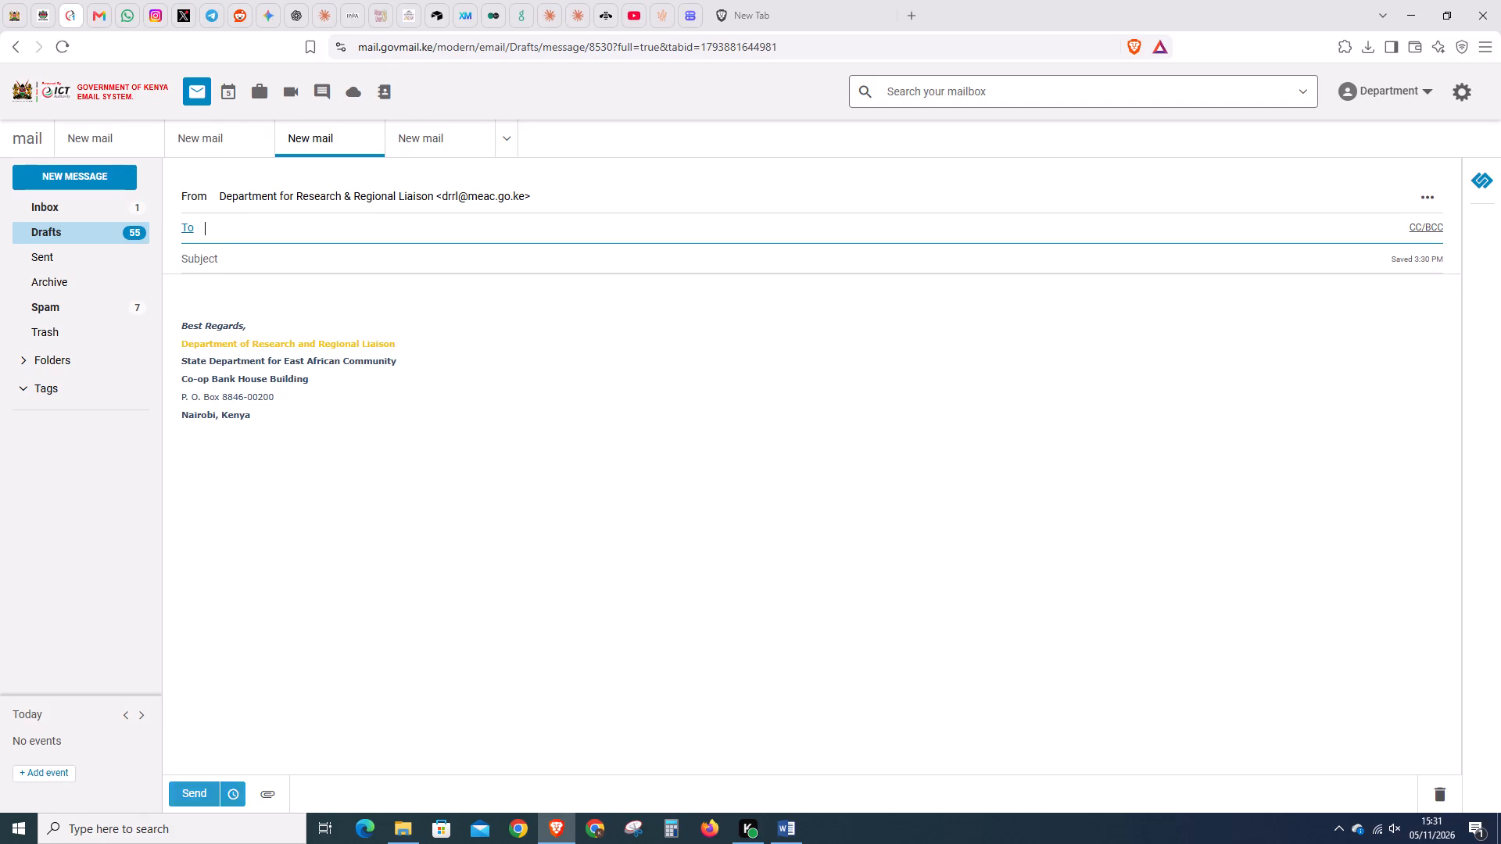
text(eala)
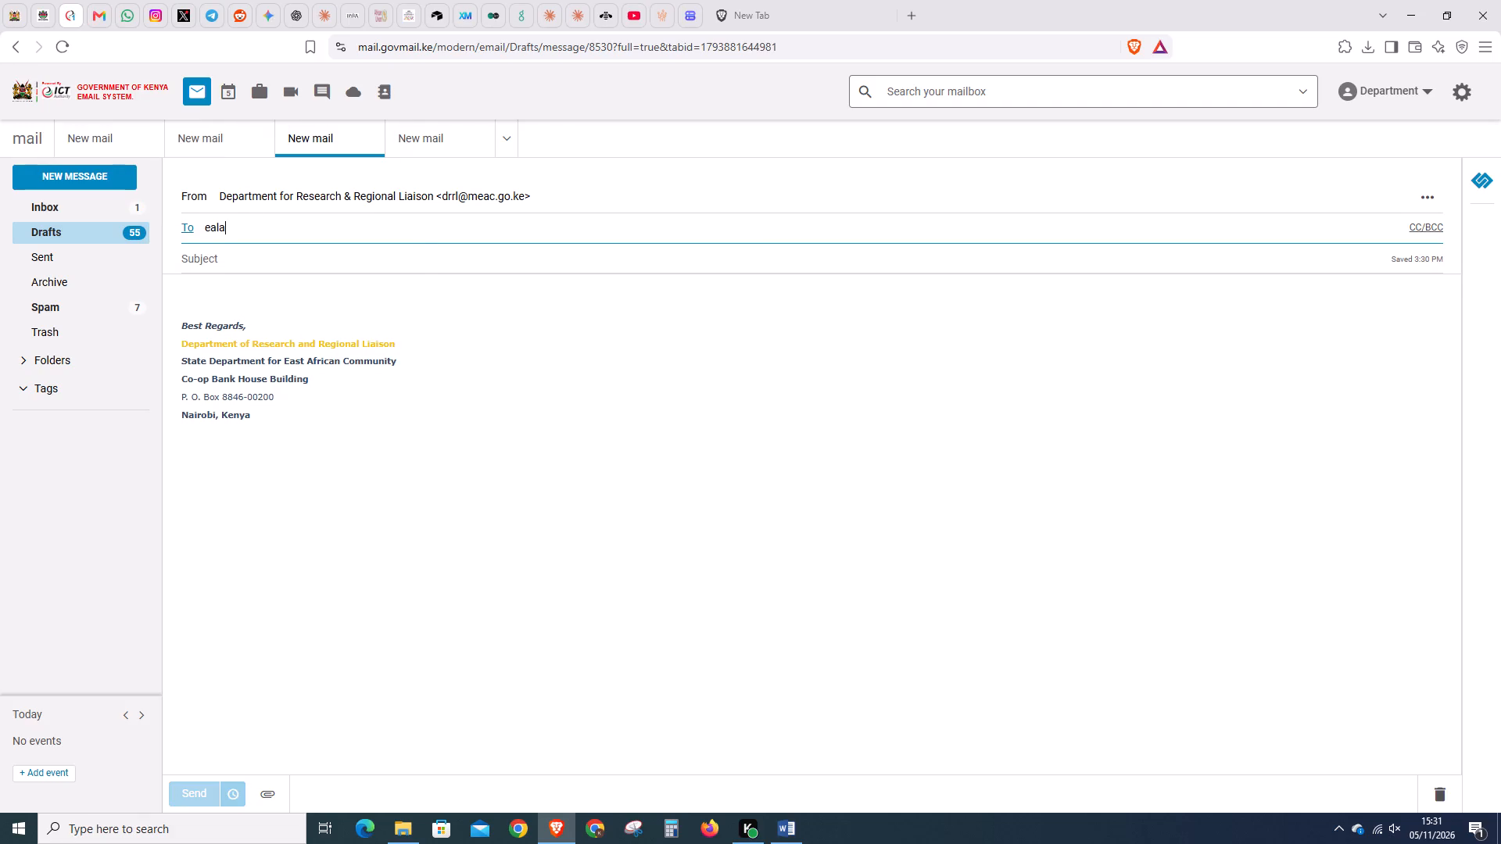
click(291, 259)
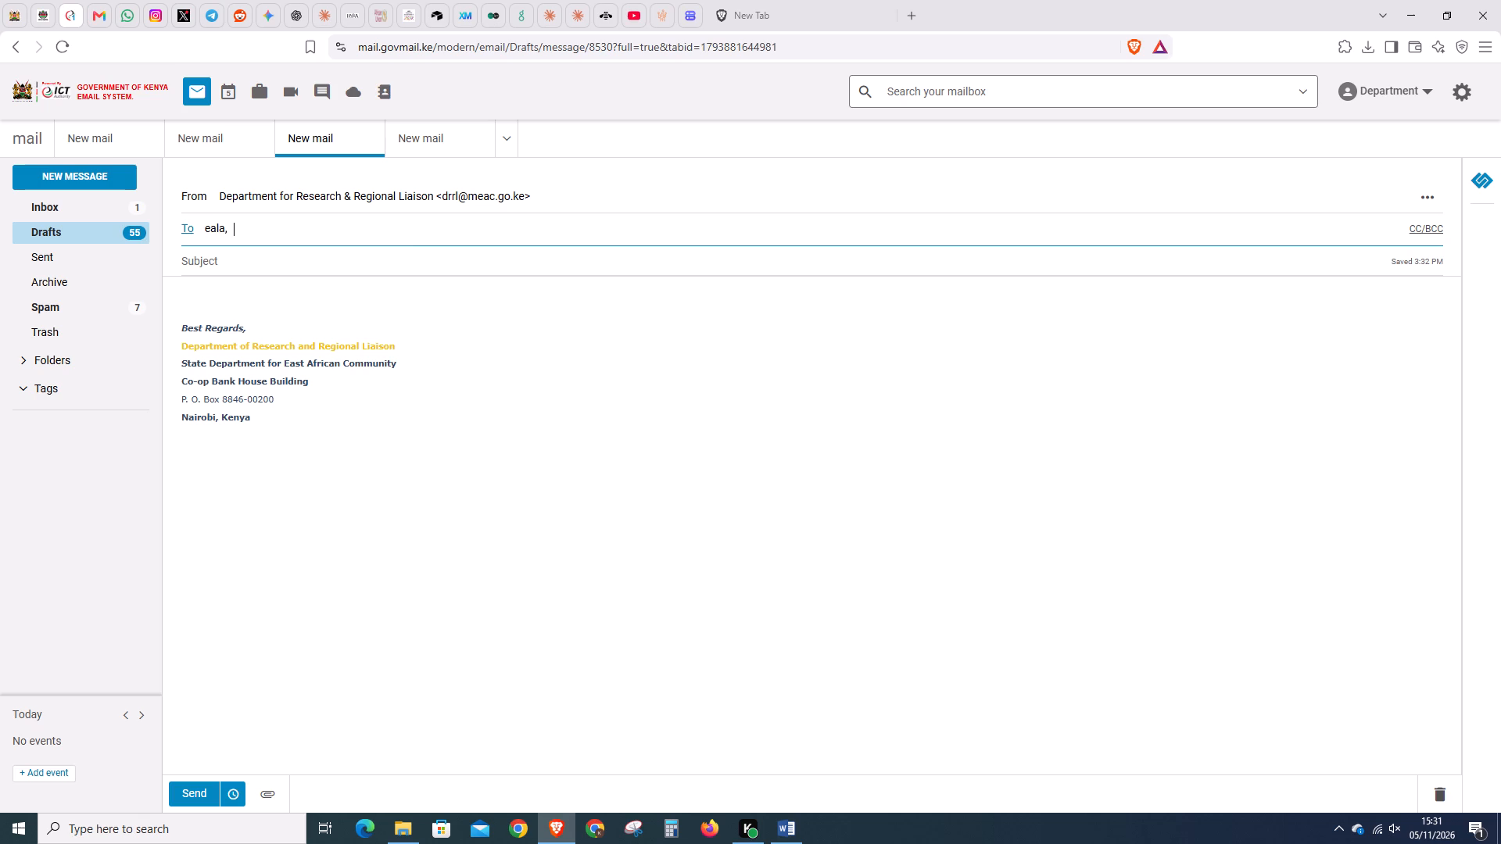
Switch to File Explorer and open the PDF letter to stakeholders on the public hearings.
click(403, 830)
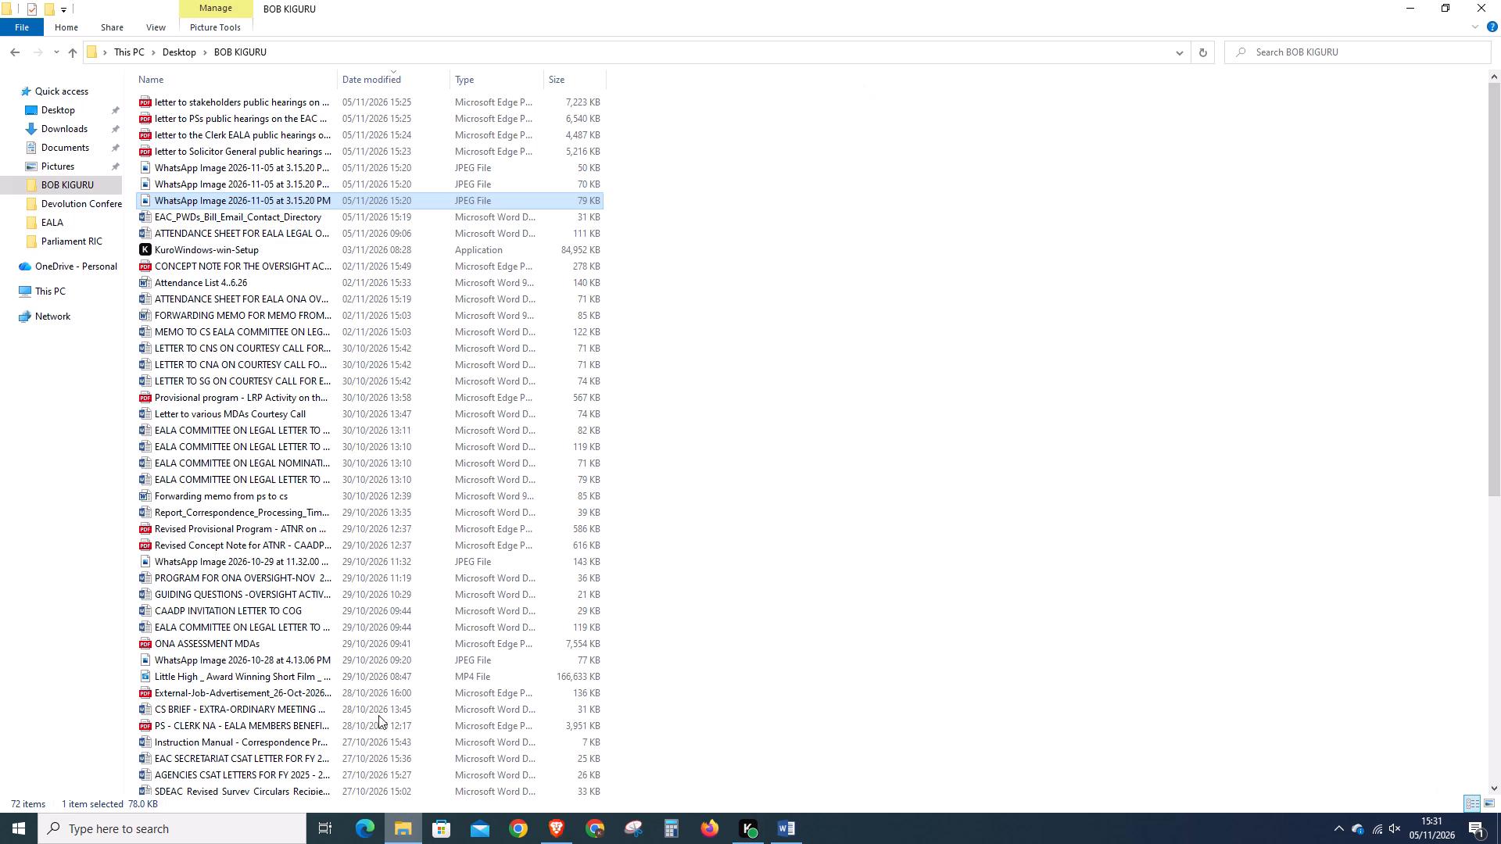
double_click(268, 105)
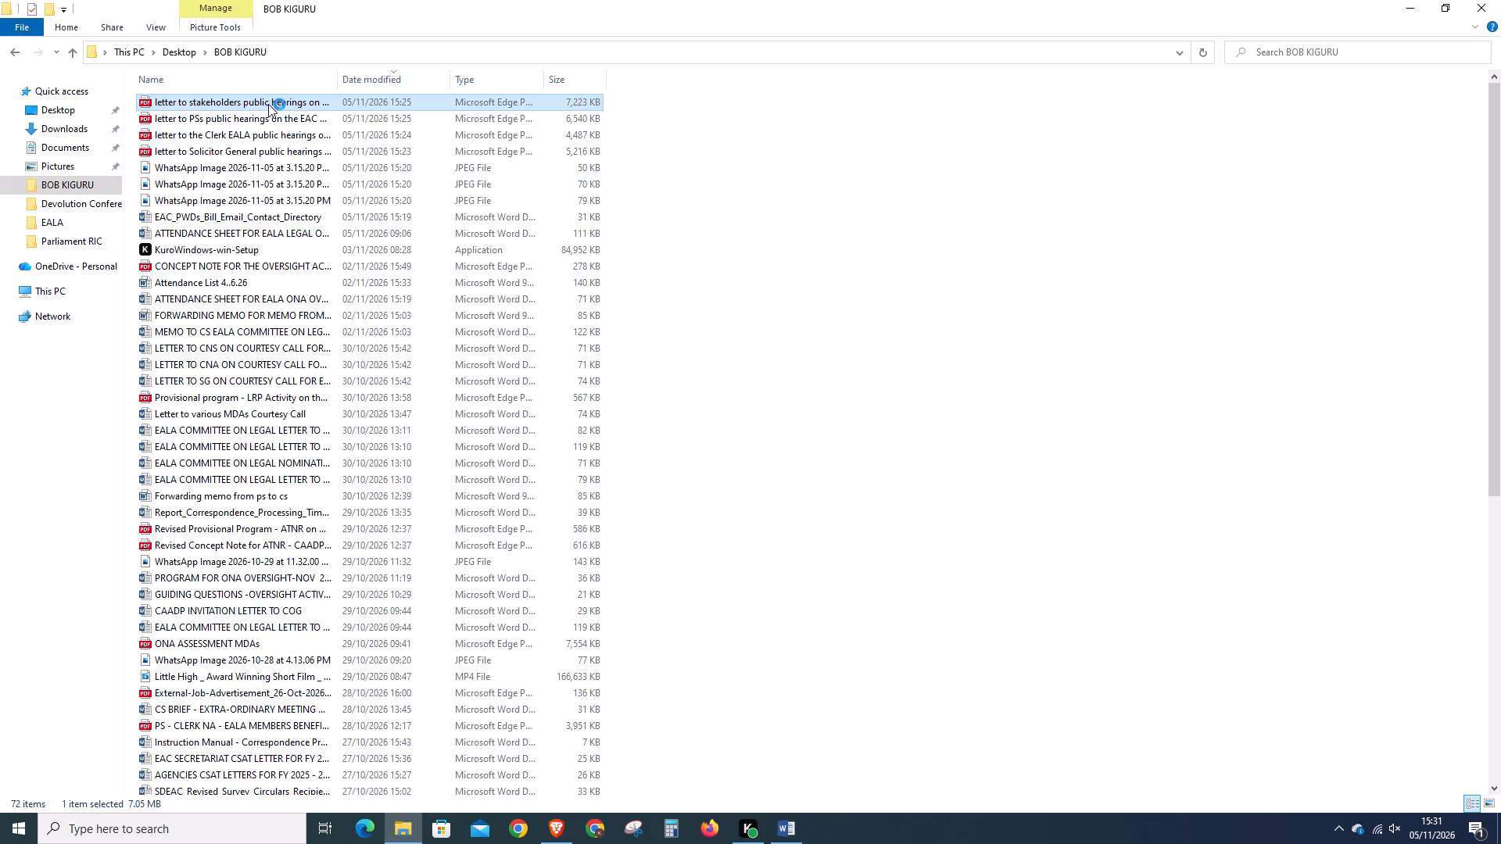
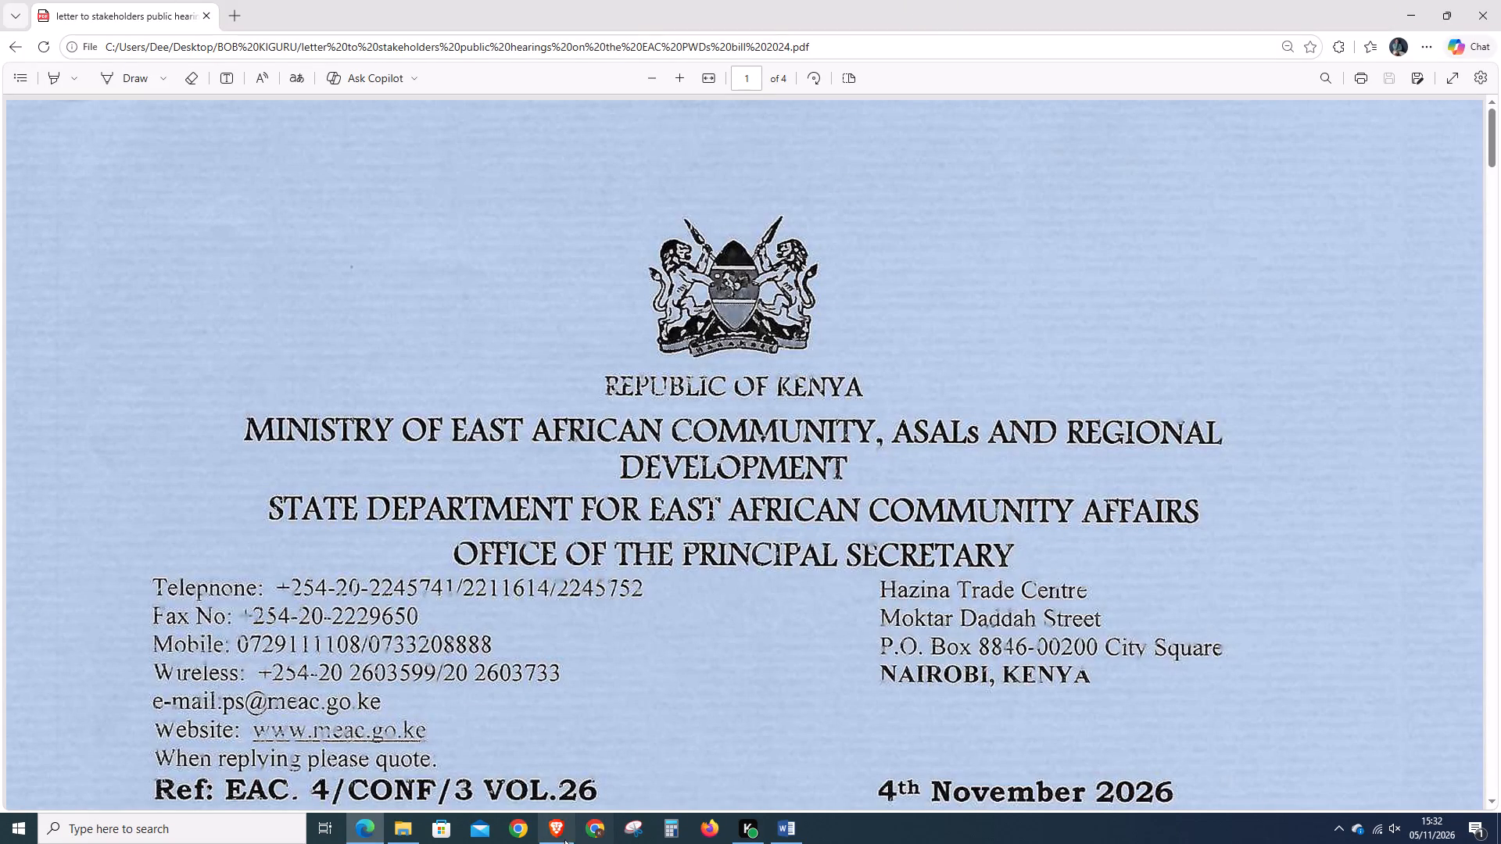
Return to File Explorer and open the PDF letter to the PSs on the public hearings.
click(403, 839)
double_click(296, 124)
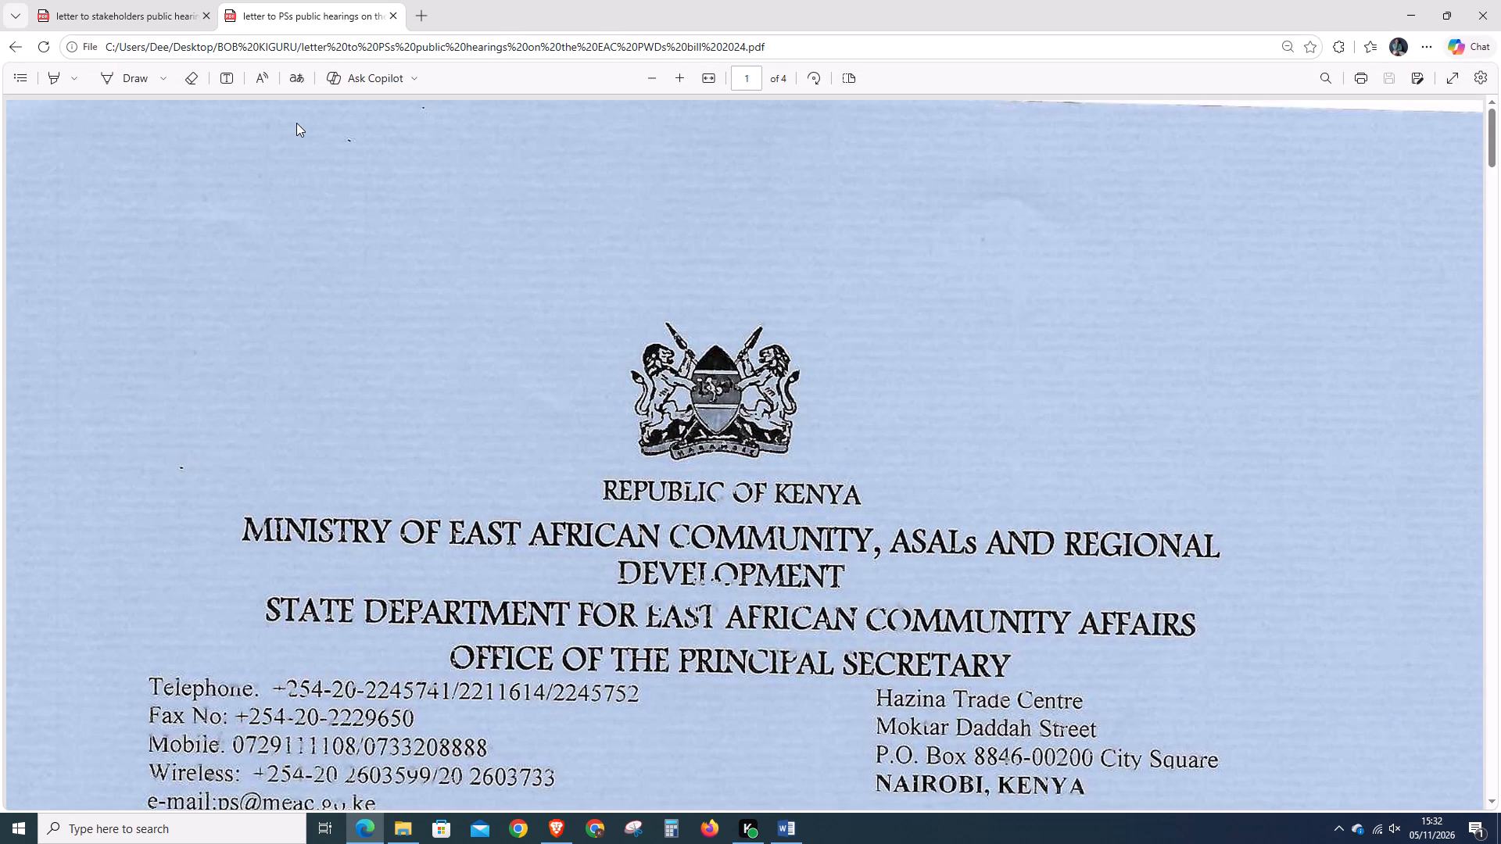
Open the PDF letter to the Clerk EALA from File Explorer and review its first page for the addressee, subject and opening text.
click(402, 840)
double_click(259, 141)
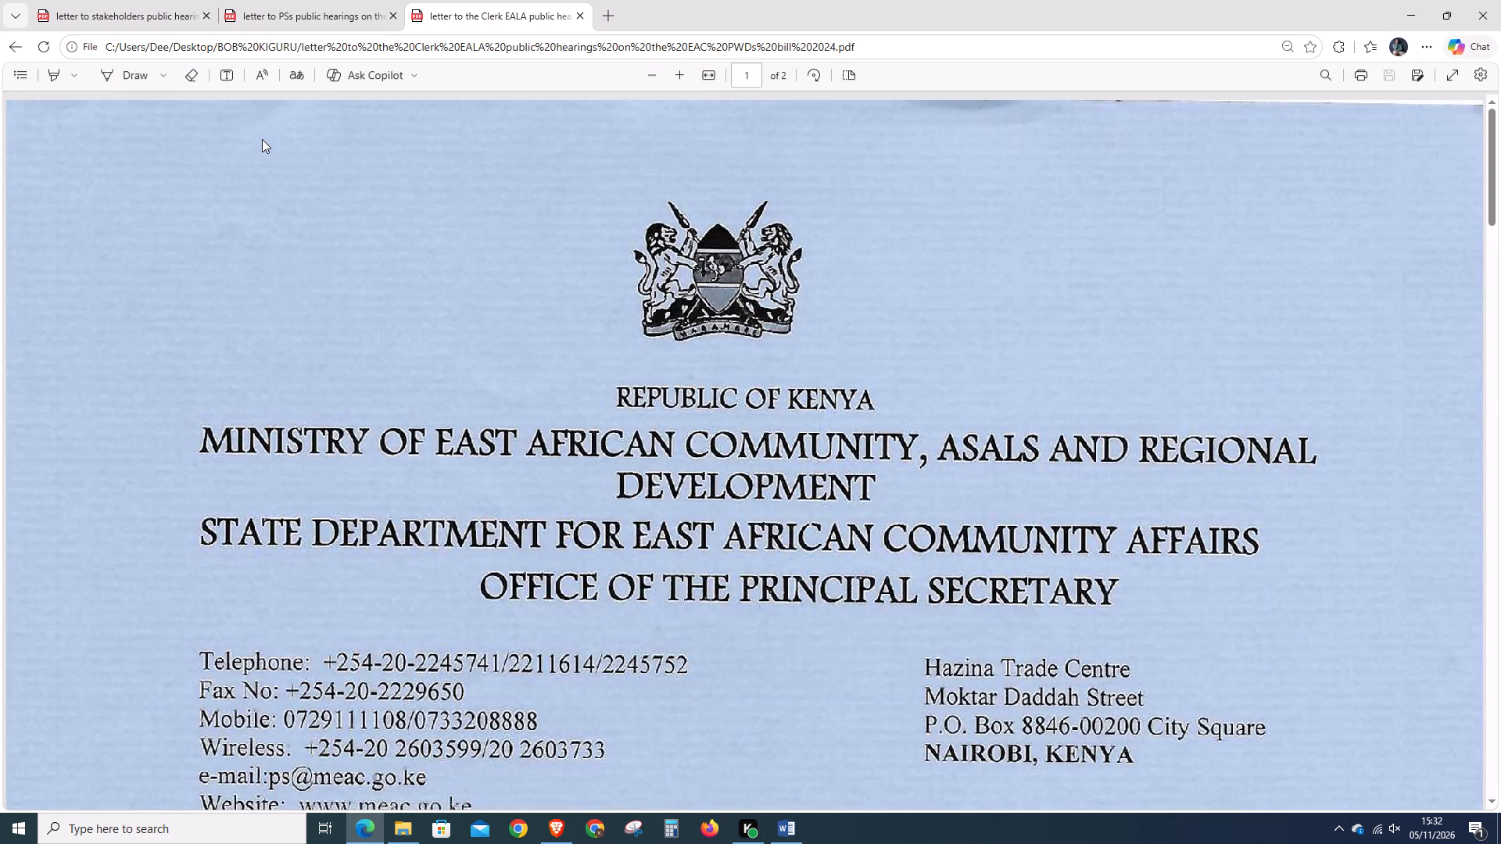
scroll(779, 526, down, 1)
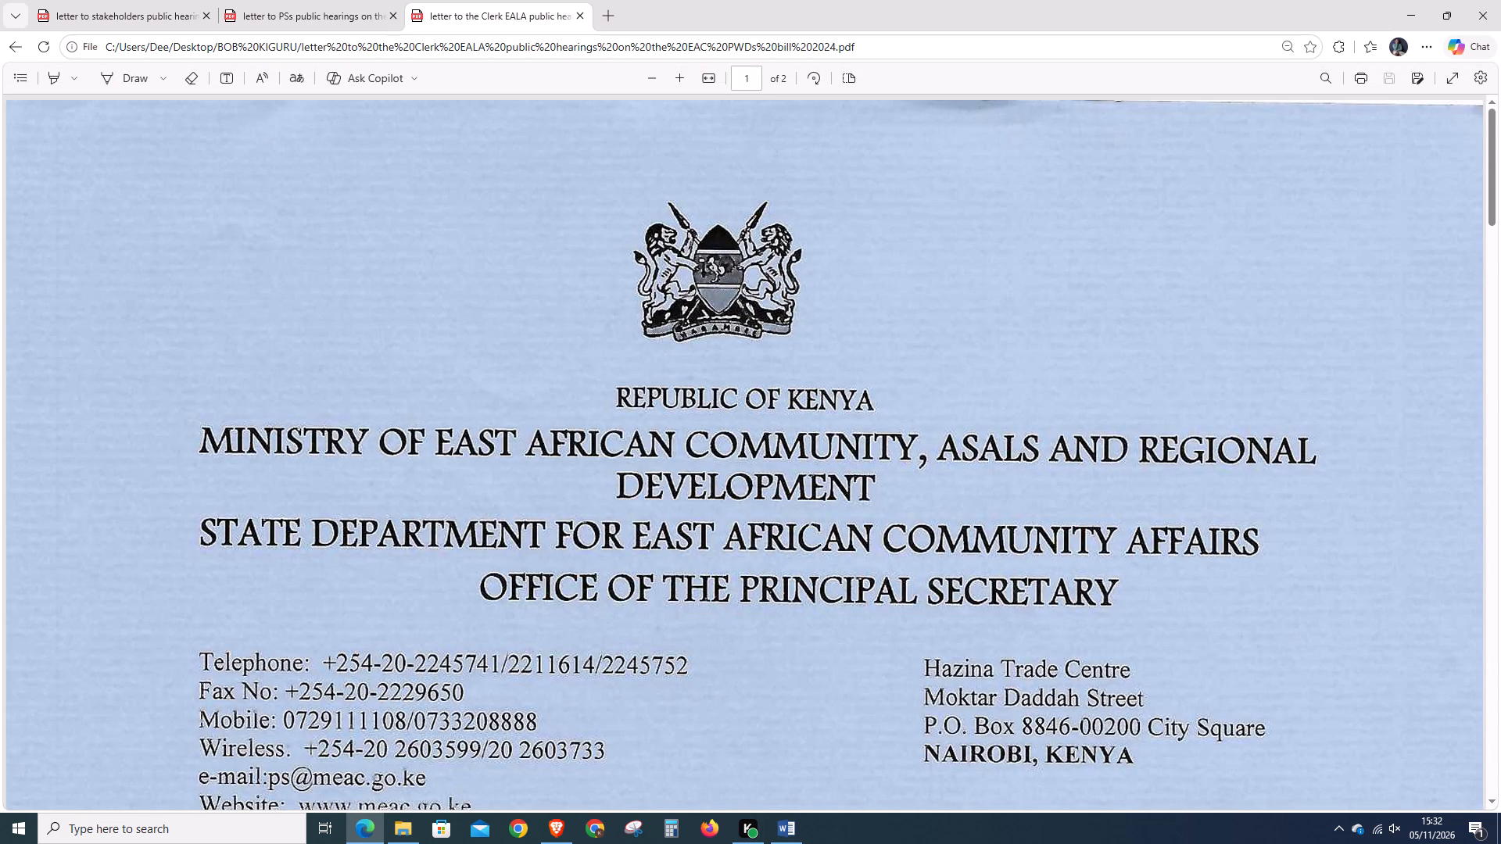
scroll(779, 526, down, 7)
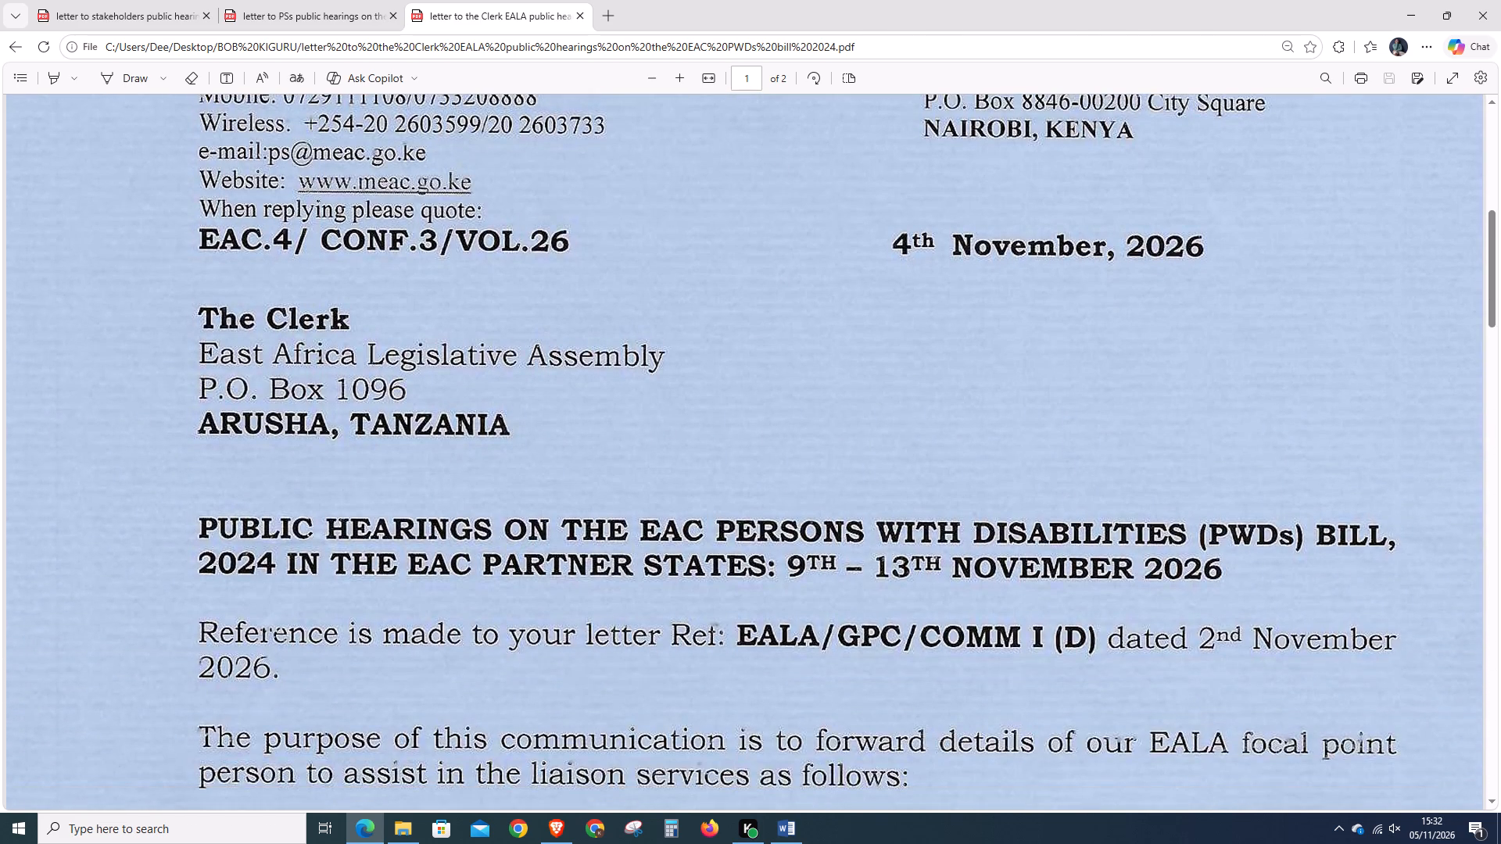
scroll(779, 522, up, 13)
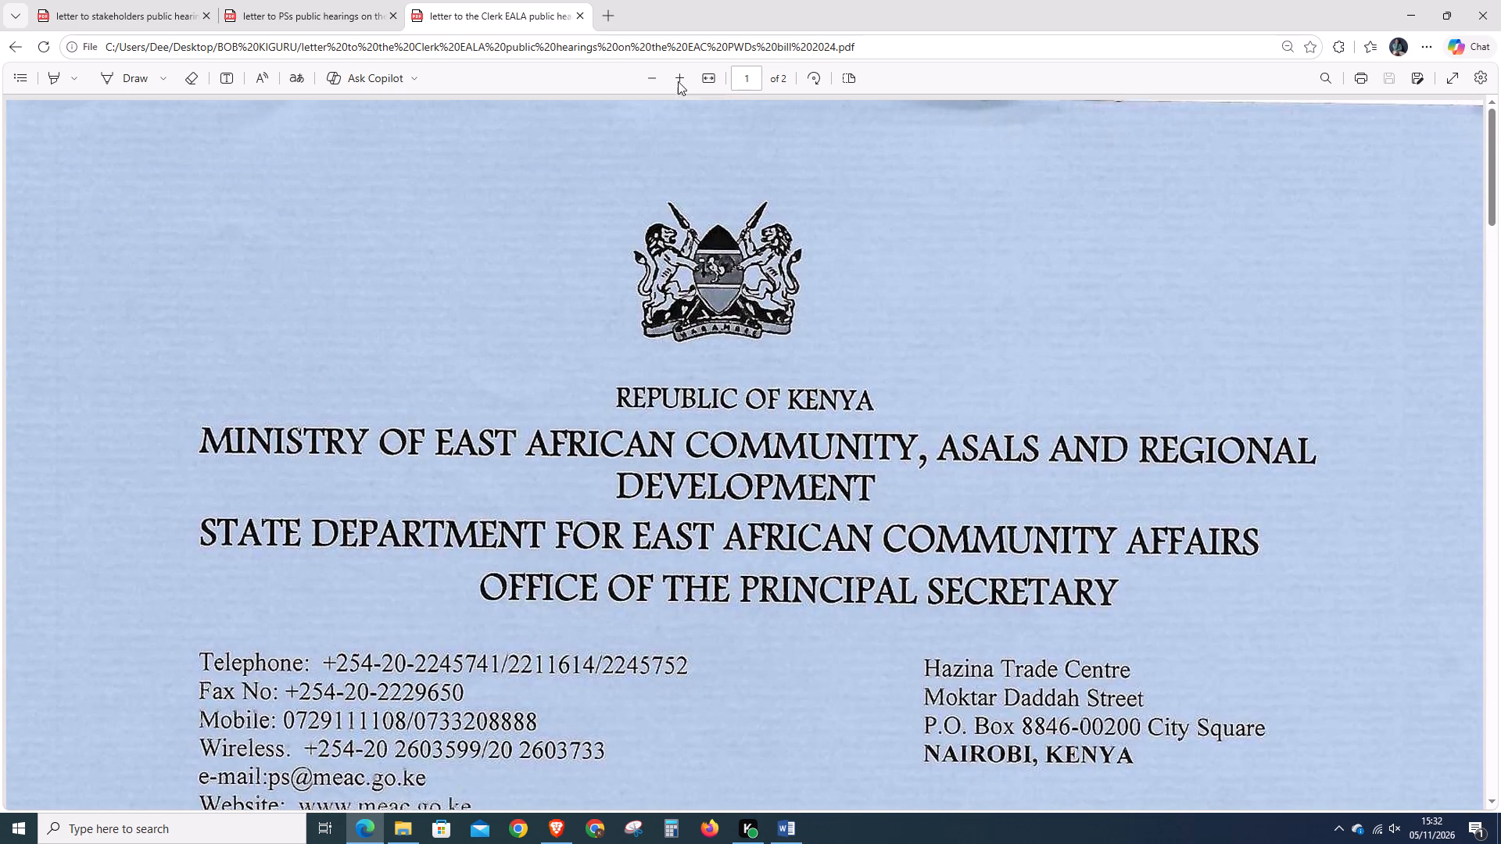
Open the PDF letter to the Solicitor General from File Explorer and review its first page for the addressee and subject.
click(403, 824)
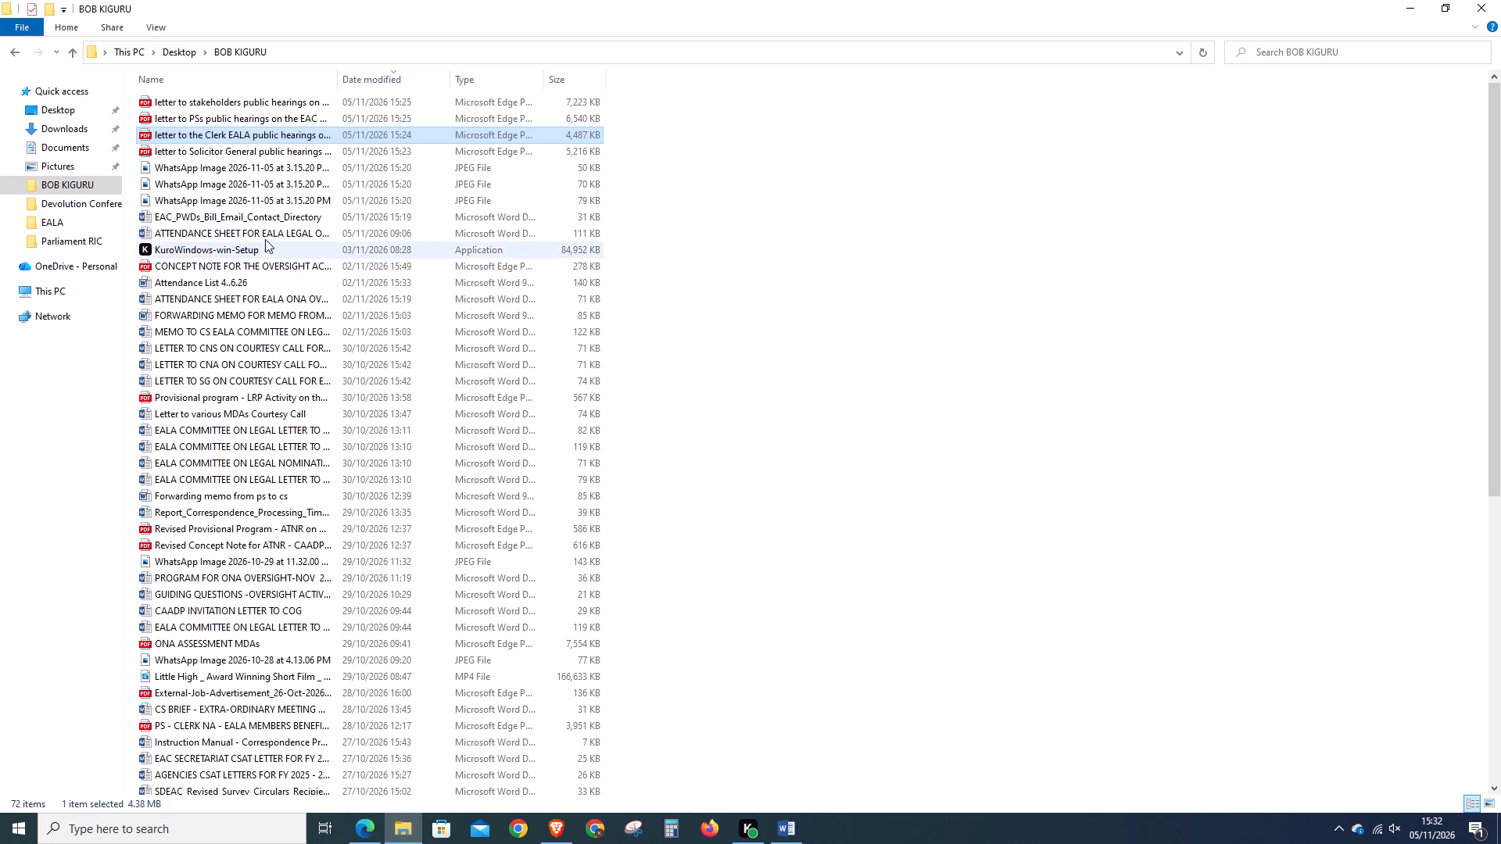
double_click(272, 151)
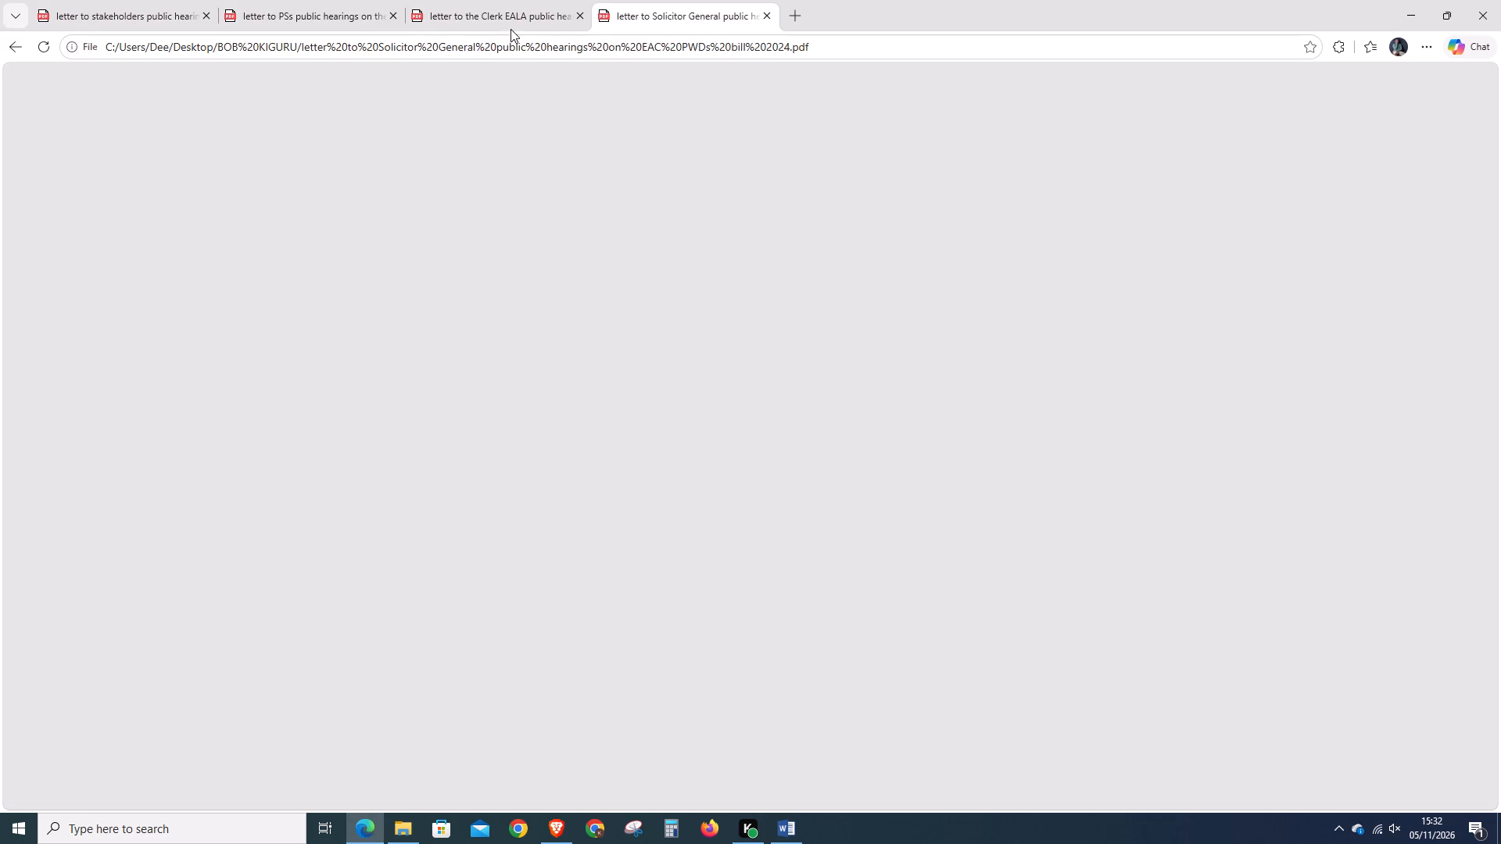
scroll(671, 435, down, 8)
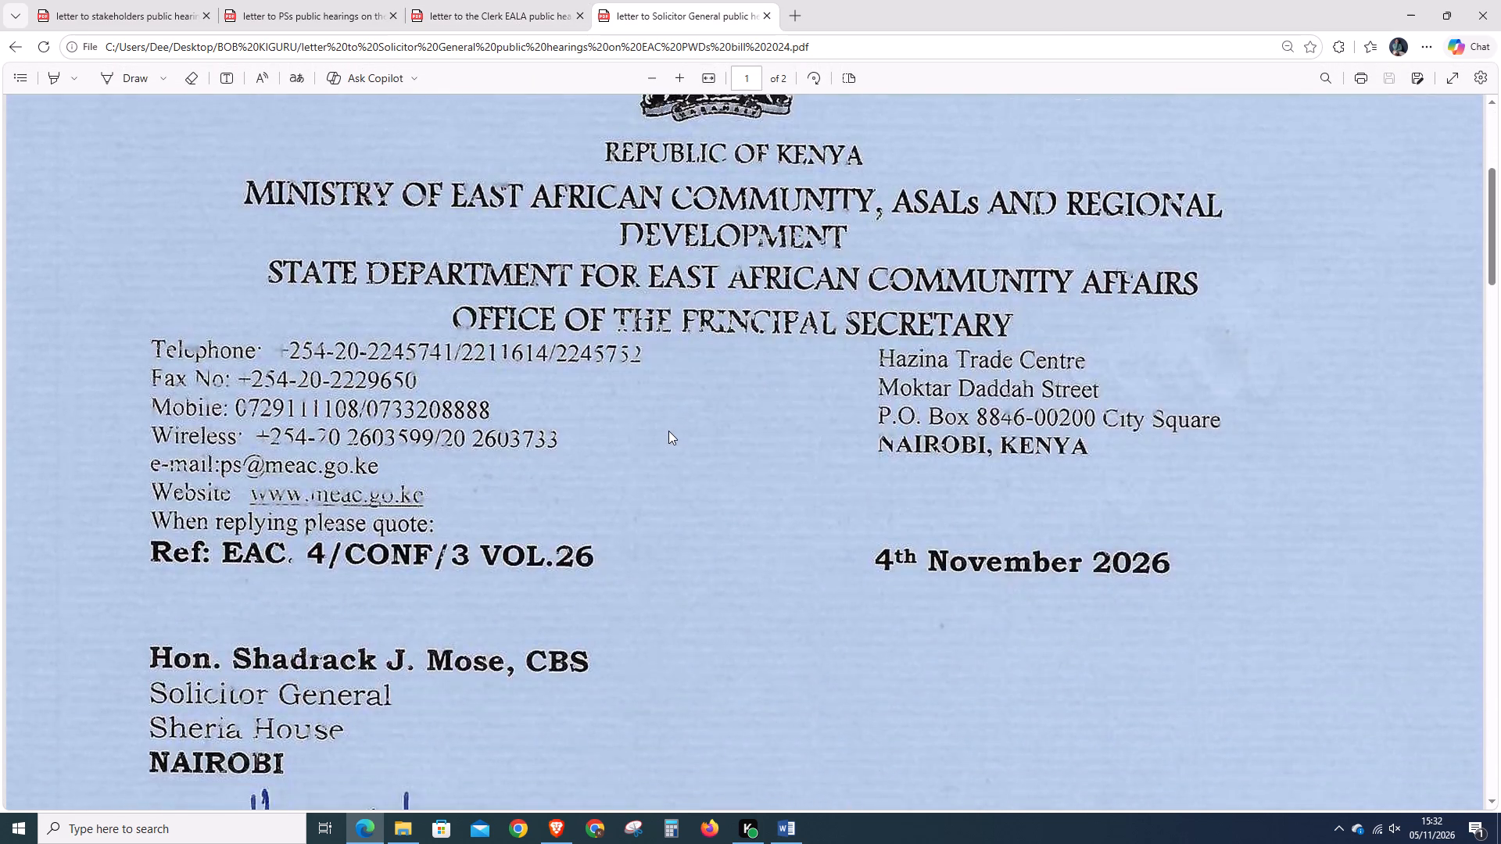
scroll(676, 424, up, 5)
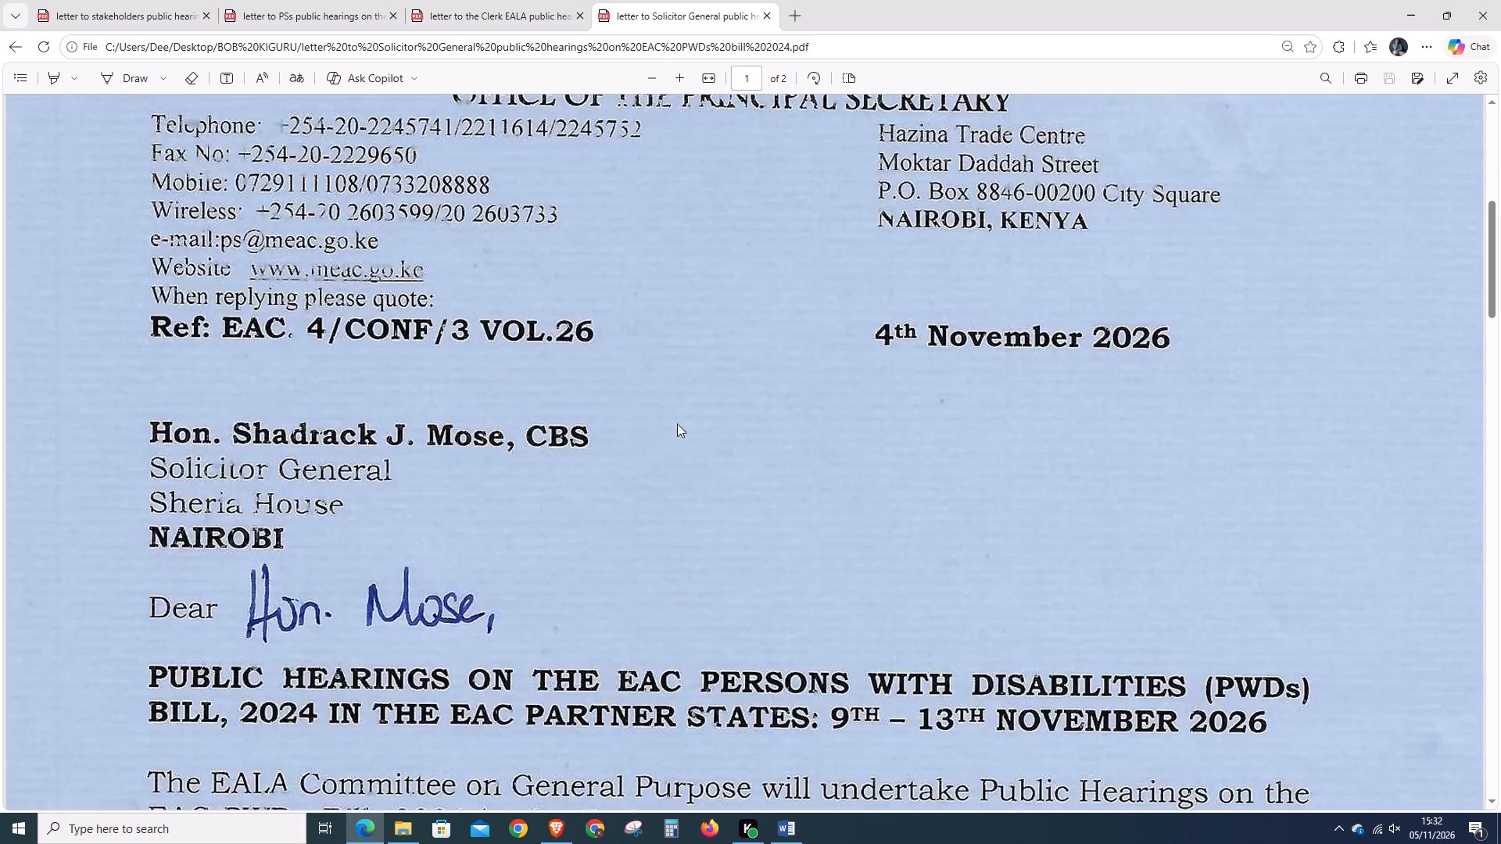
Switch to the open letter to the PSs and read through the addressees listed on its first page.
click(306, 7)
scroll(539, 488, down, 6)
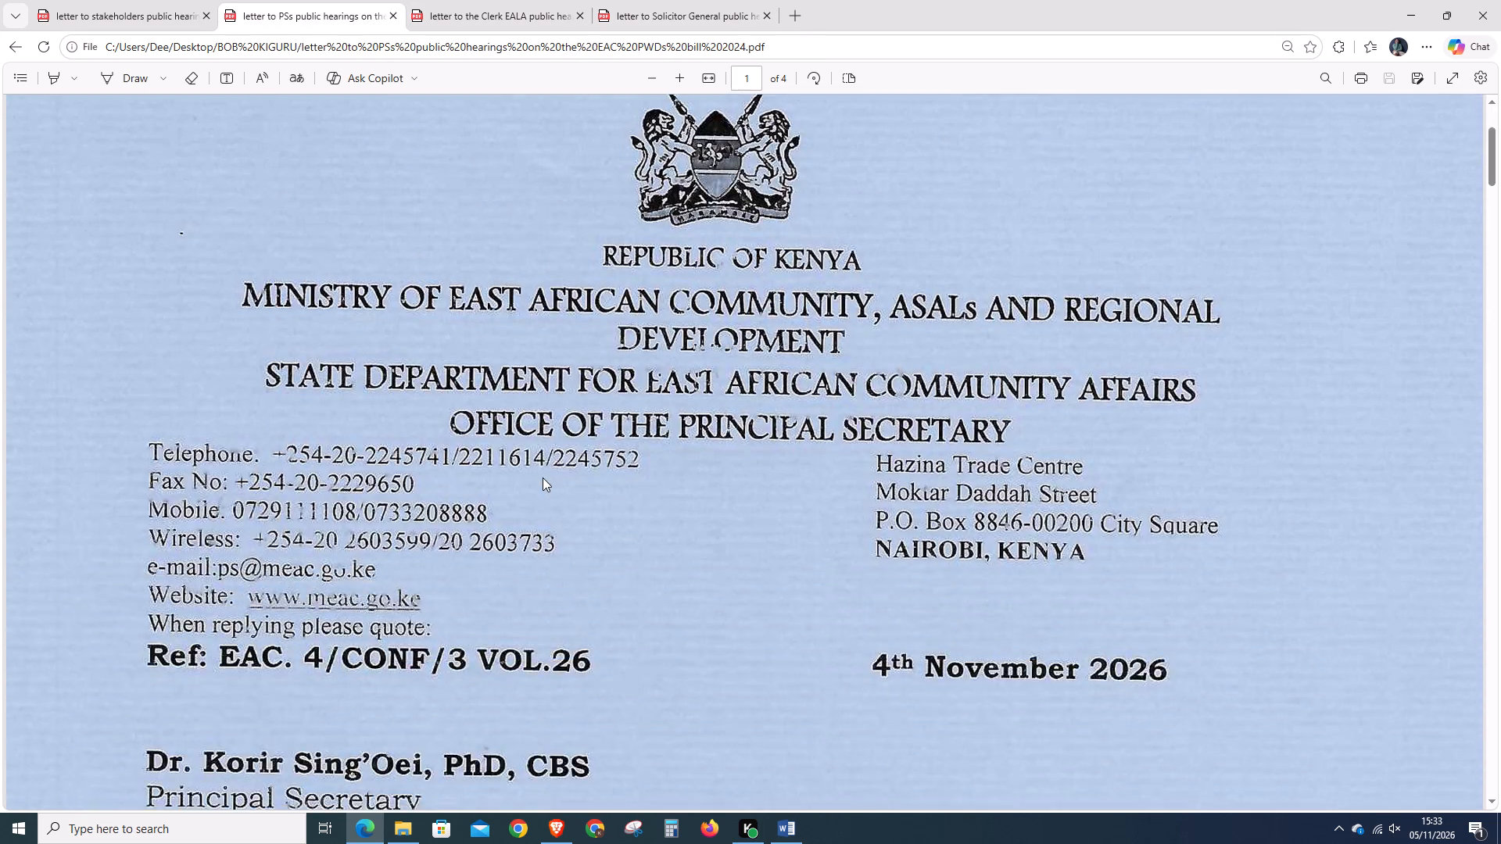
scroll(543, 477, down, 3)
scroll(503, 427, down, 3)
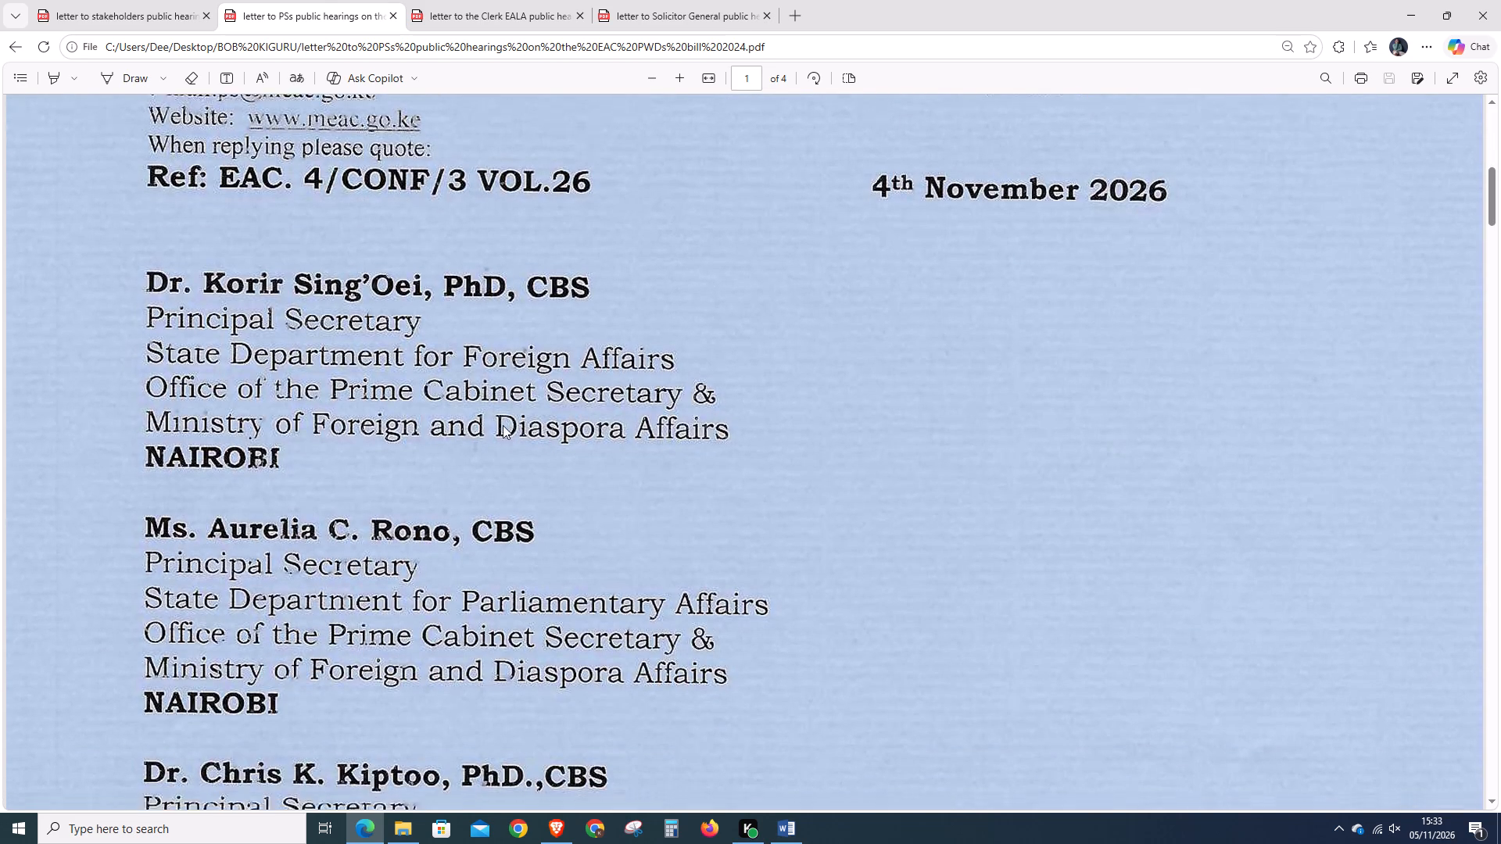
scroll(503, 422, down, 4)
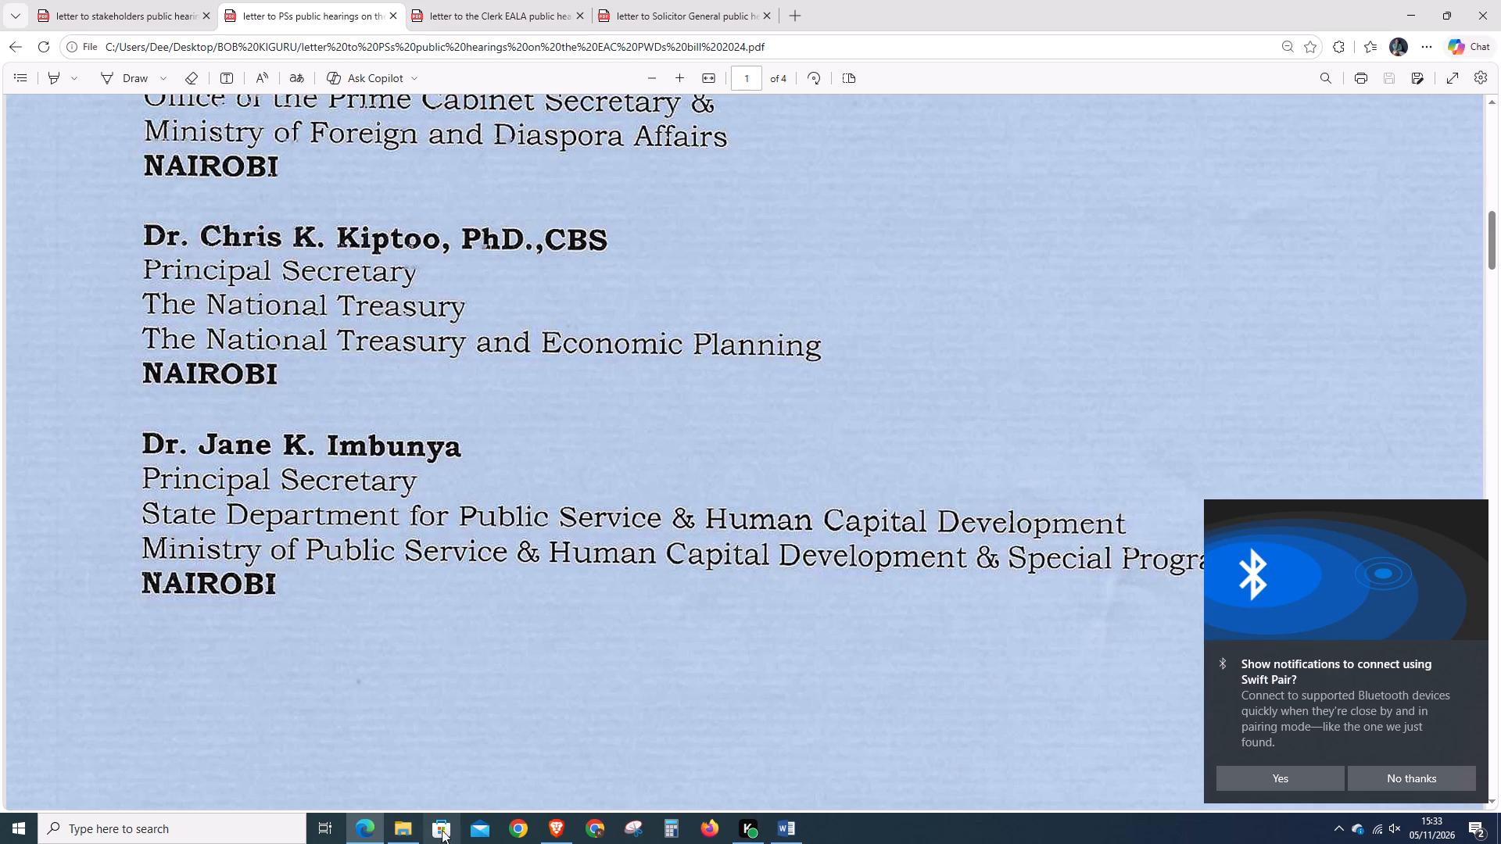
In the Brave webmail, add the suggested Labour ps contact to the recipients of the first new mail draft.
click(555, 831)
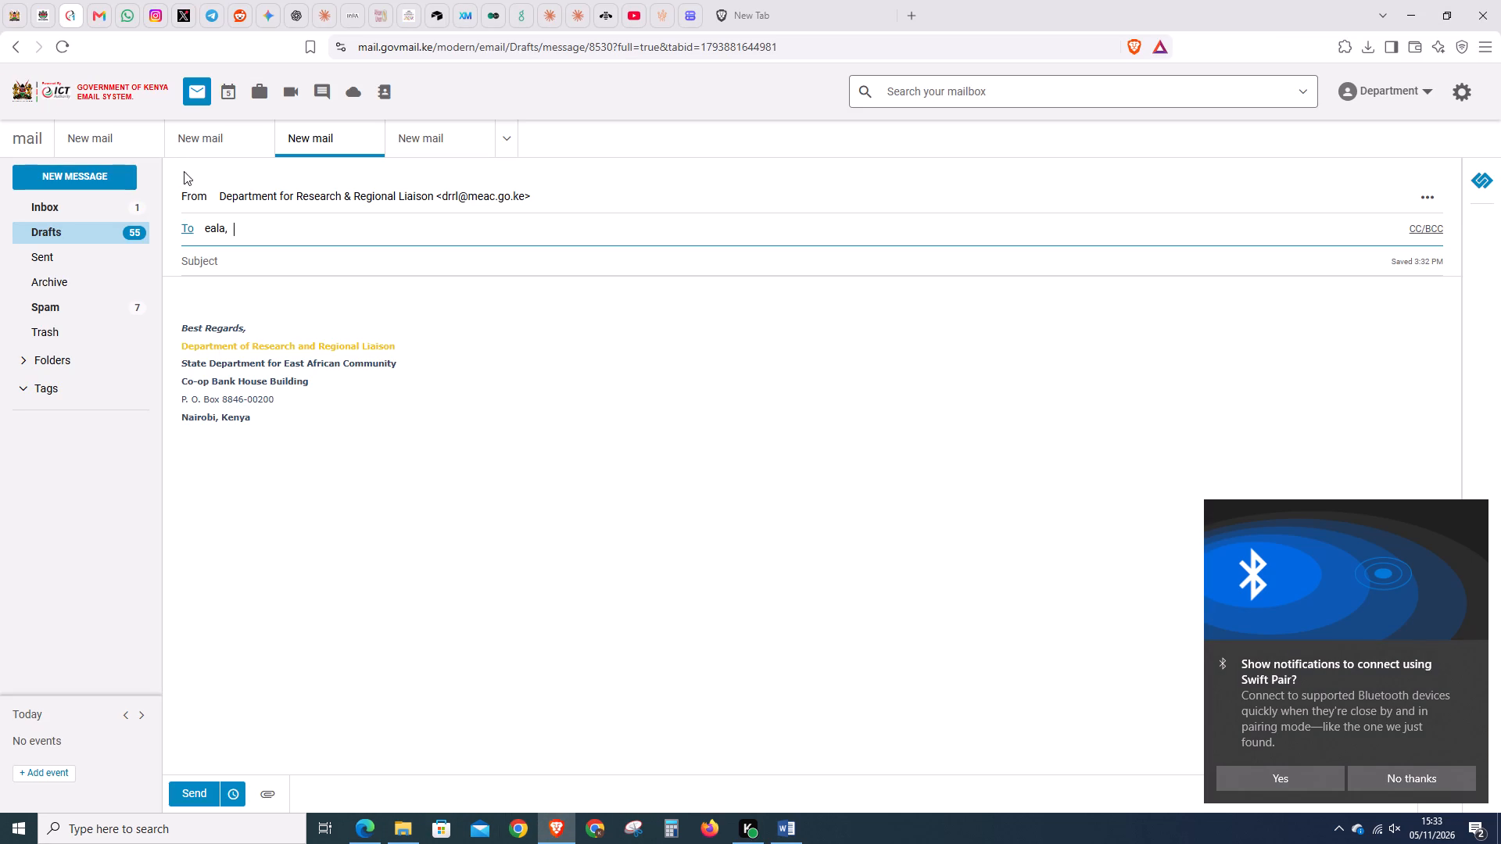
click(91, 132)
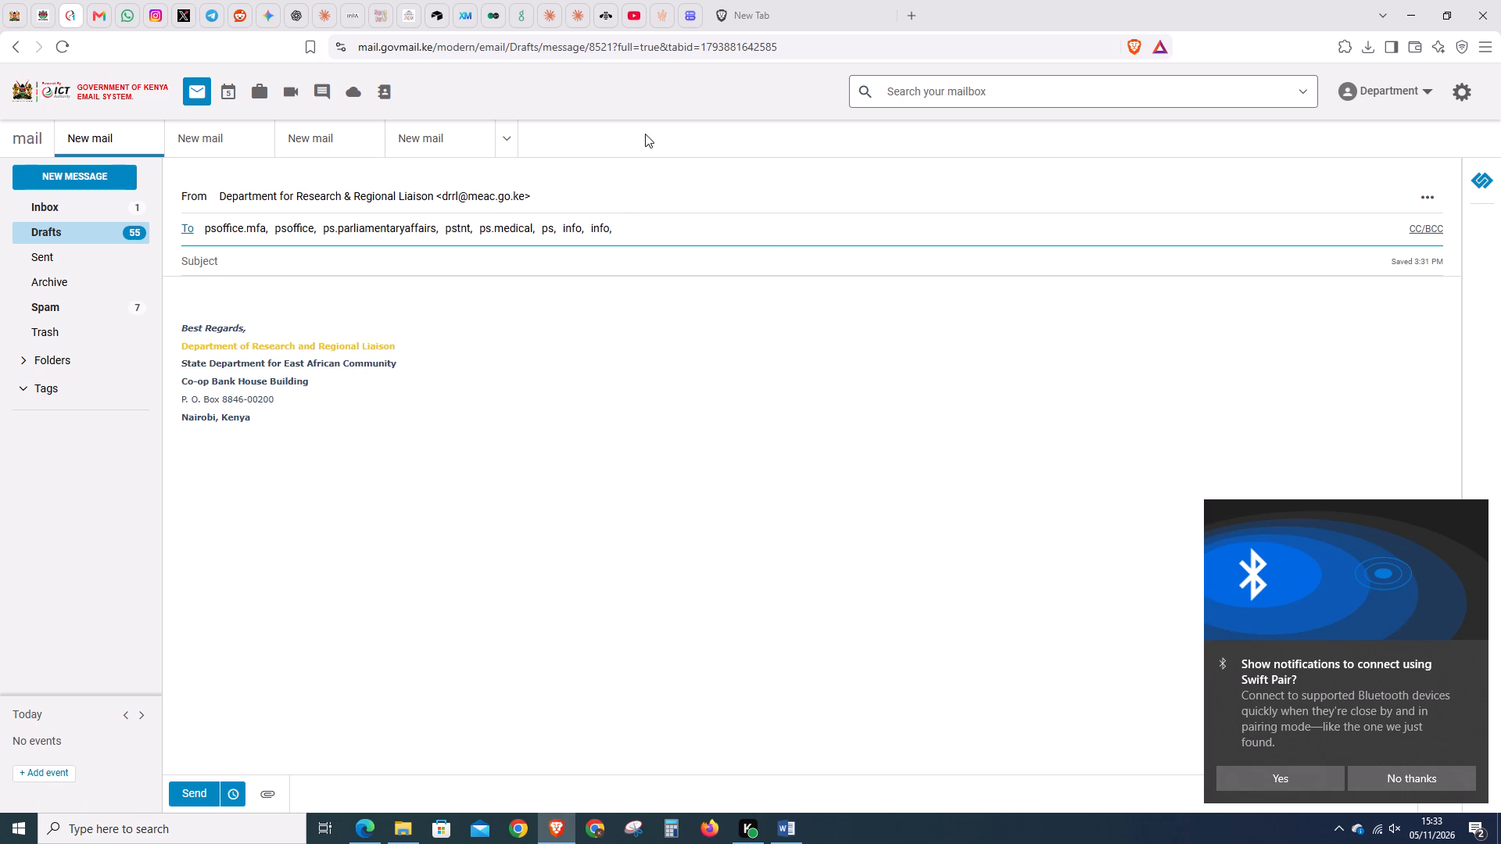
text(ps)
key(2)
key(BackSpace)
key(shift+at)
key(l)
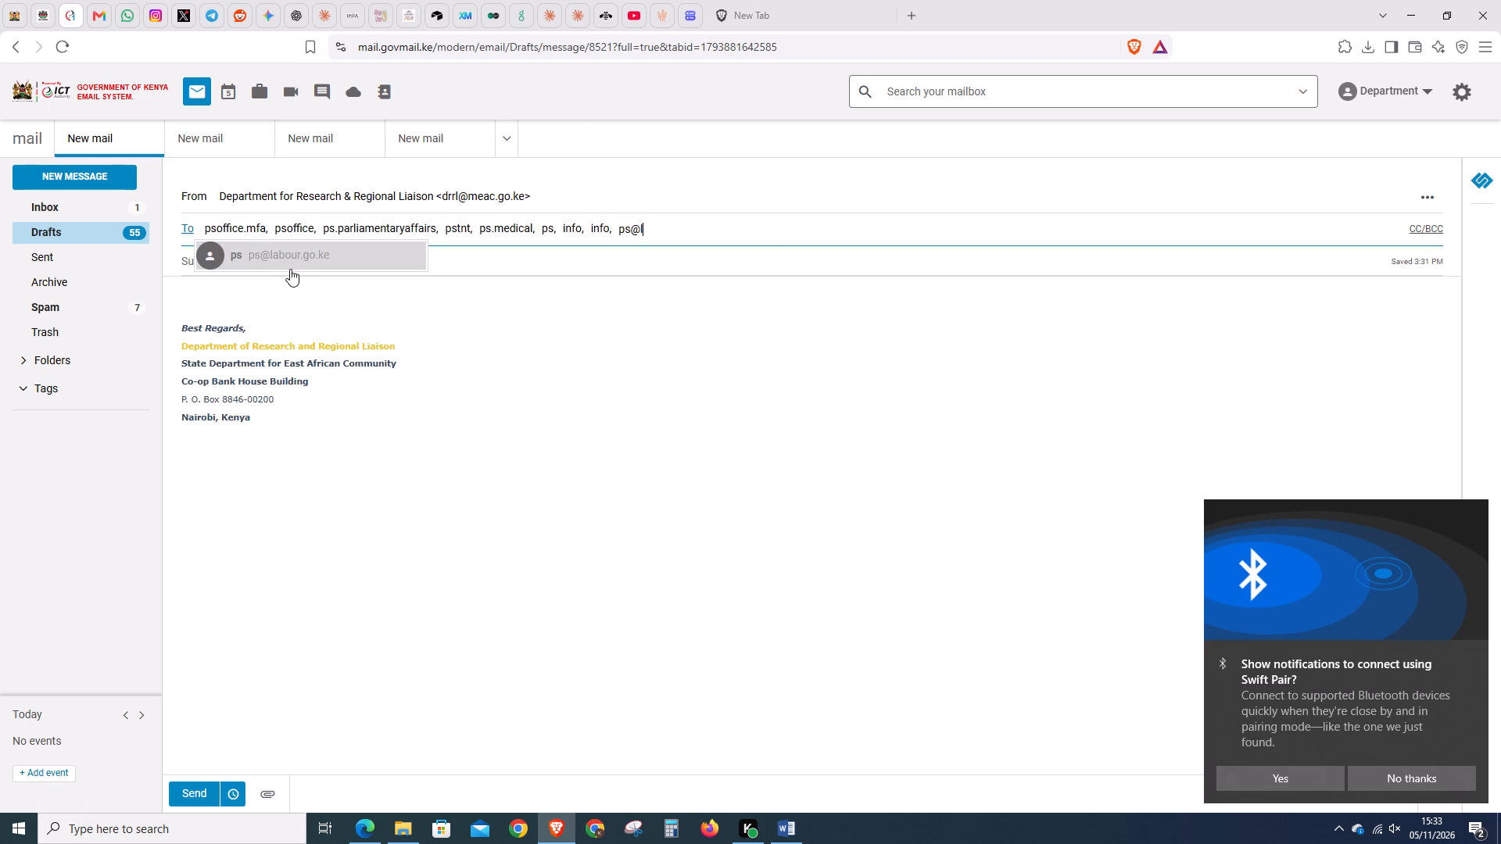
click(292, 257)
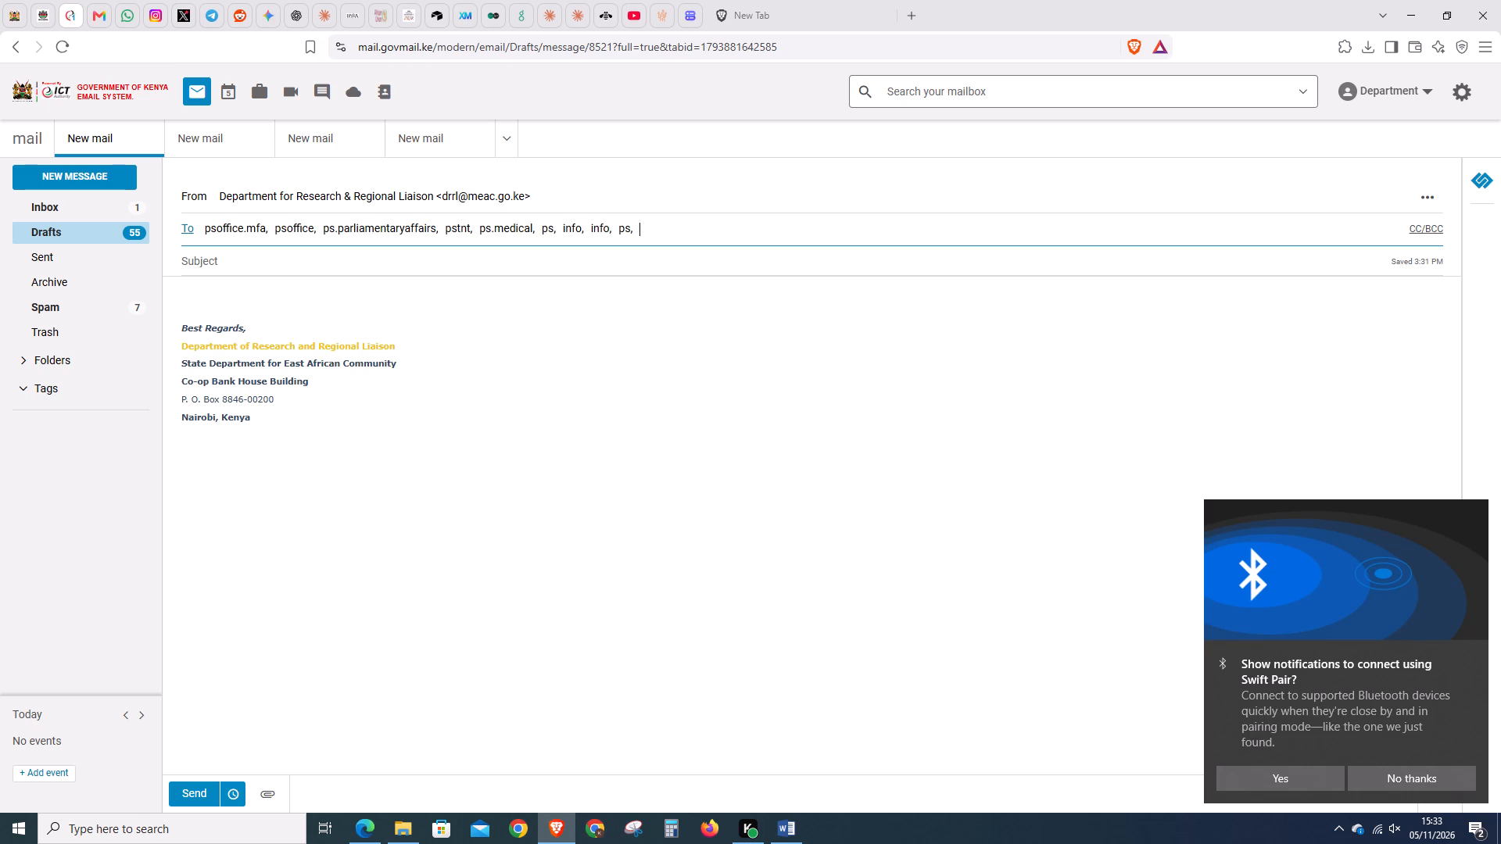
Return to the letter to the PSs in Edge and examine the Principal Secretaries addressed on page 2.
click(380, 832)
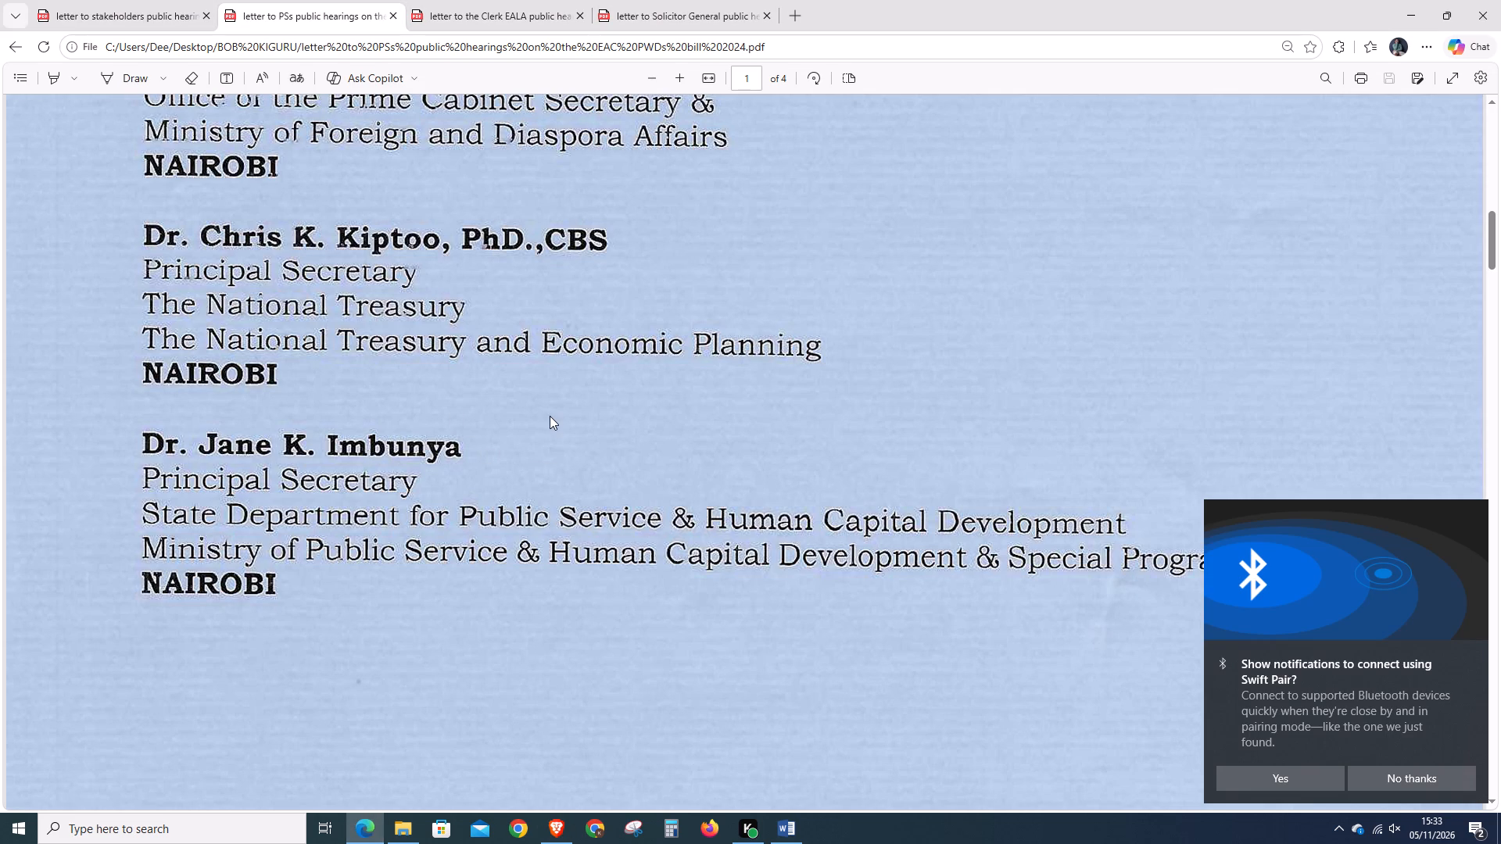
scroll(550, 416, down, 12)
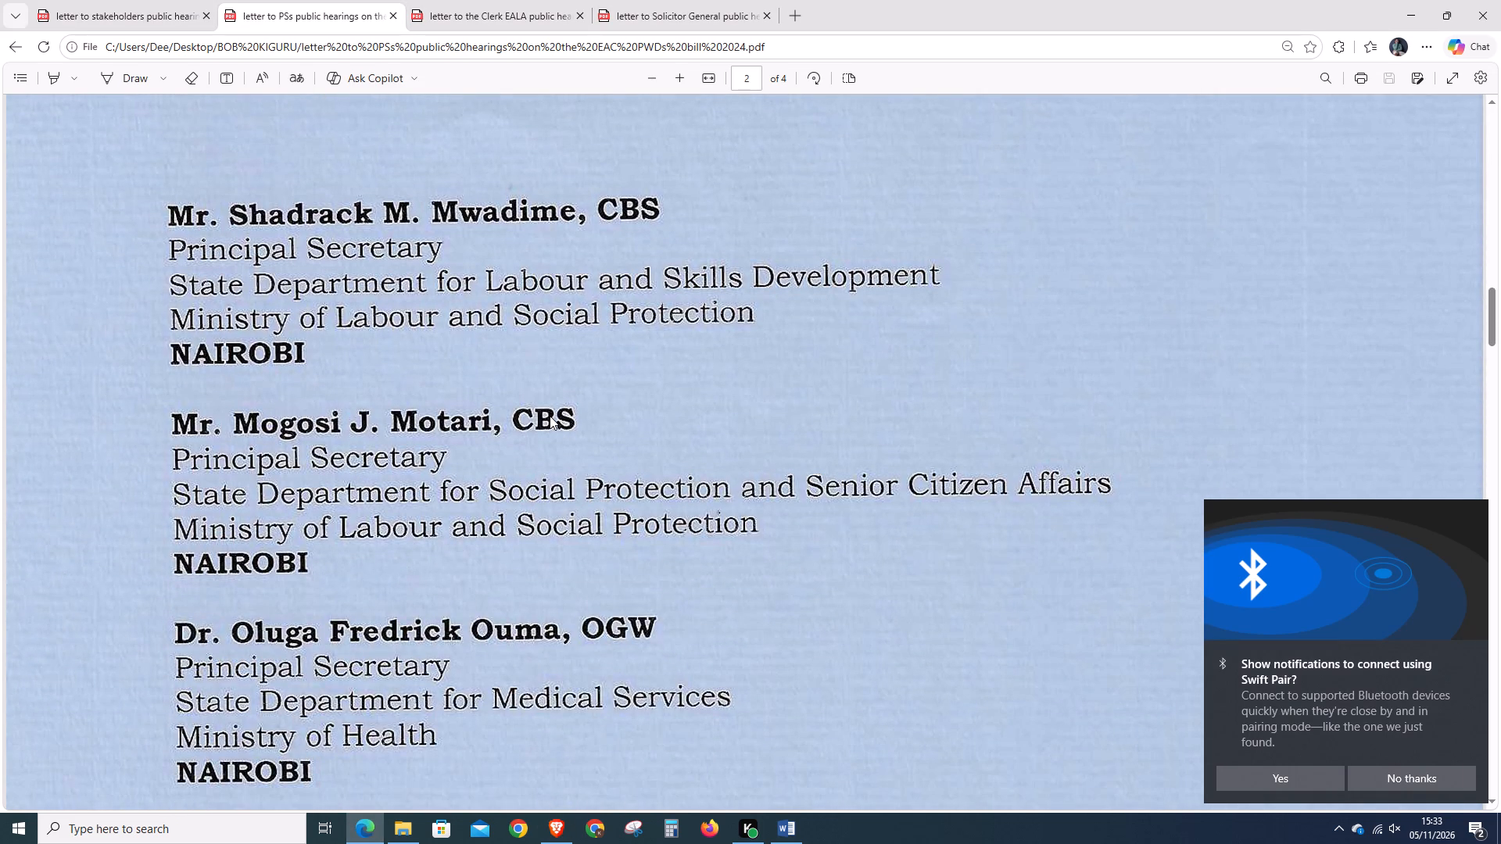
scroll(550, 416, down, 1)
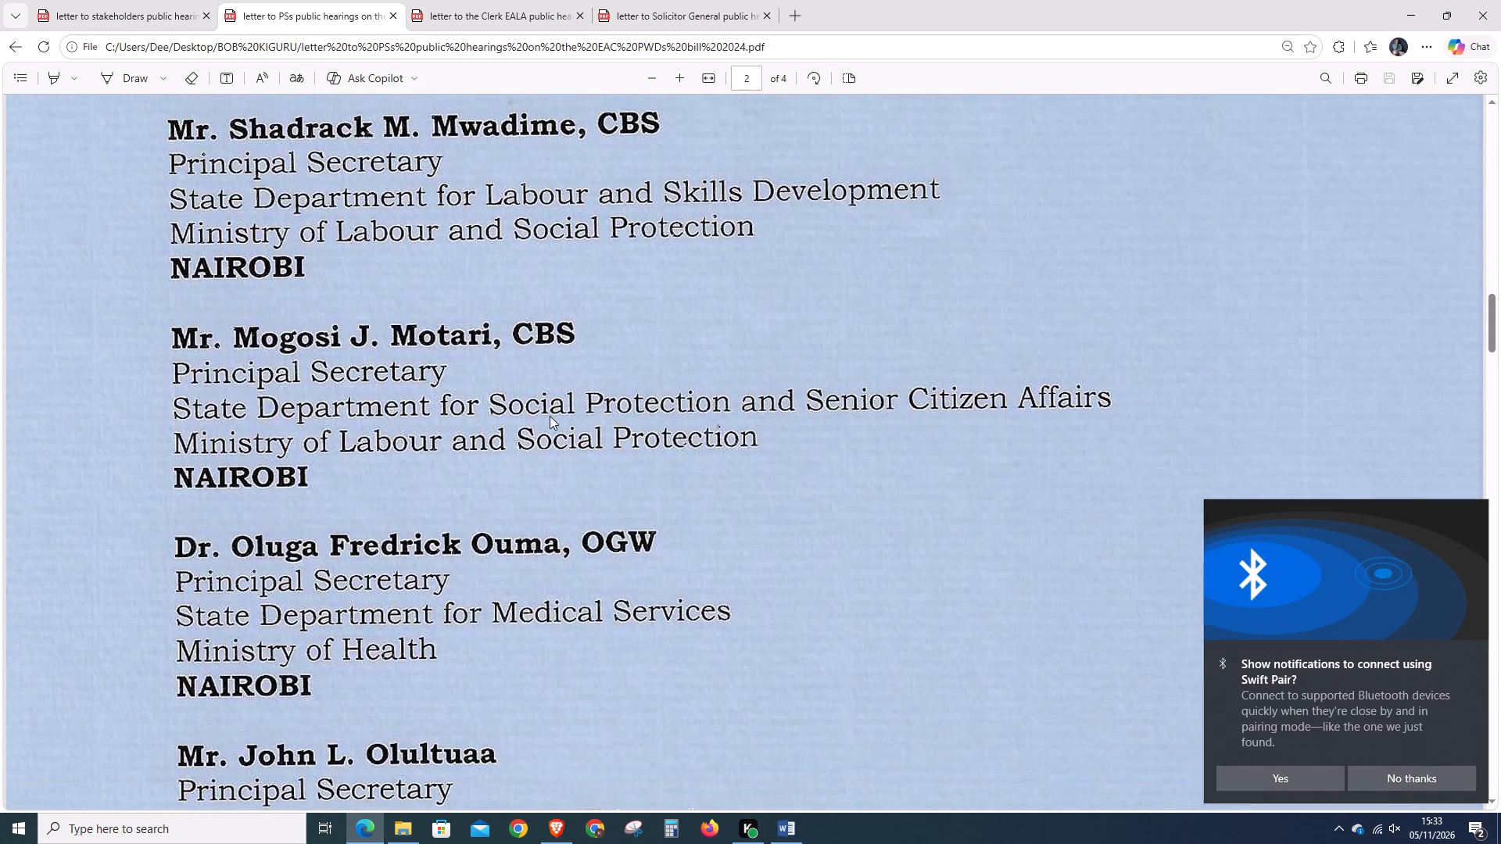
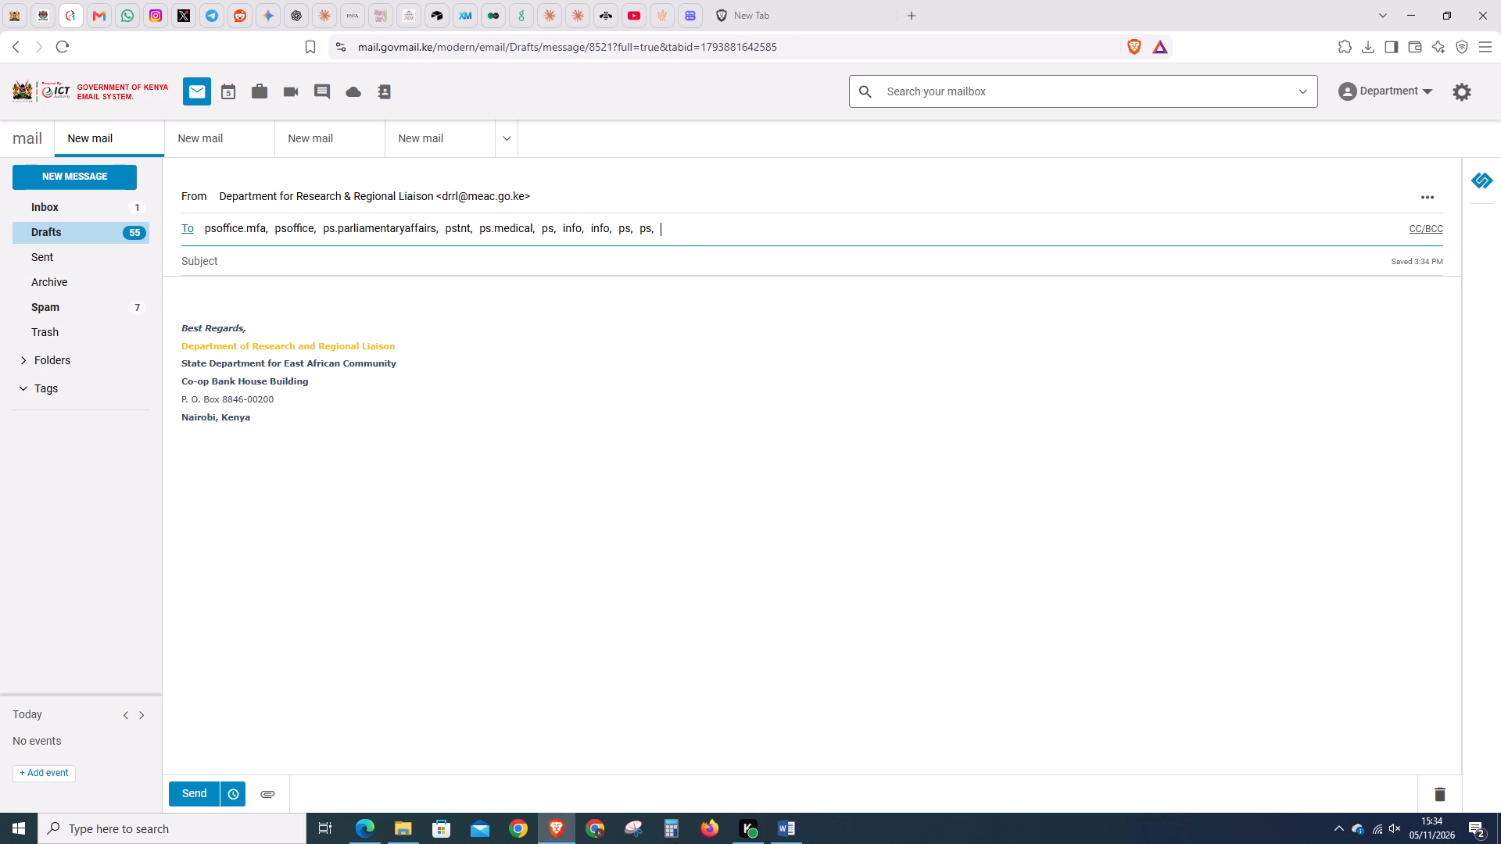
Switch to Microsoft Edge and check the principal secretaries listed on page 2 of the letter to PSs against the draft's recipients.
click(358, 830)
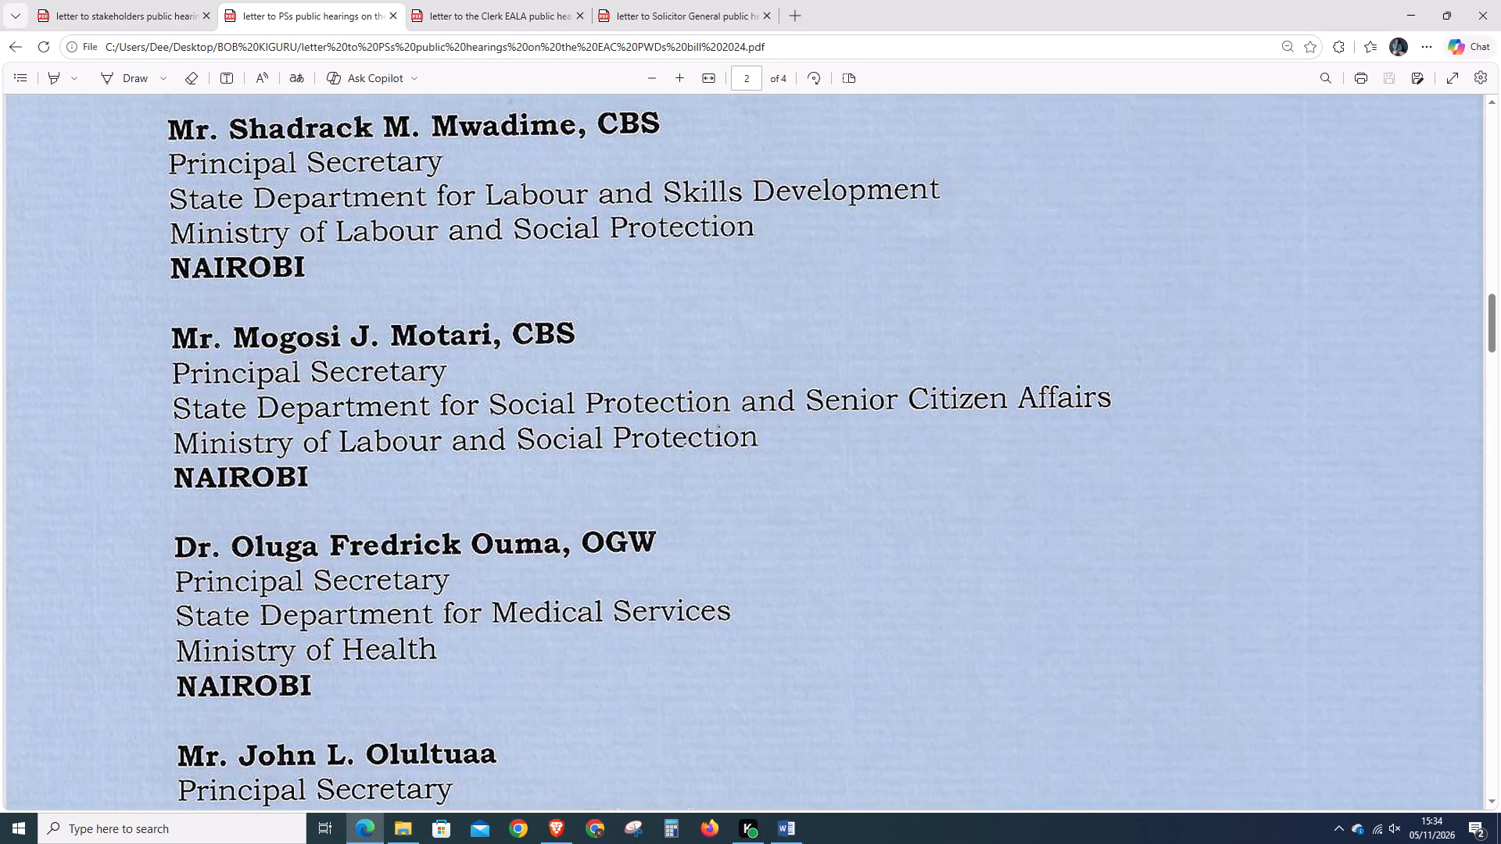
scroll(686, 556, down, 3)
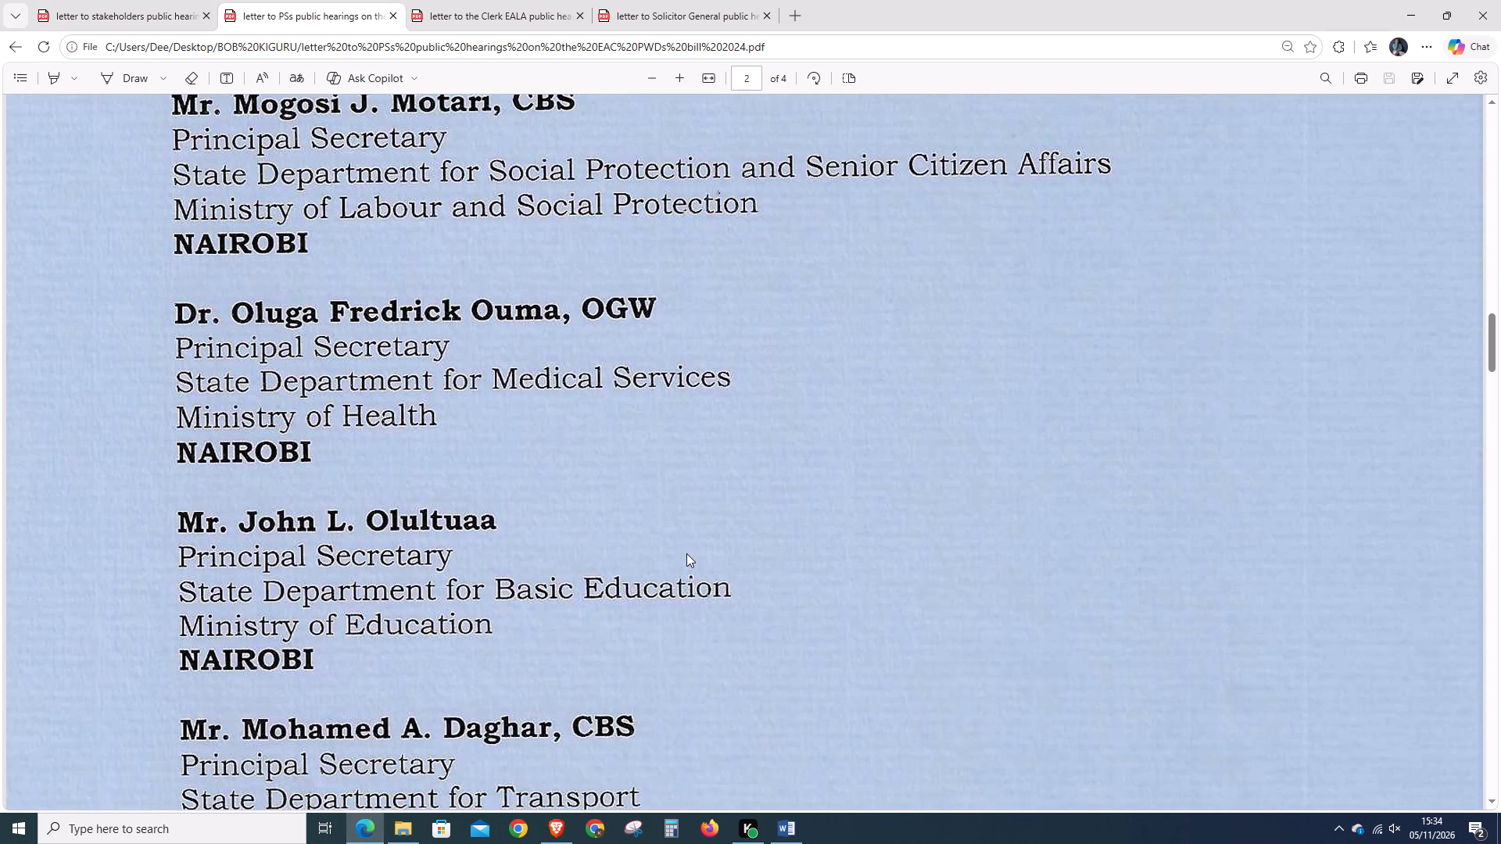
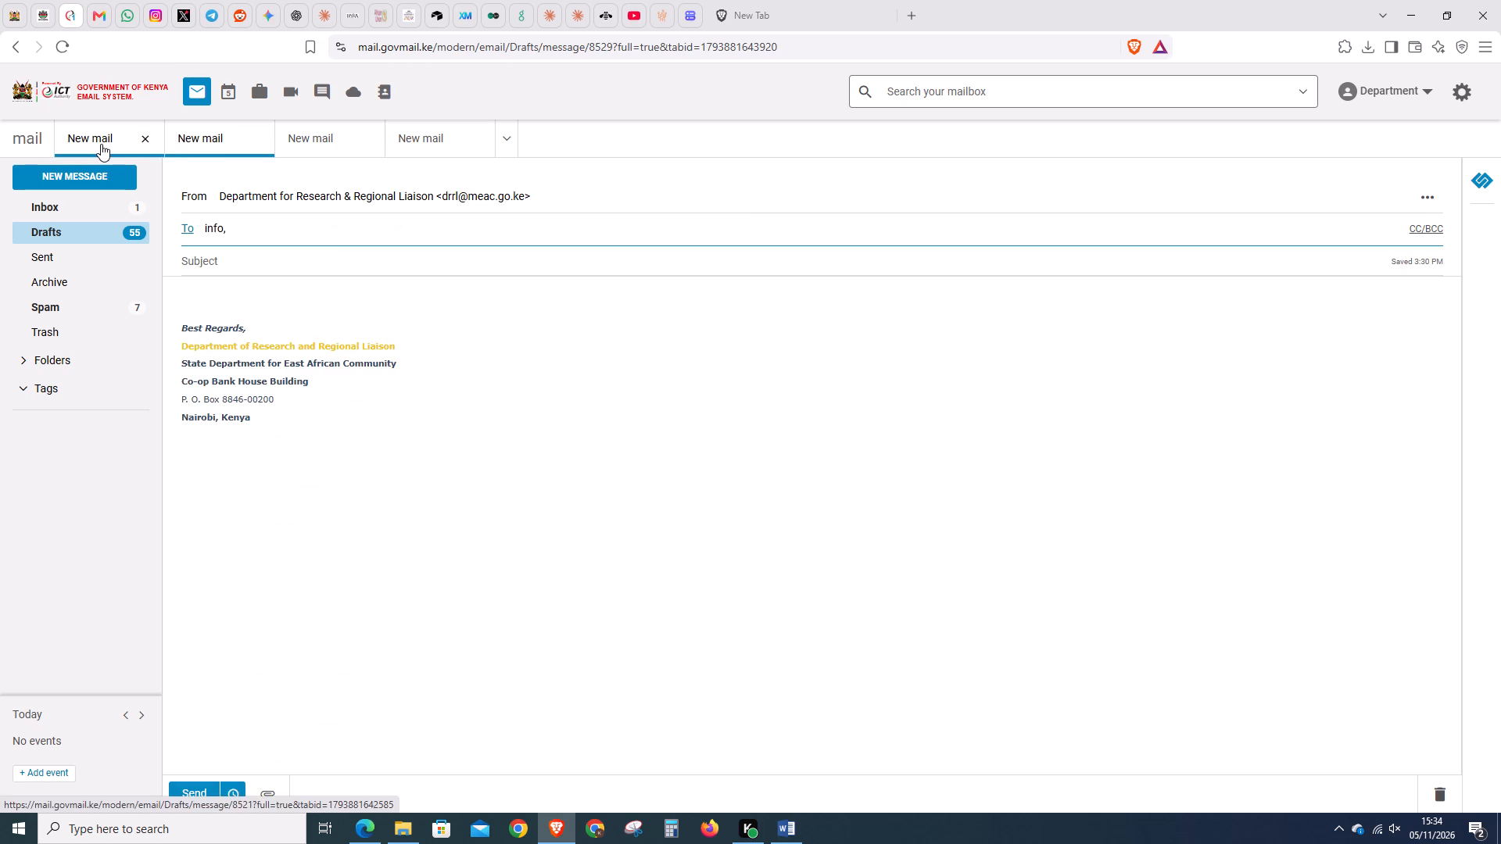
Review the principal secretaries draft's recipients, and compare them in Microsoft Edge with the remaining addressees on page 2 of the letter to PSs.
click(101, 144)
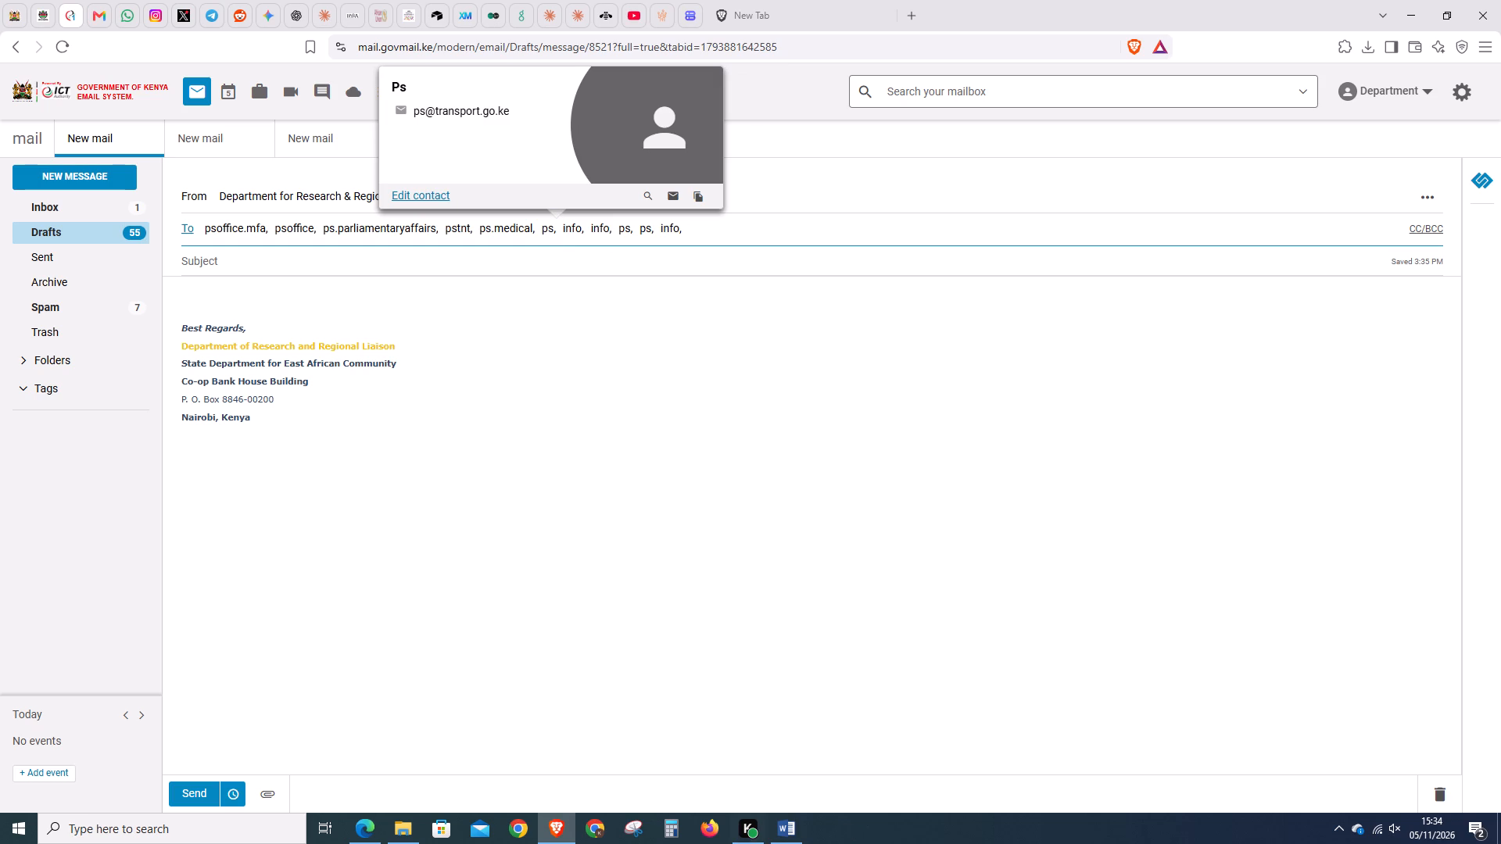
click(373, 840)
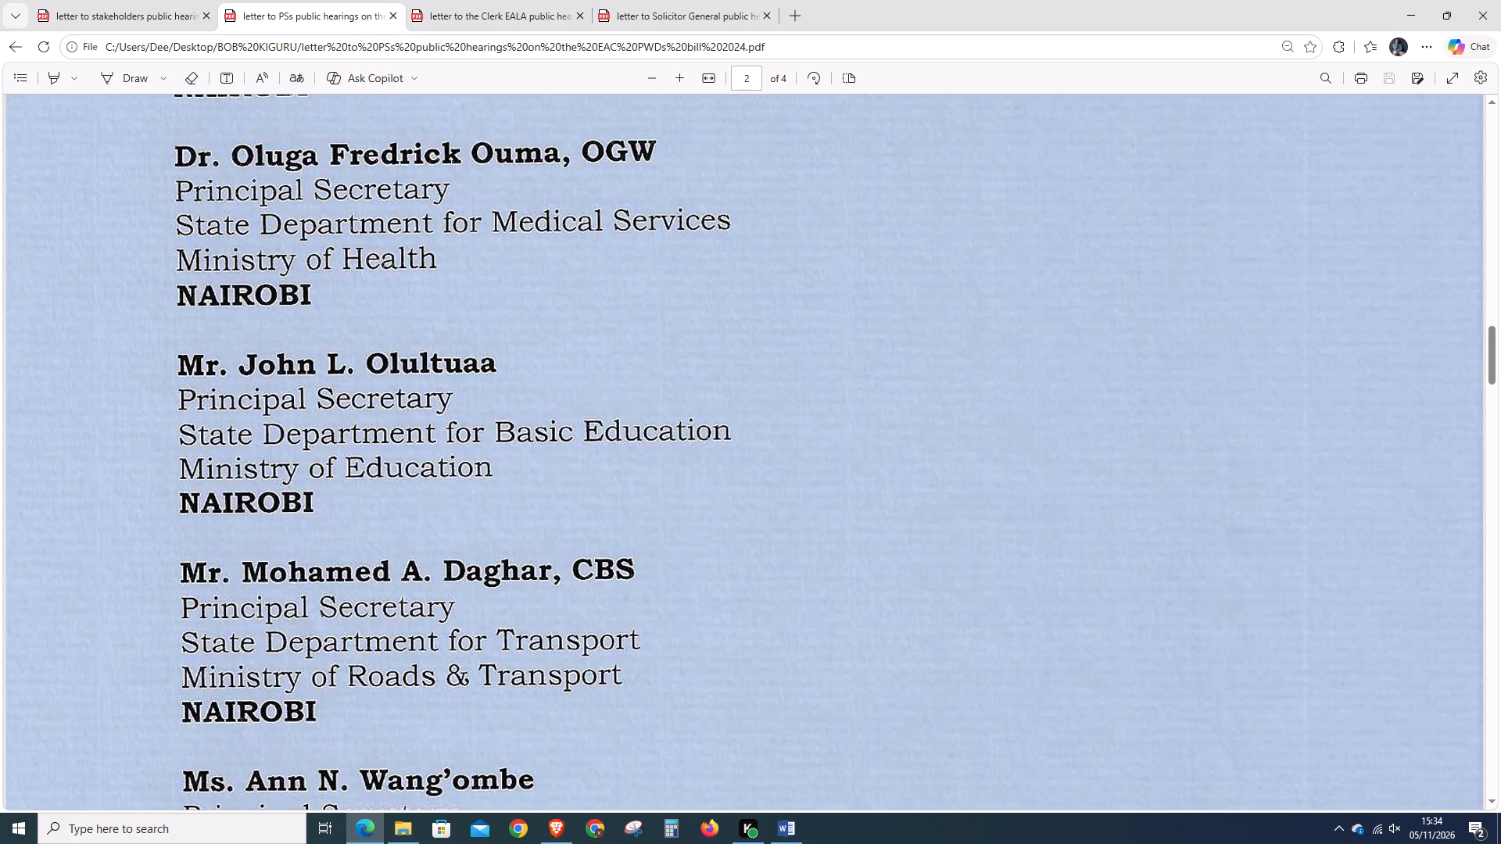
scroll(607, 479, down, 7)
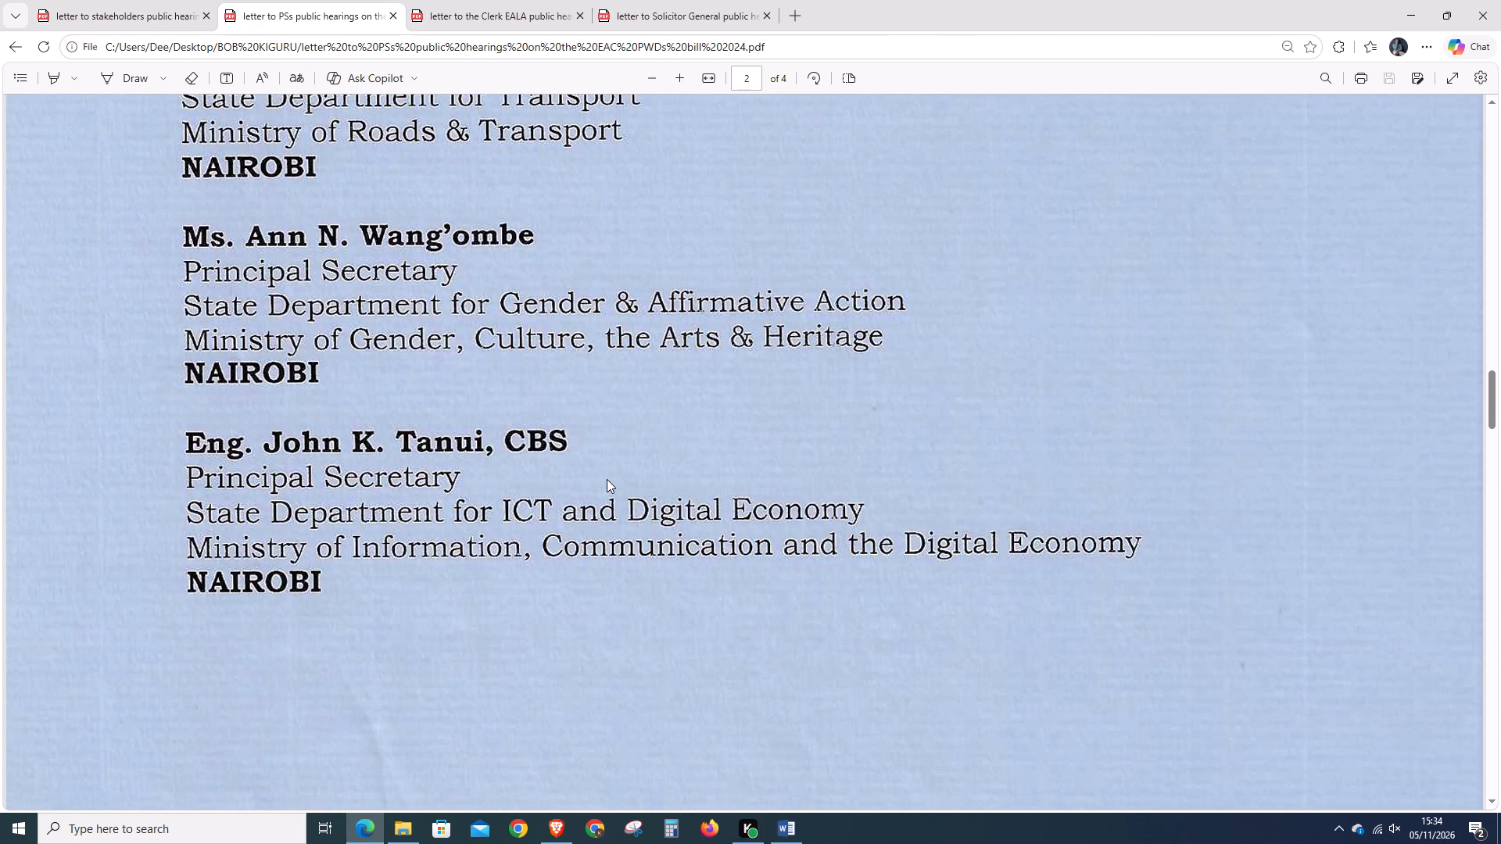
Read the body of the letter to PSs on page 3, from the salutation and subject heading through the contact details and signature.
scroll(607, 479, down, 11)
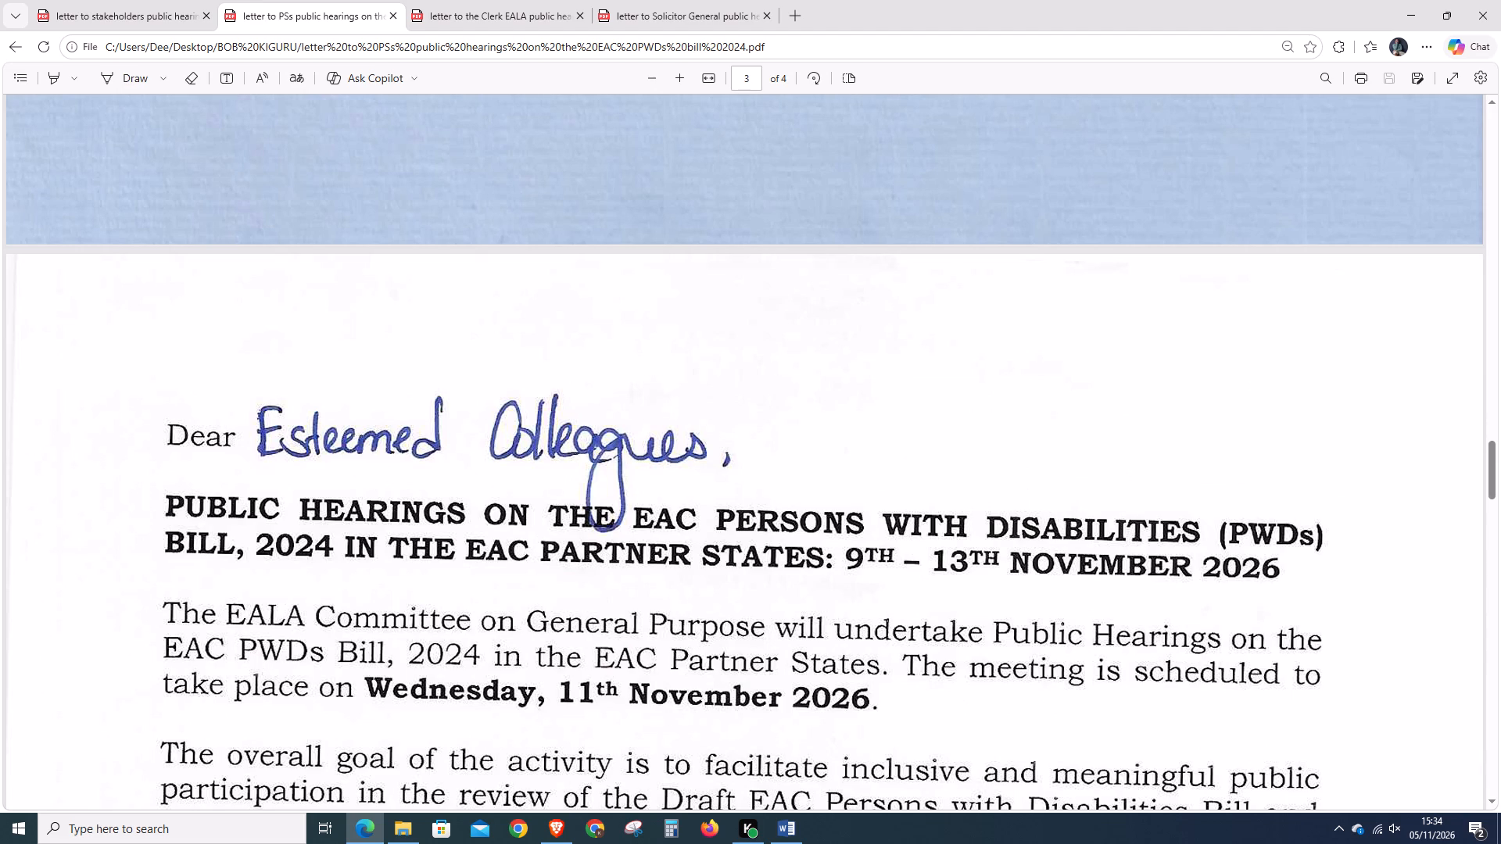
scroll(776, 510, down, 5)
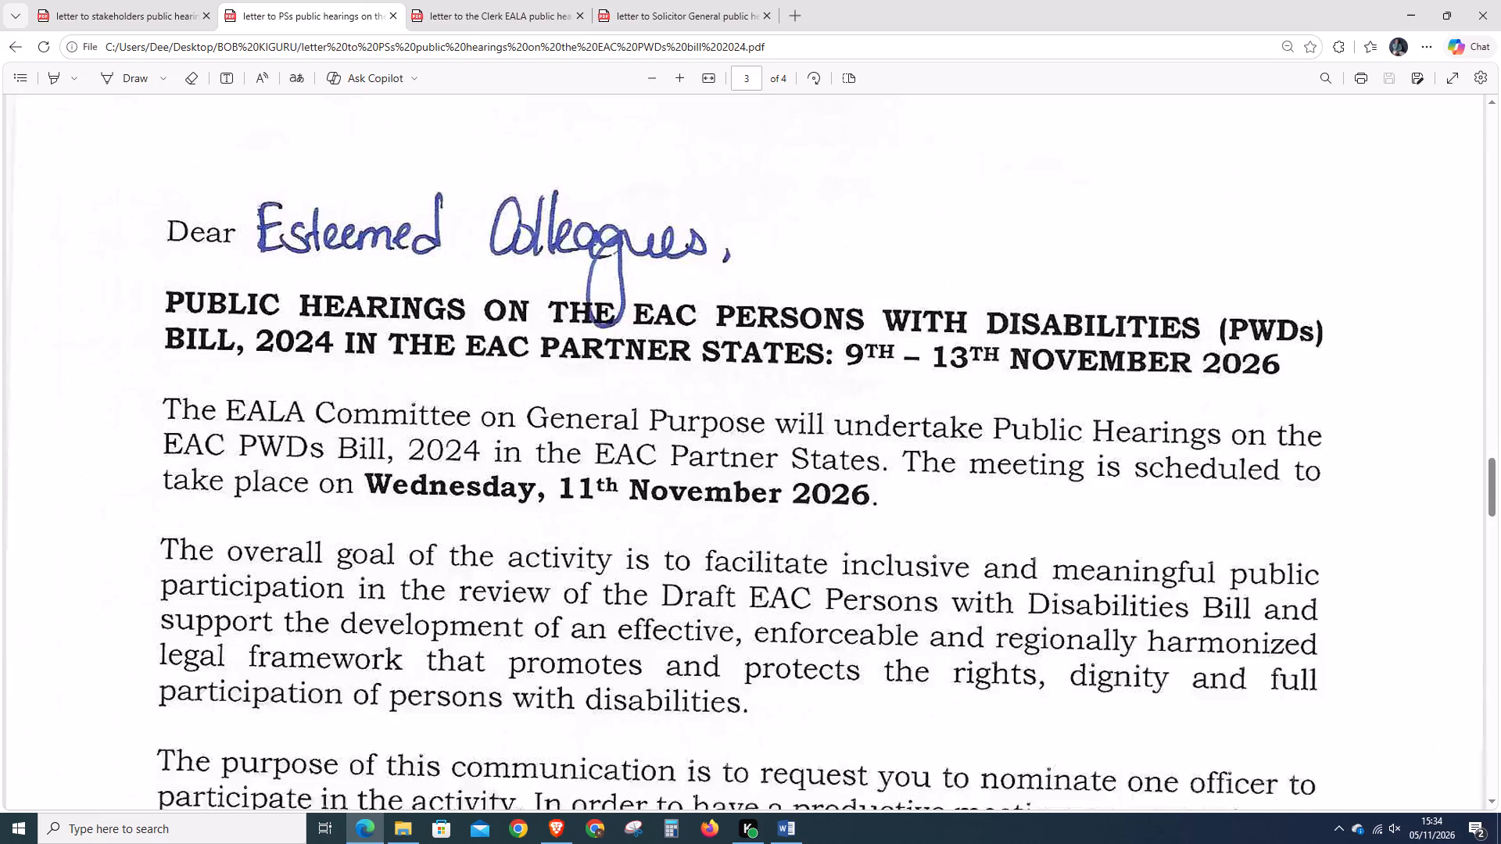
scroll(776, 510, down, 14)
scroll(779, 507, up, 3)
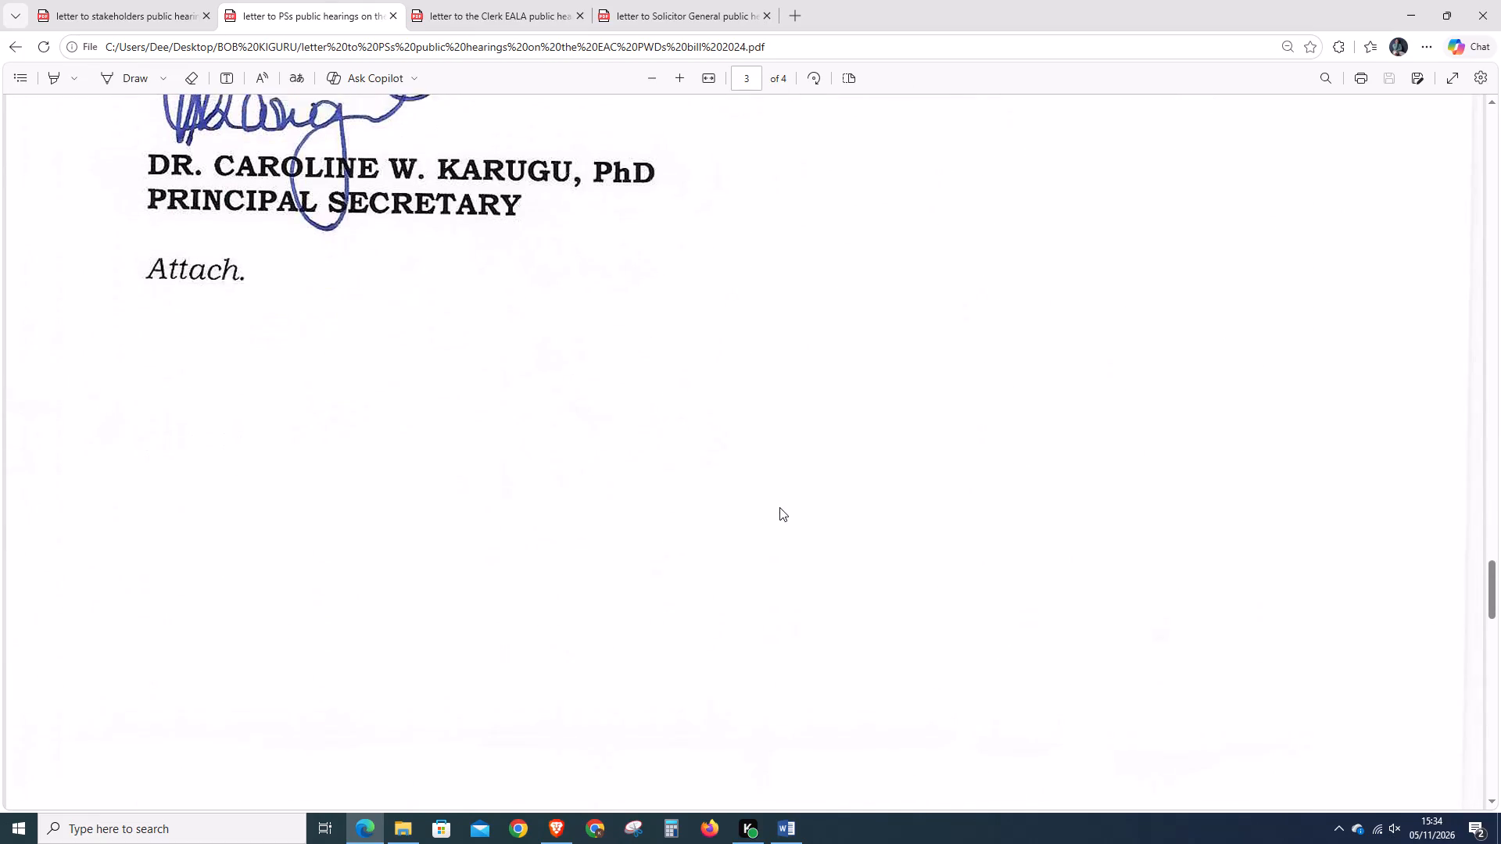
scroll(650, 461, up, 4)
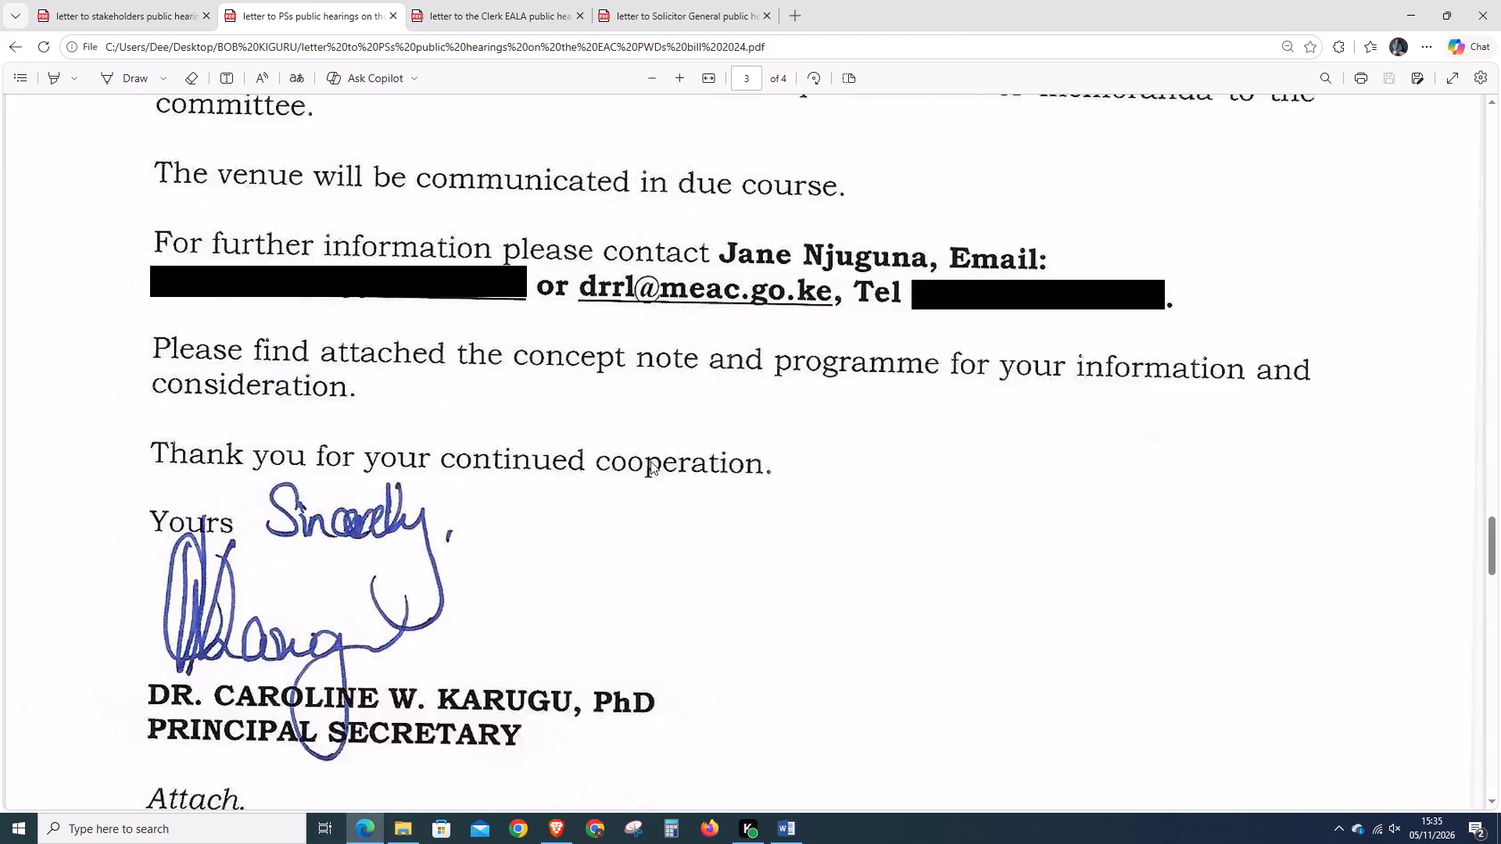
scroll(650, 461, up, 13)
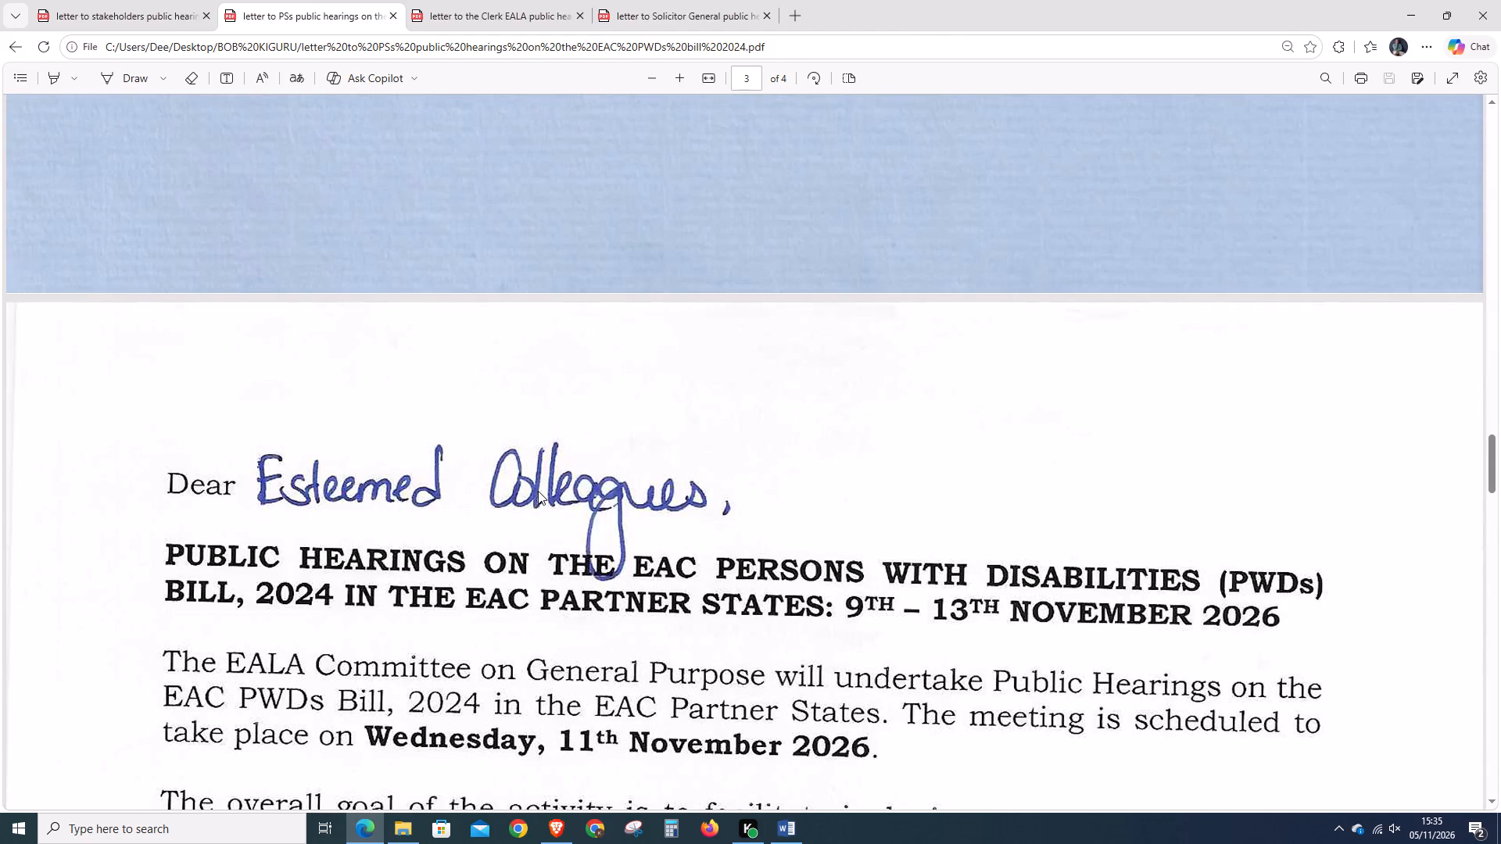
Recheck the principal secretaries and state departments addressed on page 2 of the letter to PSs.
scroll(538, 491, up, 5)
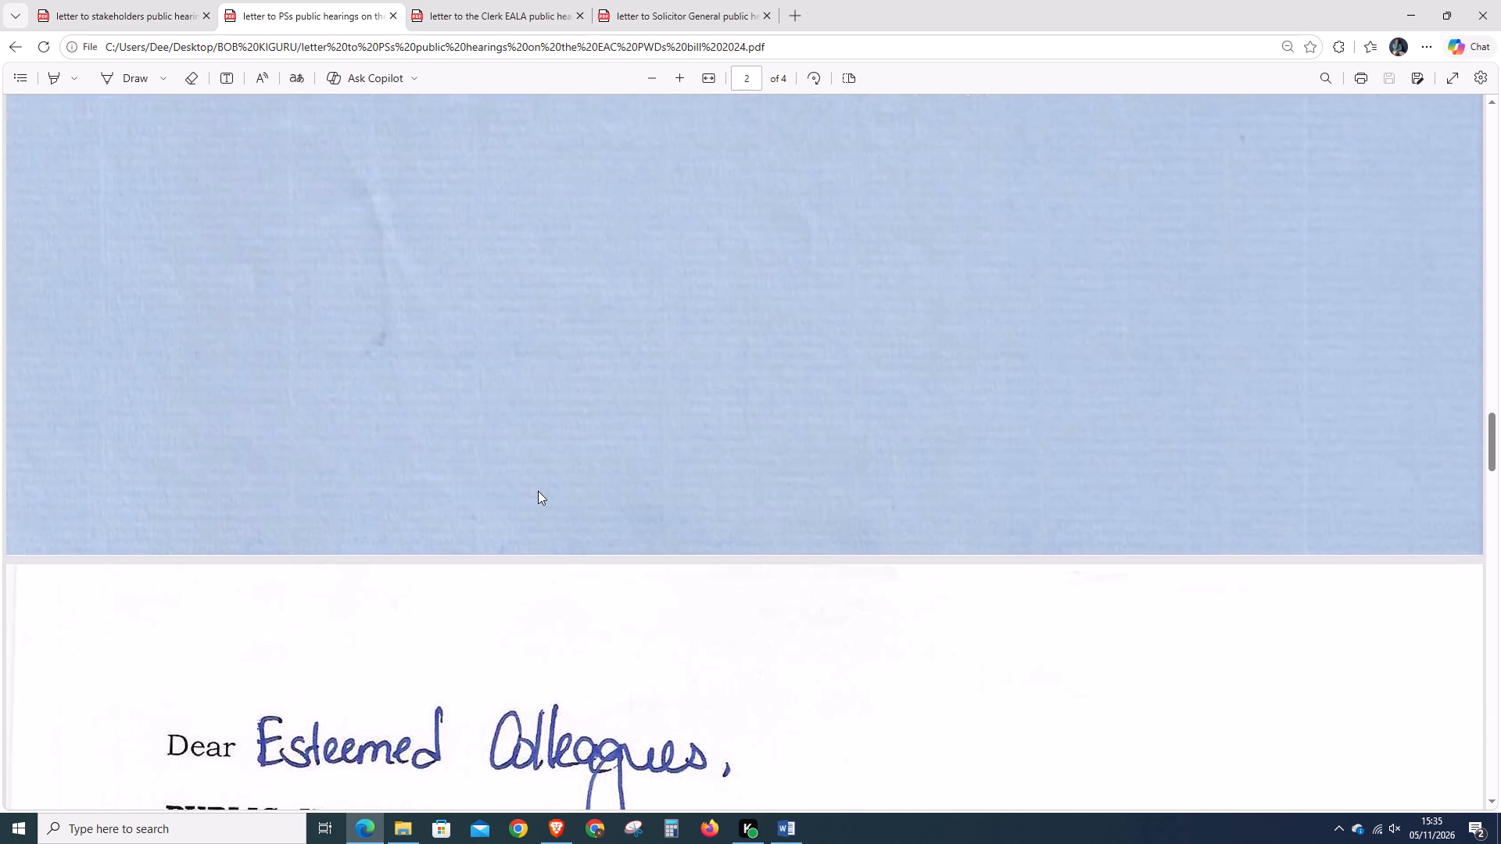
scroll(538, 491, up, 14)
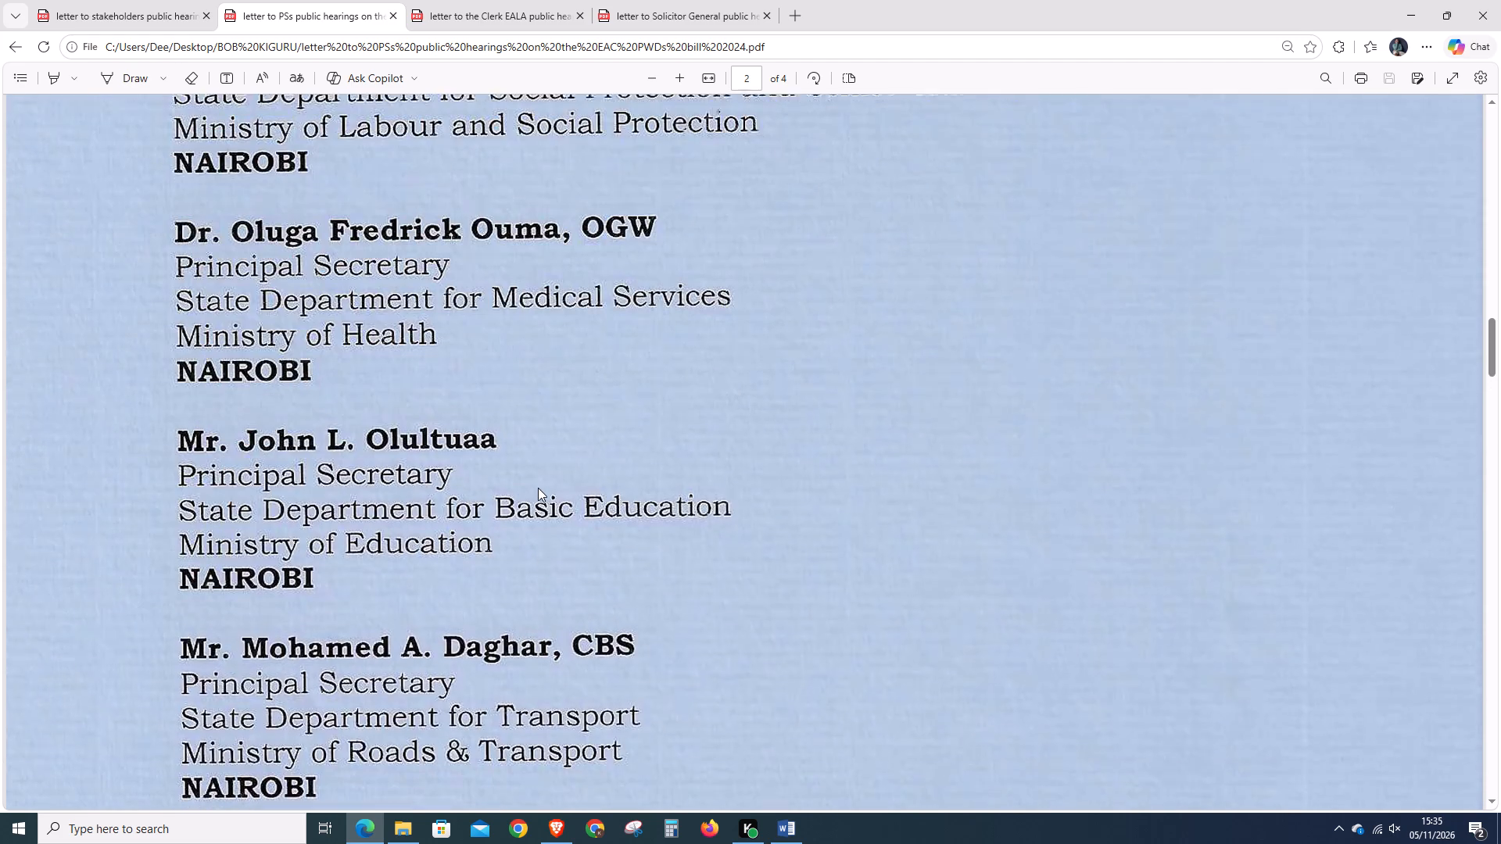
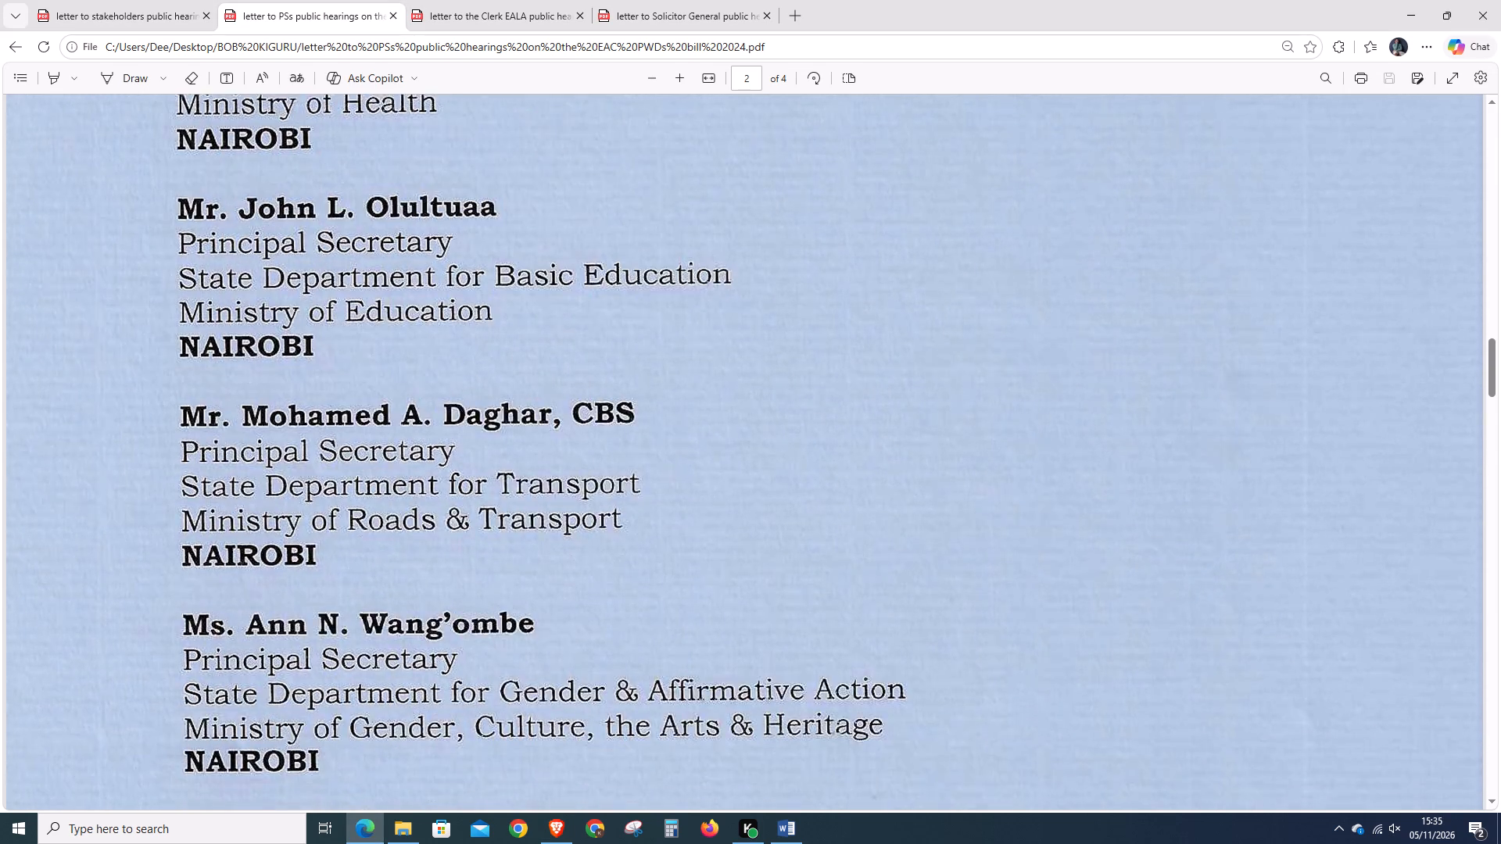
Recheck the principal secretaries addressed on page 2 of the letter to PSs, and switch to Brave to compare them with the draft's recipients.
scroll(603, 470, down, 5)
scroll(630, 520, up, 3)
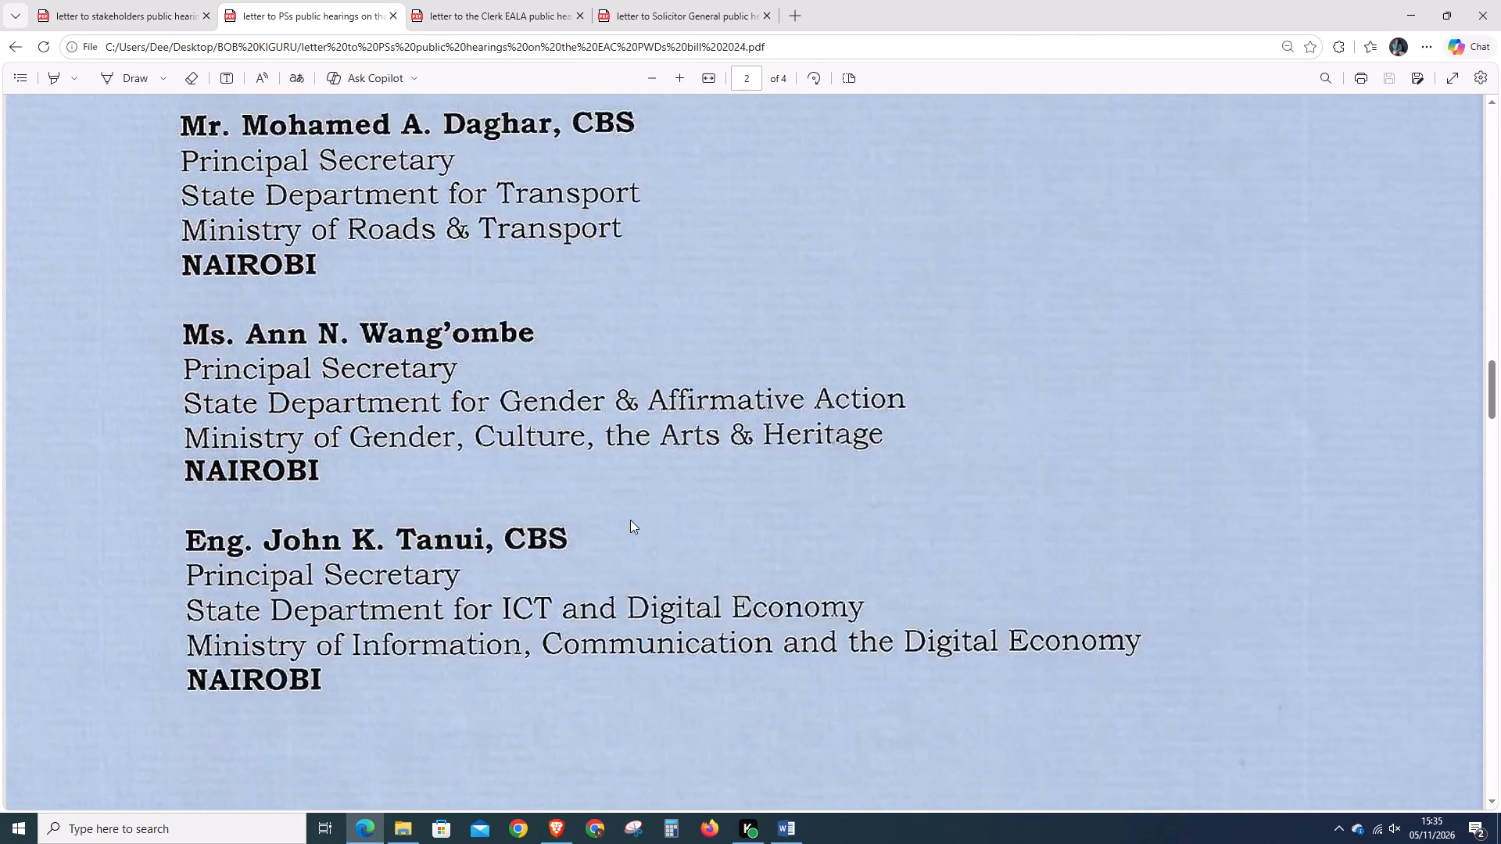
scroll(630, 519, up, 8)
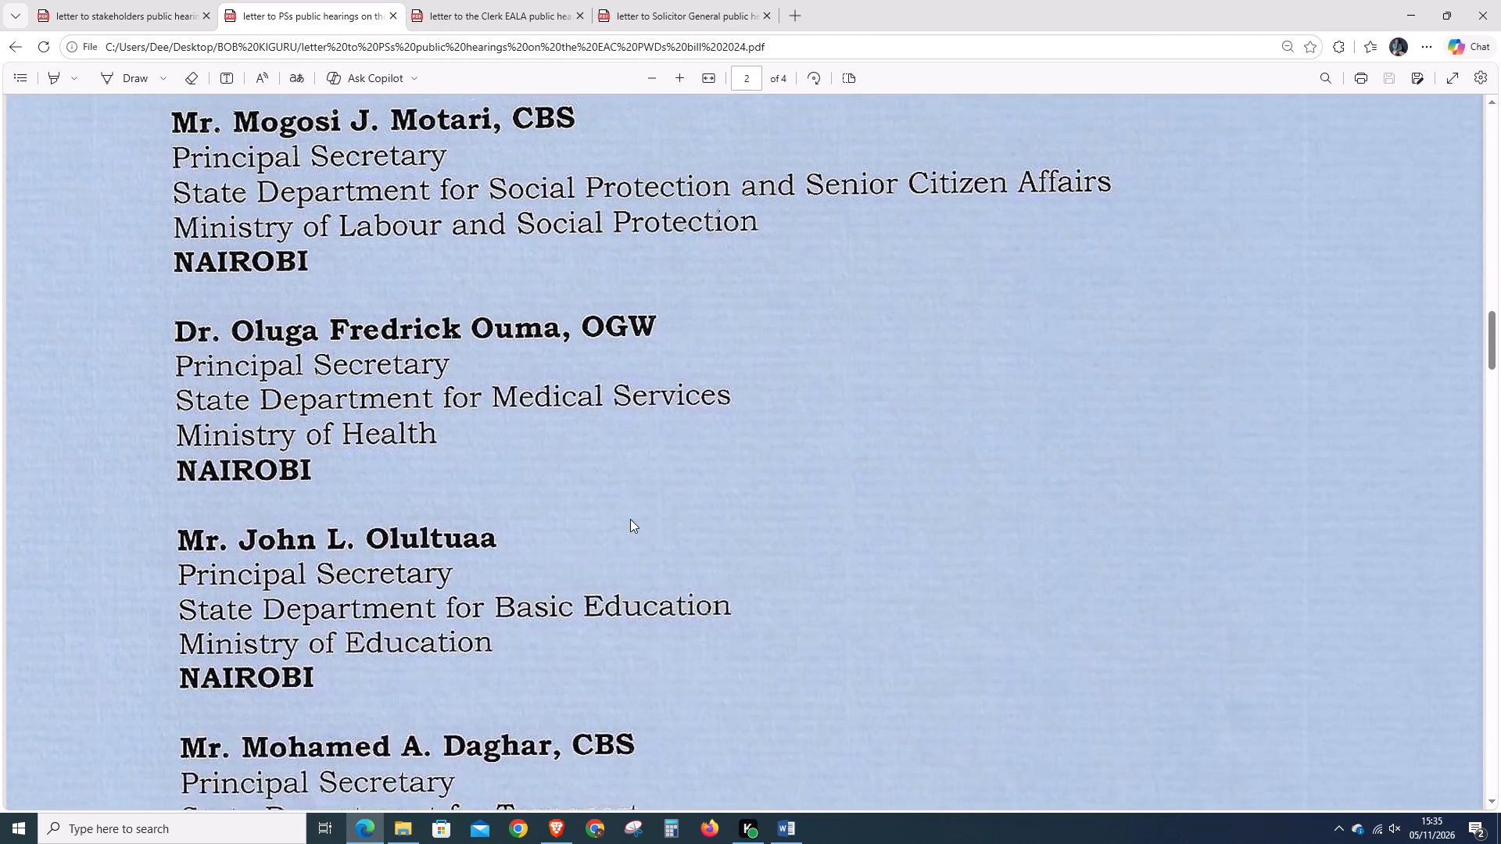
scroll(630, 519, up, 1)
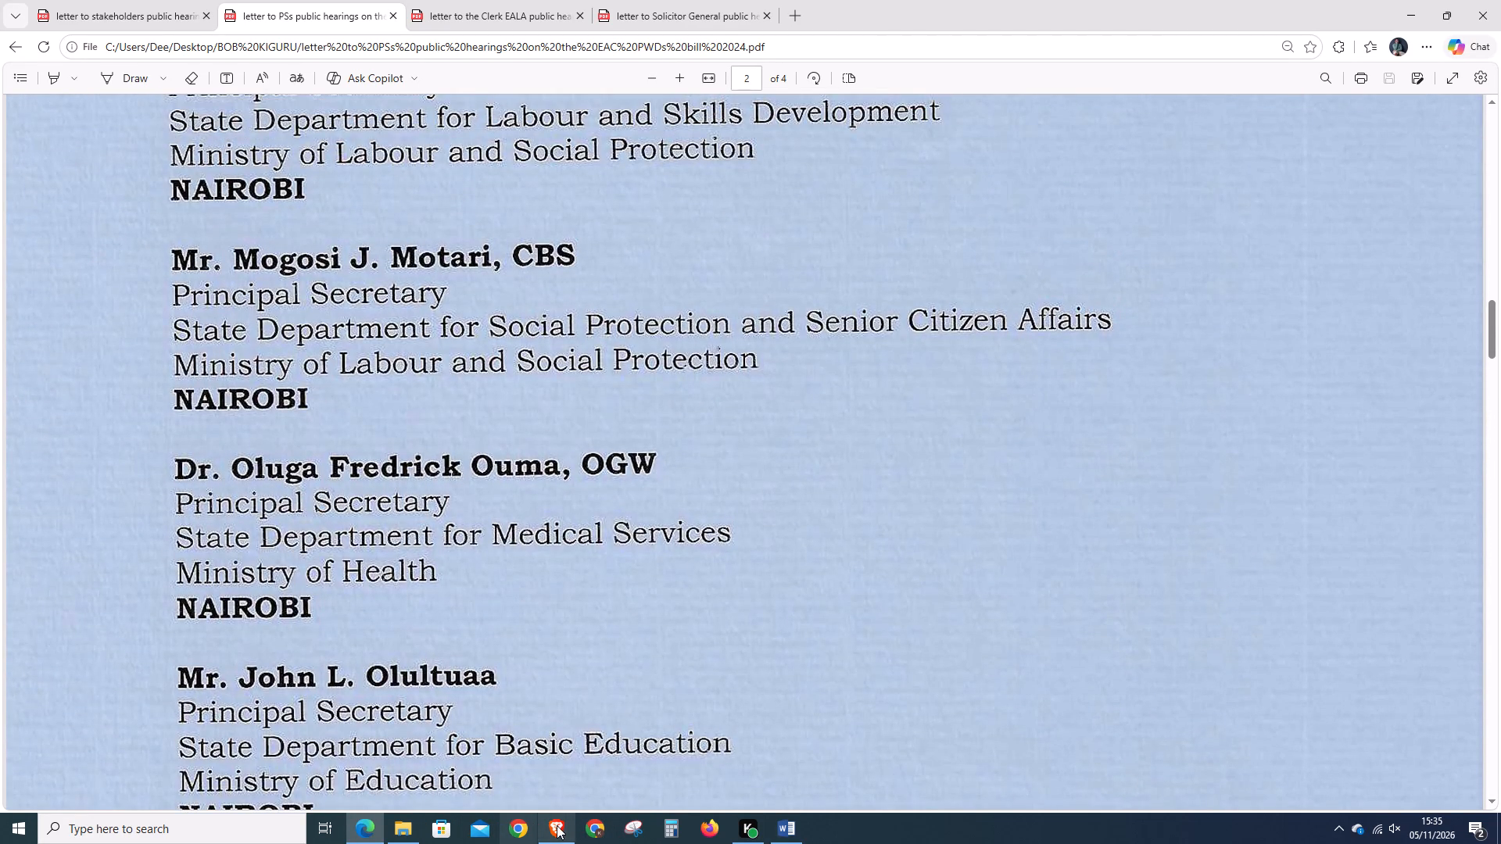
click(555, 826)
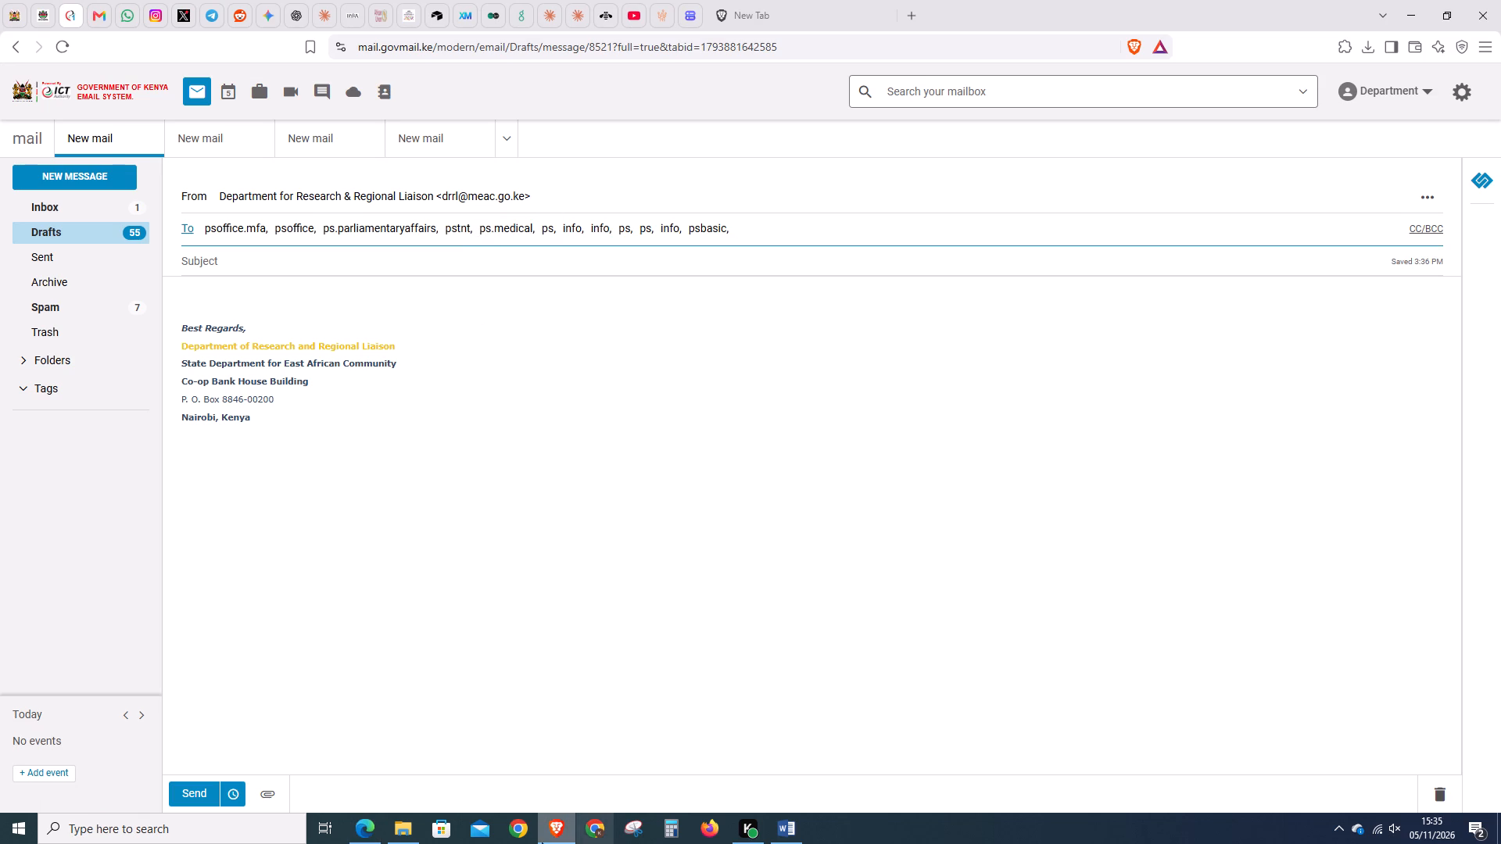
In Microsoft Edge, review the letter to PSs from the page 2 addressees back to the reference, date and first addressees on page 1.
click(369, 832)
scroll(653, 499, up, 1)
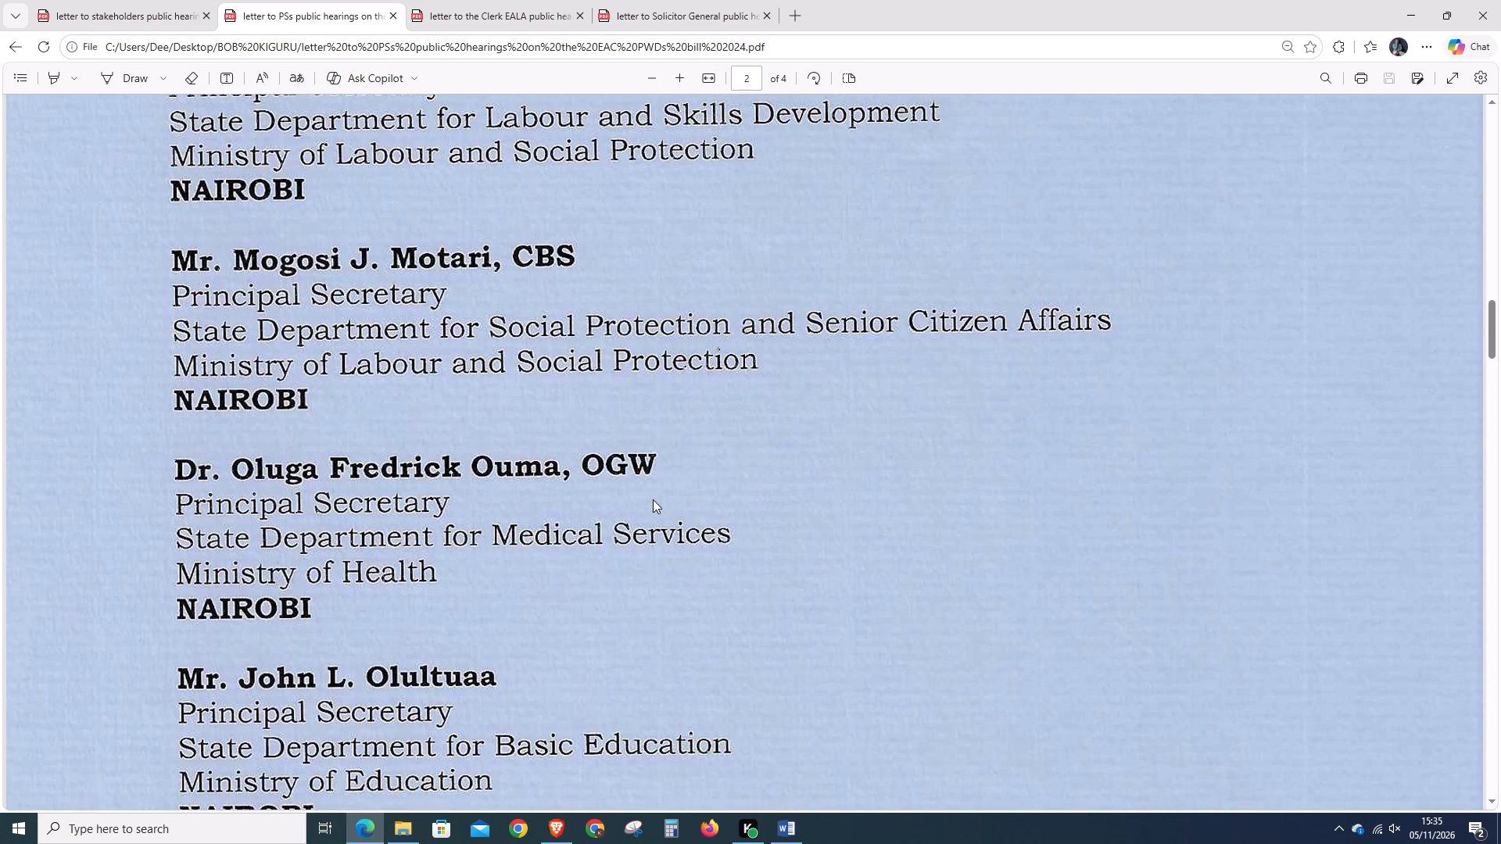
scroll(653, 499, up, 6)
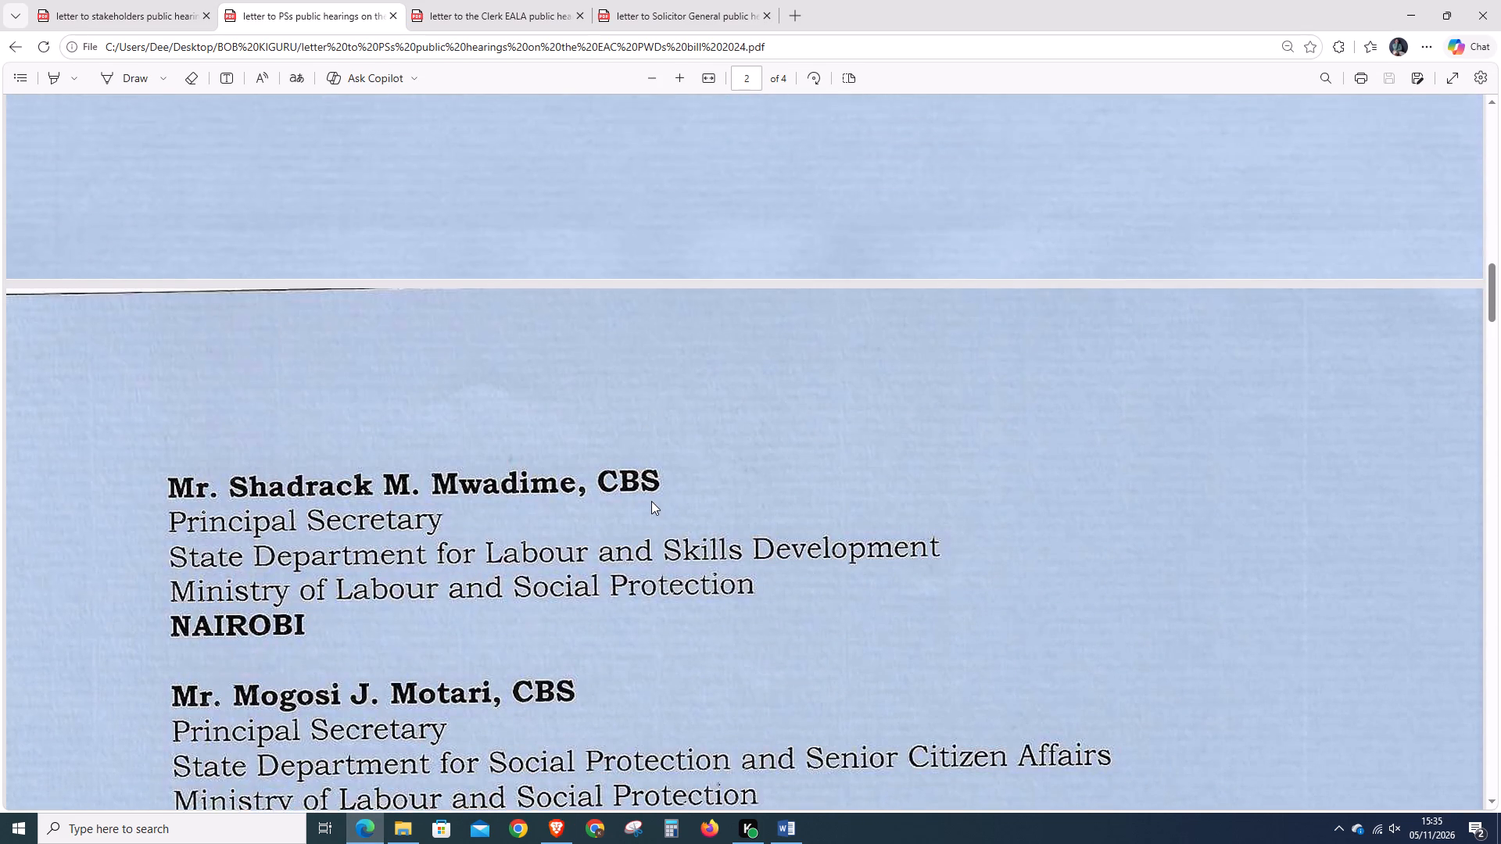
scroll(651, 502, up, 6)
scroll(715, 506, up, 5)
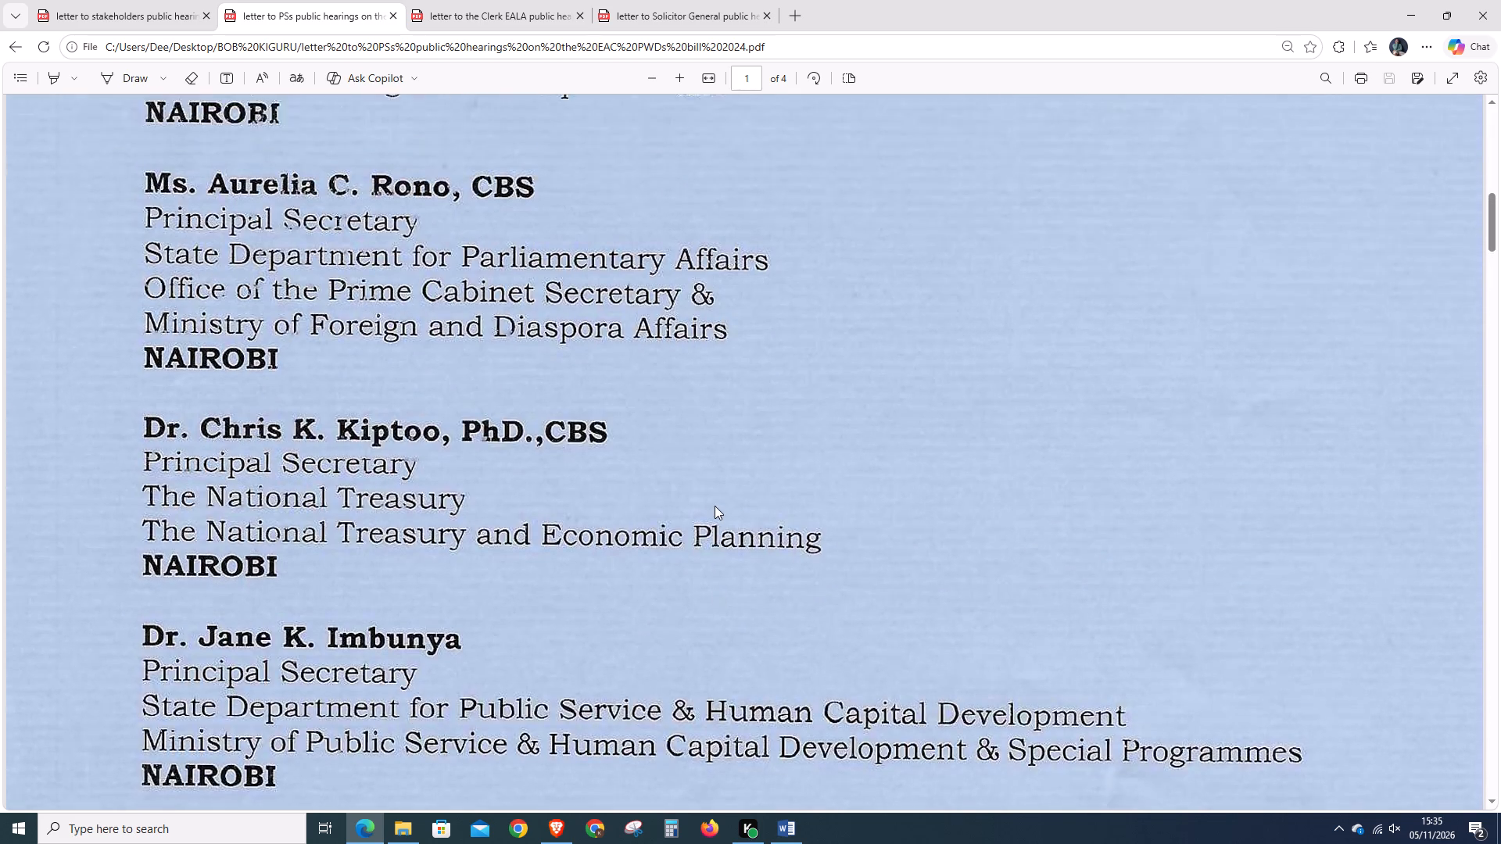
scroll(715, 506, up, 7)
scroll(725, 496, down, 4)
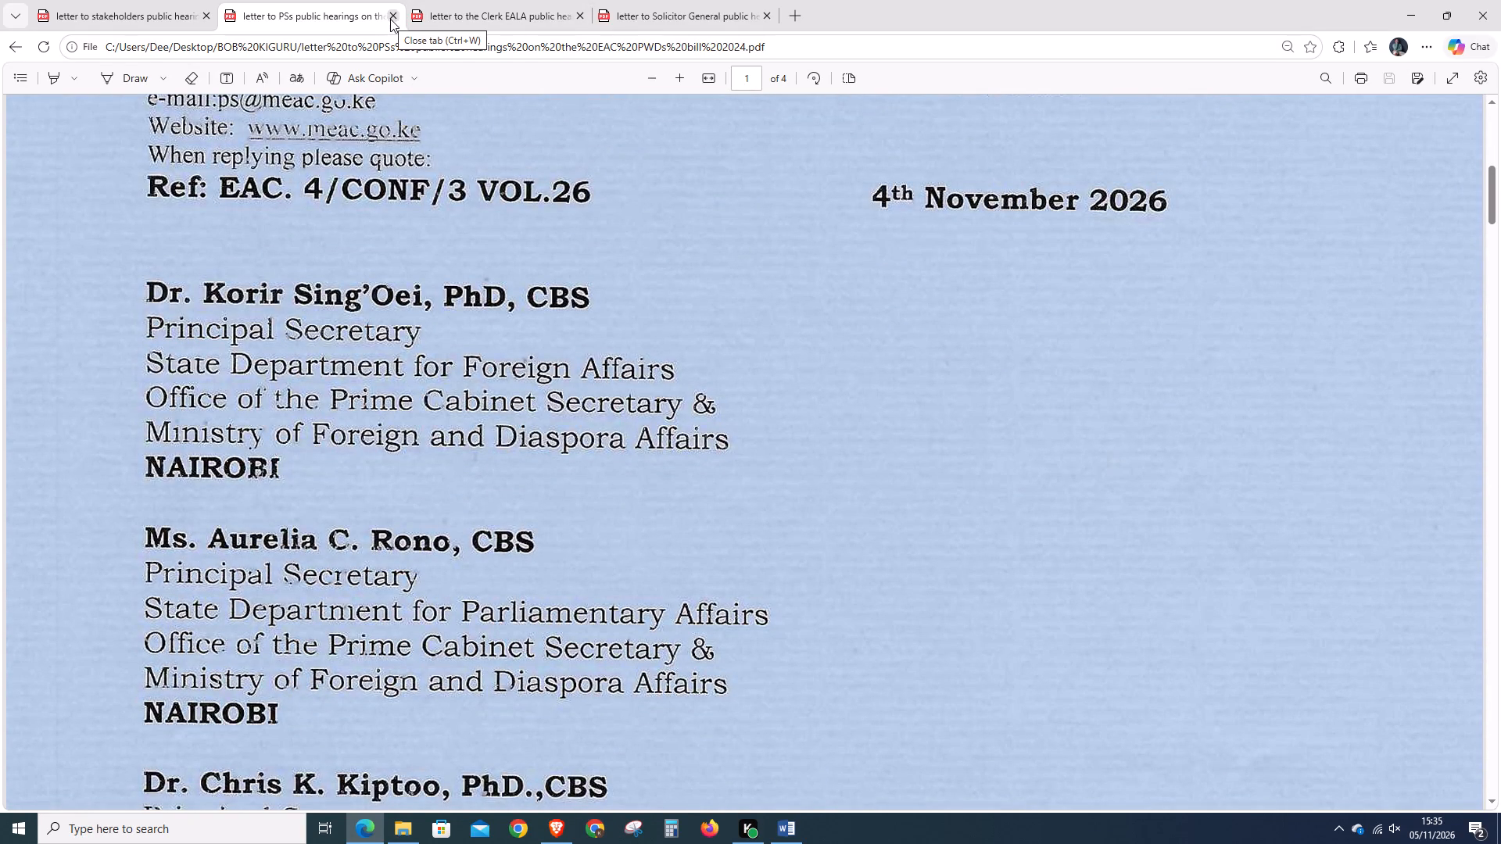
click(552, 821)
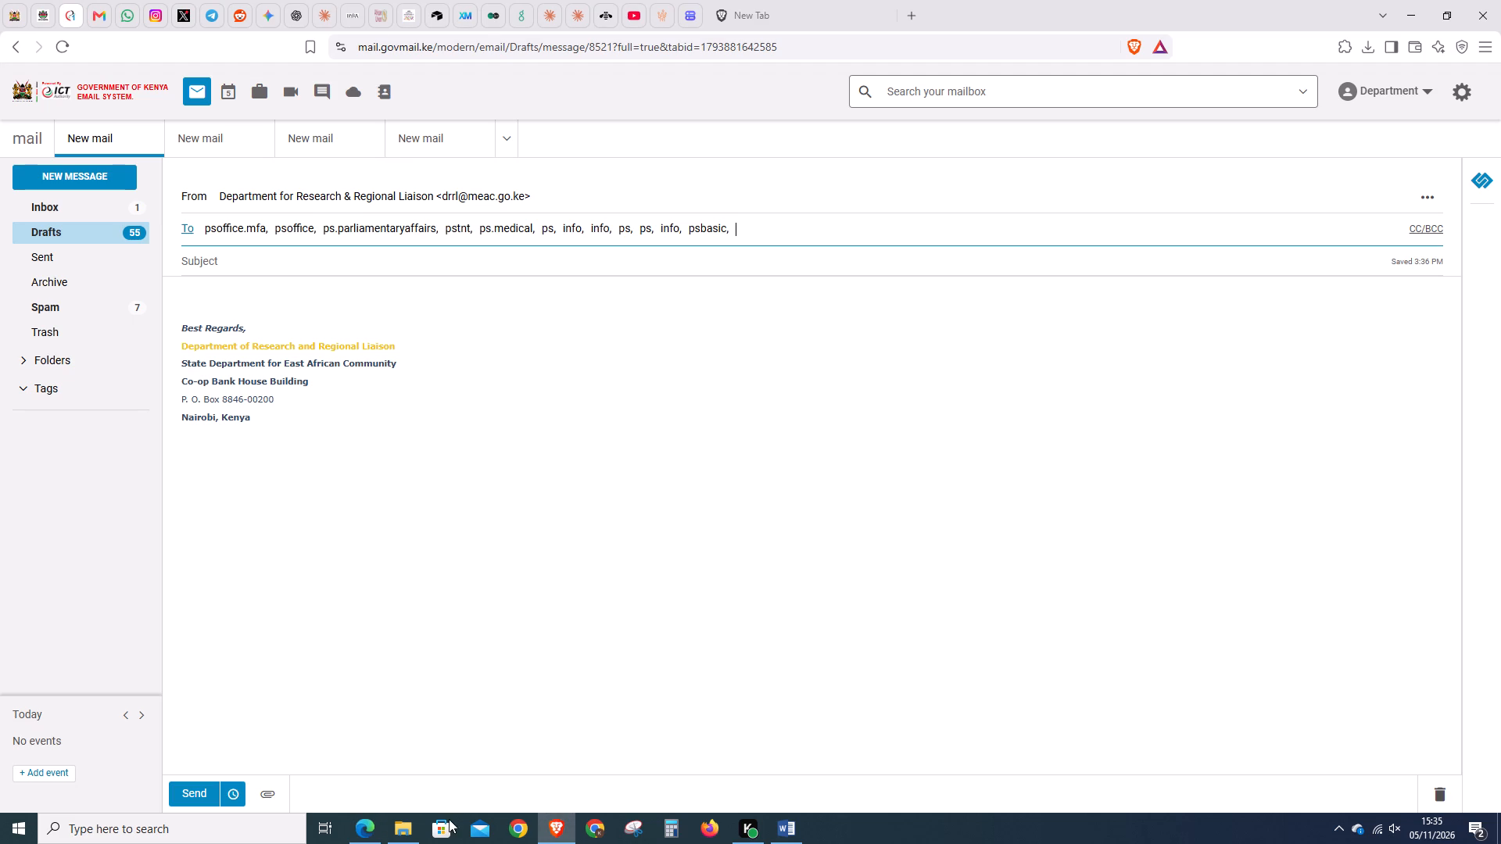
click(274, 796)
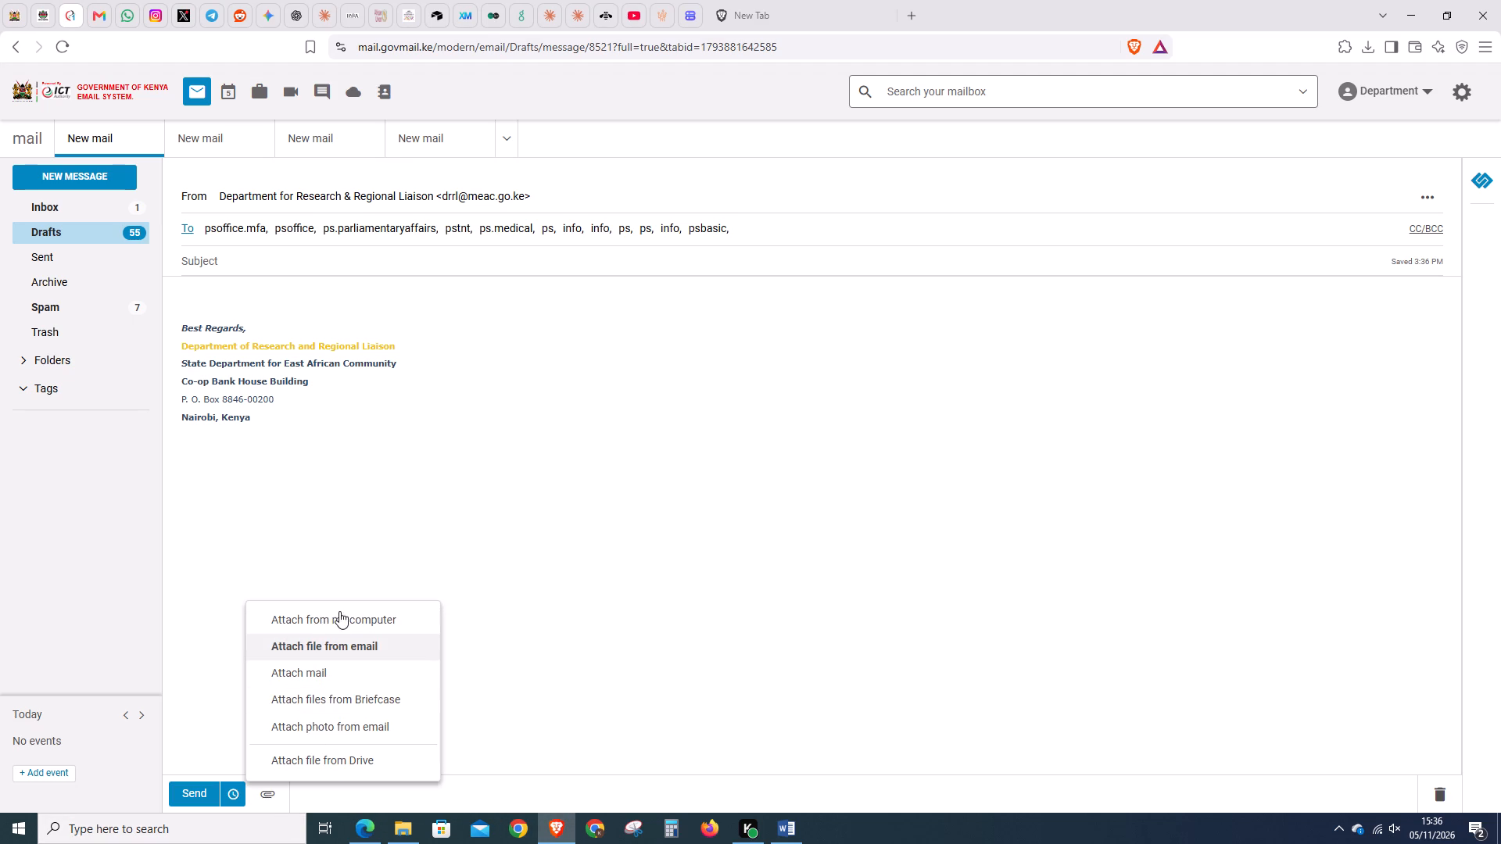
click(339, 611)
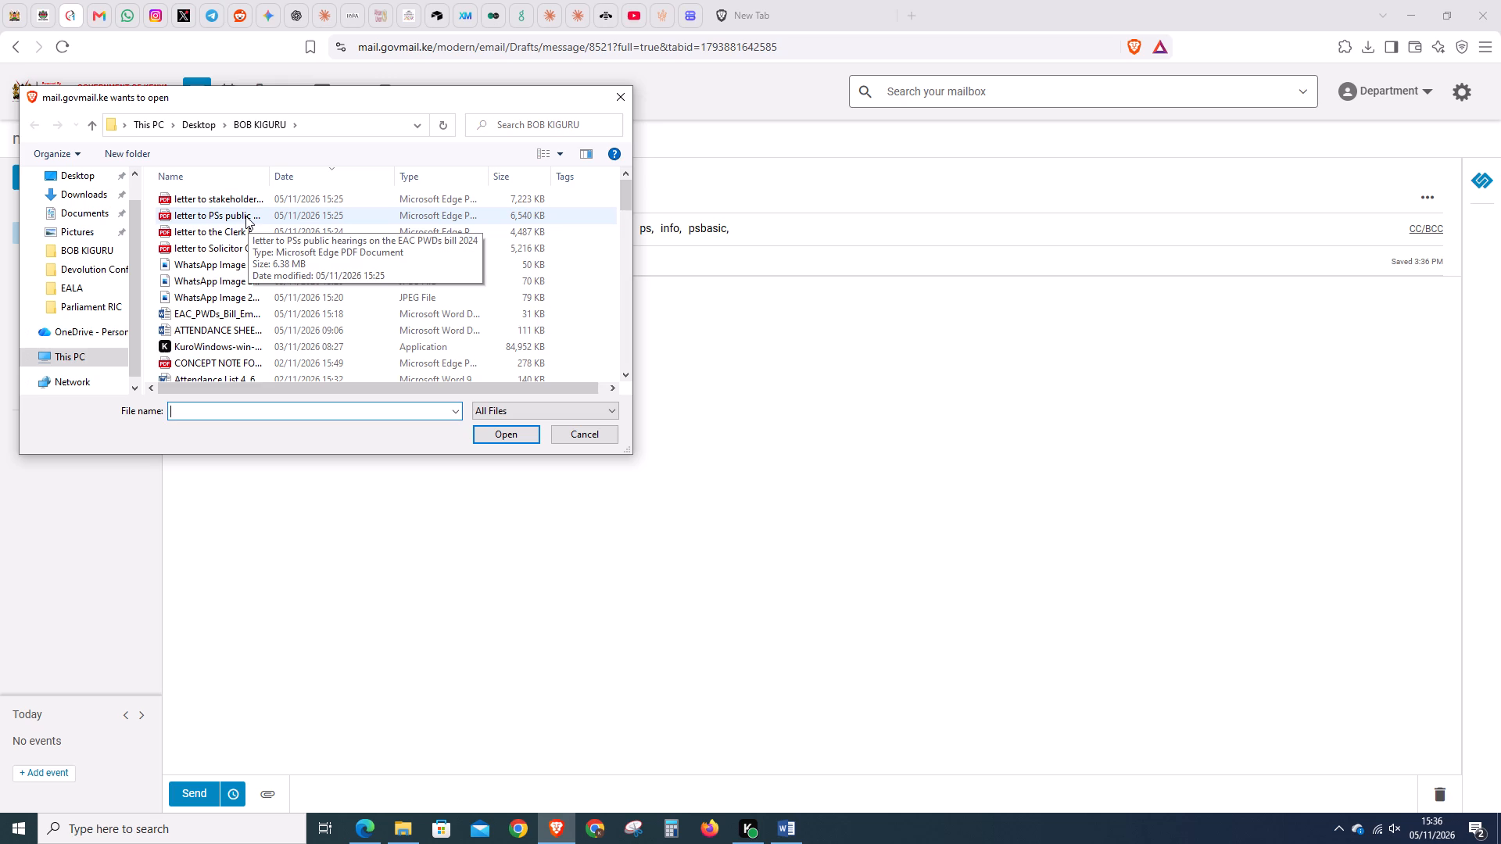
ctrl+click(245, 216)
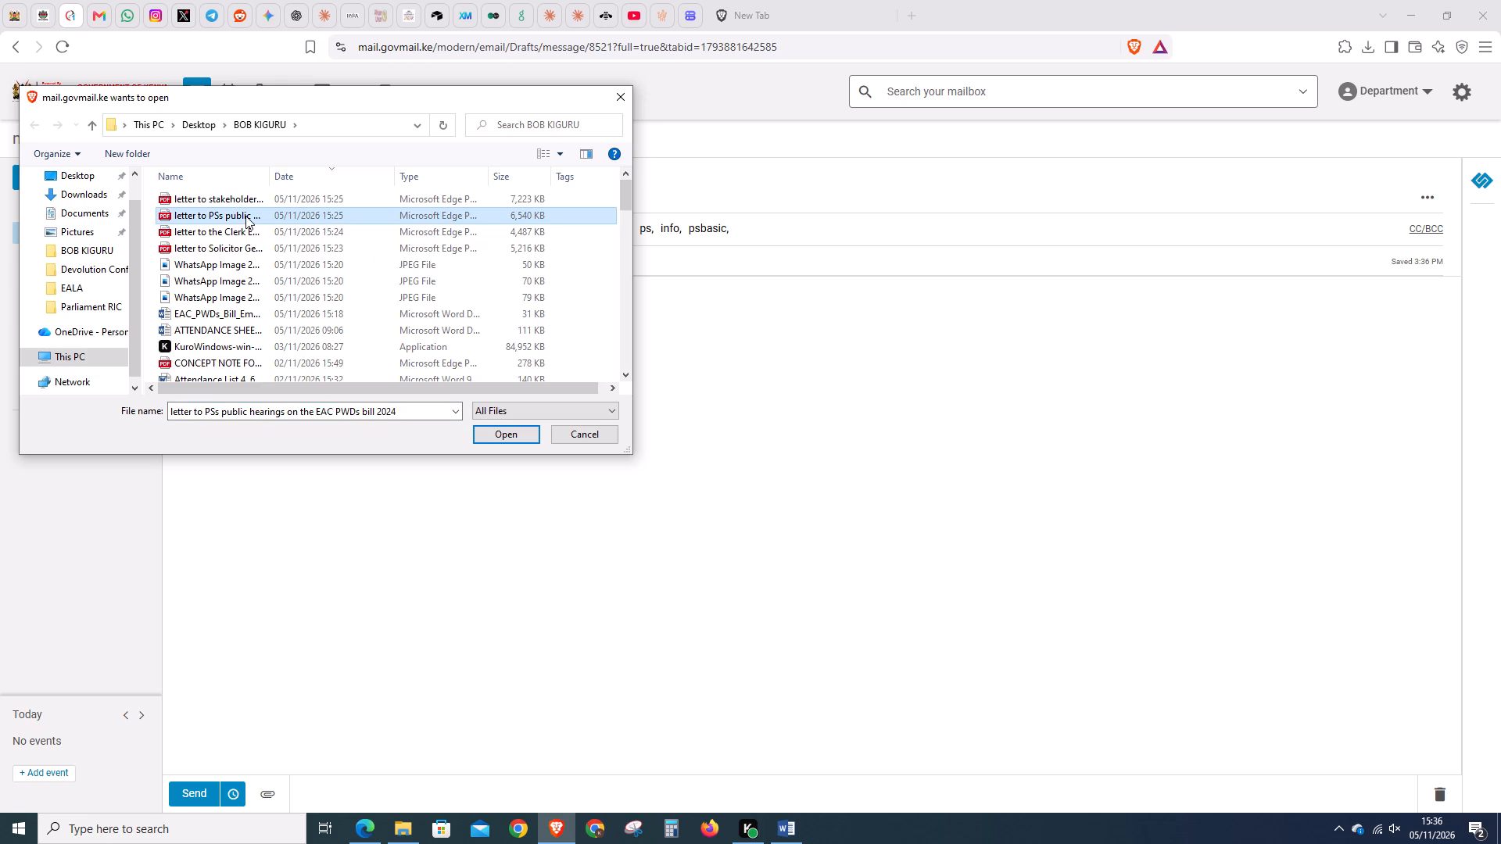
ctrl+click(253, 361)
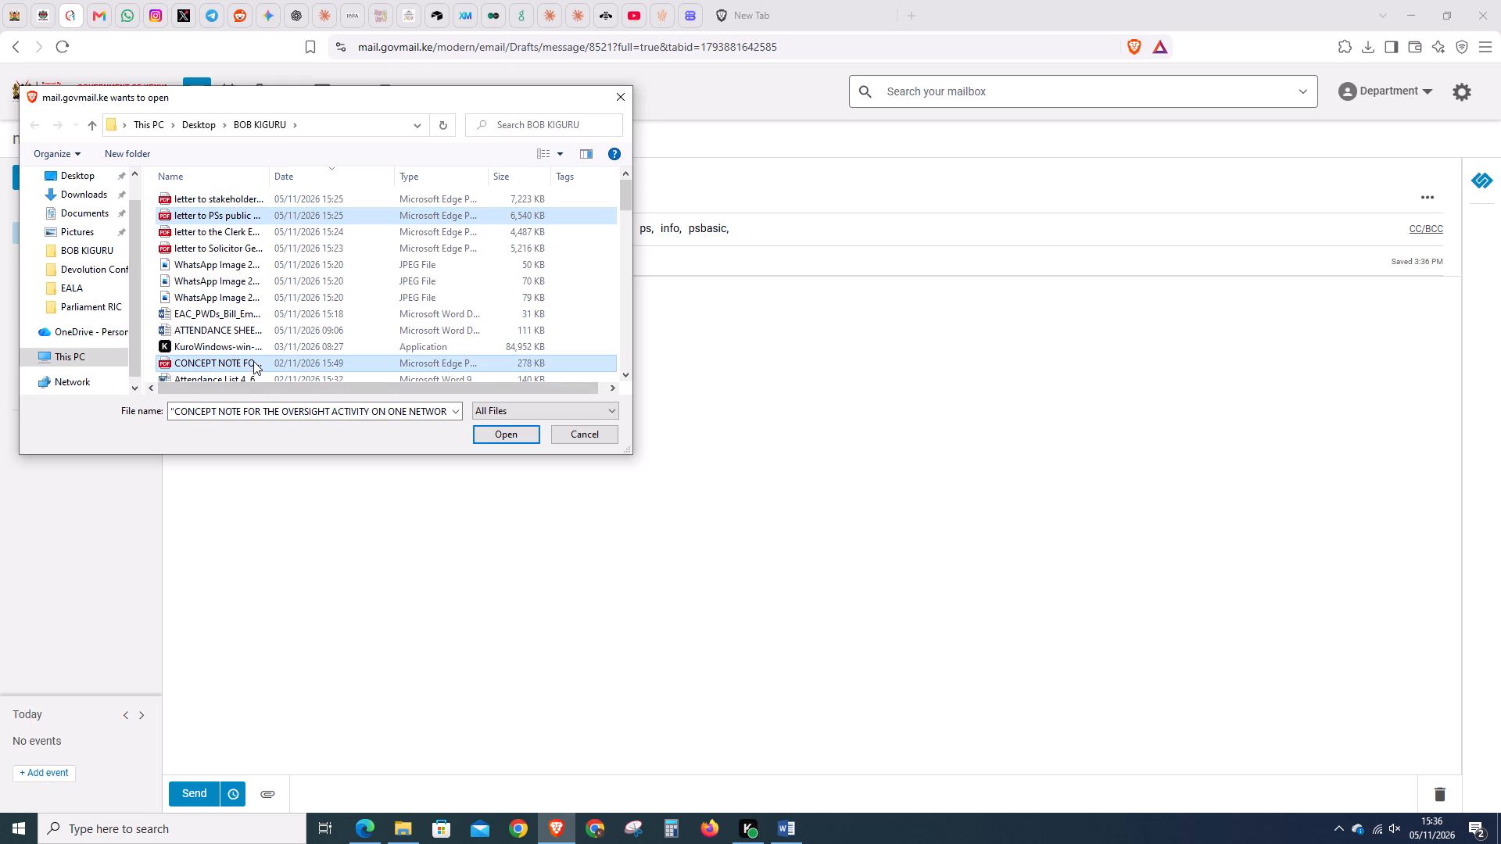
click(253, 361)
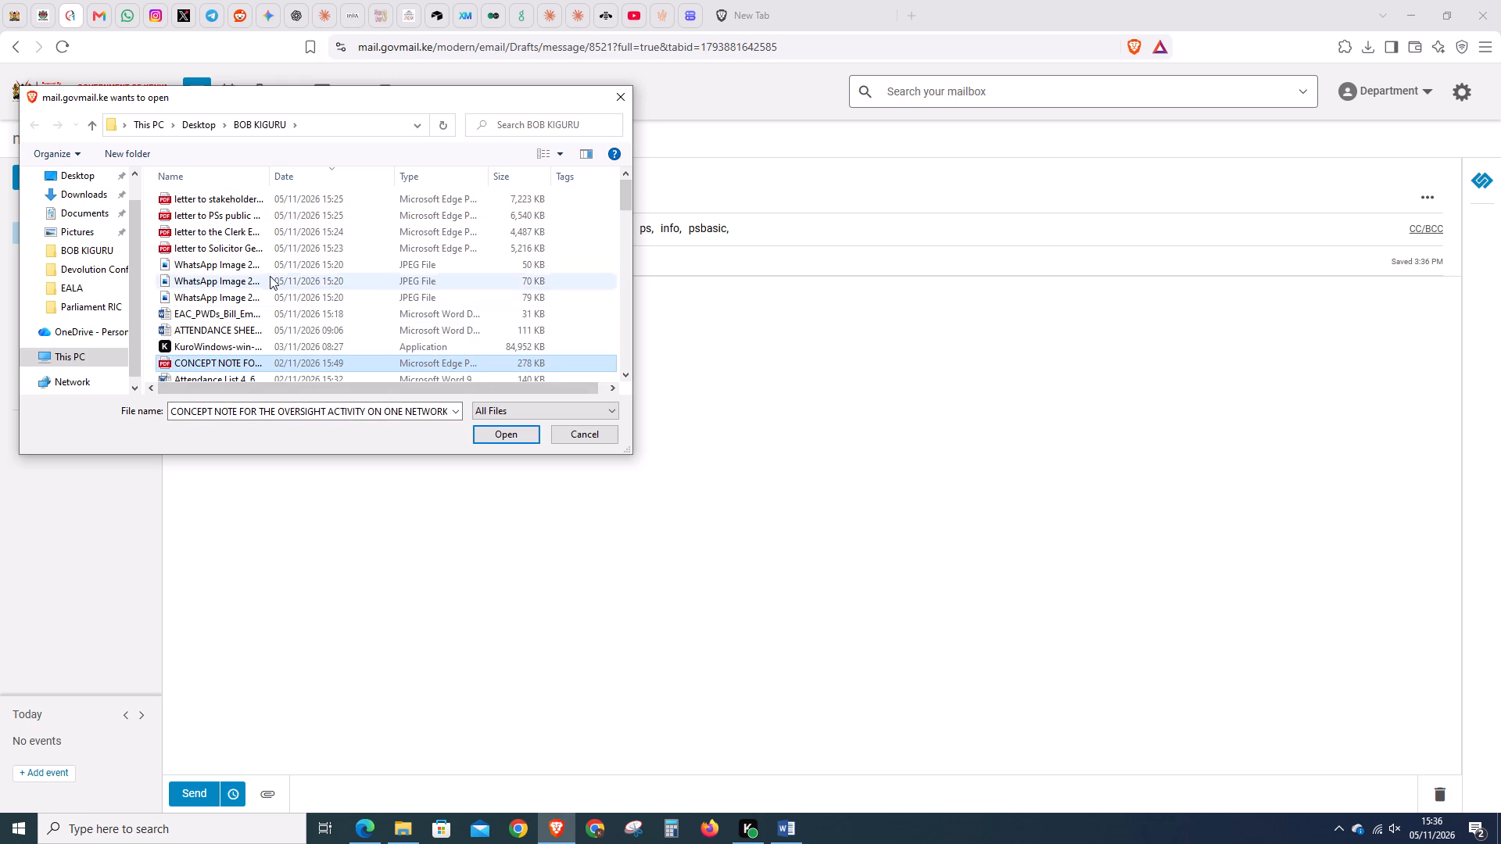
click(244, 219)
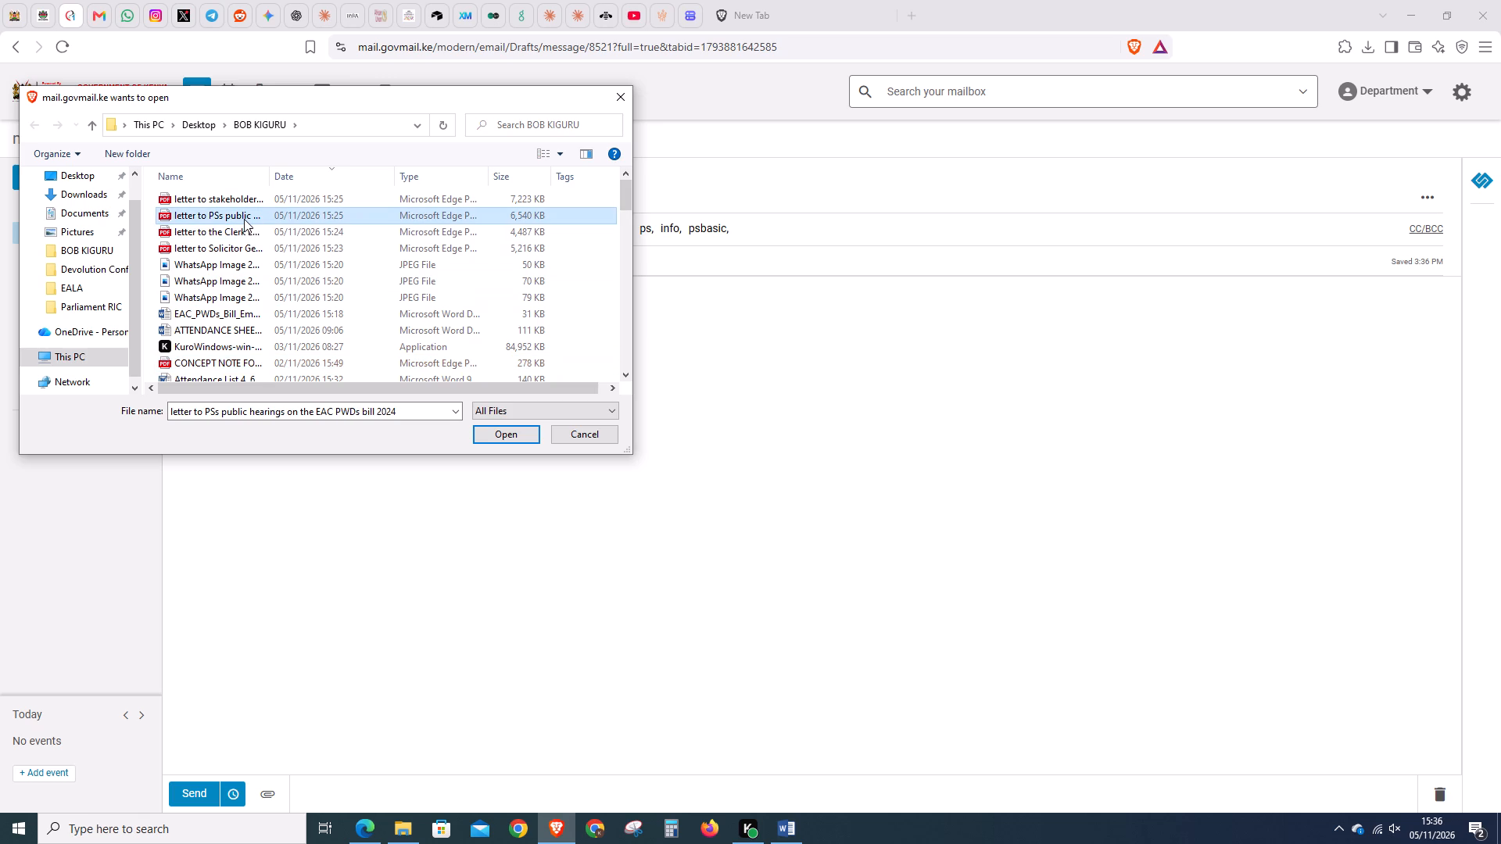
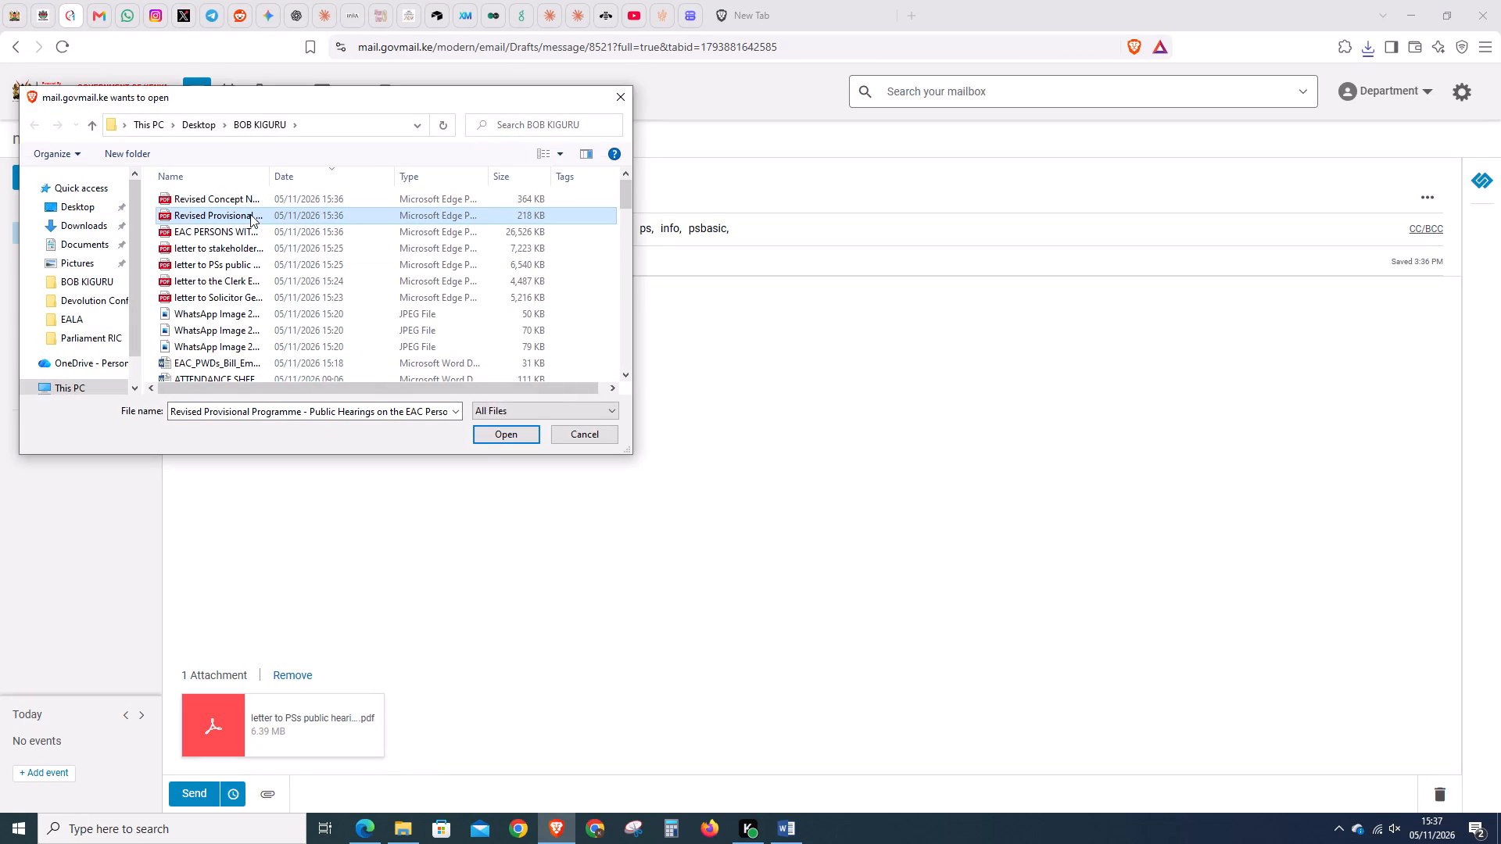
Attach the Revised Provisional Programme, Revised Concept Note and "EAC PERSONS WITH DISABILITIES BILL, 2024" PDFs to the principal secretaries draft.
click(485, 440)
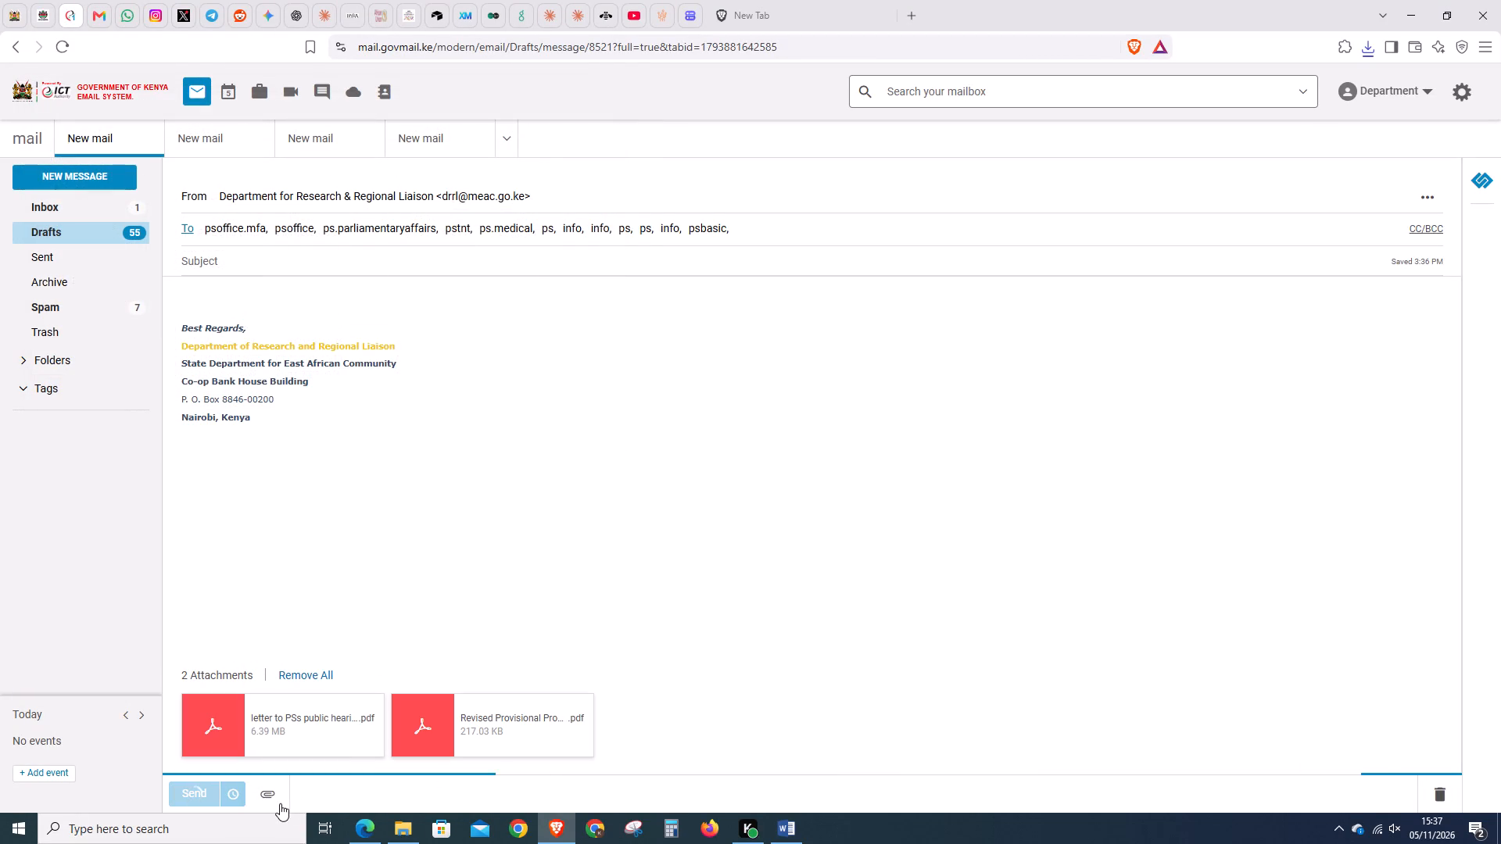
click(267, 797)
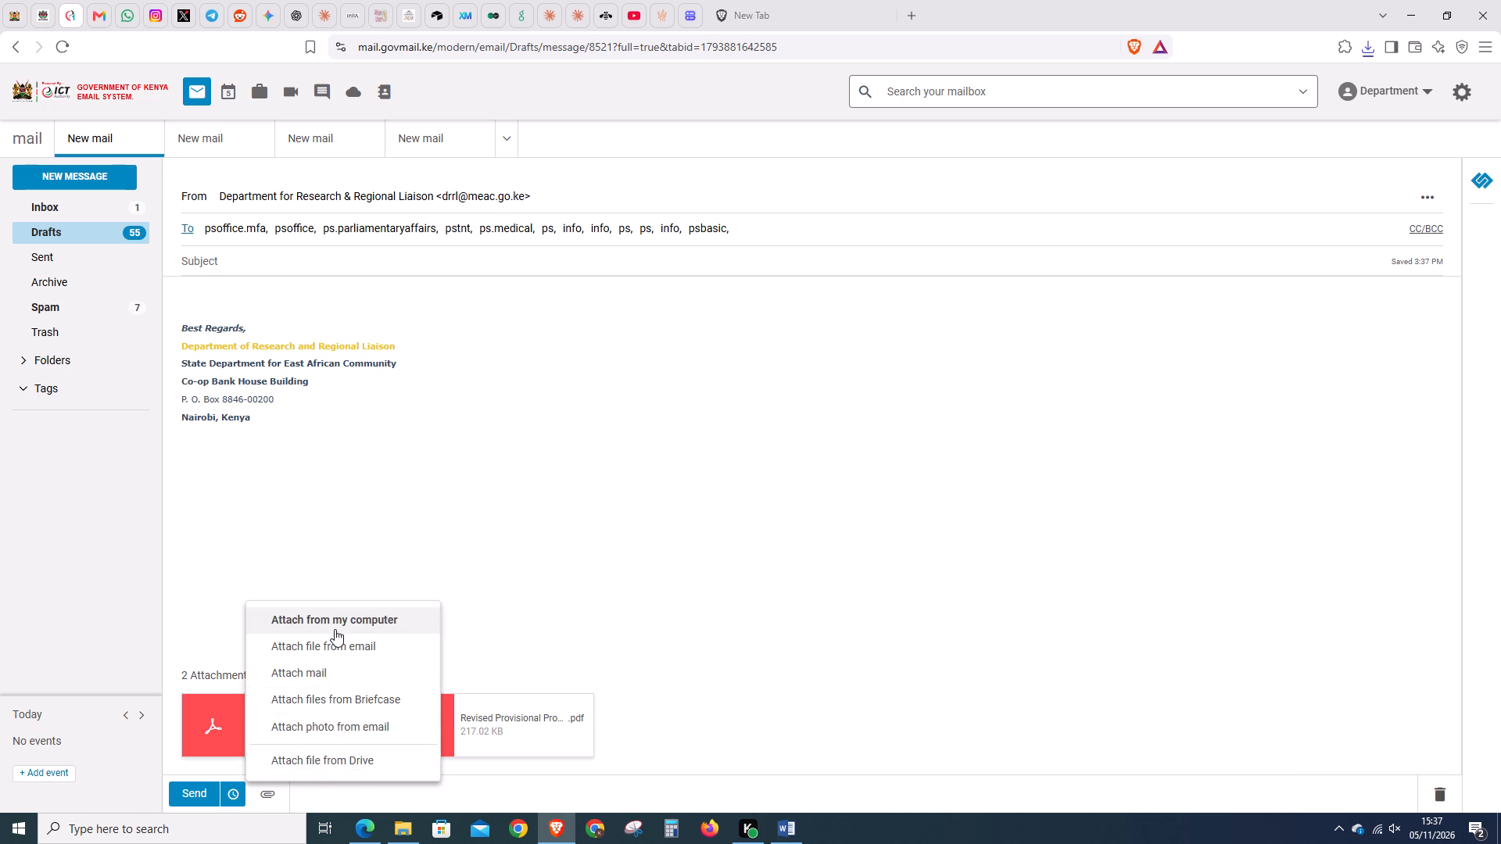
click(335, 629)
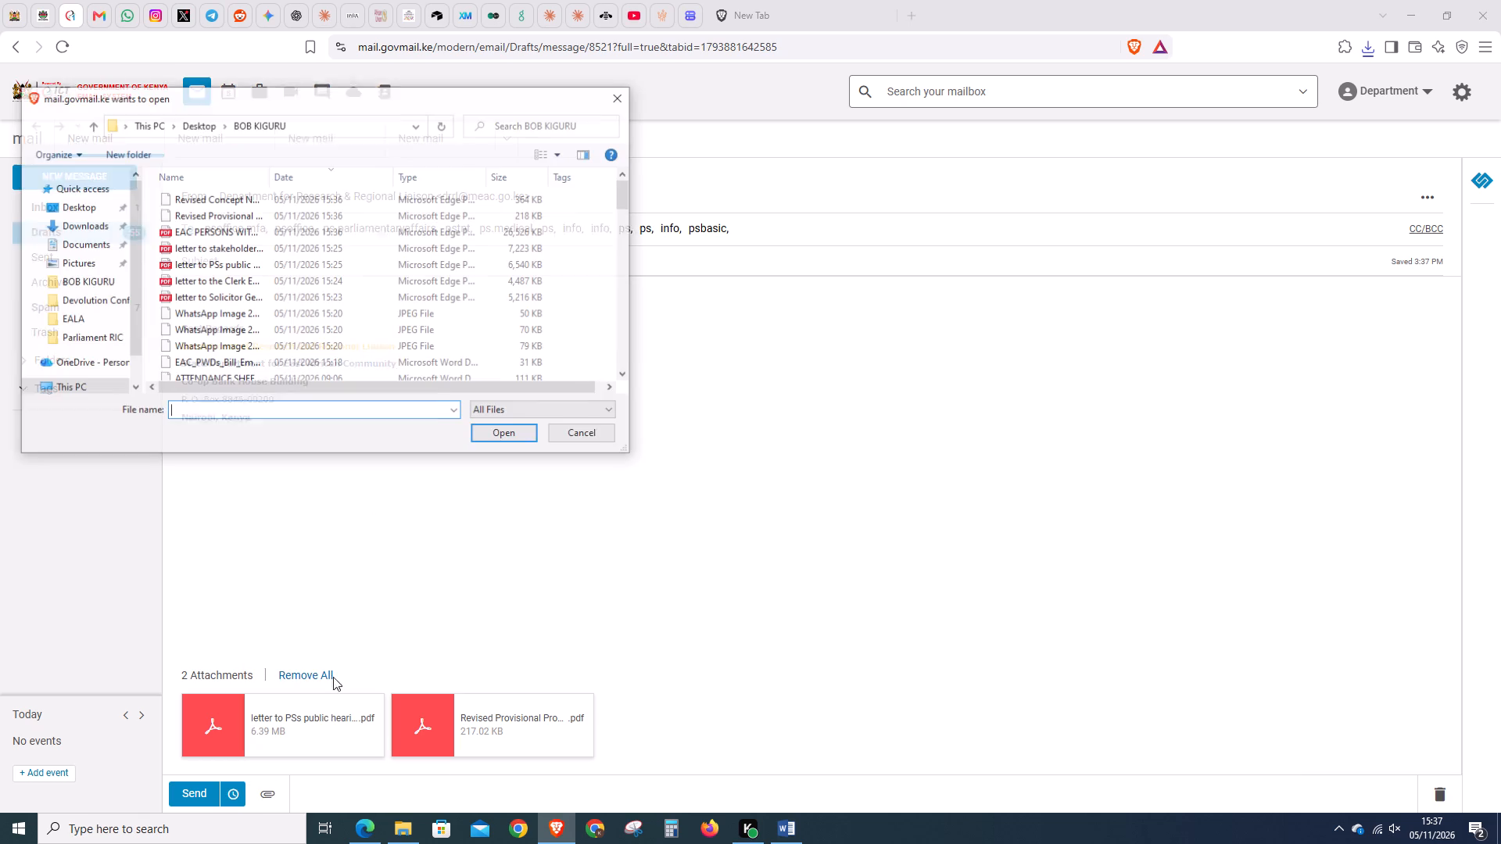
click(277, 199)
click(491, 432)
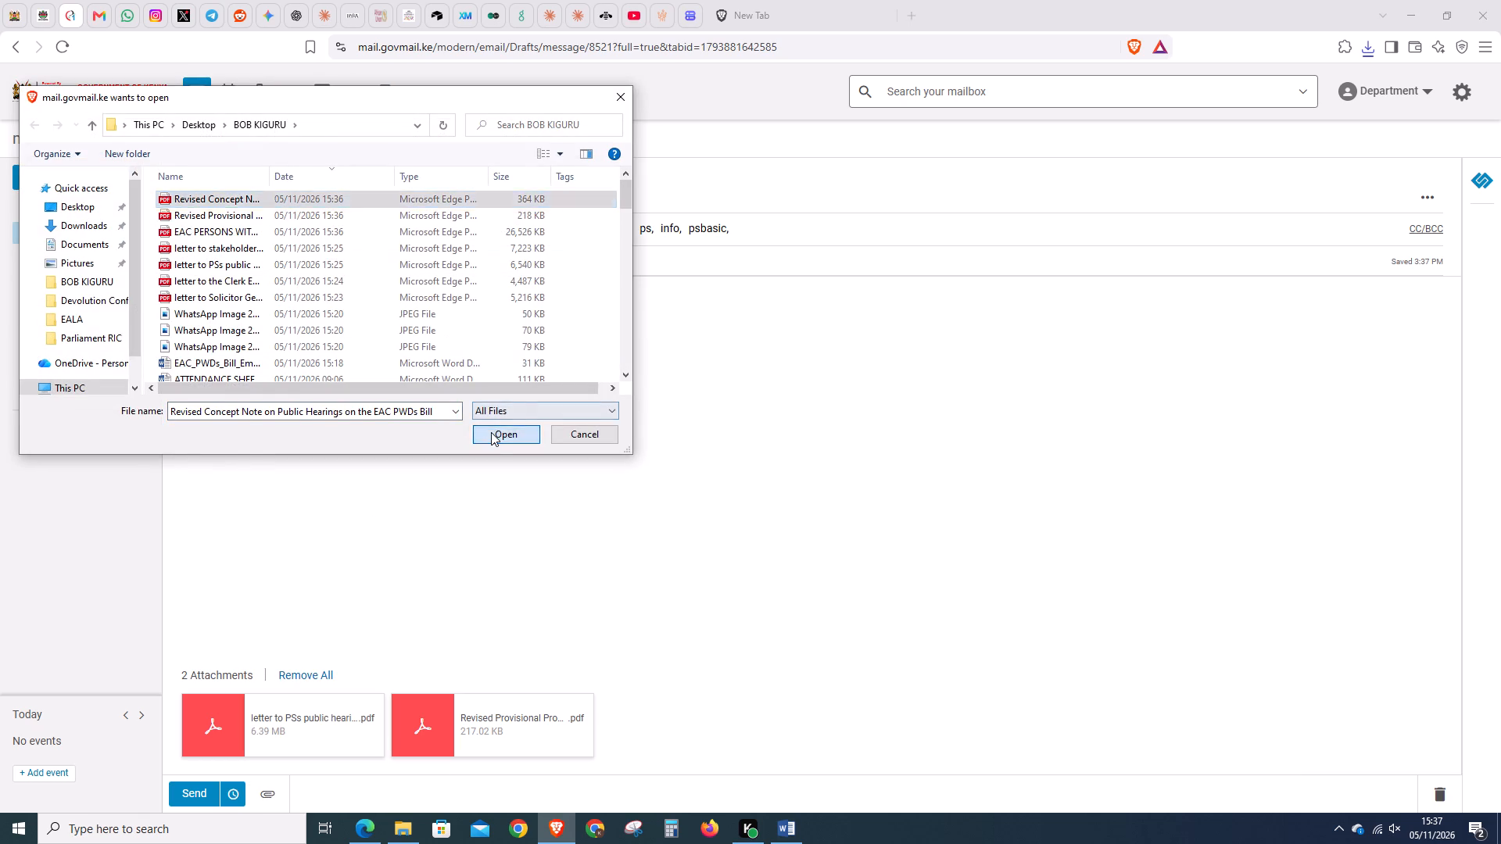
click(273, 793)
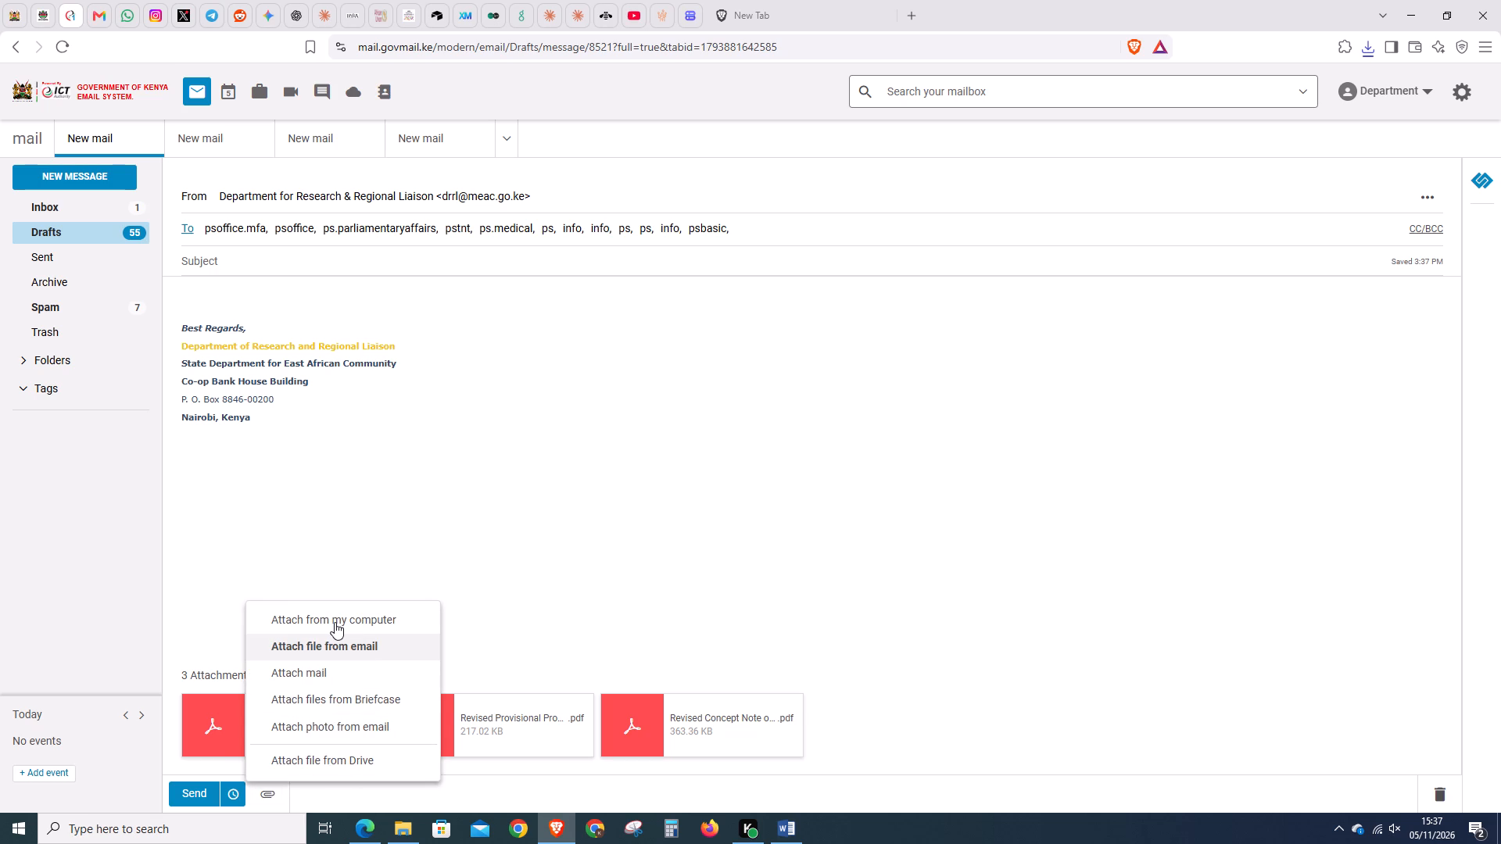
click(335, 622)
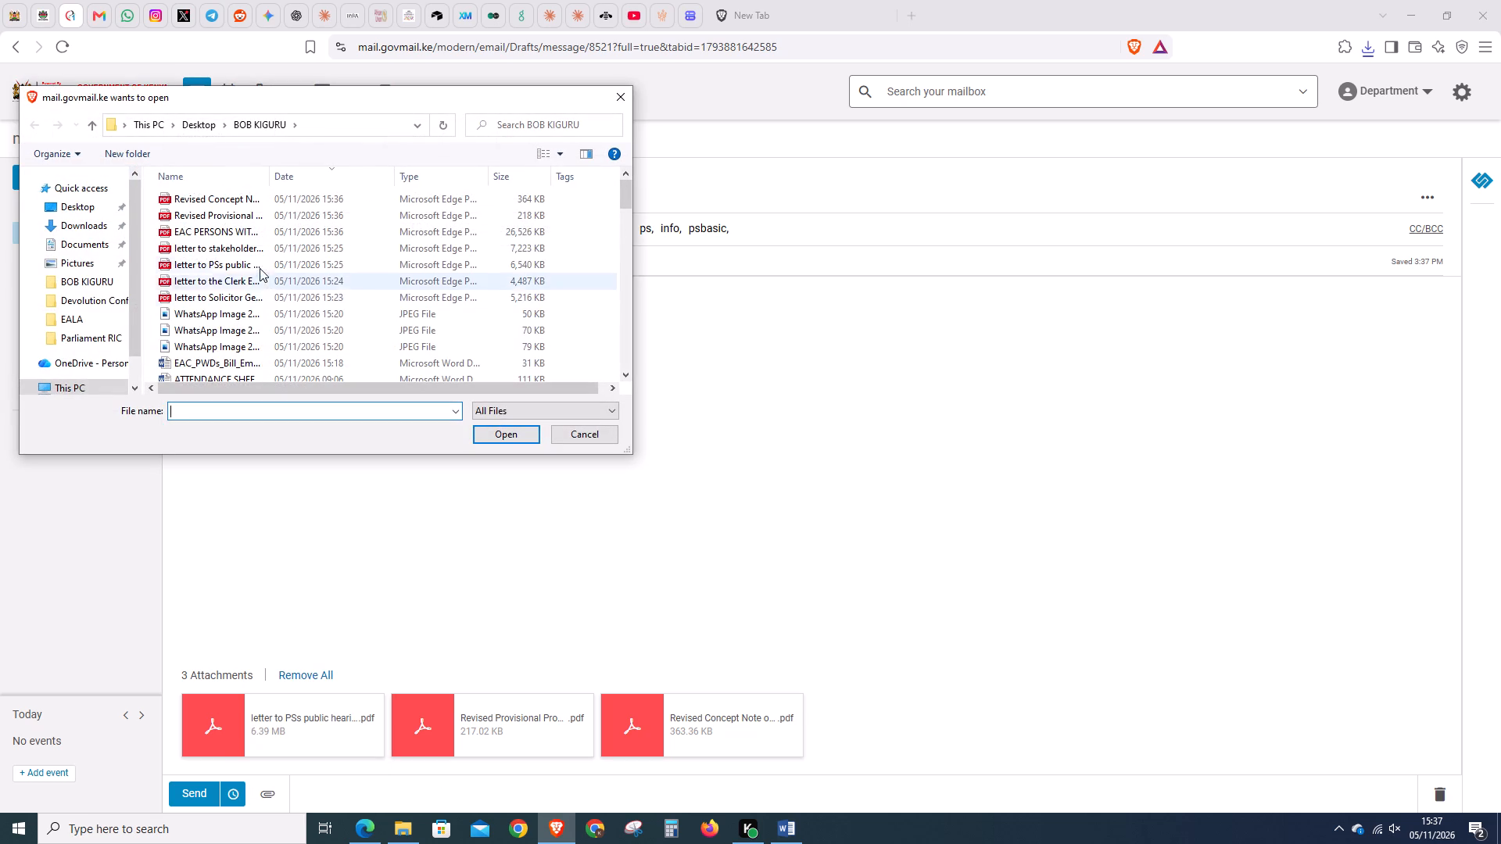
click(266, 233)
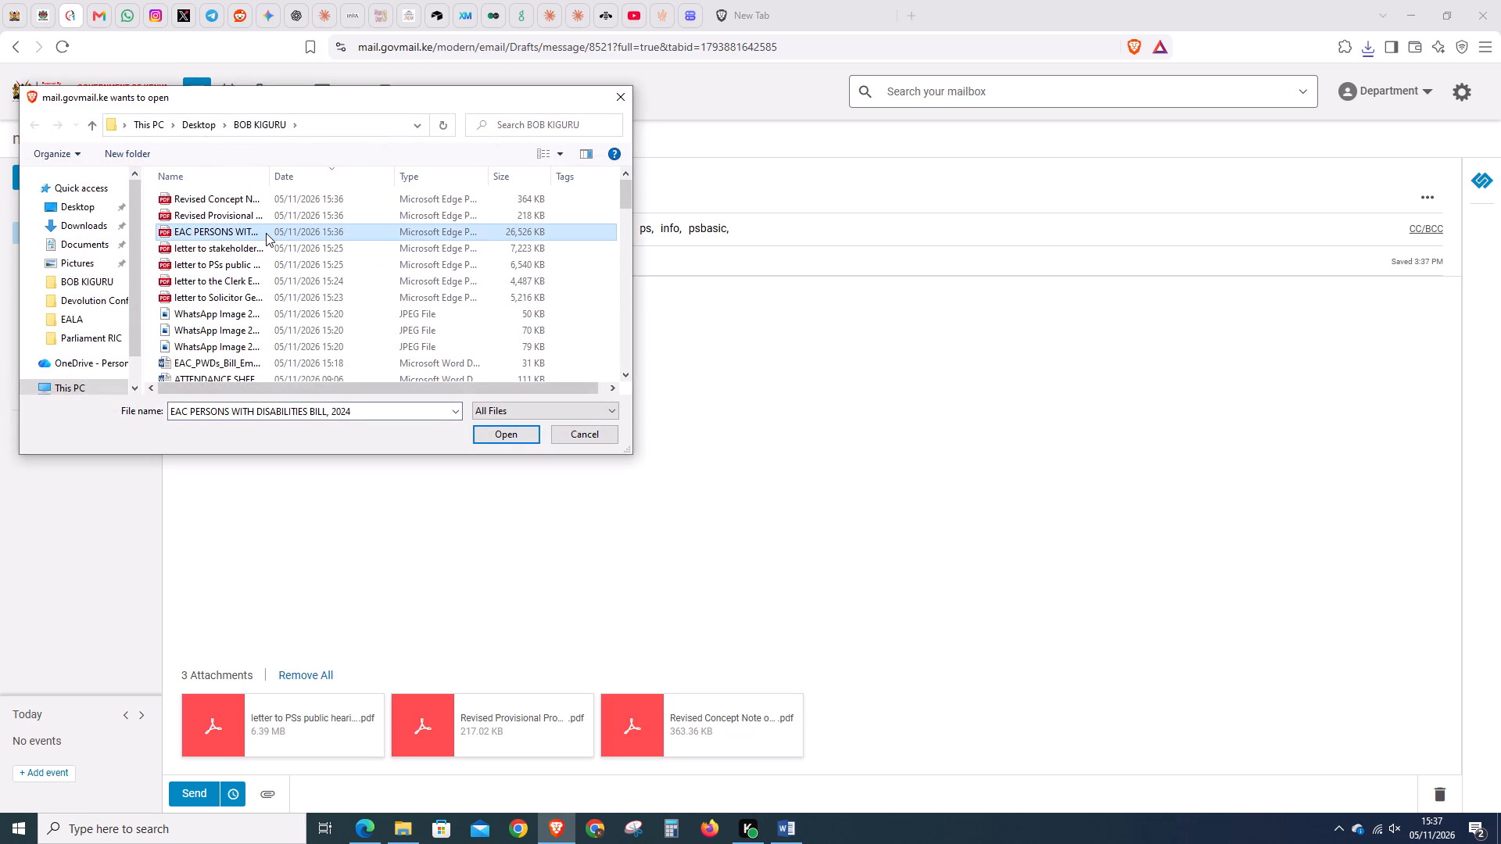
click(509, 434)
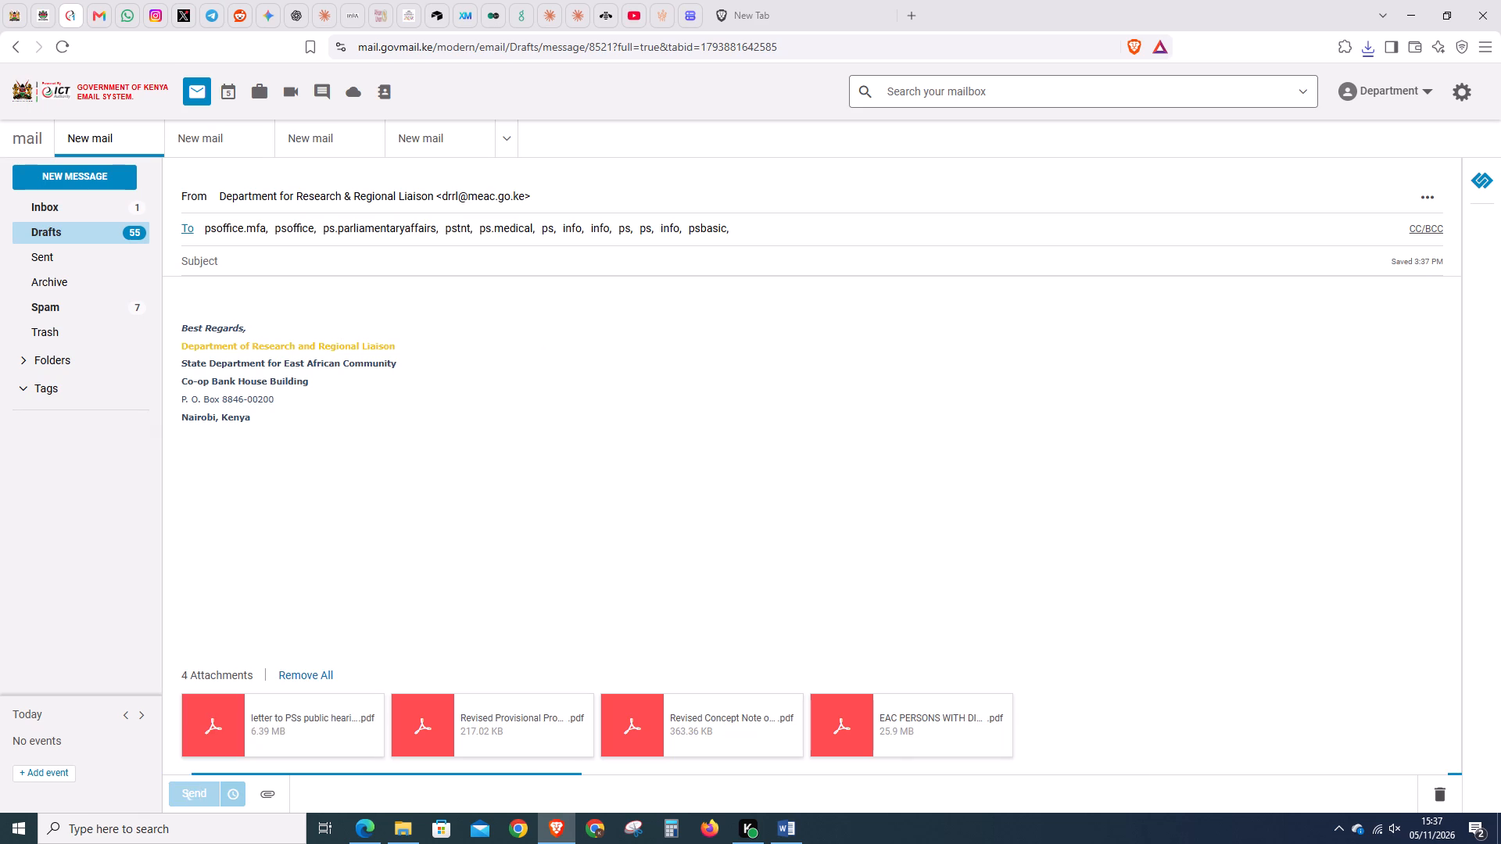
In the second draft, attach the letter to Solicitor General with the Revised Concept Note, Revised Provisional Programme and EAC Persons with Disabilities Bill, 2024.
click(217, 146)
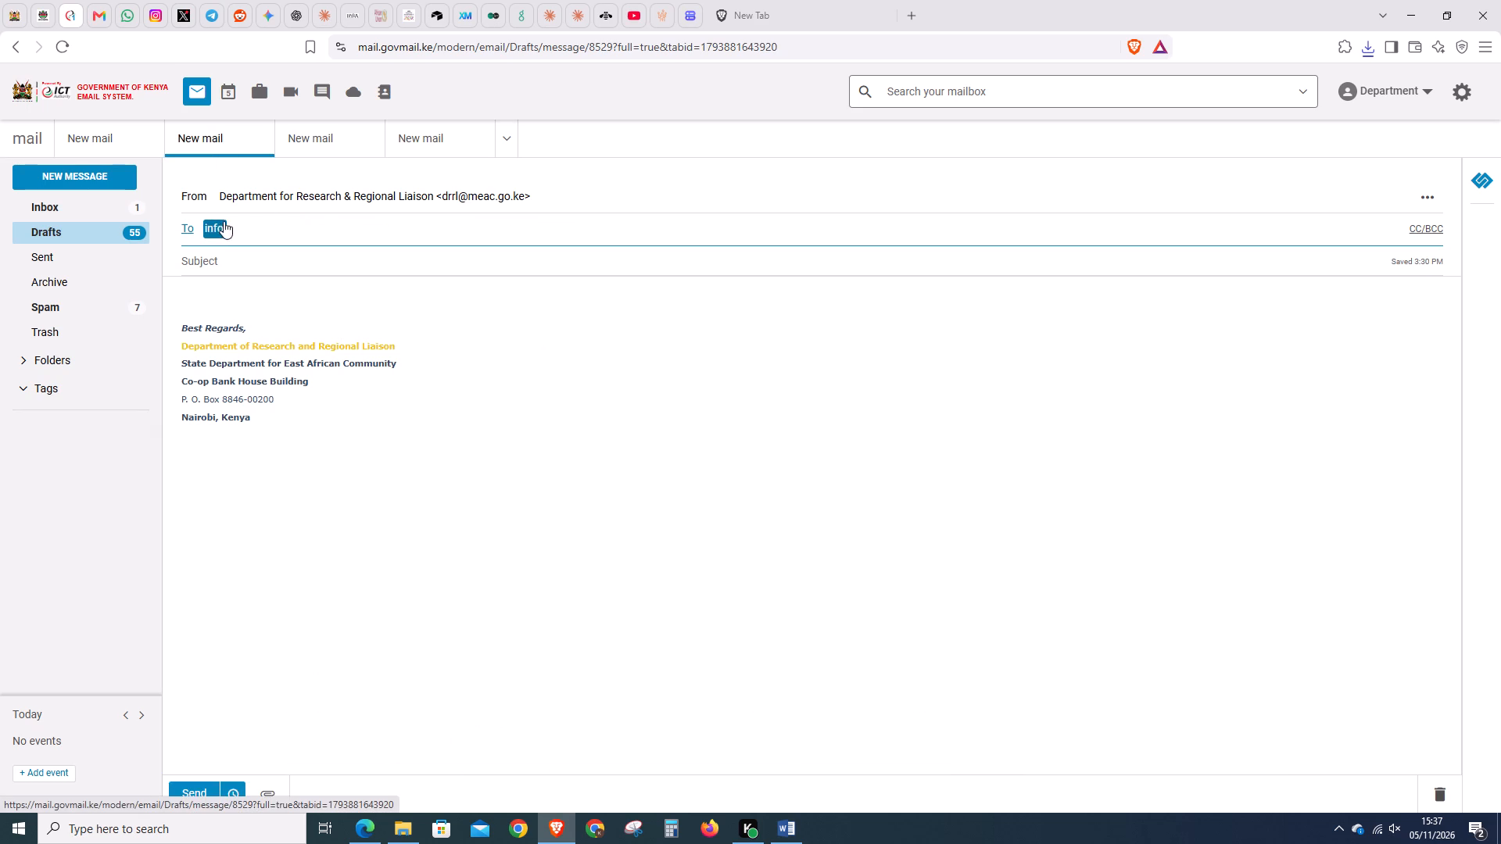
click(261, 790)
click(325, 622)
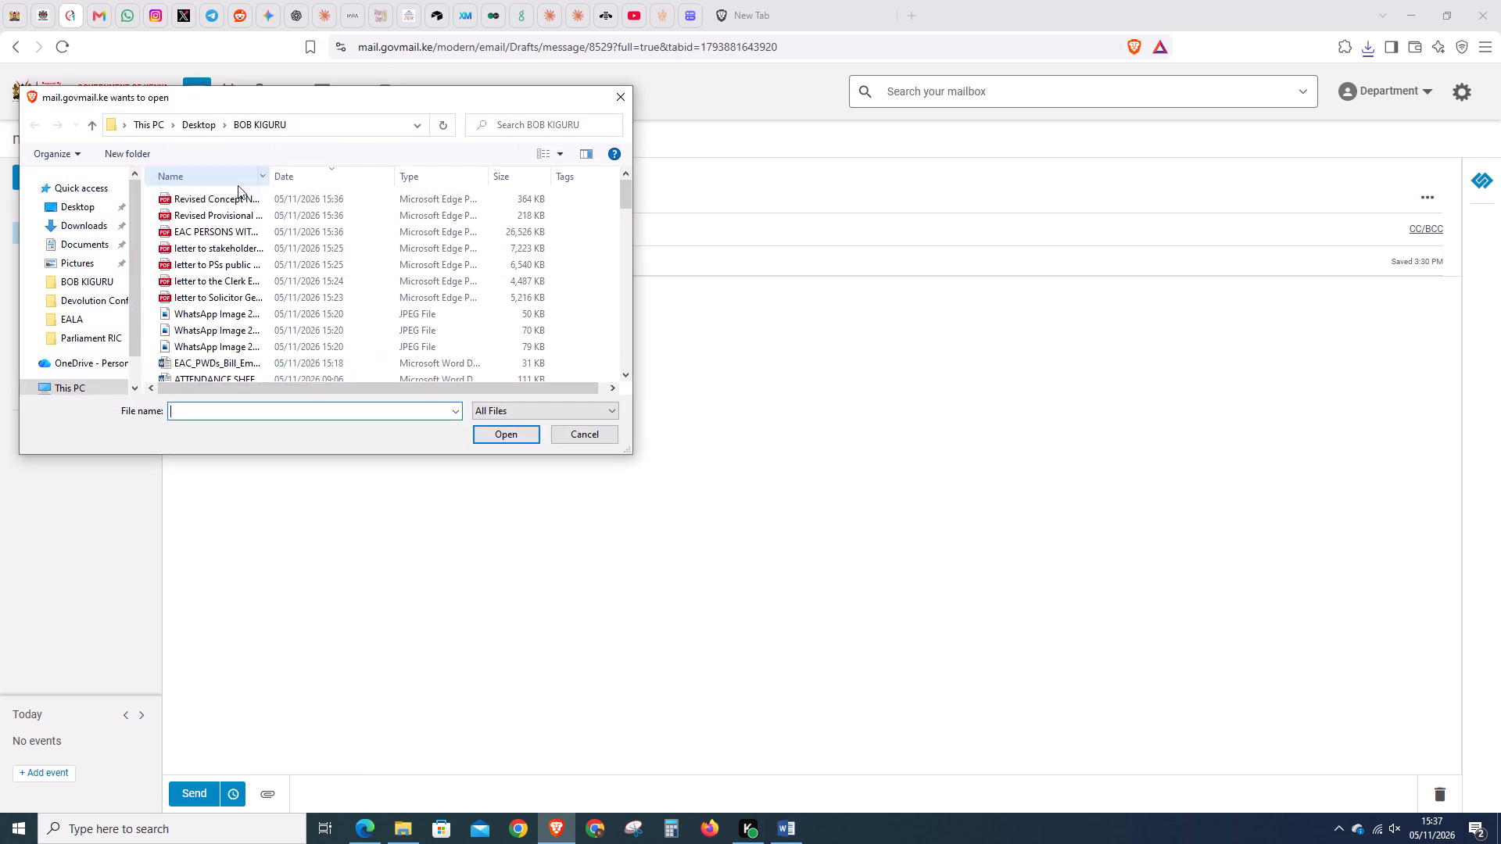
ctrl+click(246, 296)
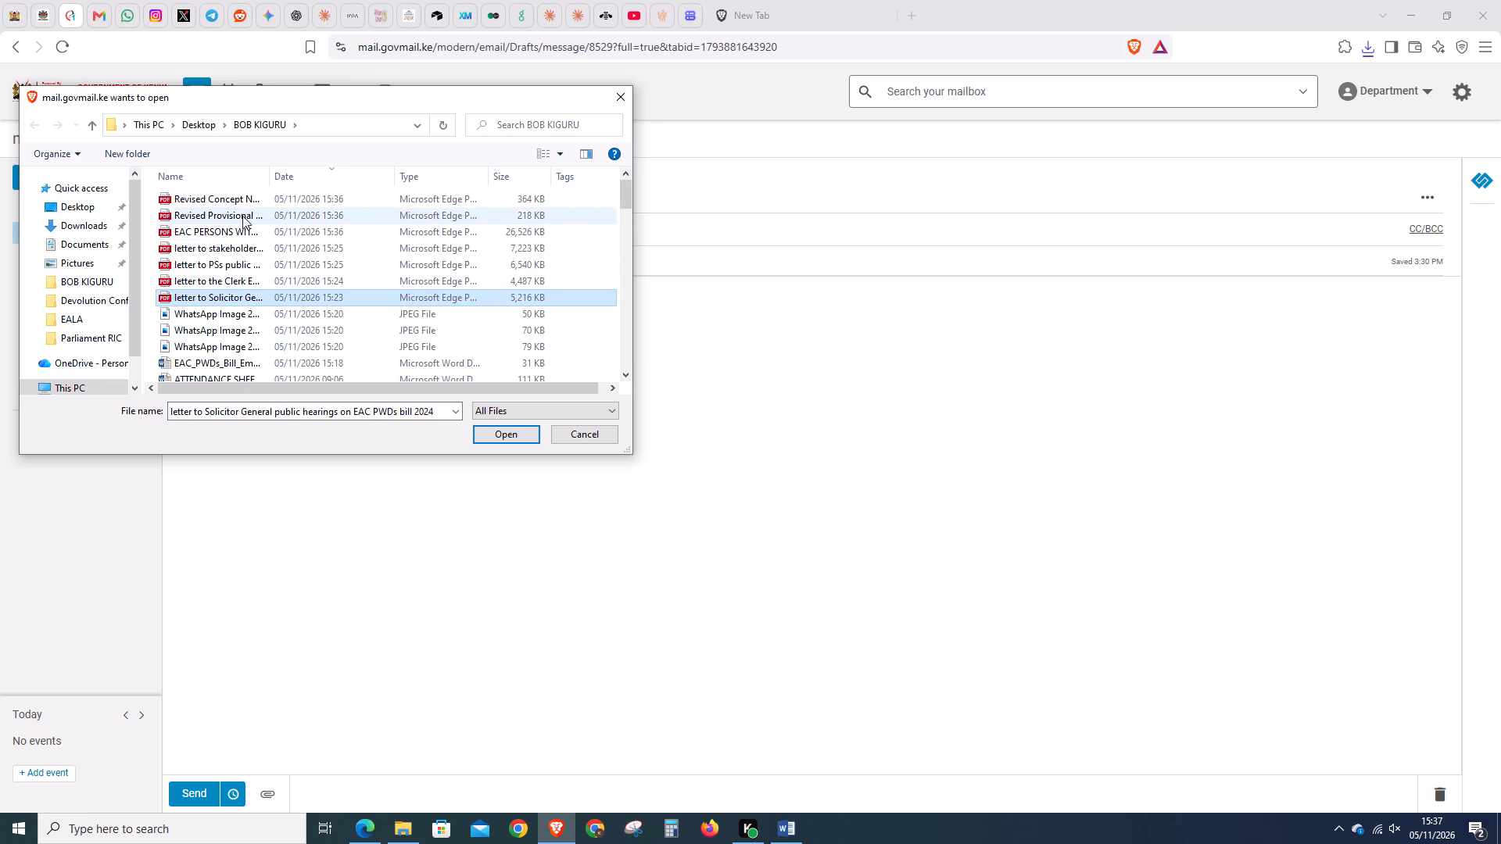
ctrl+click(244, 214)
ctrl+click(246, 197)
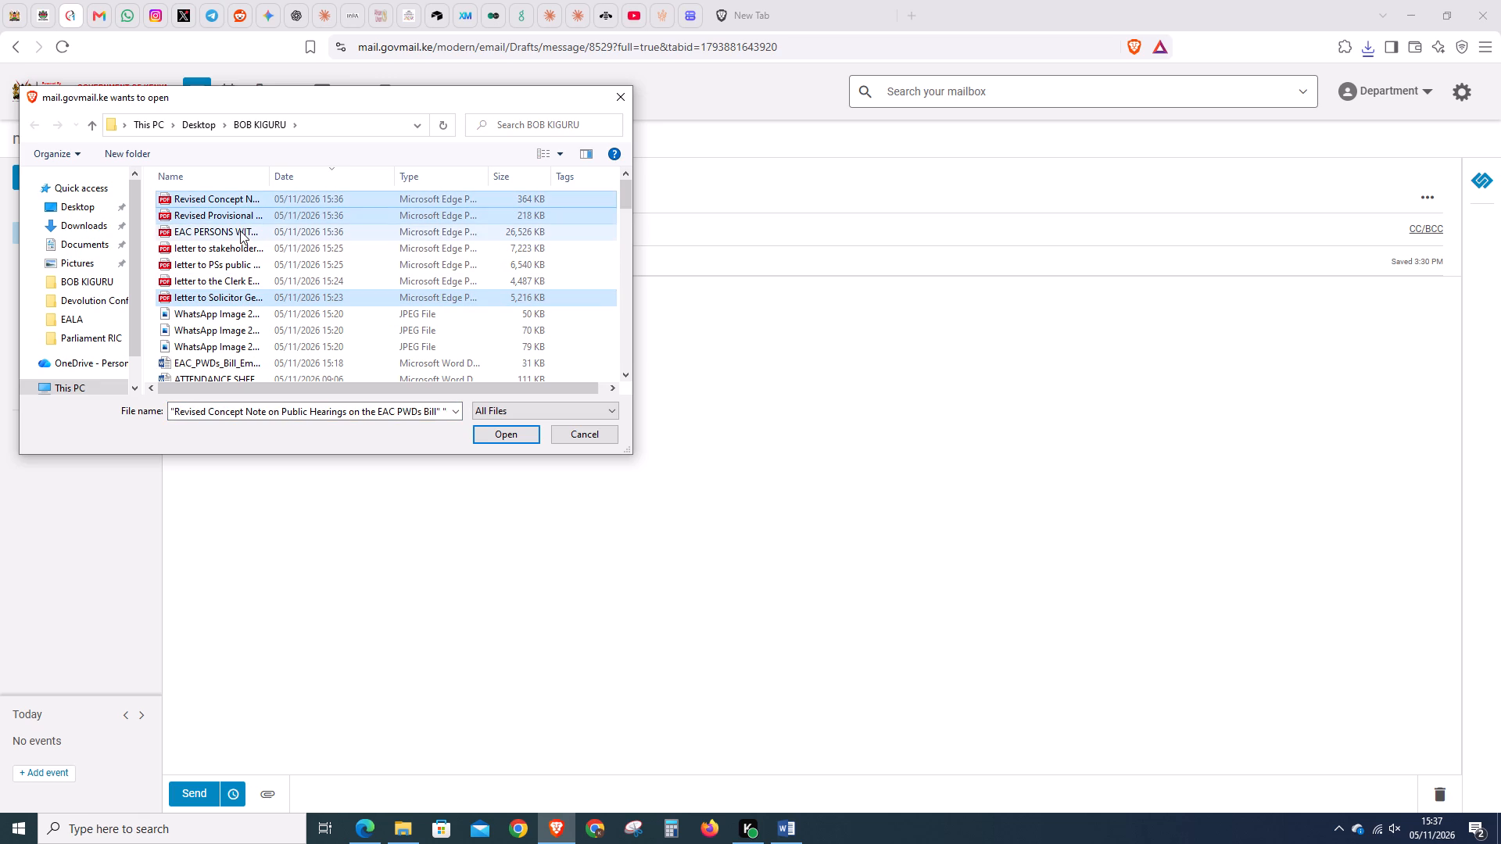
ctrl+click(240, 231)
ctrl+click(512, 441)
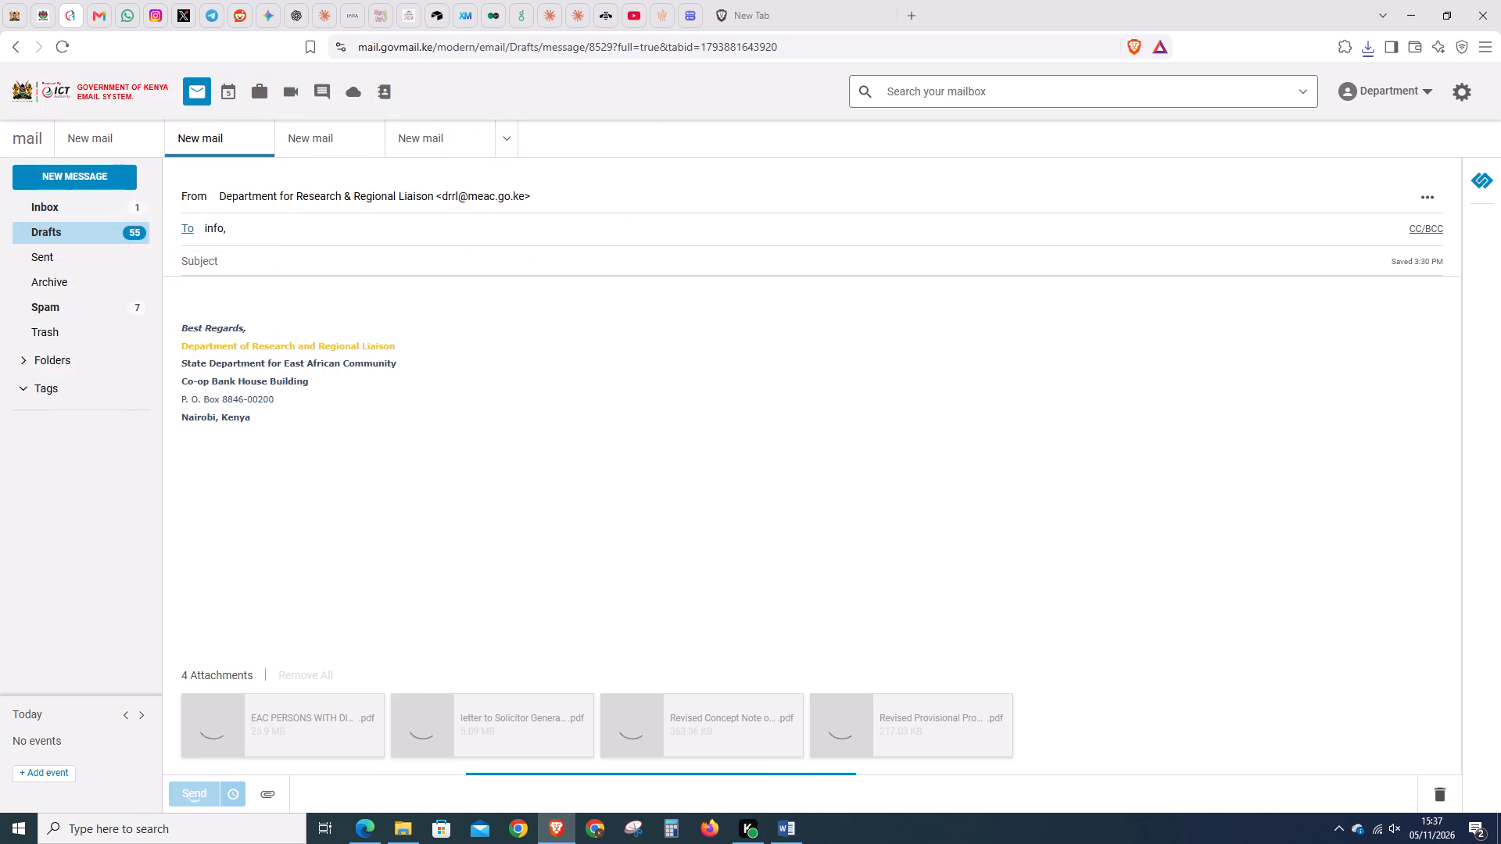
Attach "letter to the Clerk EALA public hearings on the EAC PWDs bill 2024" to the EALA draft.
click(313, 146)
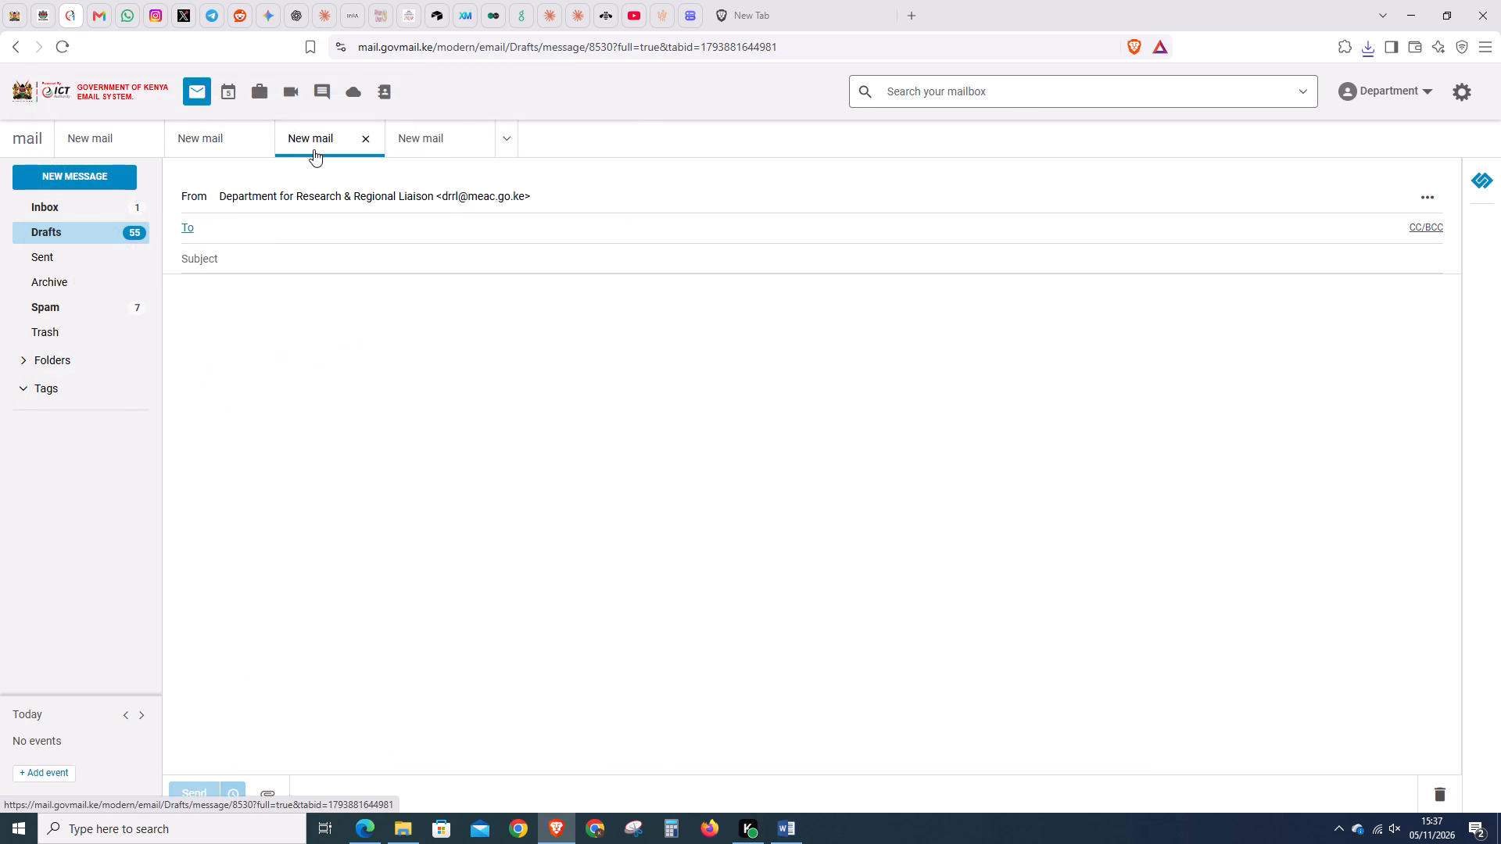
click(263, 789)
click(301, 628)
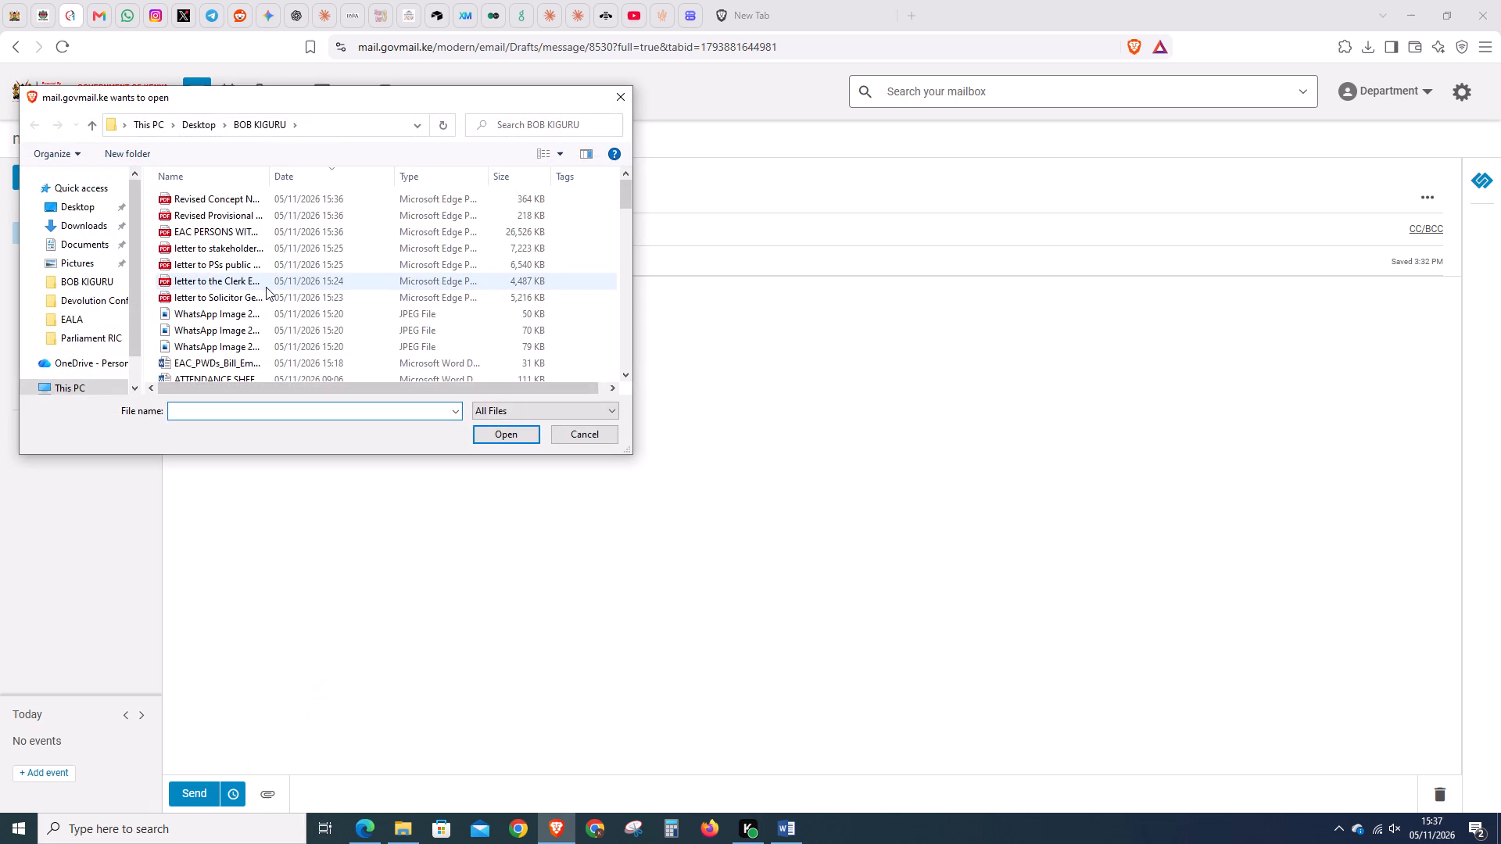
click(266, 287)
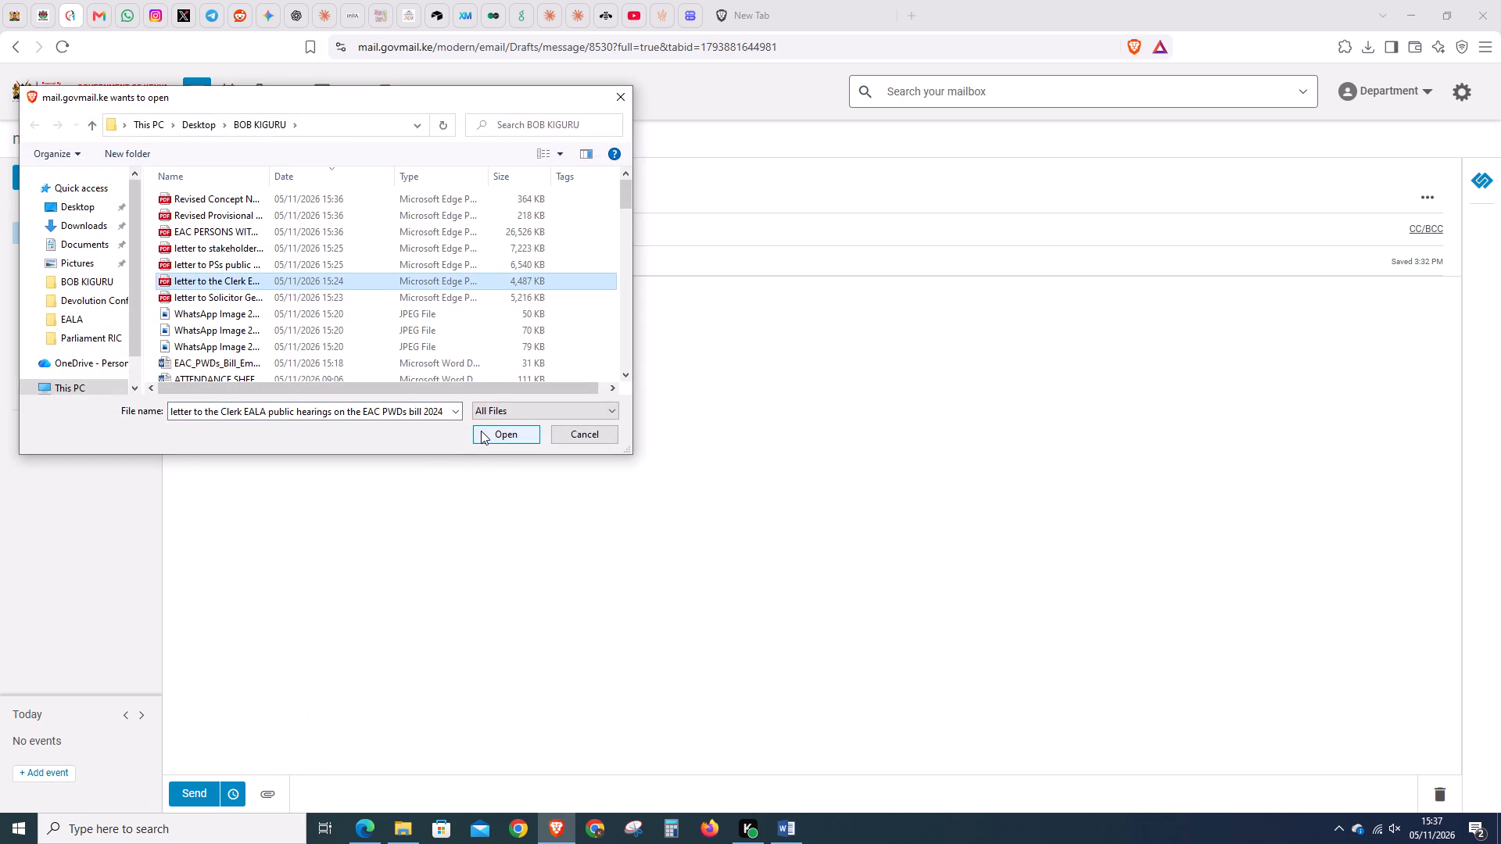
click(481, 431)
In the fourth draft, attach the letter to stakeholders with the Revised Concept Note, Revised Provisional Programme and EAC Persons with Disabilities Bill, 2024.
click(417, 152)
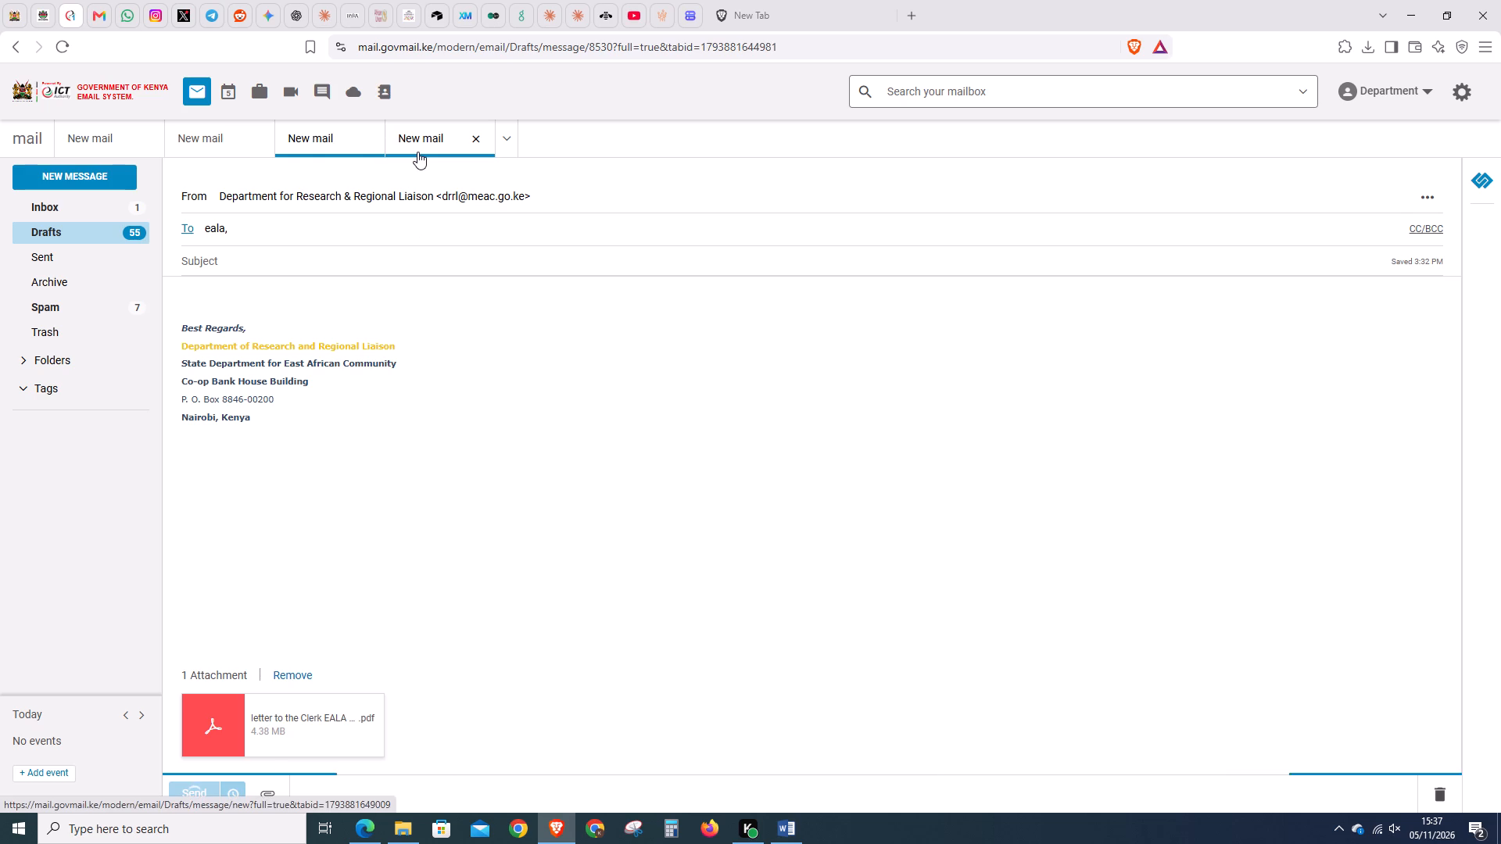
click(267, 800)
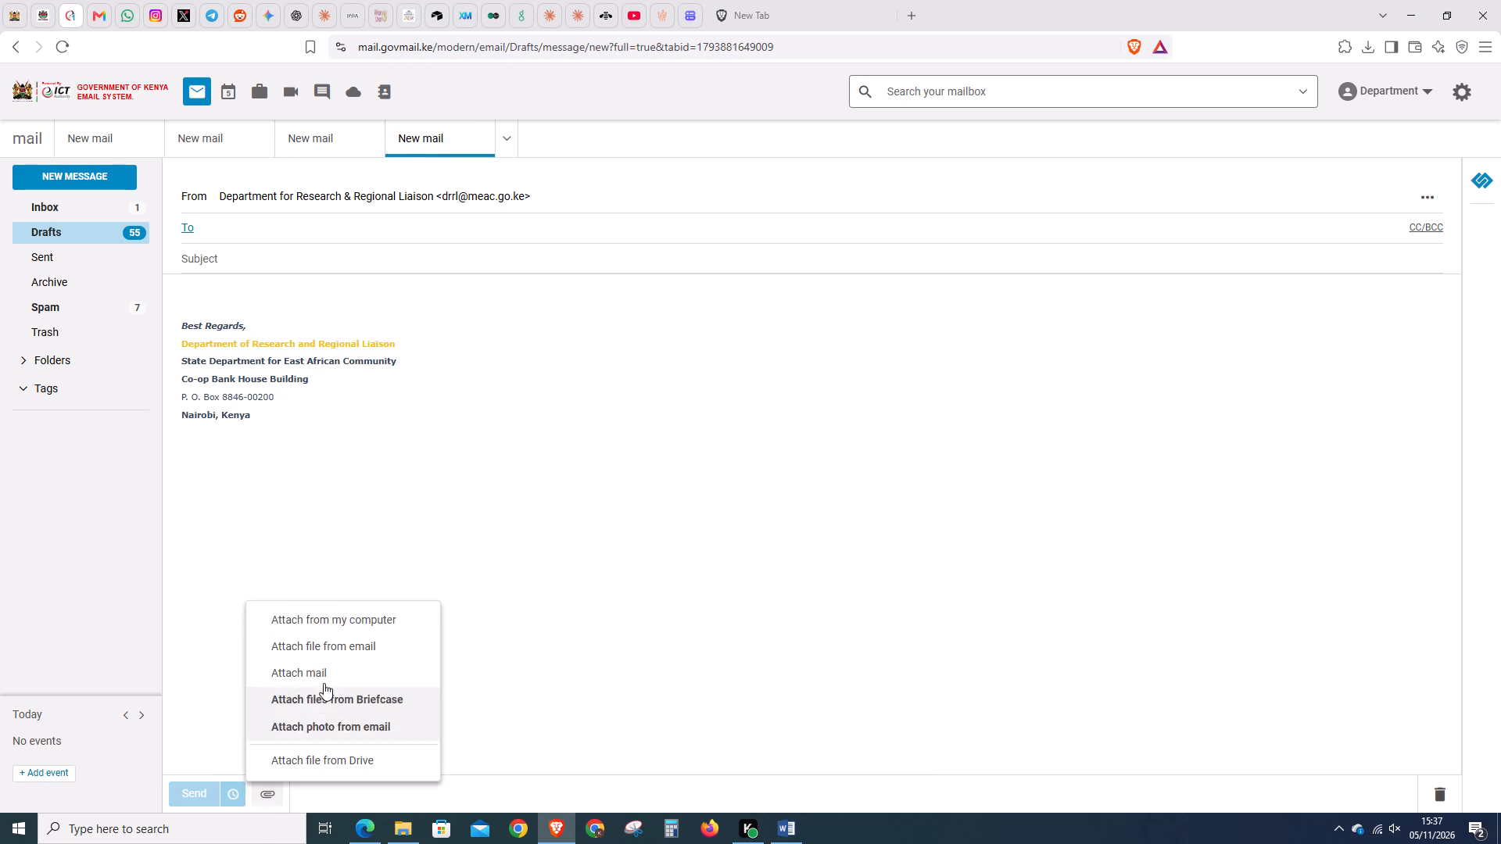
click(335, 612)
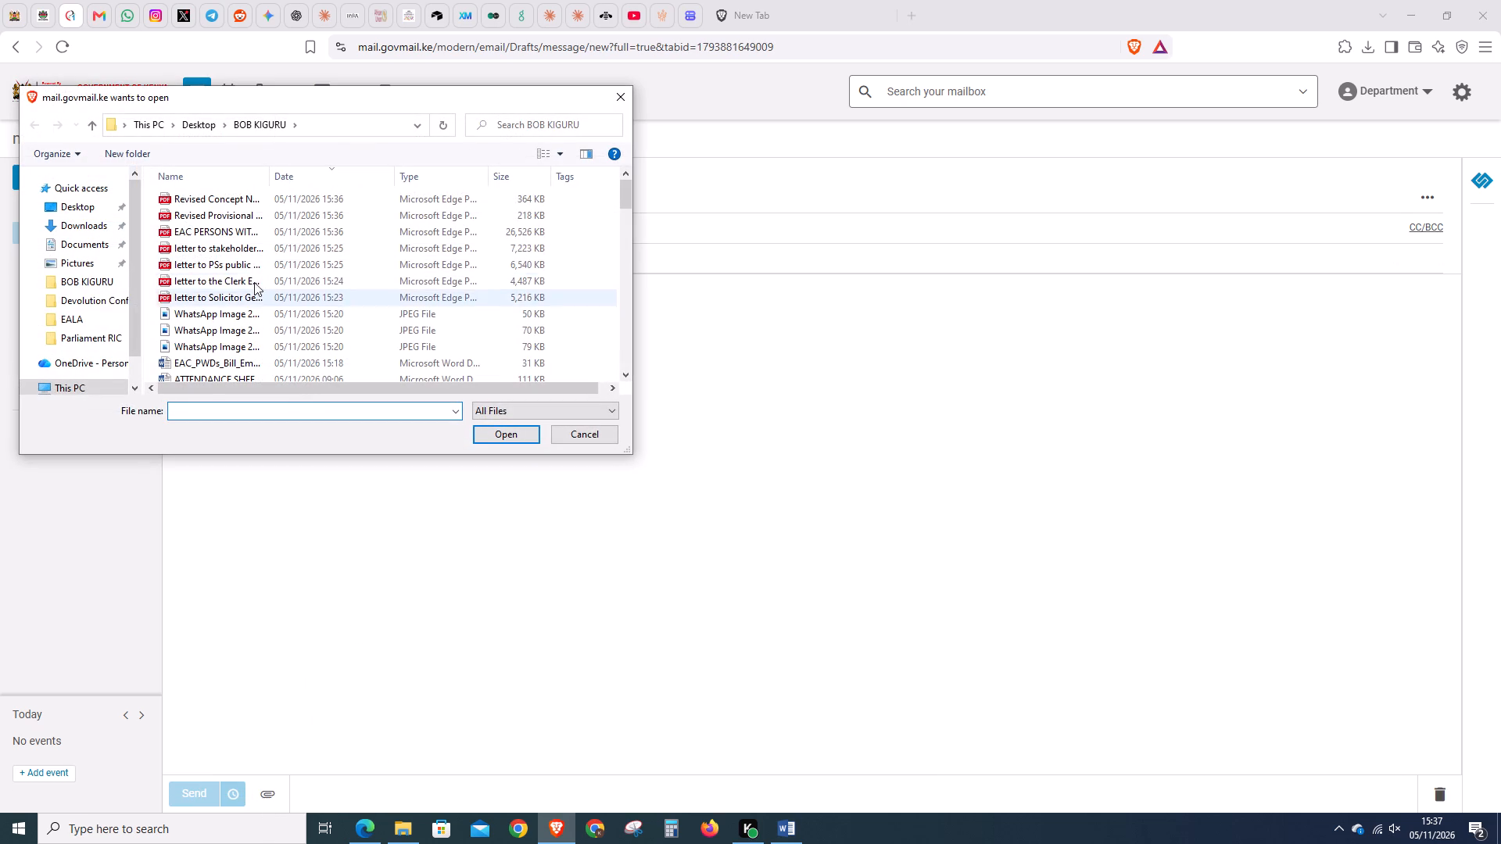
ctrl+click(251, 241)
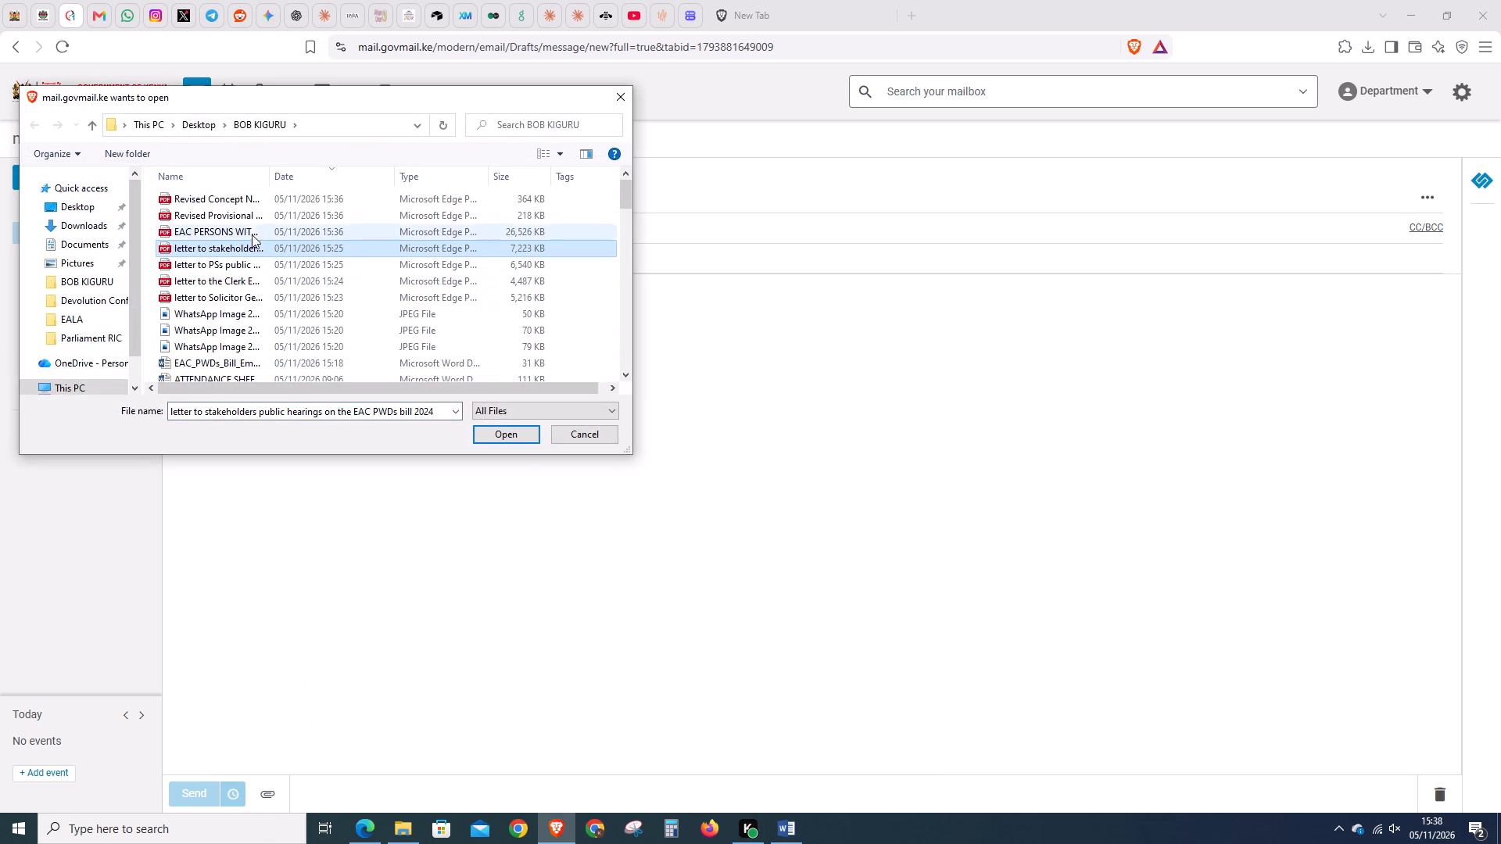
ctrl+click(253, 217)
ctrl+click(251, 195)
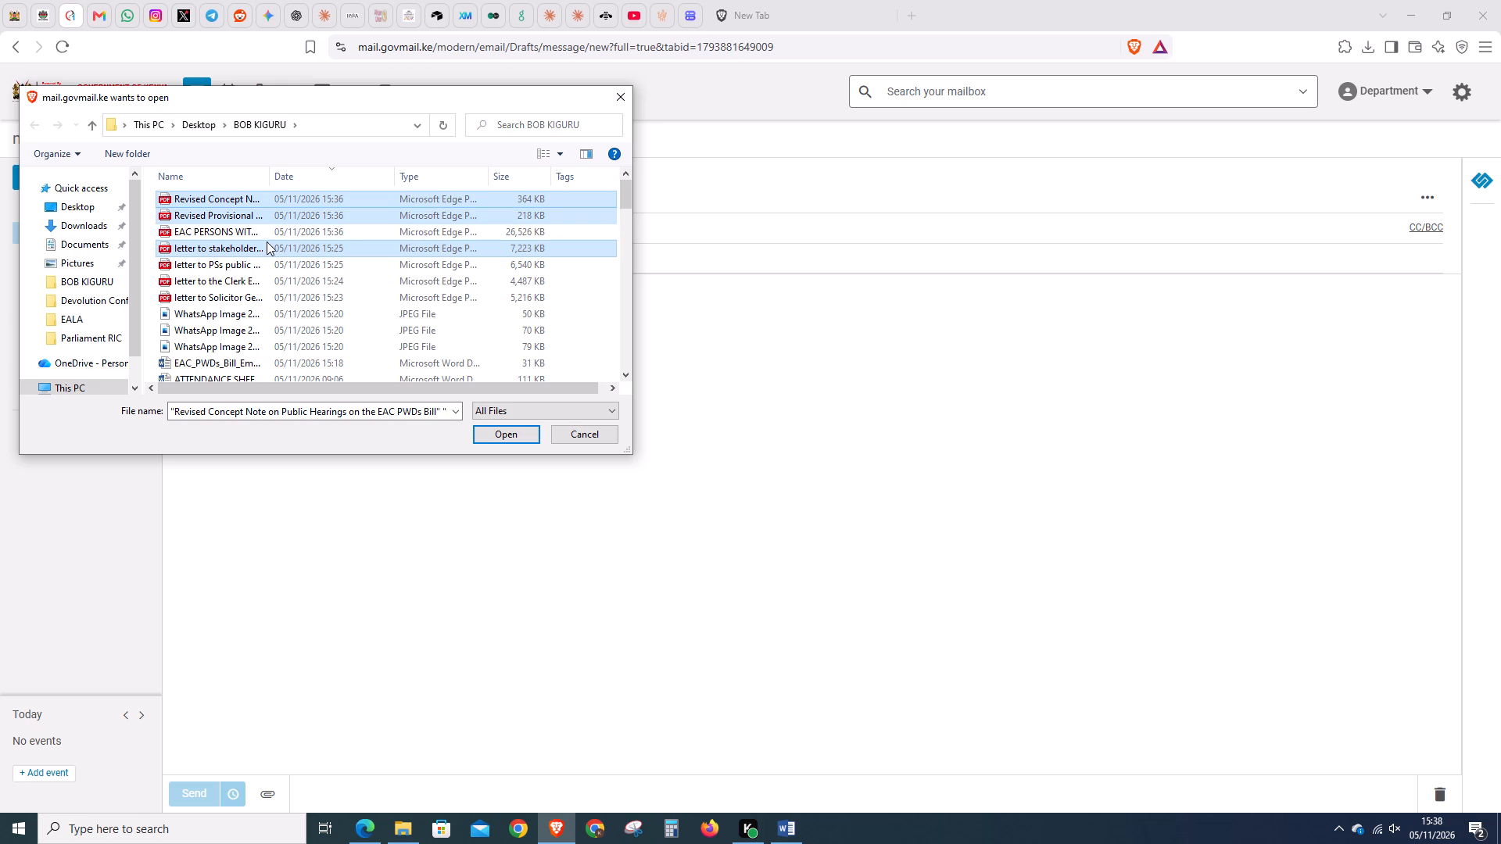
ctrl+click(267, 232)
ctrl+click(496, 434)
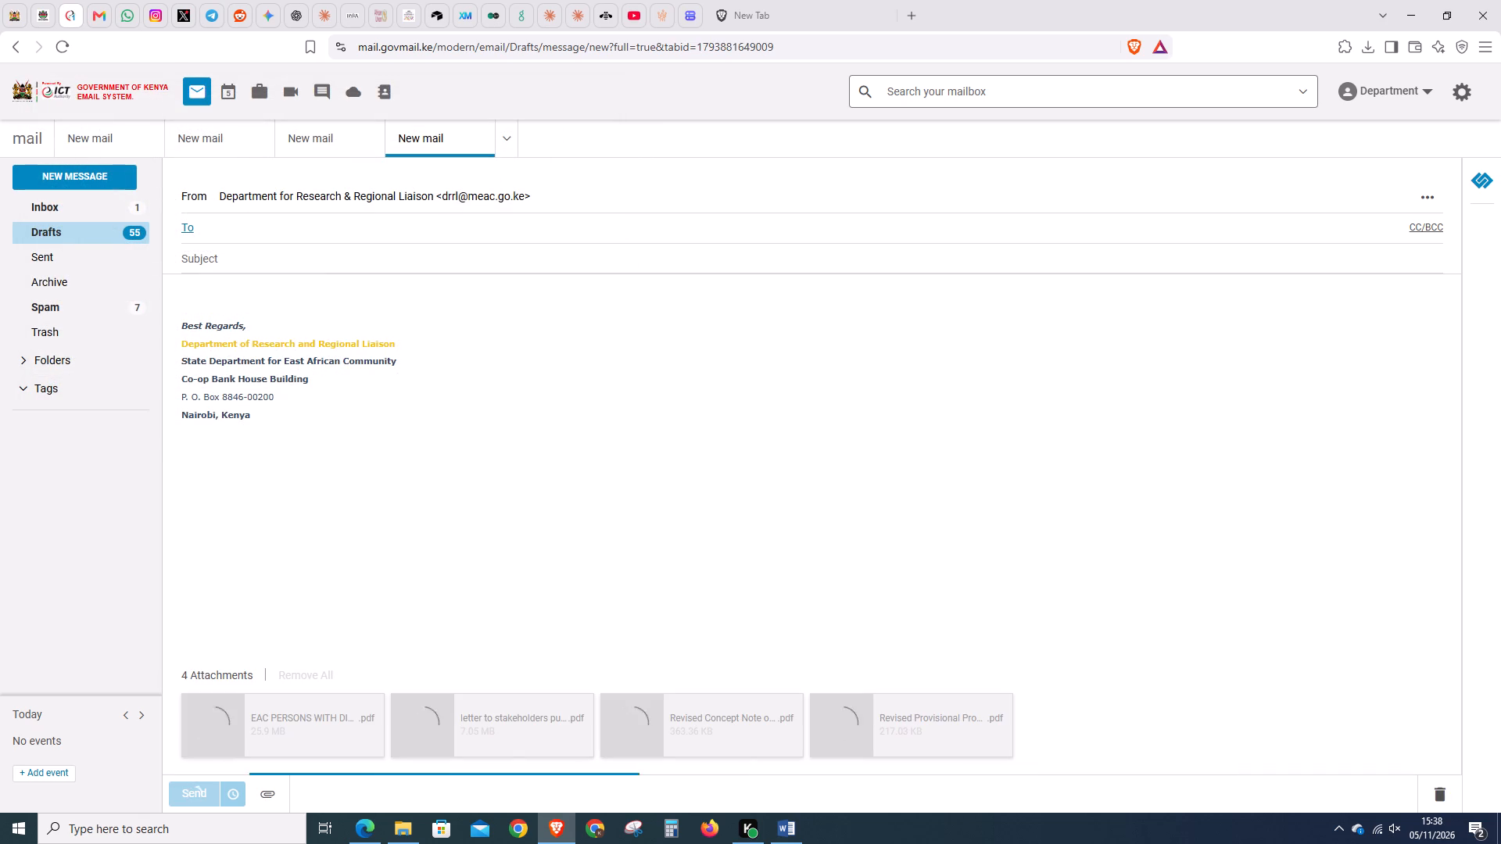
Consult the page 3 heading of the letter to PSs in Microsoft Edge, and start the stakeholders draft's subject in Brave with "PUBLIC HEARINGS ON THE EAC".
click(374, 823)
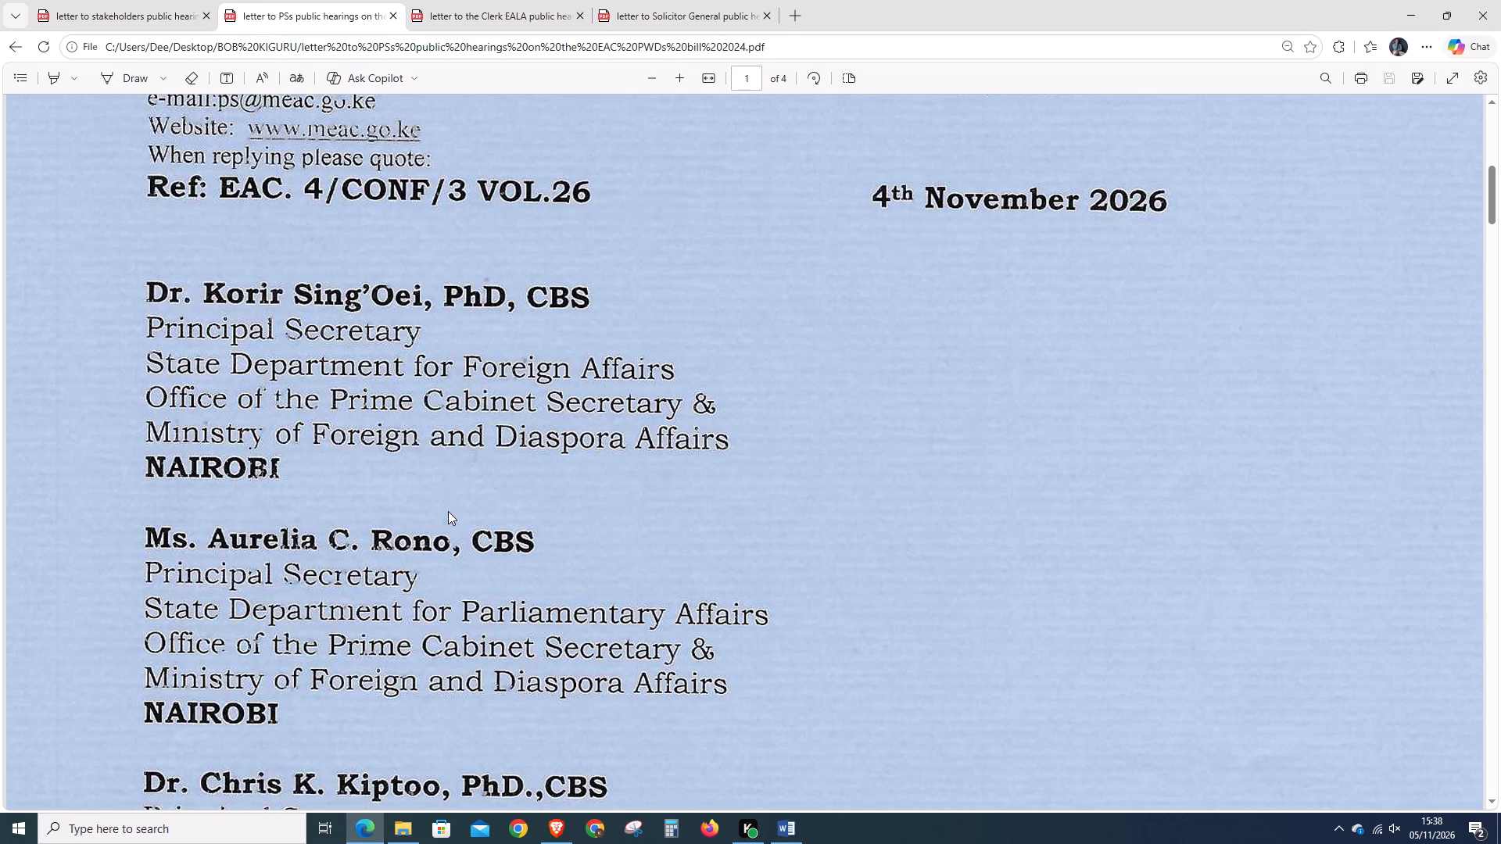
scroll(450, 511, down, 9)
scroll(453, 508, down, 18)
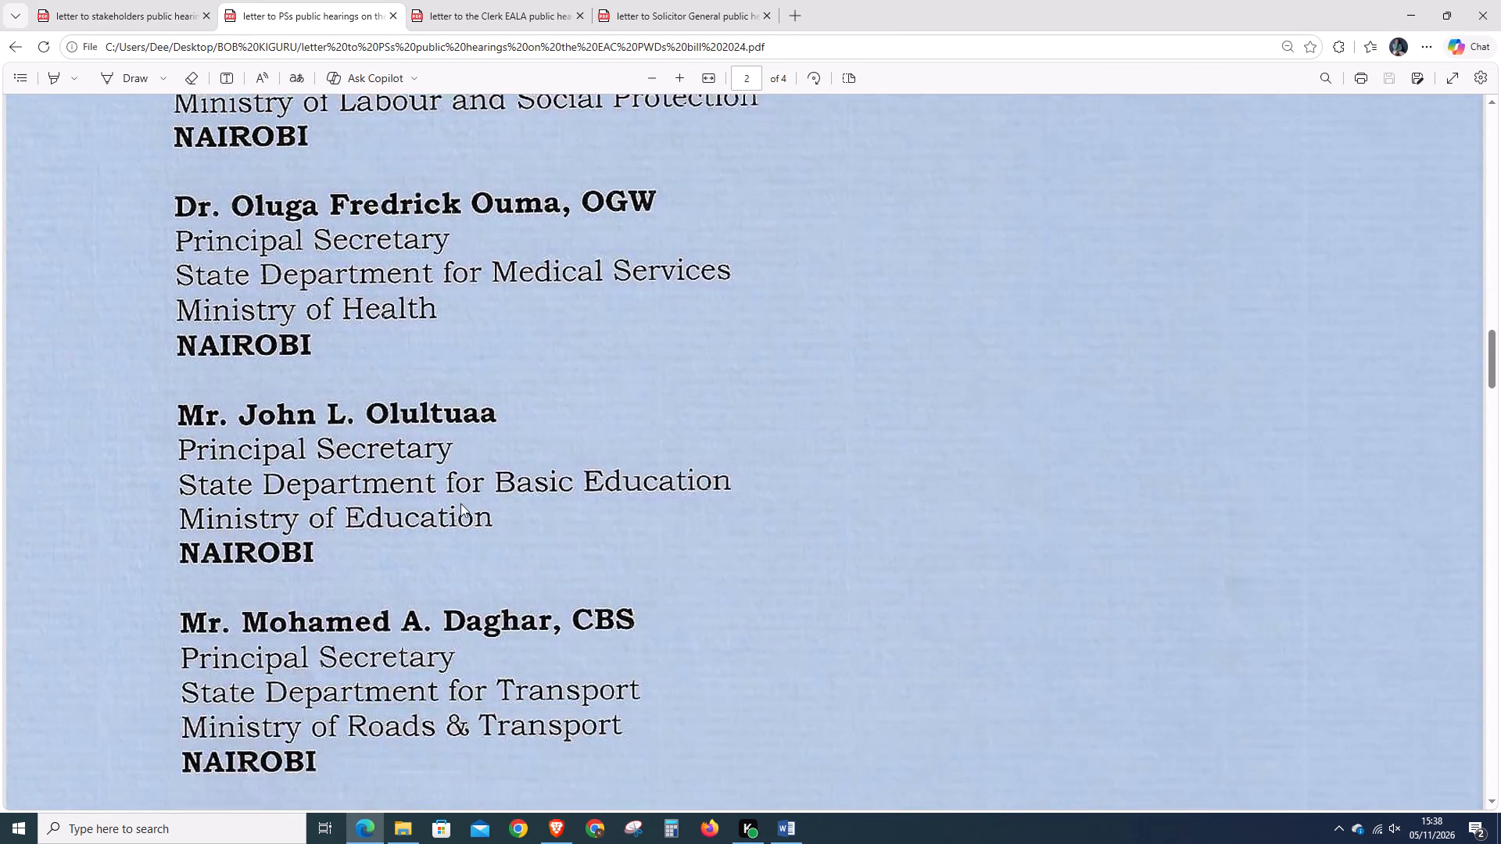
scroll(460, 503, down, 18)
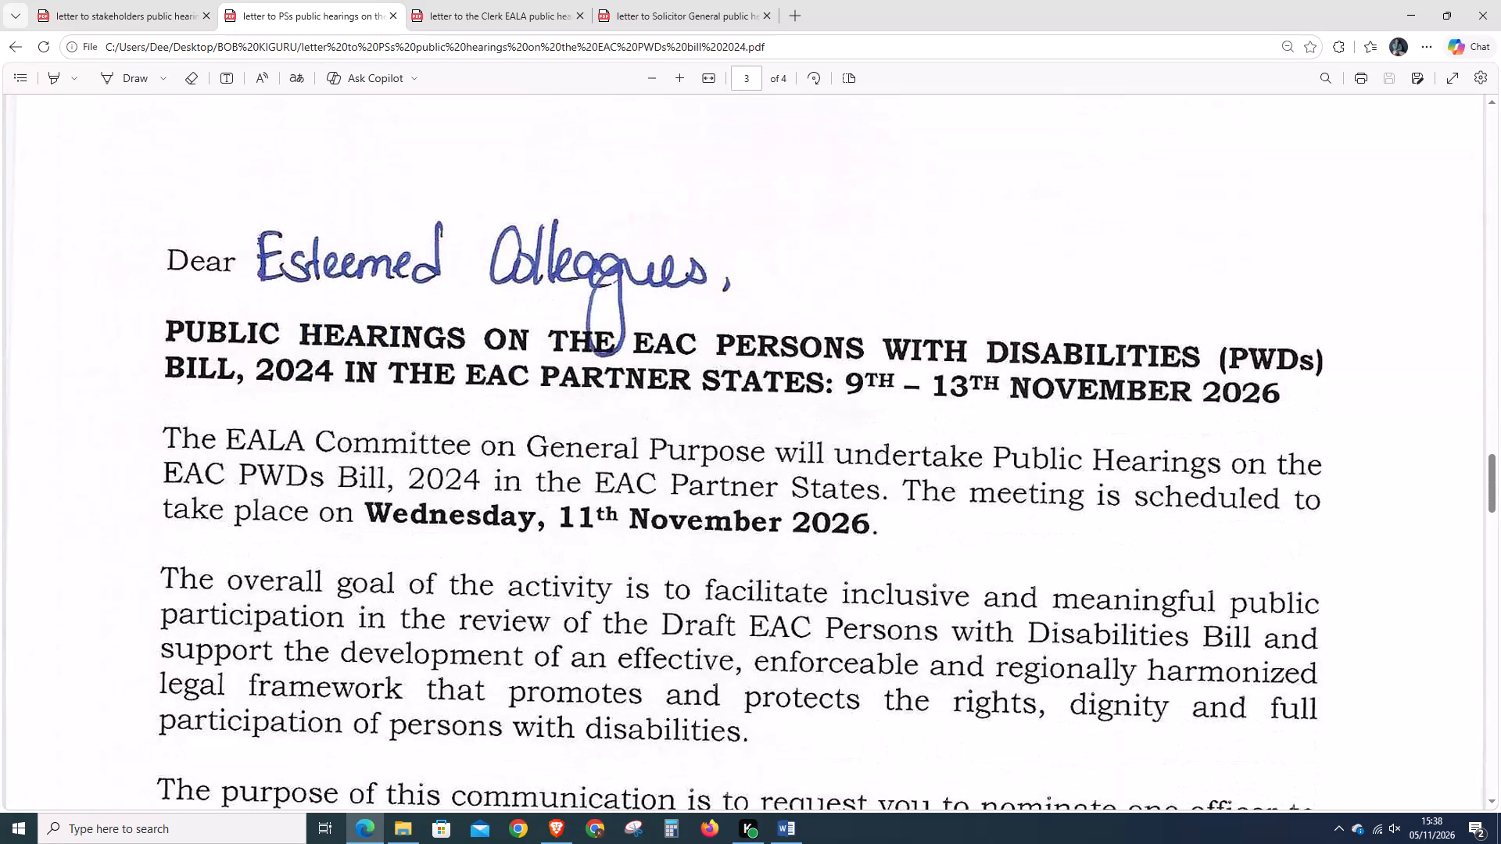
click(555, 827)
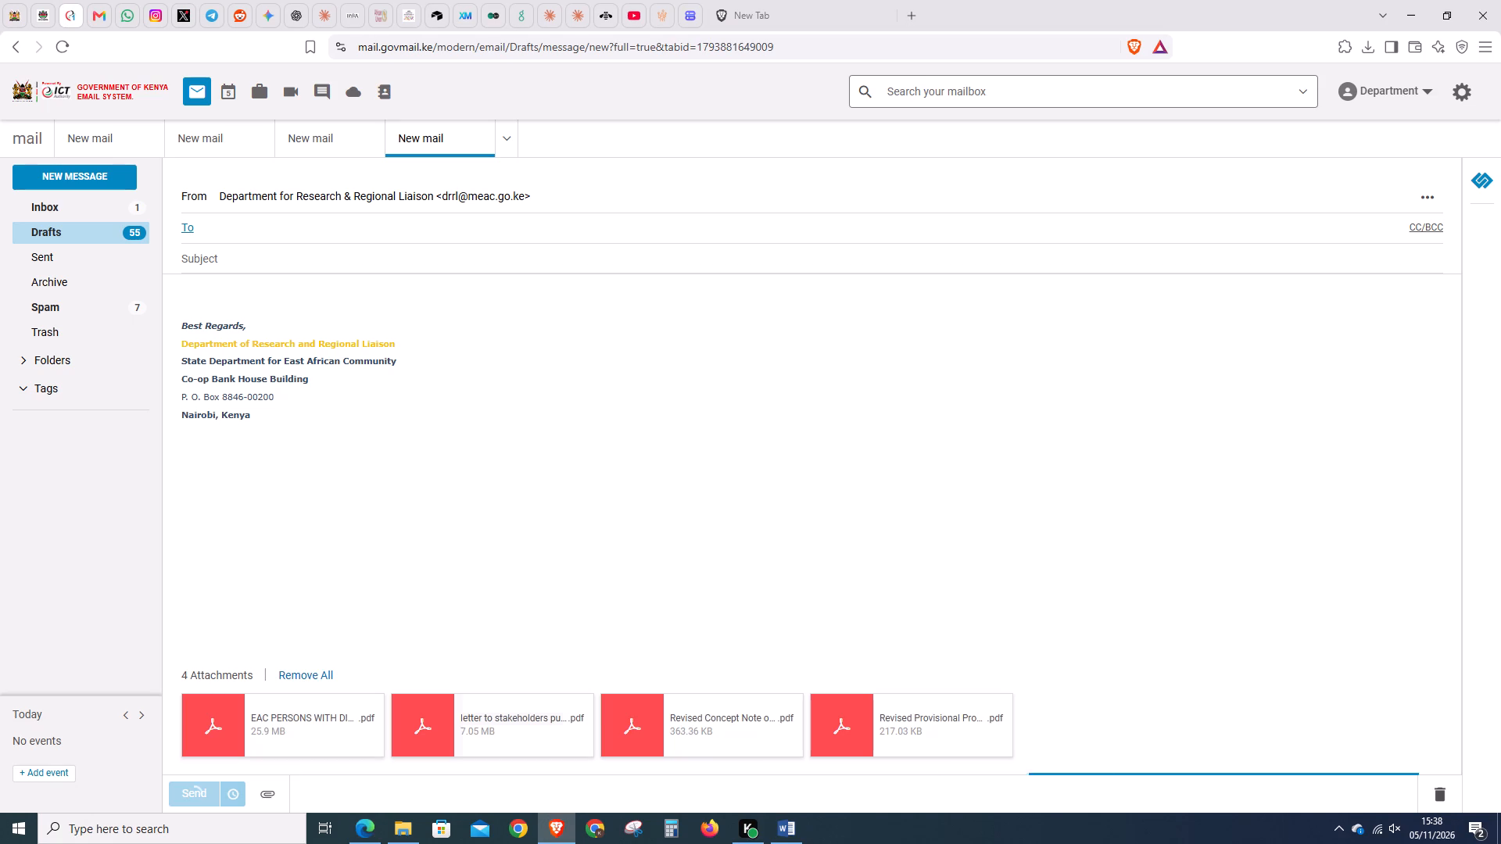
click(296, 265)
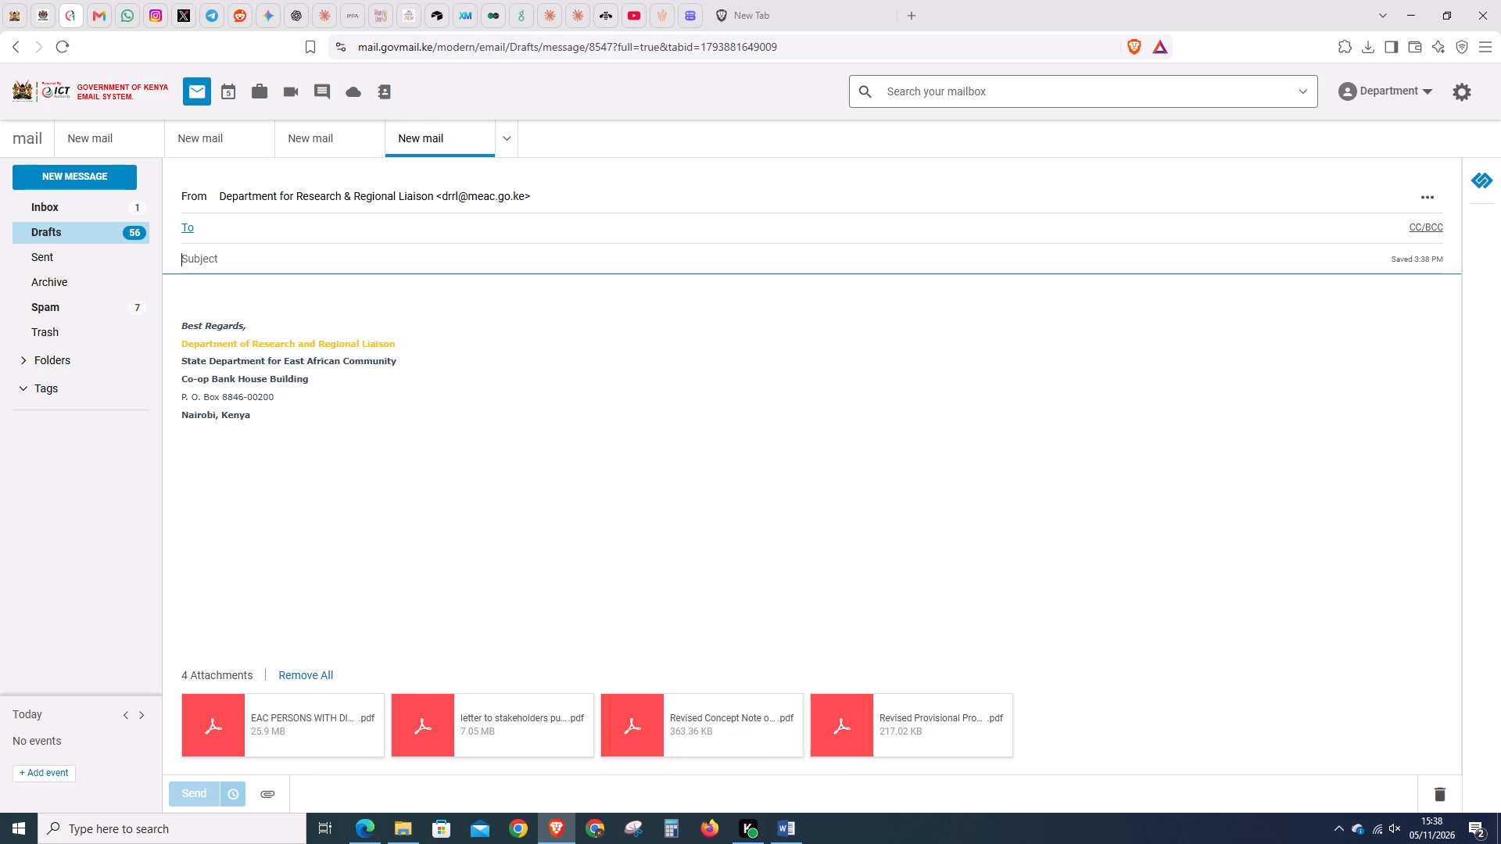
text(PUB)
text(LC)
key(BackSpace)
text(IC HEARINGS)
key(space)
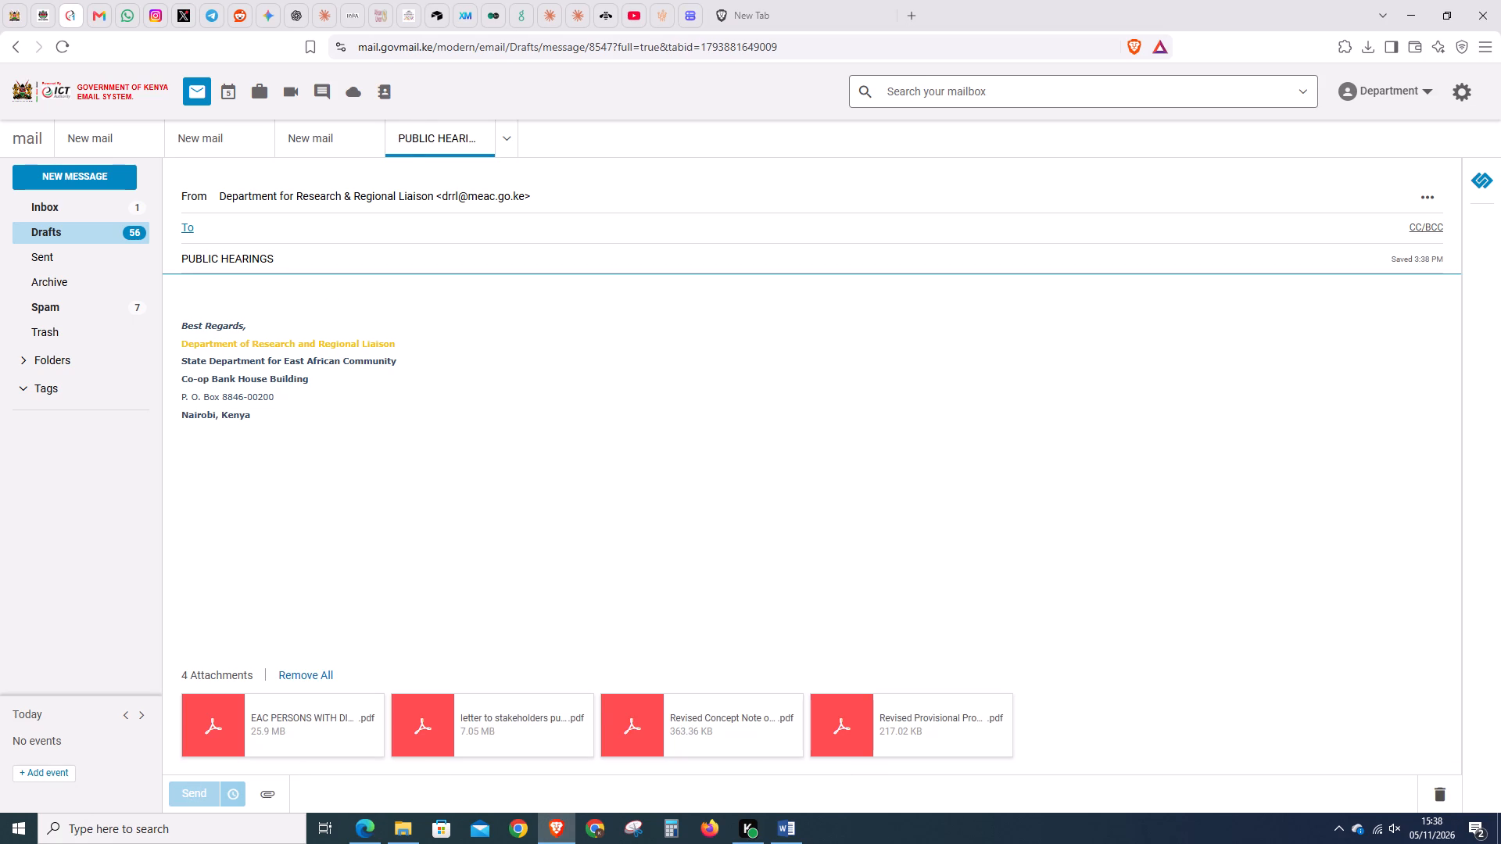
text(ON THE EAC)
key(space)
Check the heading of the letter to PSs in Microsoft Edge, and extend the stakeholders draft's subject in Brave with "PERSONS WITH DISABILITIES (PWDs)".
click(371, 833)
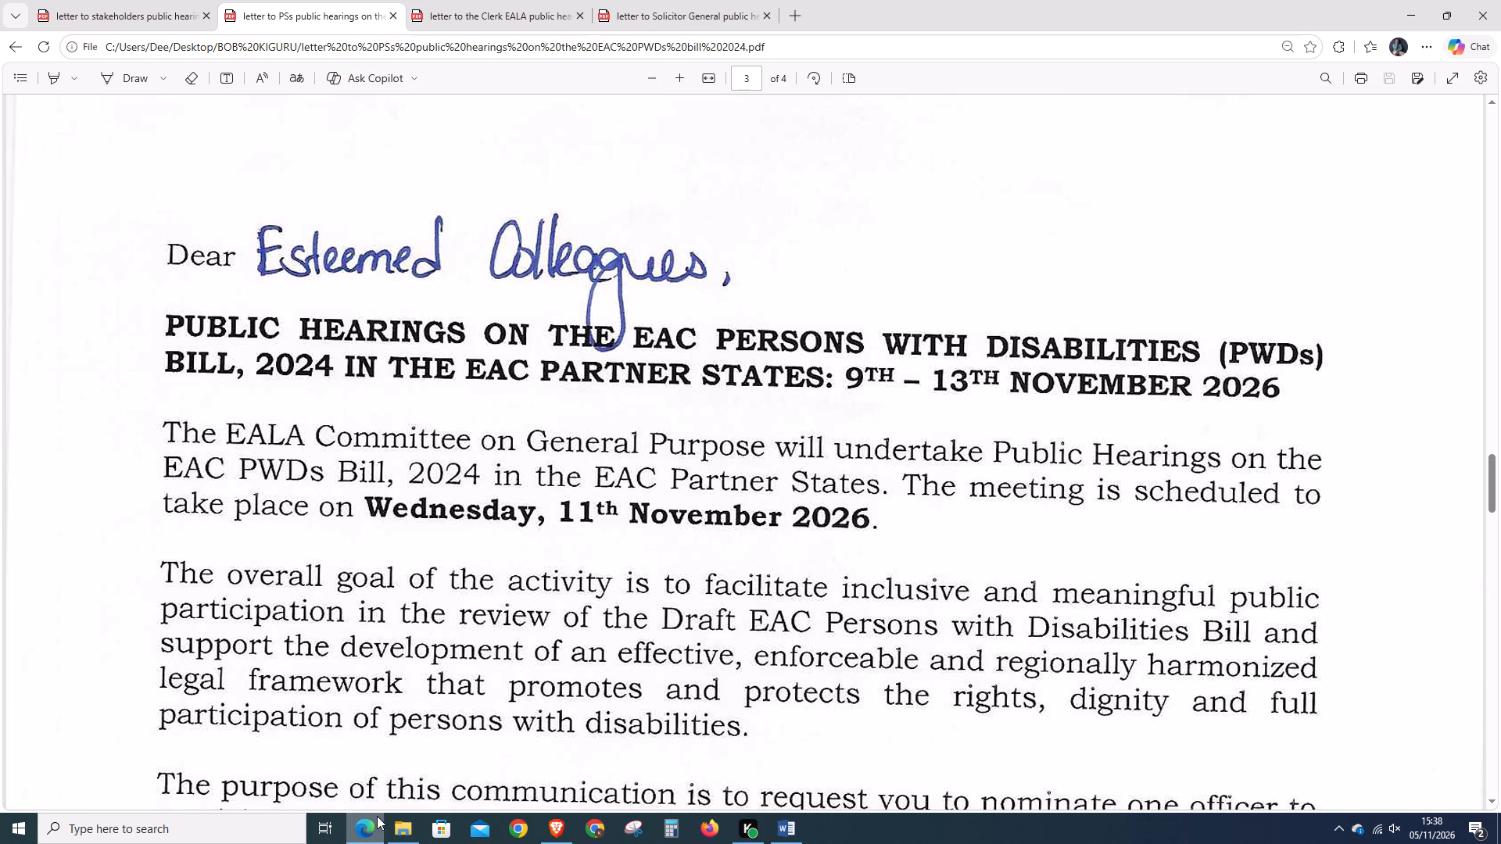
click(568, 828)
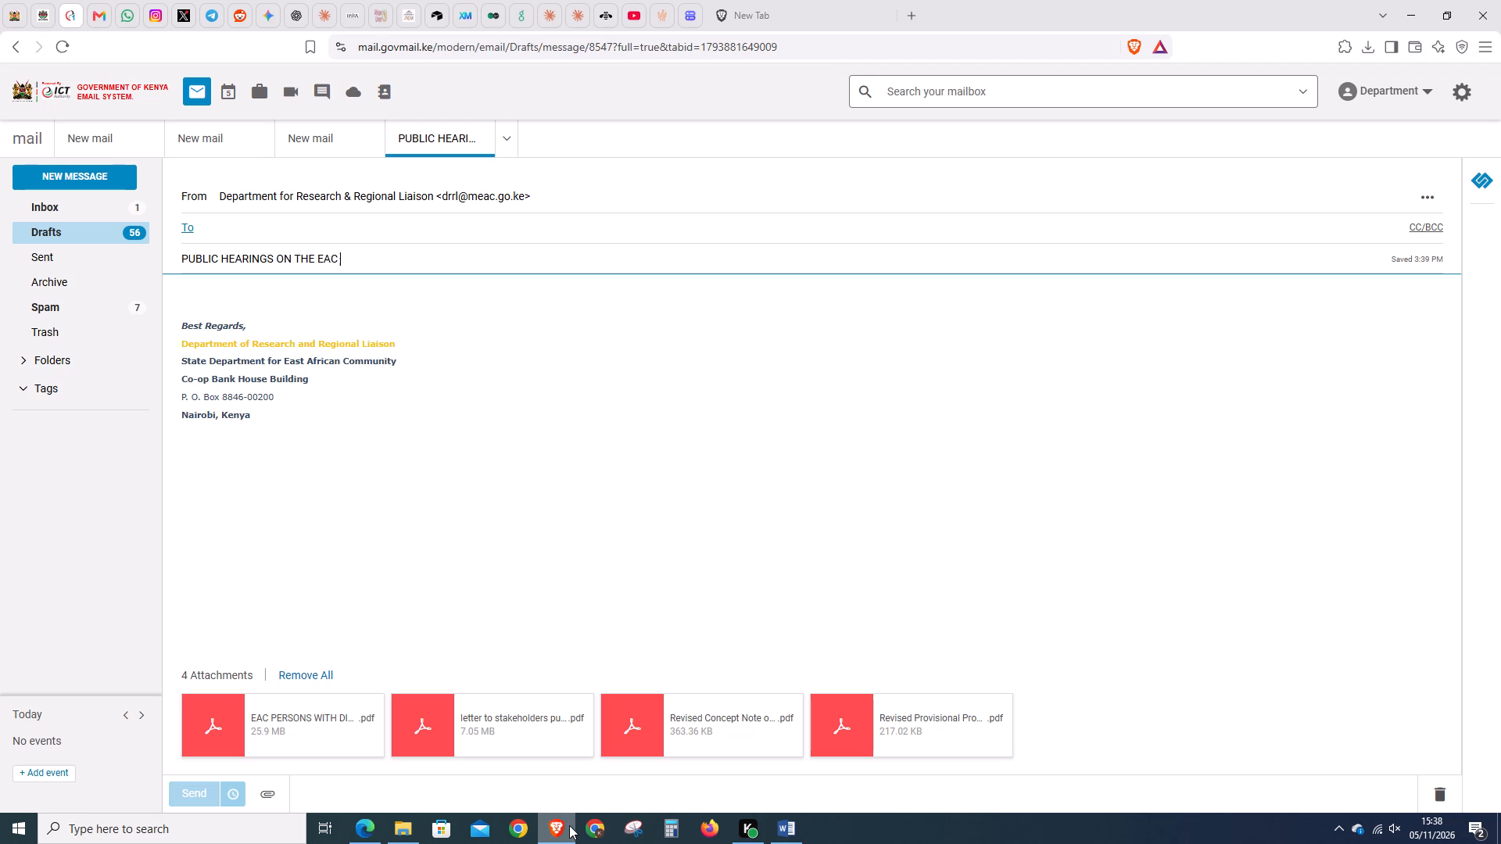
text(PERSOSN)
key(BackSpace)
key(BackSpace)
key(BackSpace)
text(ONS)
key(space)
text(WITH DISABILITIES)
key(space)
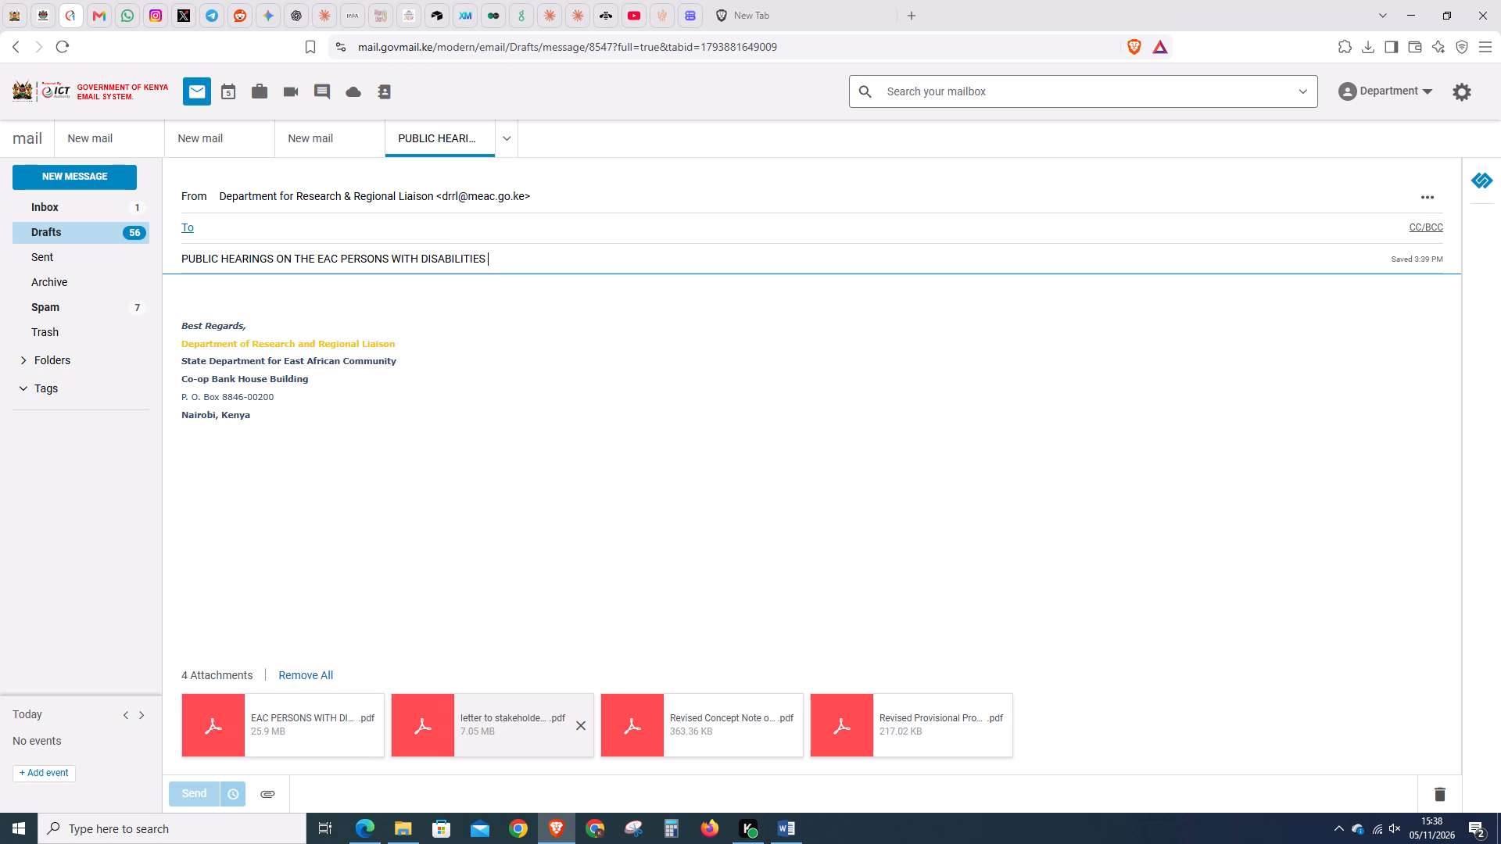
text((PWD)
key(s)
text())
Continue the stakeholders draft's subject with "BILL, 2024 IN THE EAC PARTNER STATES:", checking the letter heading in Edge before returning to Brave.
key(space)
text(BILL)
text(, 2025)
key(BackSpace)
text(4)
key(space)
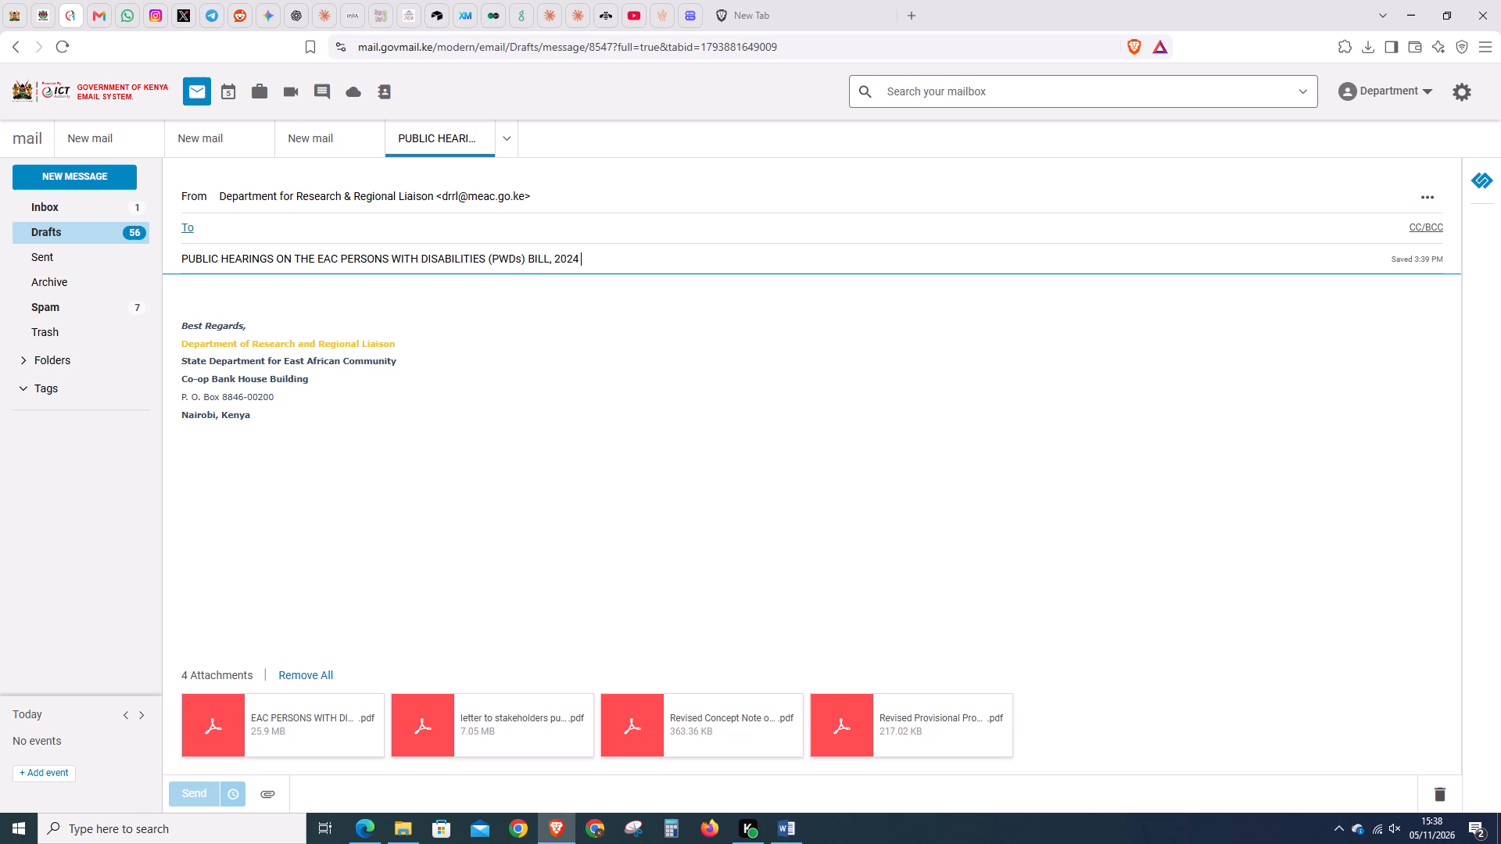
click(365, 824)
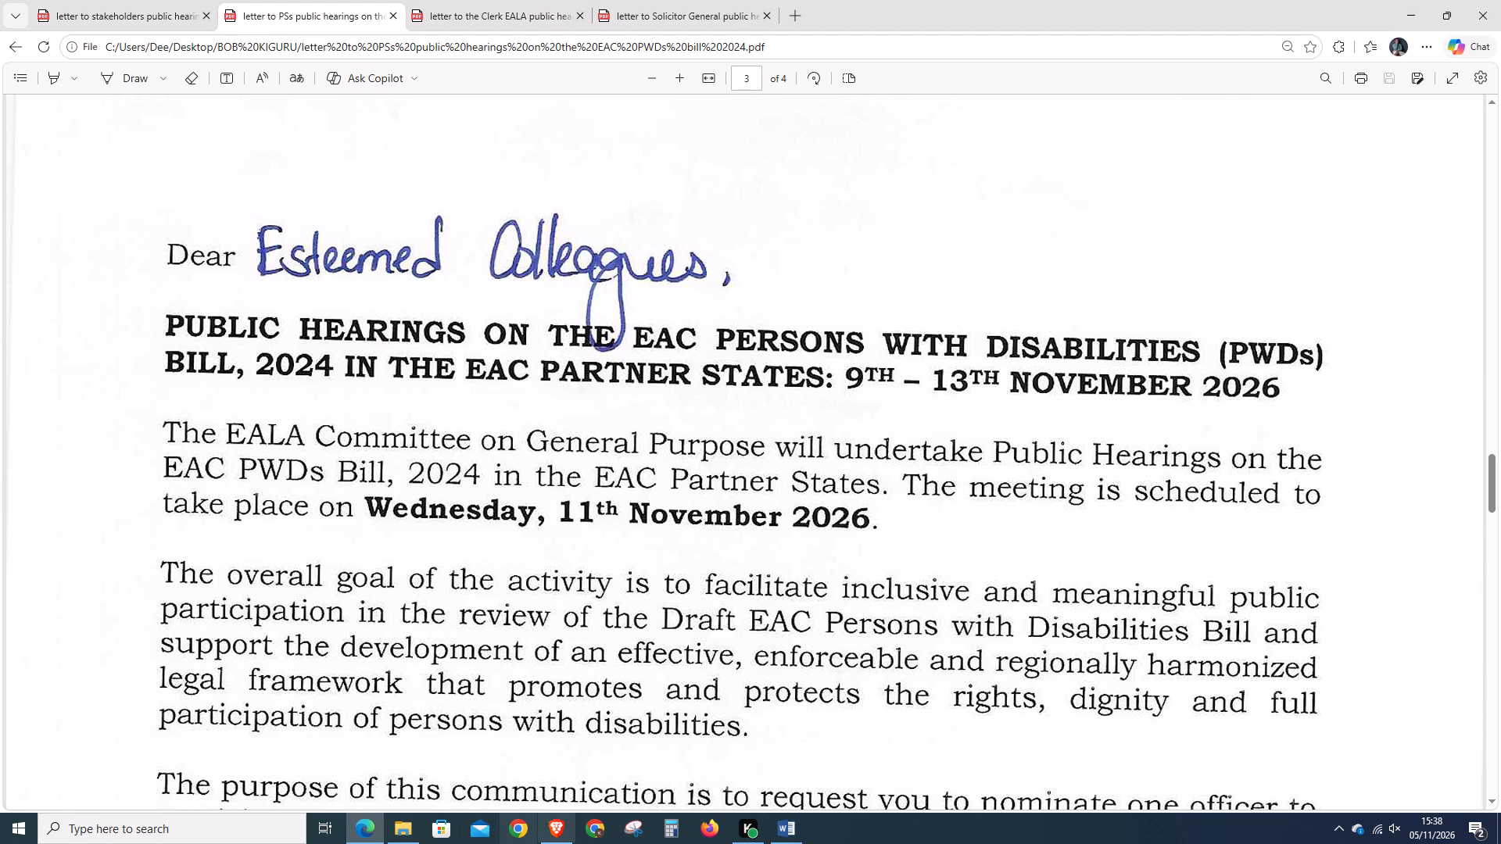
click(555, 827)
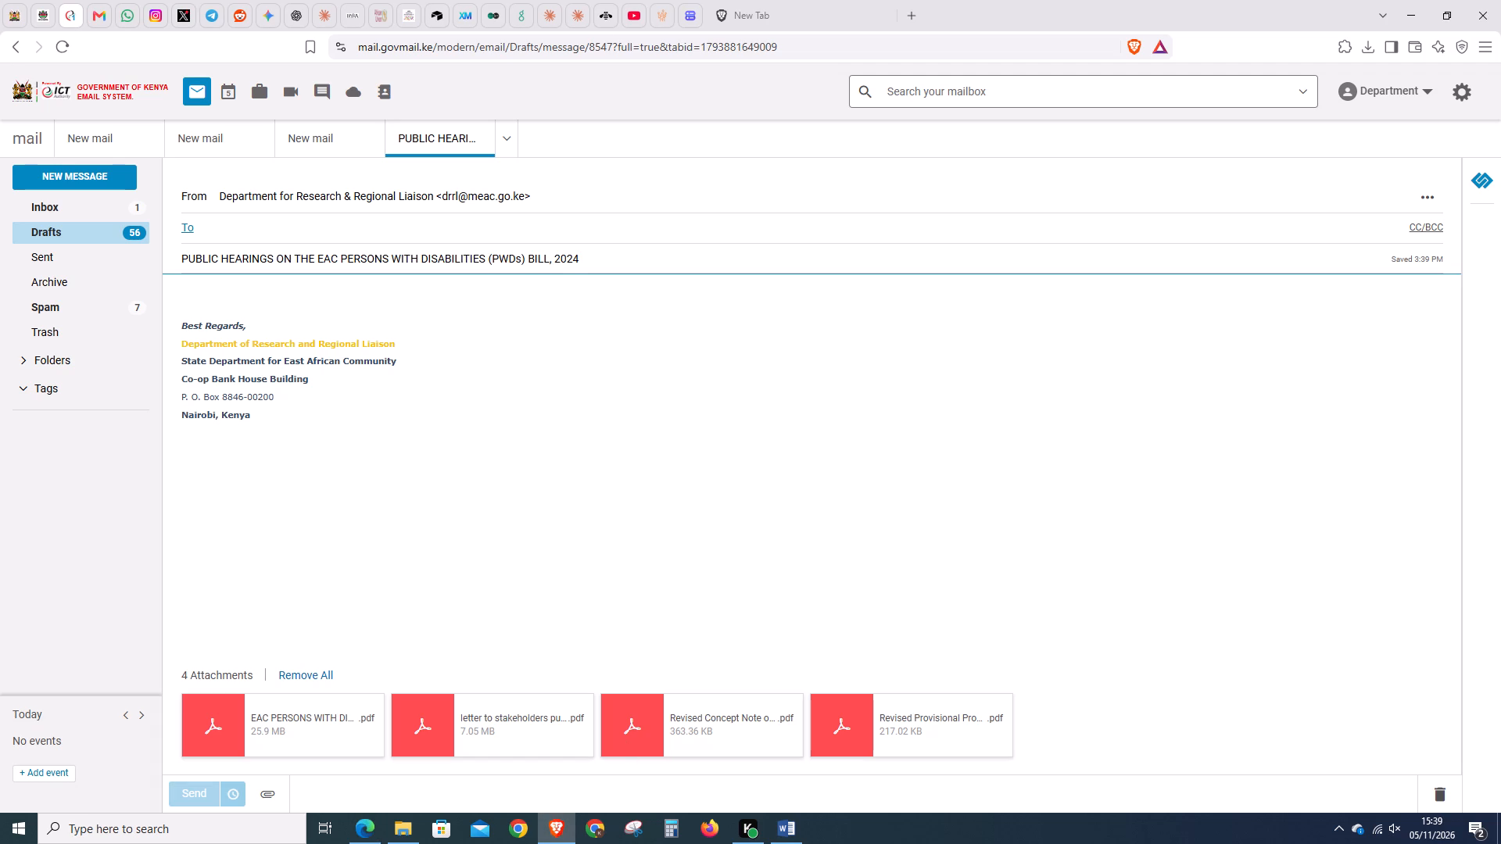
text(IN THE EAC)
key(space)
text(PARTNER STATES)
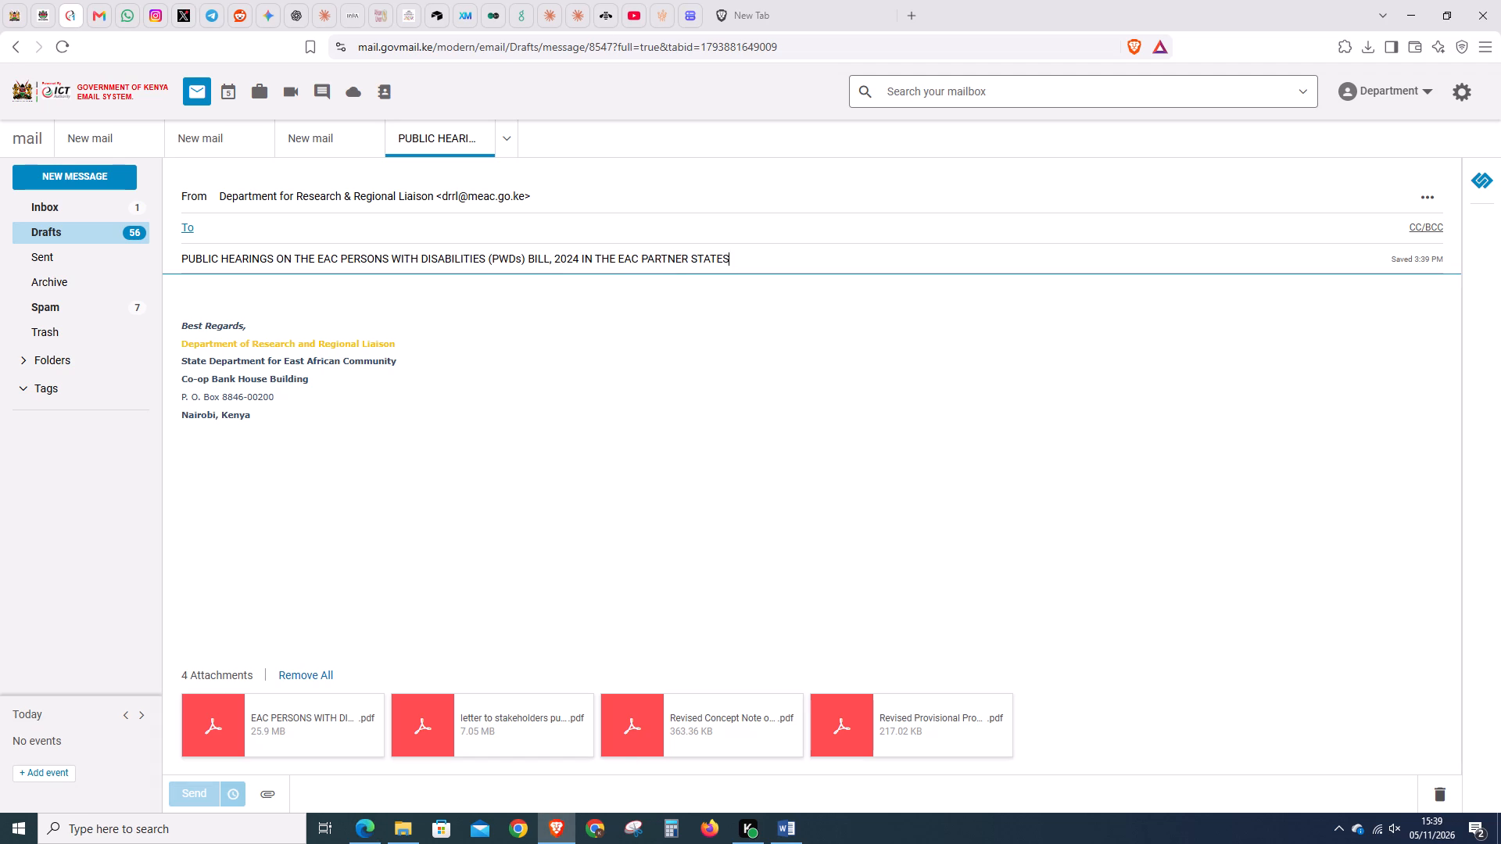
text(:)
key(space)
Check the hearing dates in the letter heading in Edge, and finish the subject in Brave with "9TH TO 13TH NOVEMBER 2026".
click(364, 838)
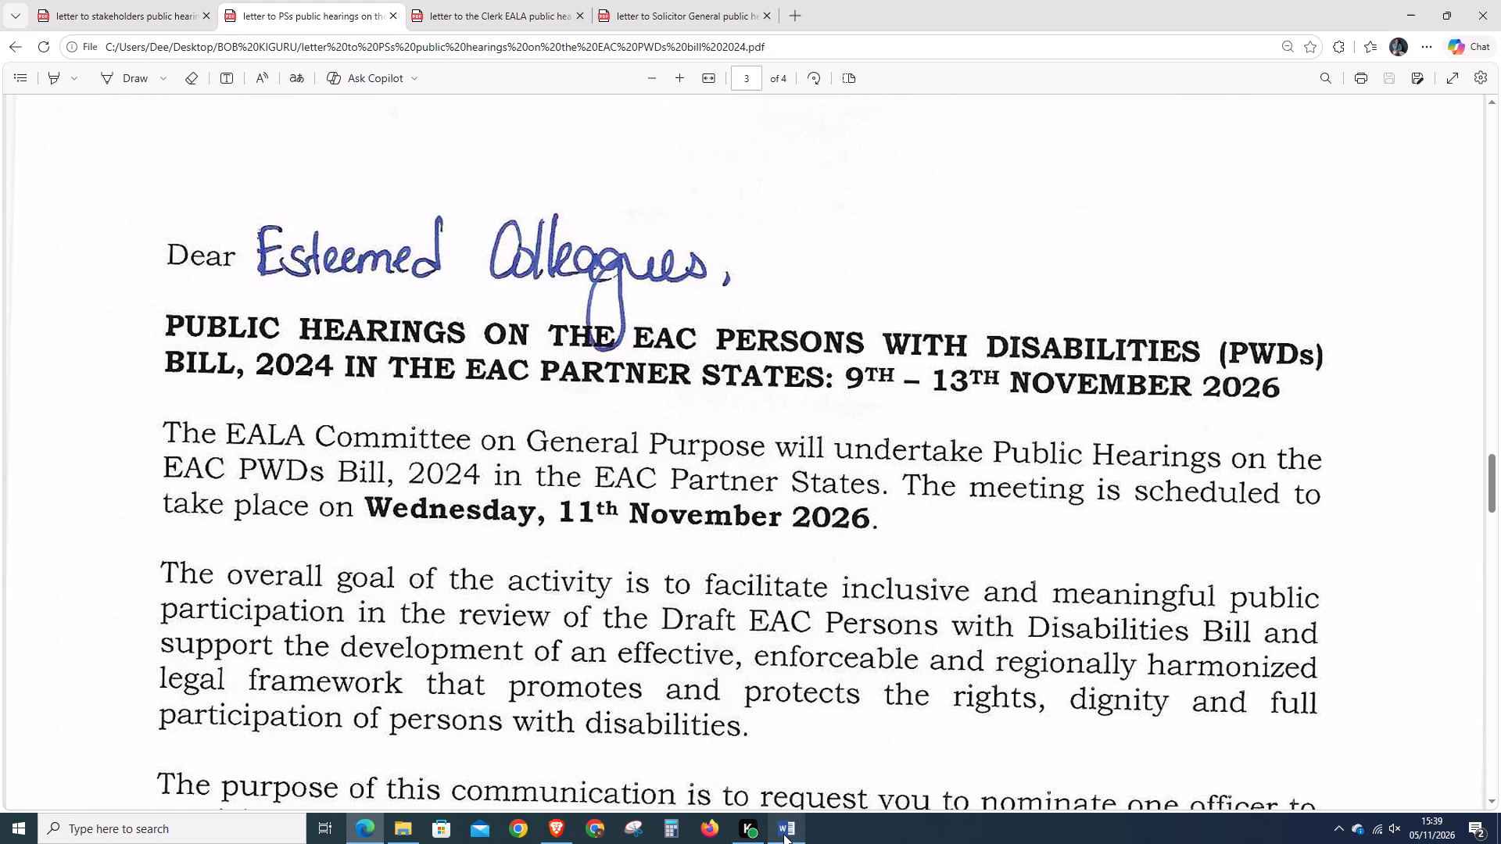
click(569, 831)
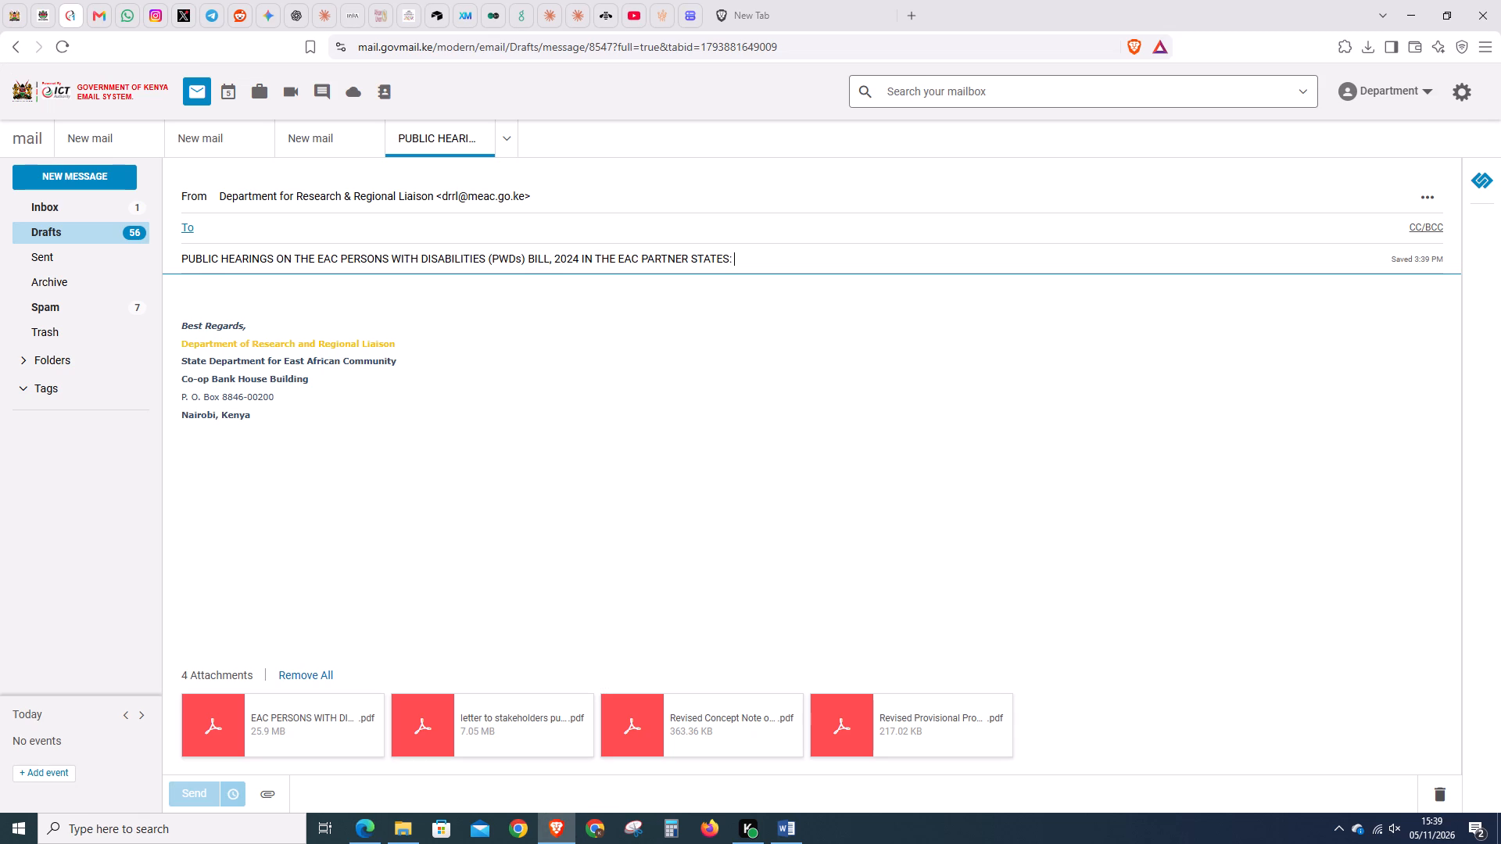
text(9TH)
key(space)
text(TO 13TH NOVEMEBER)
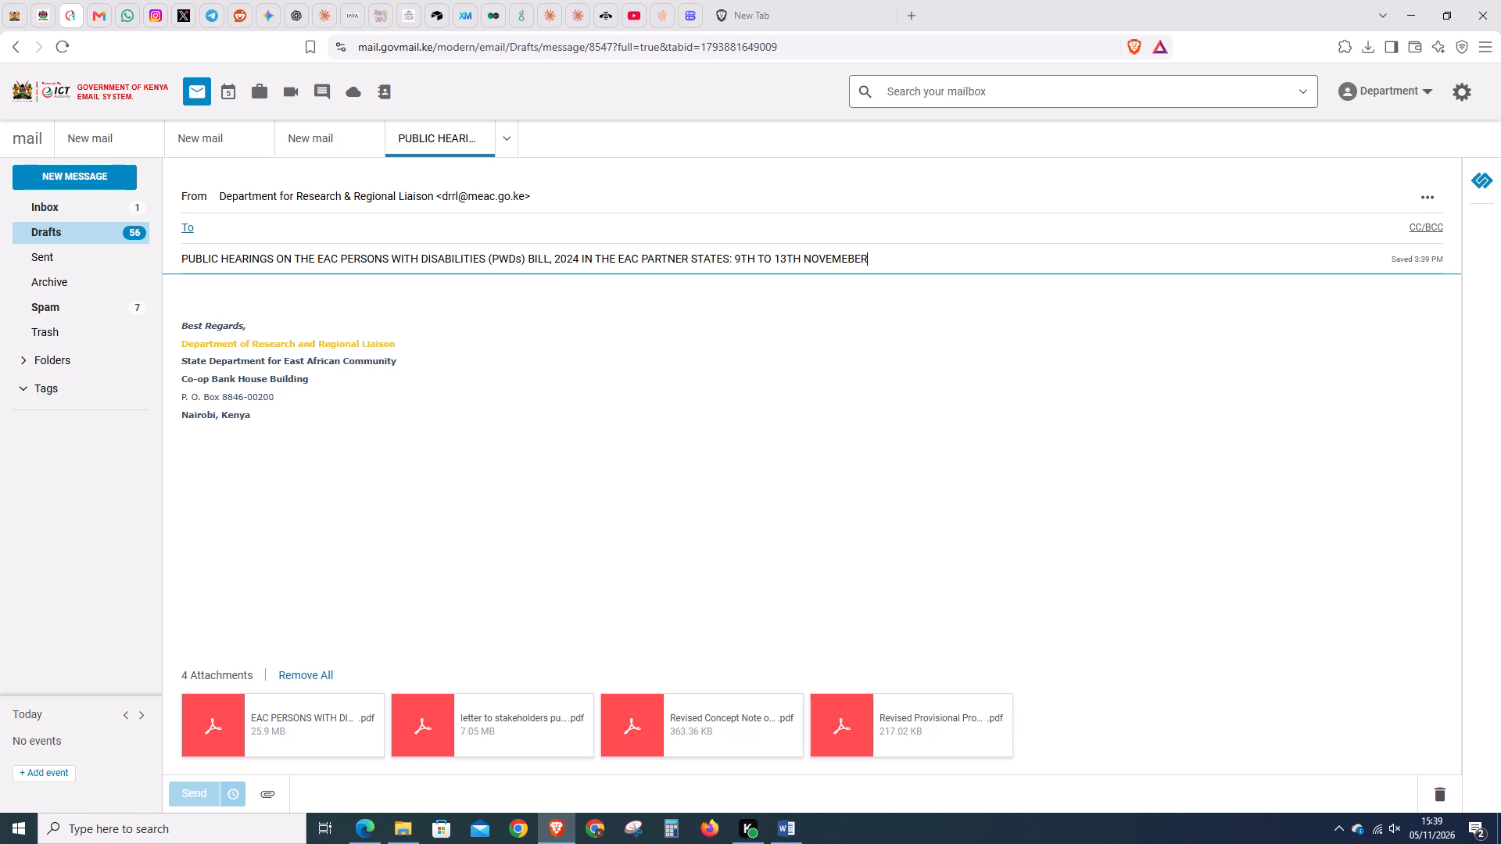
key(BackSpace)
key(BackSpace)
key(BackSpace)
key(BackSpace)
text(BE)
key(space)
key(BackSpace)
key(BackSpace)
text(ER)
key(space)
text(2026)
Copy the full subject line from the stakeholders draft into the EALA draft's subject.
triple_click(402, 257)
click(402, 257)
right_click(402, 257)
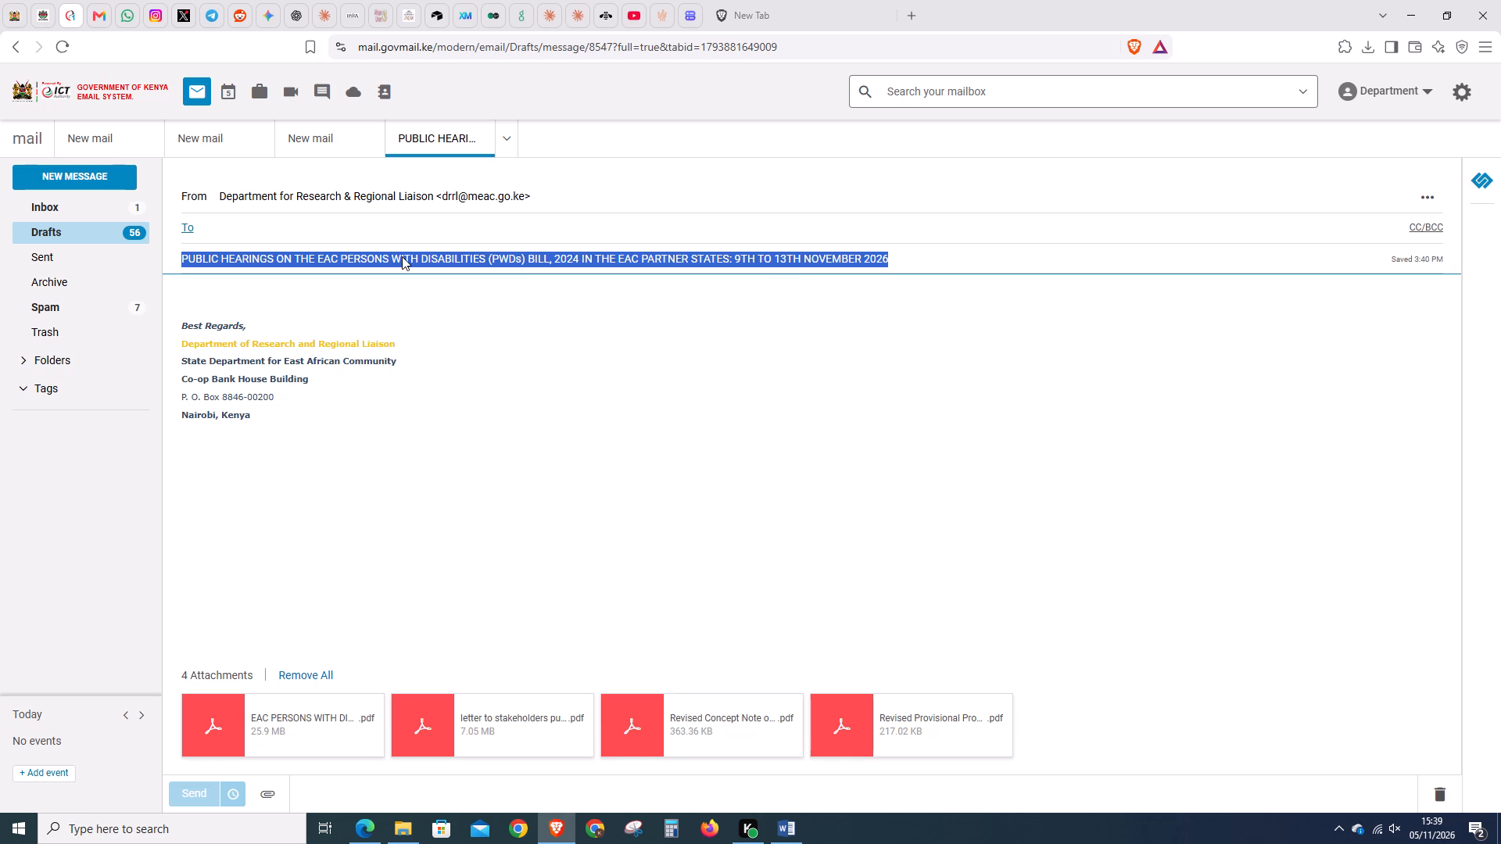
click(471, 399)
click(310, 140)
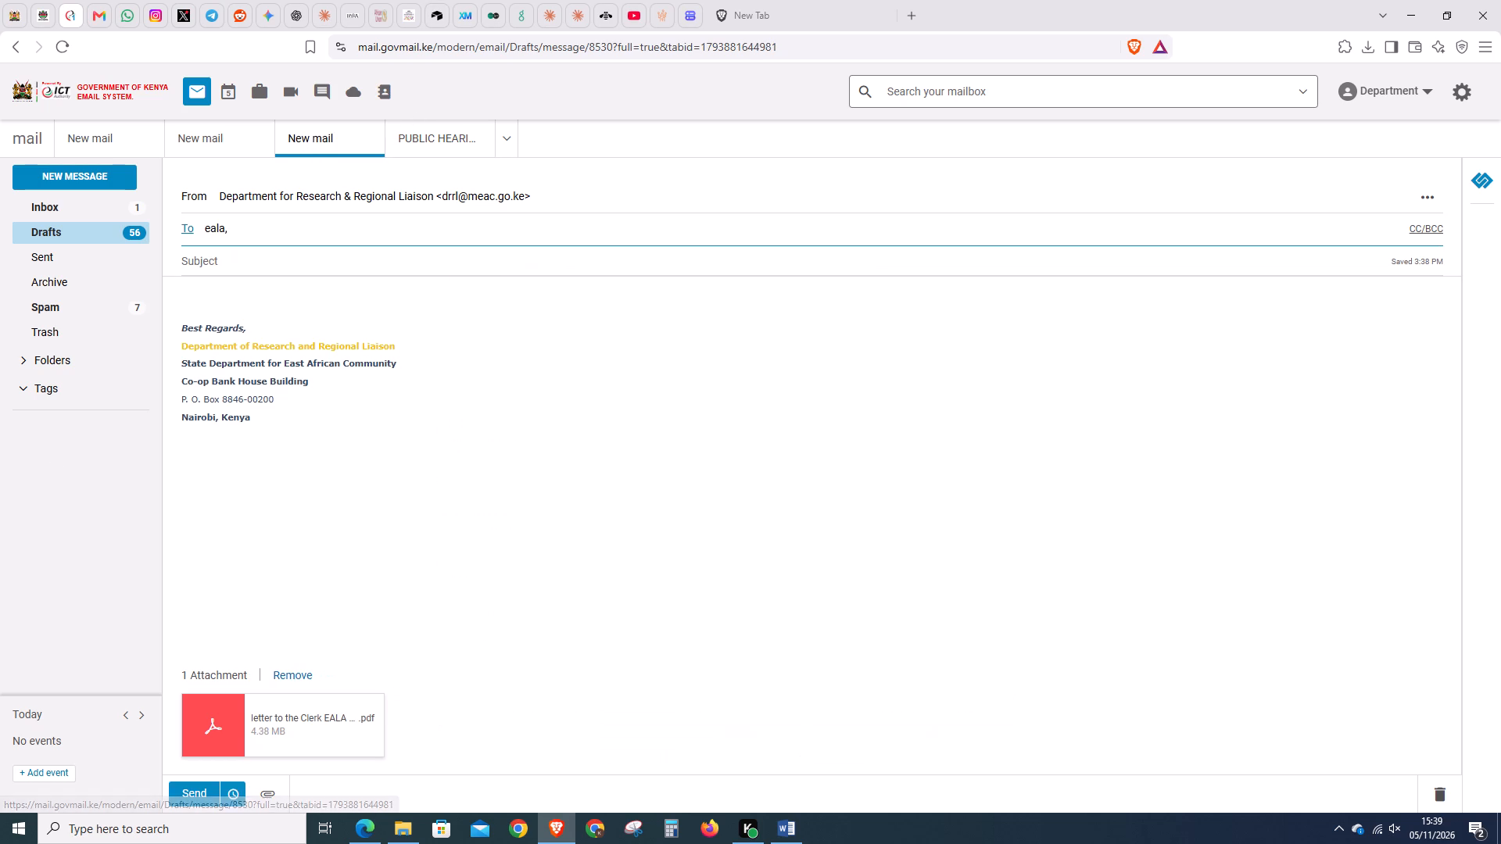
click(232, 261)
right_click(232, 261)
click(255, 469)
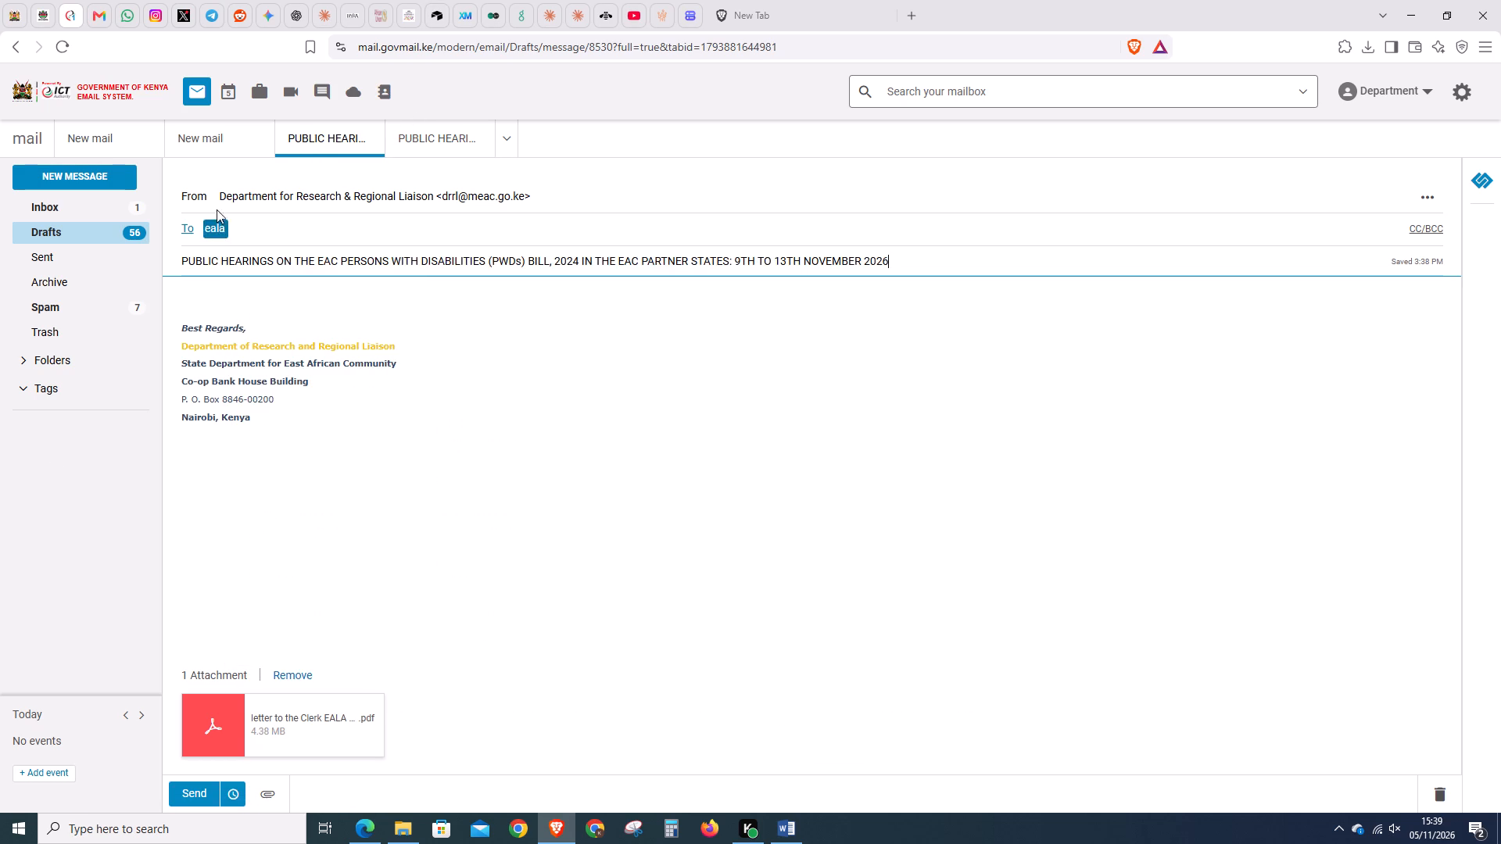
Paste the copied public-hearings subject line into the second draft, for the Solicitor General.
click(207, 132)
click(209, 262)
right_click(209, 261)
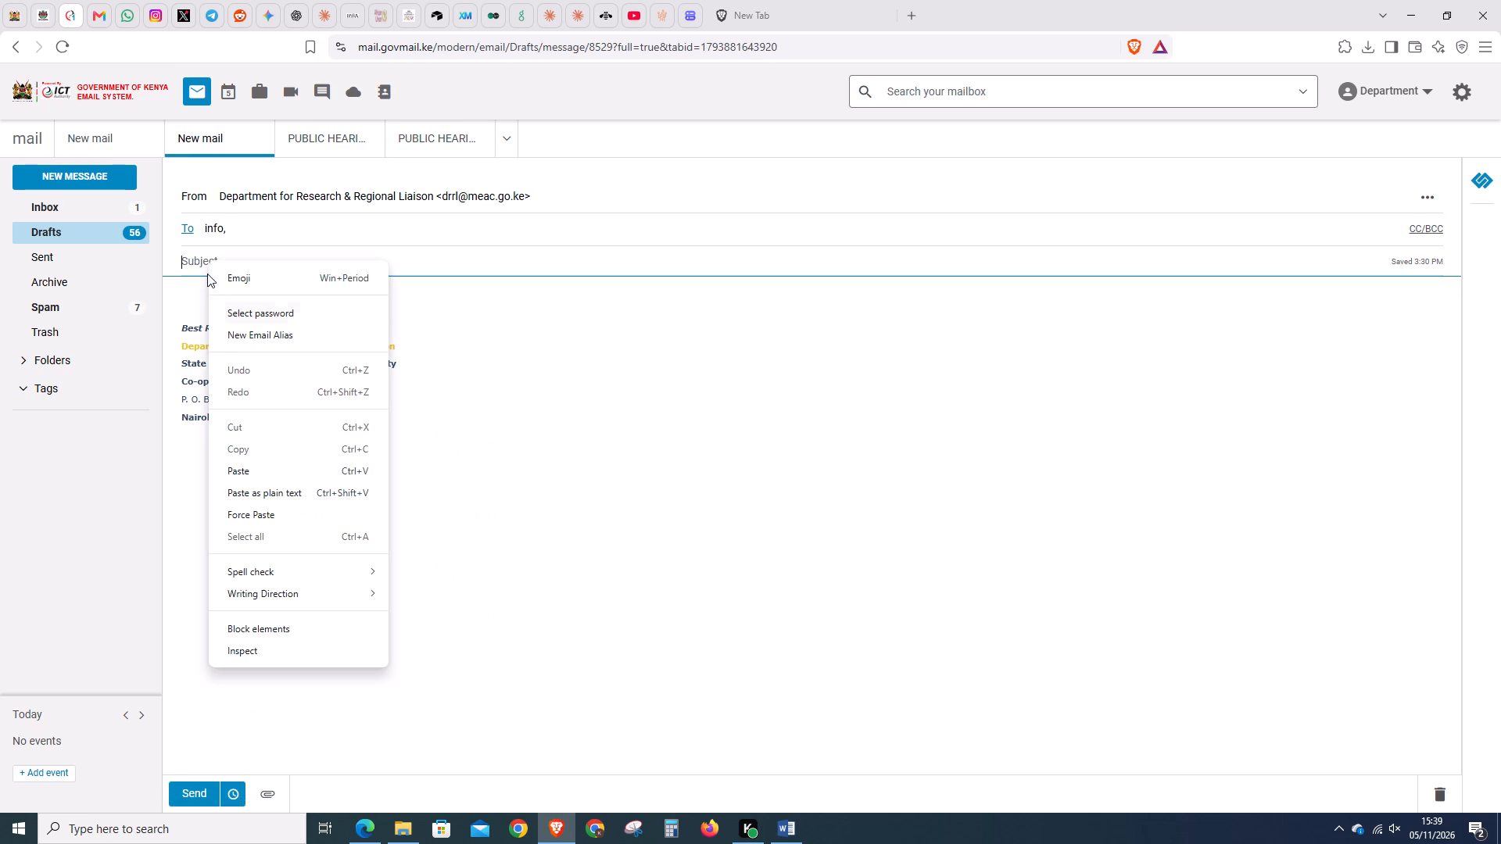
click(250, 464)
Paste the copied public-hearings subject line into the first draft, for the principal secretaries.
click(114, 143)
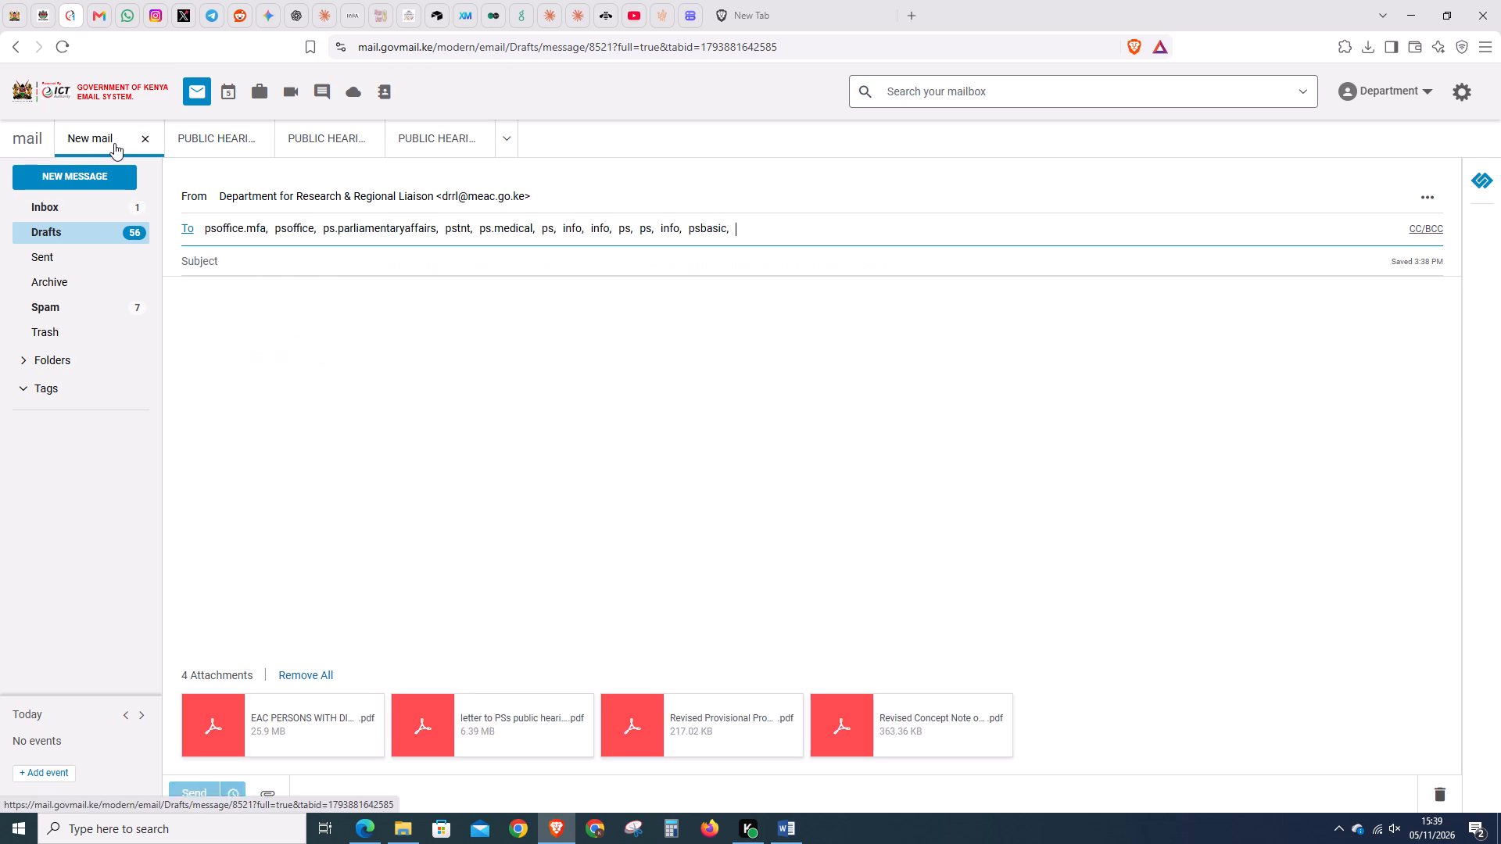
click(242, 258)
right_click(242, 258)
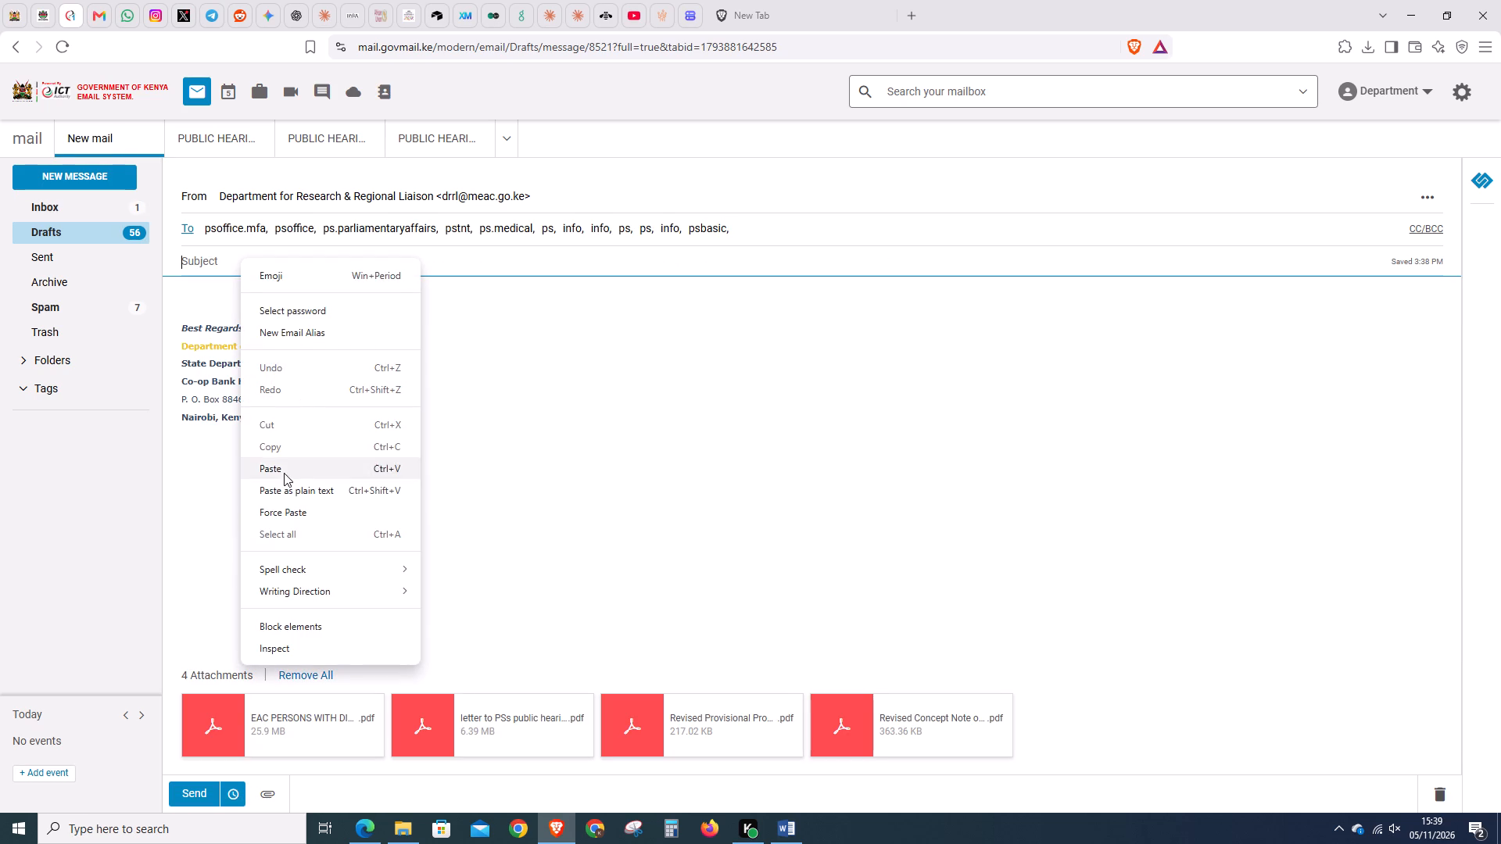
click(284, 473)
Open the principal secretaries draft's message body with the greeting "Greetings," on its own line above the signature.
click(212, 300)
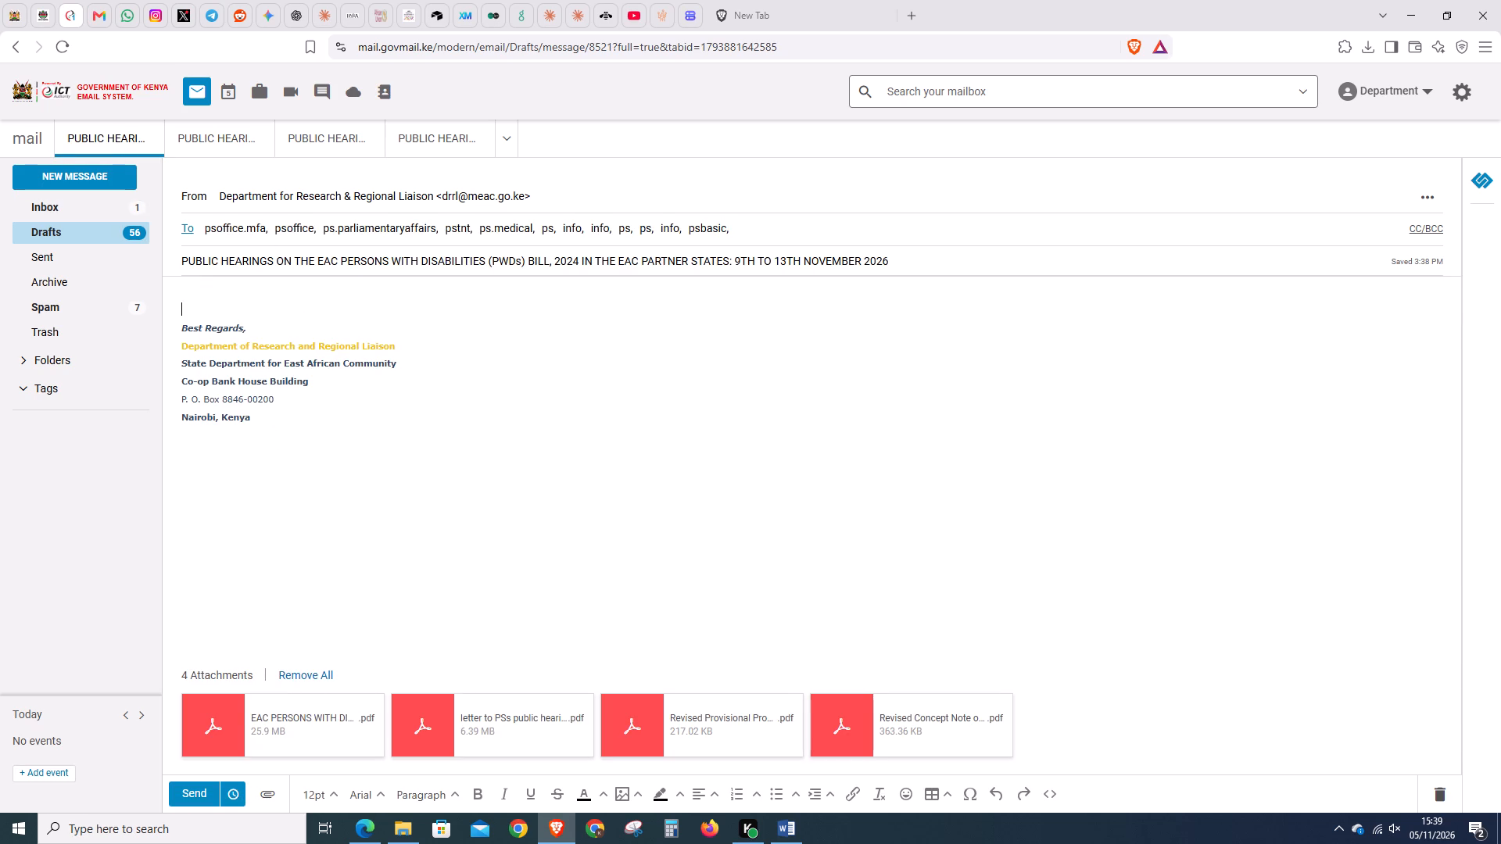
text(REE)
key(BackSpace)
key(BackSpace)
key(BackSpace)
key(BackSpace)
key(g)
text(reetings,)
key(Return)
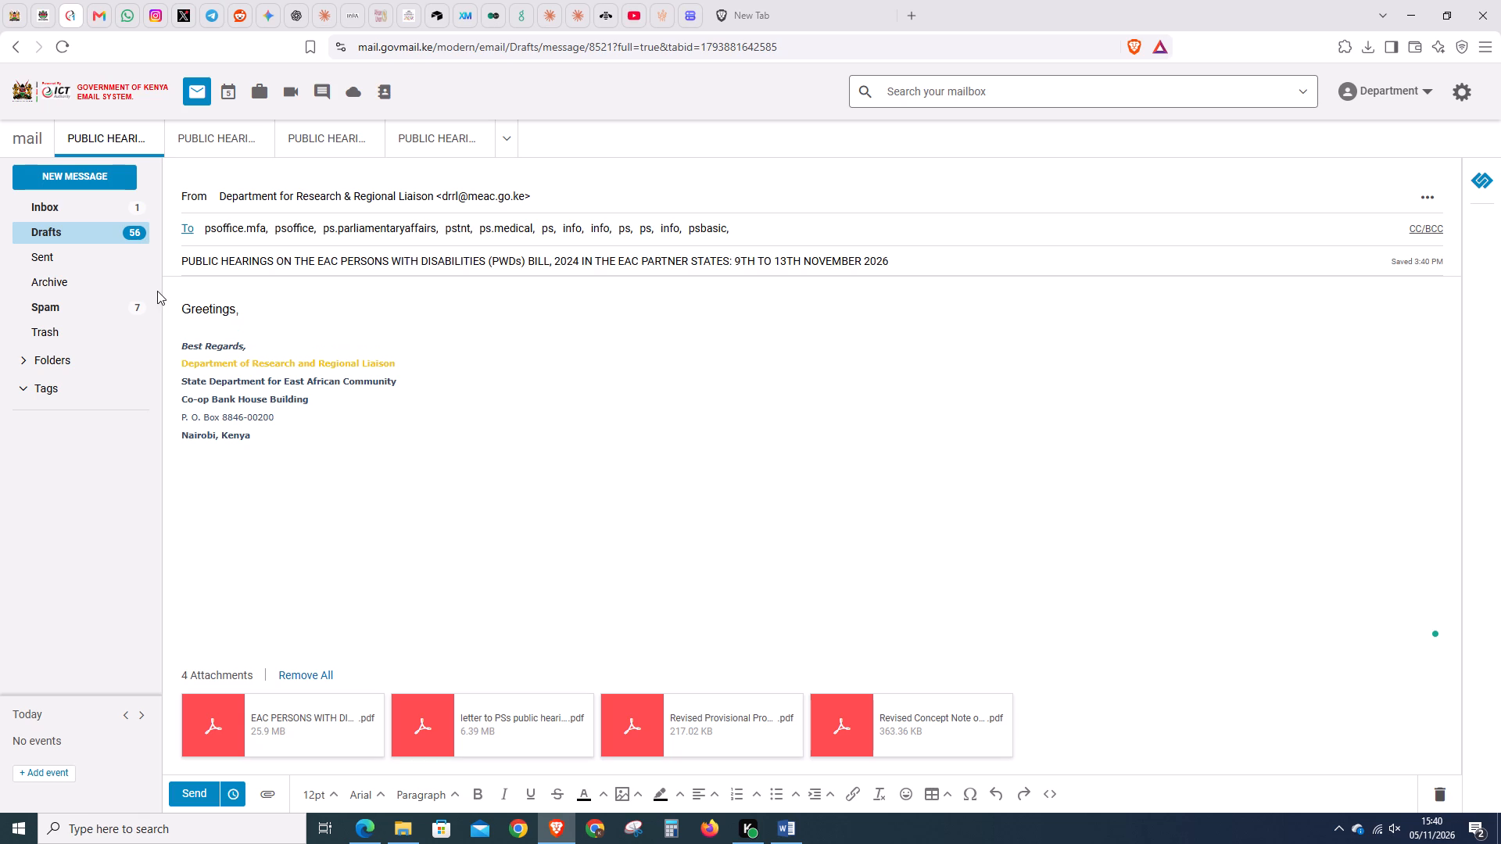
Below the greeting, write "Please find attached for your information and consideration on the above subject matter." and leave blank lines before the signature.
text(ase fi)
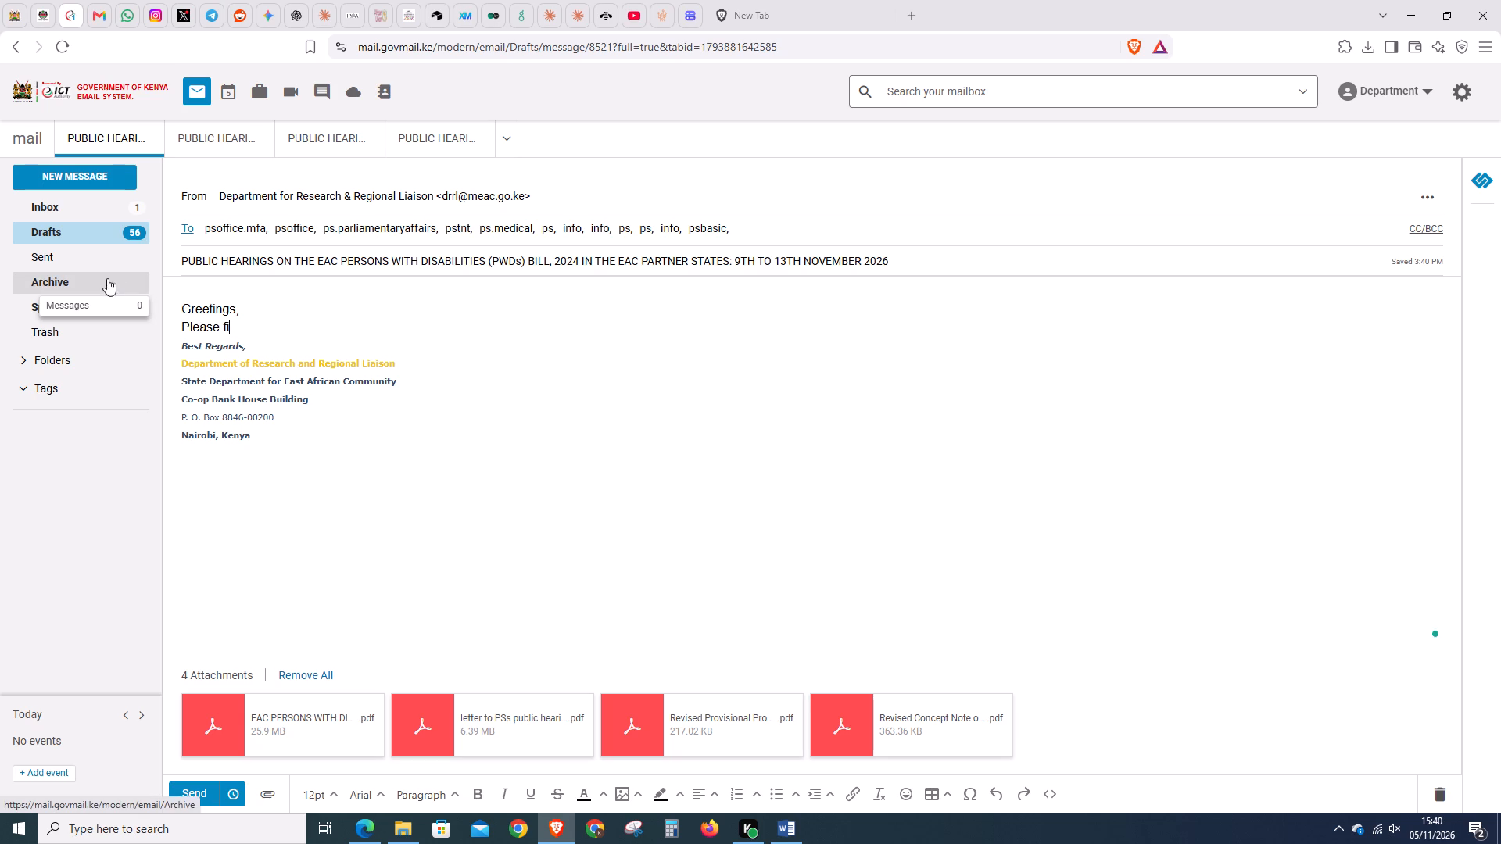
key(n)
text(d)
key(space)
key(a)
key(t)
text(tached for your informat)
text(ion and cins)
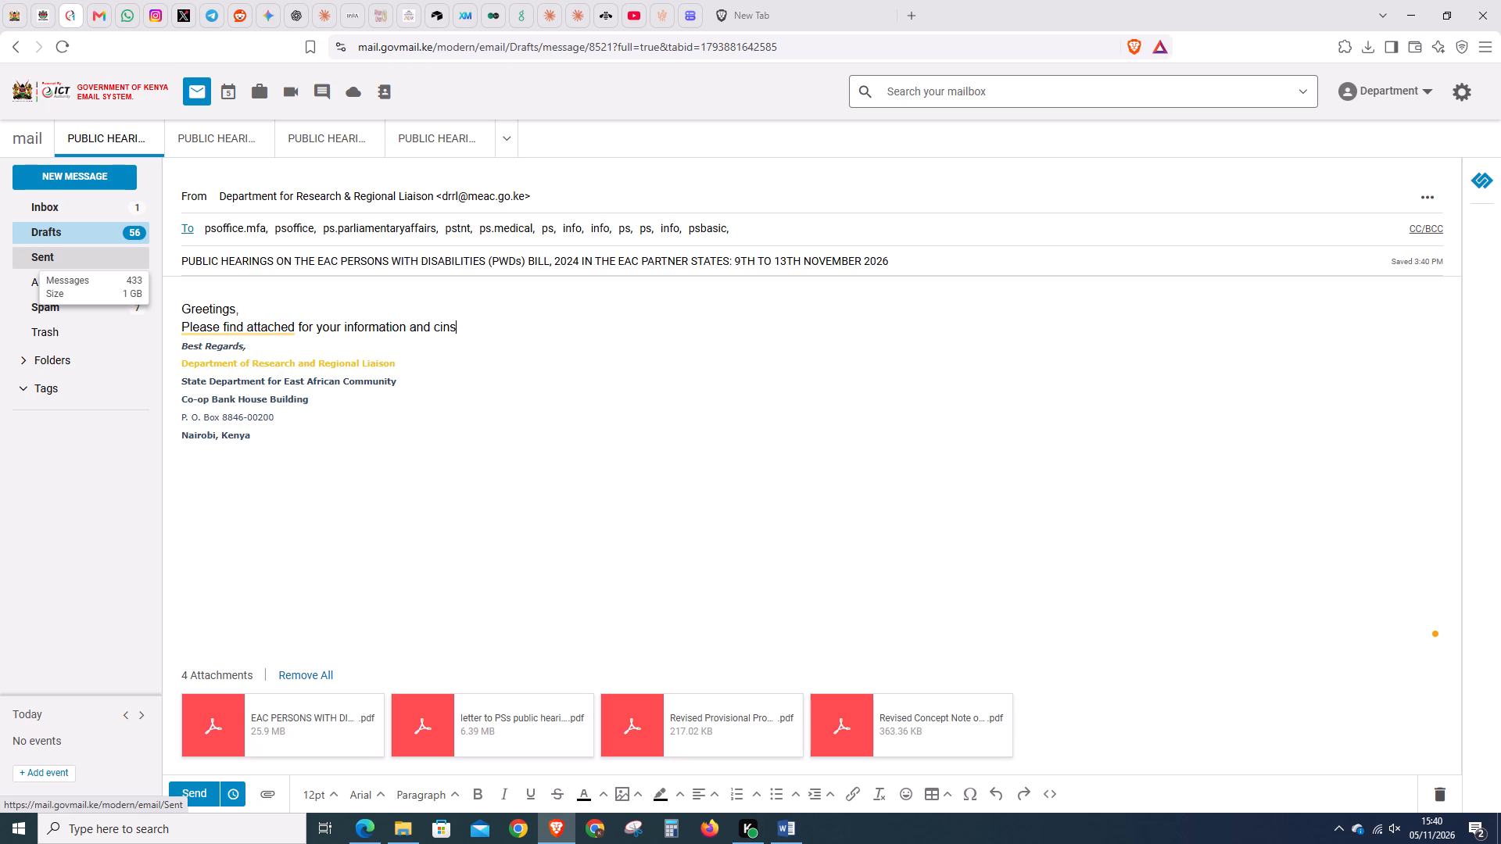
key(BackSpace)
key(BackSpace)
key(BackSpace)
text(onsideration on)
key(space)
key(t)
text(he abover)
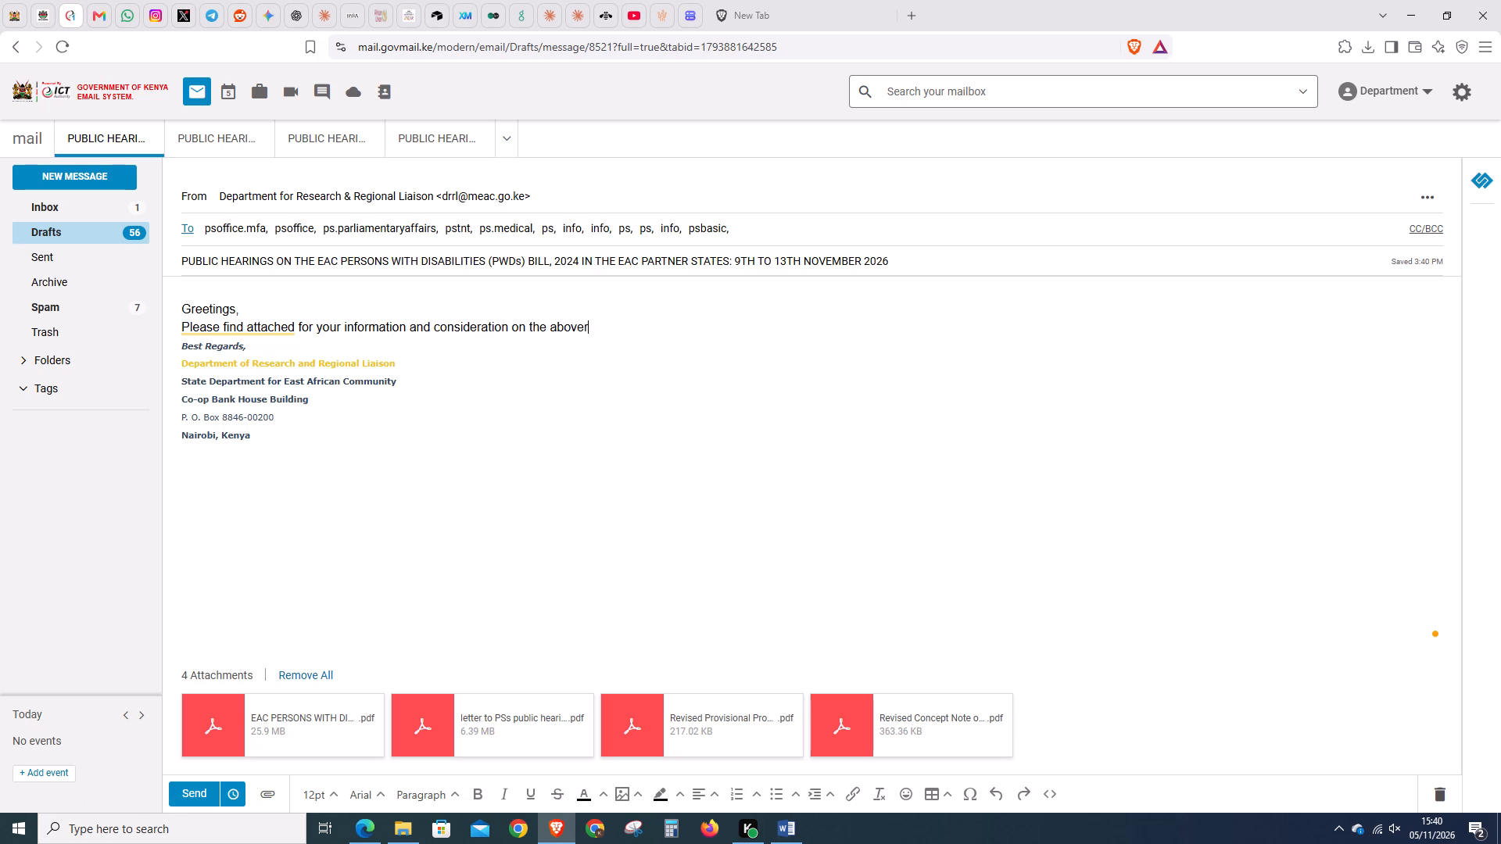
key(BackSpace)
key(space)
text(su)
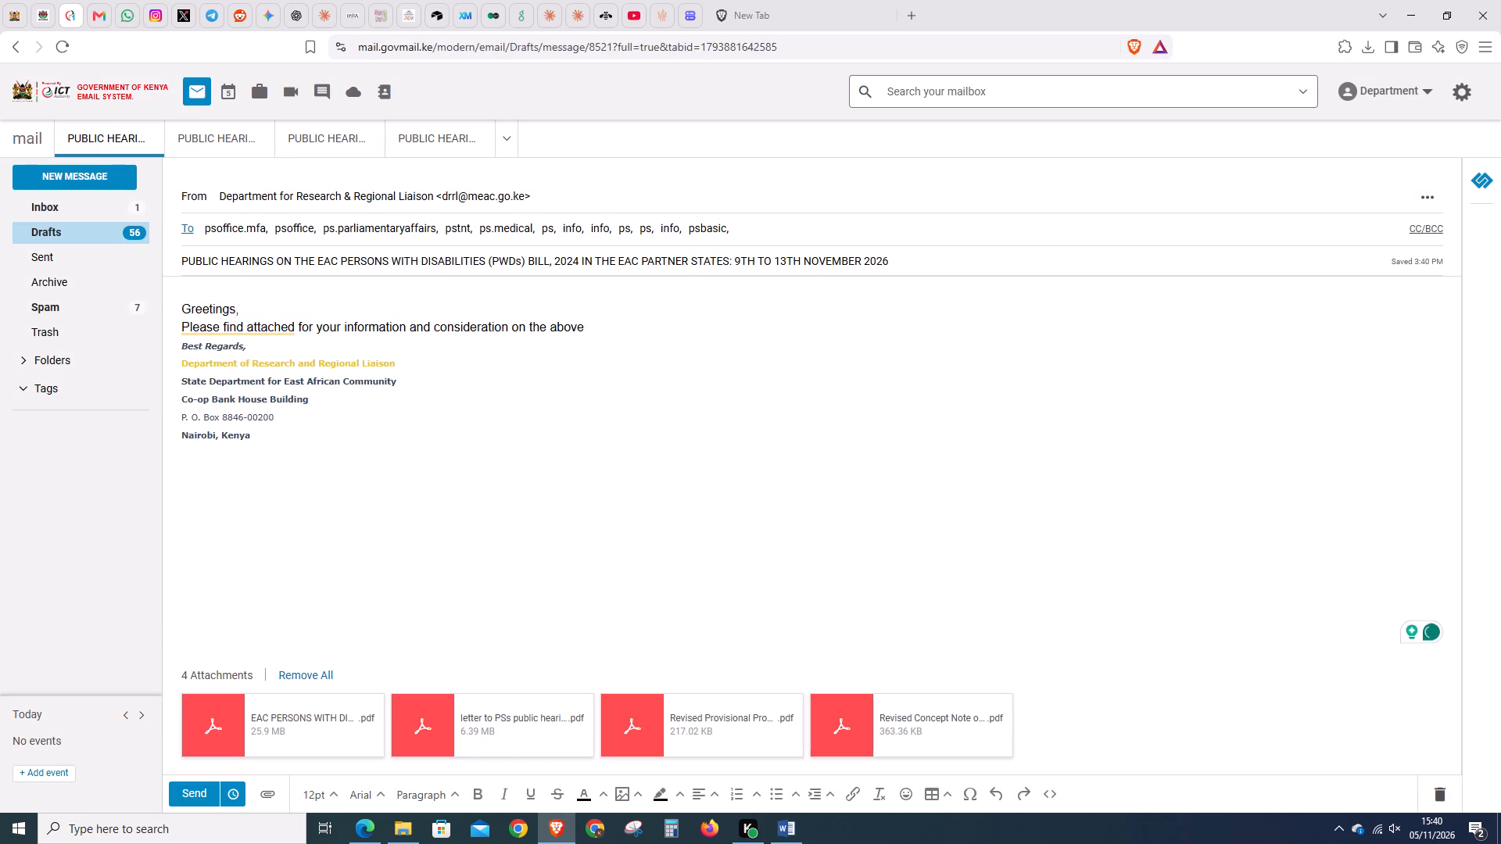
click(598, 331)
text(bject mat)
key(t)
key(e)
key(r)
key(period)
key(space)
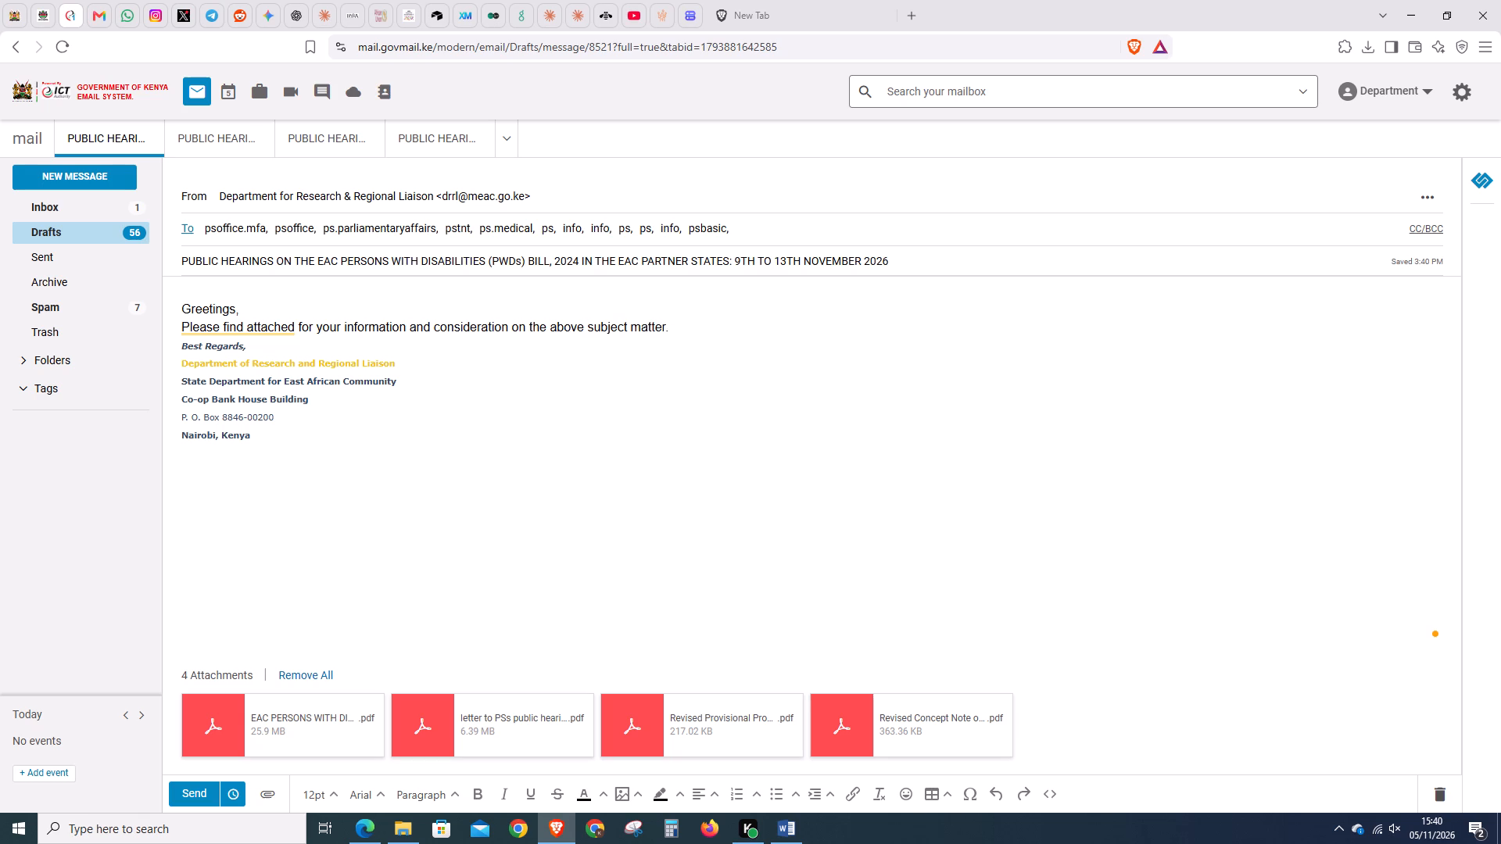
key(Return)
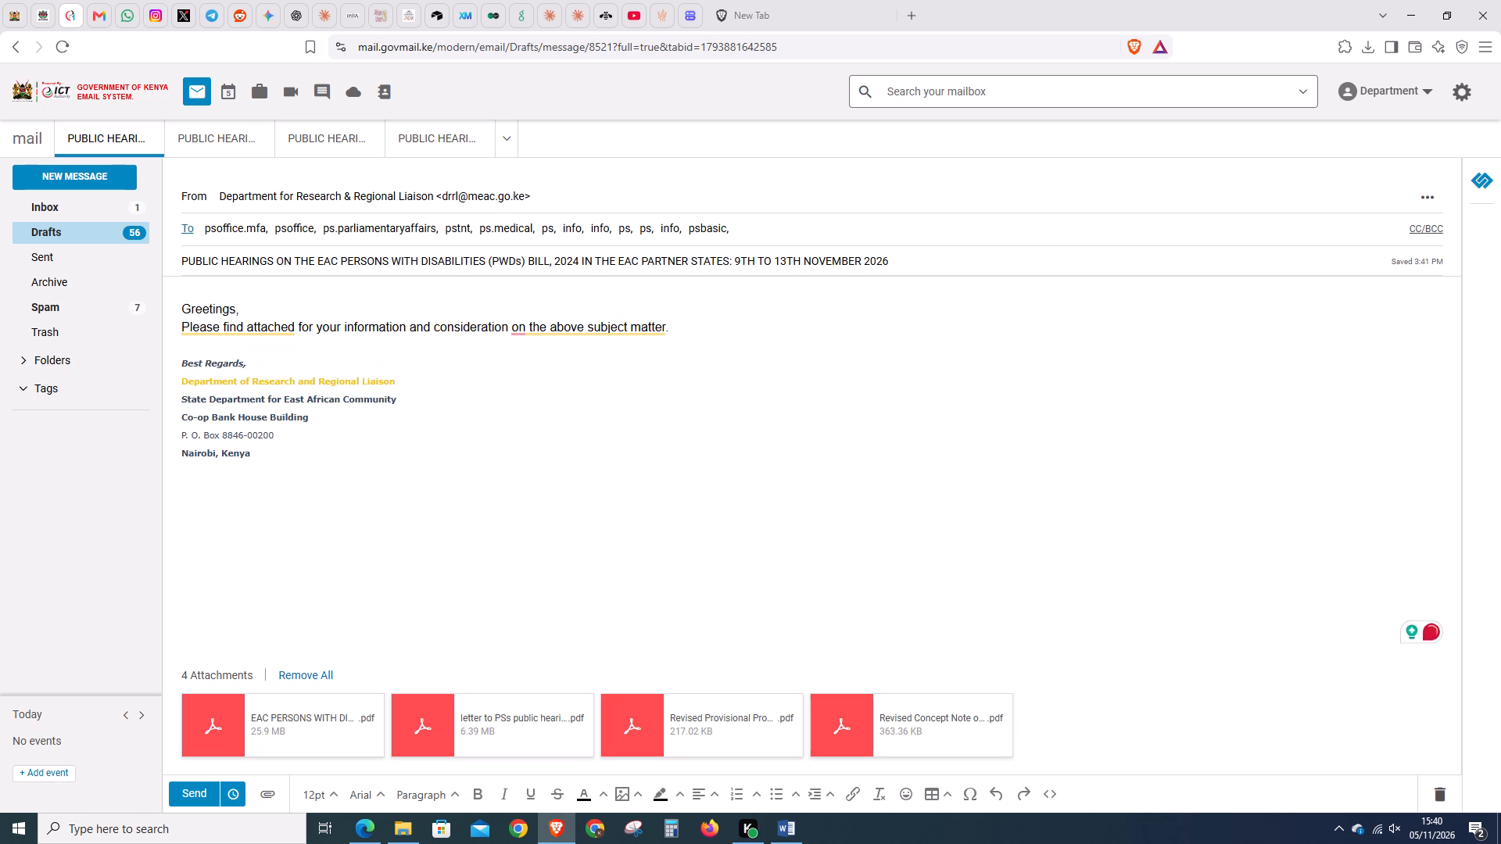
key(Return)
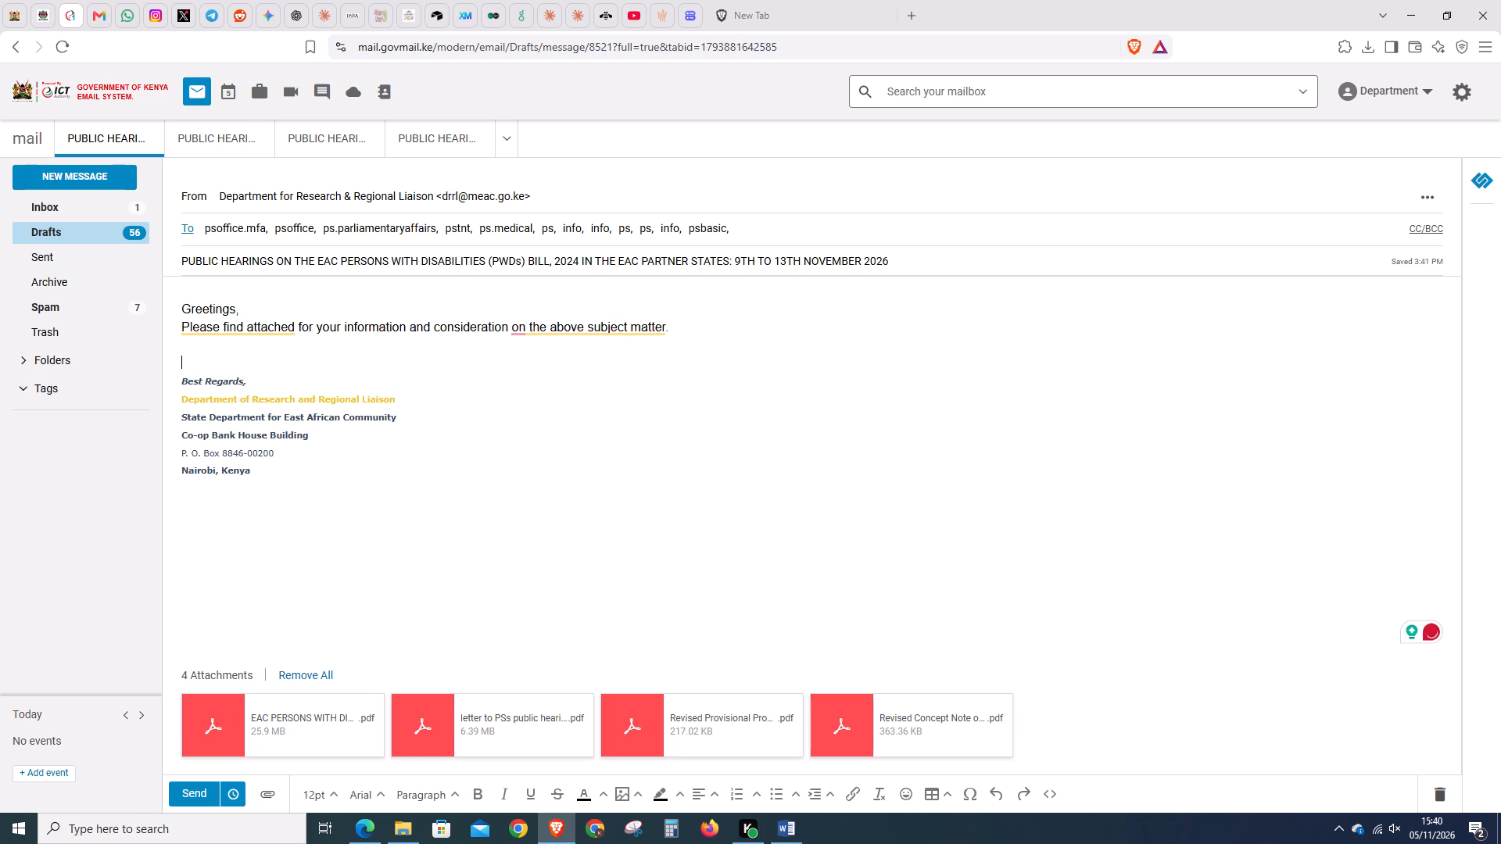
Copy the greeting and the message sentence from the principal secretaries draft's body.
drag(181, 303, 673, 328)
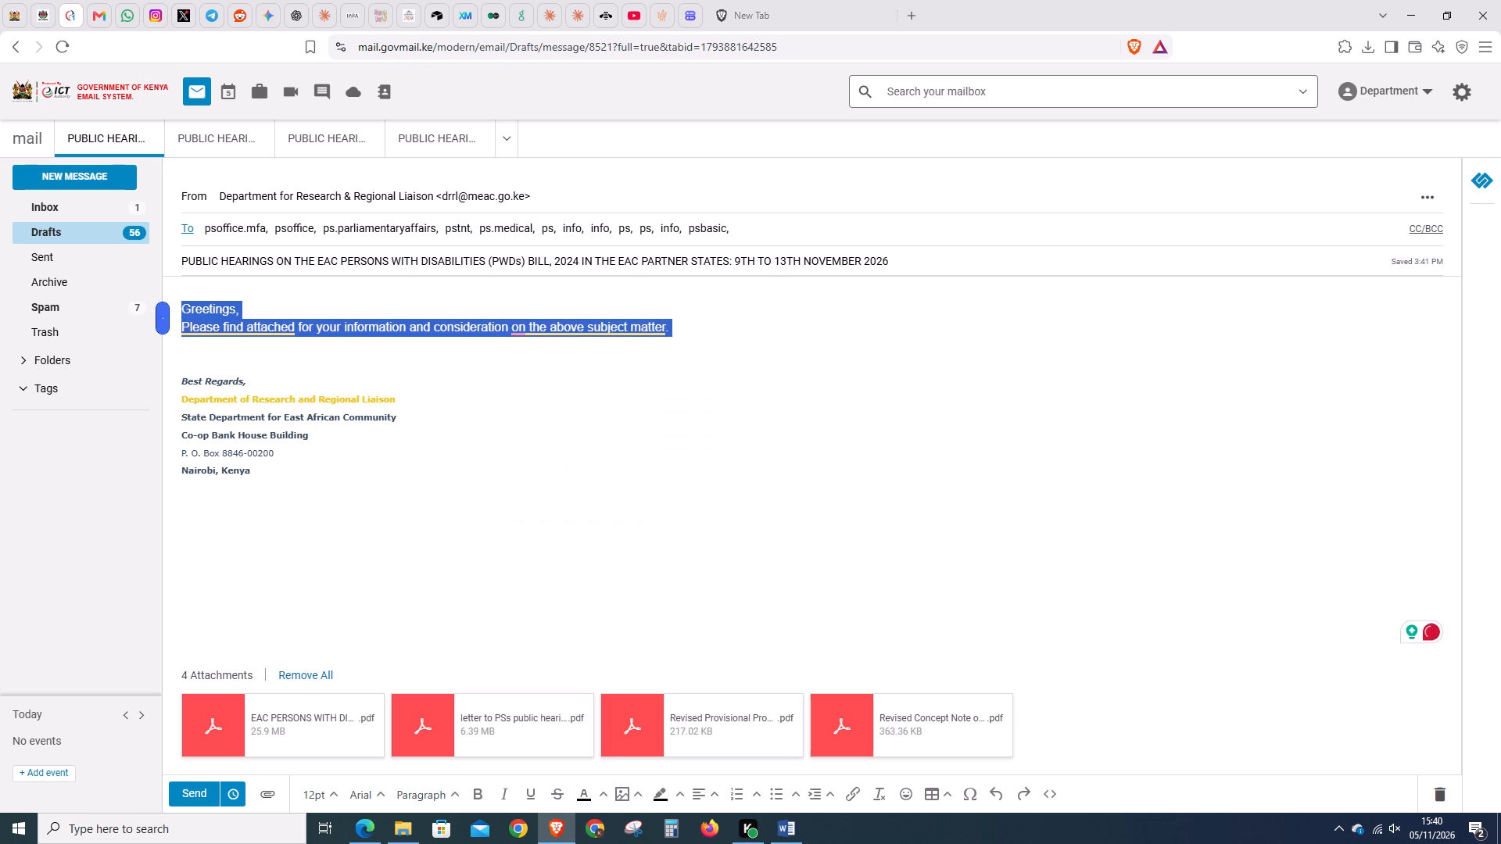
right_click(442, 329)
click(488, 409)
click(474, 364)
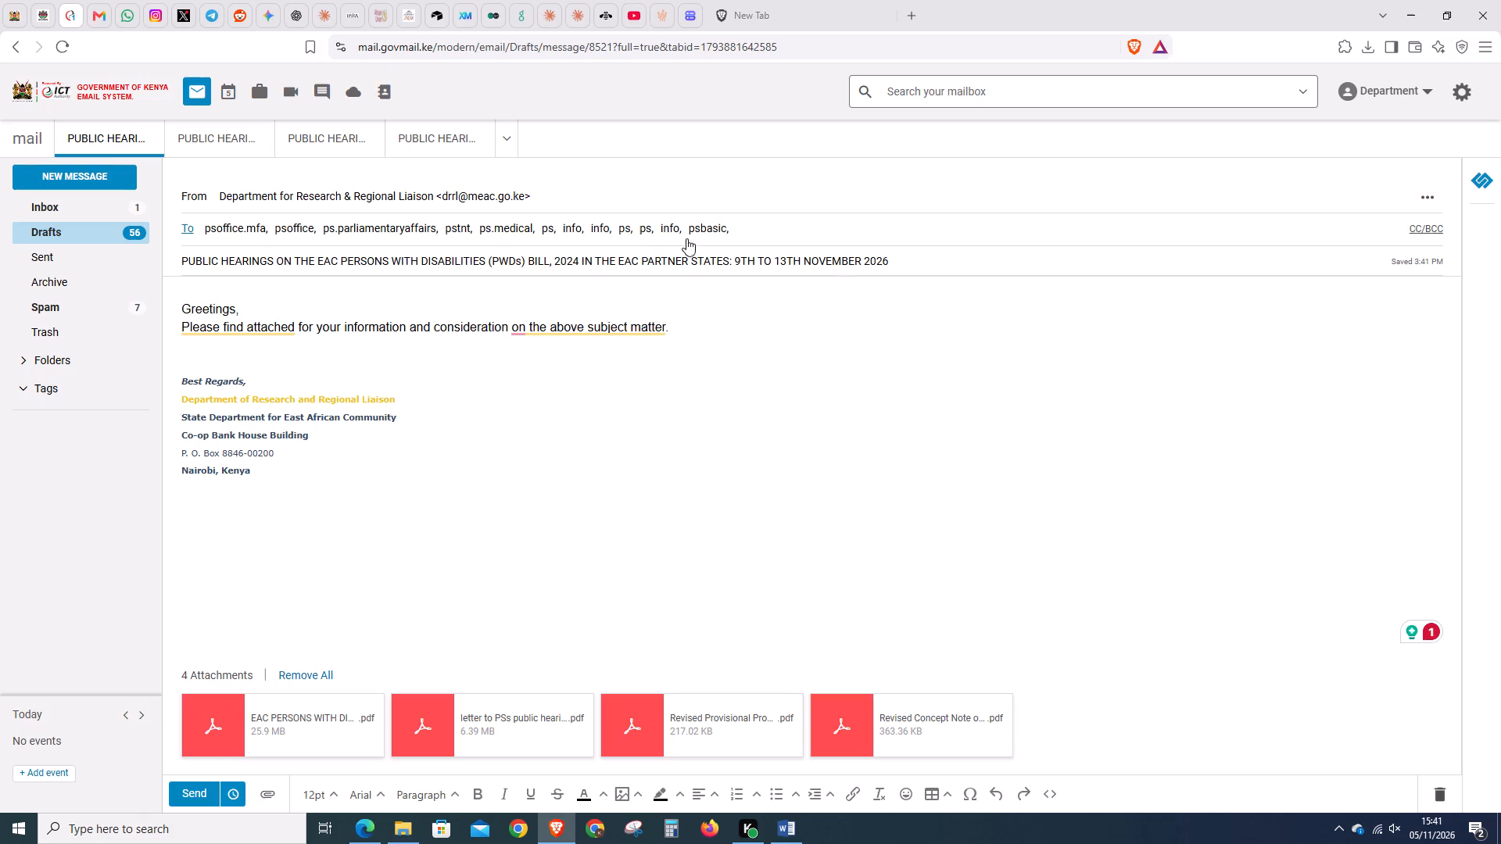
Add the two individual contacts as Cc recipients of the principal secretaries draft.
click(1416, 226)
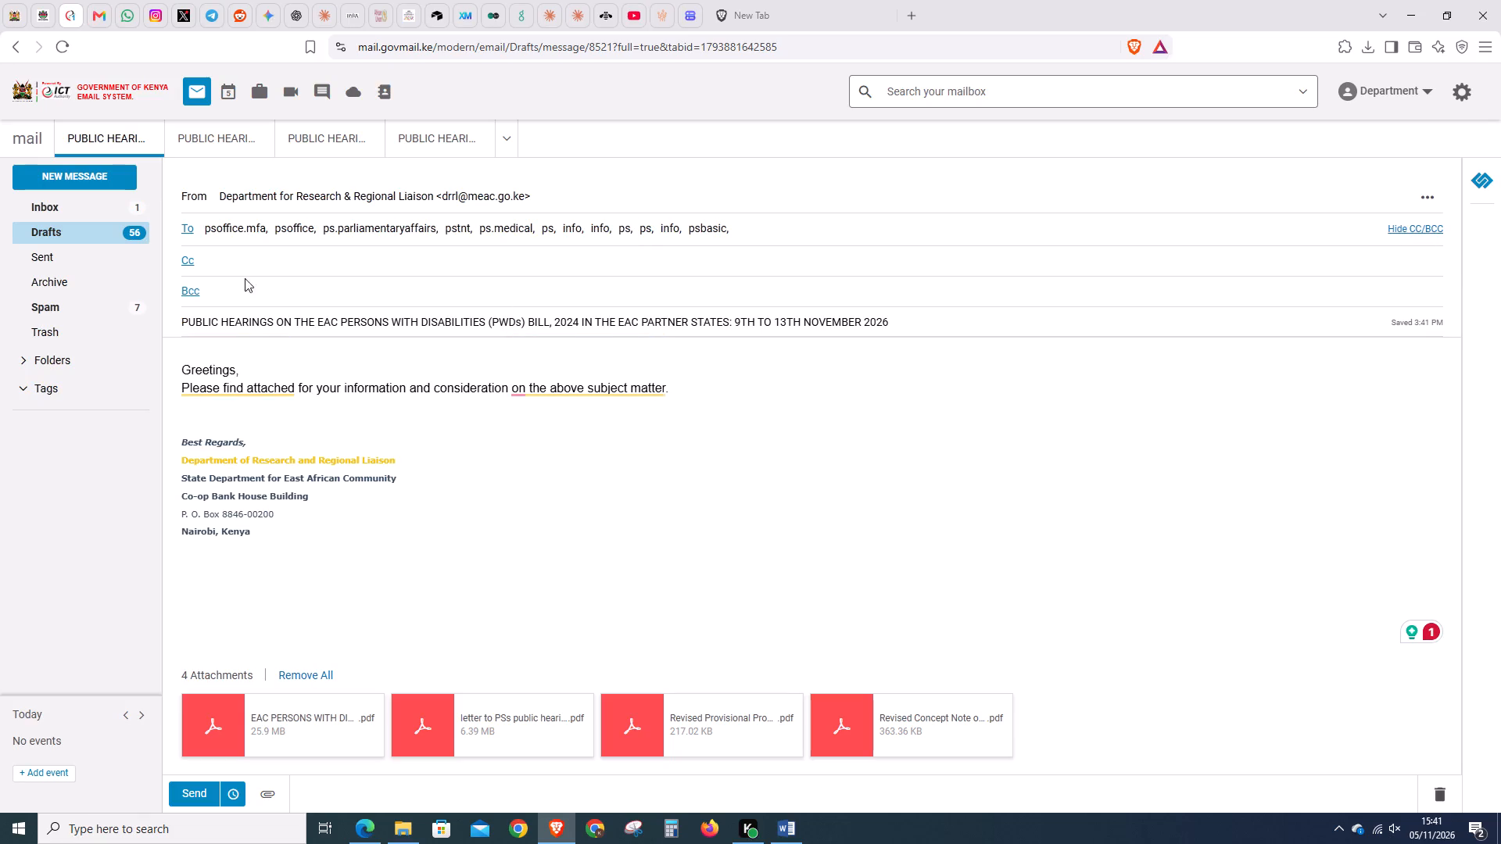
click(237, 257)
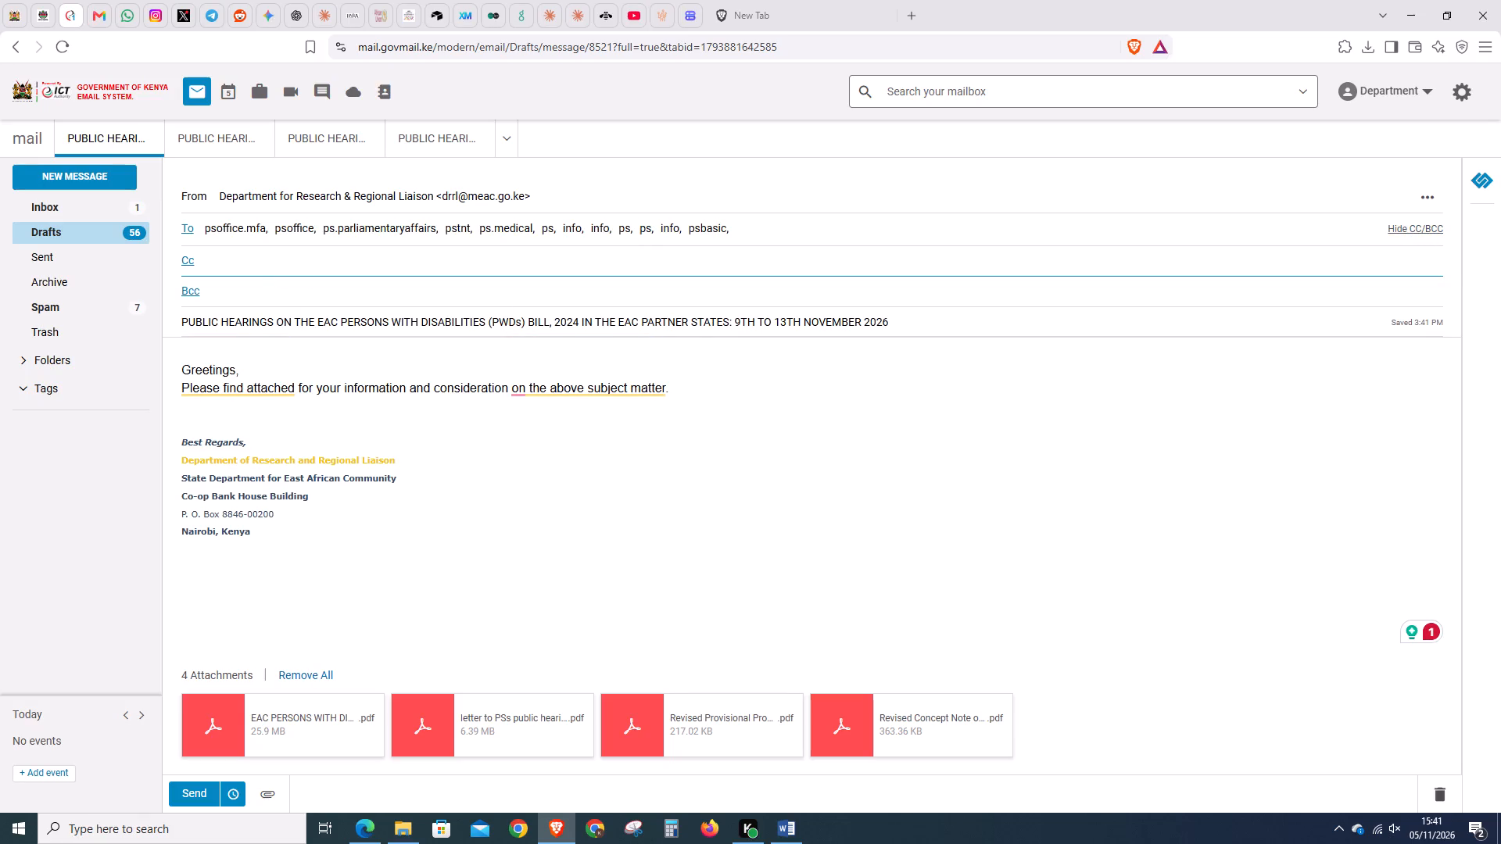
text(wanj)
click(334, 291)
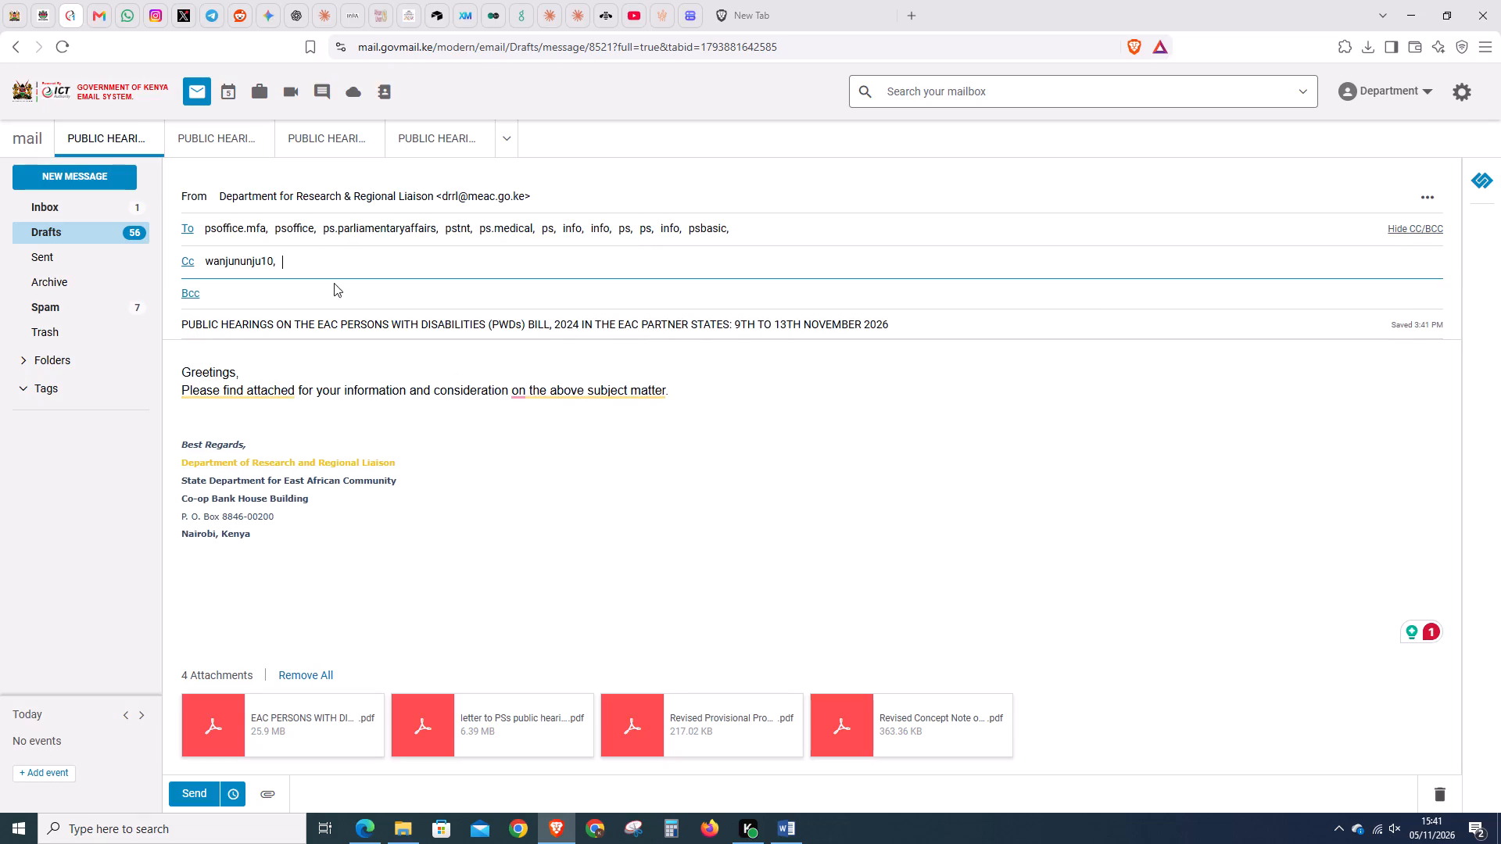
text(vodu)
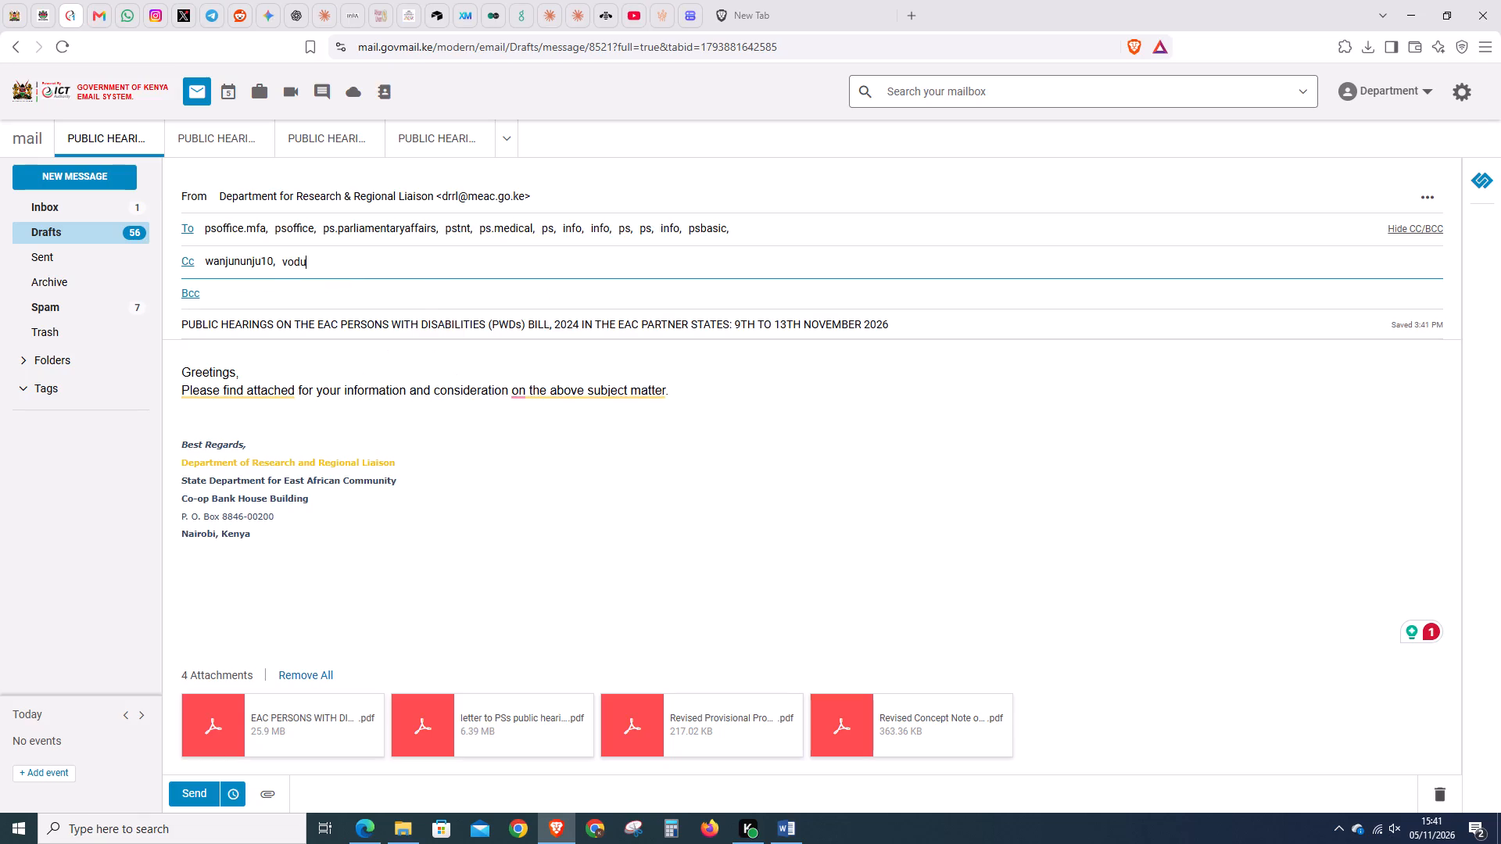
click(350, 295)
Copy the greeting and message sentence from the principal secretaries draft into the Solicitor General draft's body, above the signature.
drag(181, 372, 667, 388)
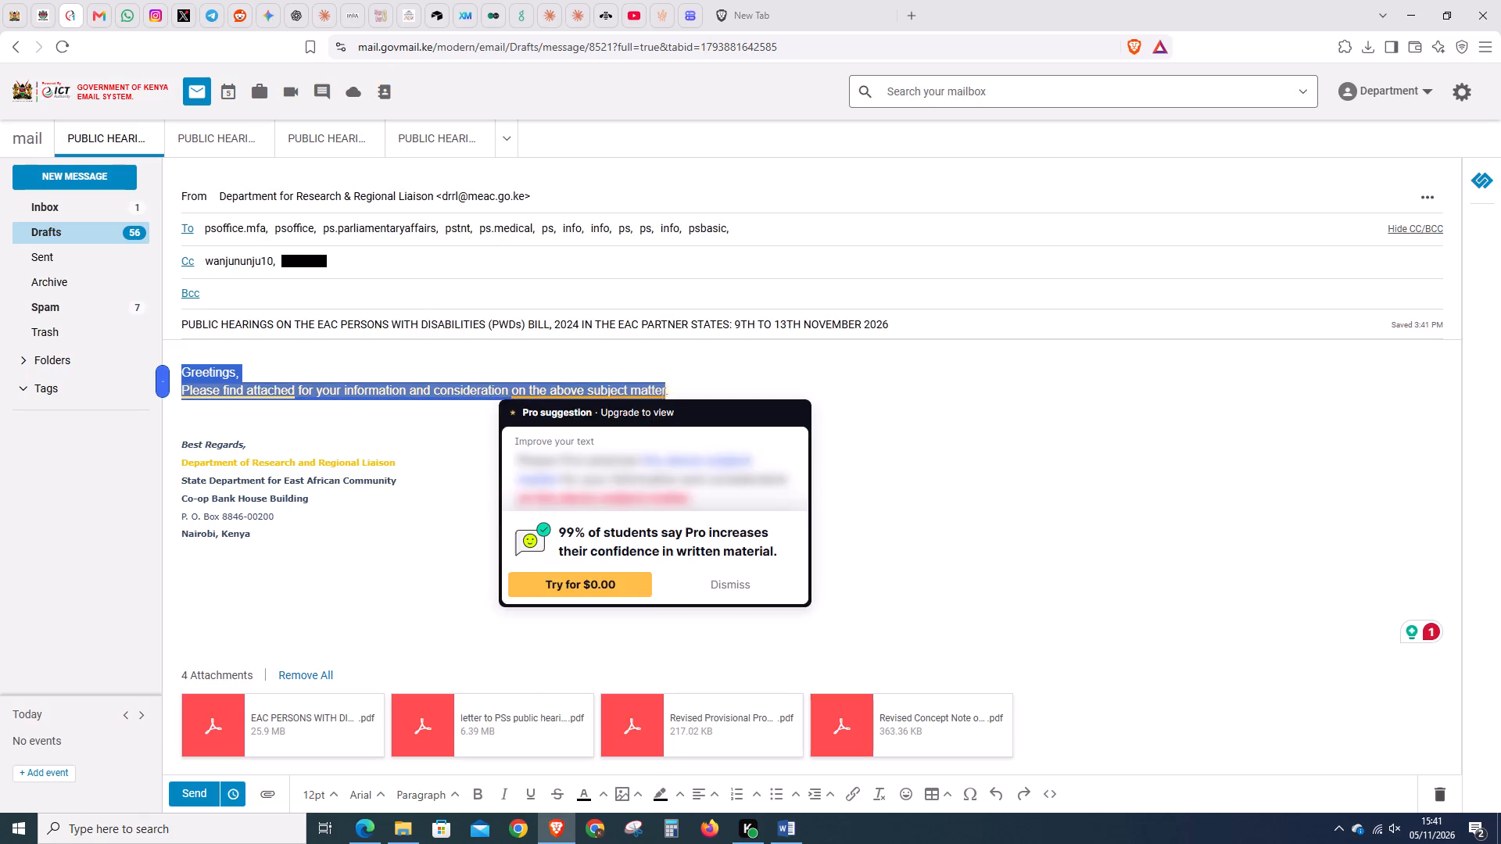
drag(667, 388, 668, 388)
right_click(476, 387)
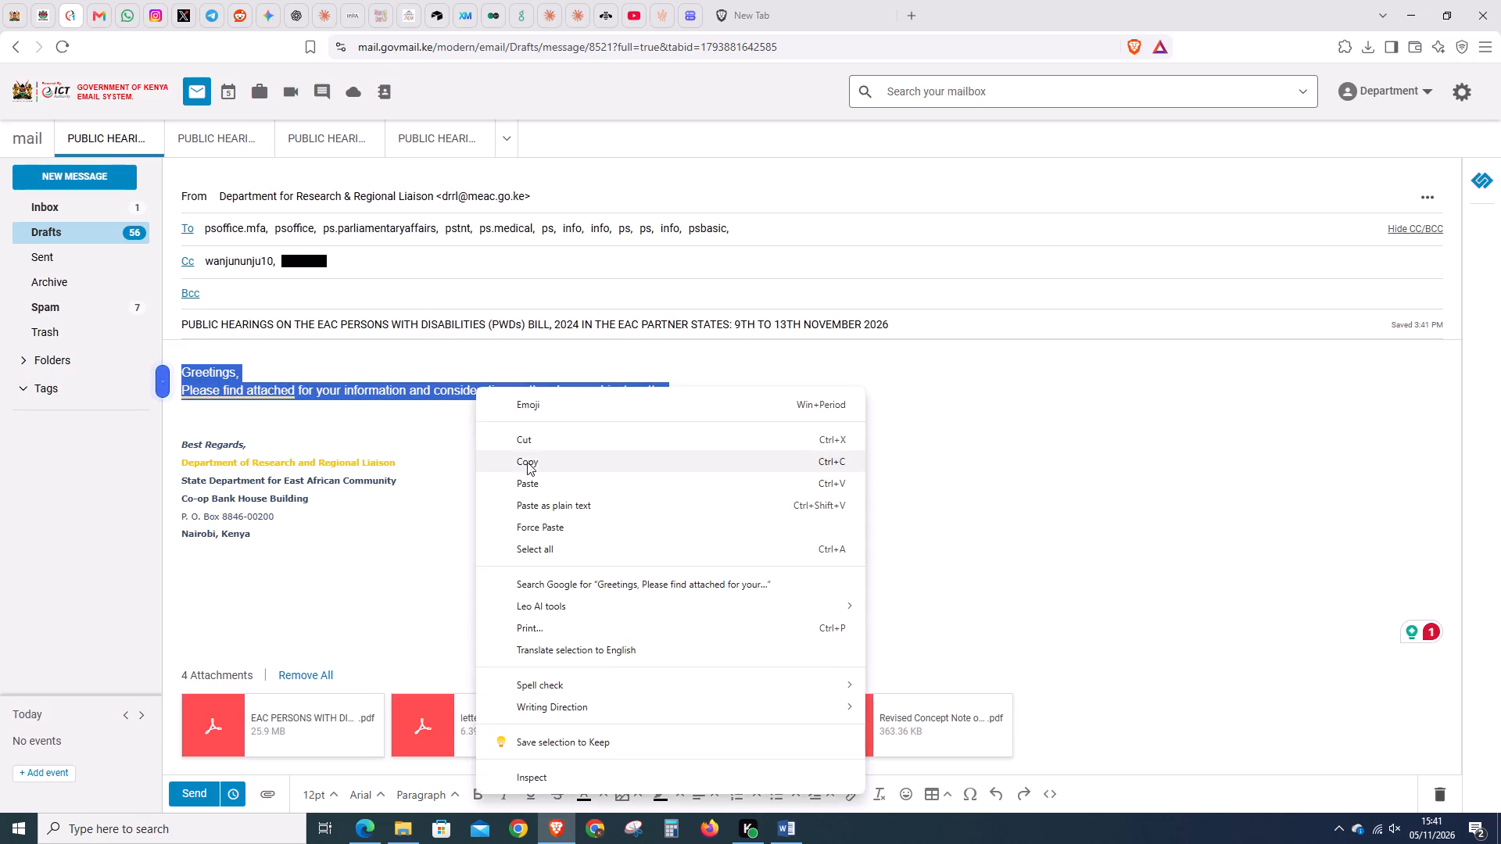
click(527, 462)
click(679, 393)
click(188, 148)
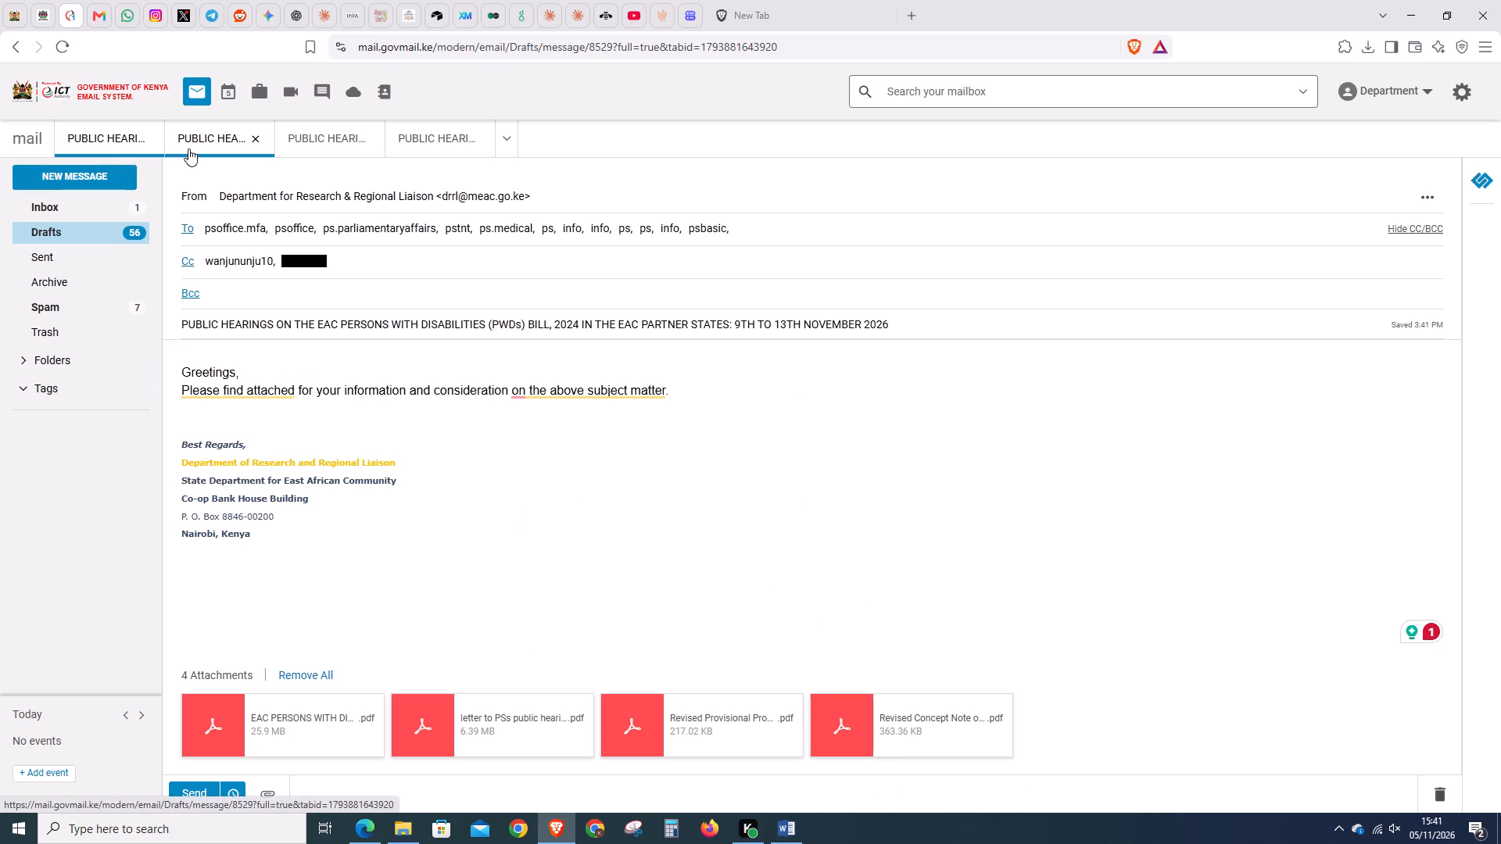
click(196, 295)
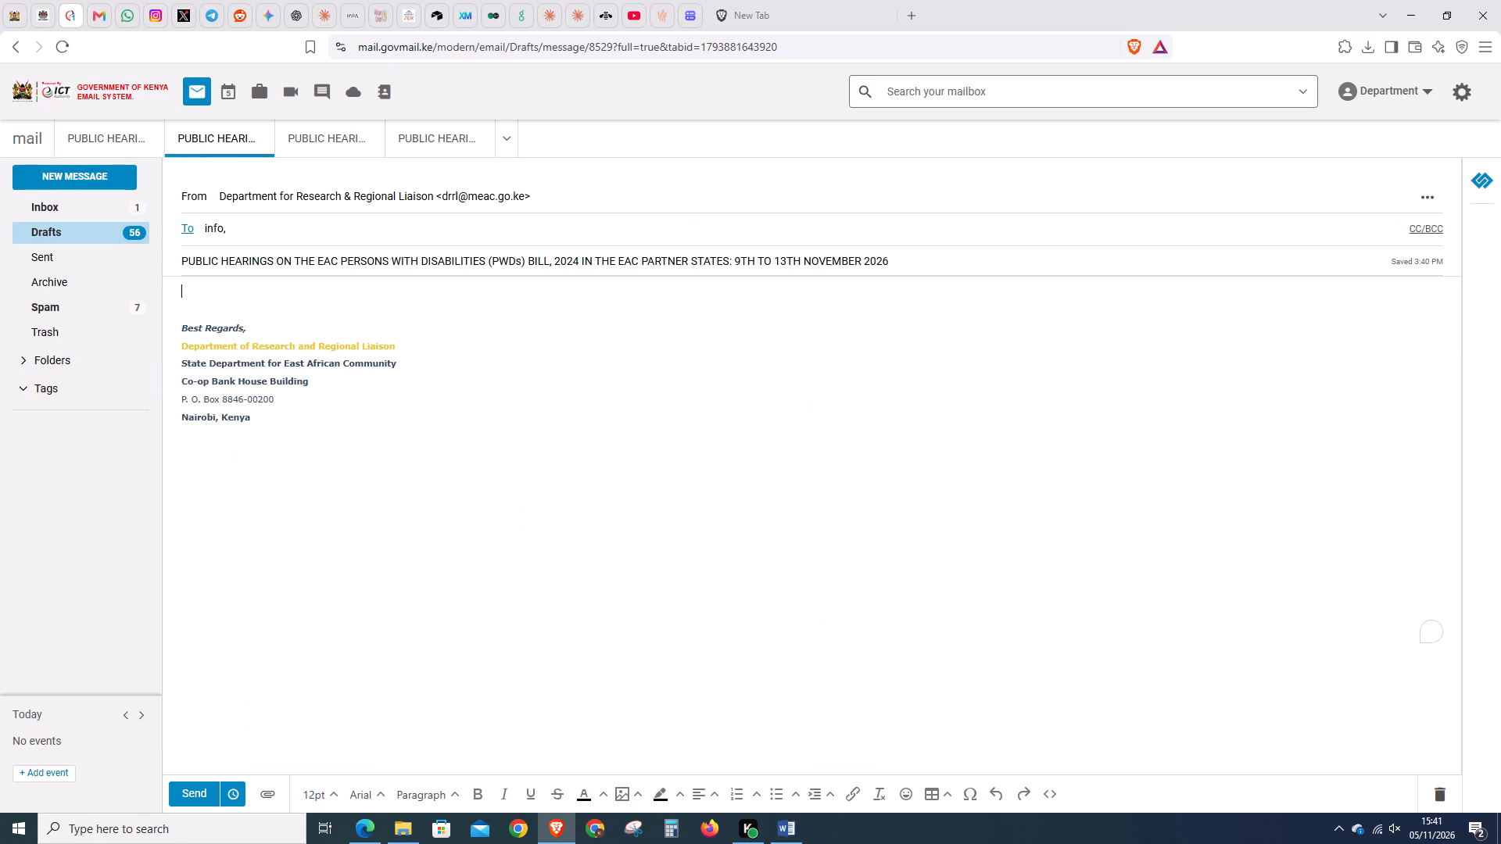
right_click(196, 295)
click(232, 450)
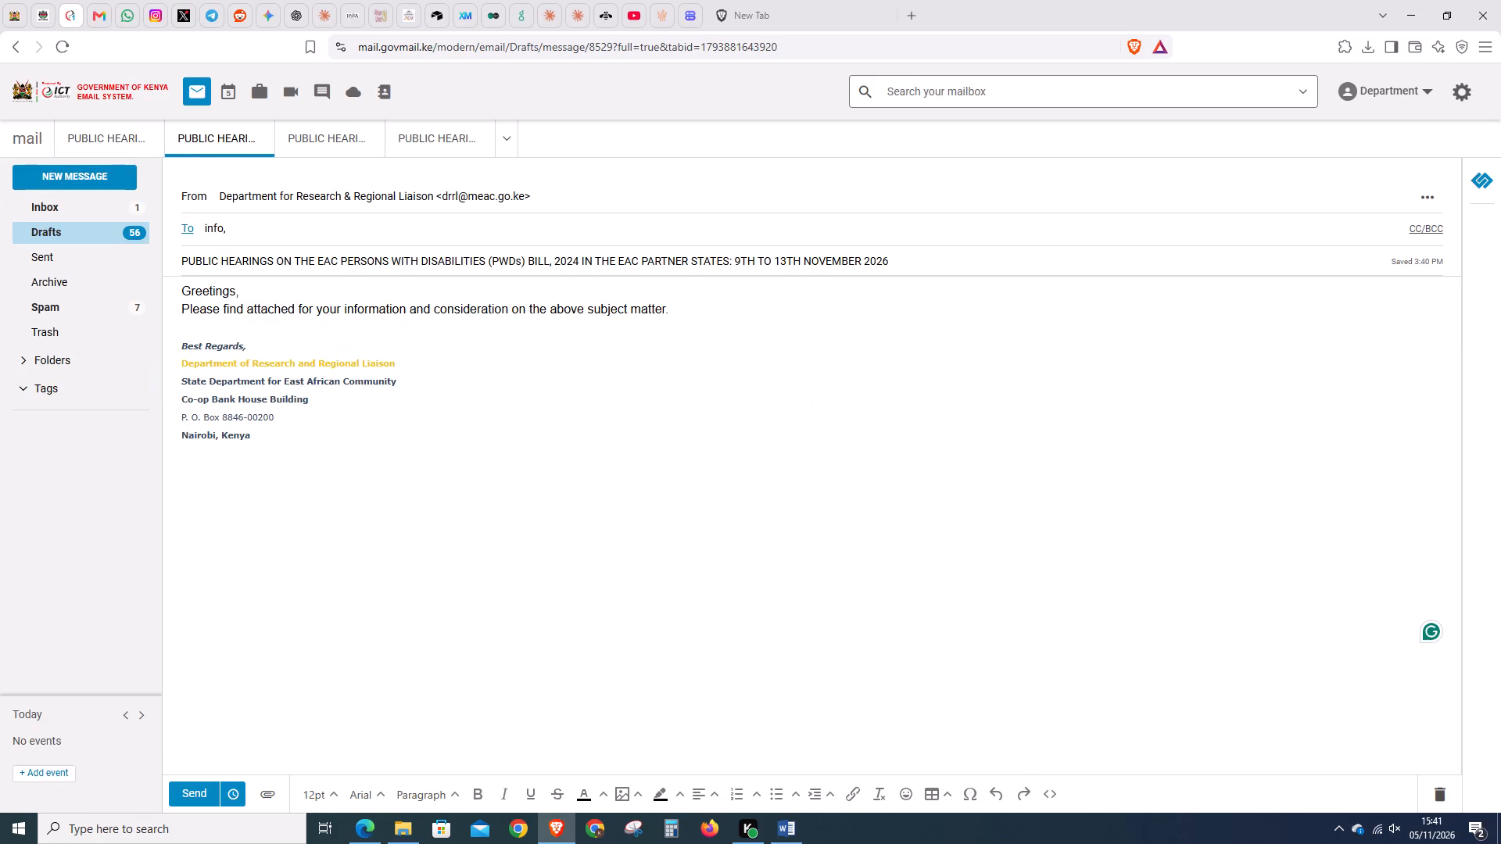
Add the same two individual contacts as Cc recipients of the Solicitor General draft.
click(1413, 231)
click(378, 257)
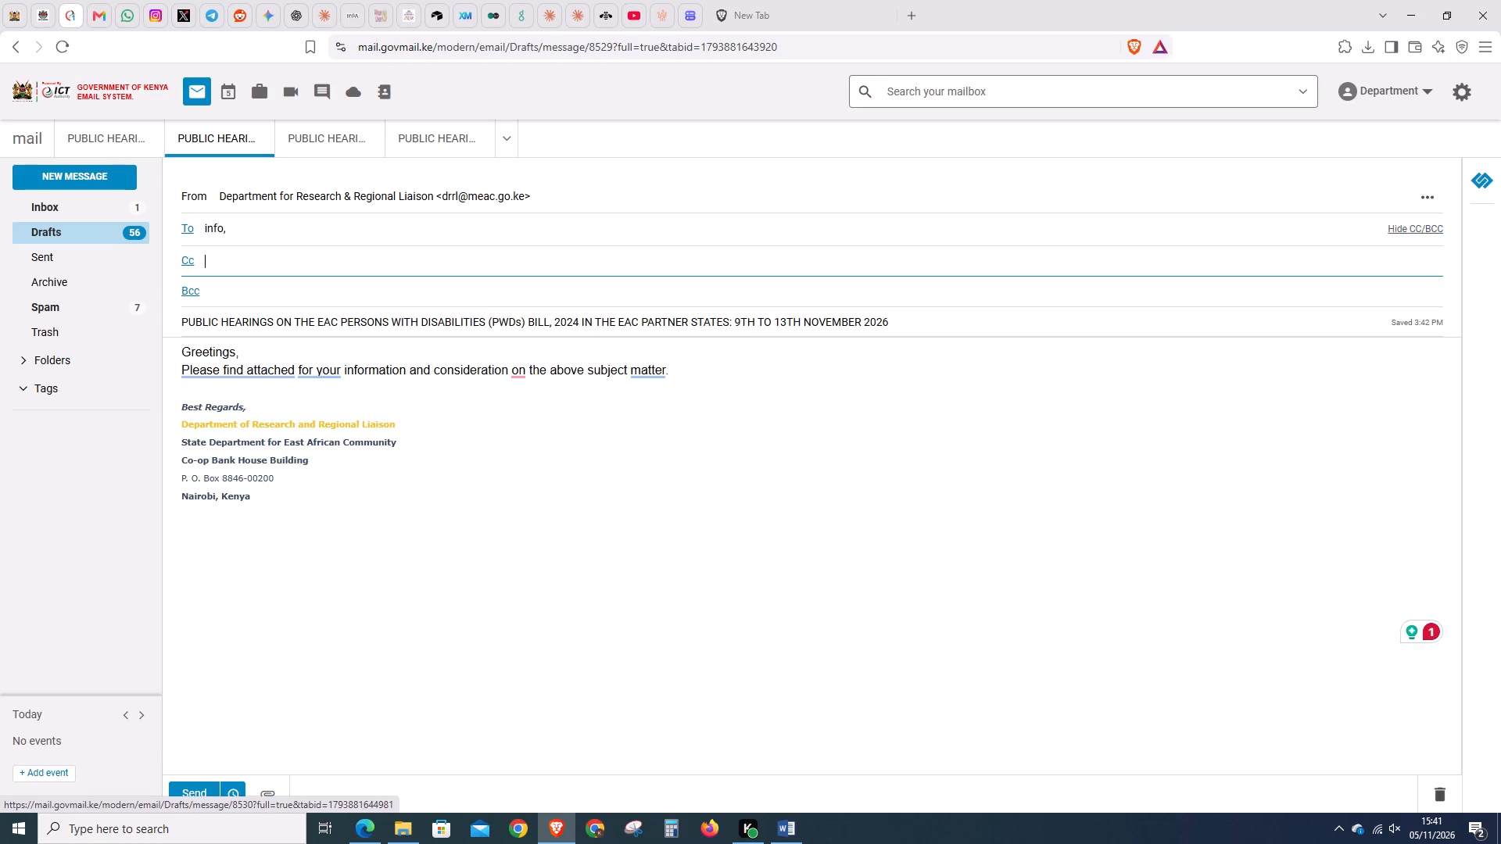
key(w)
key(a)
text(njun)
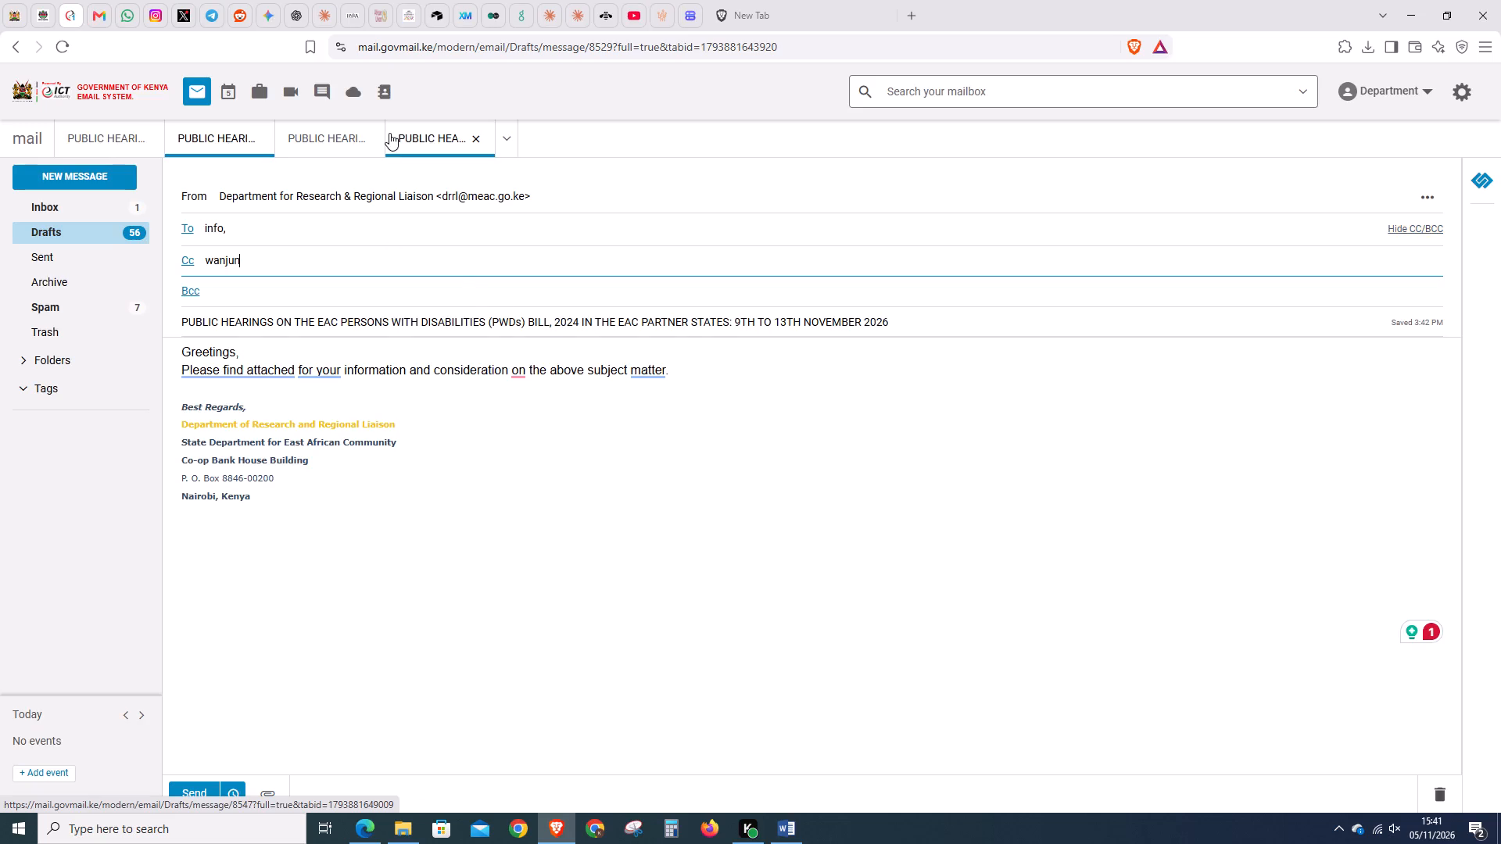
click(349, 284)
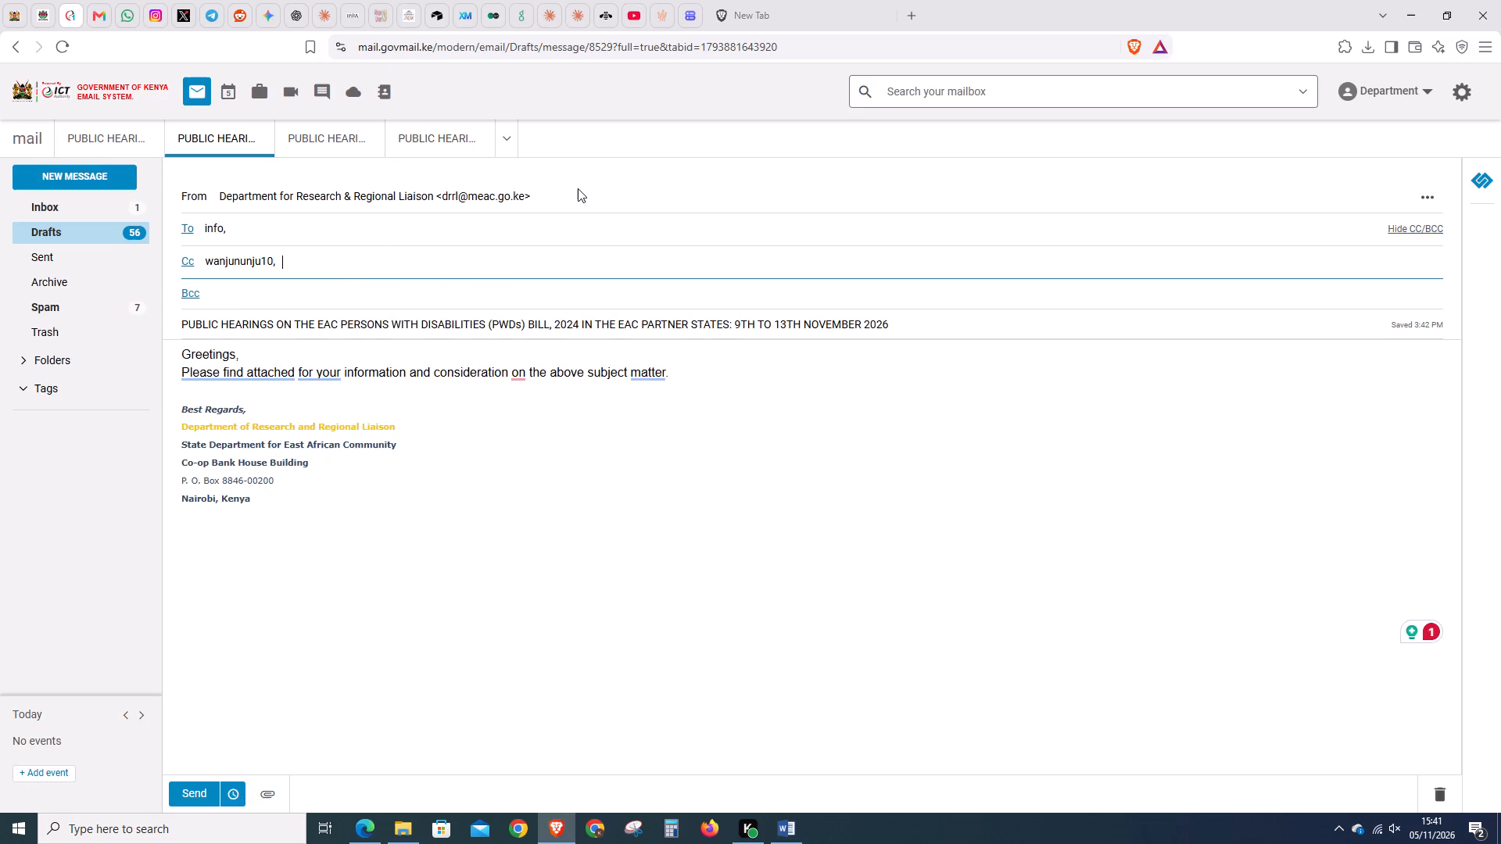
text(vodu)
click(287, 284)
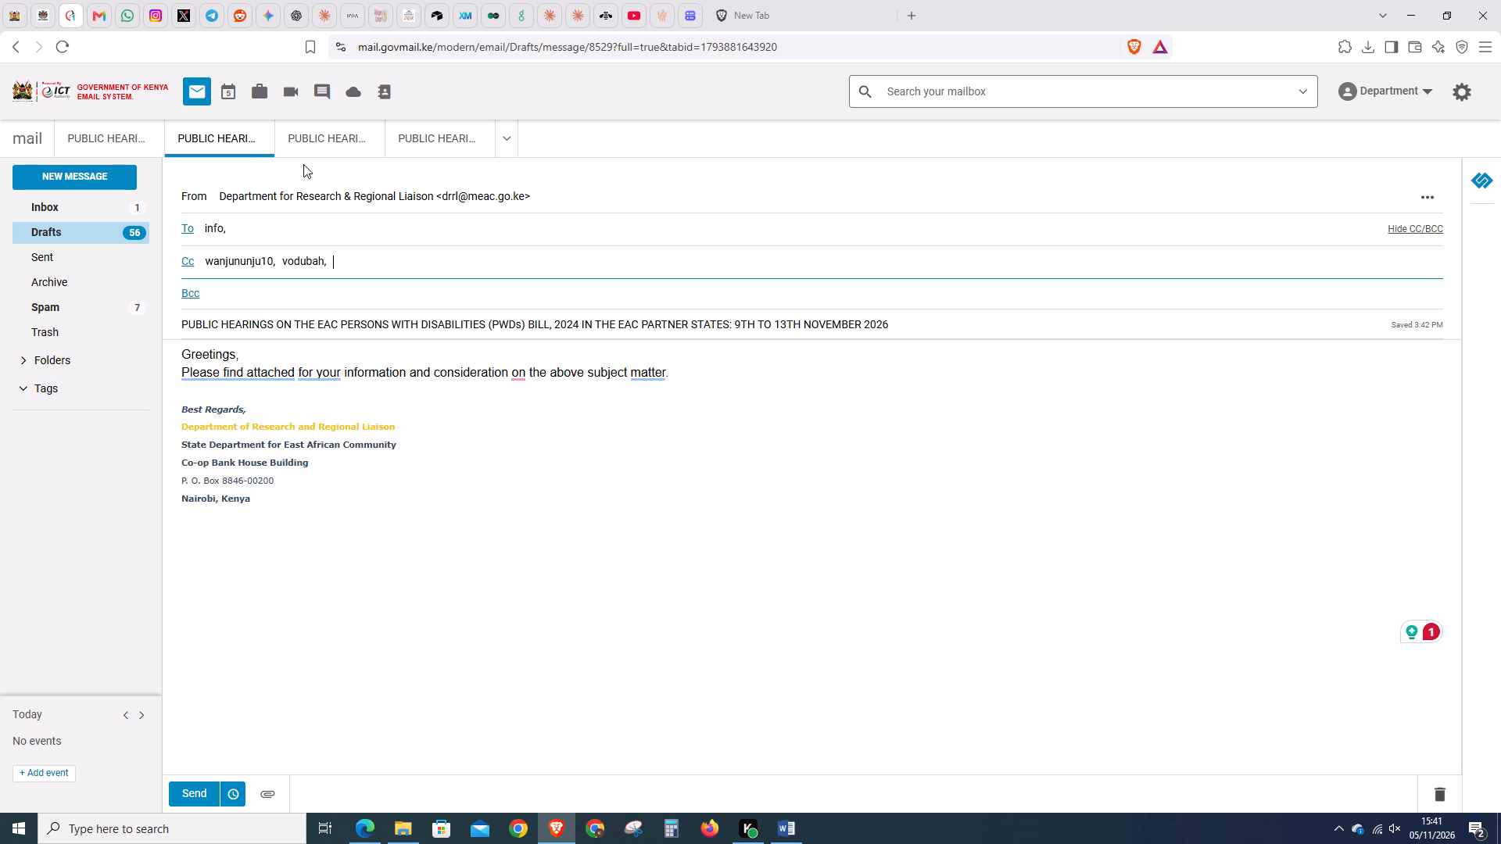
Paste the copied greeting and message sentence above the signature in the EALA draft.
click(306, 141)
click(191, 295)
right_click(191, 295)
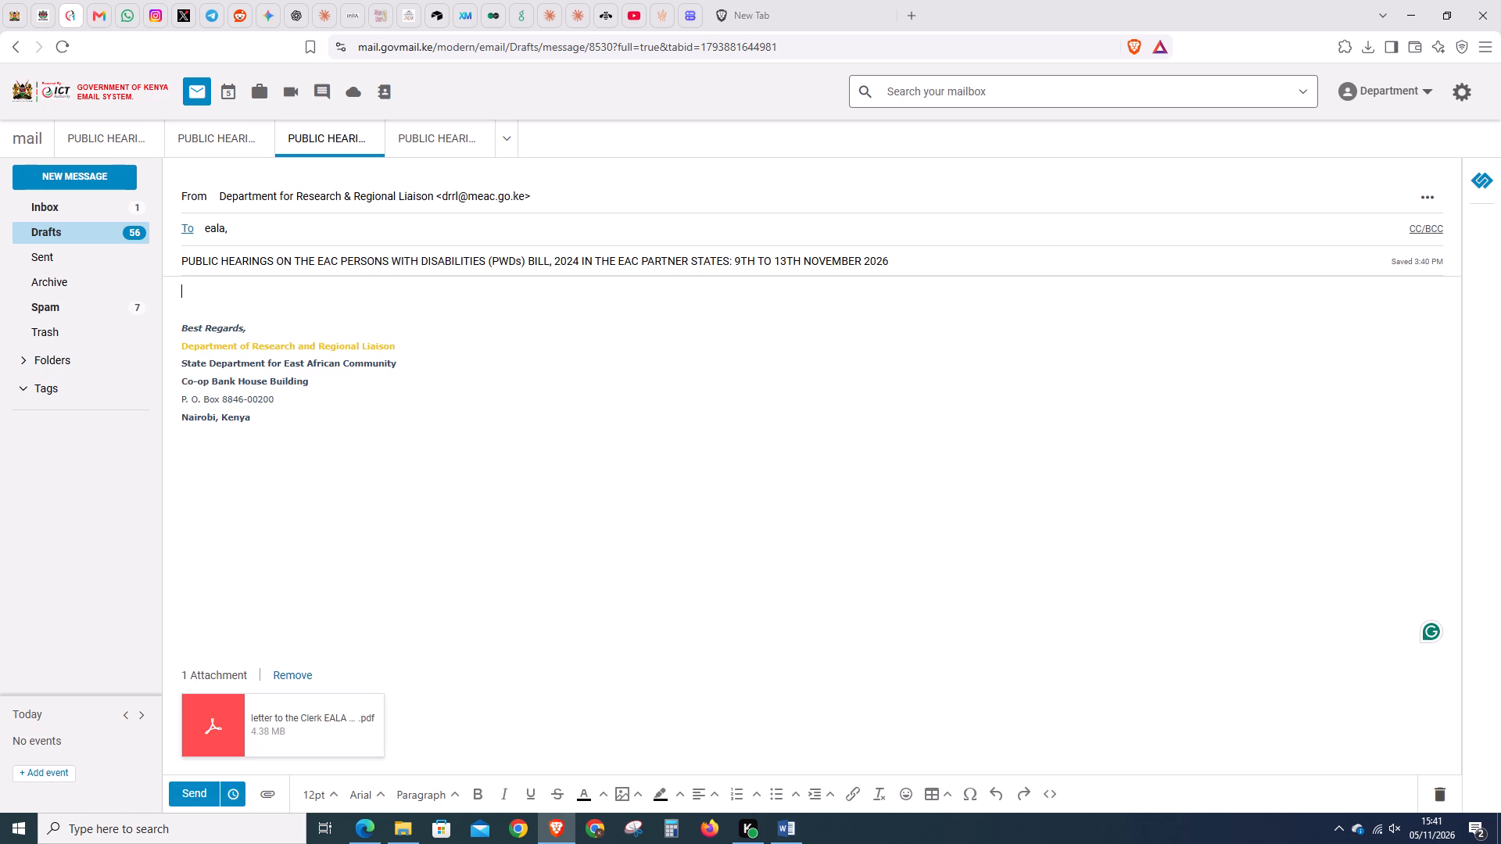
click(284, 442)
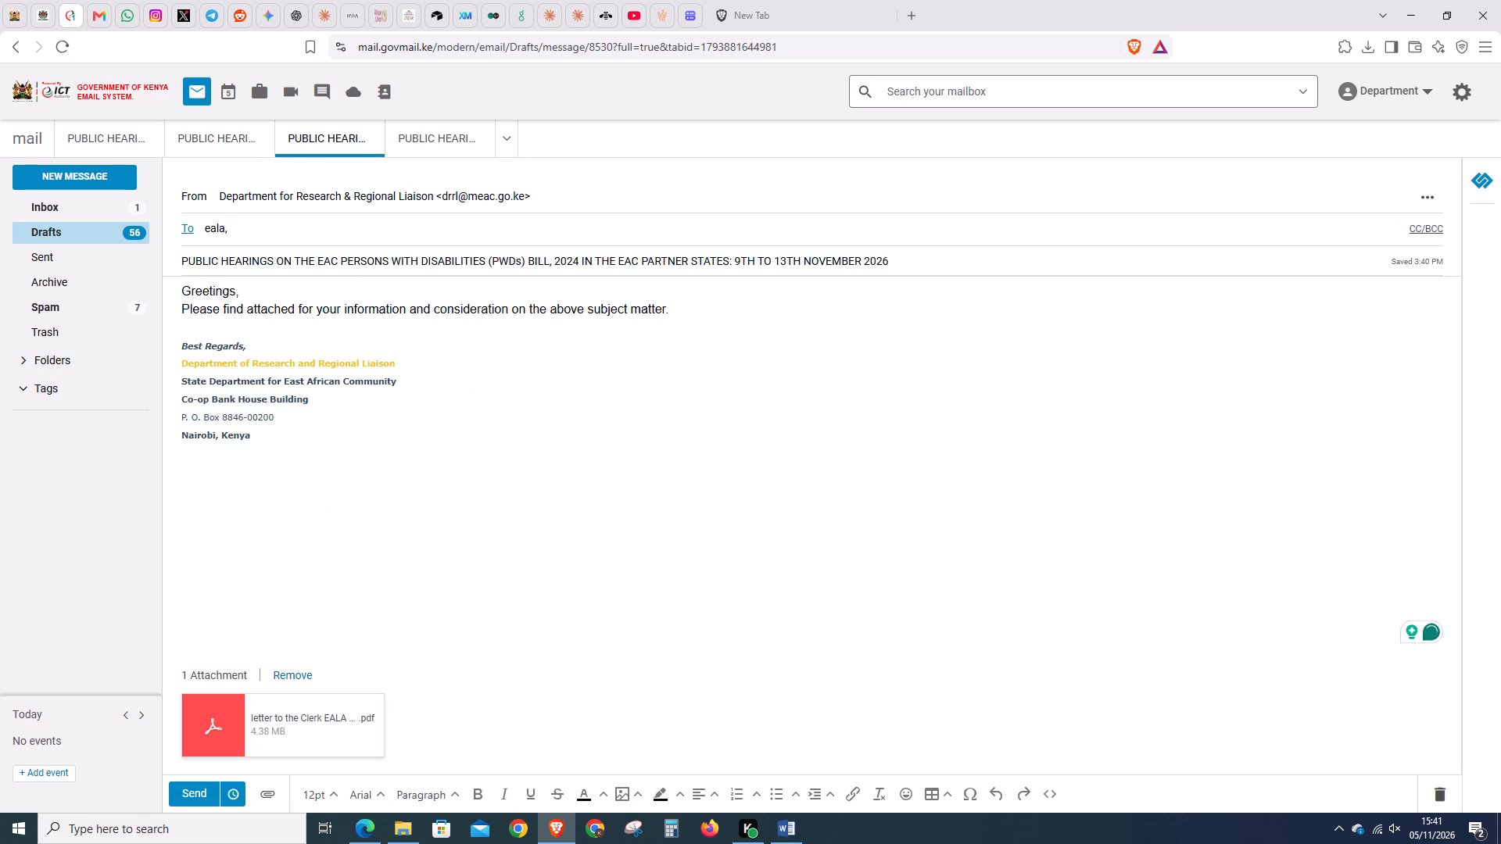
Add the same two individual contacts as Cc recipients of the EALA draft.
click(1412, 227)
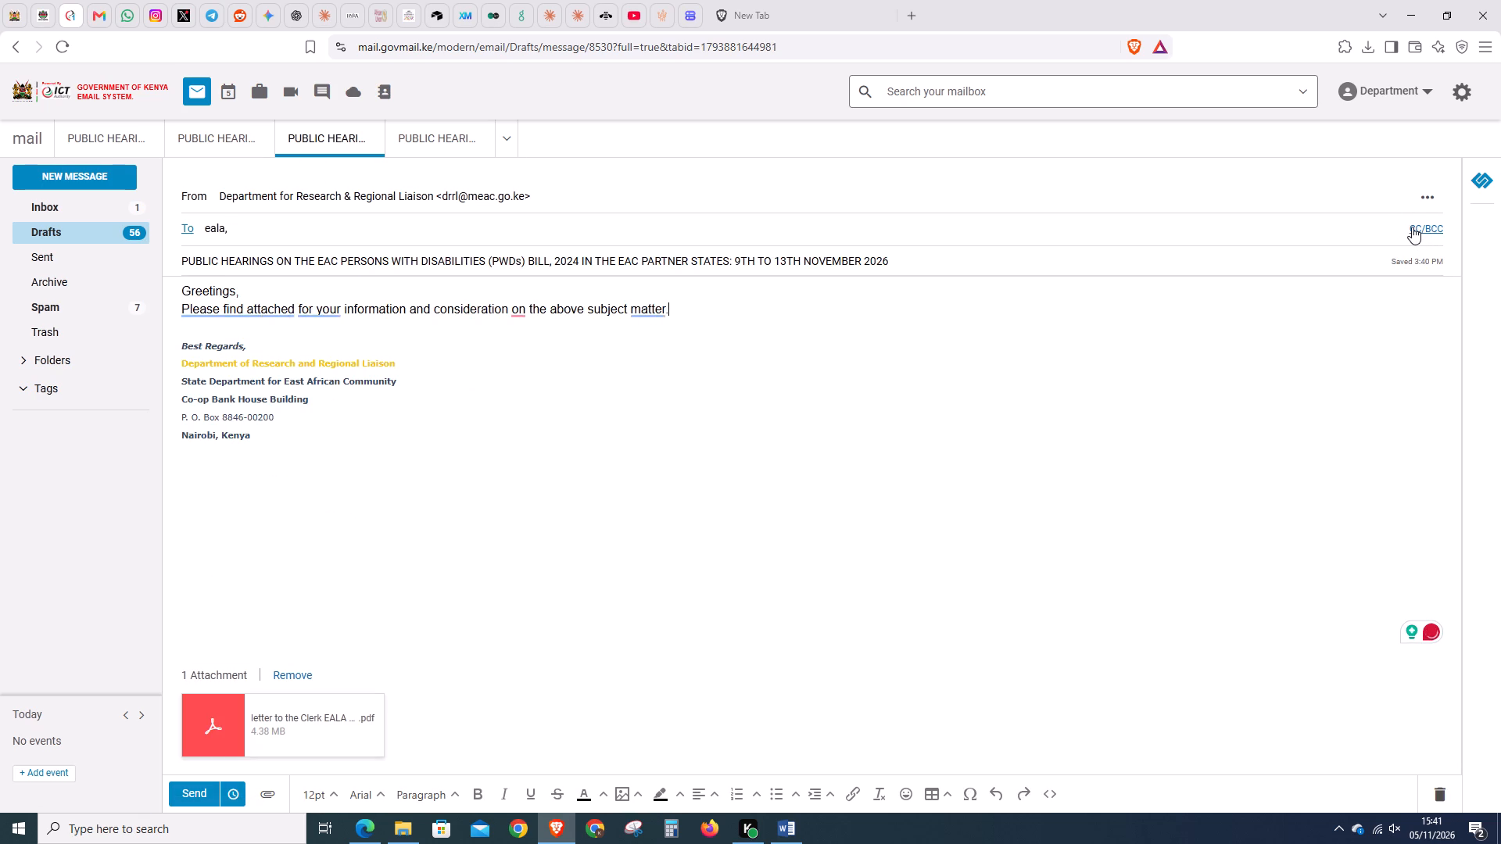
click(245, 266)
text(wanj)
click(285, 284)
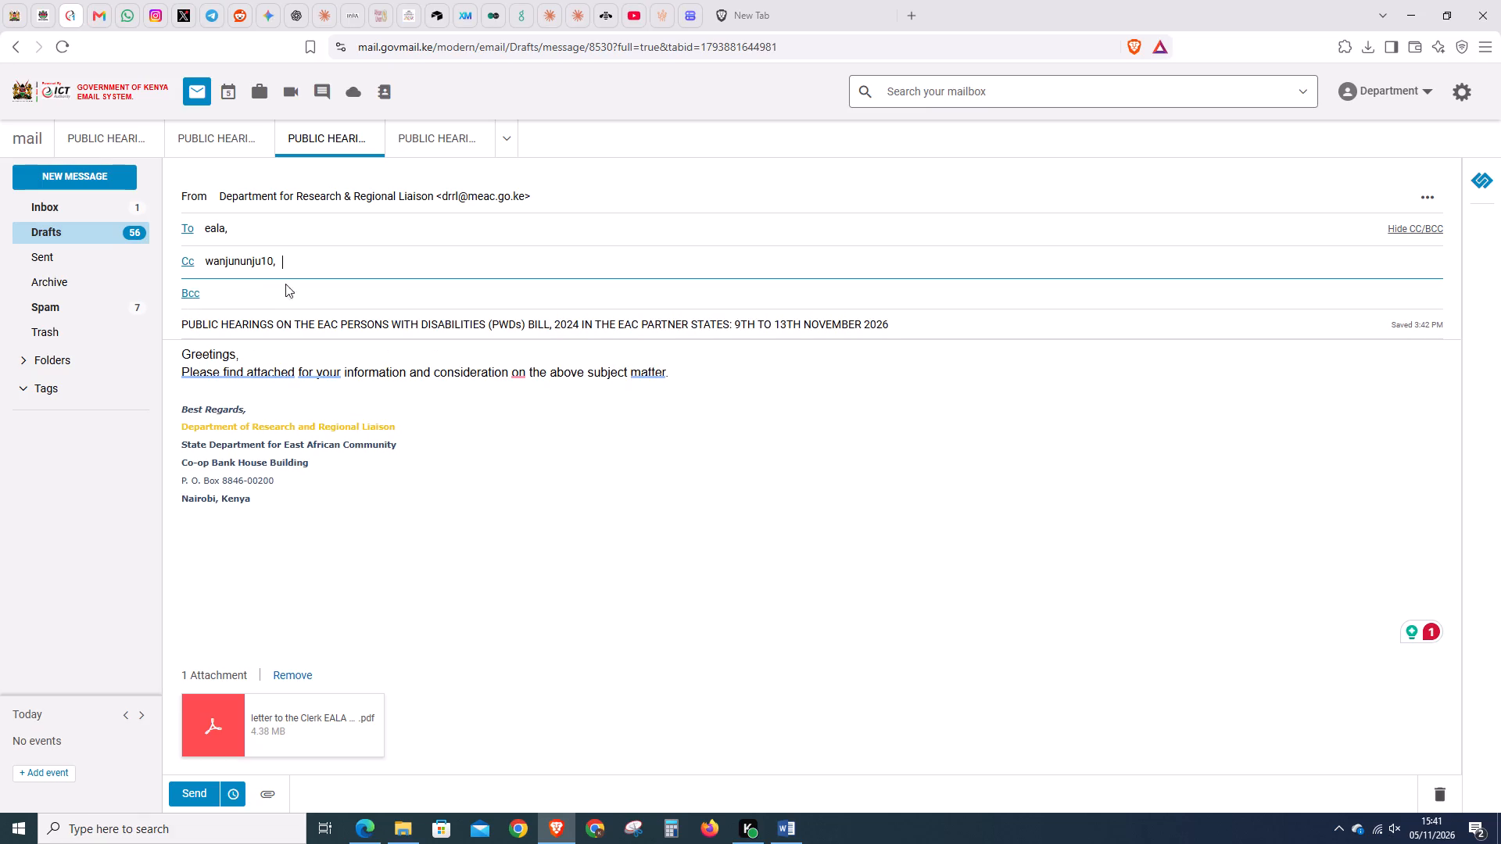
text(vod)
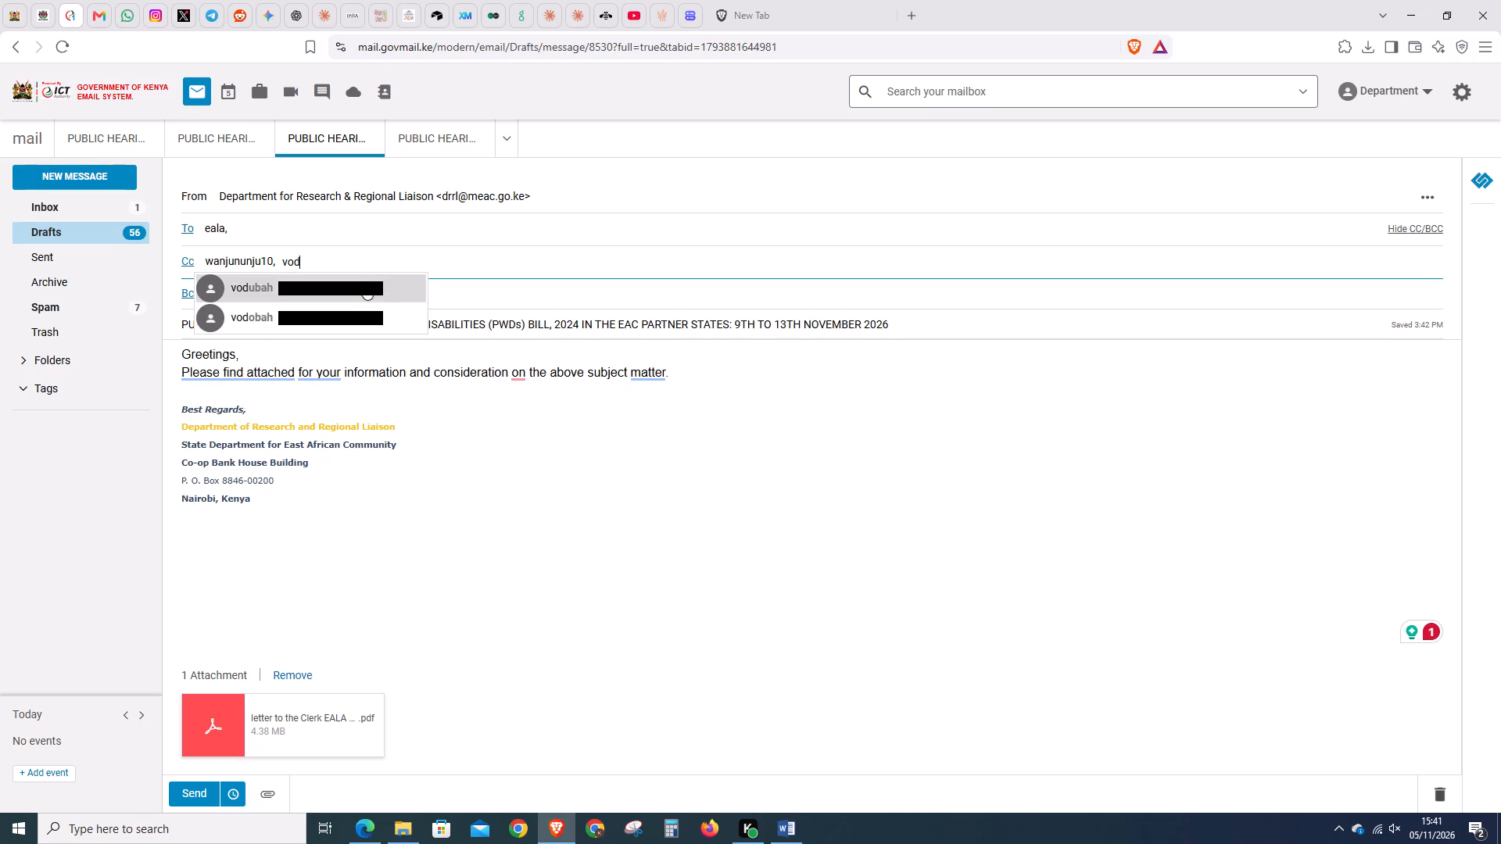
click(364, 282)
Paste the copied greeting and message sentence above the signature in the stakeholders draft.
click(439, 145)
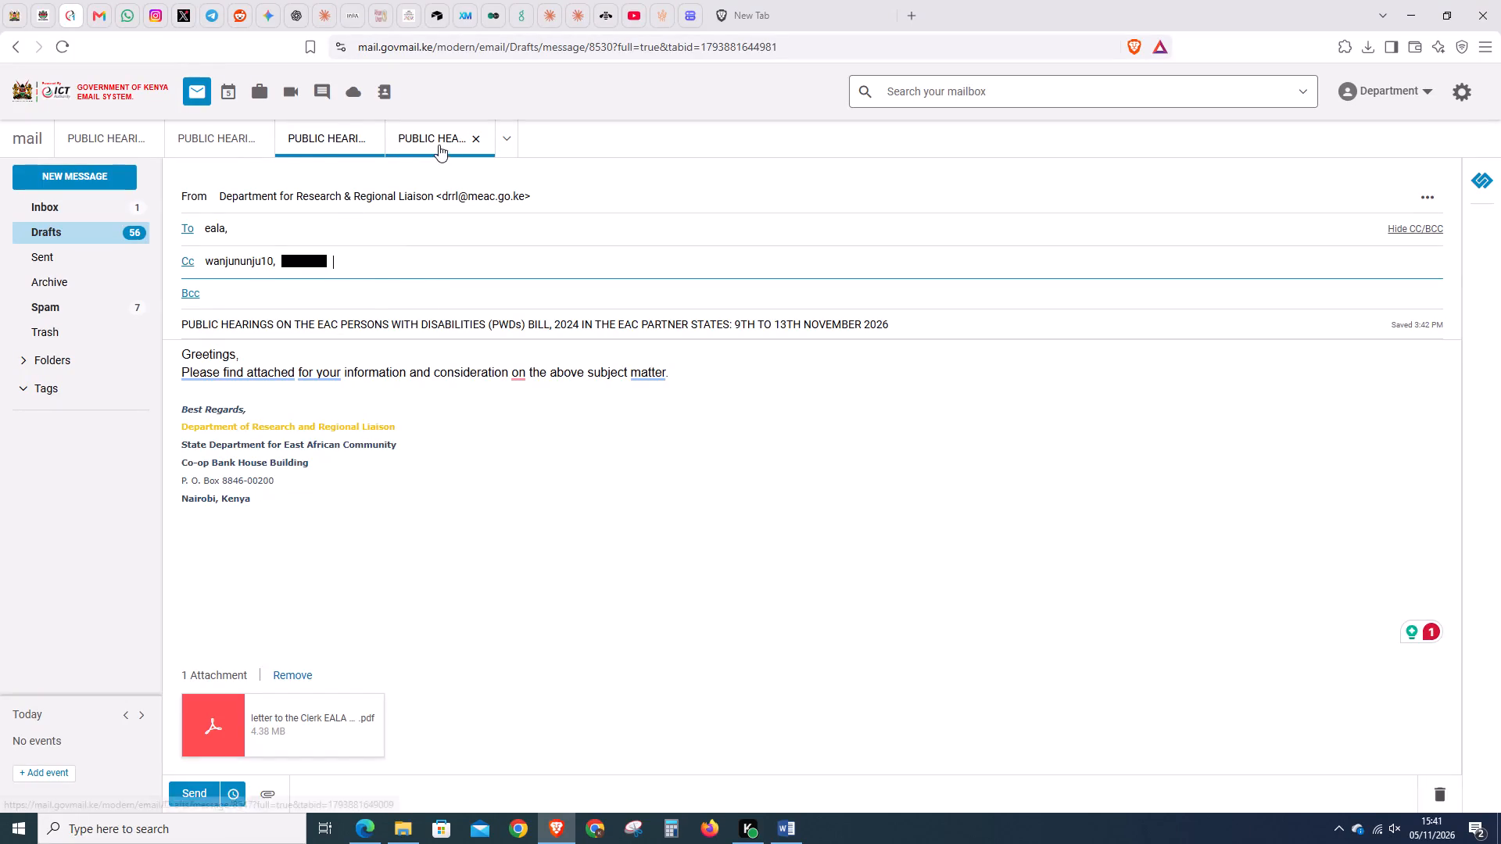
click(207, 290)
right_click(209, 291)
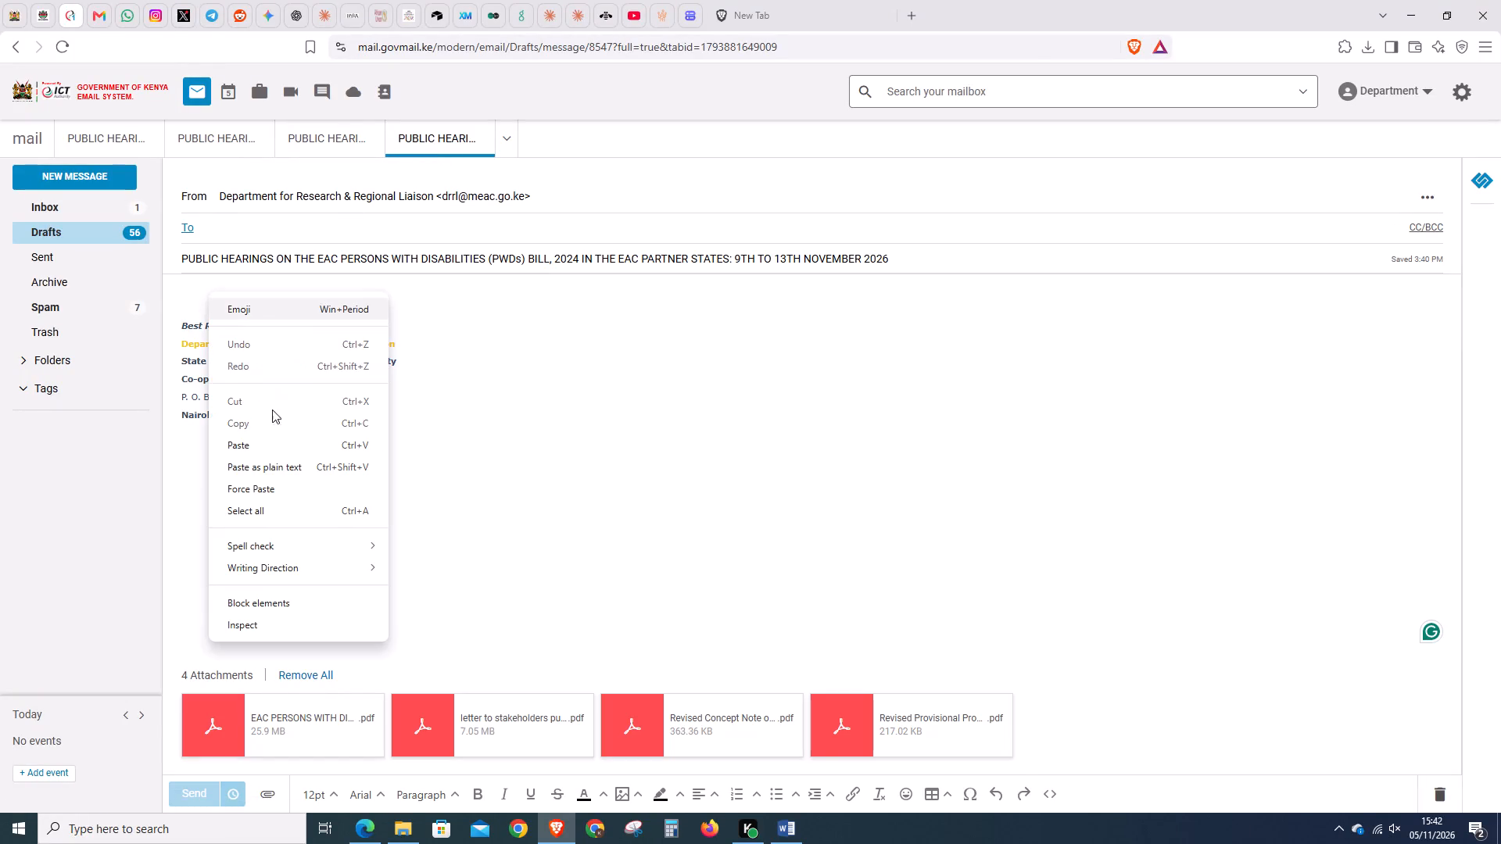
click(272, 440)
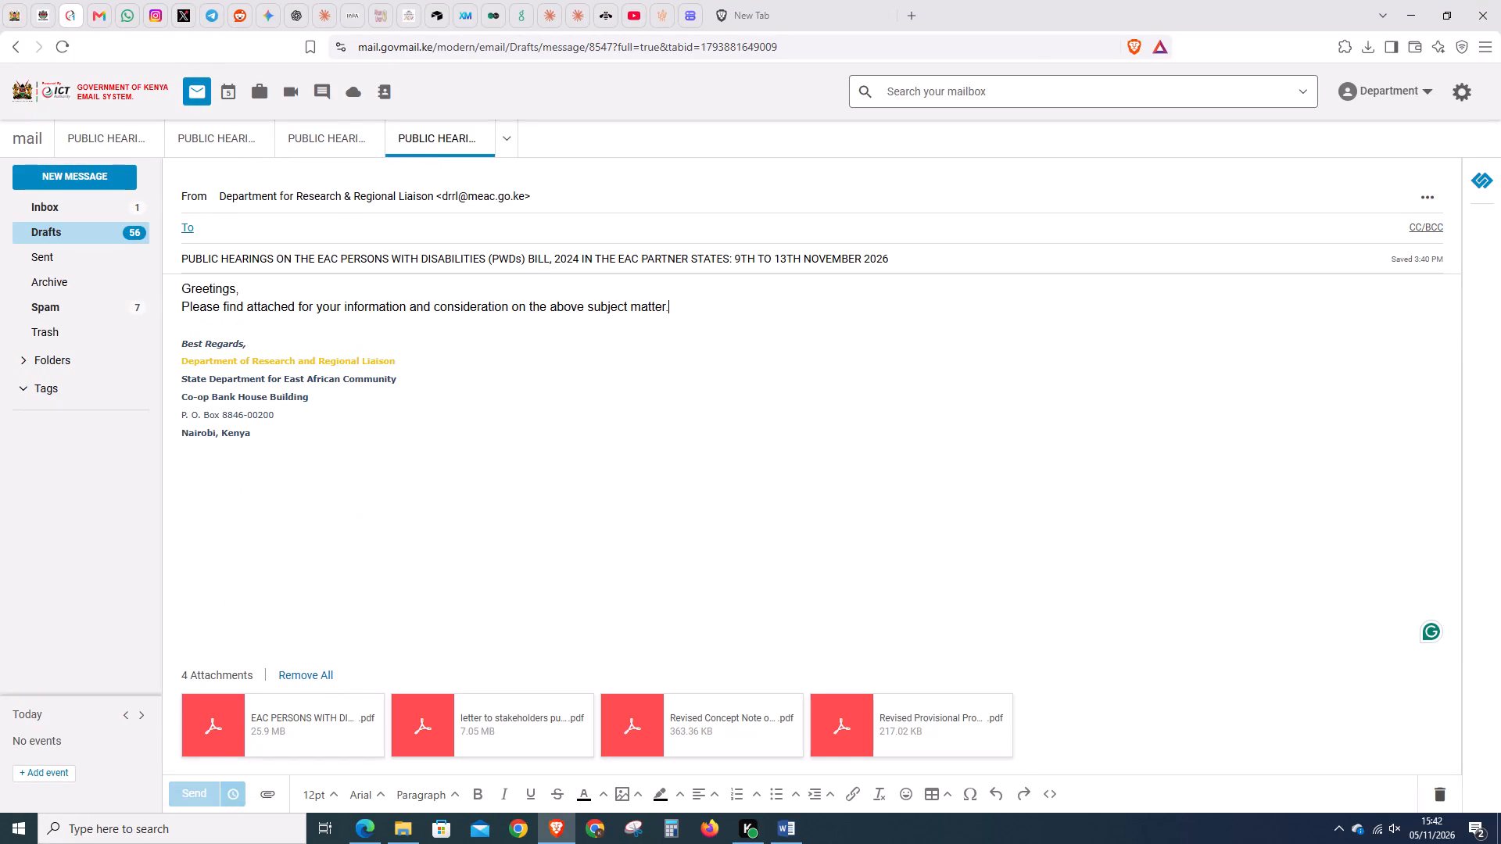
Add the same two individual contacts as Cc recipients of the stakeholders draft.
click(1416, 226)
click(252, 257)
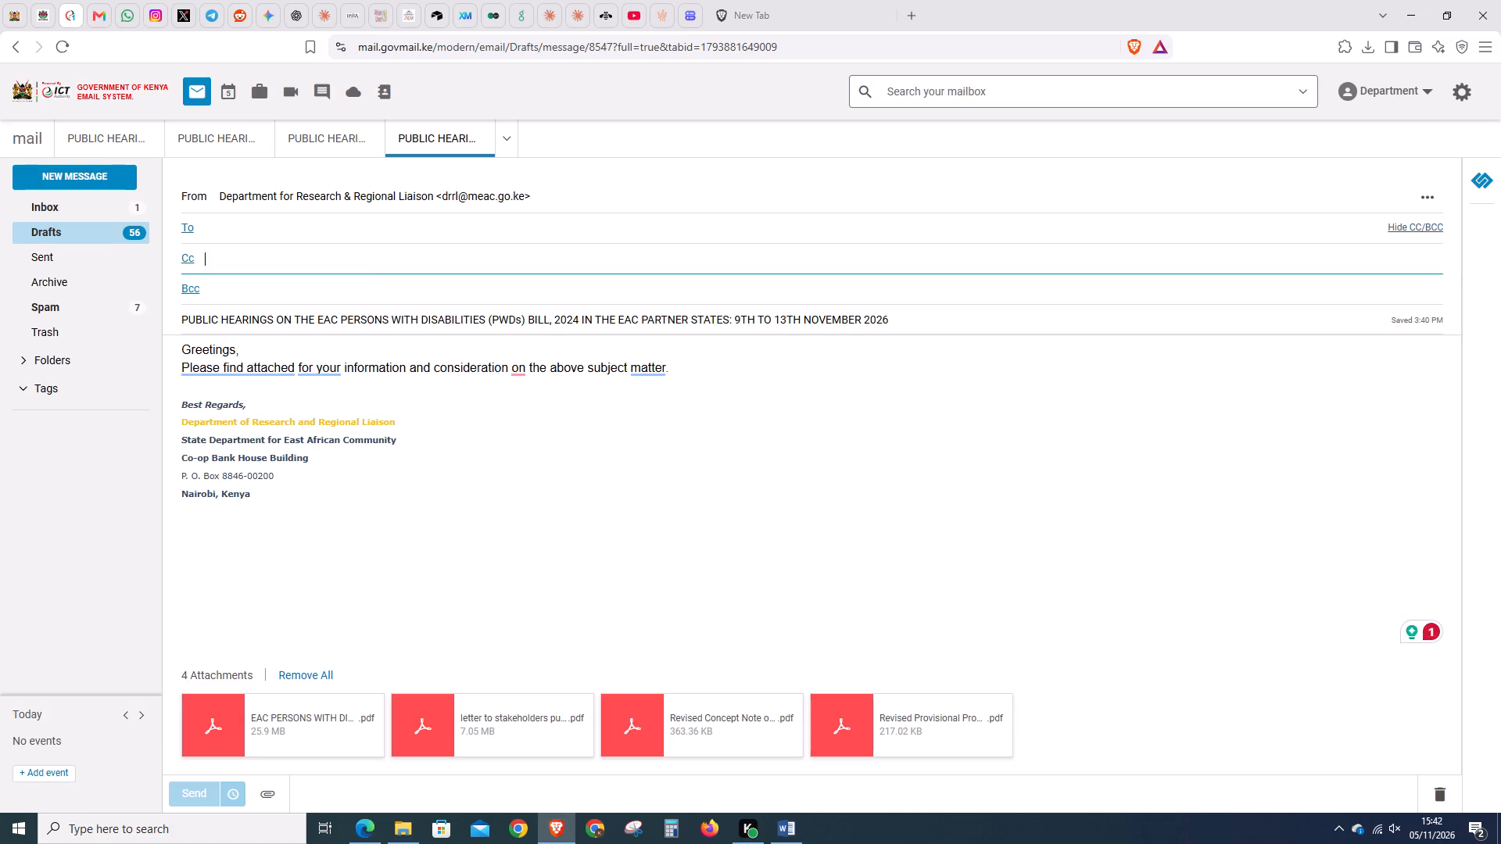
key(w)
key(a)
key(n)
key(j)
click(353, 280)
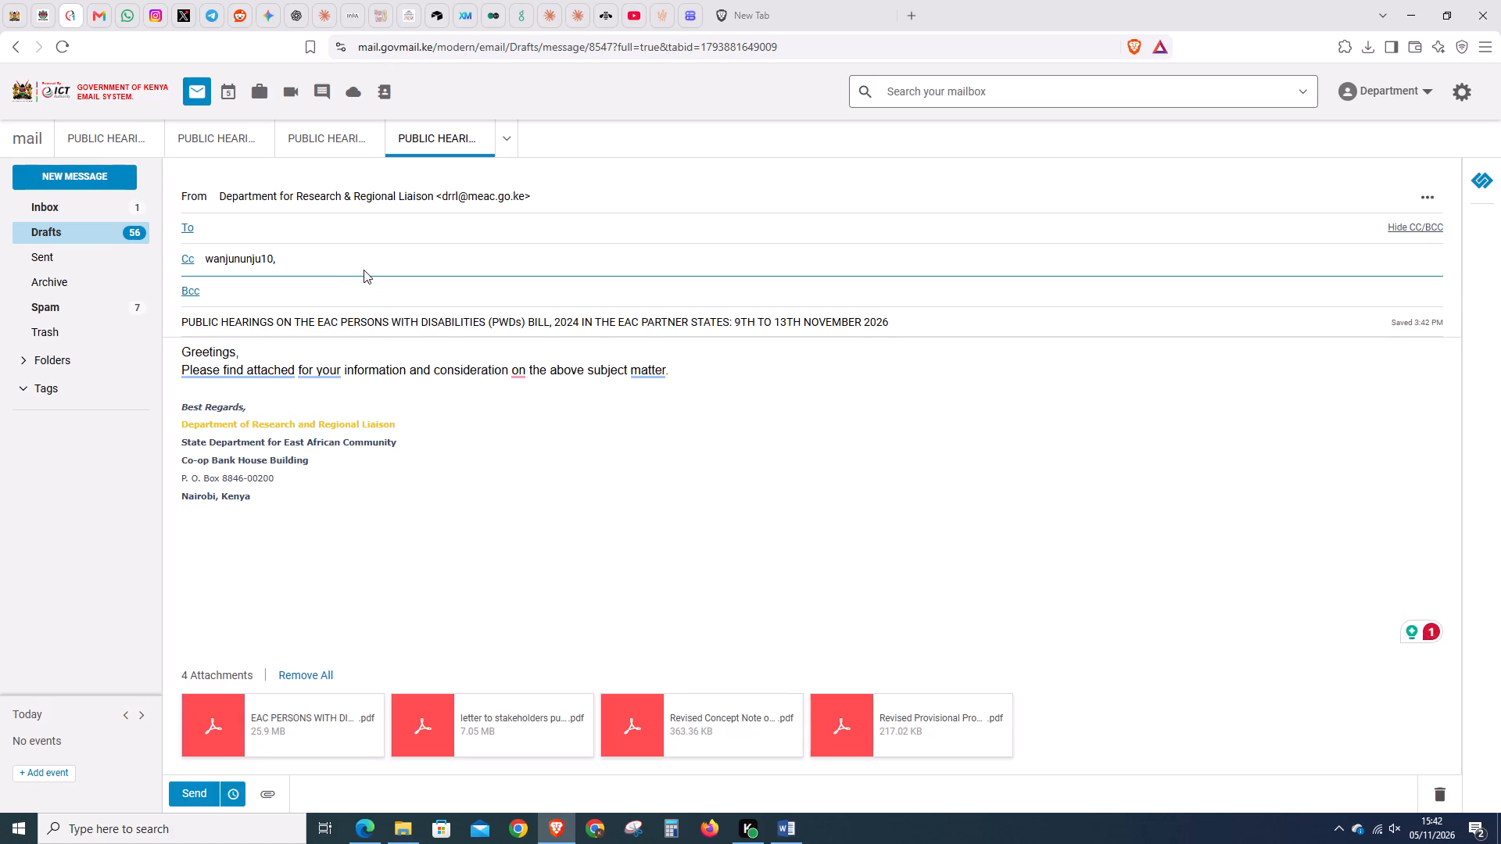
key(v)
text(odu)
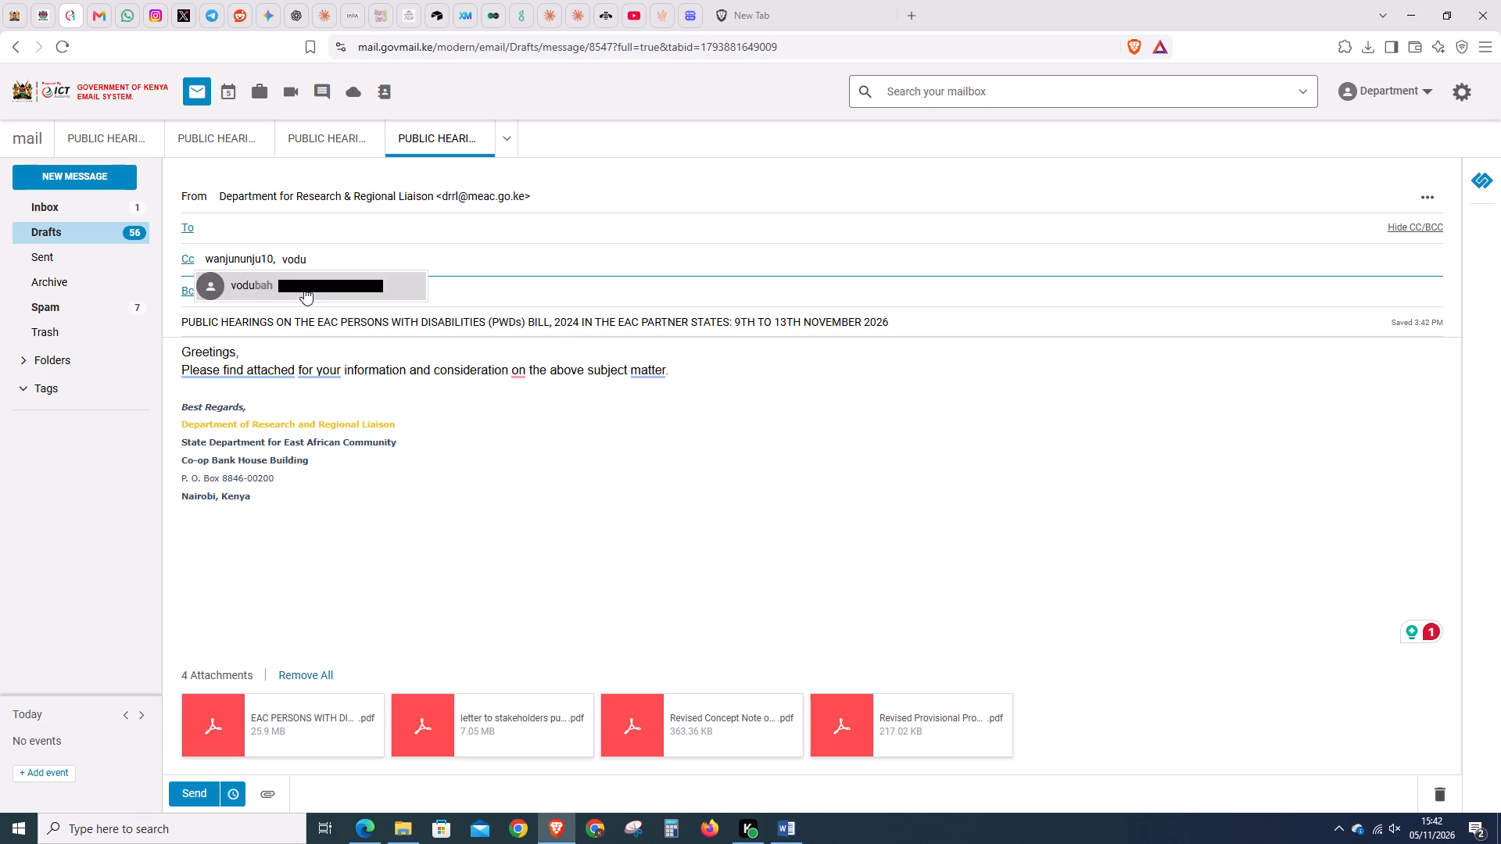
click(304, 285)
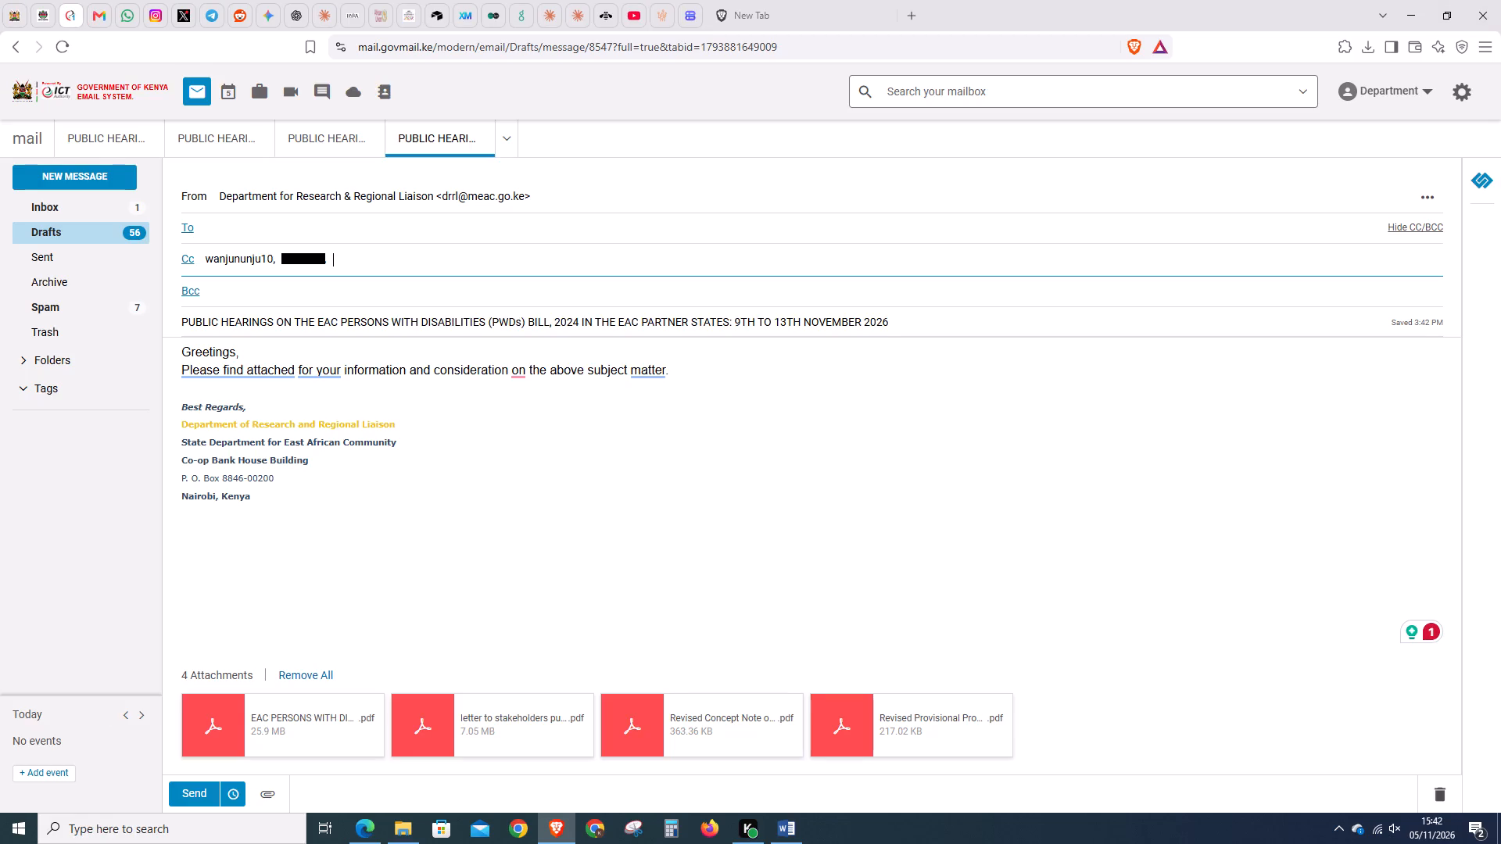
Replace "Co-op Bank" with "Hazina Trade Center" in the building line of the stakeholders draft's signature.
click(238, 461)
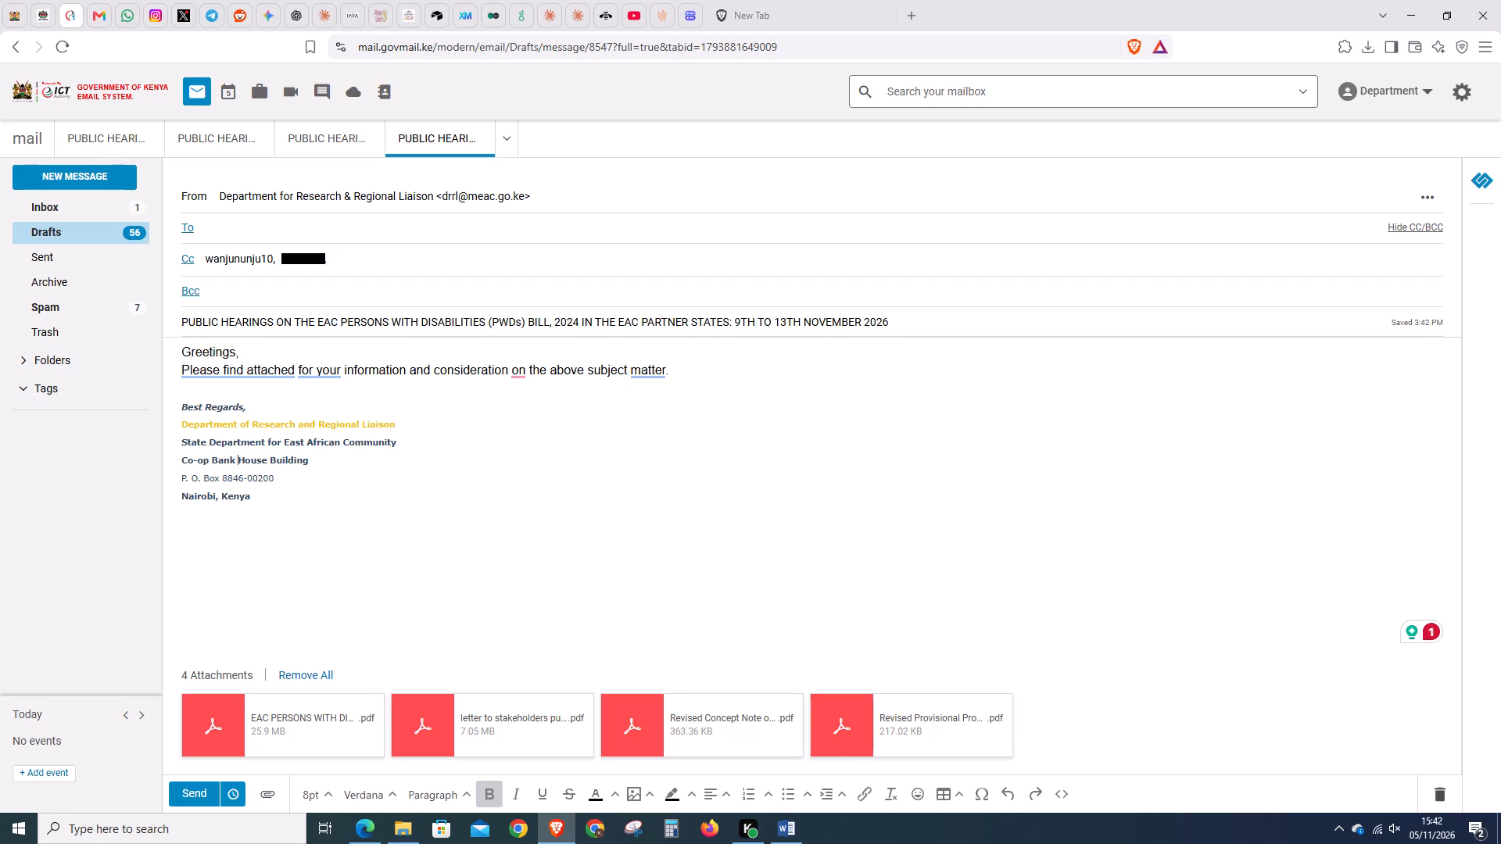
key(BackSpace)
key(BackSpace)
key(BackSpace)
key(BackSpace)
key(BackSpace)
key(BackSpace)
key(BackSpace)
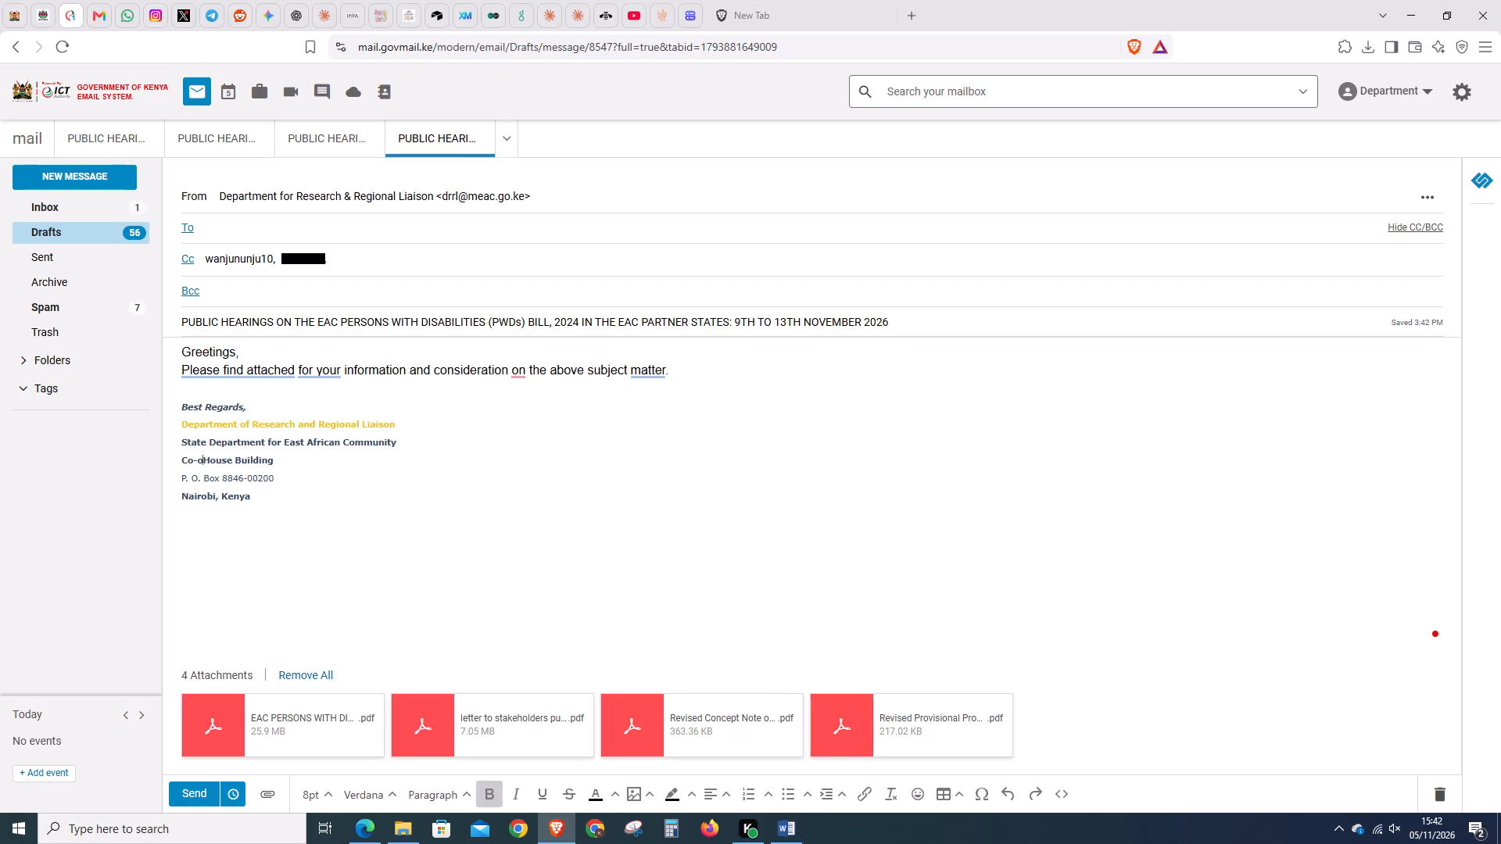
key(BackSpace)
key(BackSpace)
key(BackSpace)
key(BackSpace)
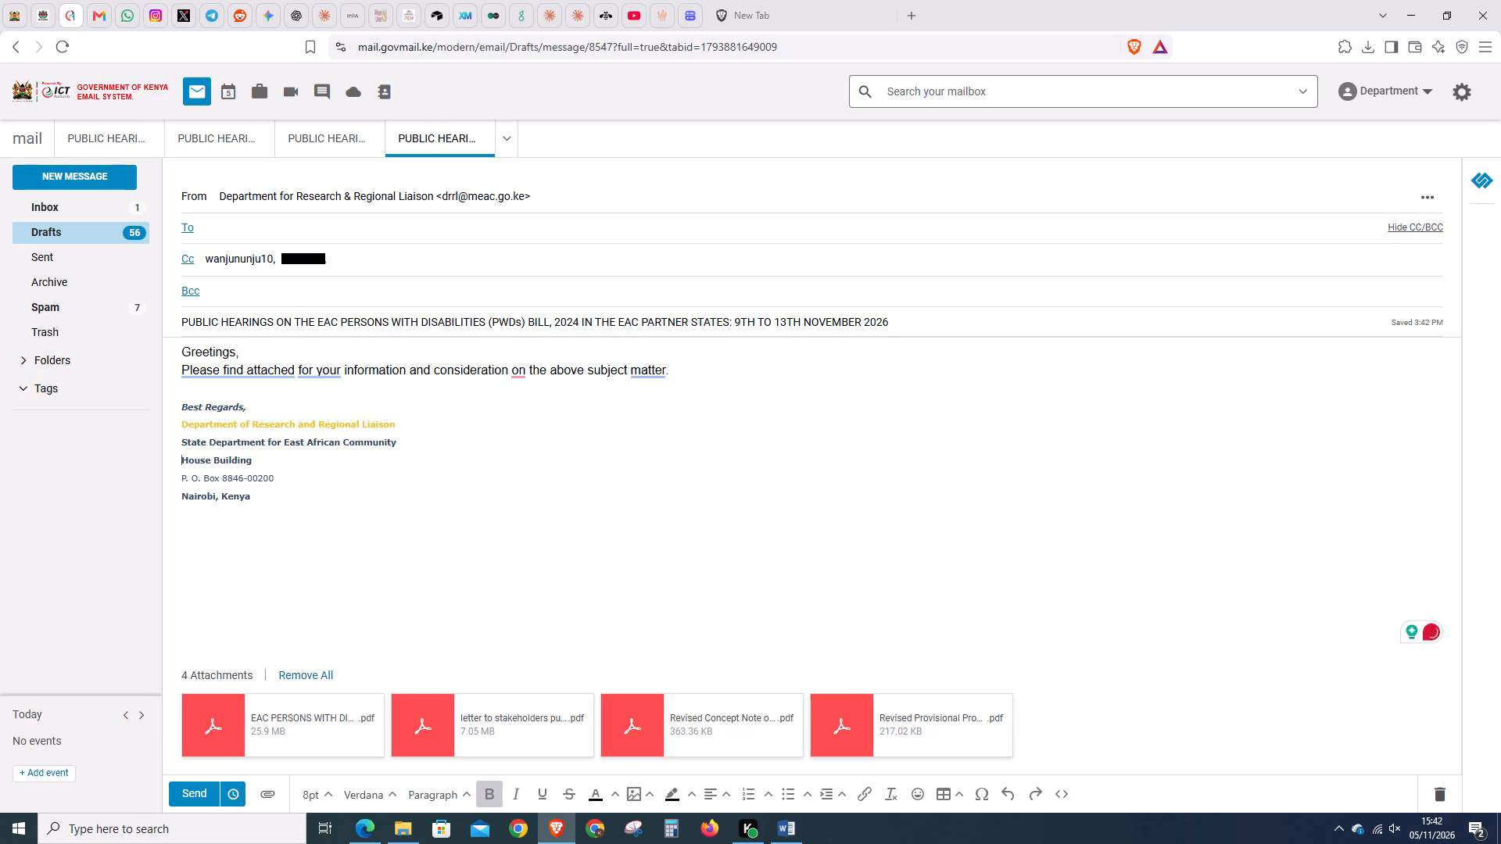
key(h)
text(azi)
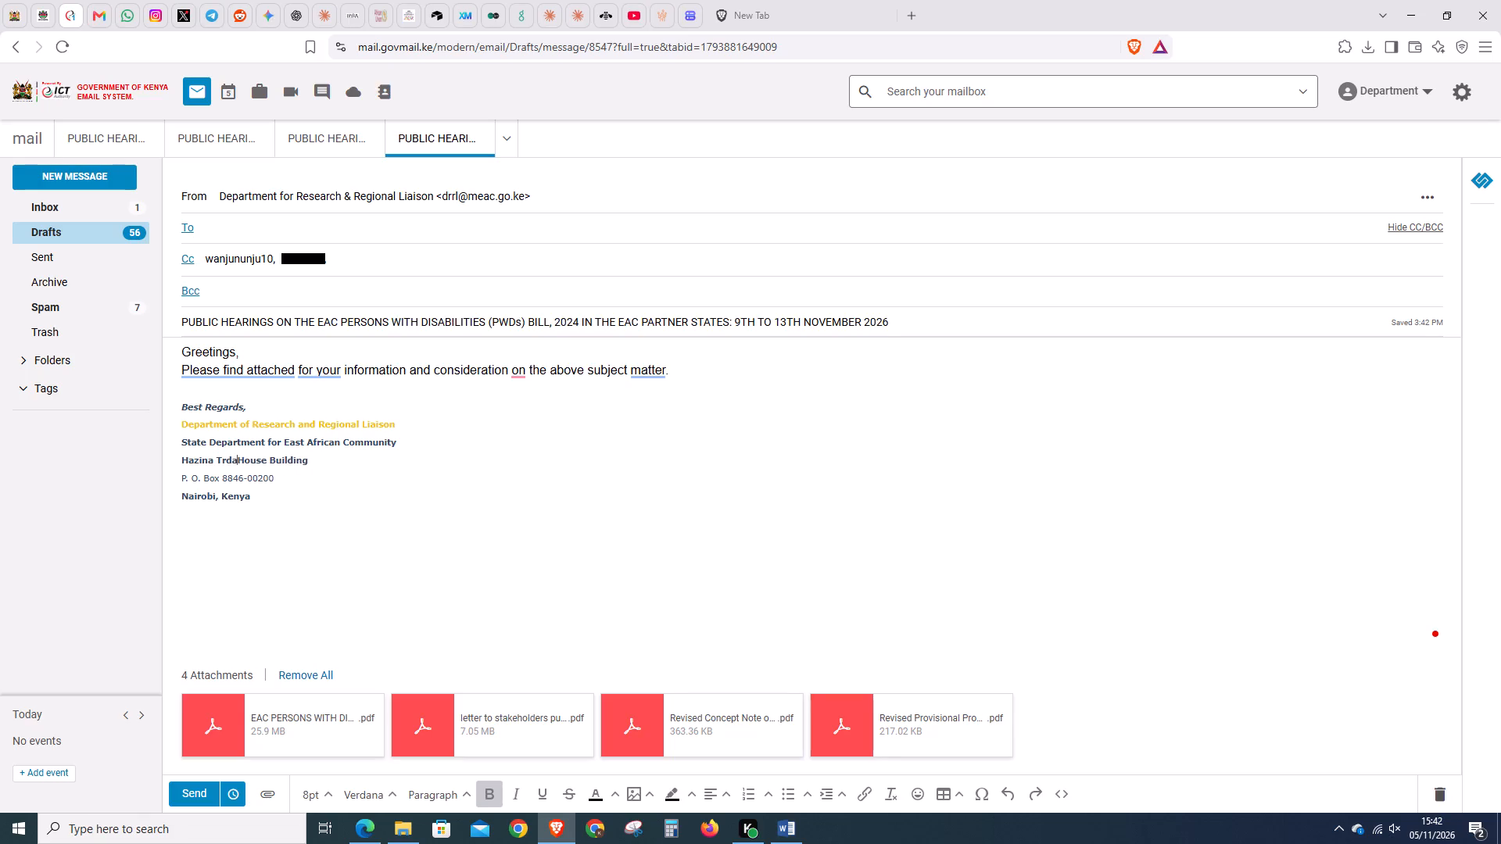
key(BackSpace)
key(BackSpace)
key(BackSpace)
key(BackSpace)
text(ade)
key(space)
text(enter)
key(space)
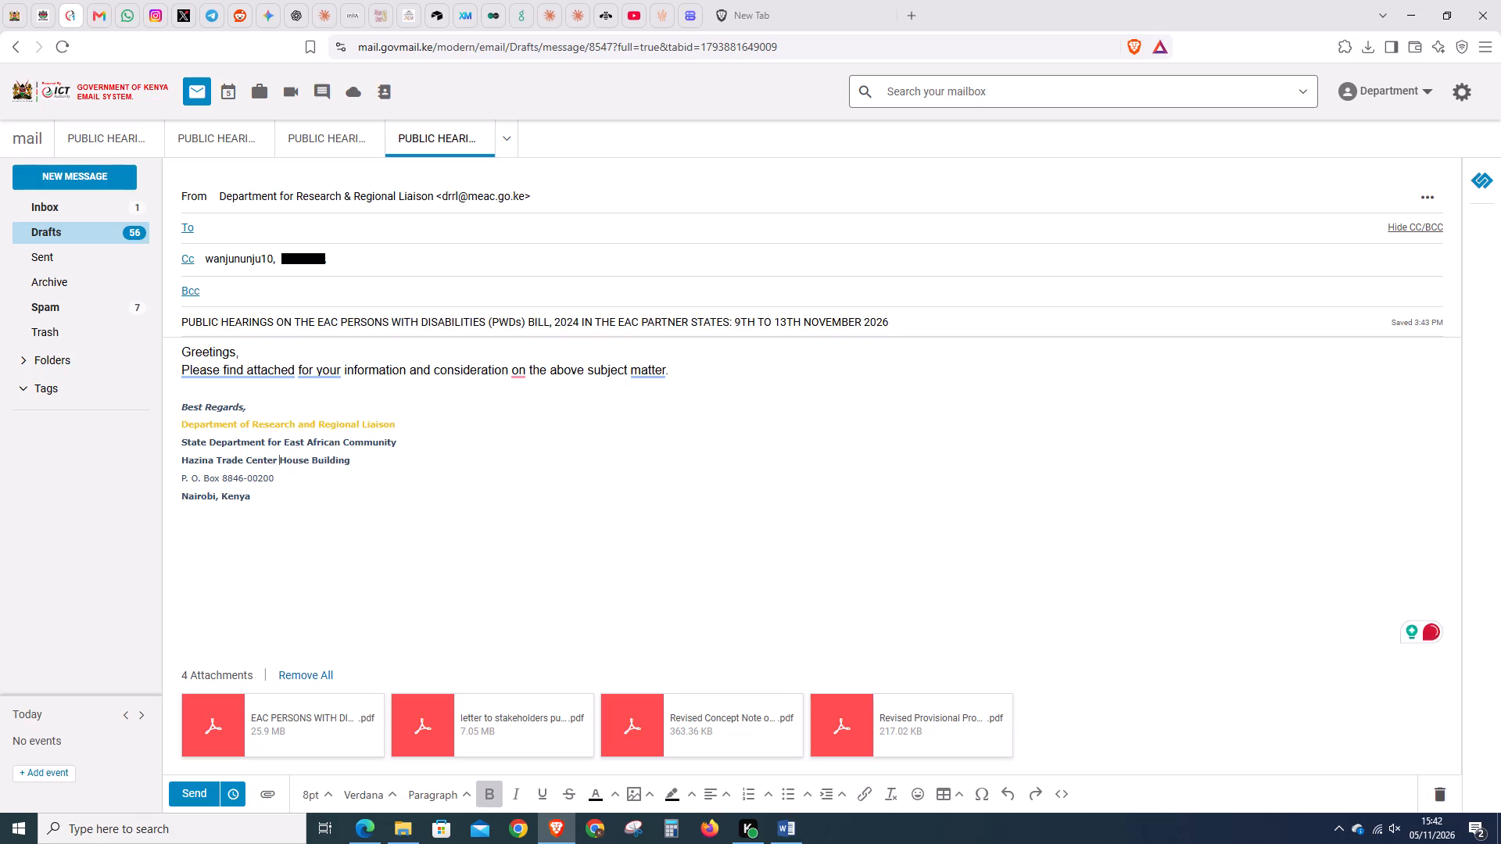
Delete the word "House" from the signature's building line so it reads "Hazina Trade Center Building".
click(312, 460)
key(BackSpace)
key(BackSpace)
key(BackSpace)
key(BackSpace)
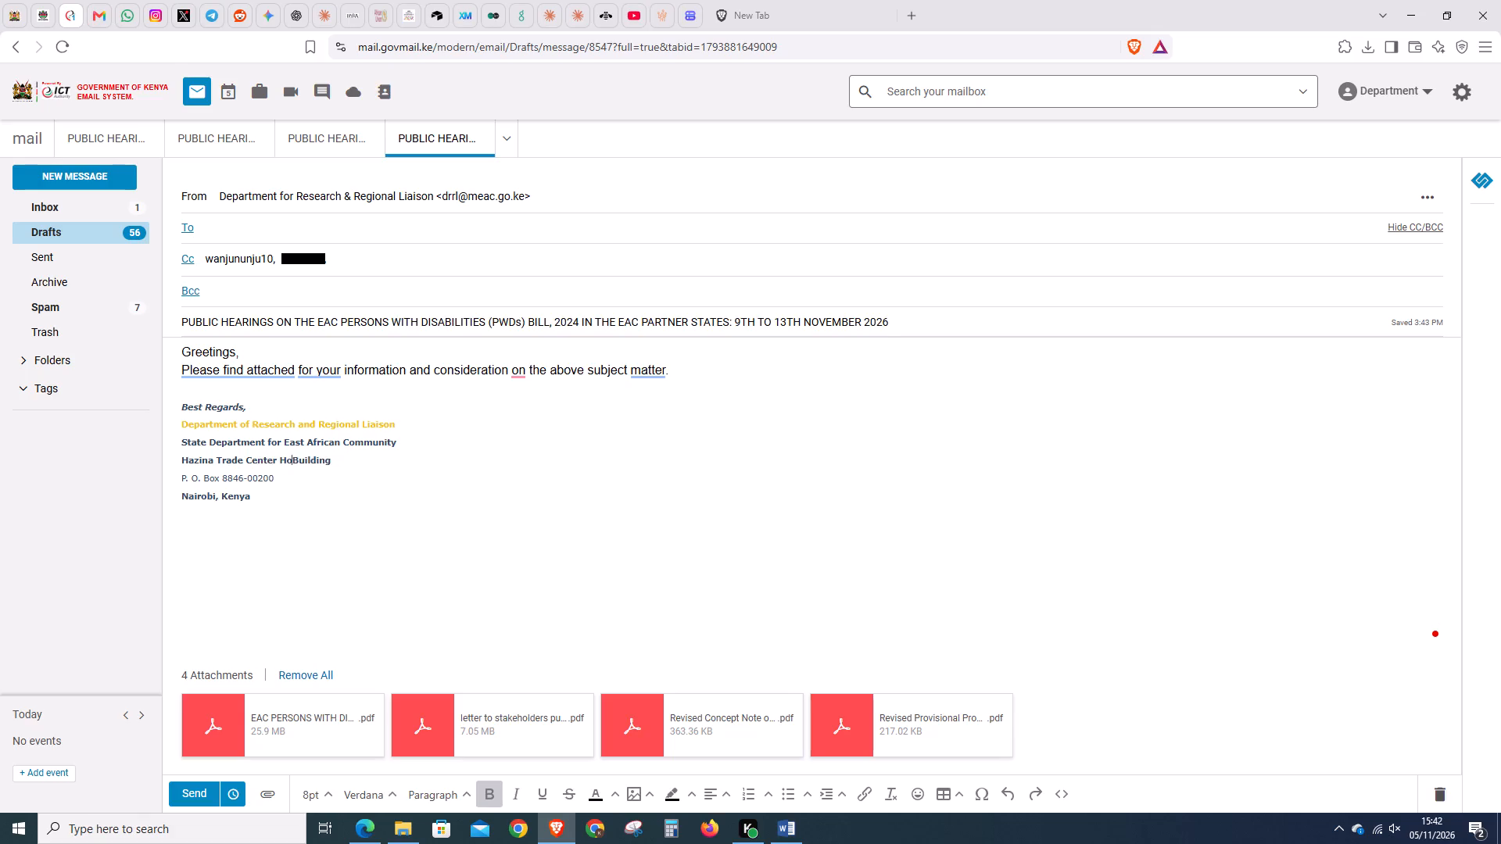
key(BackSpace)
key(BackSpace)
Copy the "Hazina Trade Center Building" line and paste it over the building line in the EALA draft's signature.
triple_click(263, 462)
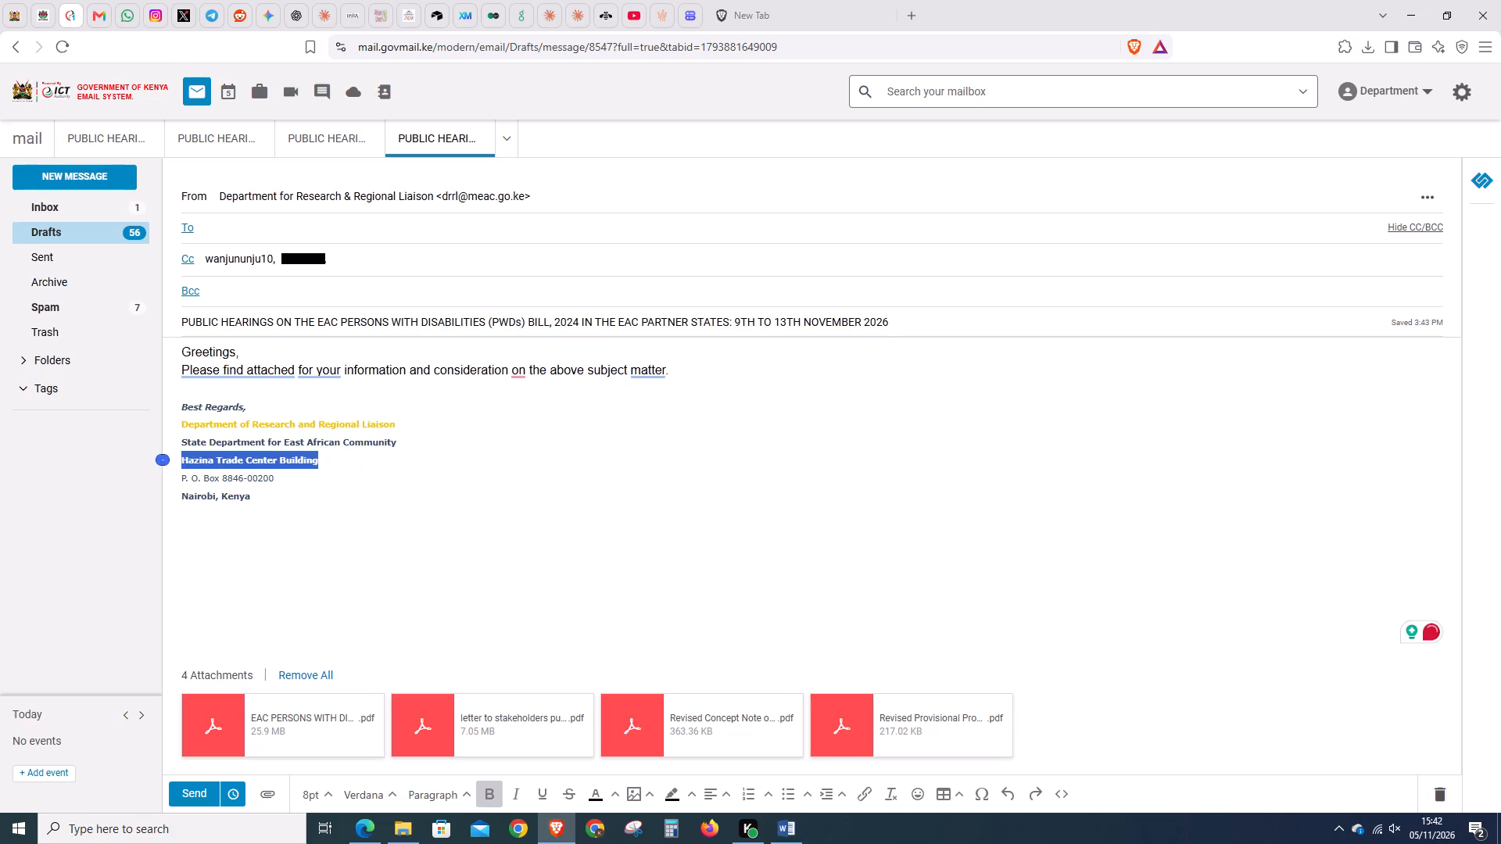
right_click(263, 462)
click(323, 131)
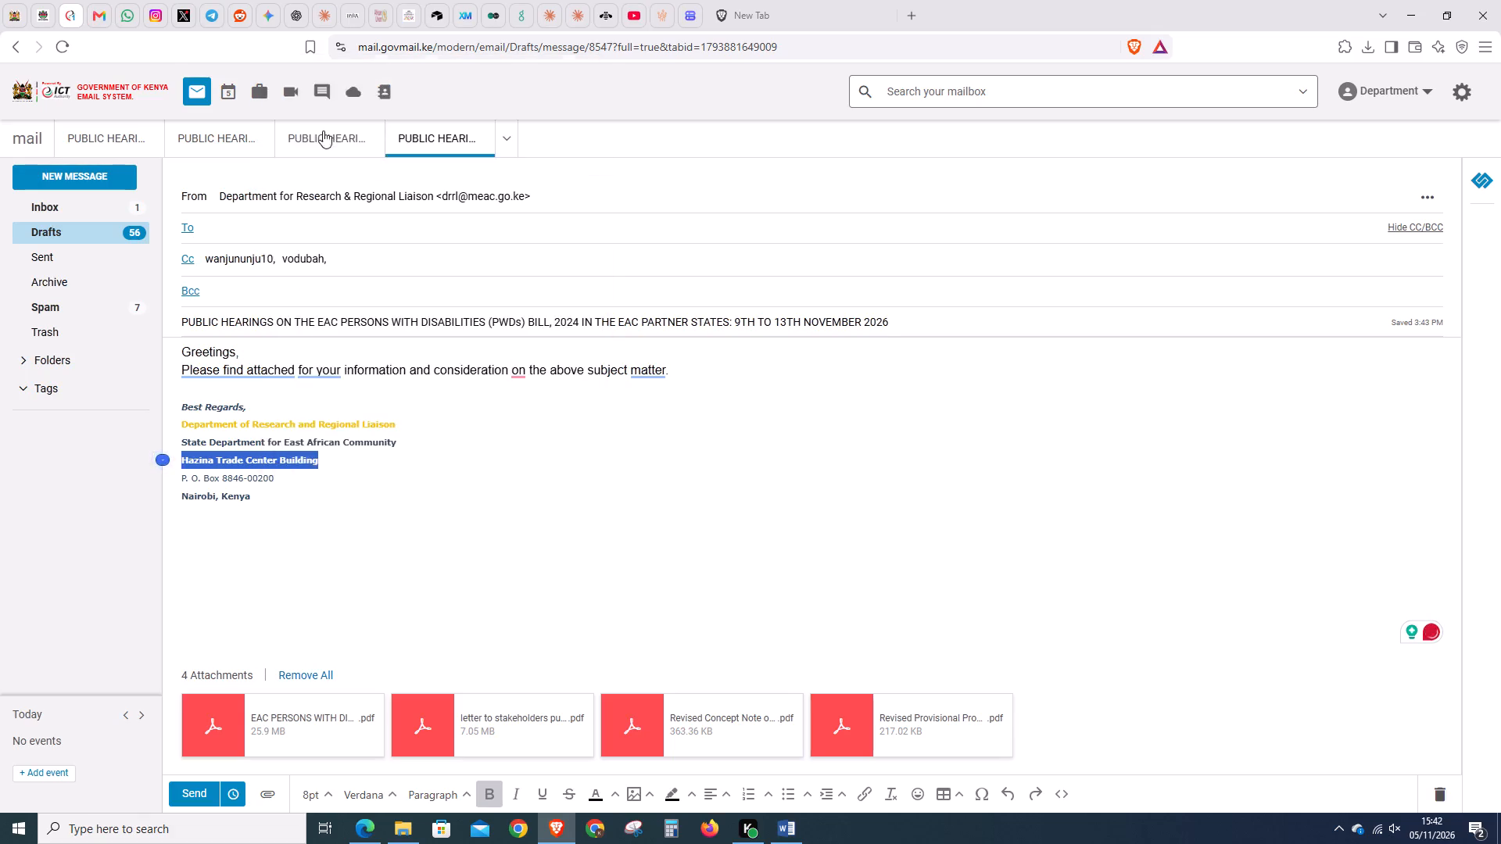
click(342, 468)
click(317, 148)
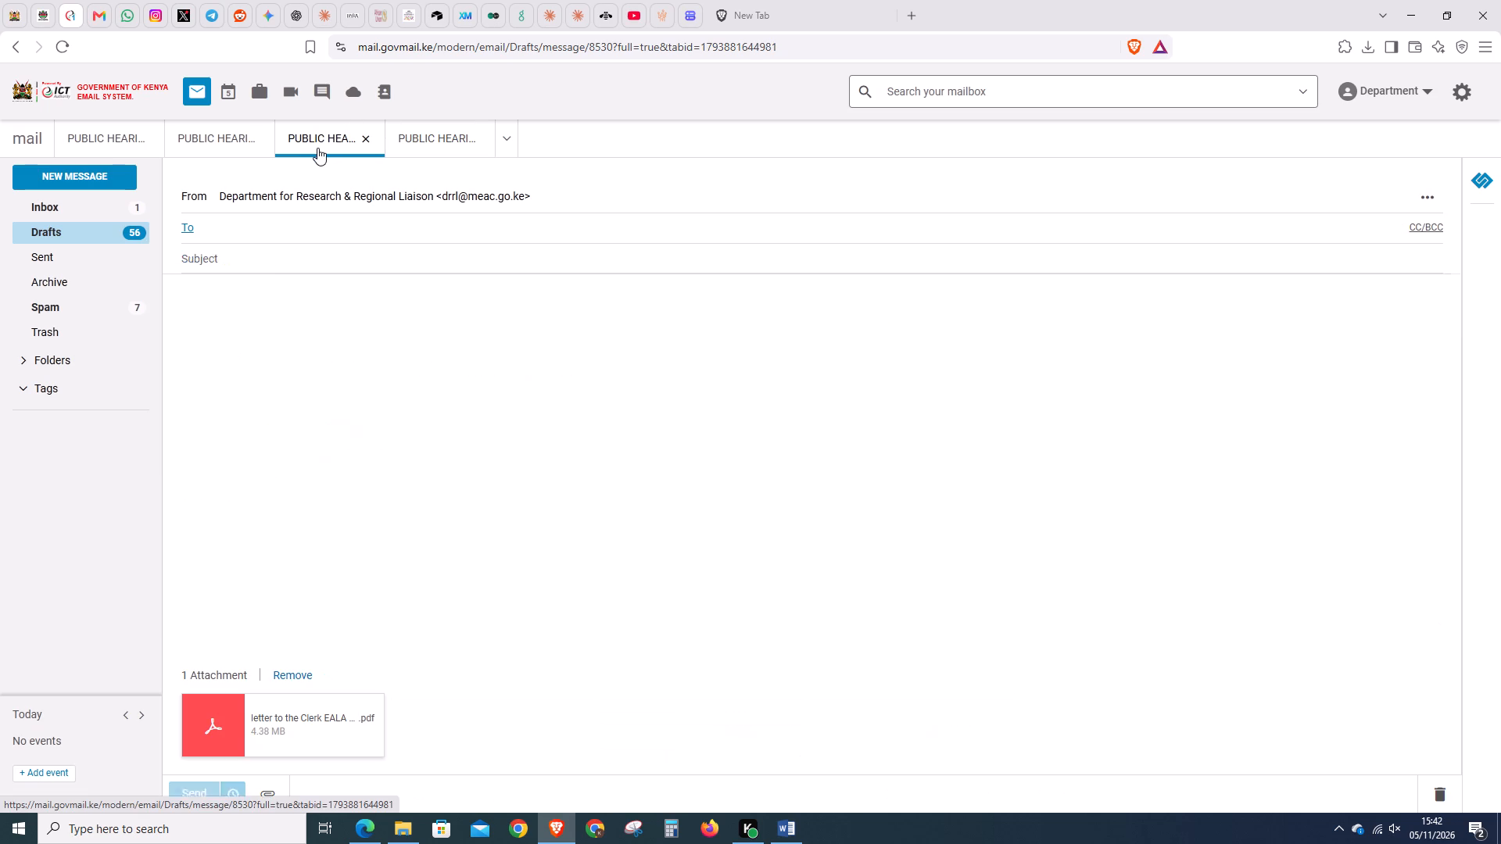
triple_click(224, 463)
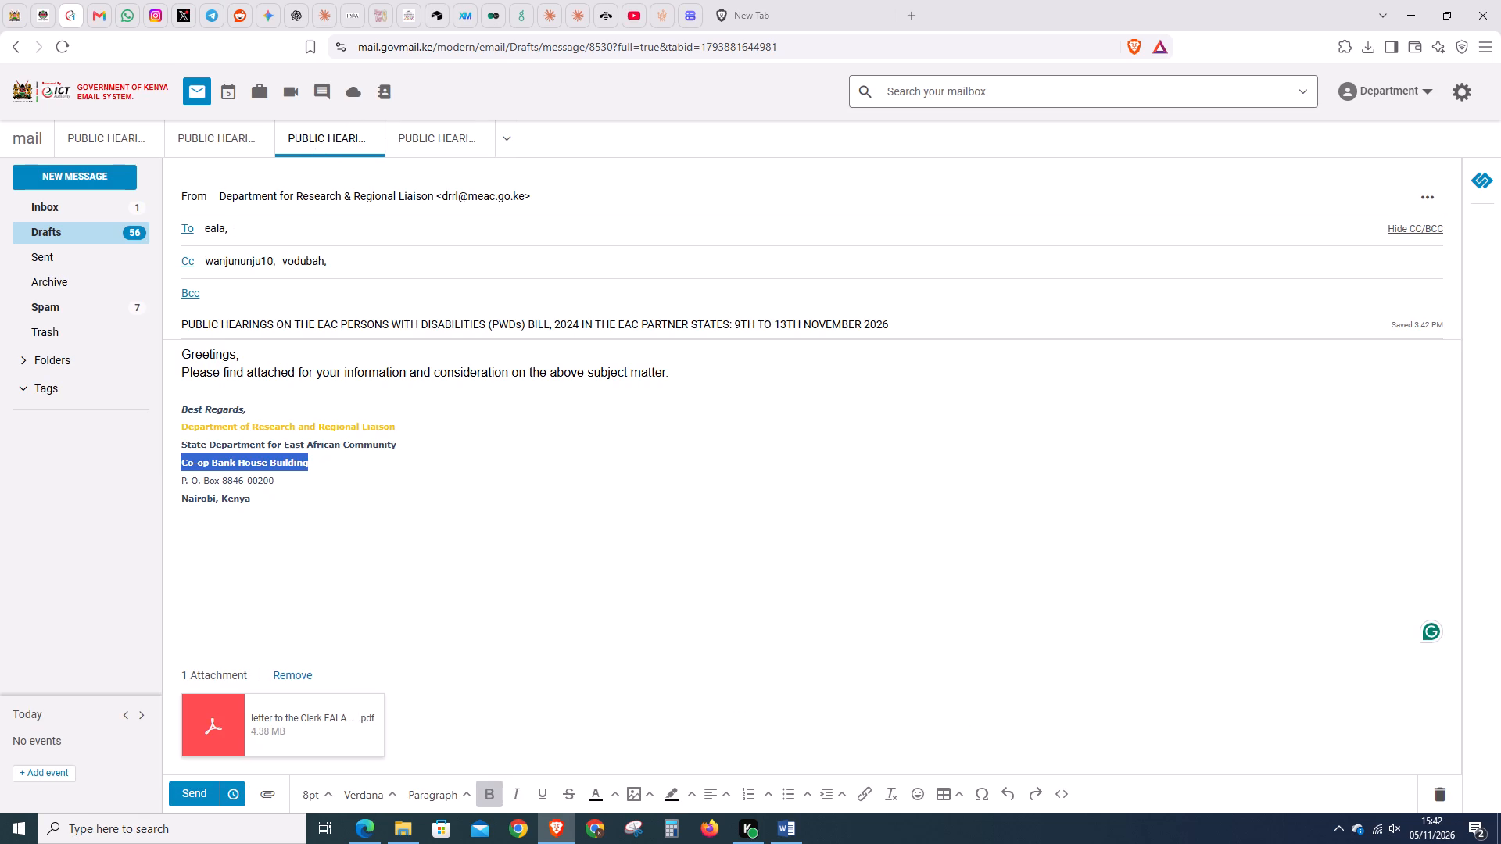
right_click(224, 463)
click(281, 150)
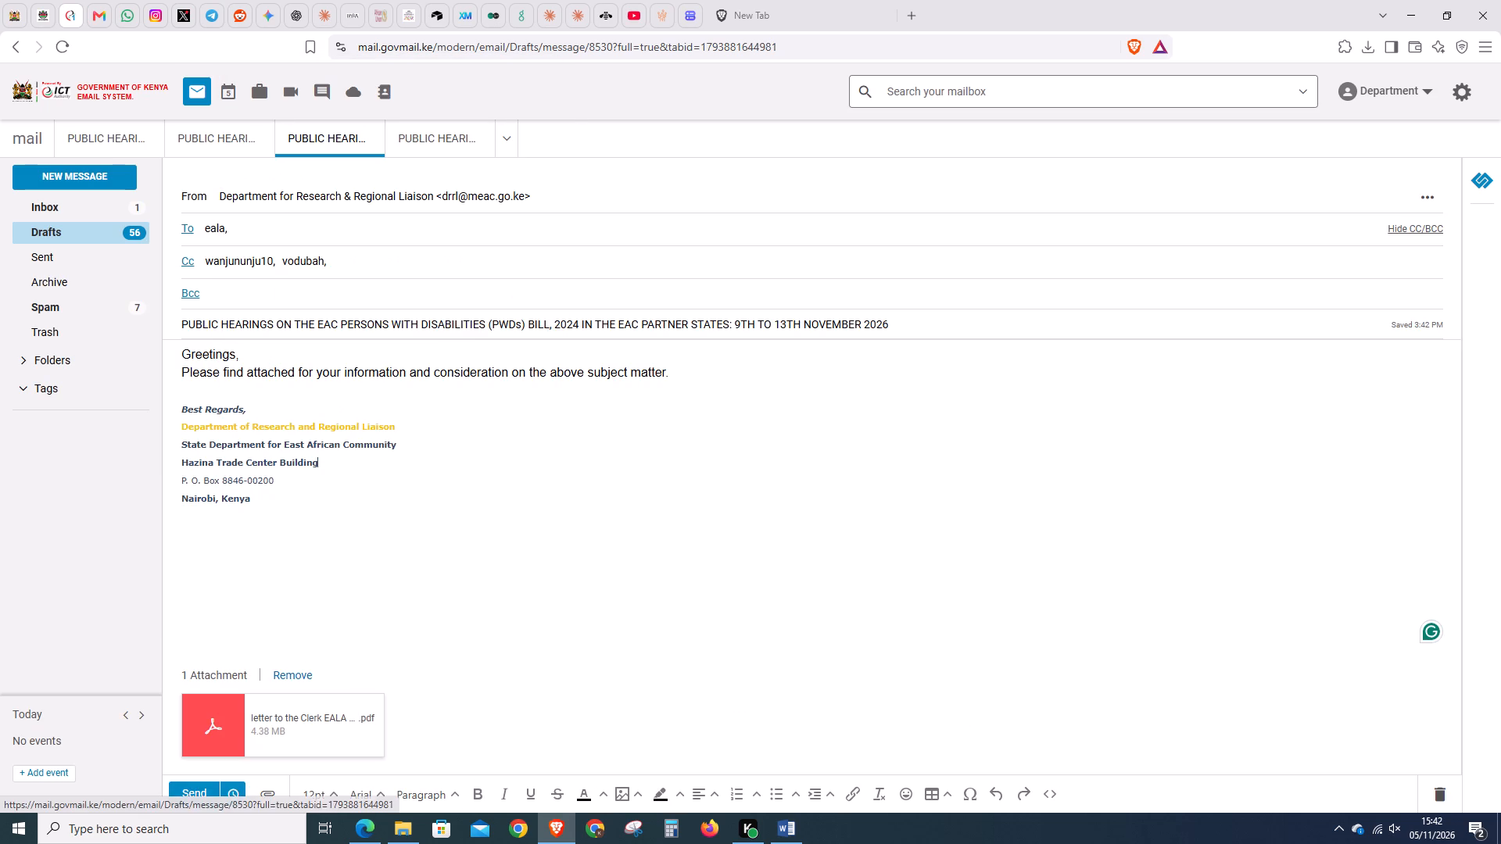
Paste the copied "Hazina Trade Center Building" line over the building line in the Solicitor General draft's signature.
click(209, 145)
click(231, 456)
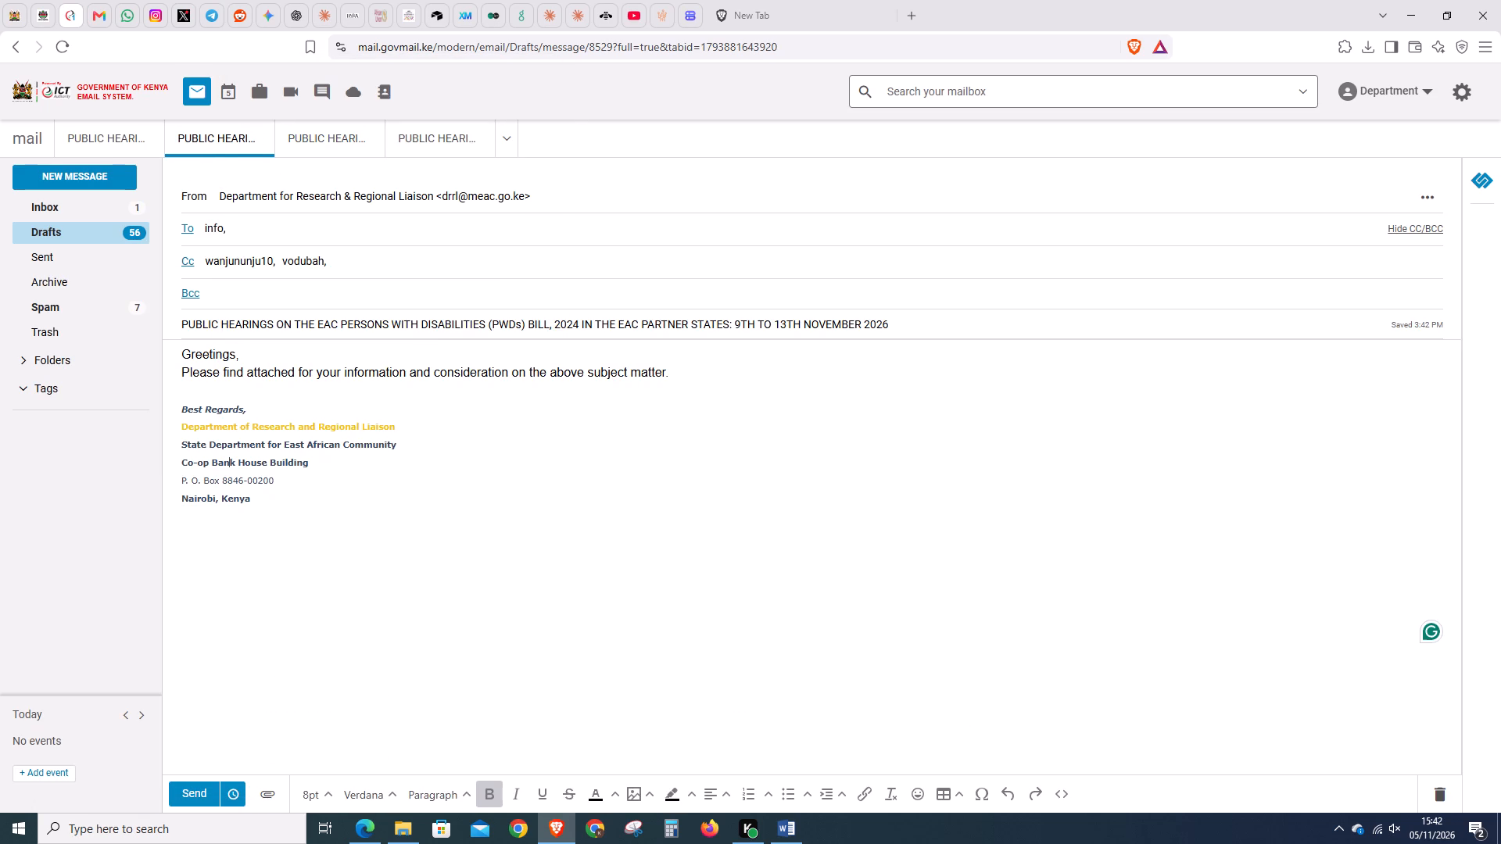
double_click(232, 463)
double_click(232, 463)
right_click(232, 463)
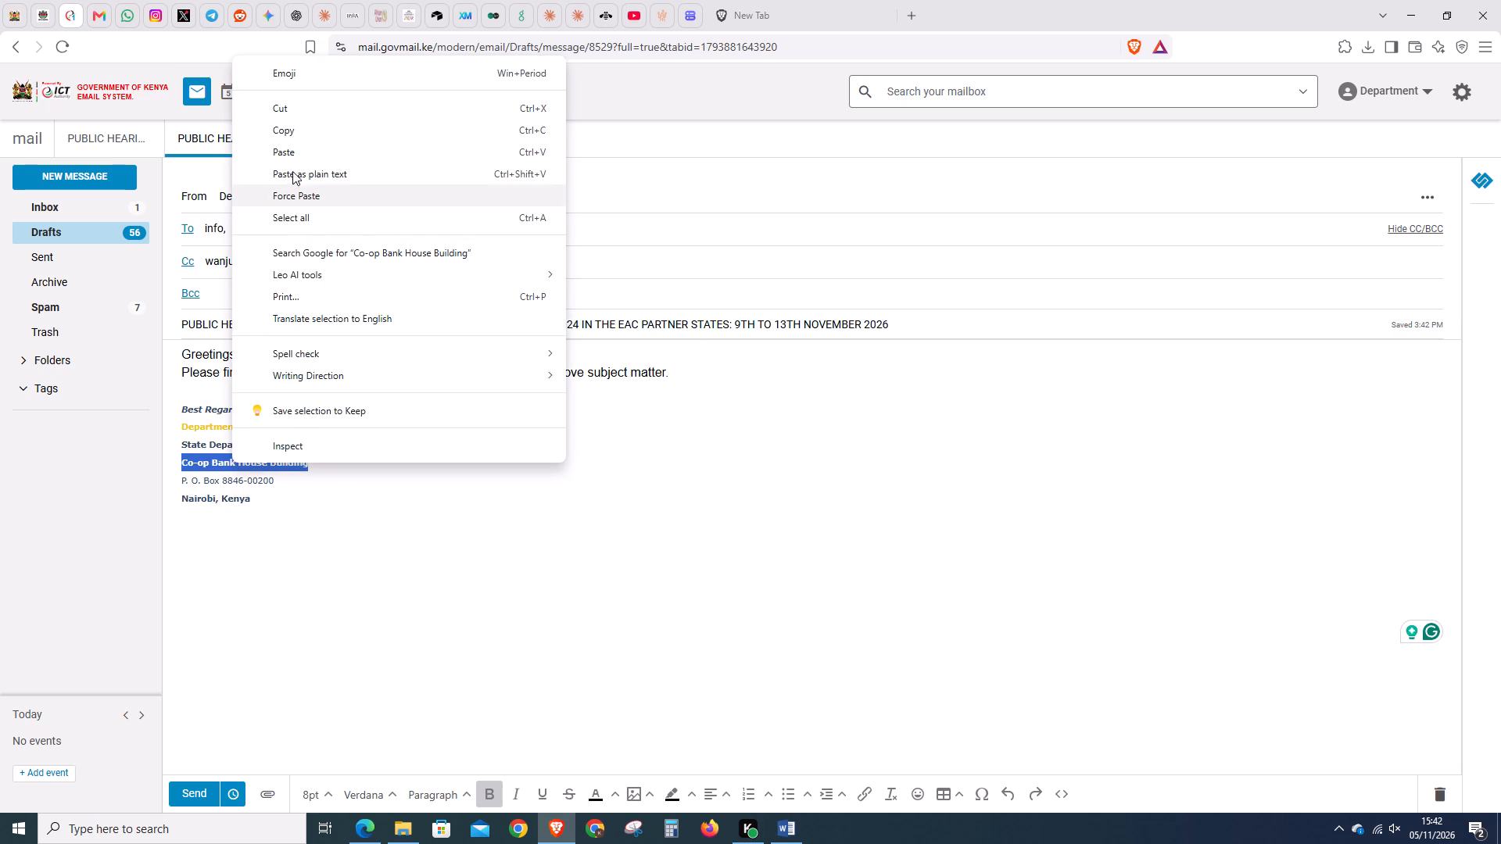
click(292, 147)
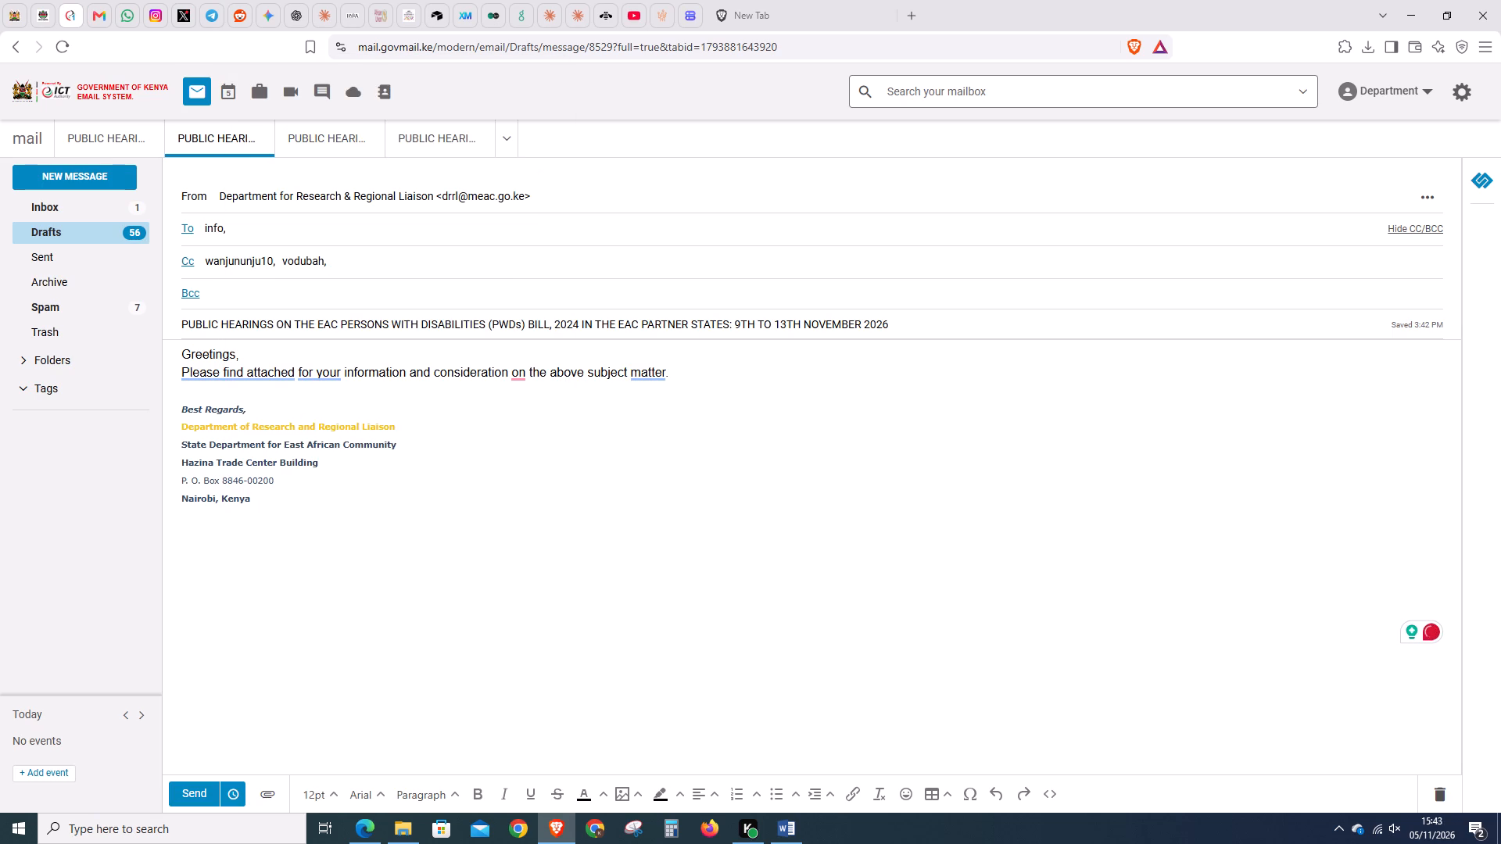
Paste the copied "Hazina Trade Center Building" line over the building line in the principal secretaries draft's signature.
click(113, 151)
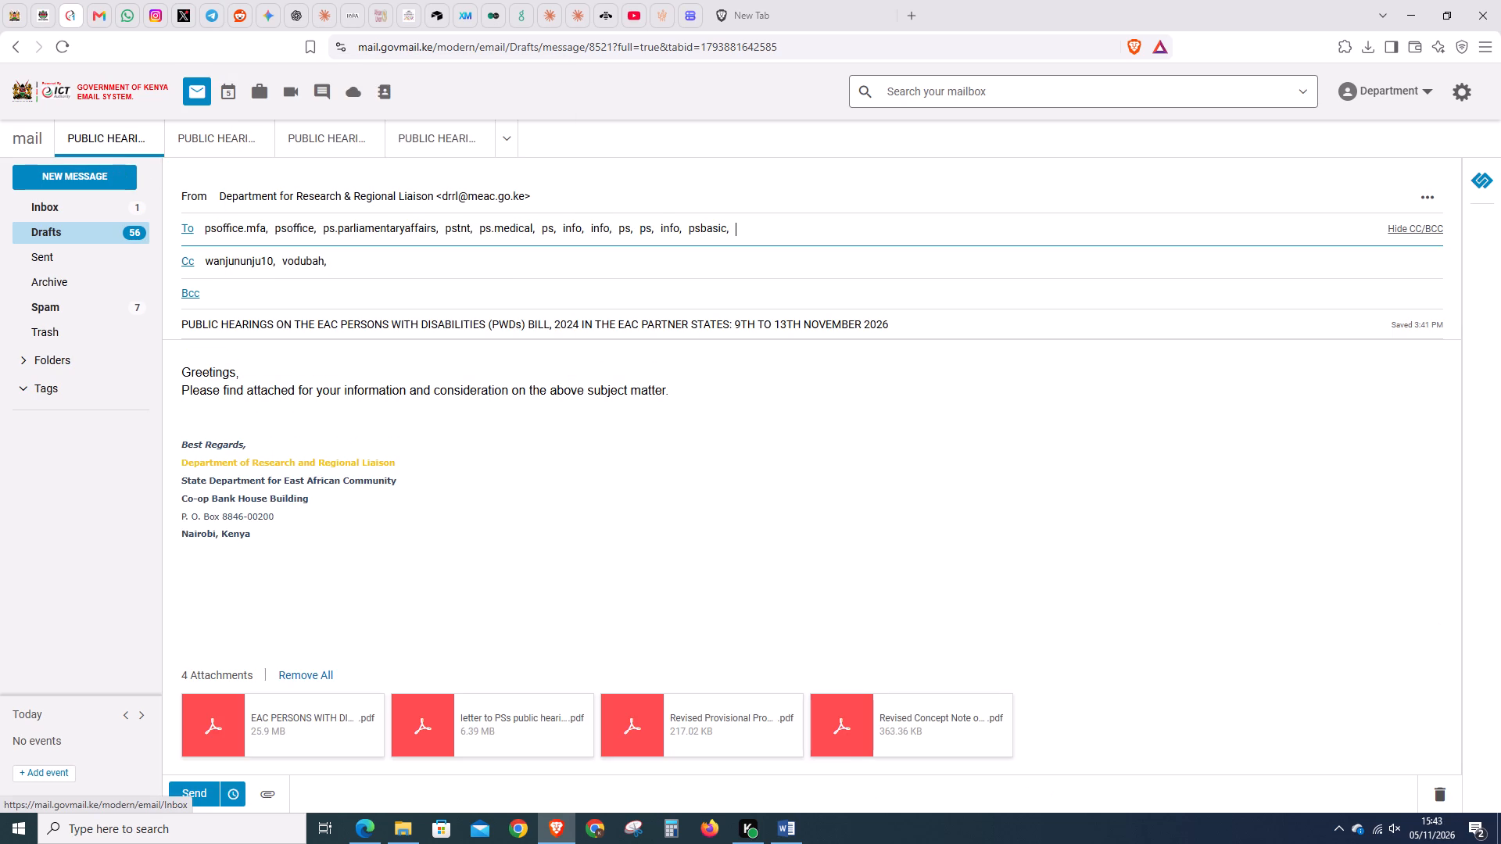
triple_click(228, 499)
right_click(228, 499)
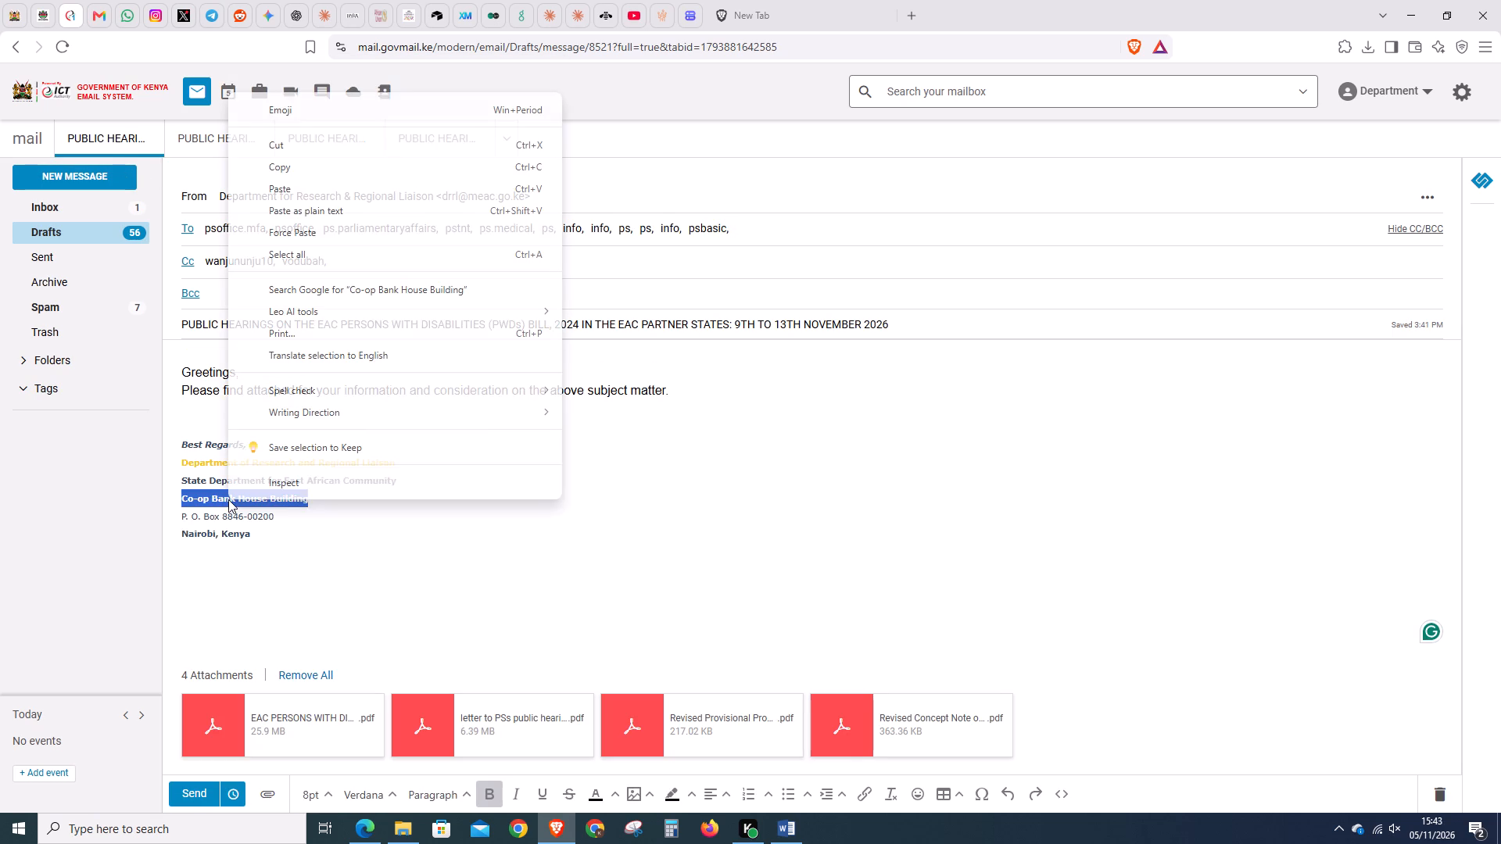
click(281, 188)
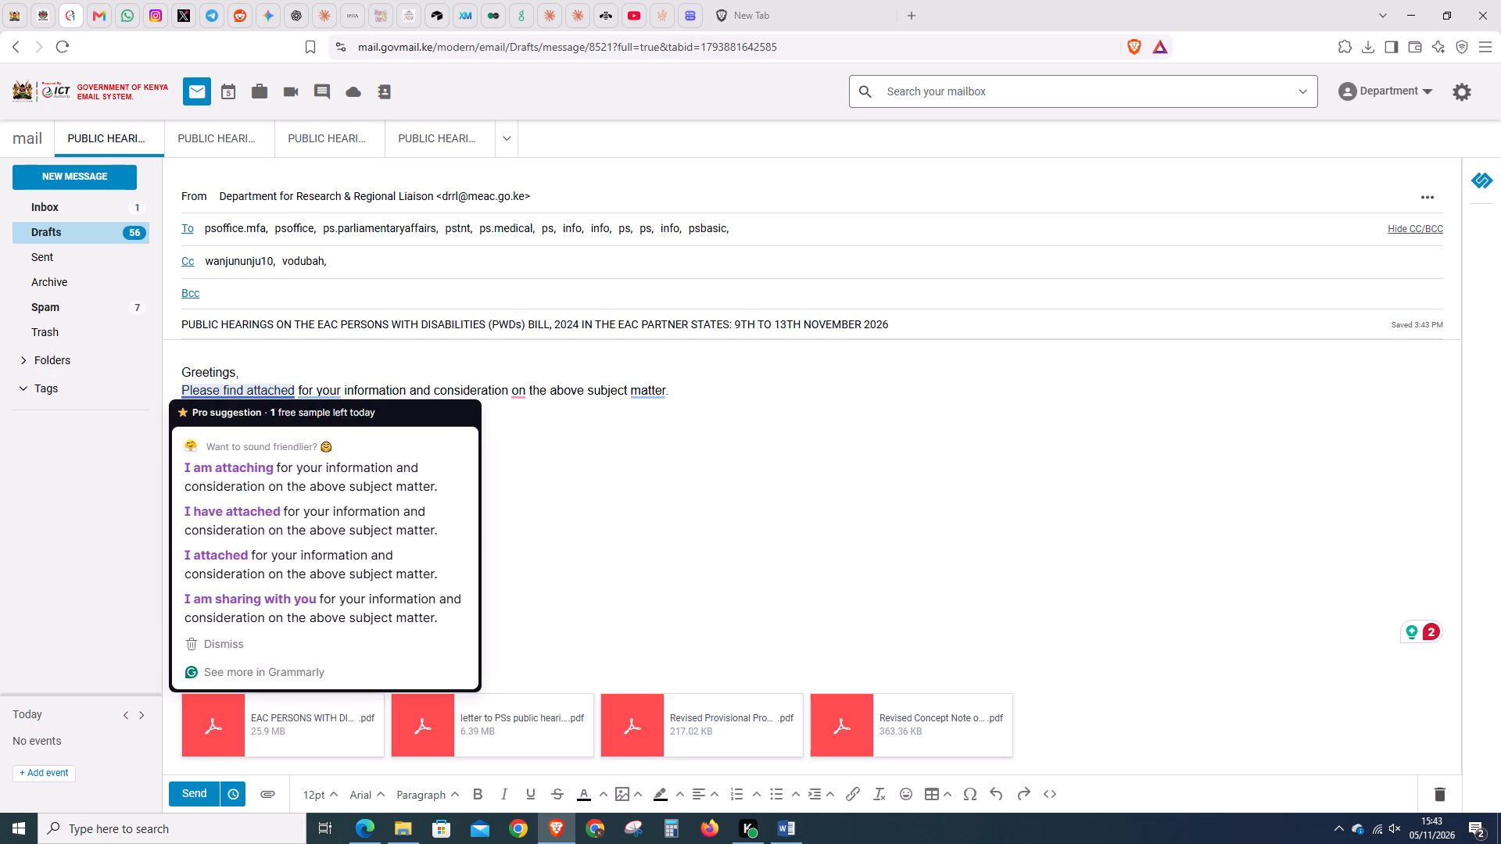
click(671, 450)
Check the Solicitor General, EALA and stakeholders drafts for their attachments and updated signatures.
click(220, 143)
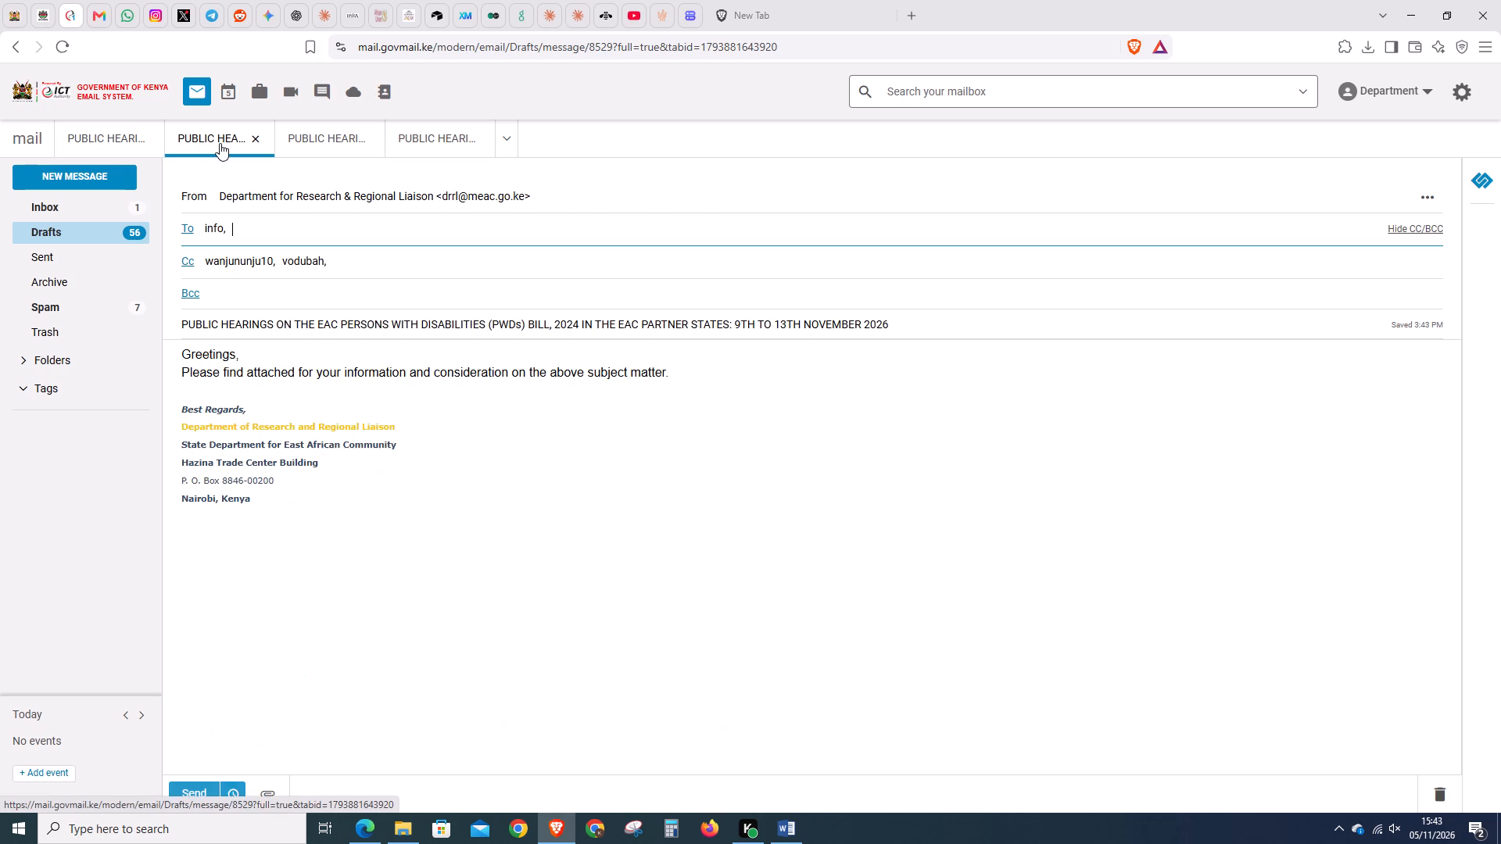
scroll(460, 620, down, 3)
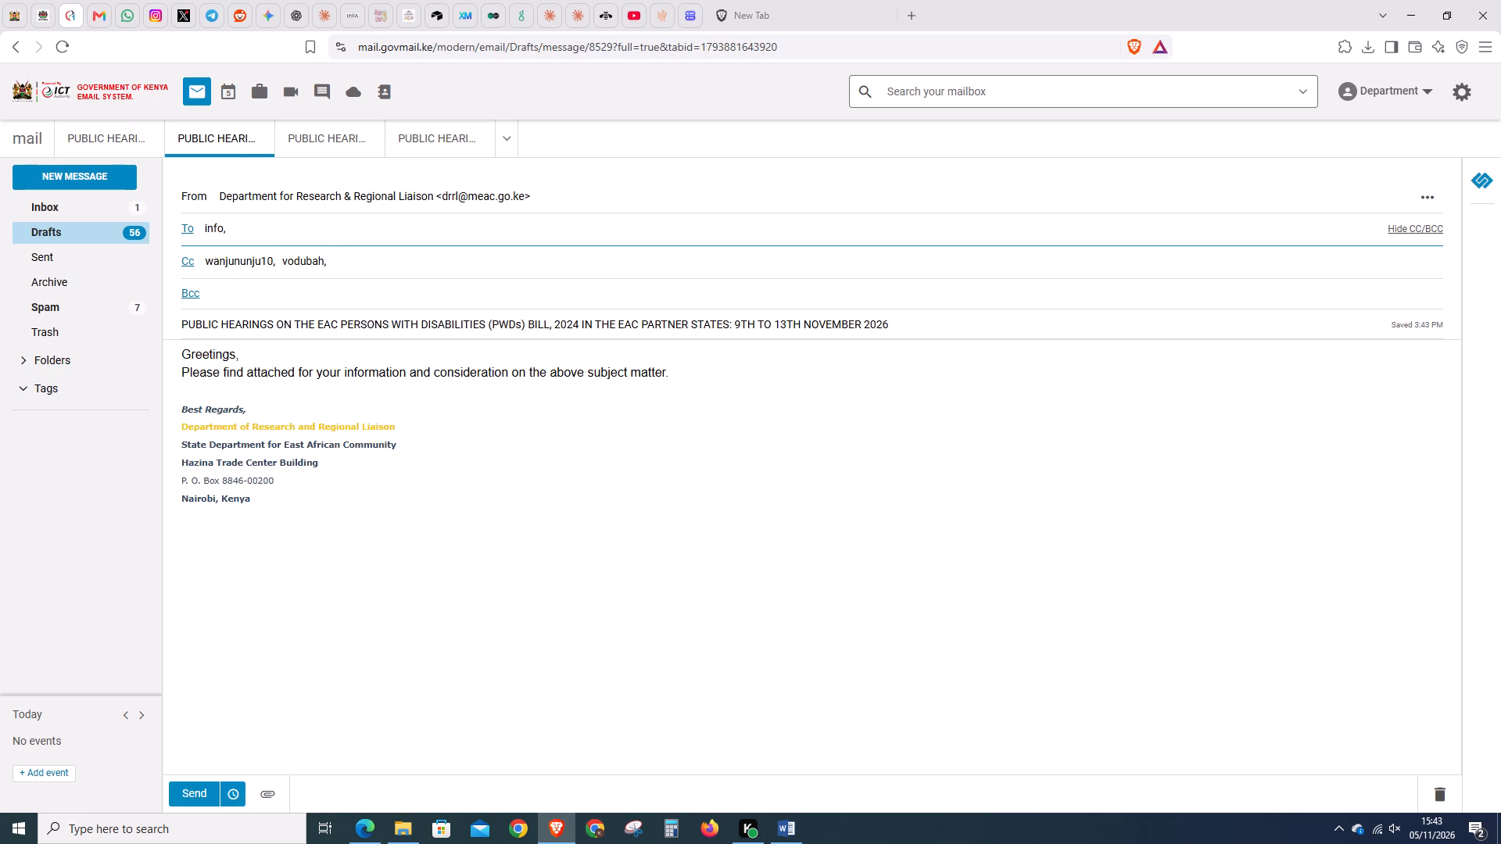
scroll(515, 611, down, 3)
scroll(515, 611, up, 3)
scroll(515, 611, down, 4)
scroll(515, 611, up, 3)
scroll(517, 610, down, 5)
click(297, 139)
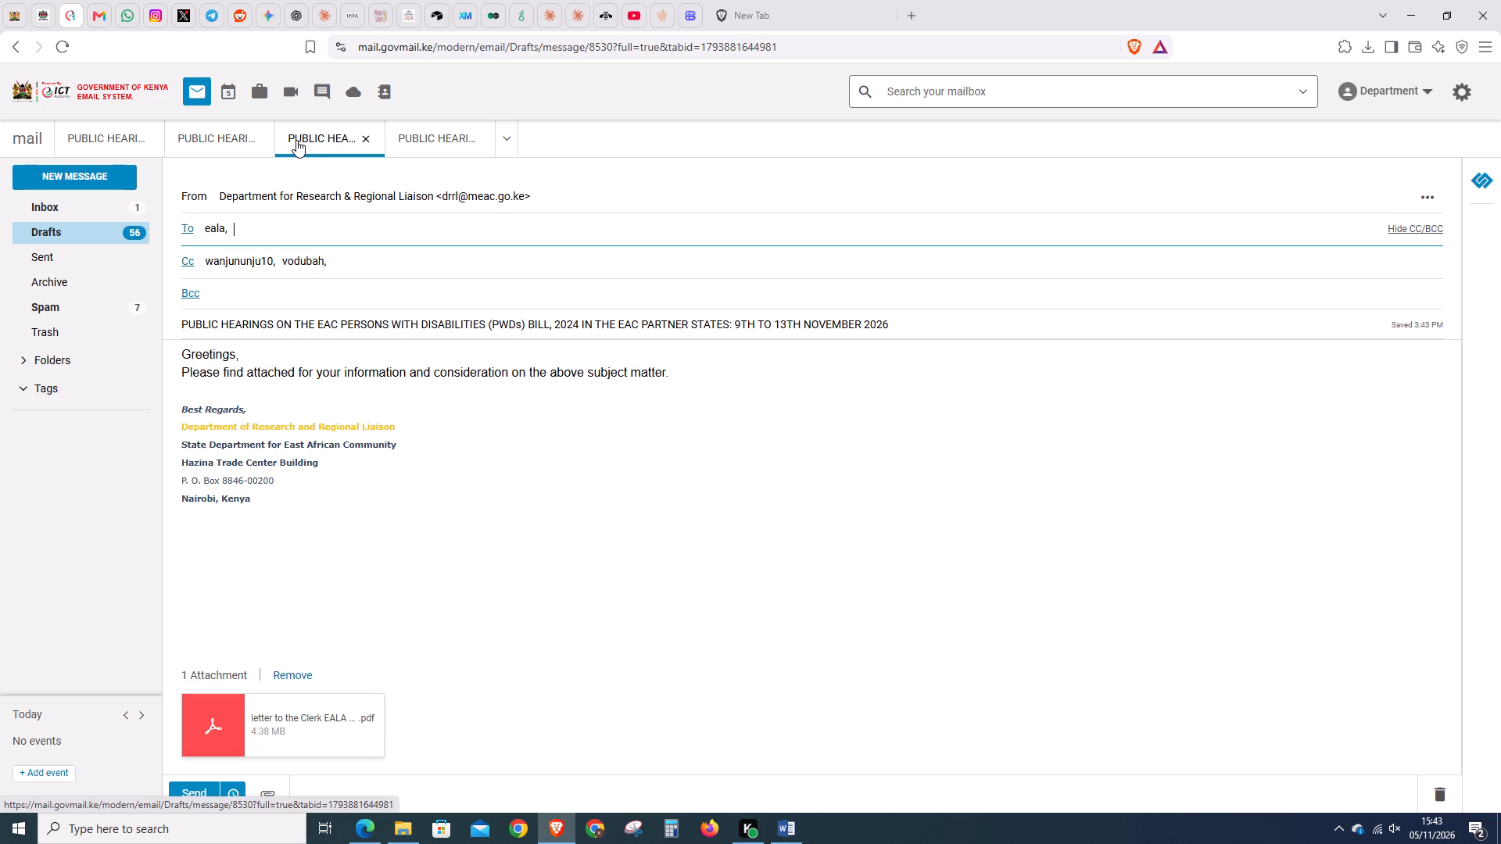
click(408, 145)
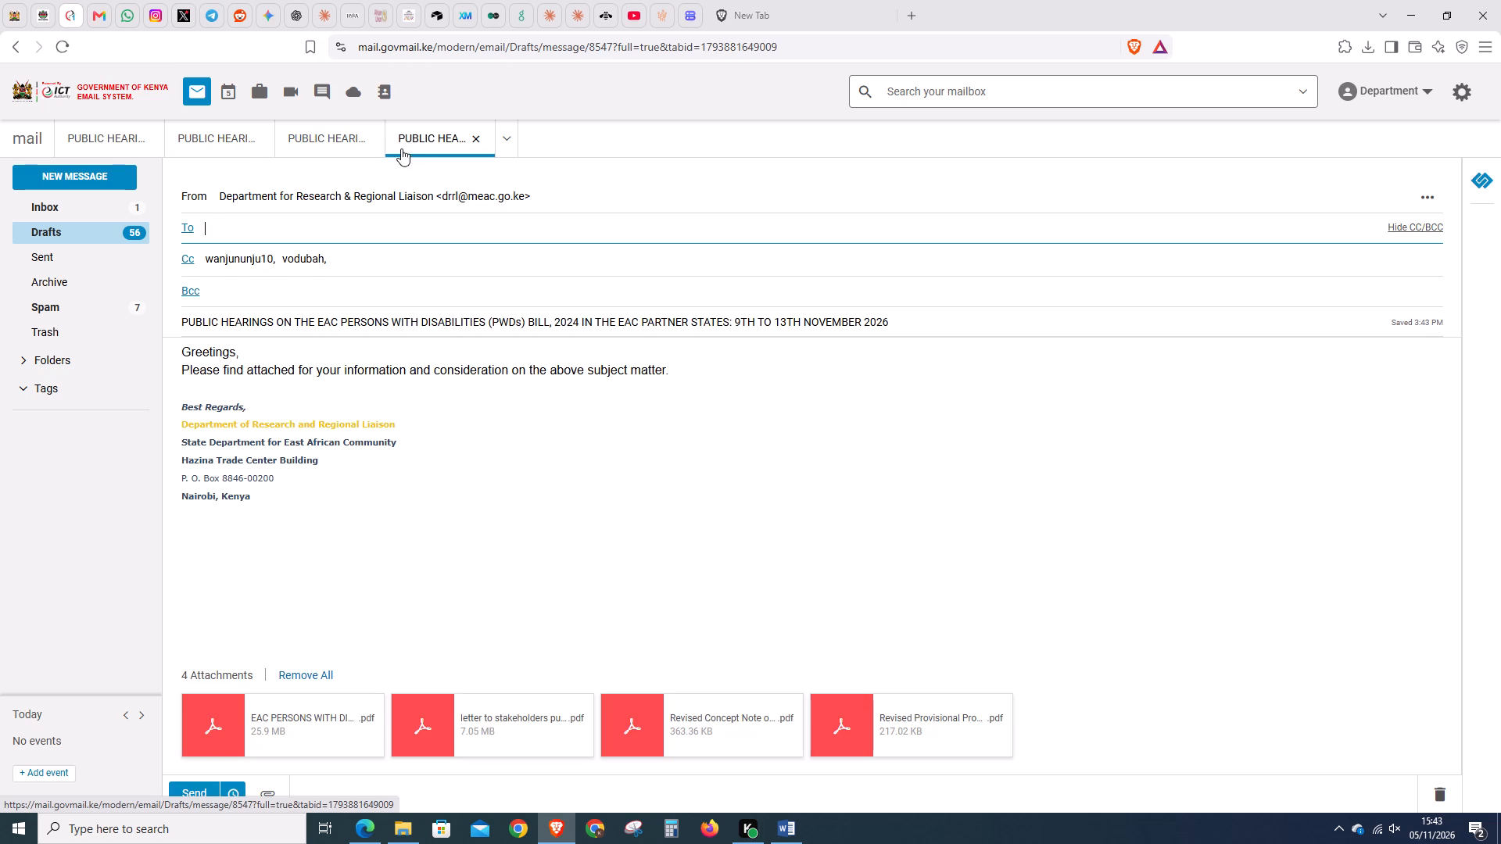
Attach the Solicitor General letter, Revised Concept Note, Revised Provisional Programme and EAC Persons with Disabilities PDFs to the Solicitor General draft.
click(212, 149)
scroll(489, 561, down, 5)
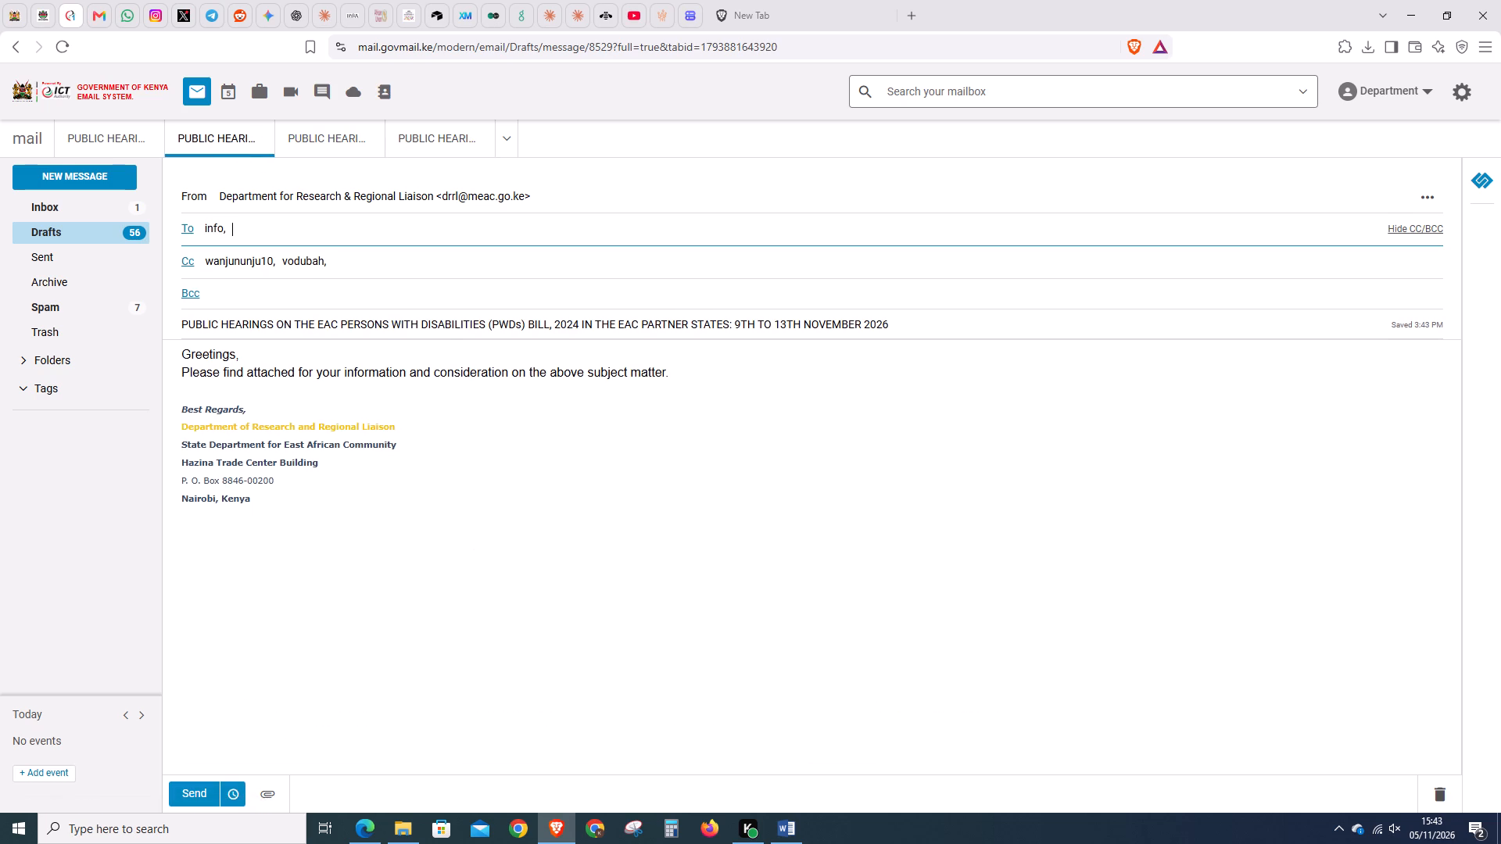
click(262, 805)
click(333, 614)
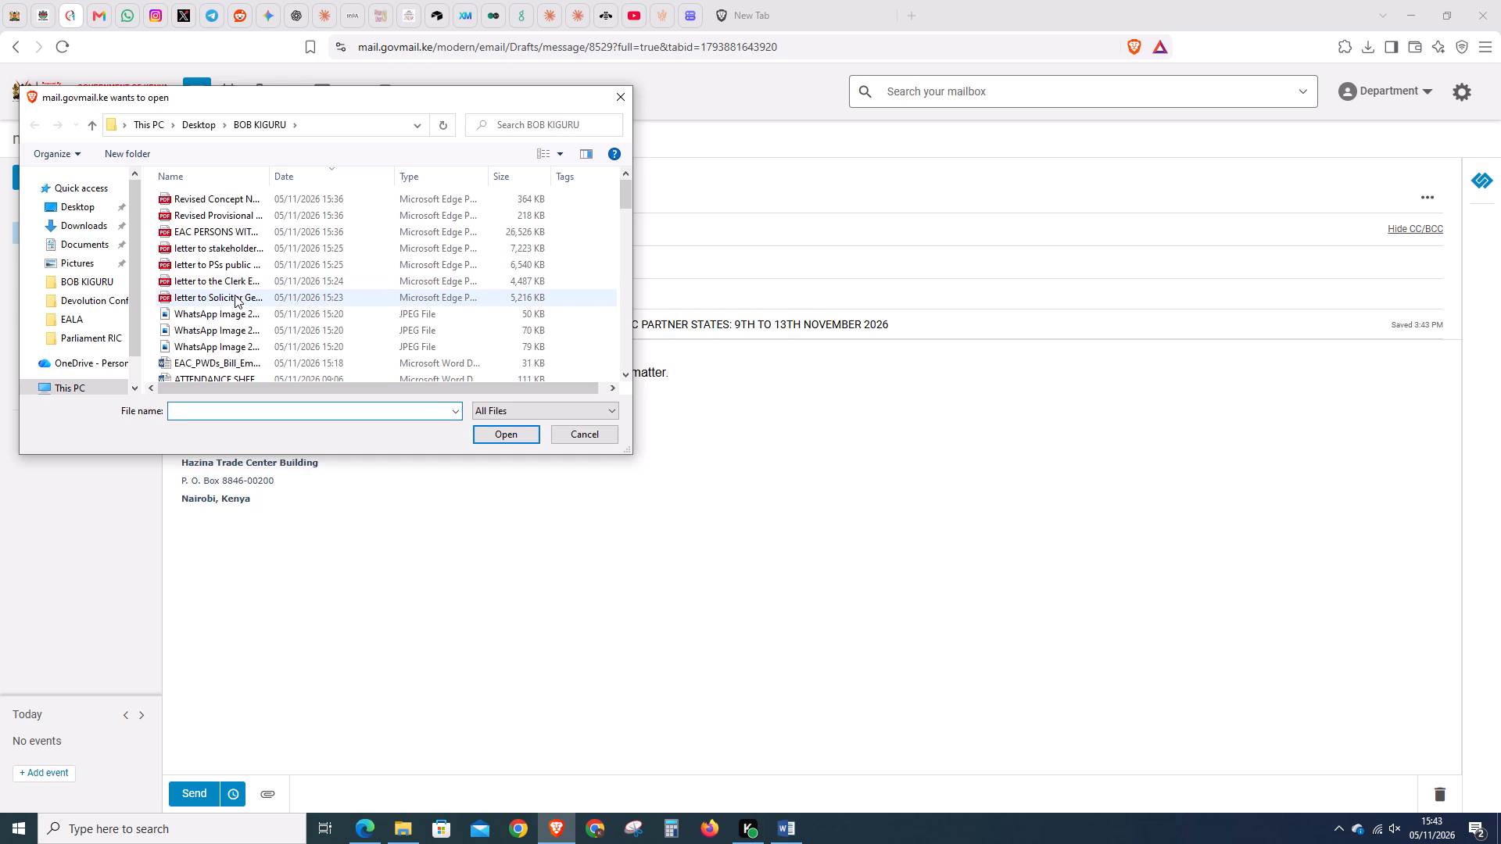
ctrl+click(235, 295)
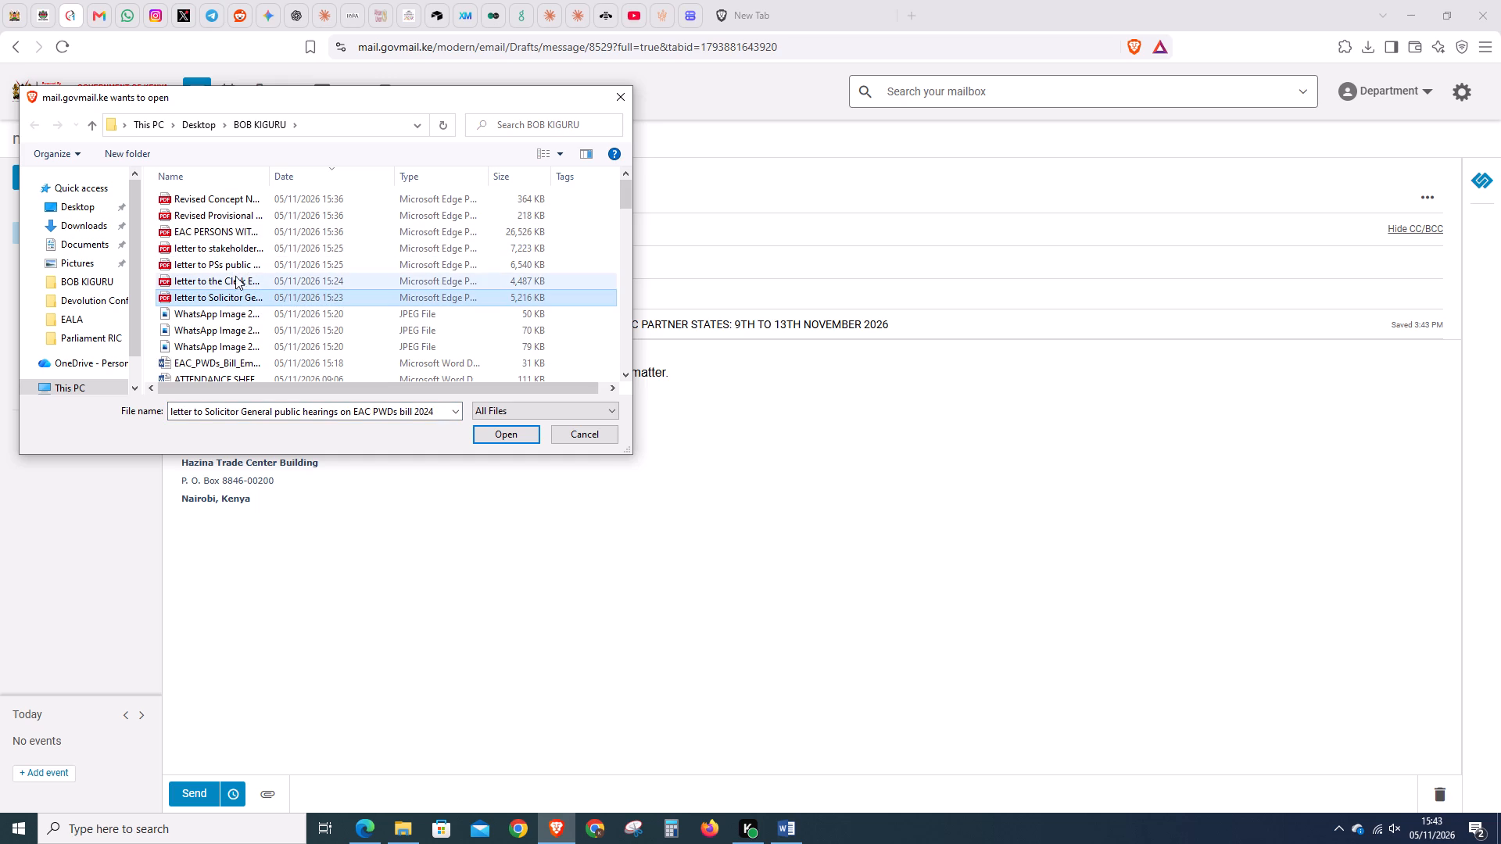
ctrl+click(253, 211)
ctrl+click(256, 198)
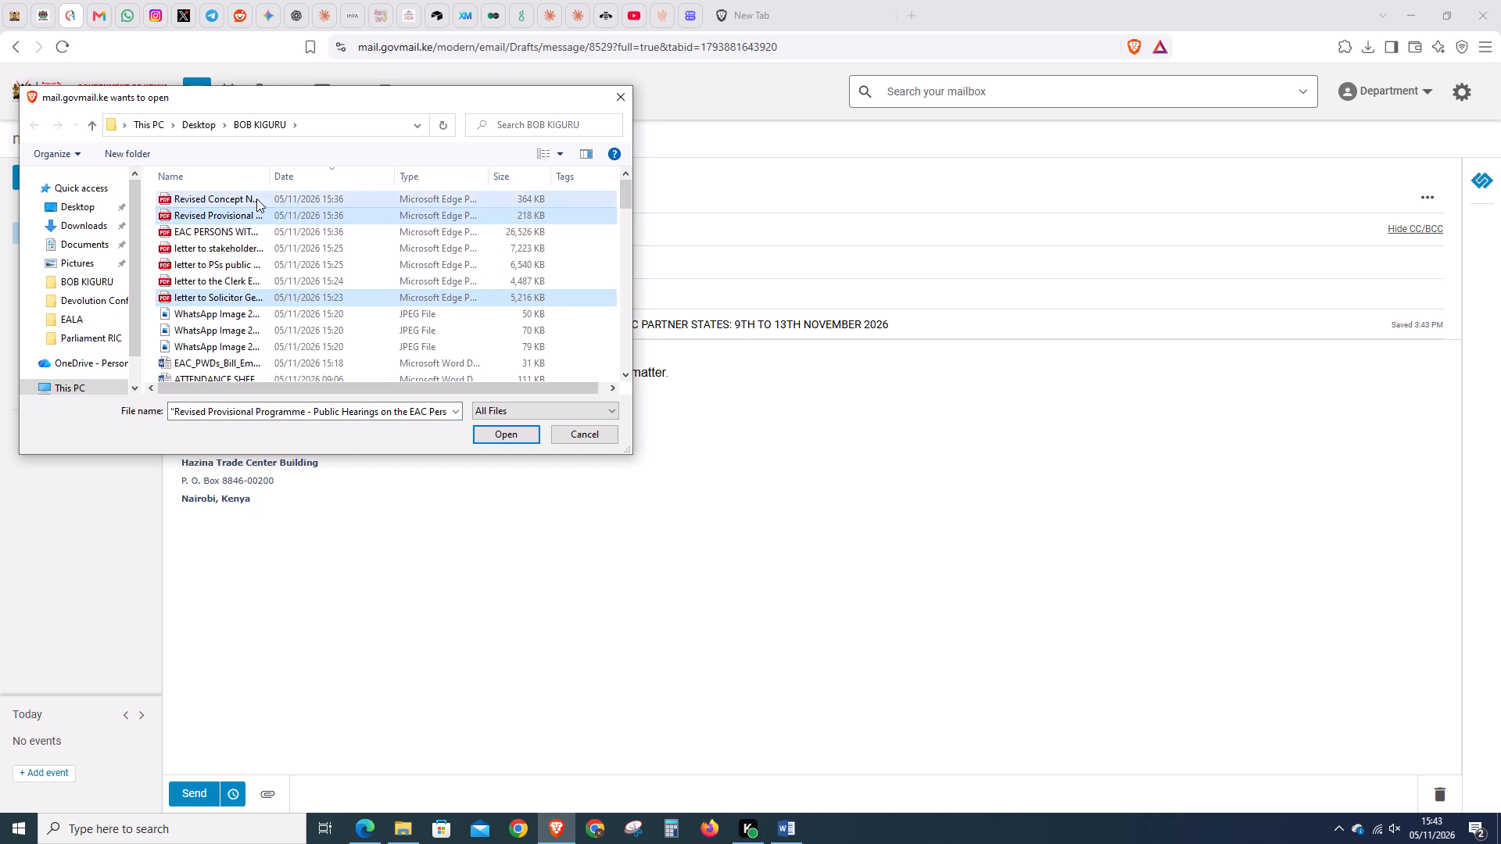
ctrl+click(245, 238)
ctrl+click(498, 436)
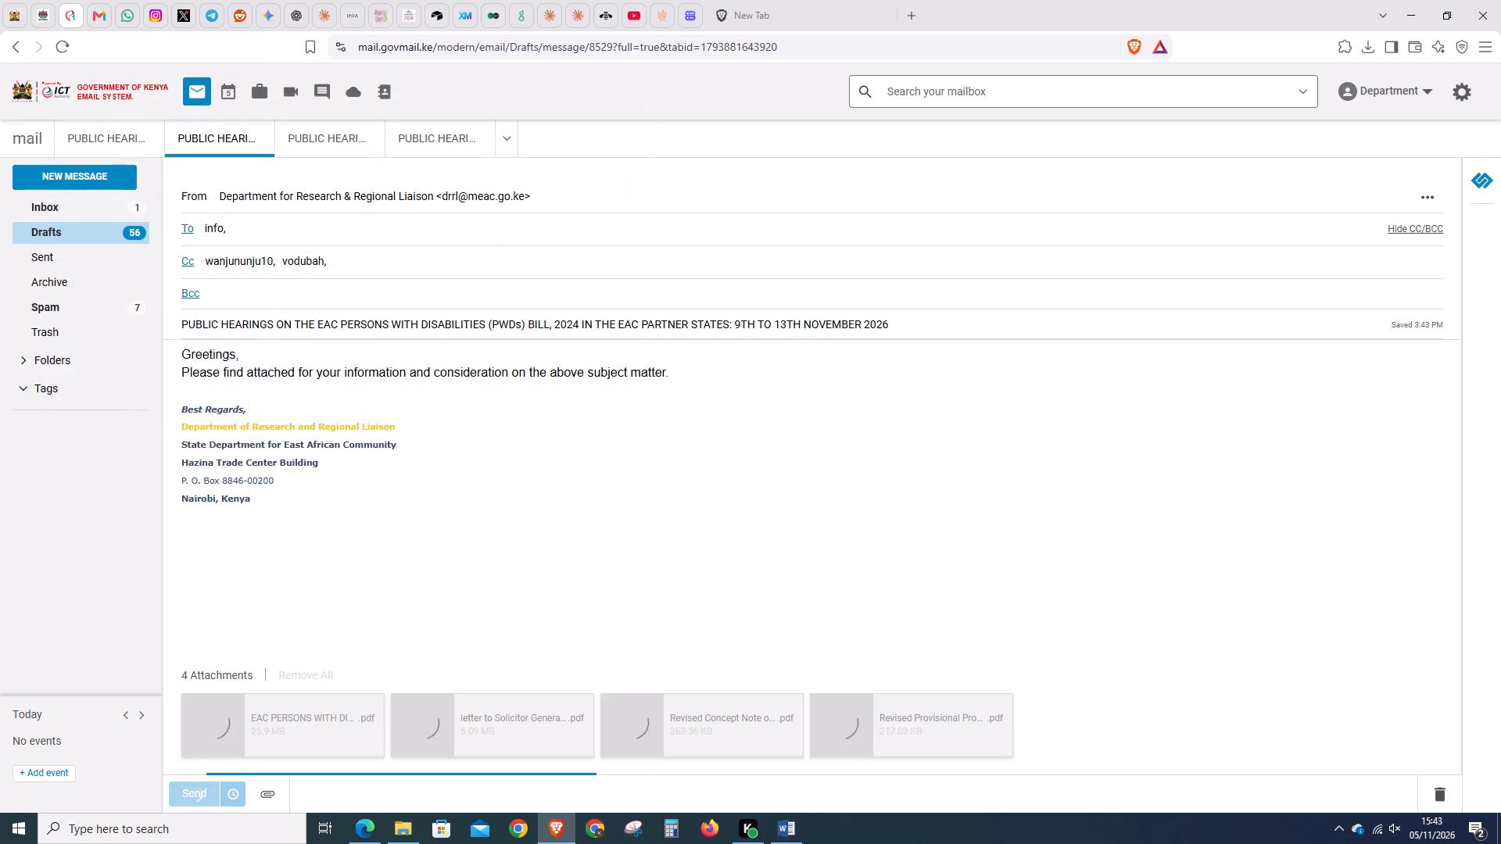
scroll(699, 615, down, 3)
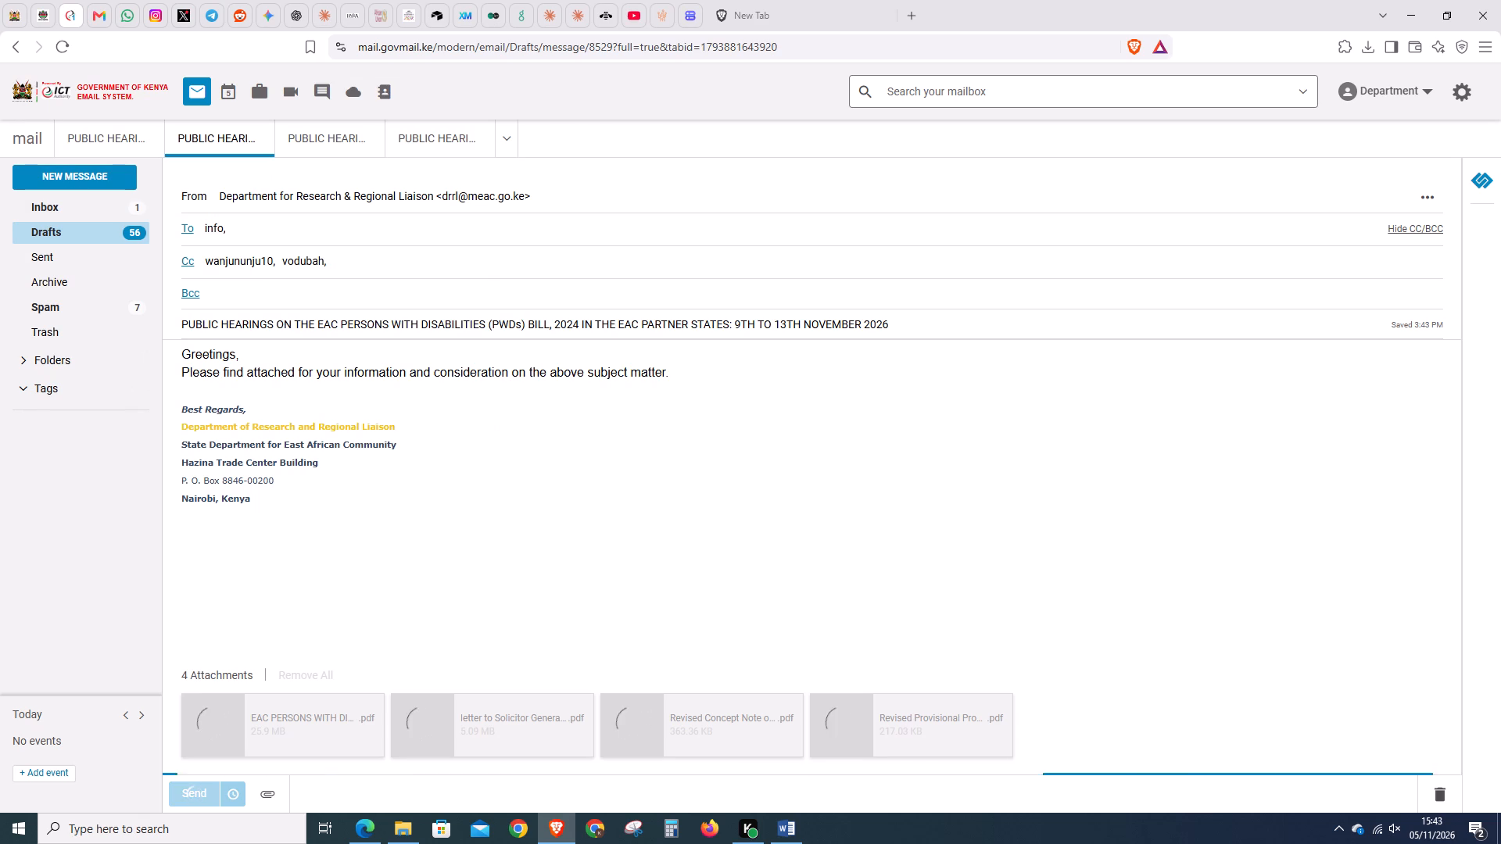
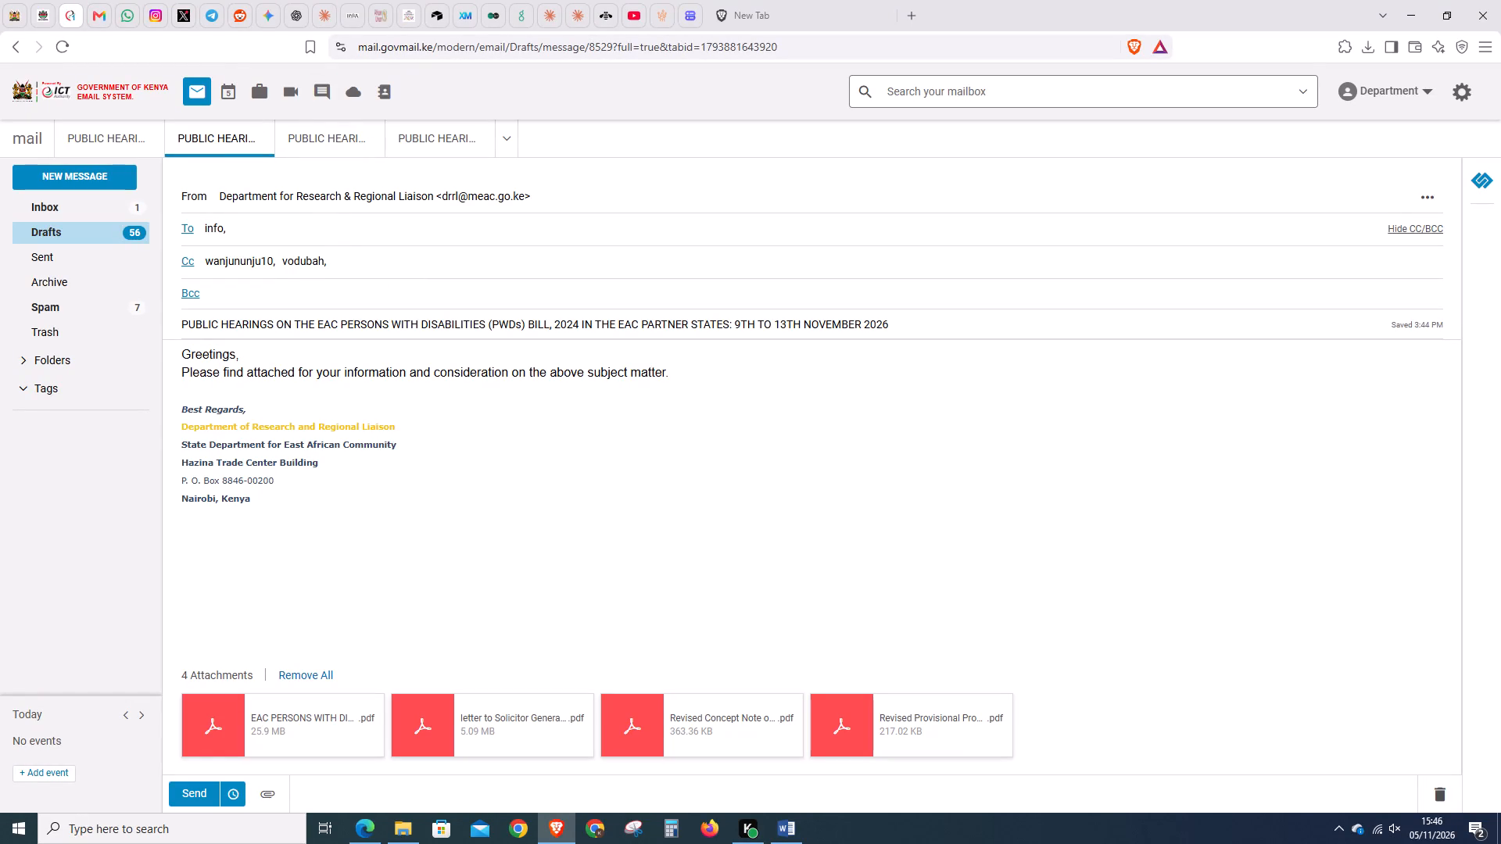
Send the Solicitor General draft with its four PDF attachments.
scroll(390, 553, down, 2)
click(193, 796)
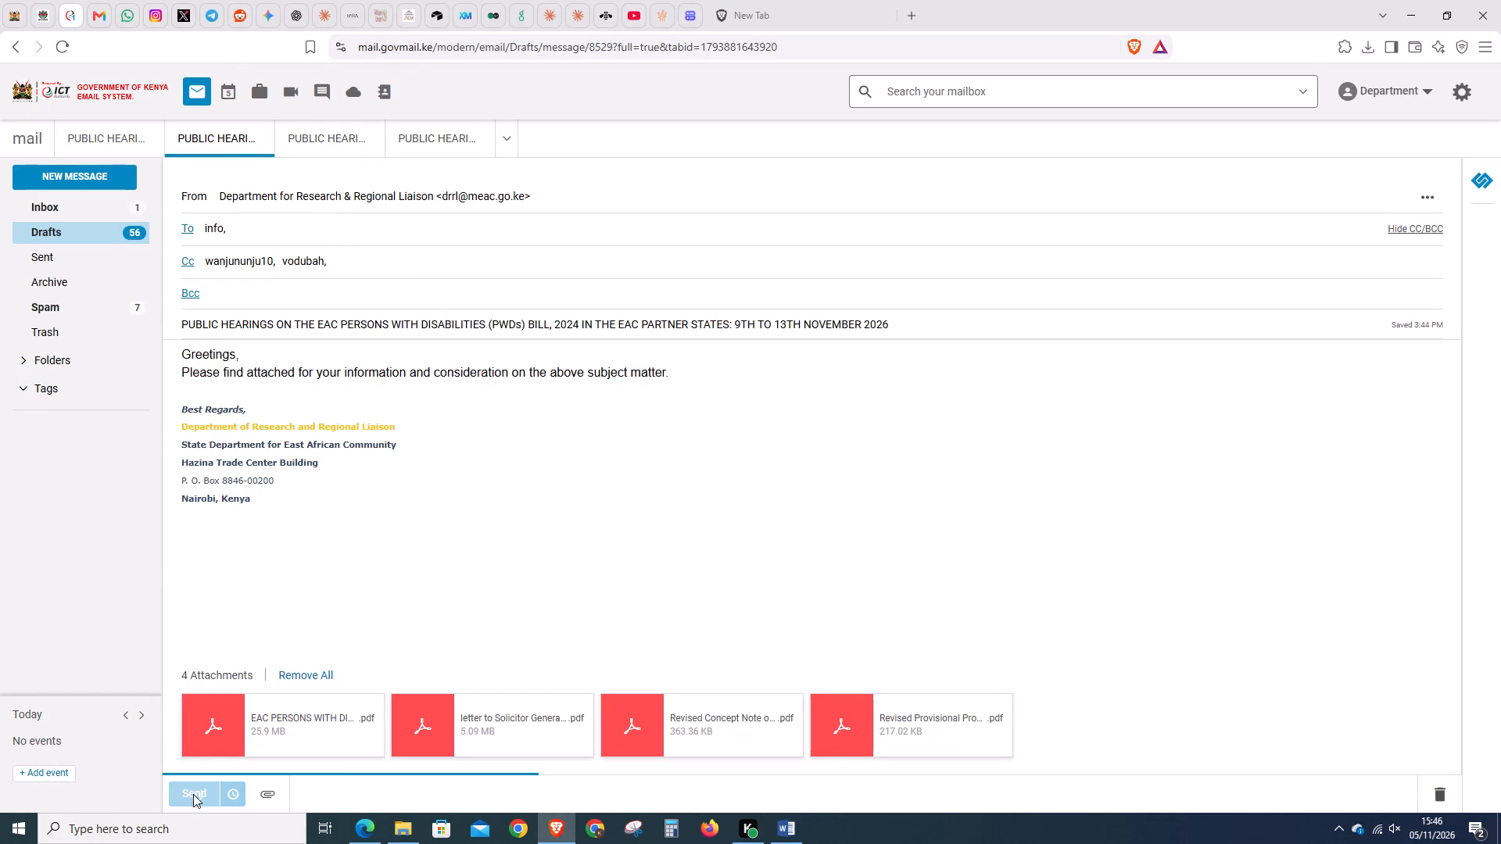
Look through the open Solicitor General, stakeholders and principal secretaries drafts, checking their recipients and attachments.
click(306, 158)
click(307, 153)
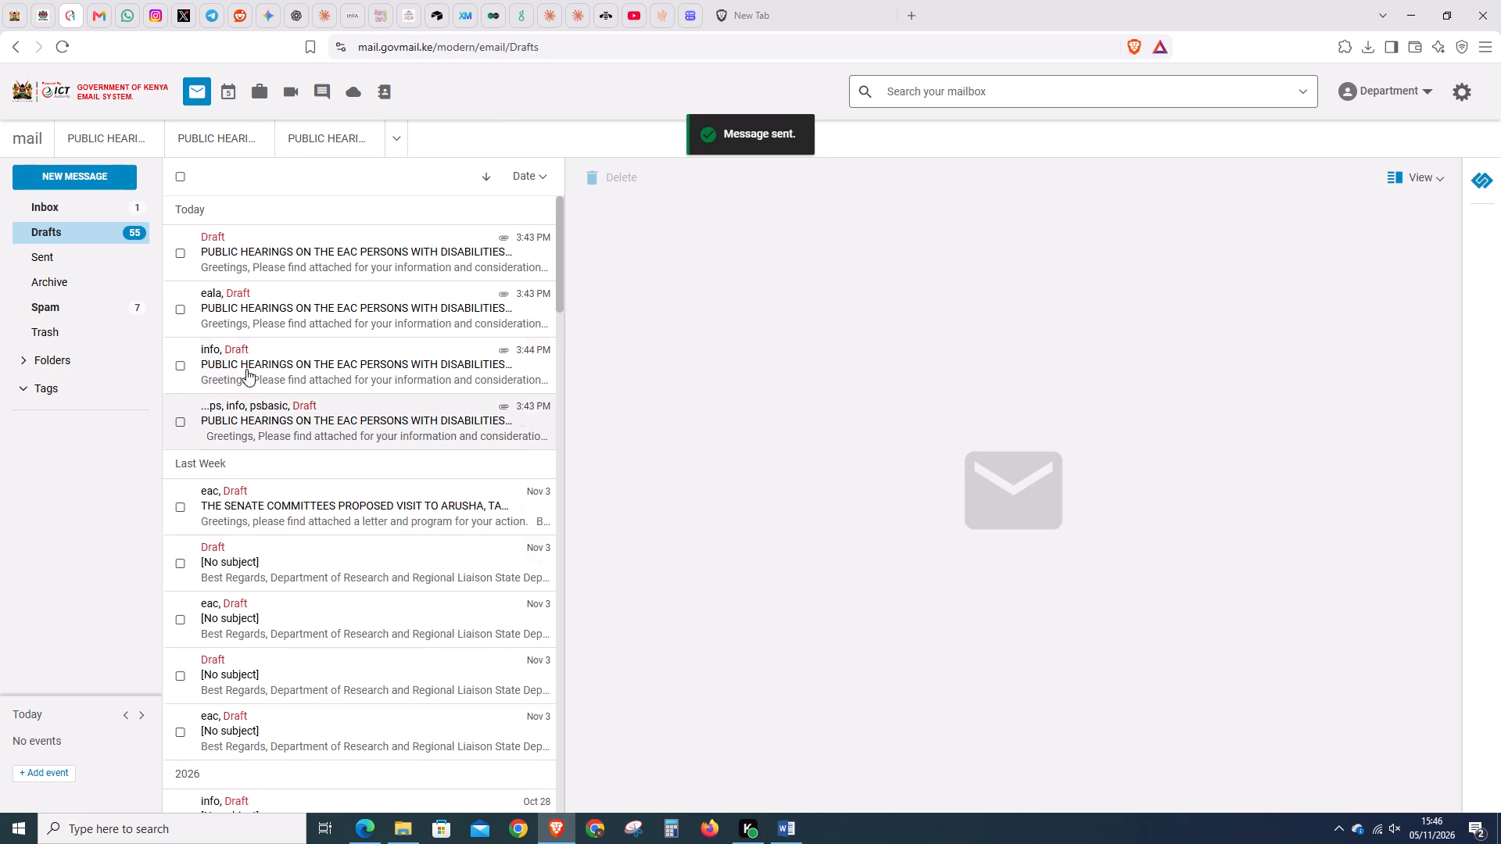
click(207, 148)
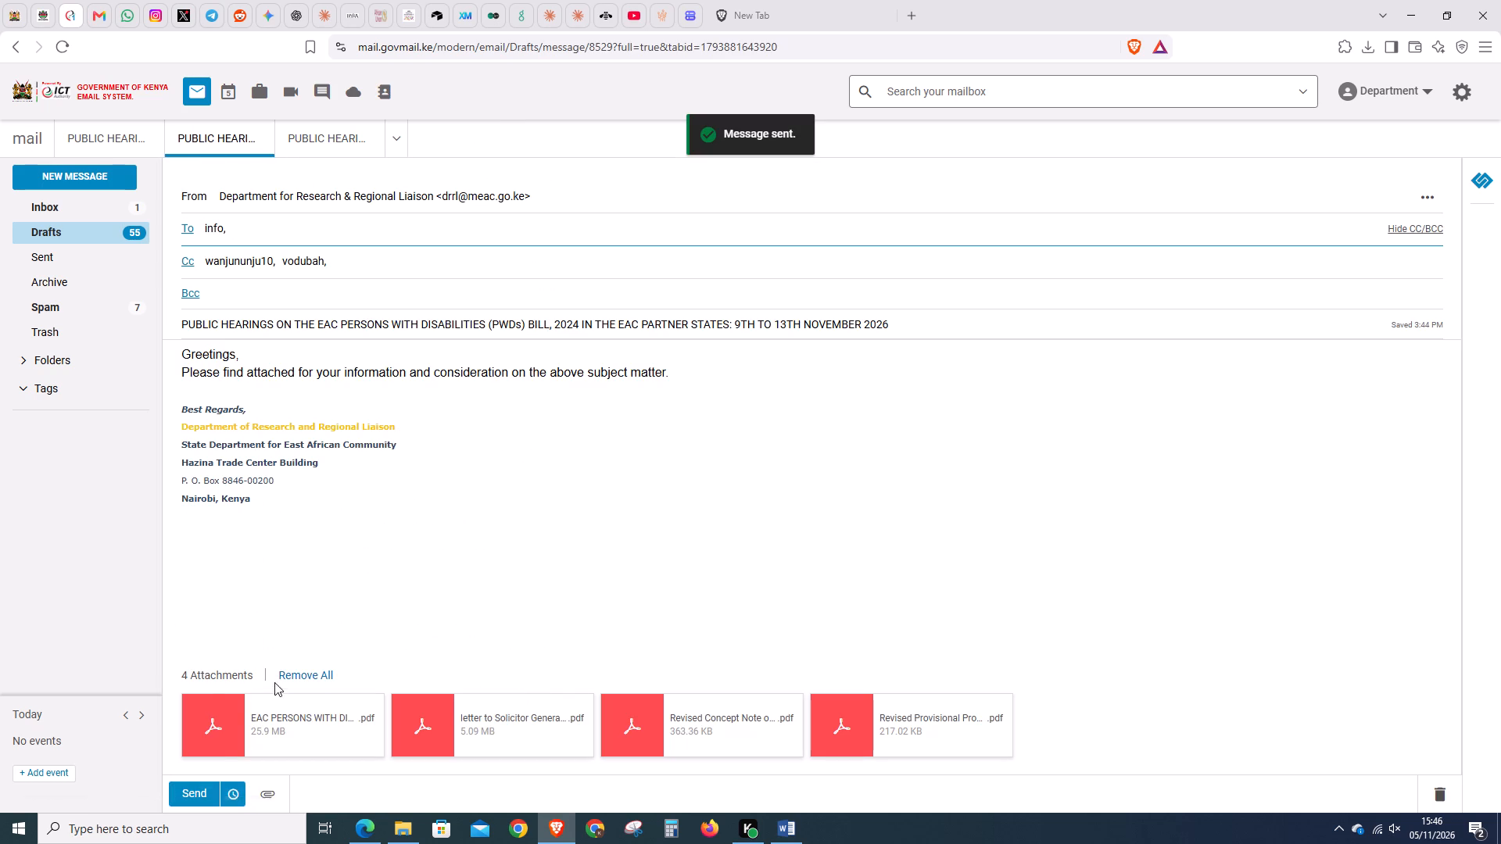
click(316, 146)
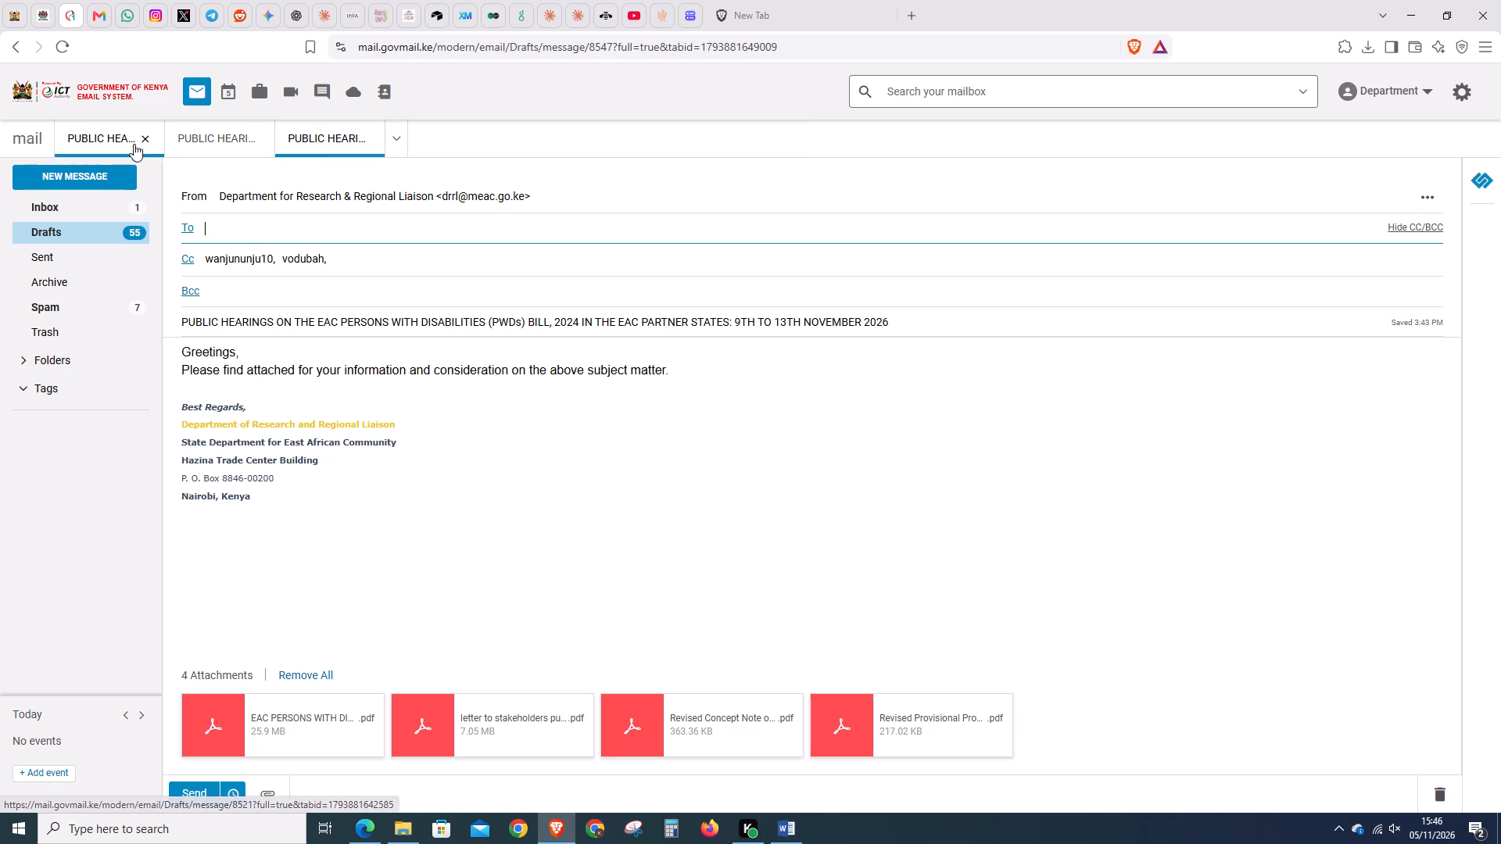
click(91, 136)
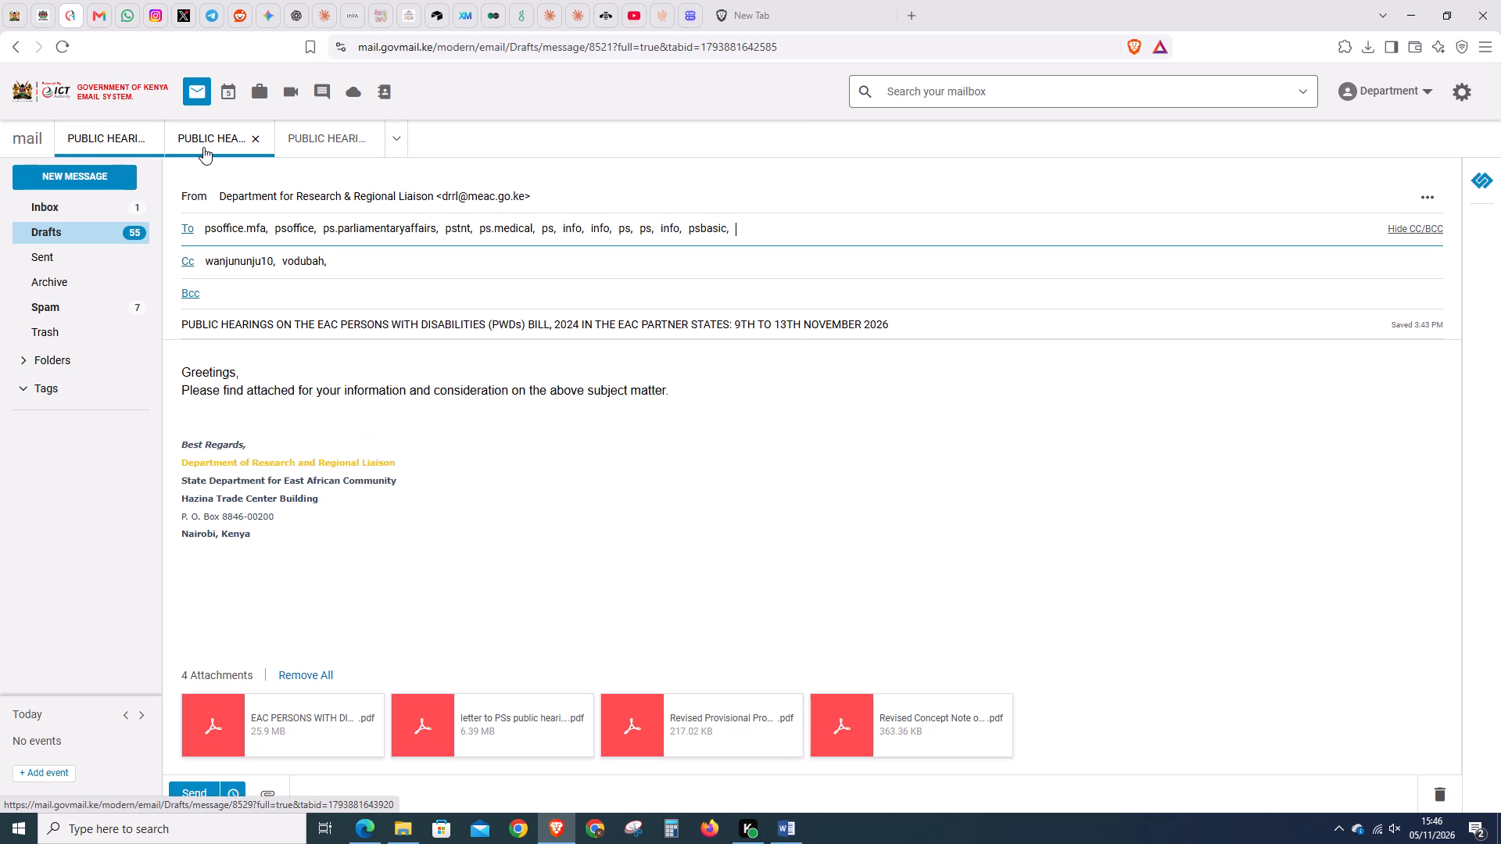
click(203, 147)
click(303, 150)
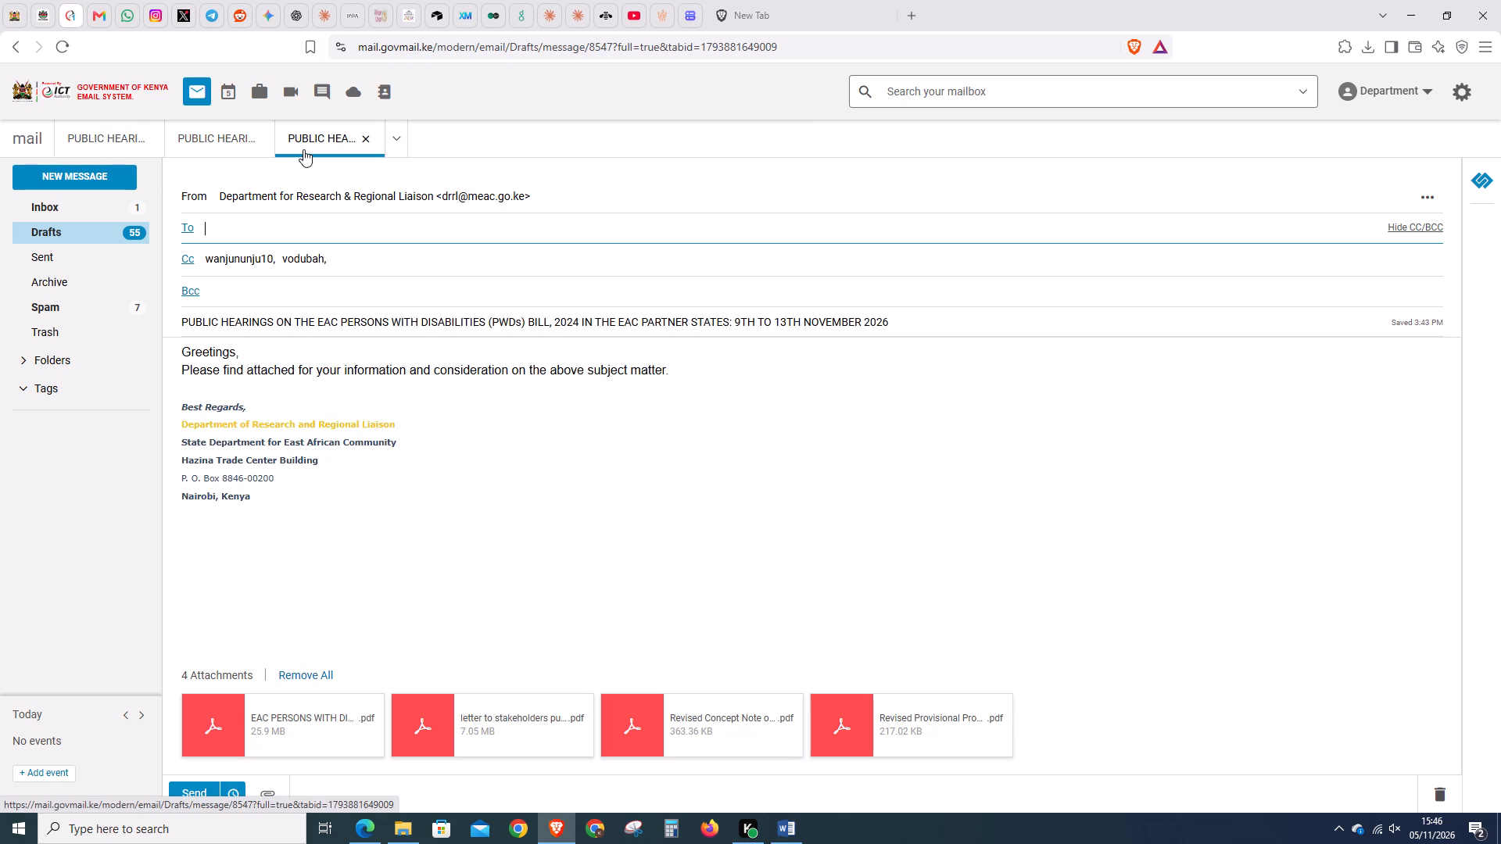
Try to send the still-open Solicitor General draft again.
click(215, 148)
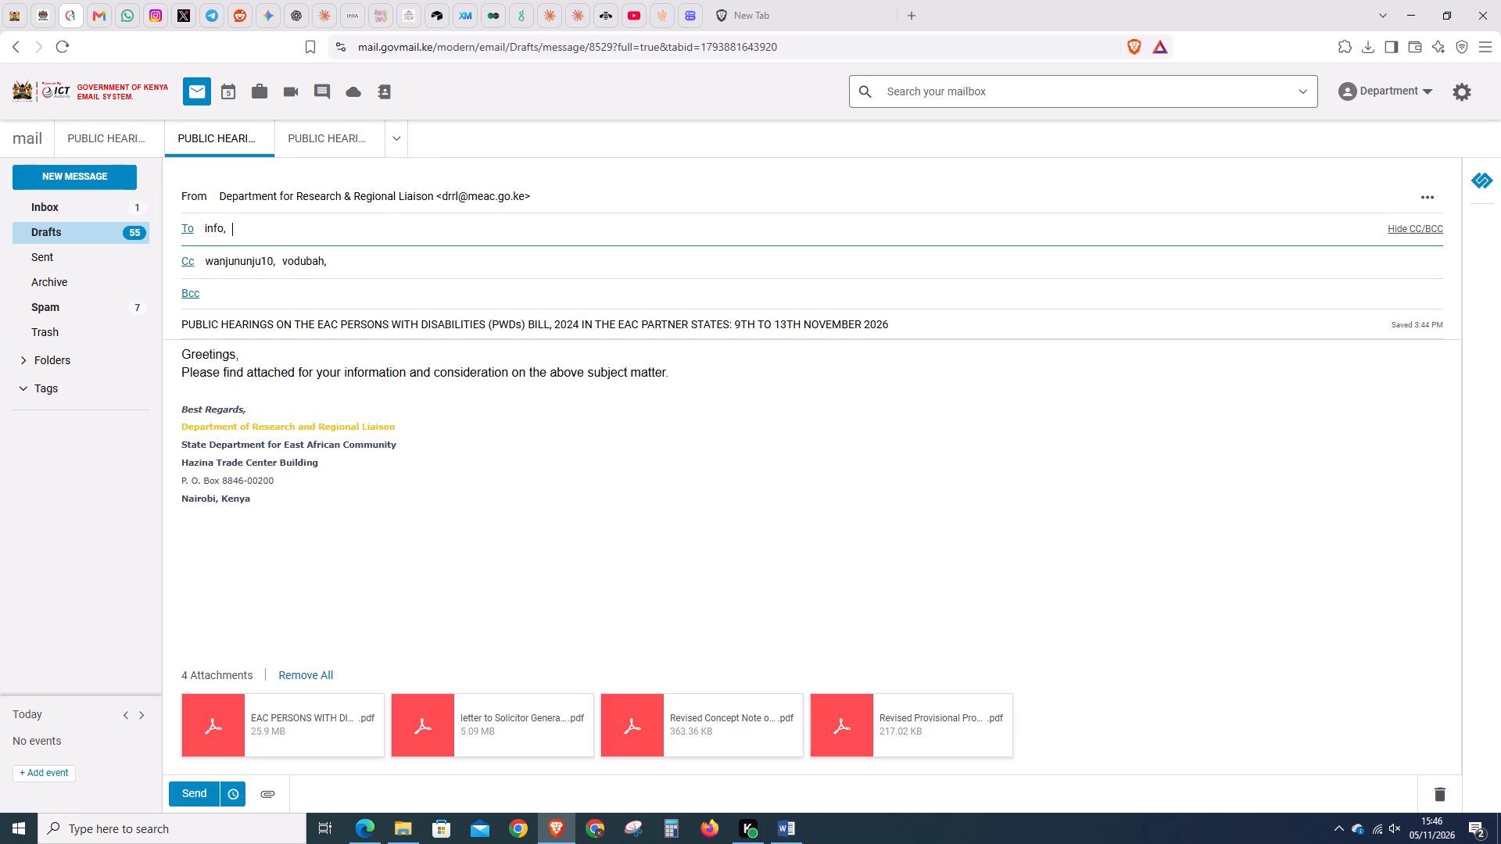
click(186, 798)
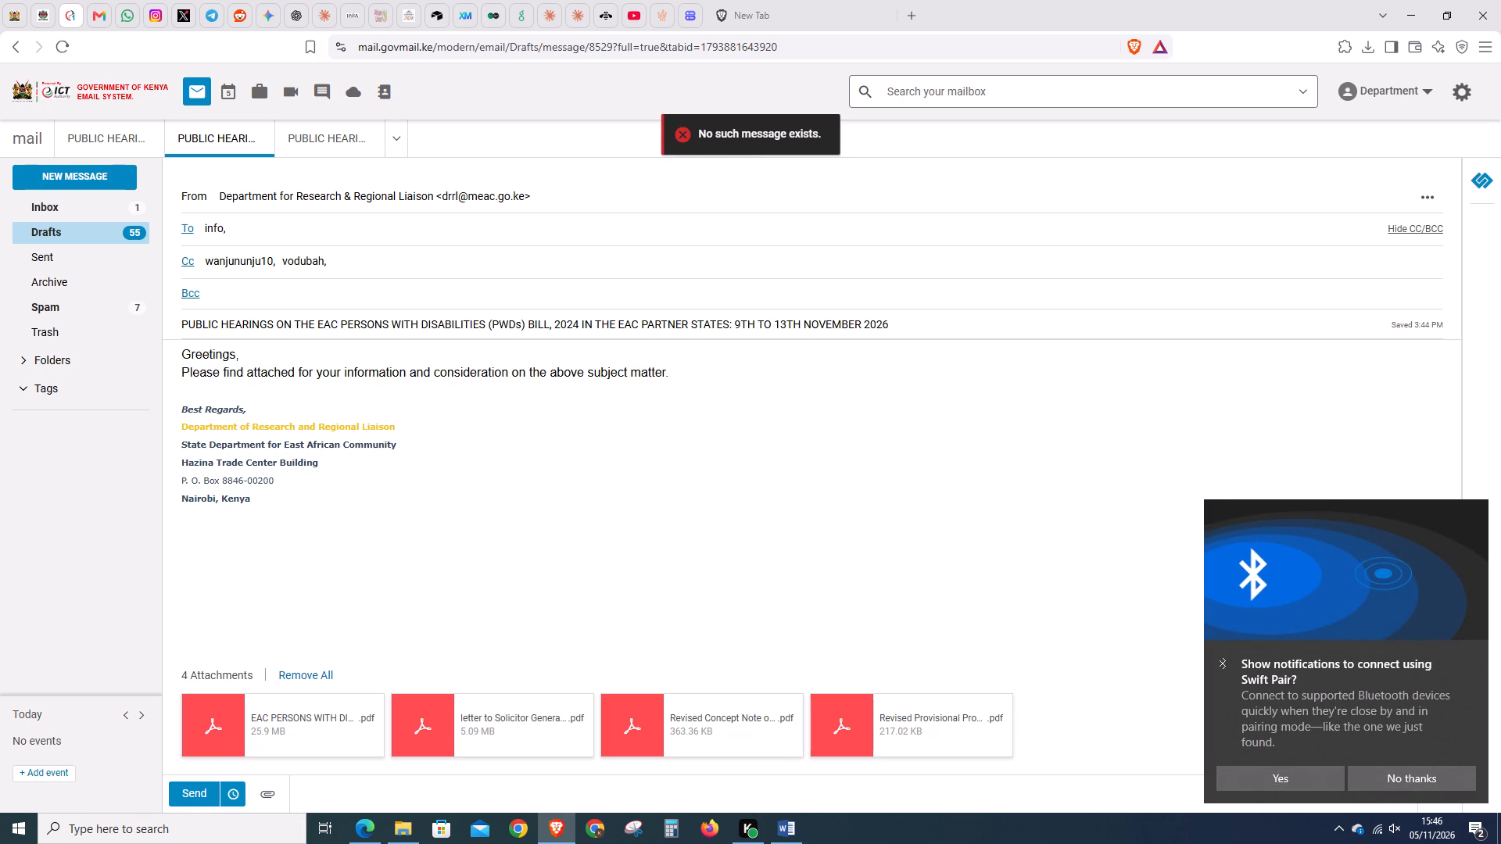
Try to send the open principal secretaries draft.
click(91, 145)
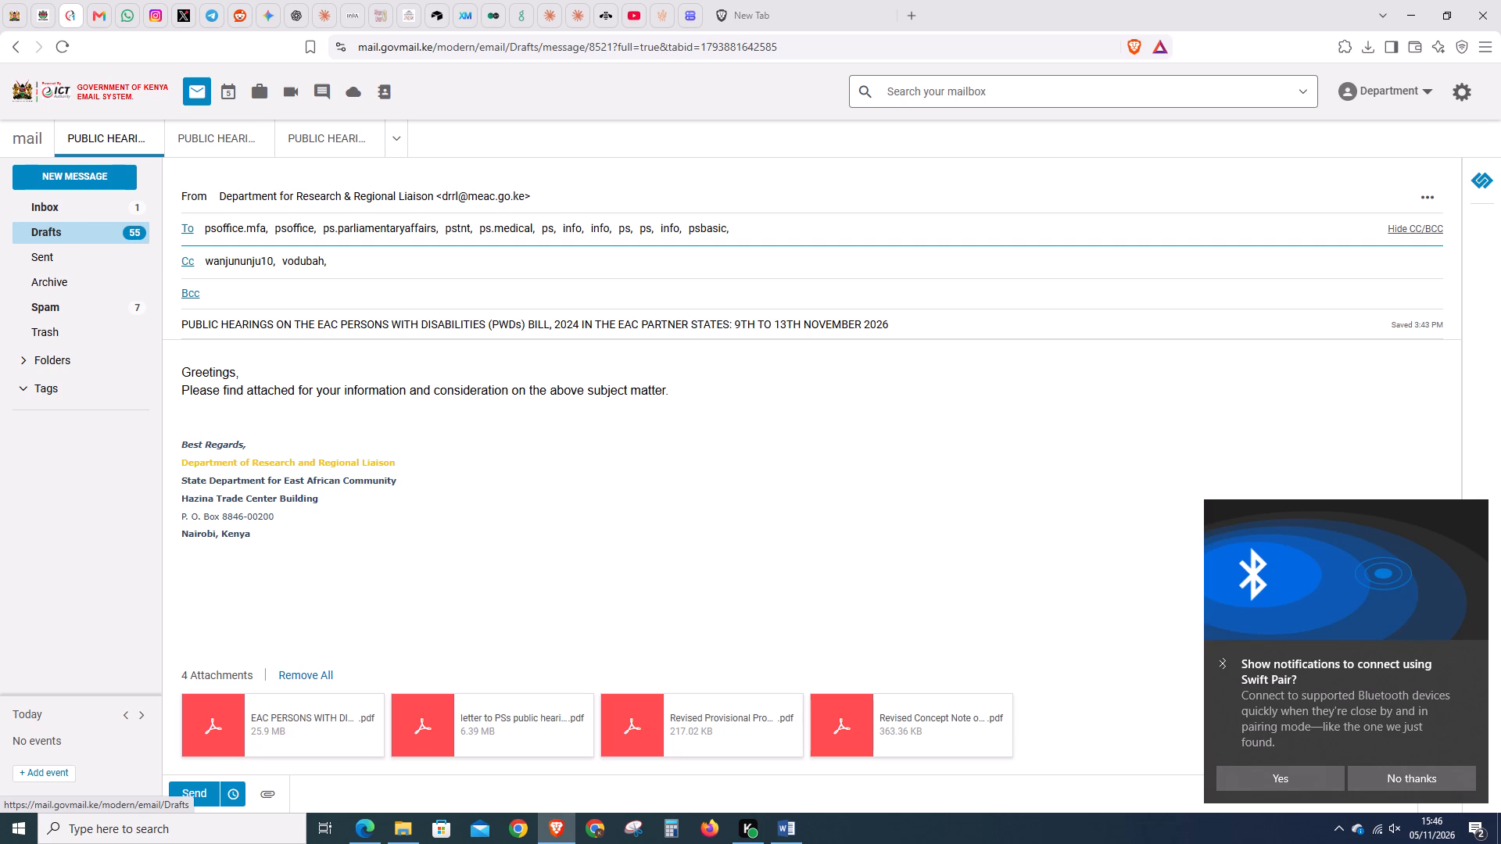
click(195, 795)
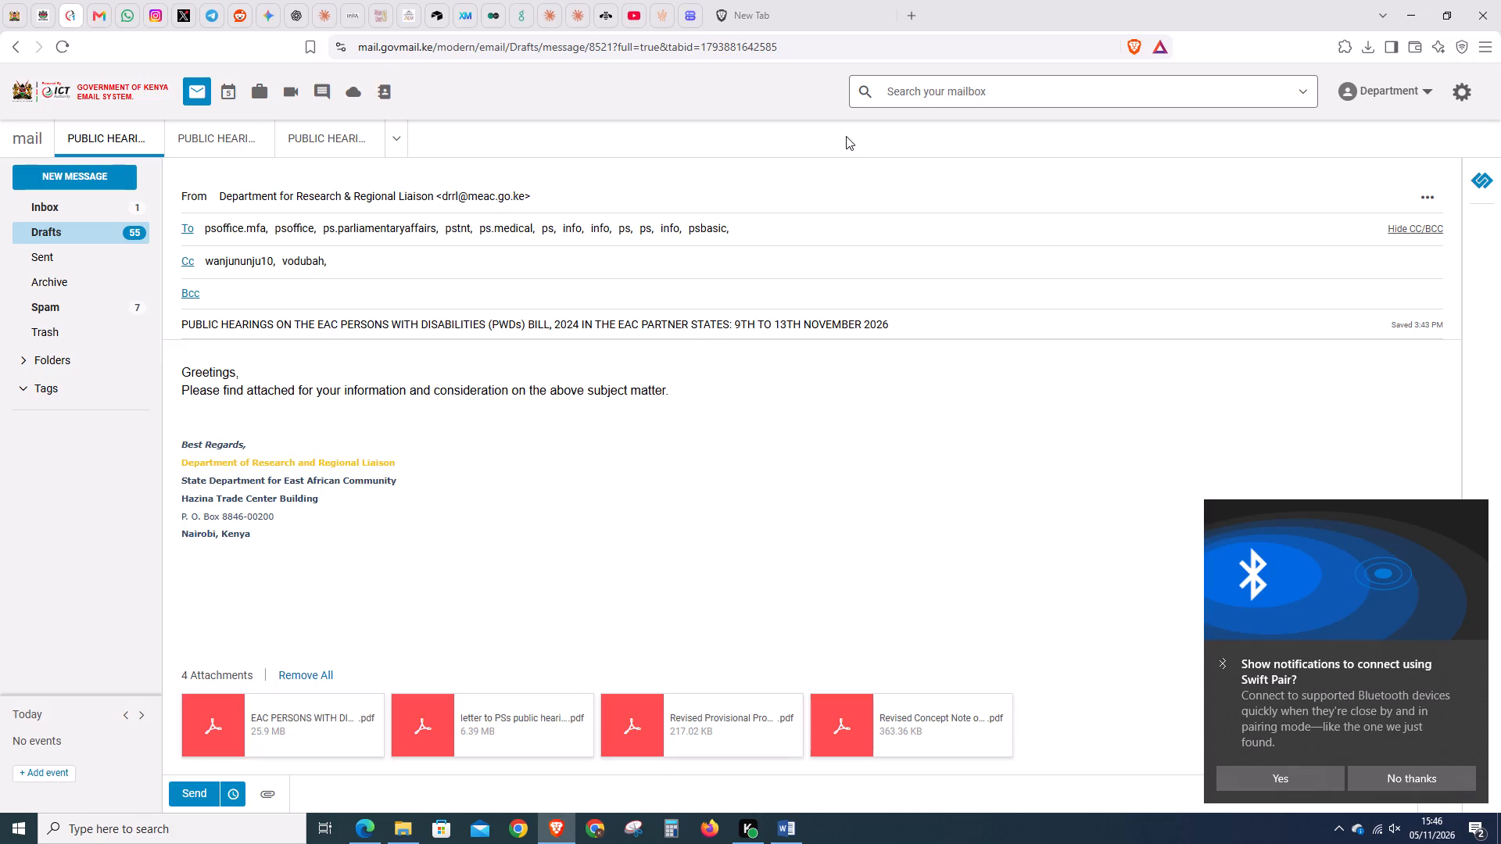
Send the EALA draft with the letter to the Clerk EALA attached, opening it from the Drafts folder.
click(65, 228)
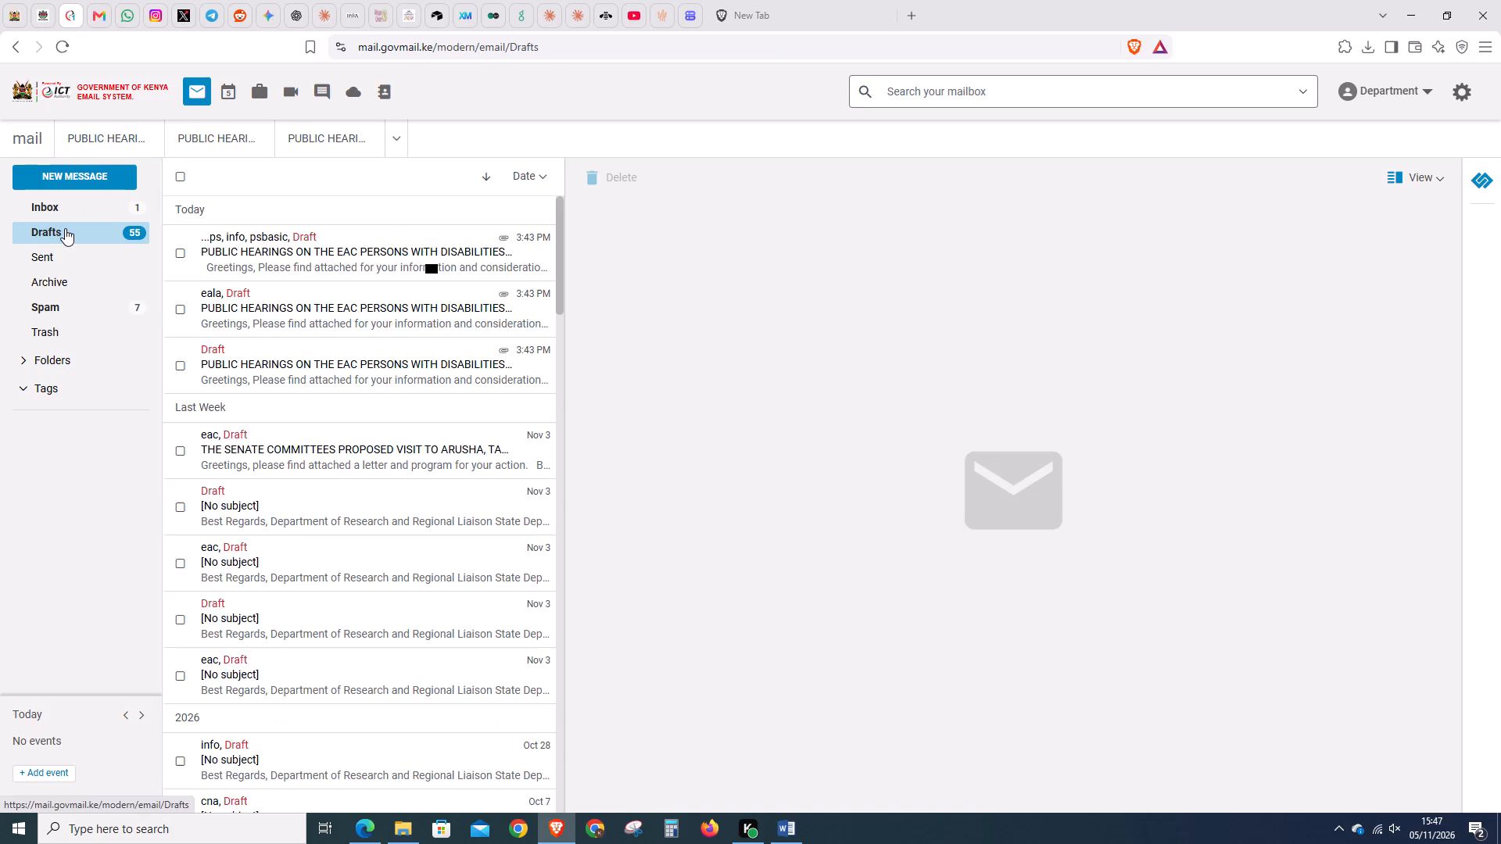
click(296, 306)
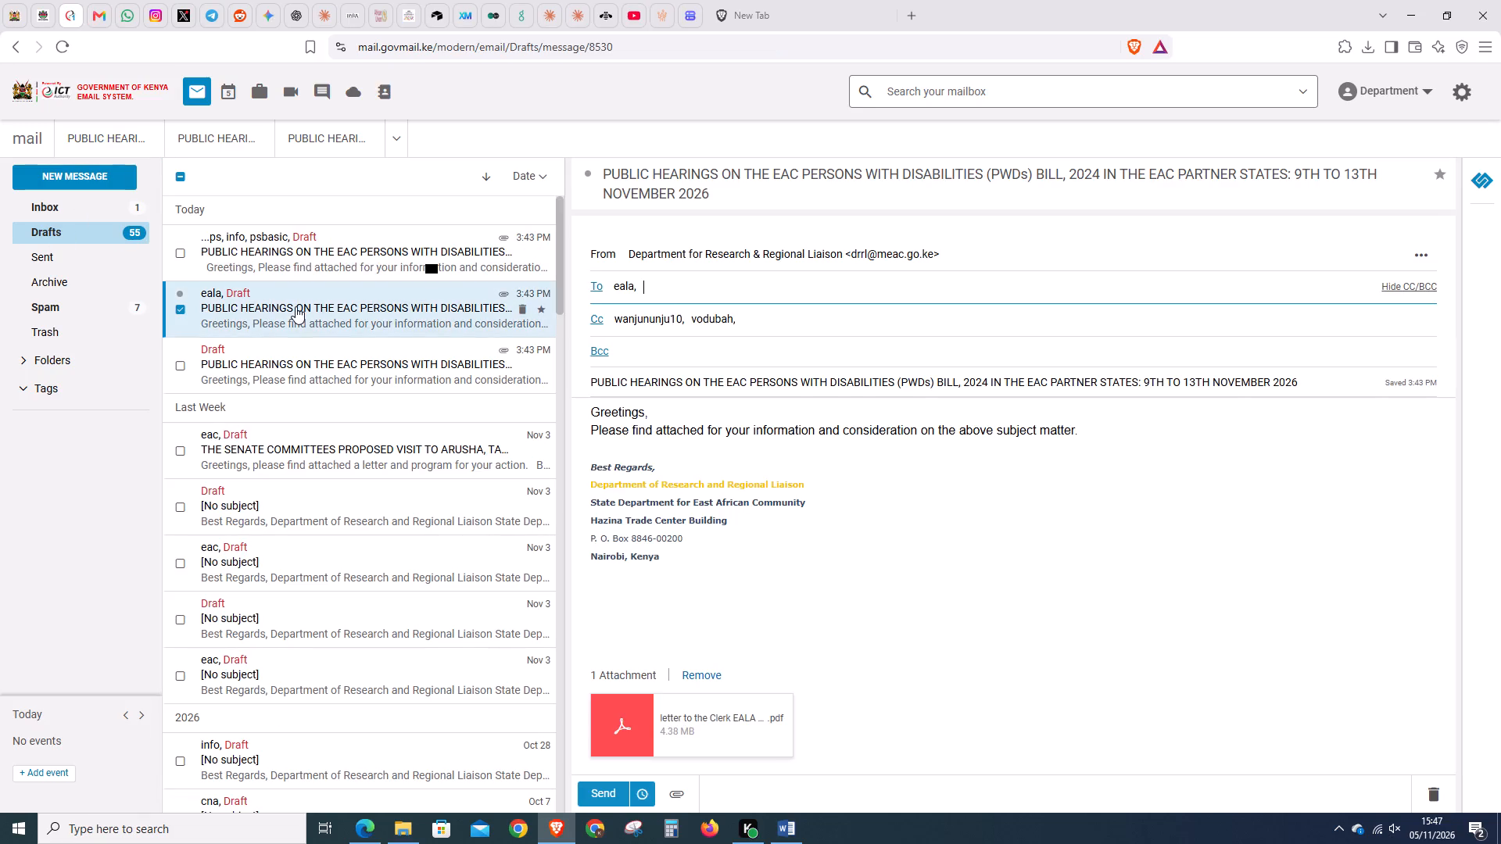
click(600, 800)
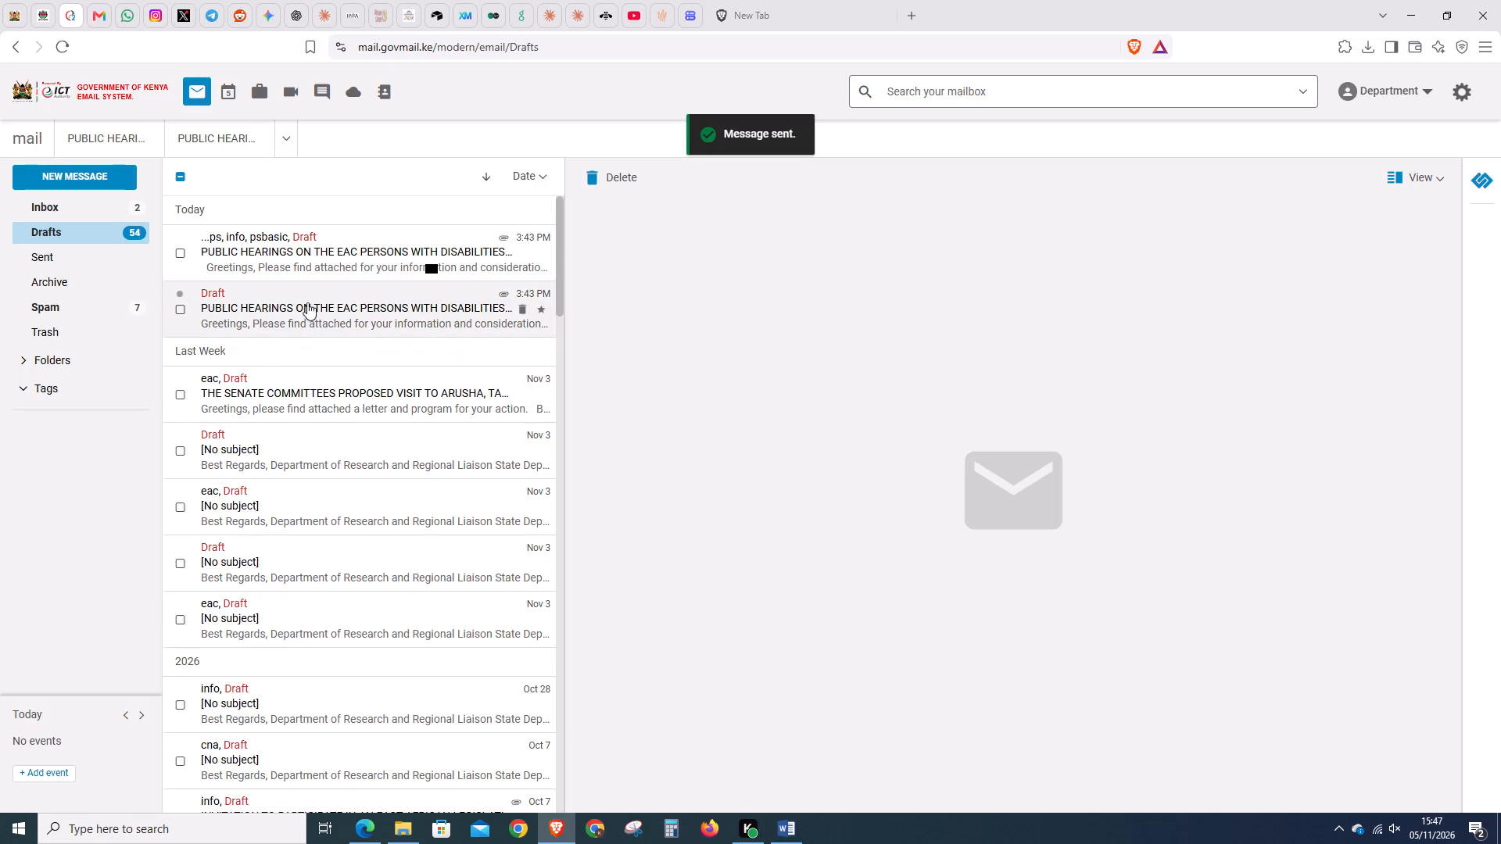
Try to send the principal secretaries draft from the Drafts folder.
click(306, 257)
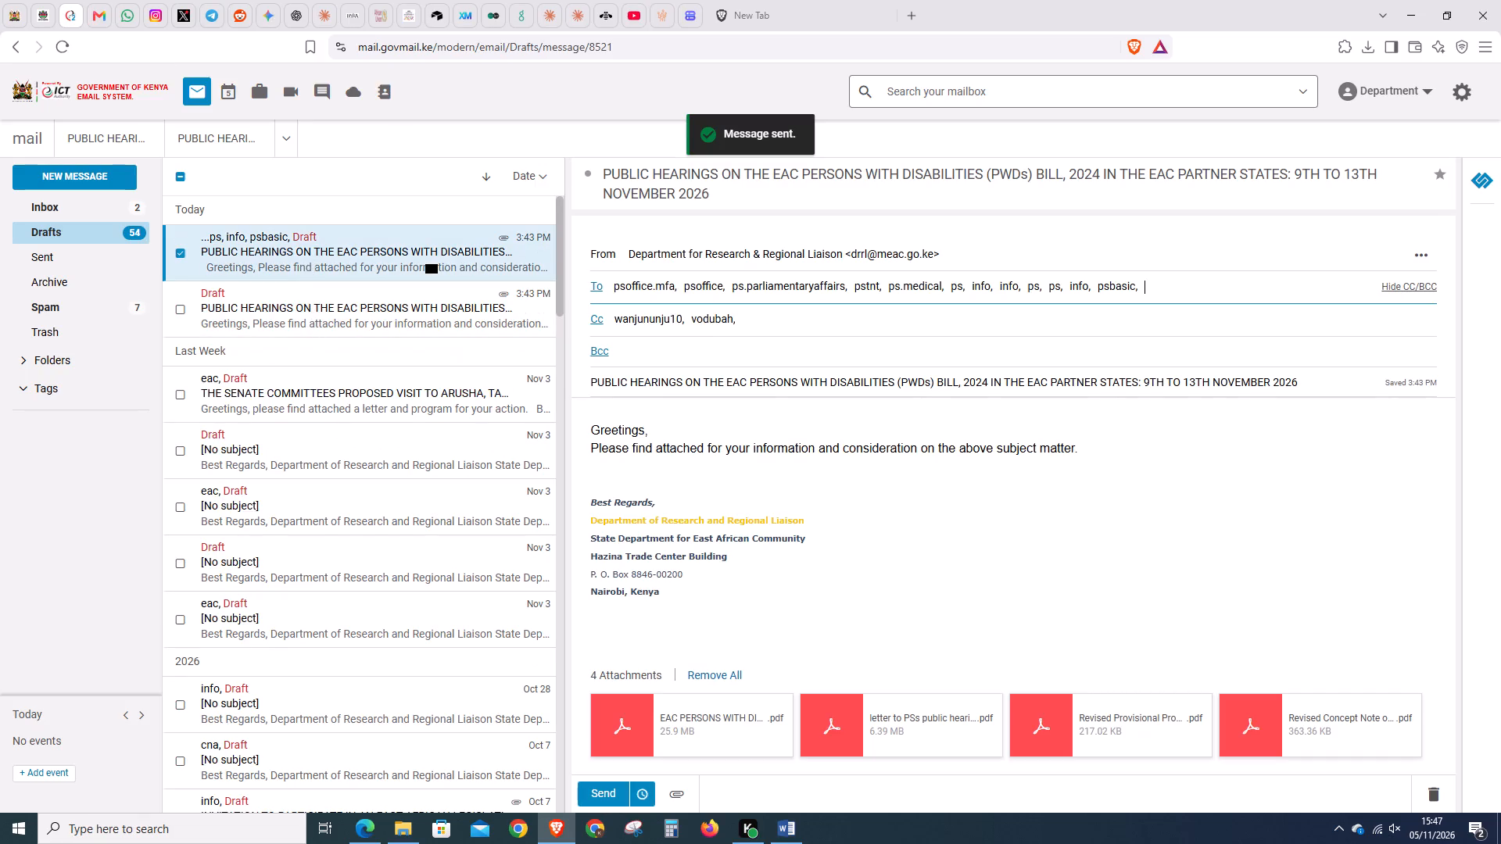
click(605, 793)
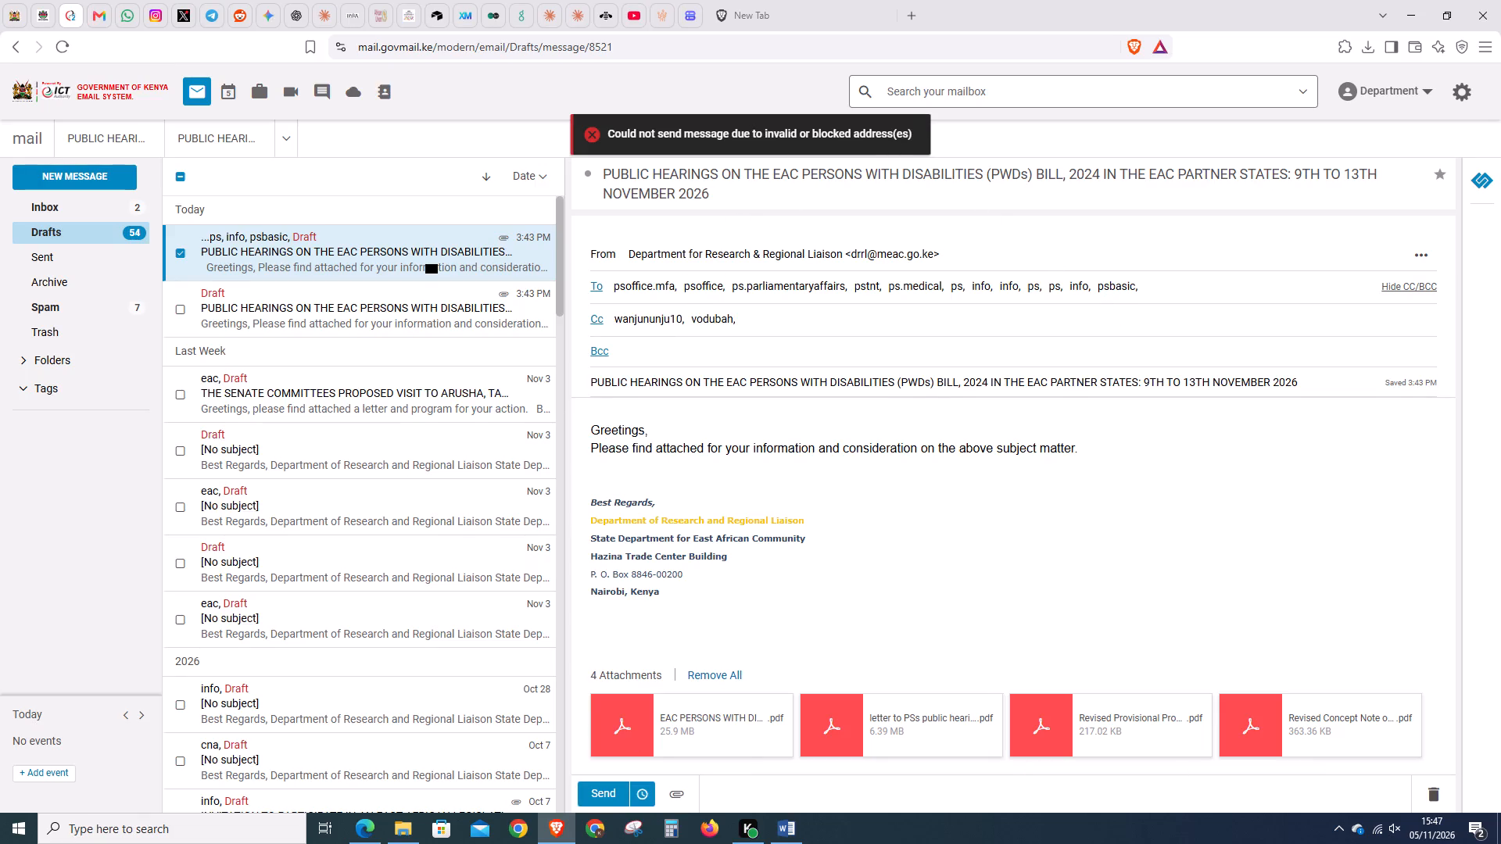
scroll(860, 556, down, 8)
Open the newest Undelivered Mail Returned to Sender notice in the Inbox and examine which recipient failed and why.
click(52, 209)
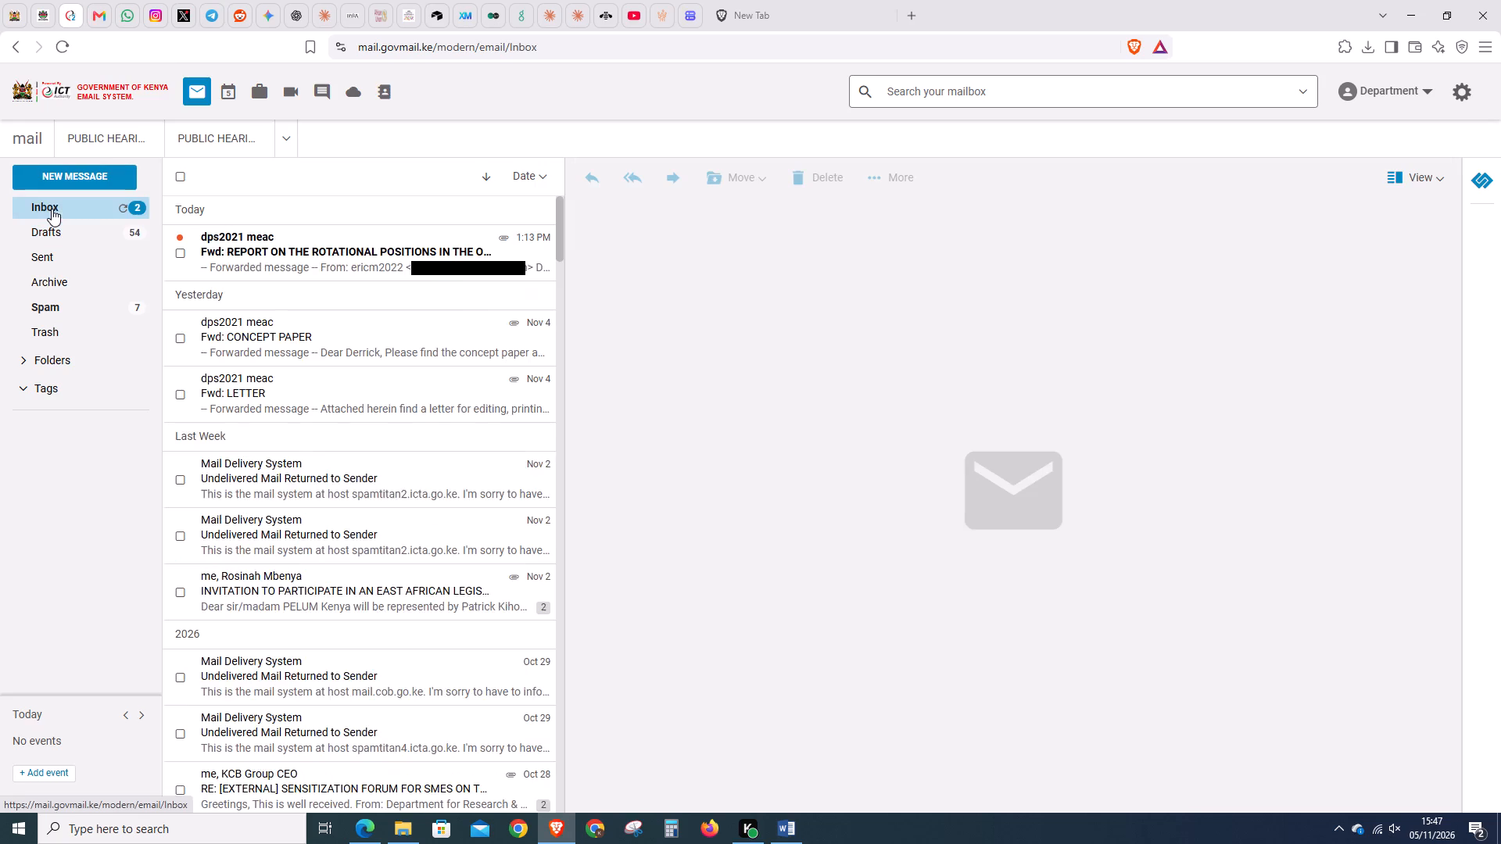
click(340, 259)
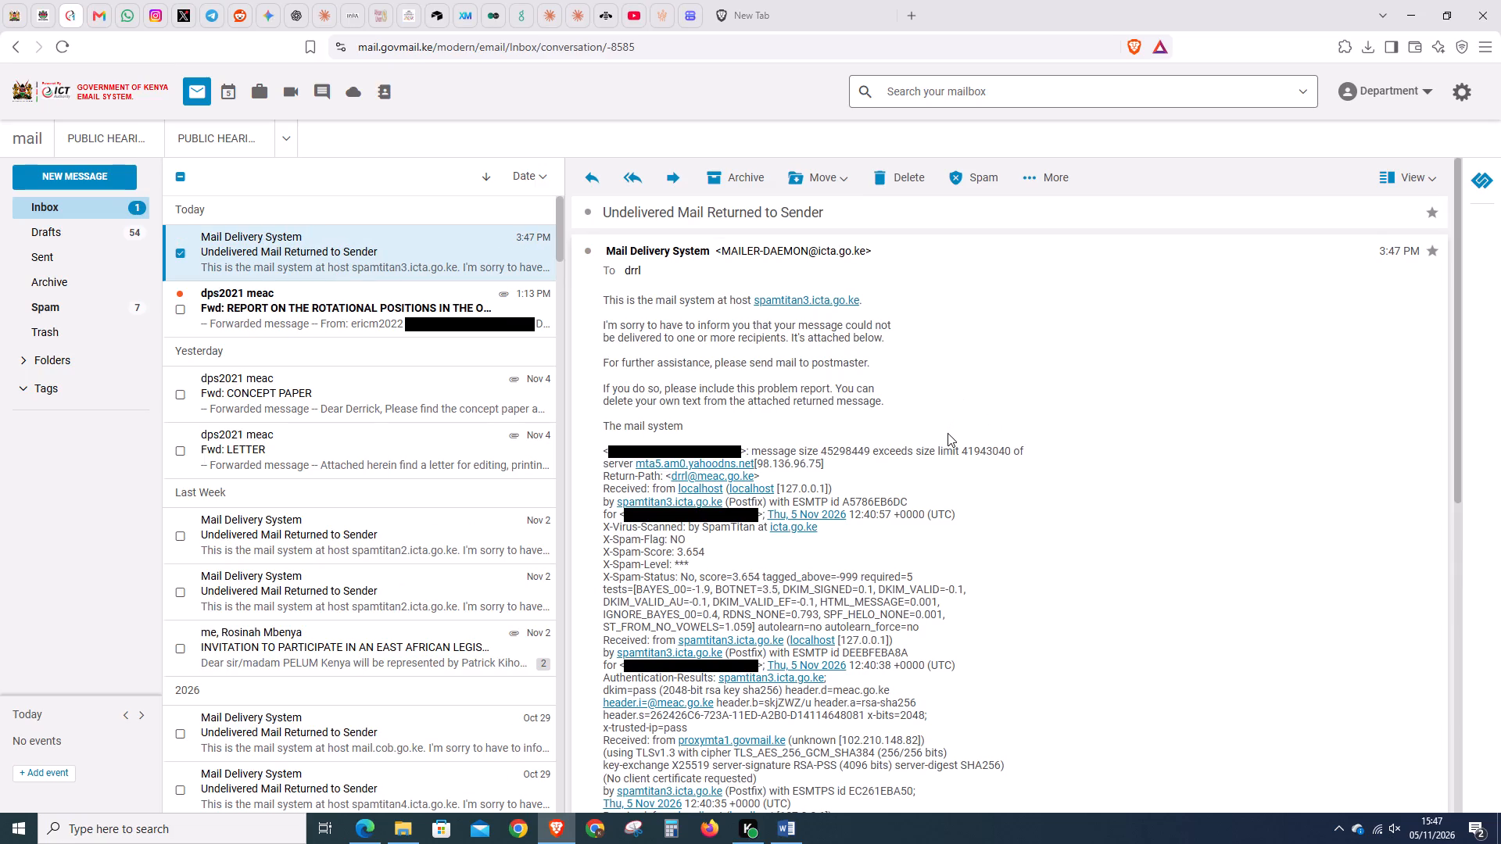
scroll(948, 433, down, 1)
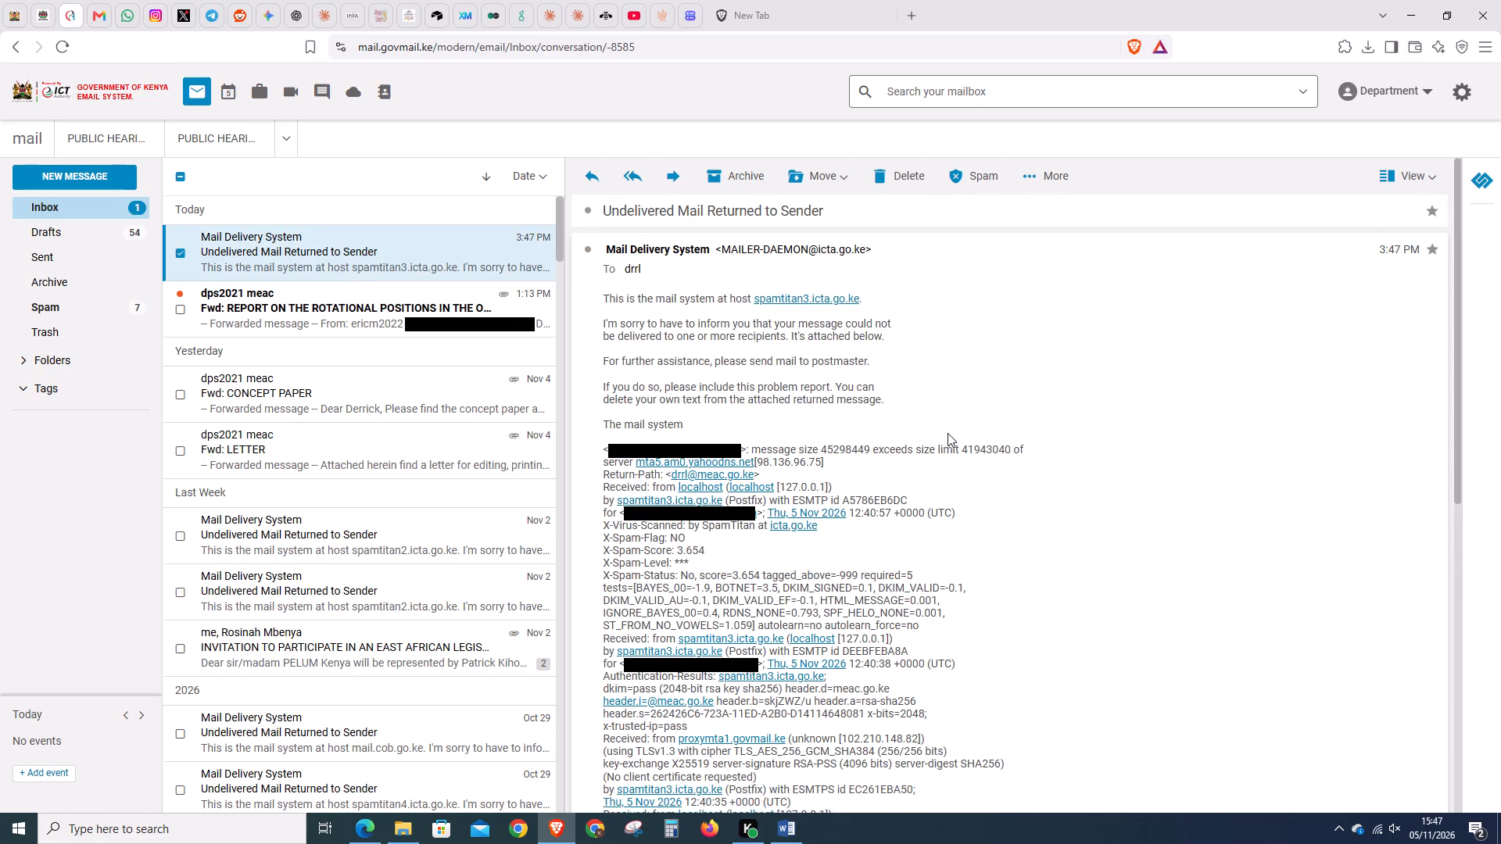
scroll(948, 433, down, 2)
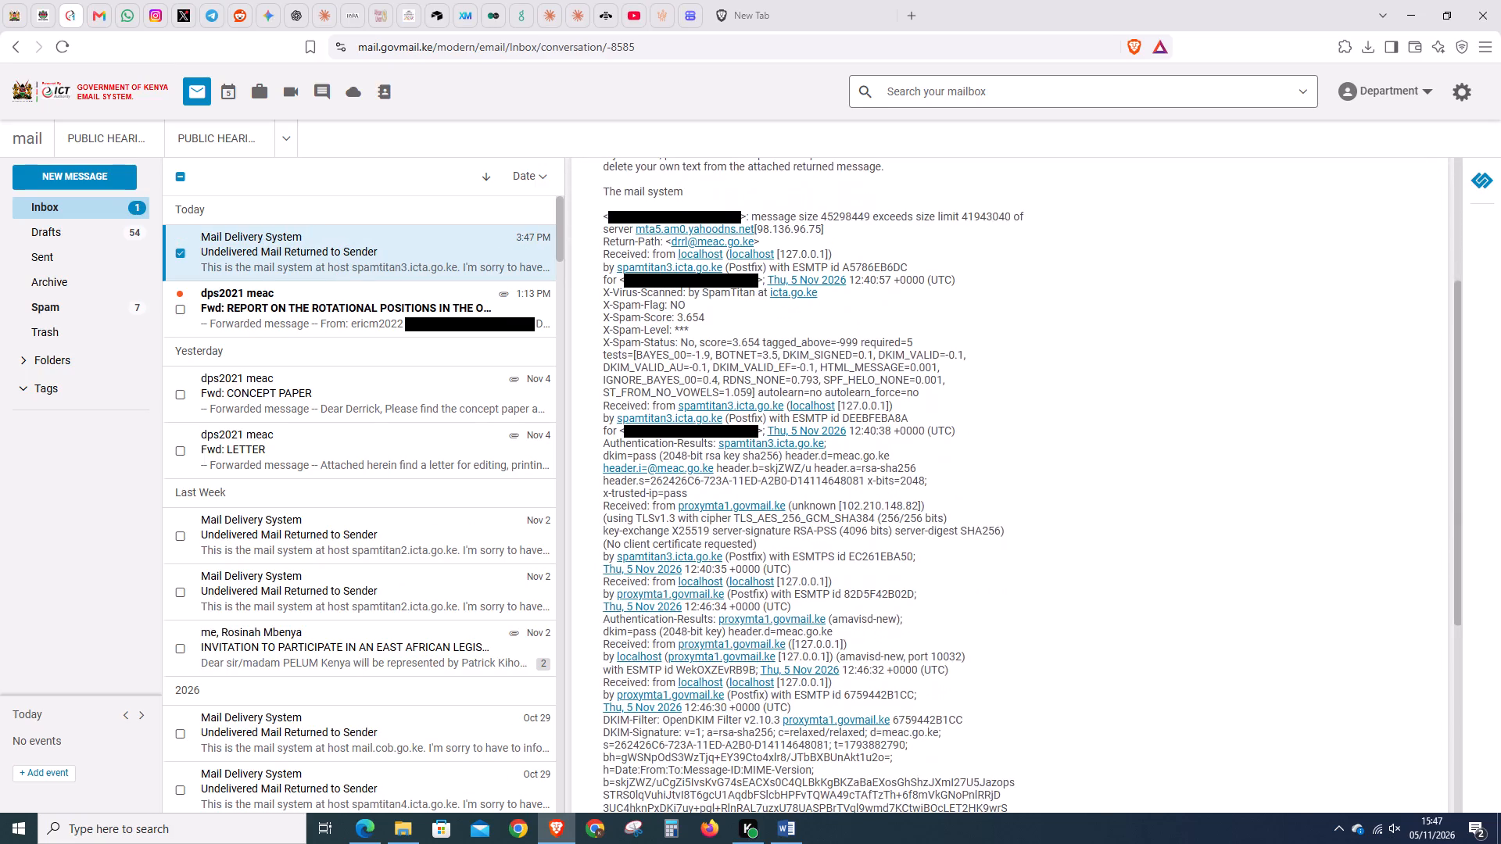
scroll(948, 433, down, 3)
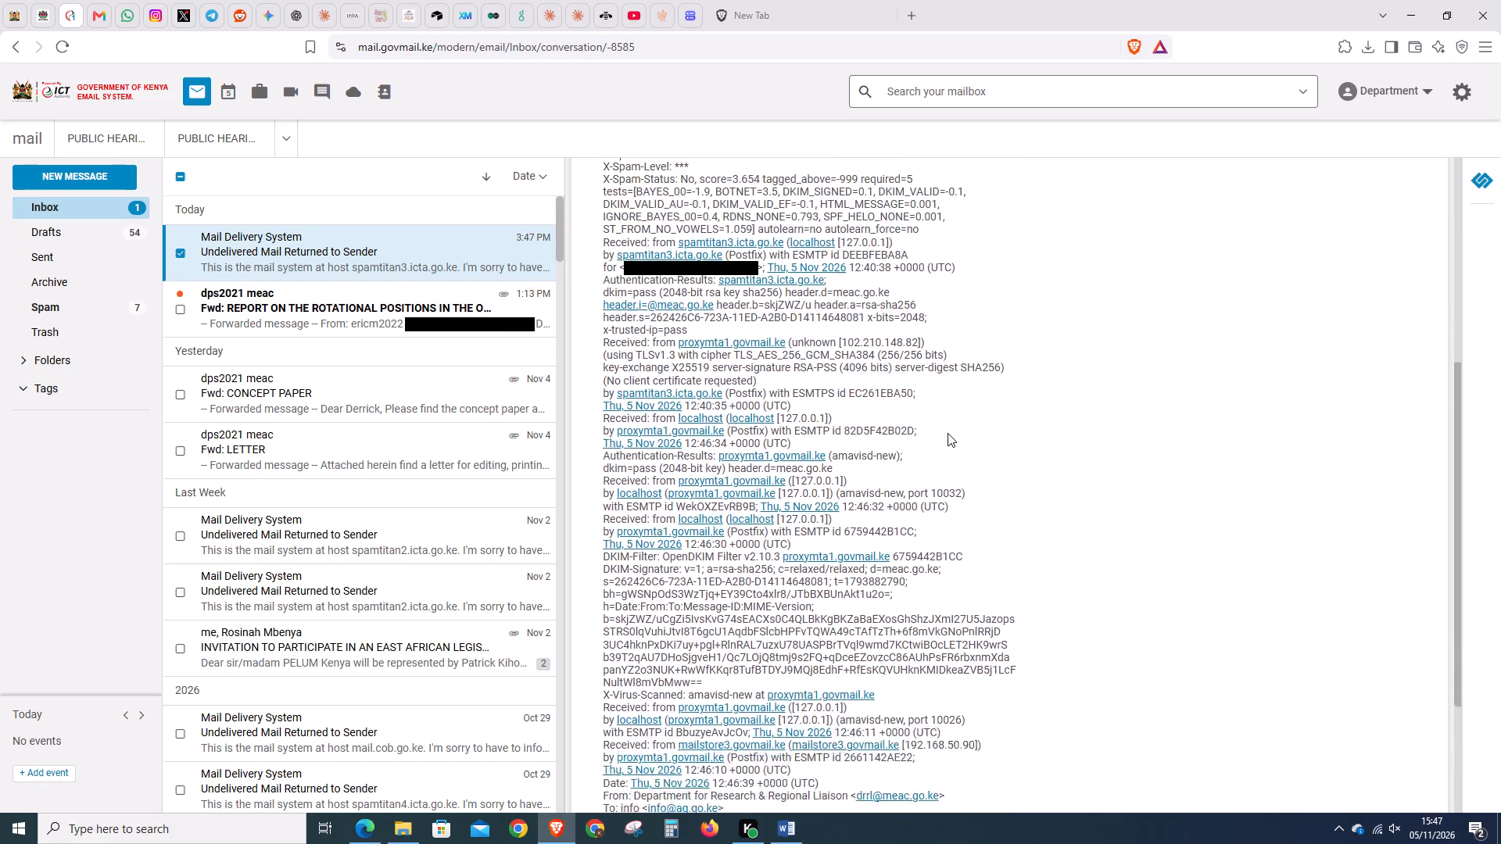
scroll(948, 433, down, 2)
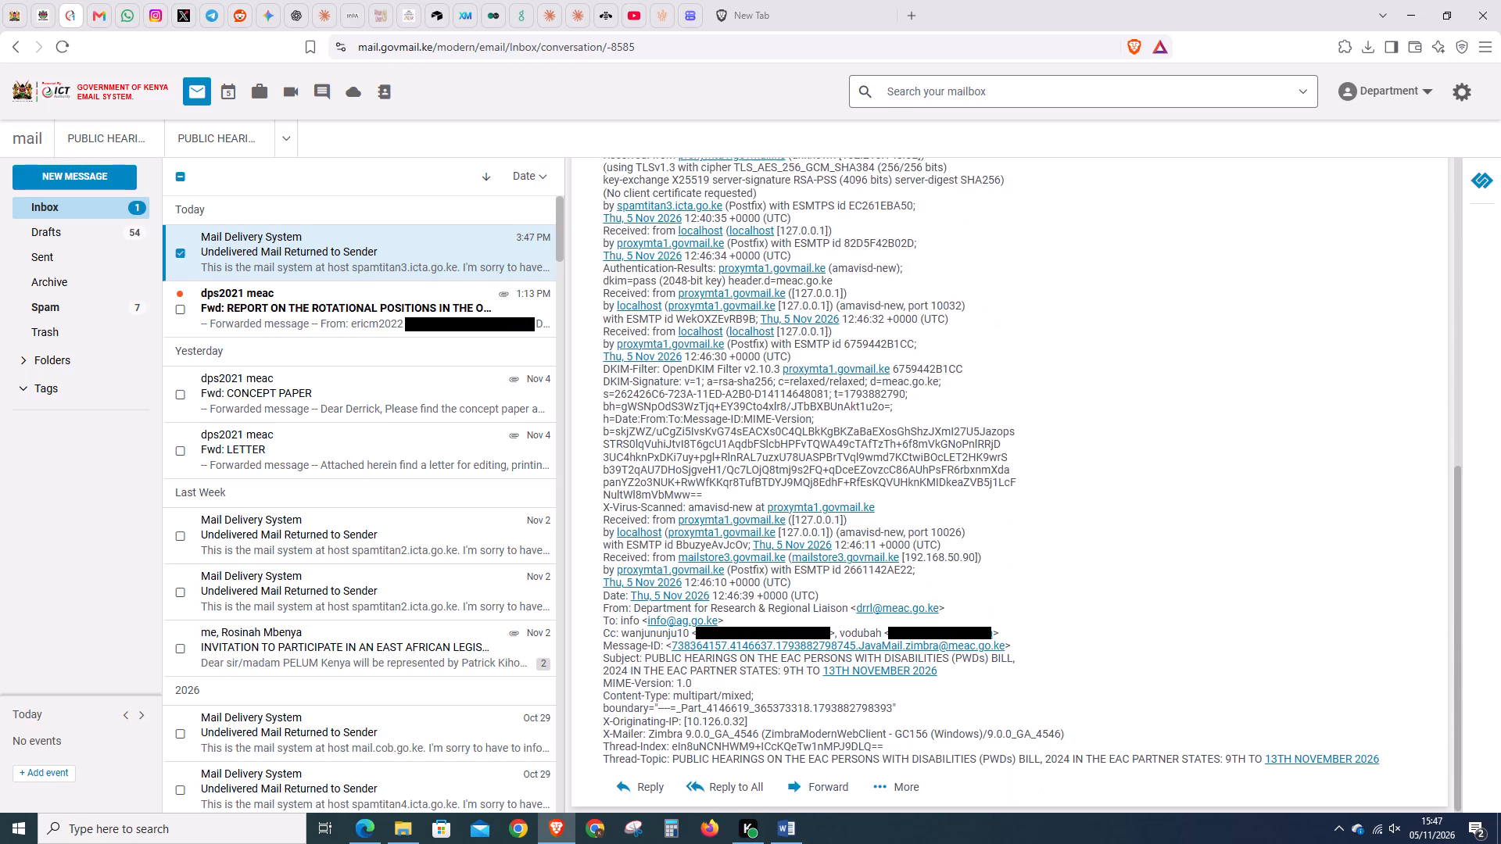
scroll(948, 433, down, 3)
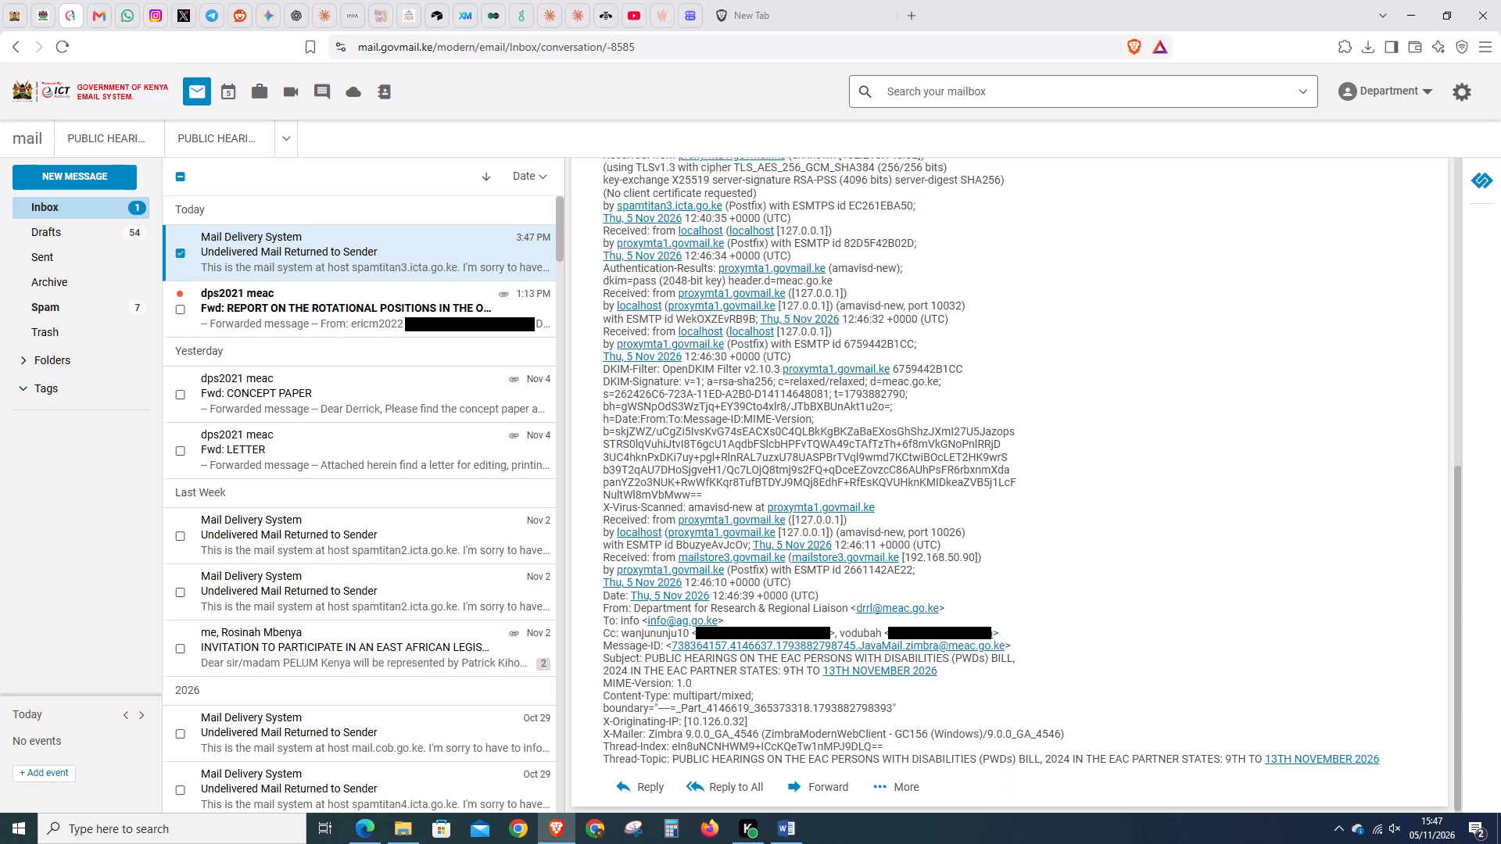
scroll(948, 432, up, 2)
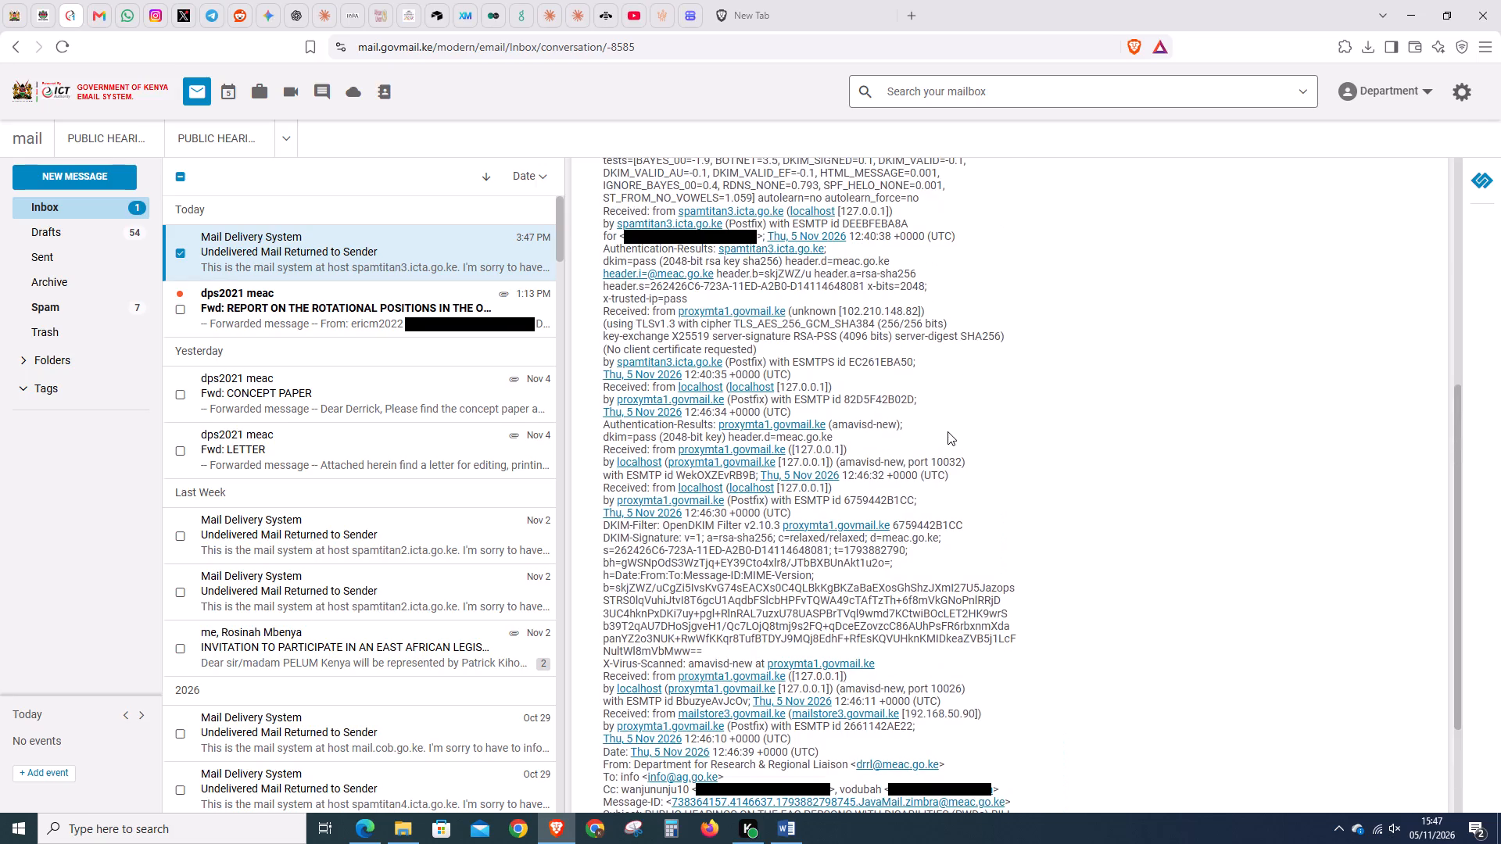
scroll(948, 431, up, 2)
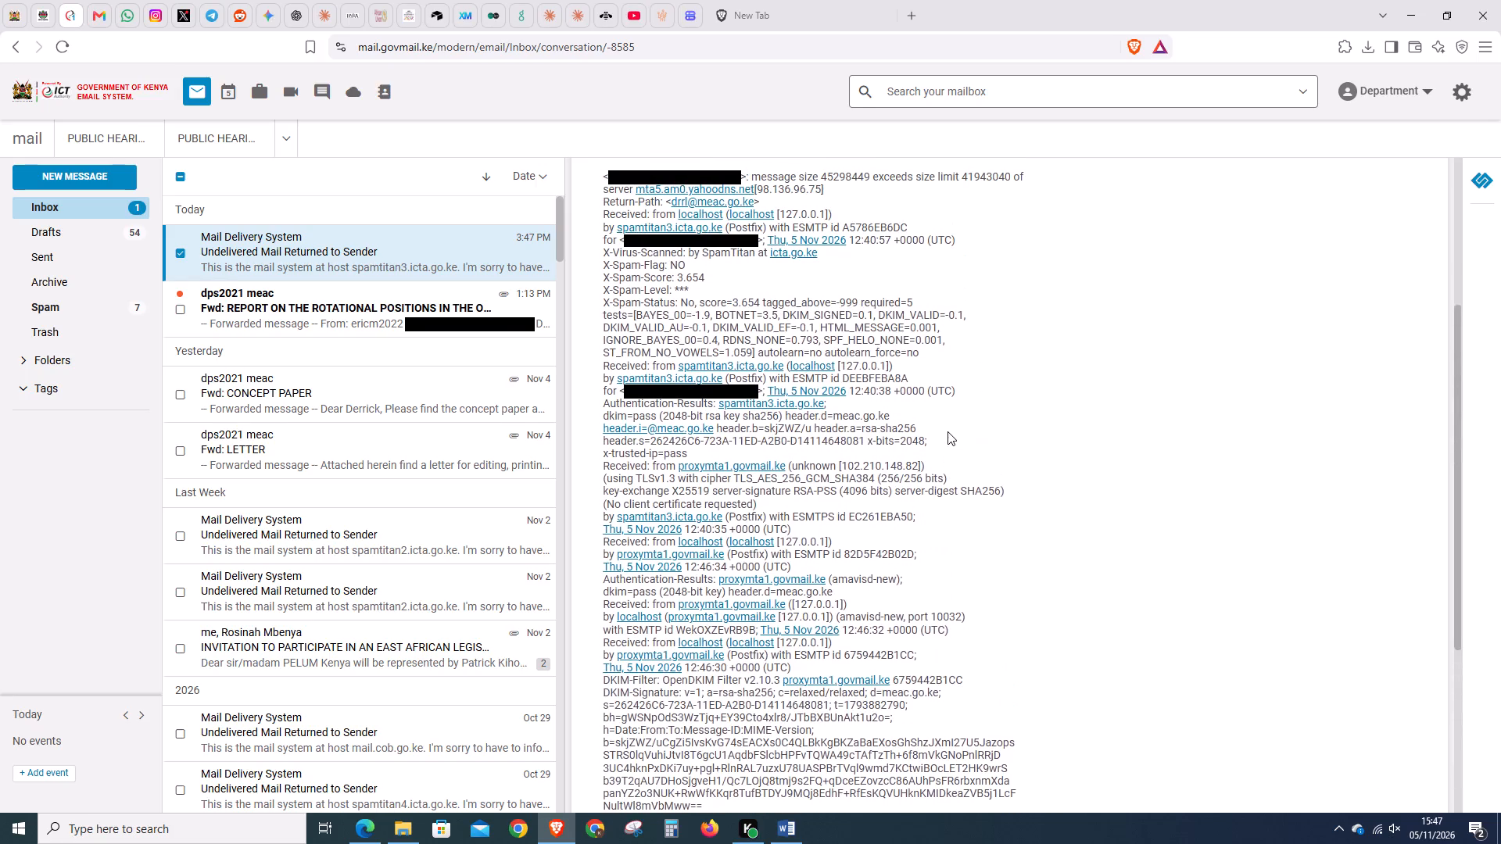
scroll(948, 431, up, 1)
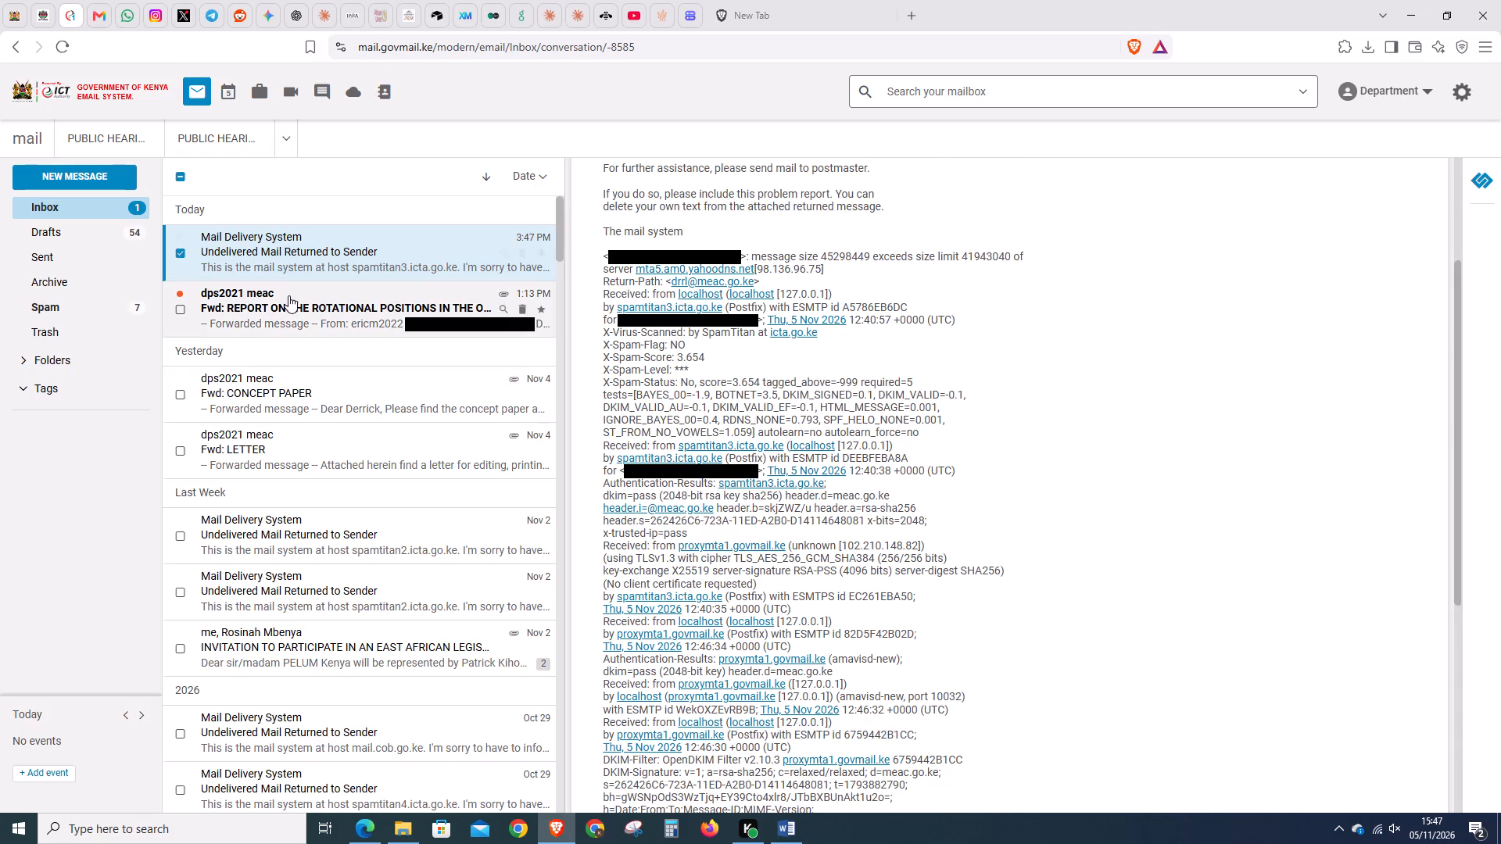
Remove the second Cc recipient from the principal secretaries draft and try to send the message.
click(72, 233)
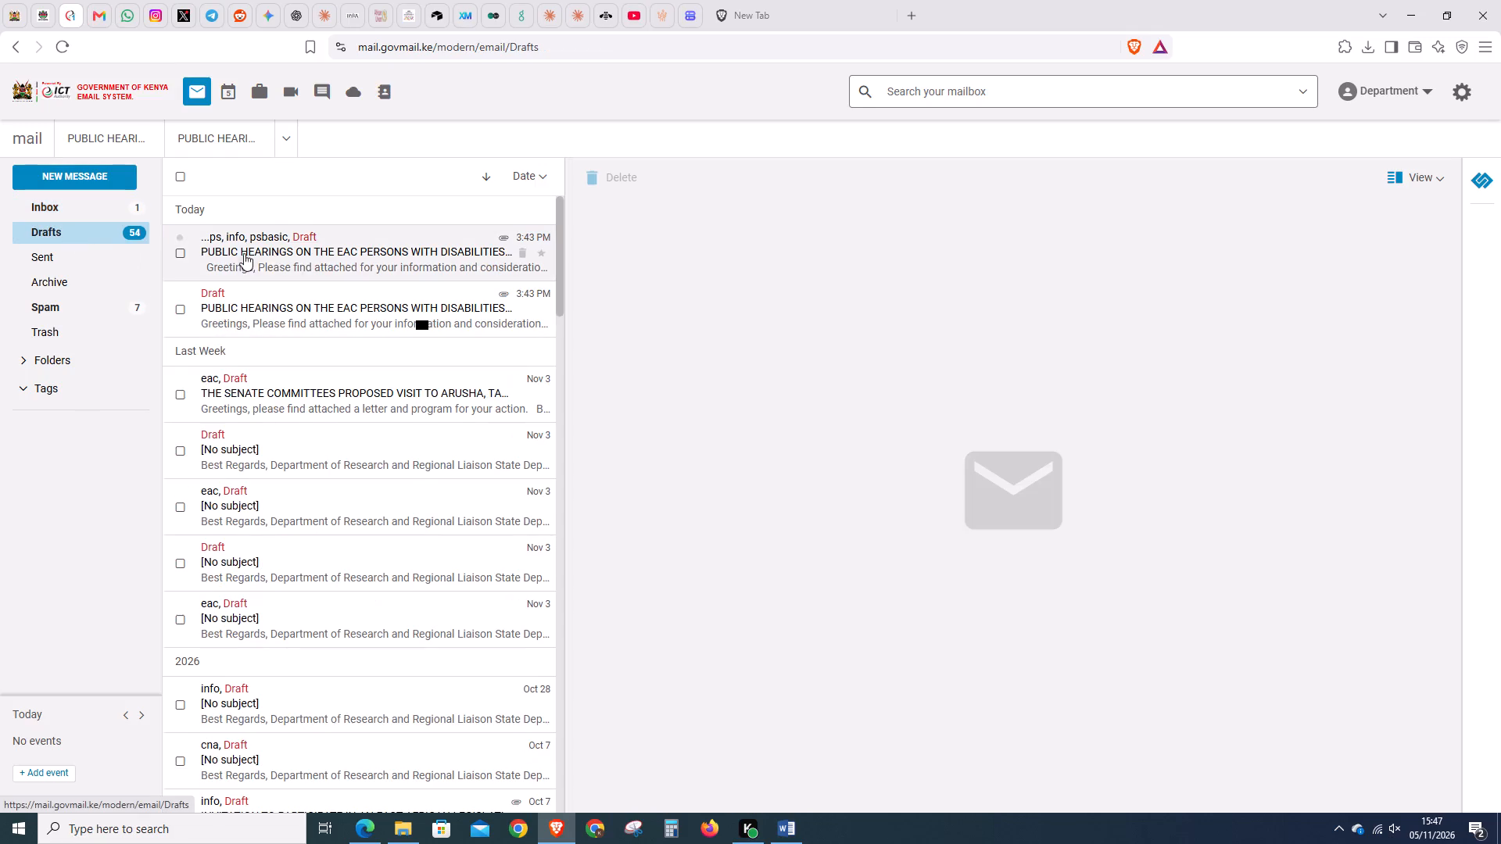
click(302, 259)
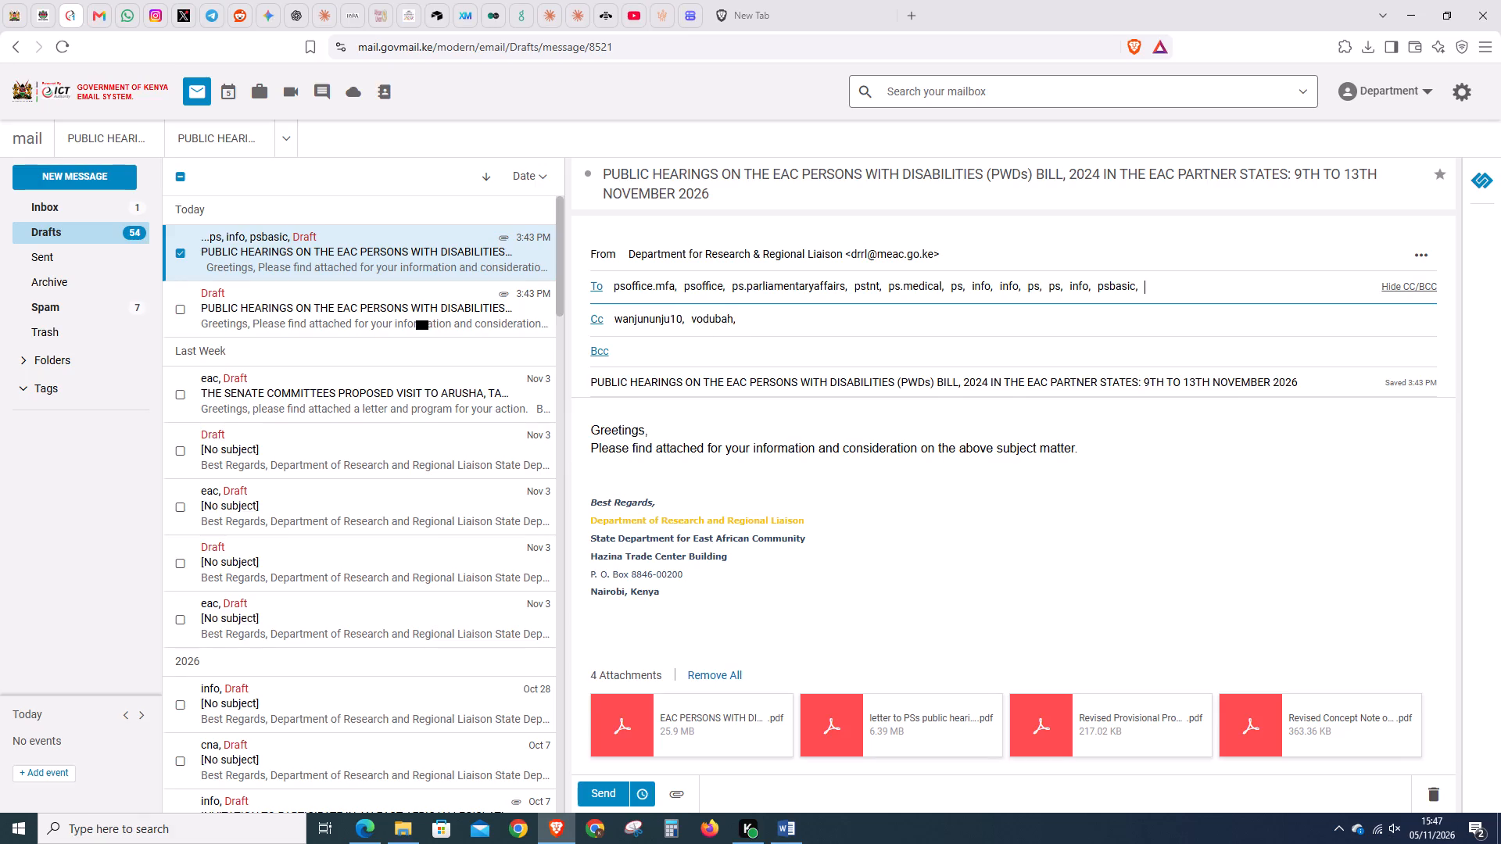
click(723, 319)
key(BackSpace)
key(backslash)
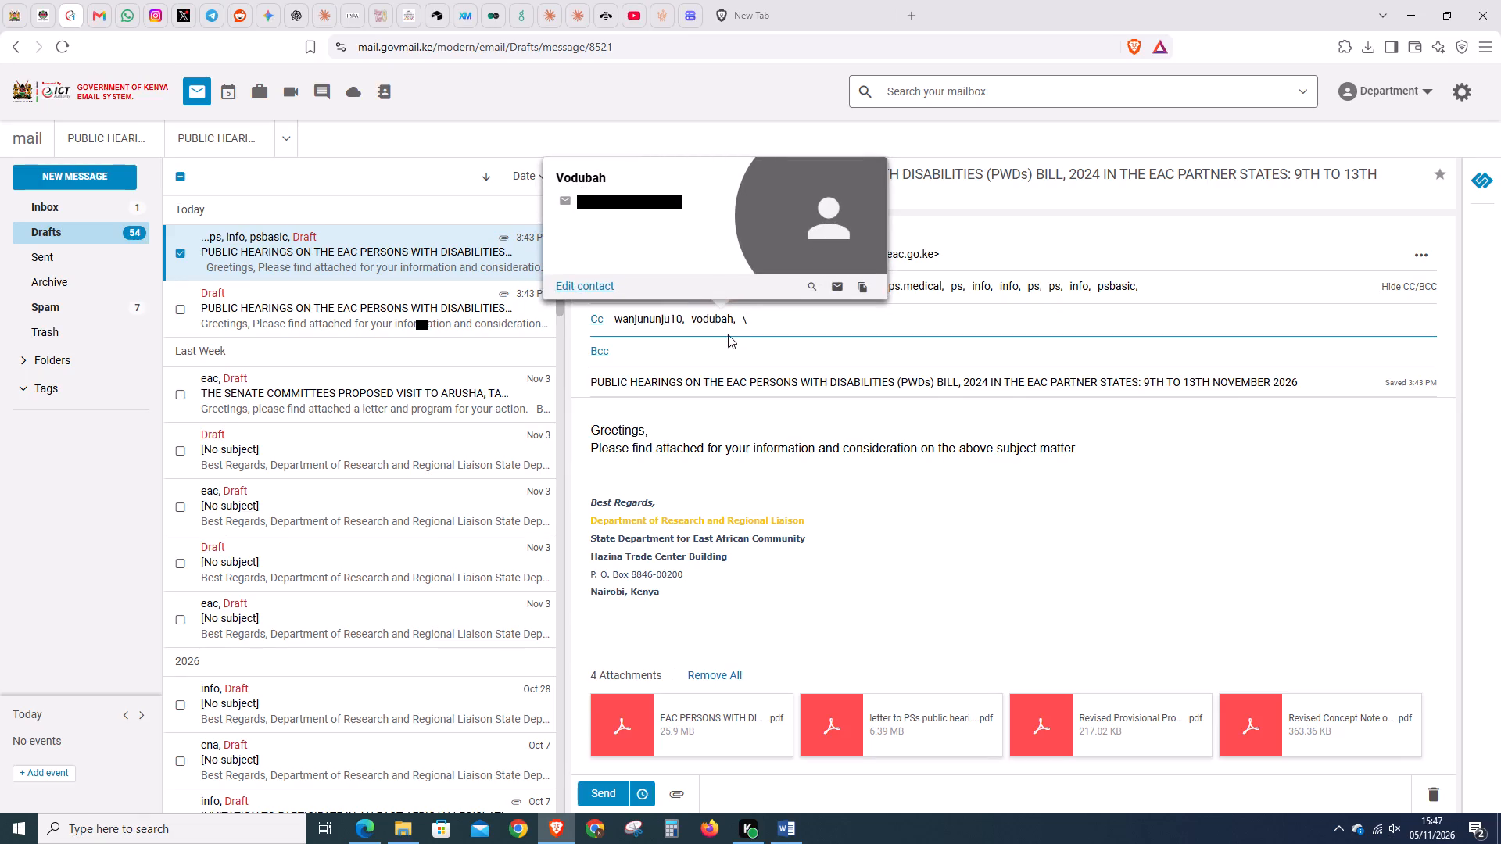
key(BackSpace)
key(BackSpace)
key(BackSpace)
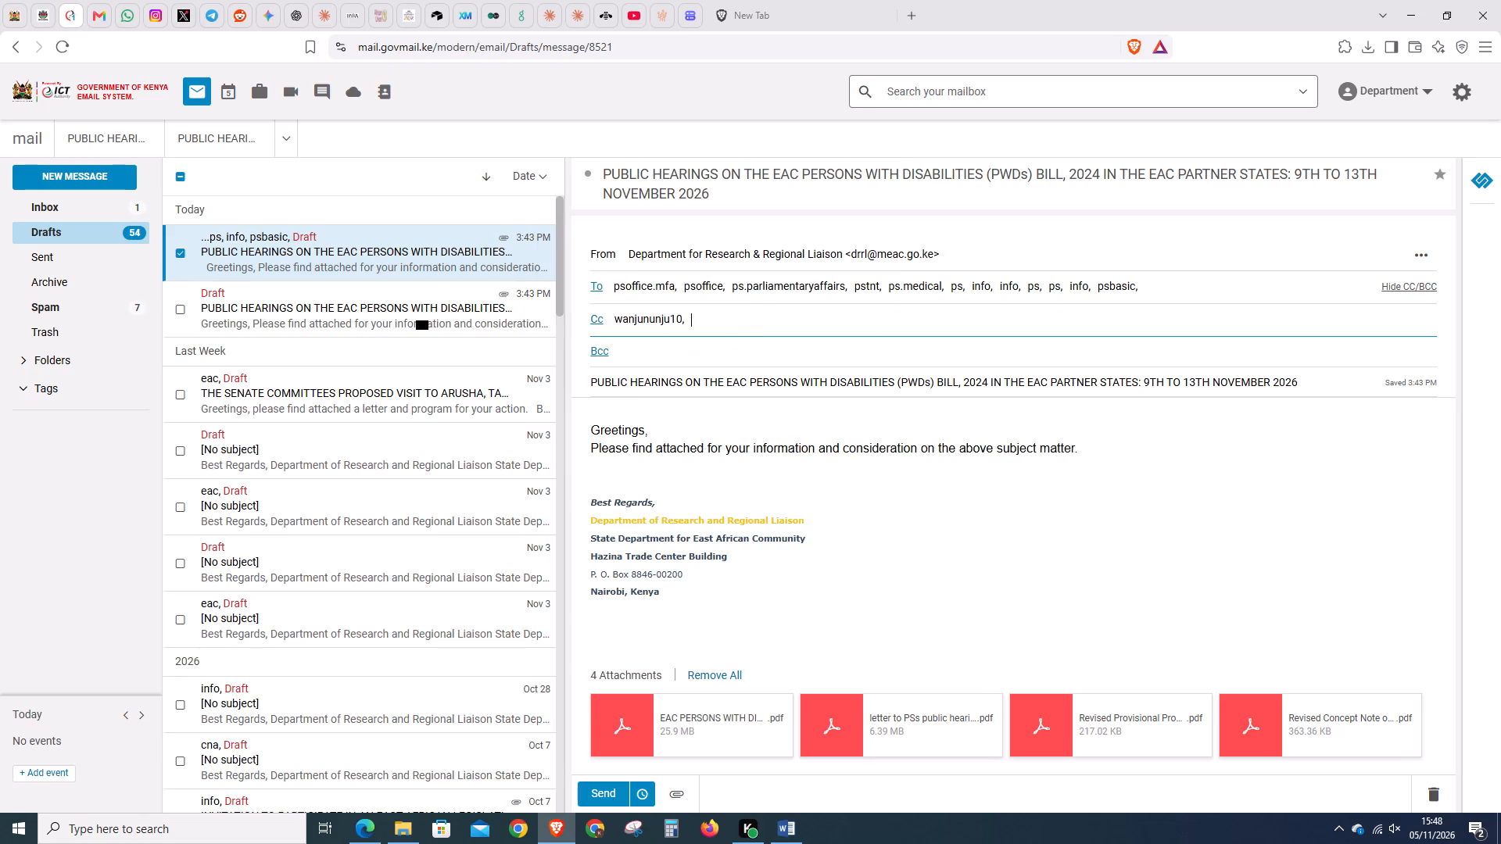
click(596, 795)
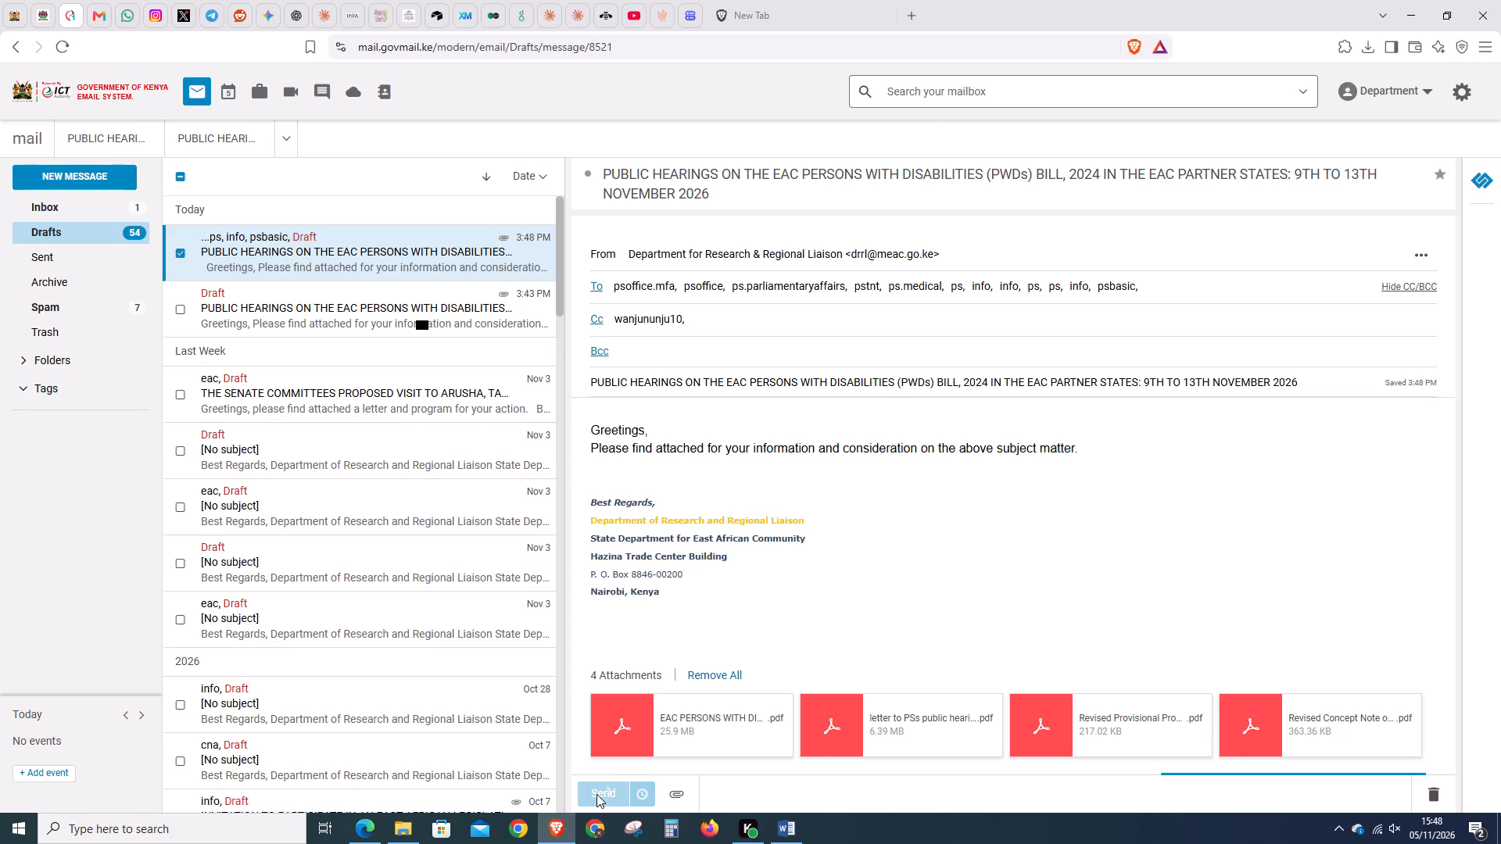
Replace the remaining Cc recipient in the principal secretaries draft with the Cc contact that was removed before.
click(689, 320)
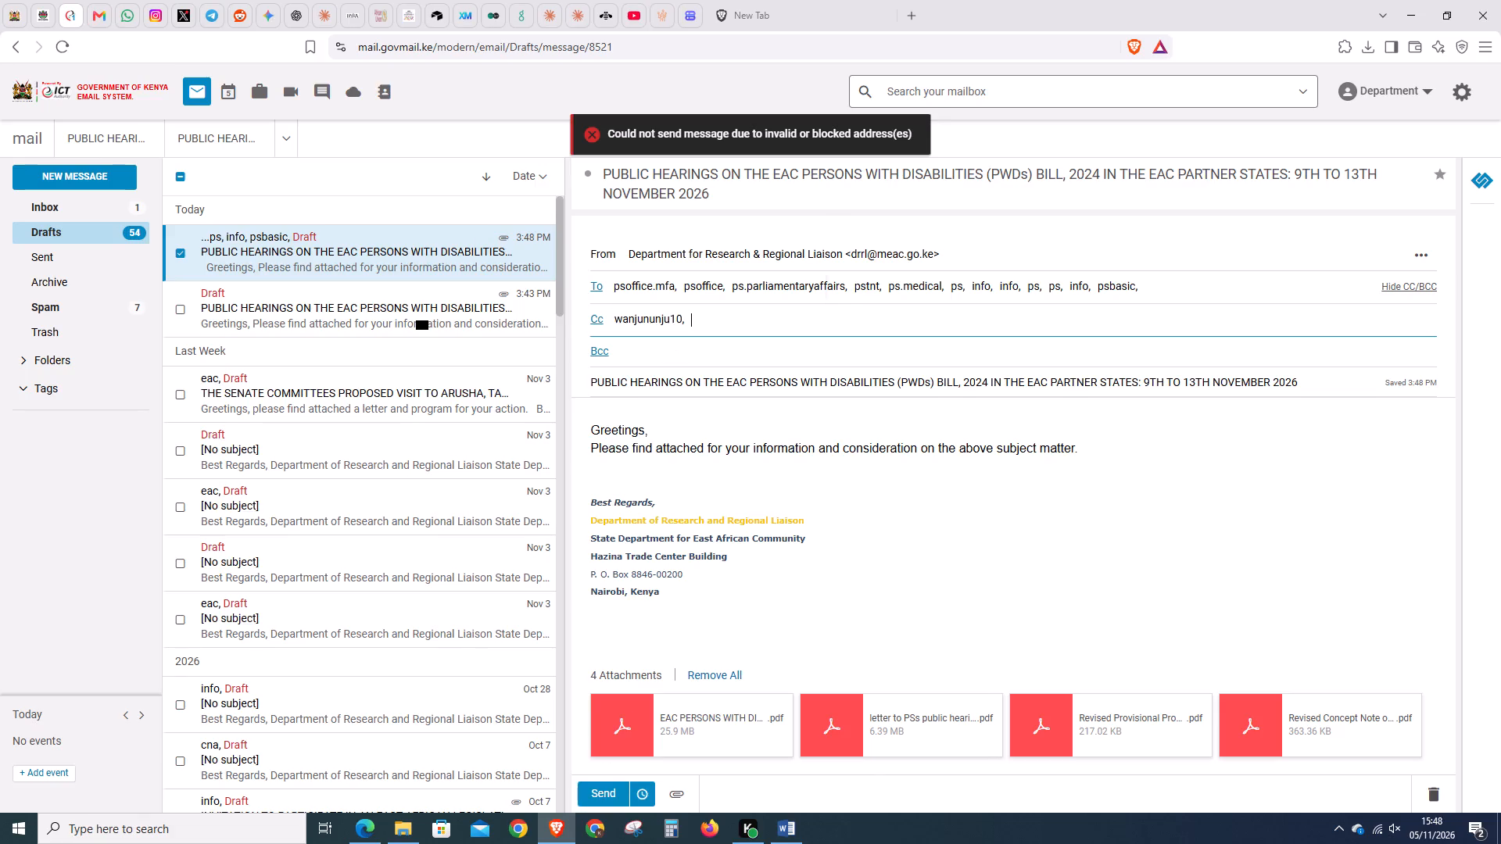
key(BackSpace)
key(BackSpace)
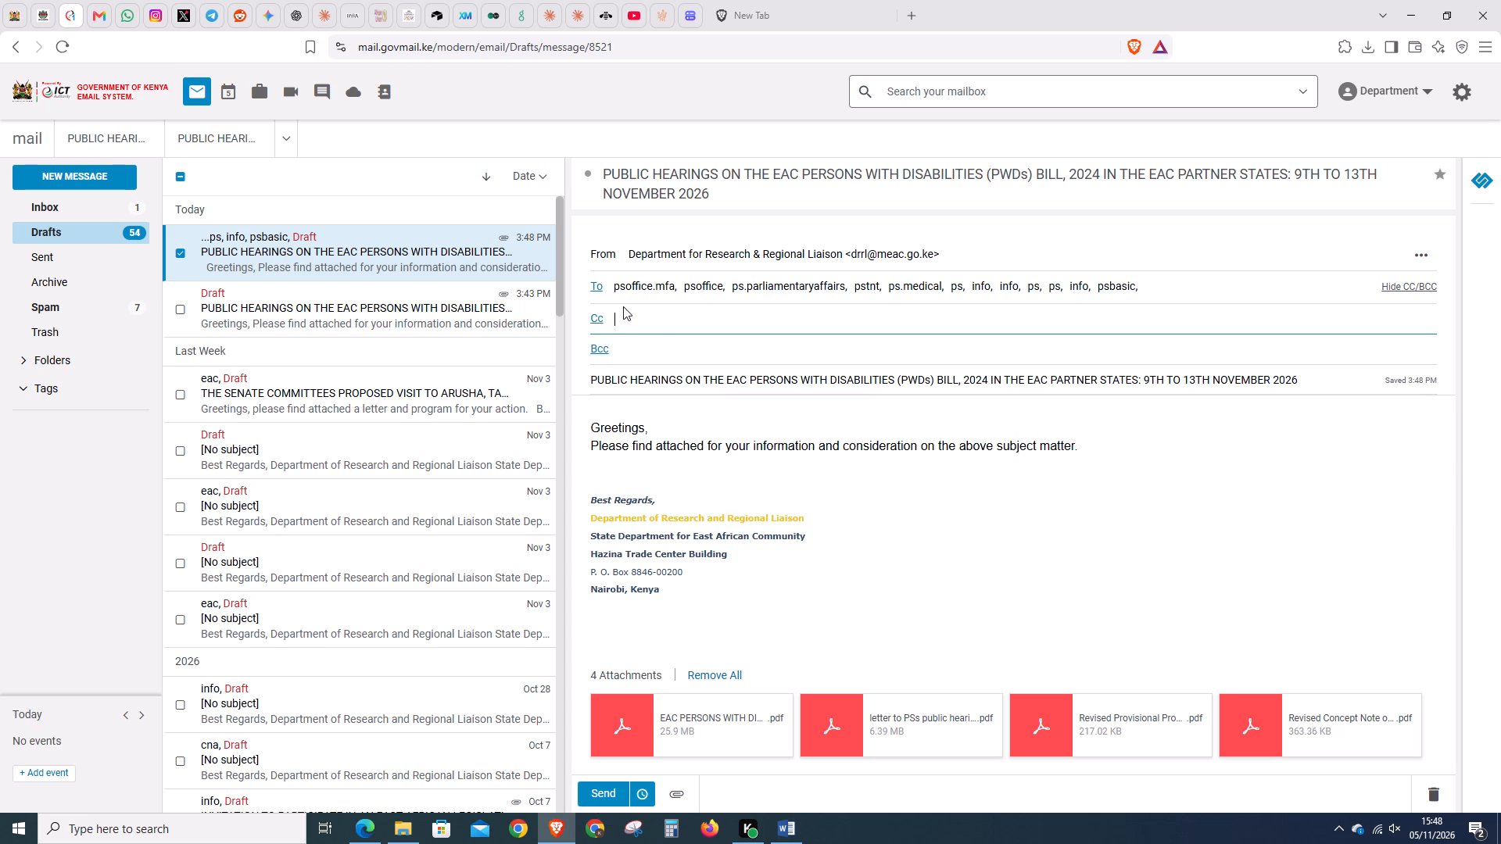
key(v)
key(o)
text(du)
click(683, 349)
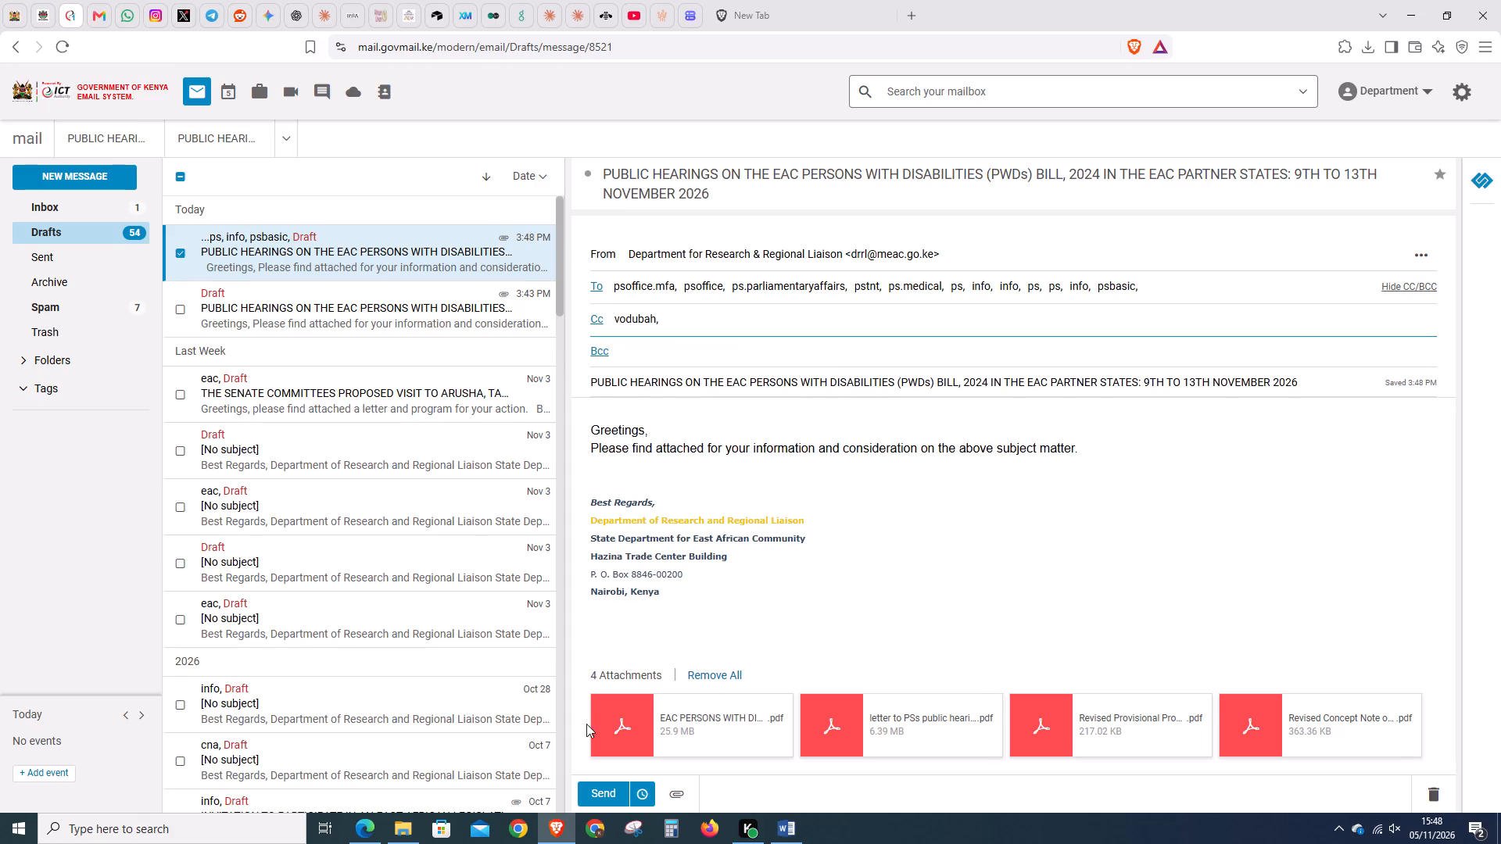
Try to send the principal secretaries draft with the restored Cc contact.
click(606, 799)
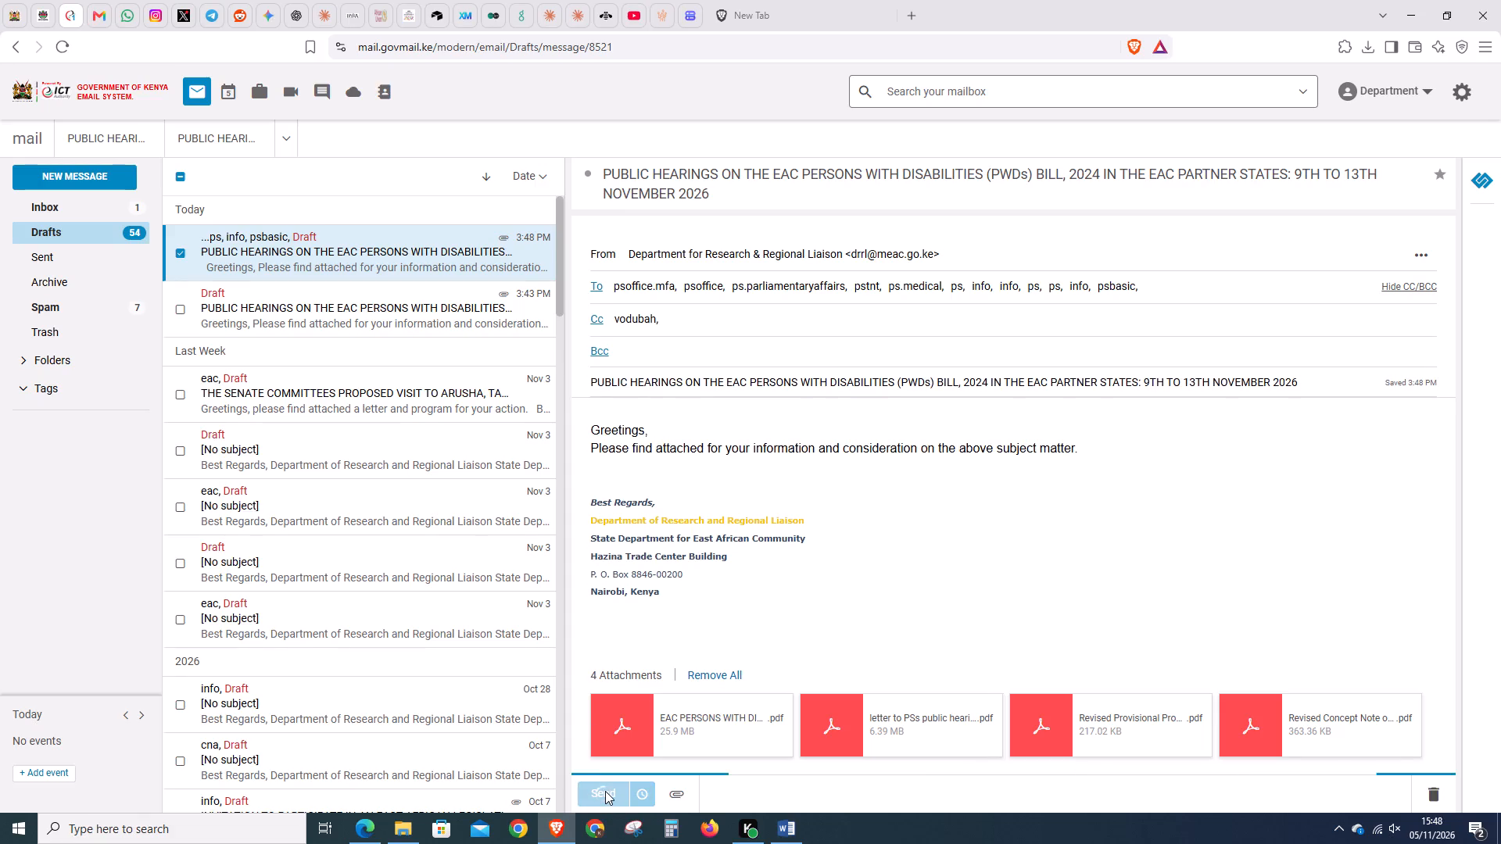
Remove the only Cc recipient from the principal secretaries draft and try to send the message without any Cc.
click(686, 313)
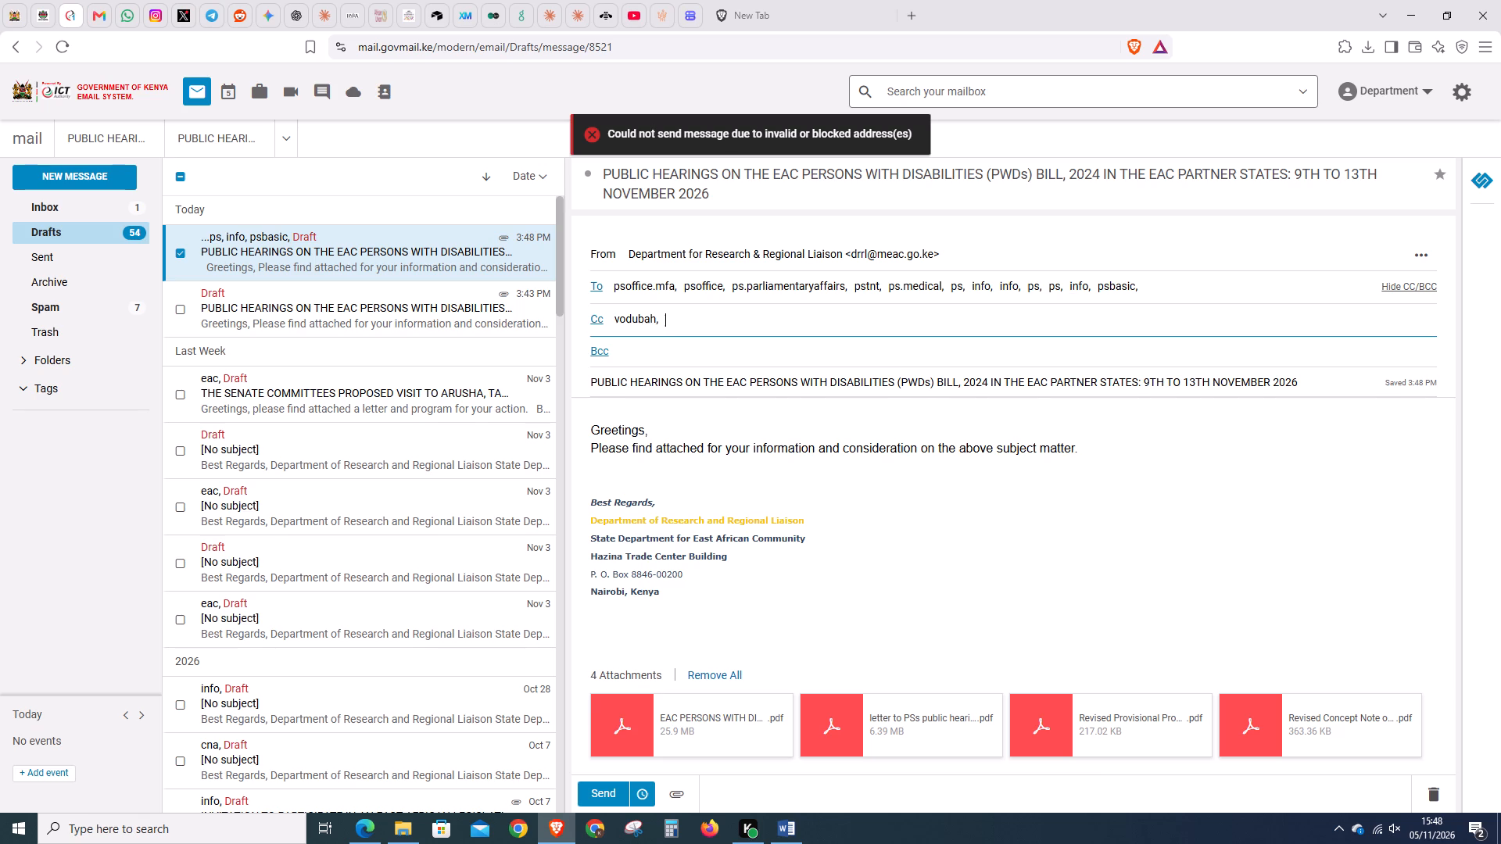
key(BackSpace)
key(BackSpace)
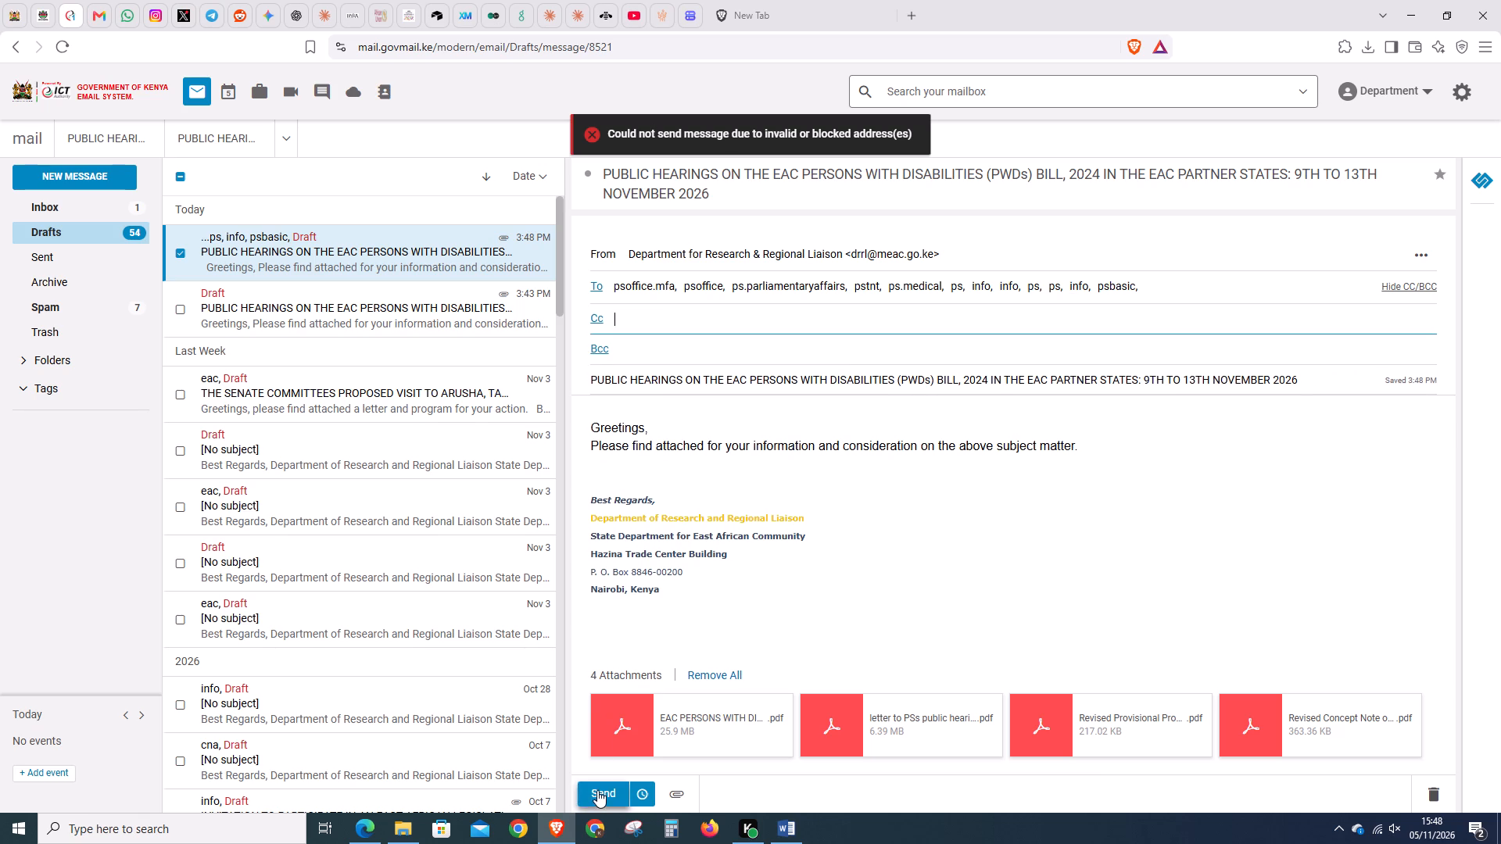
click(597, 790)
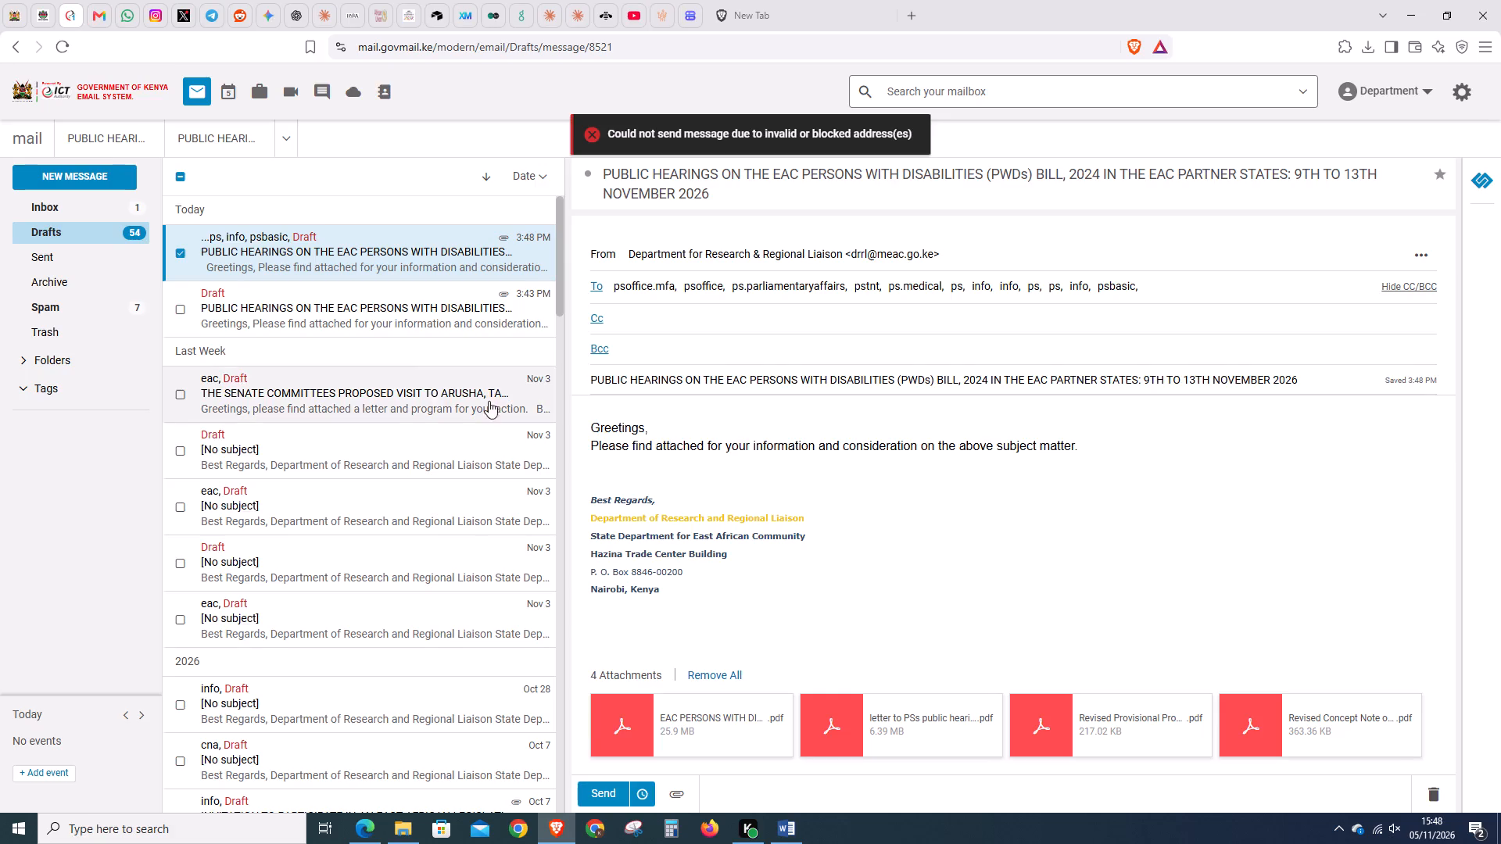
Open the newest Undelivered Mail Returned to Sender notice in the Inbox and examine its failure reason, headers and recipients.
click(42, 204)
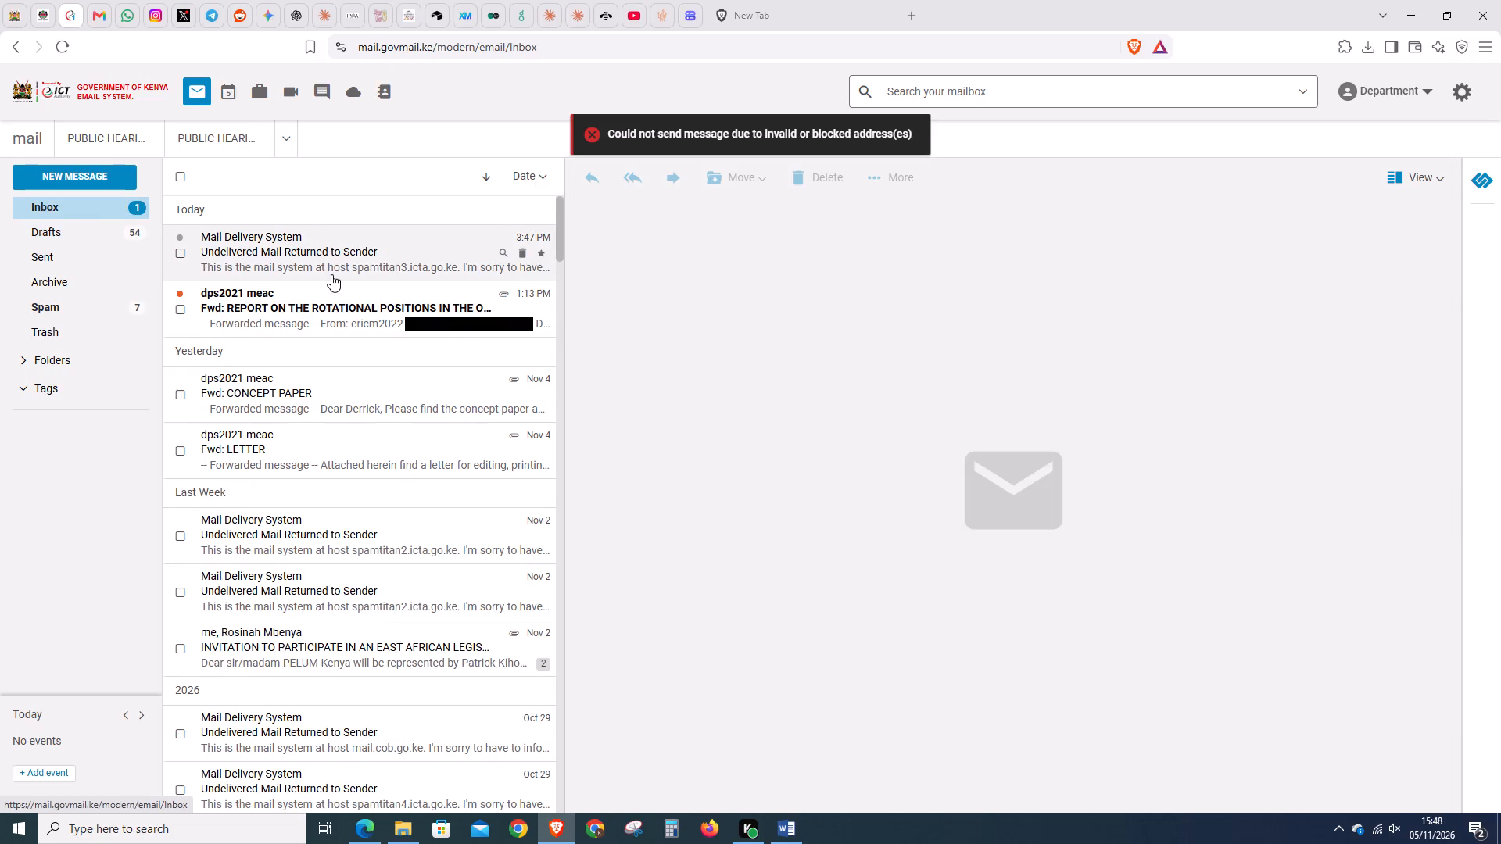
click(333, 263)
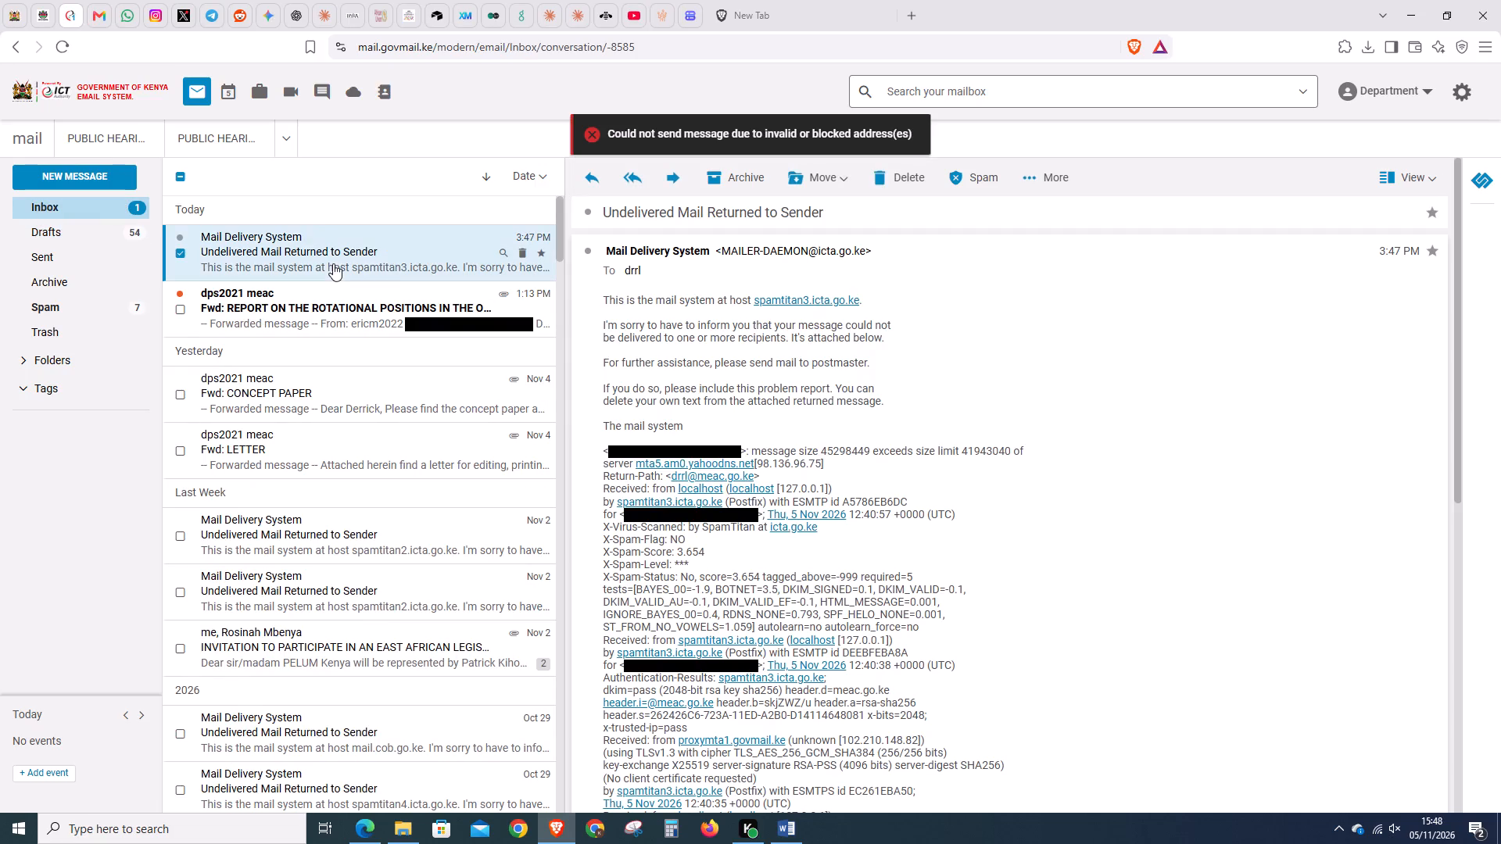
scroll(897, 471, down, 4)
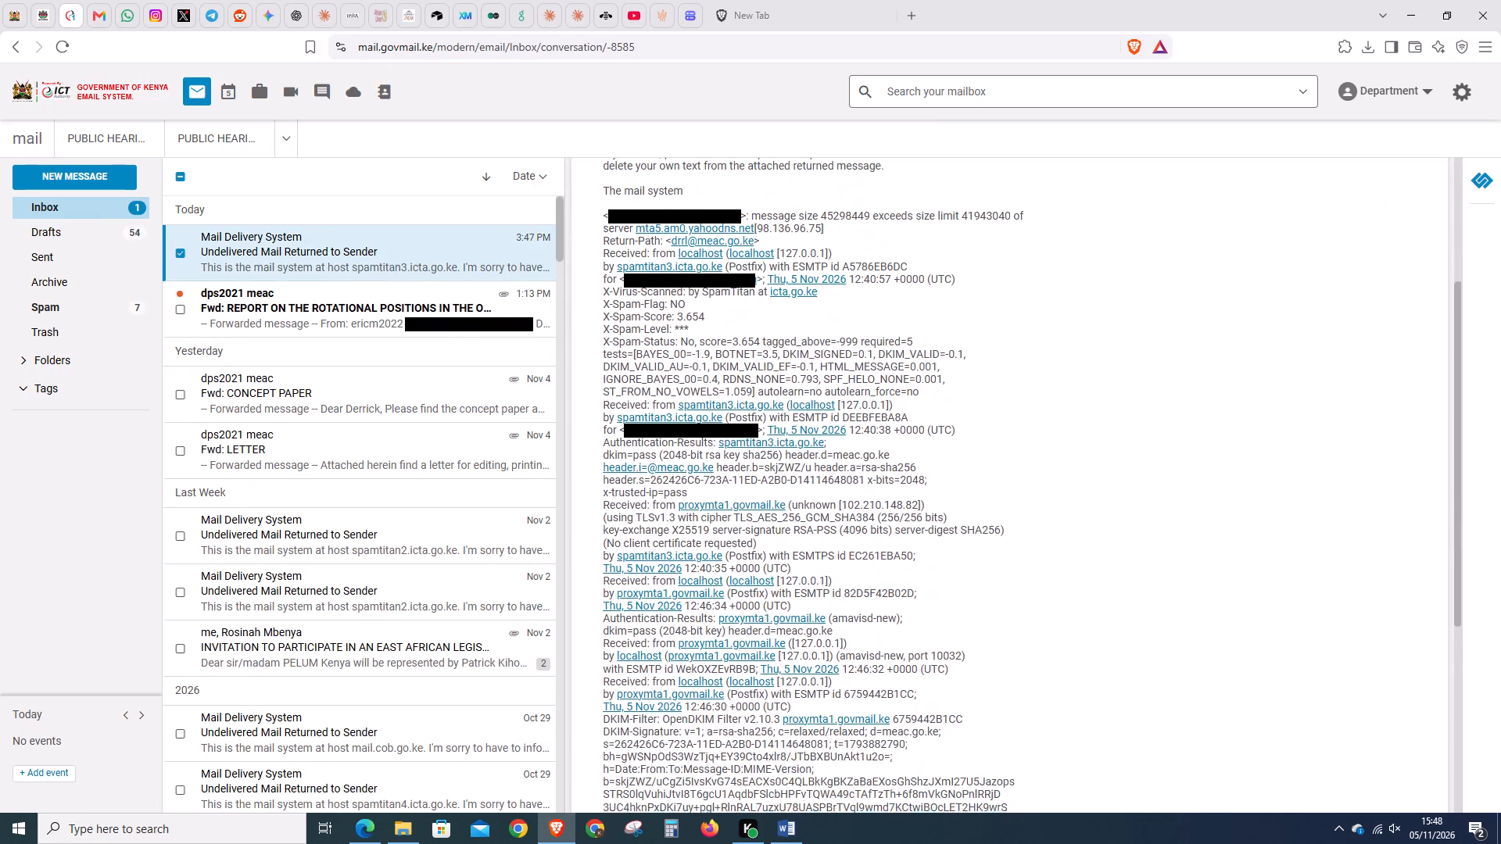
scroll(897, 471, down, 5)
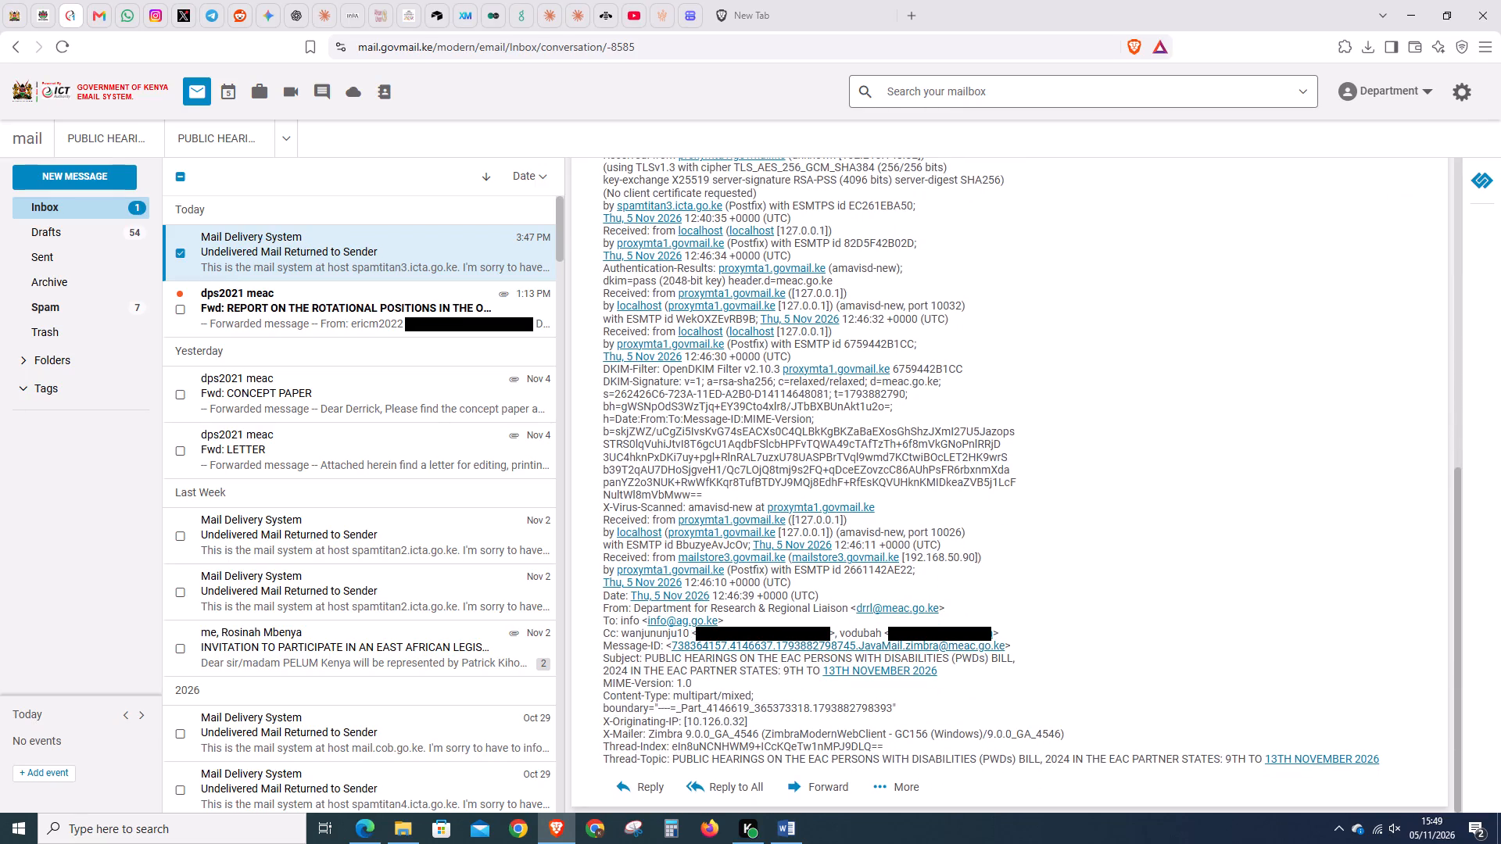
scroll(790, 653, up, 2)
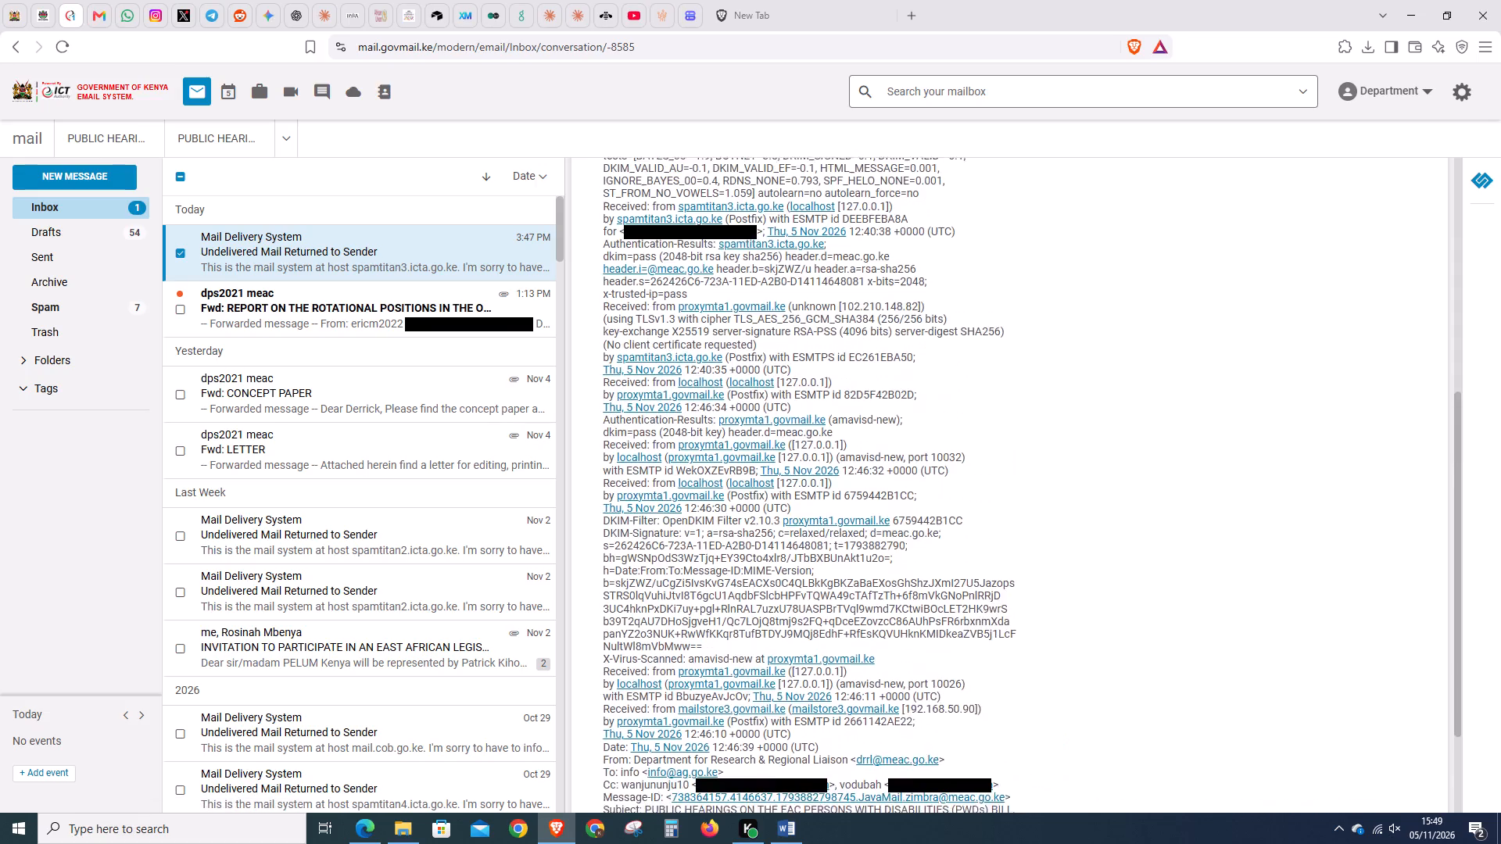
scroll(791, 653, up, 7)
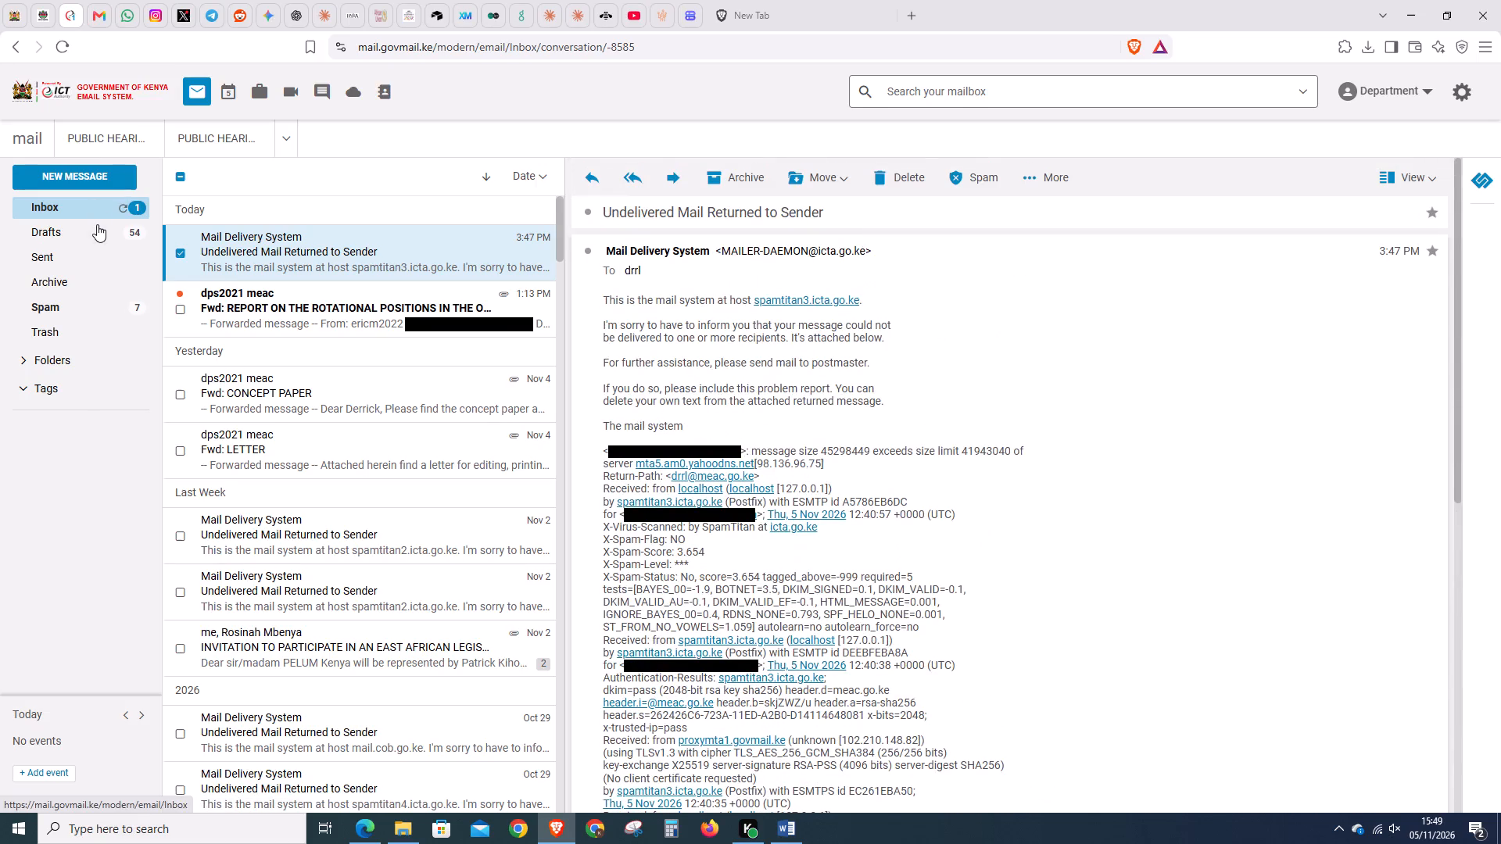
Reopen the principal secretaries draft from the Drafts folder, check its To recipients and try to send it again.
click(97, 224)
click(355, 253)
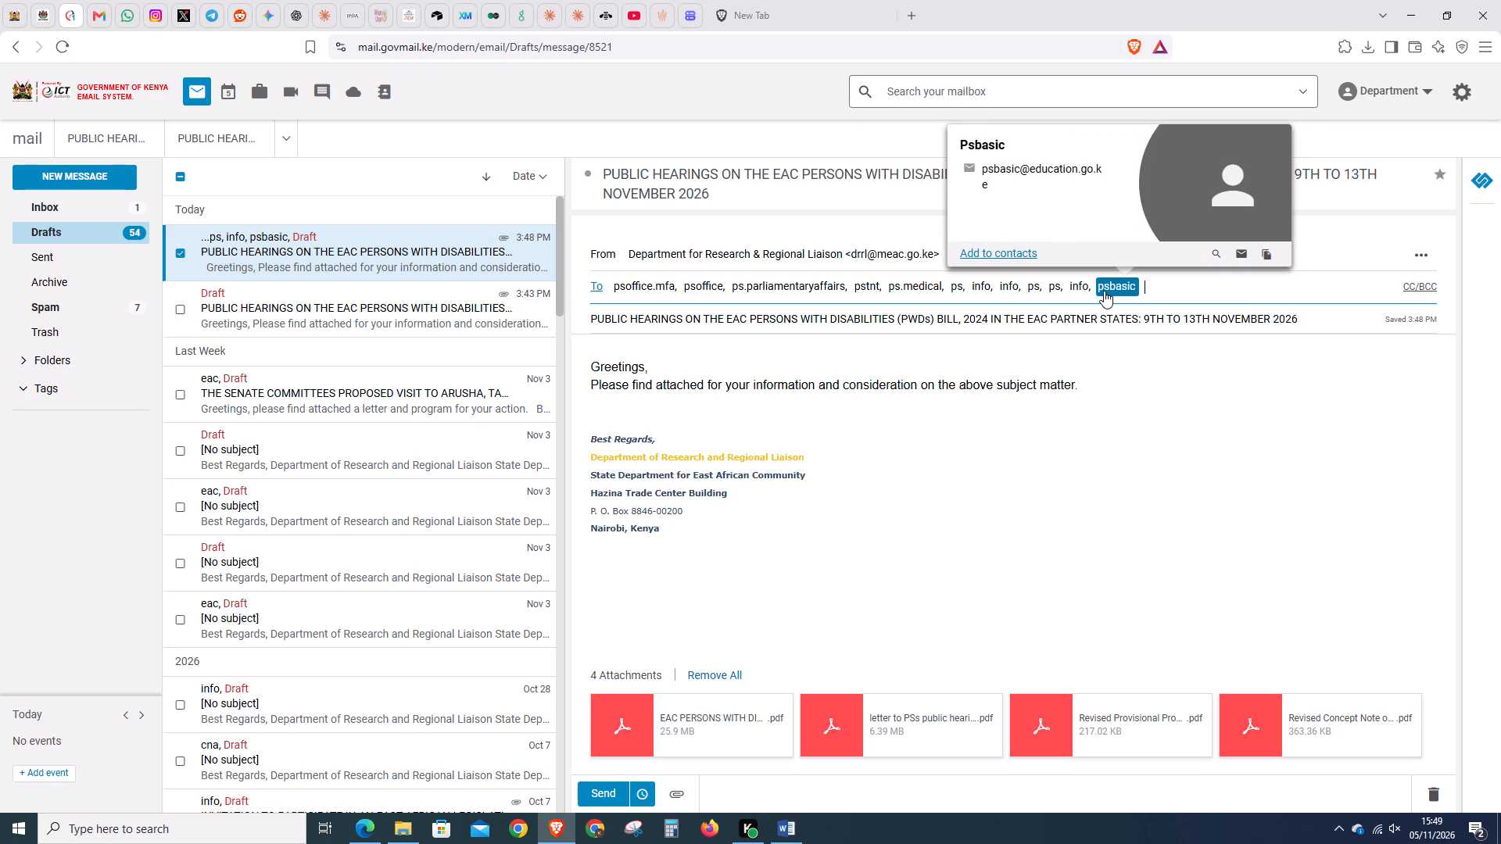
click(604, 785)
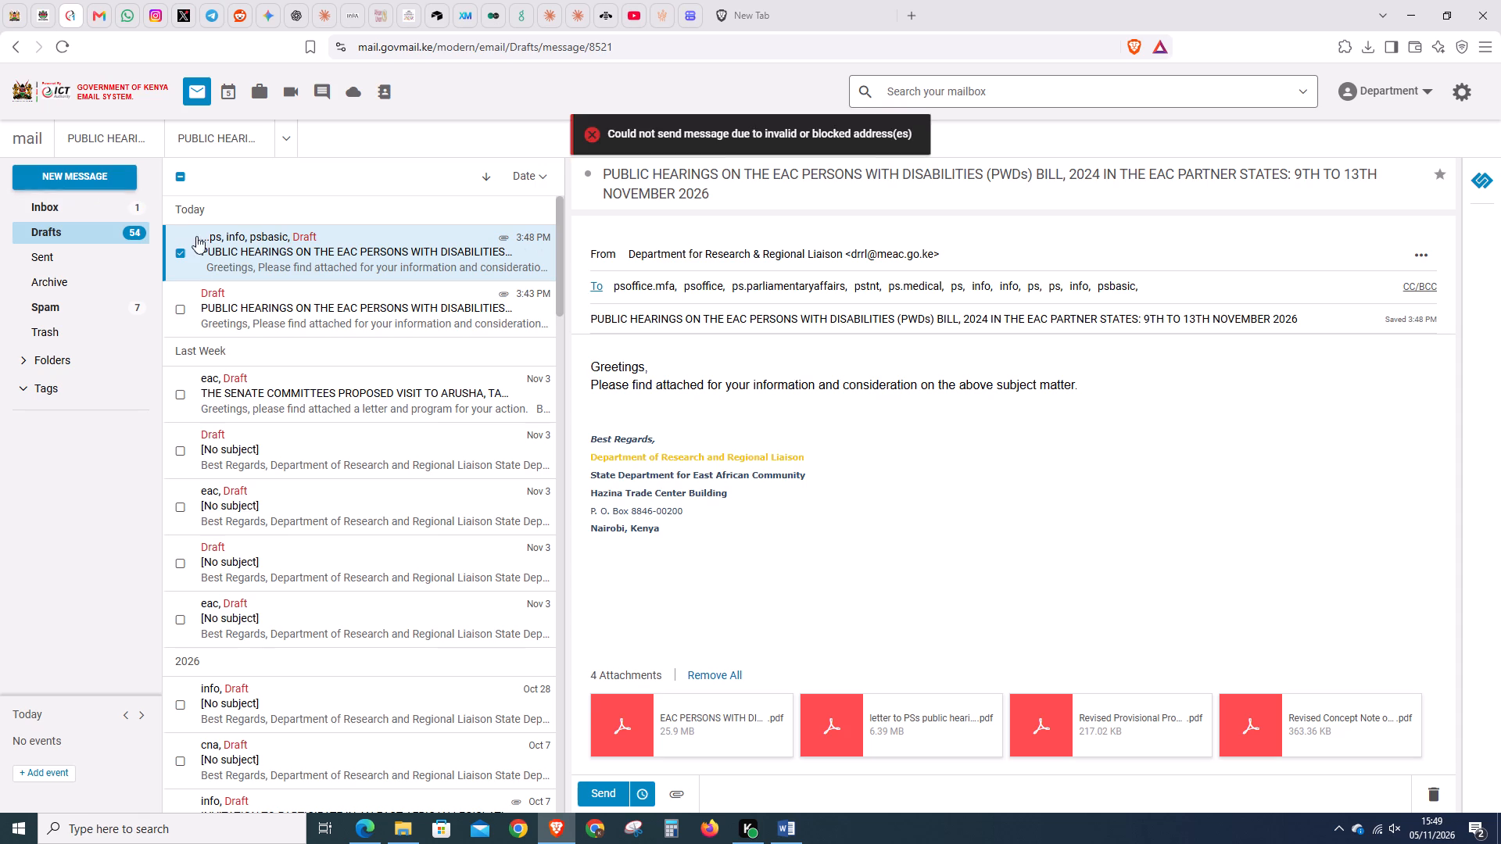
Open the public-hearings draft with the stakeholders letter attached from the Drafts folder.
click(296, 306)
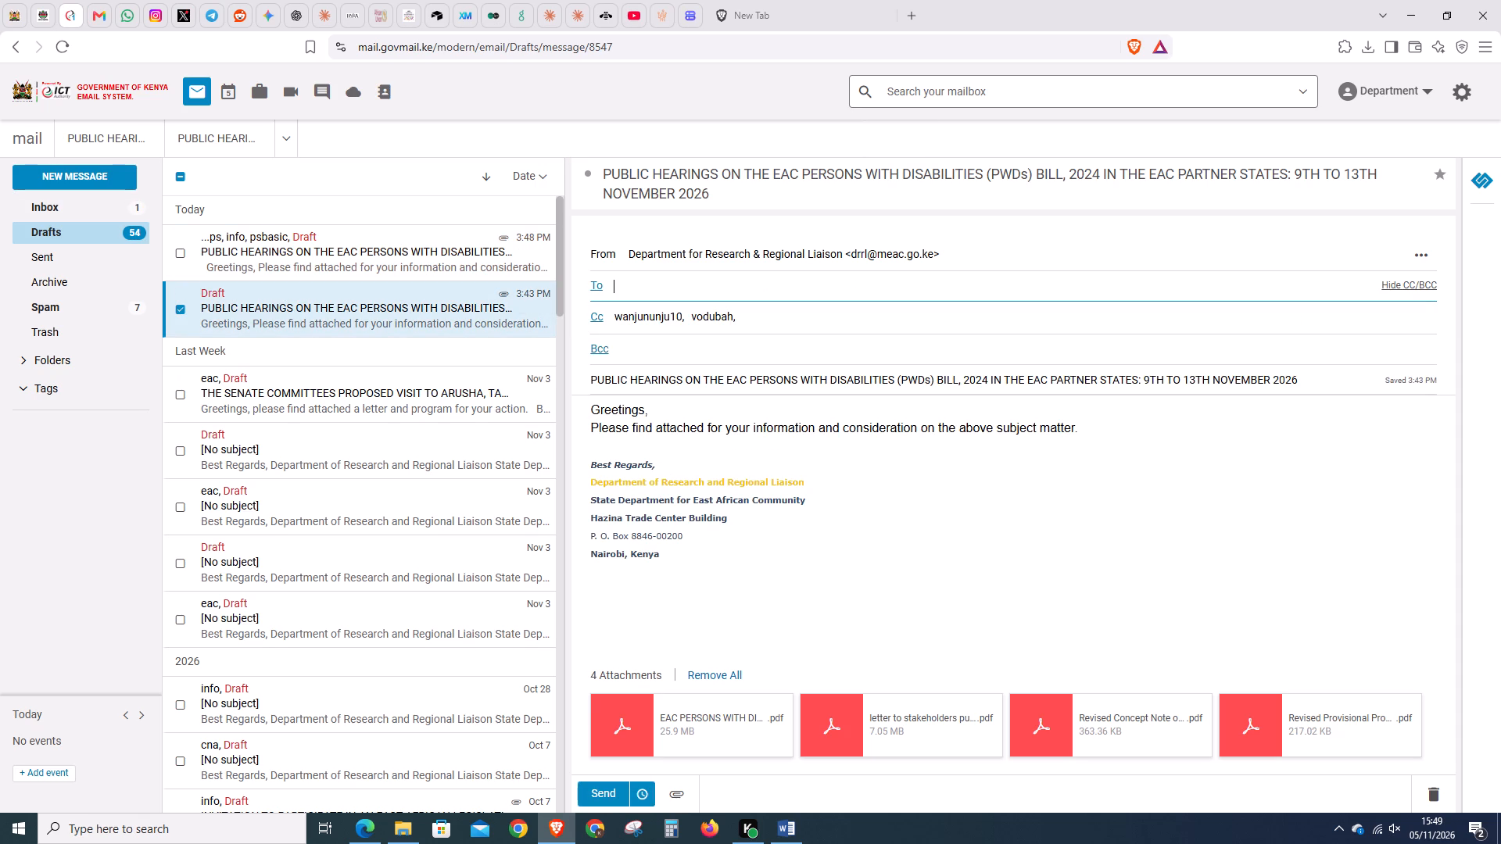
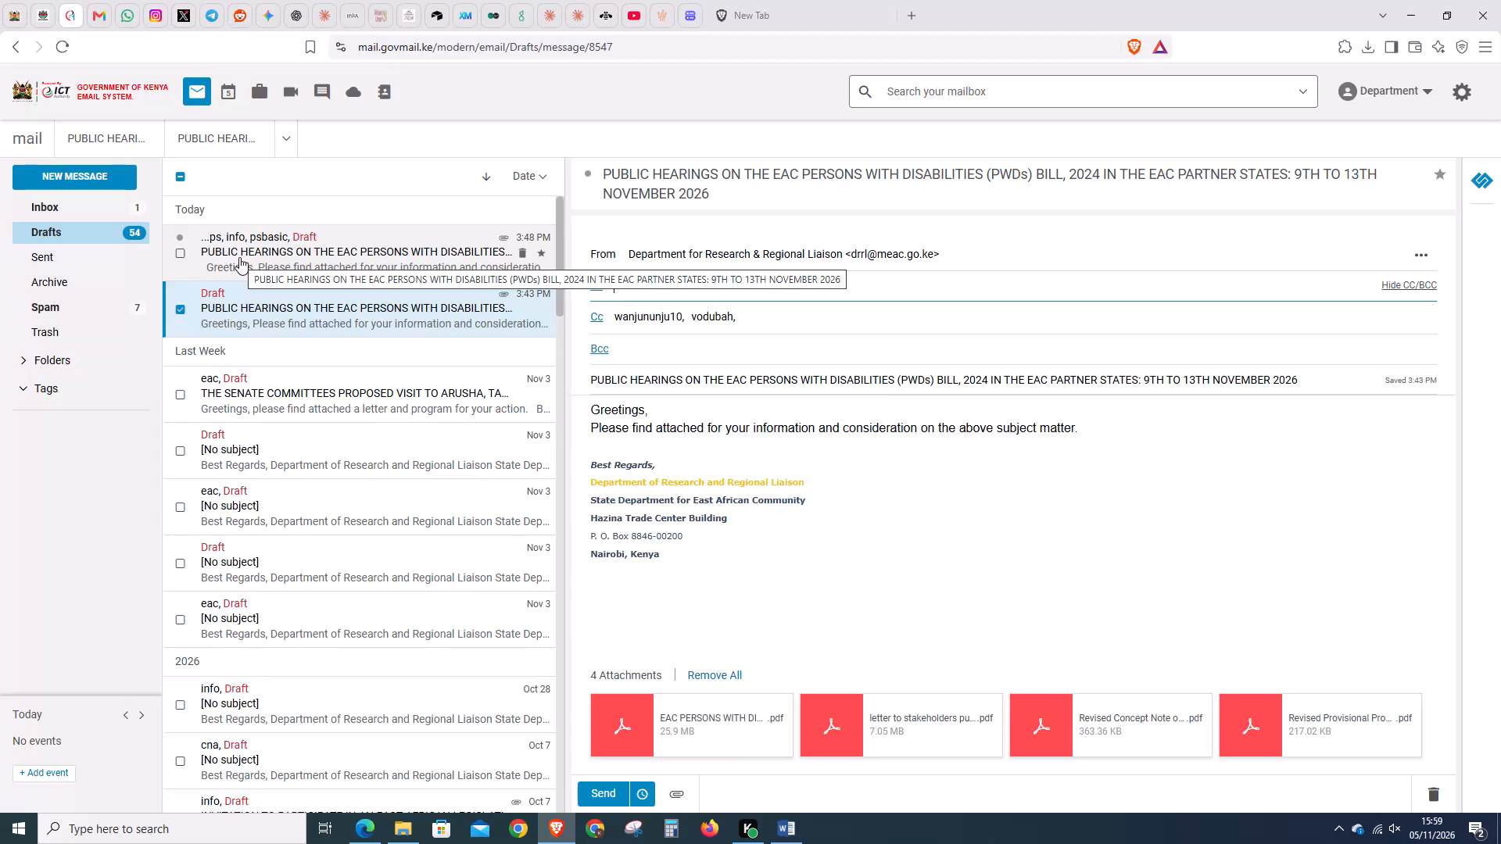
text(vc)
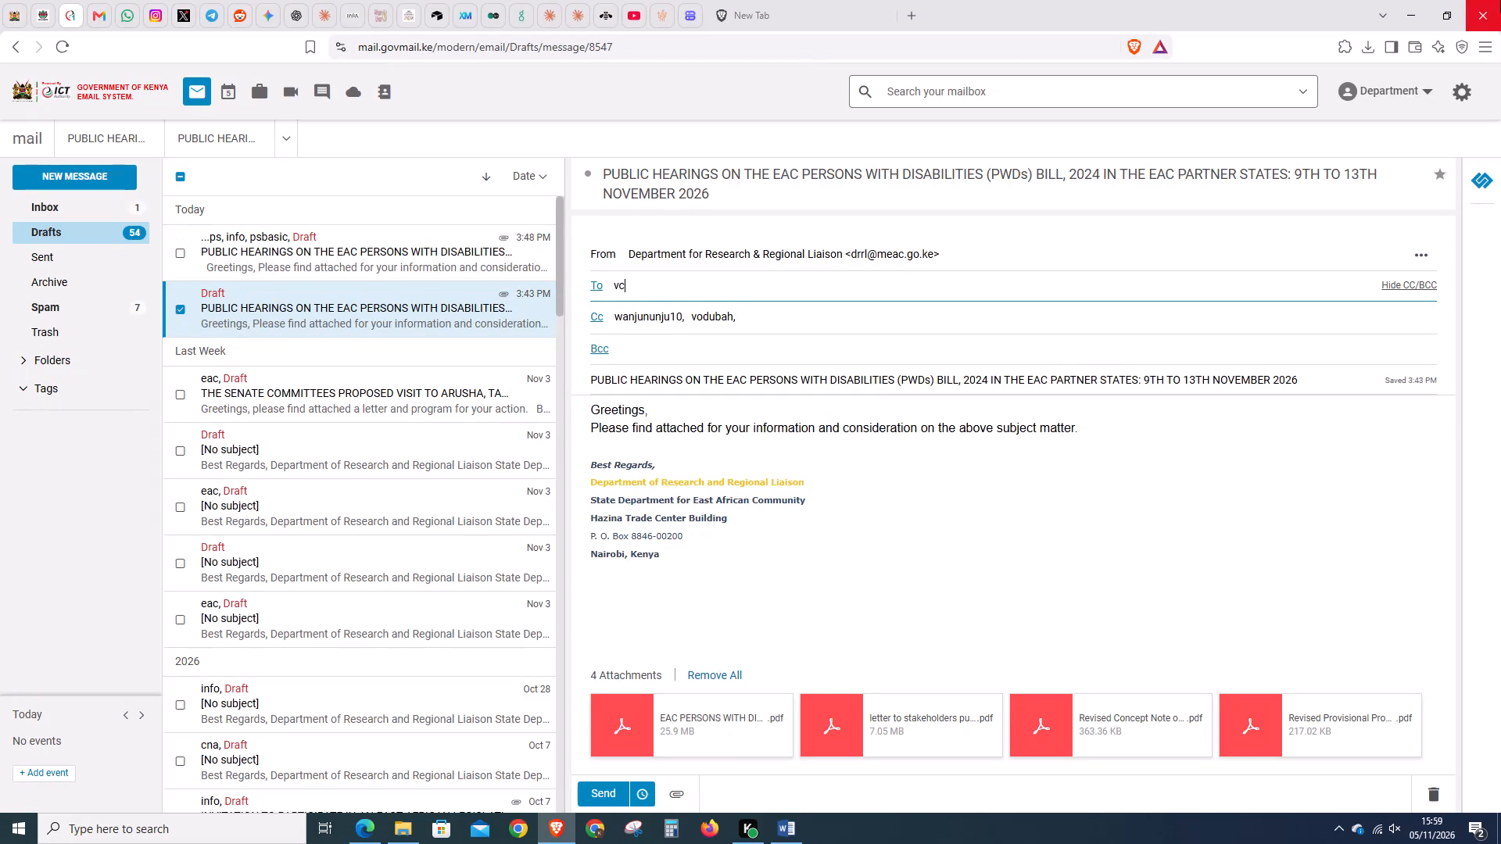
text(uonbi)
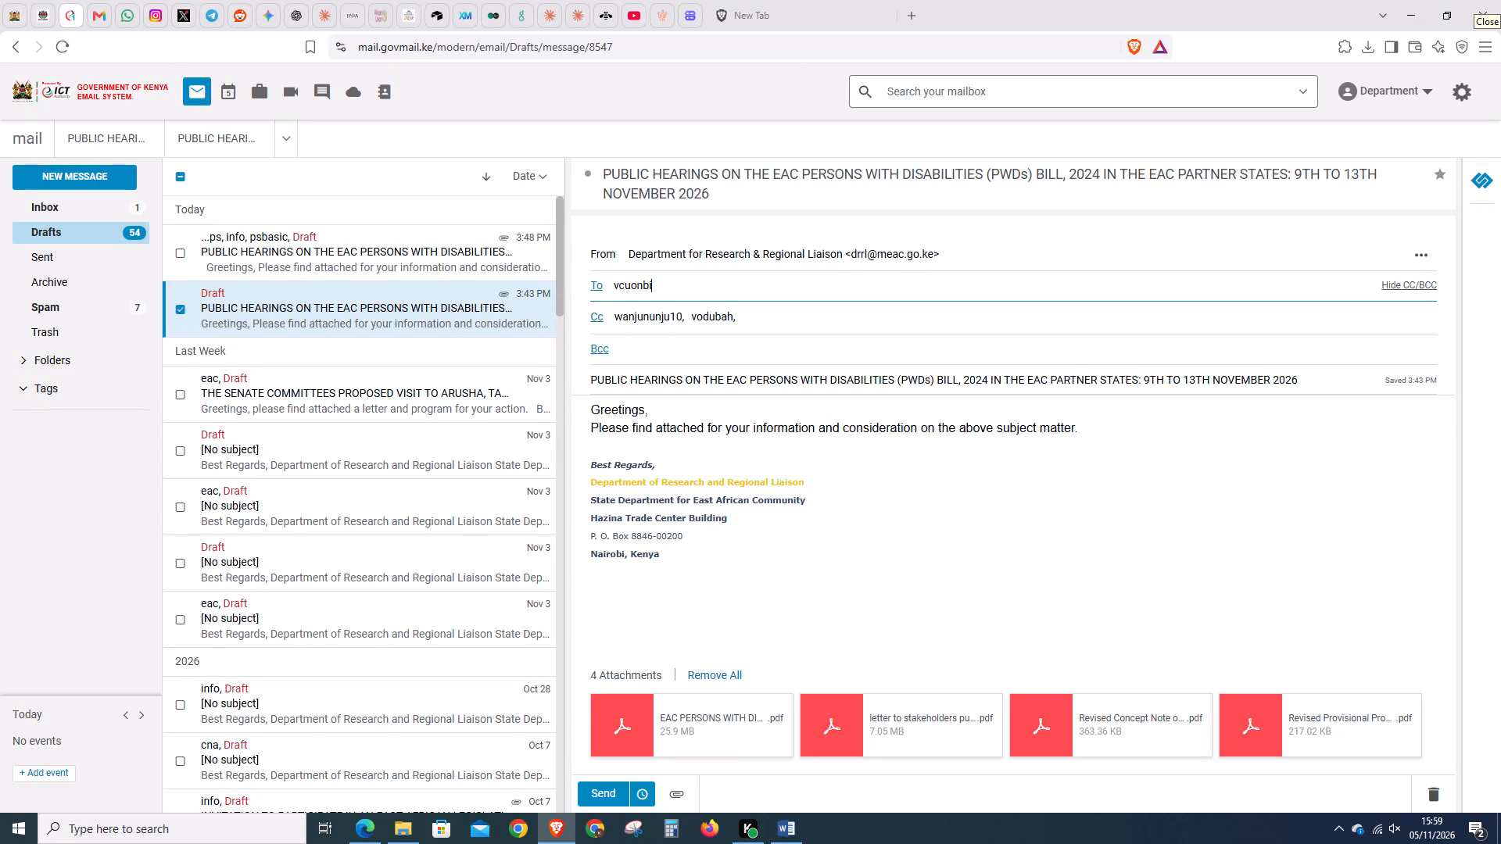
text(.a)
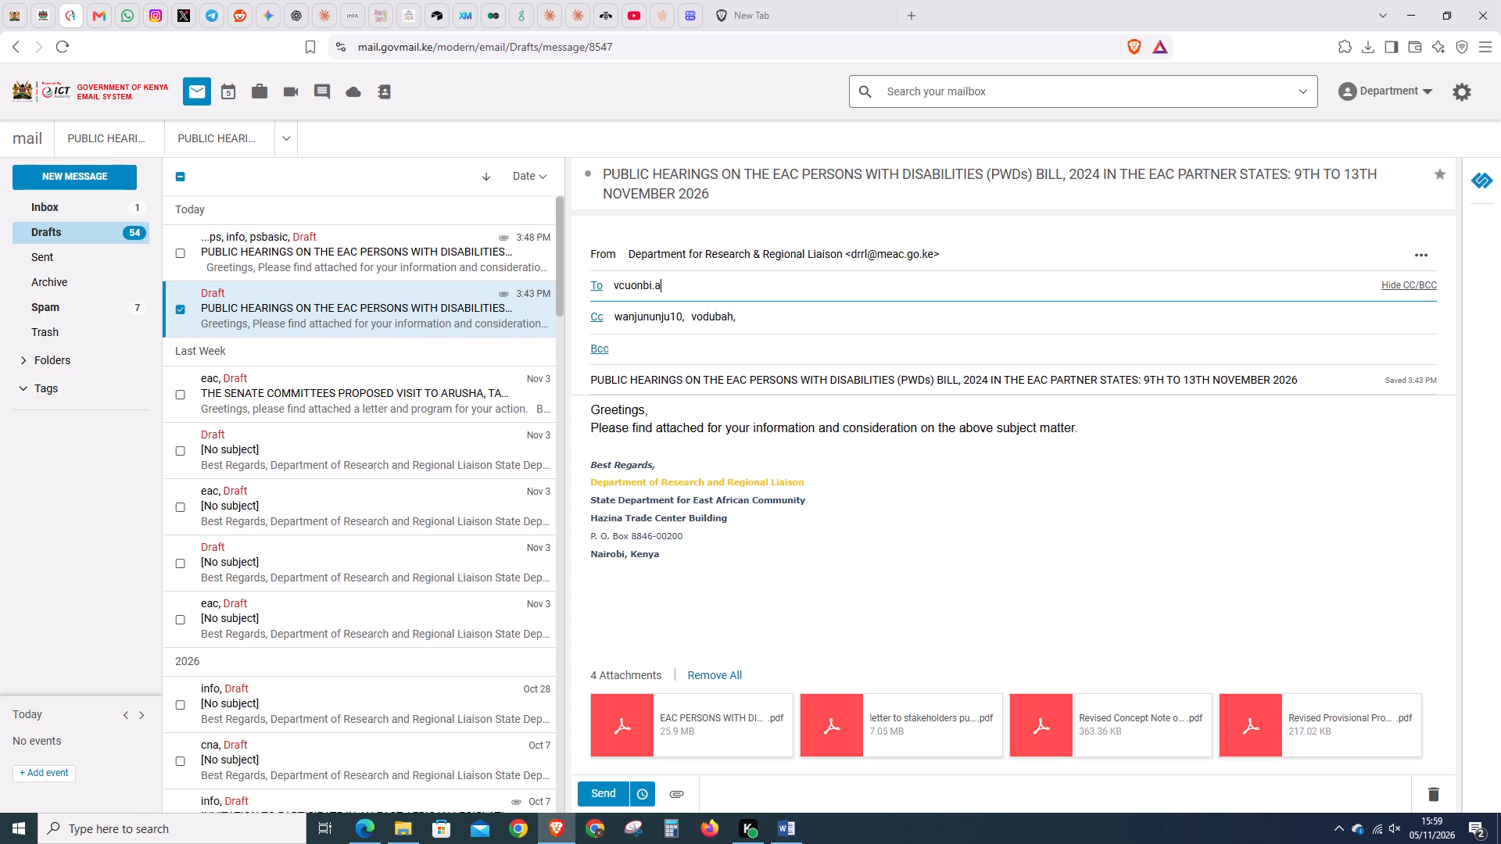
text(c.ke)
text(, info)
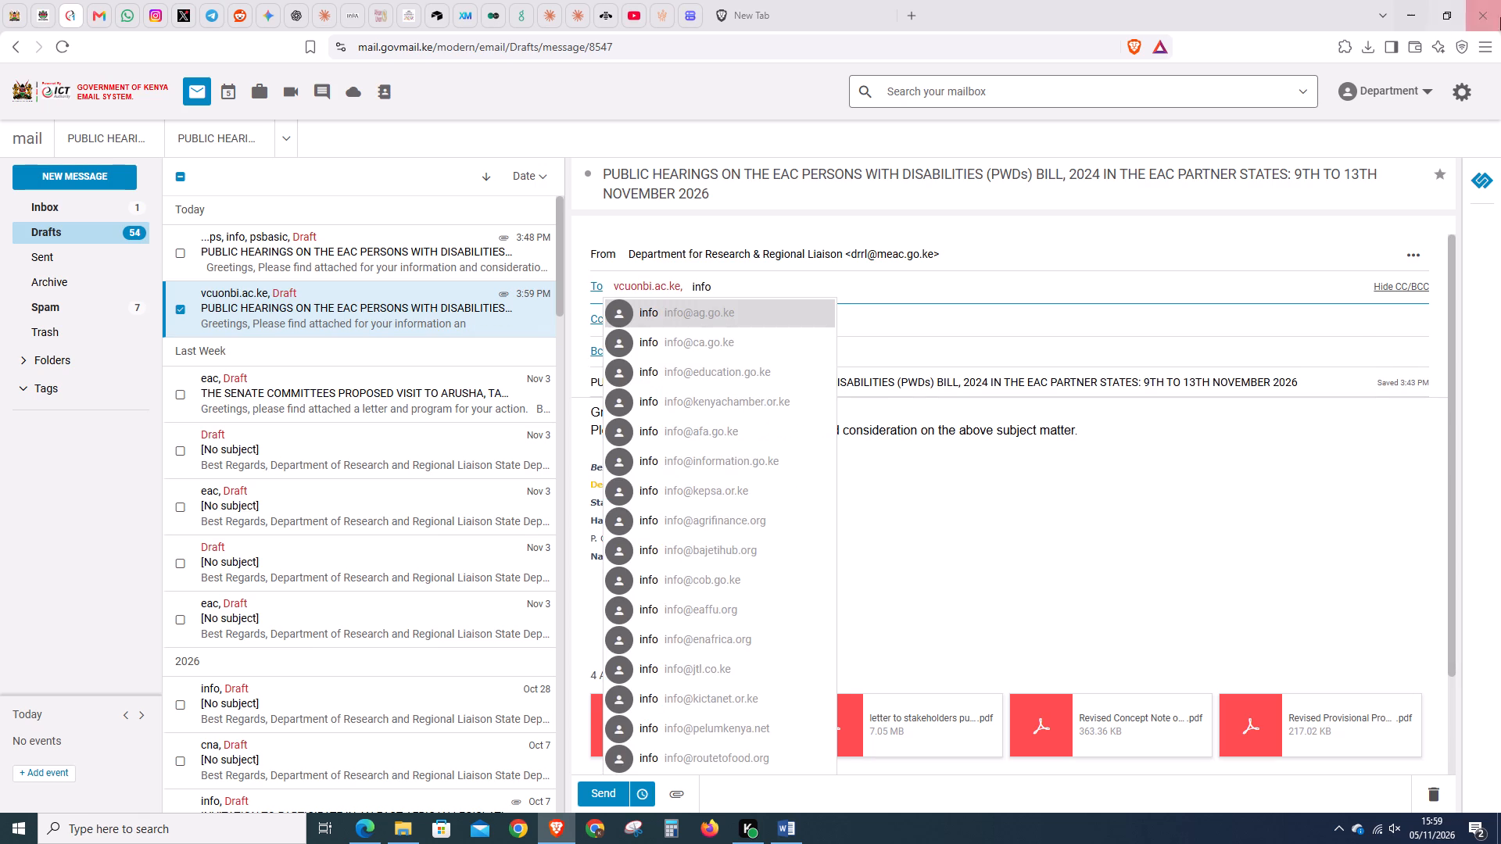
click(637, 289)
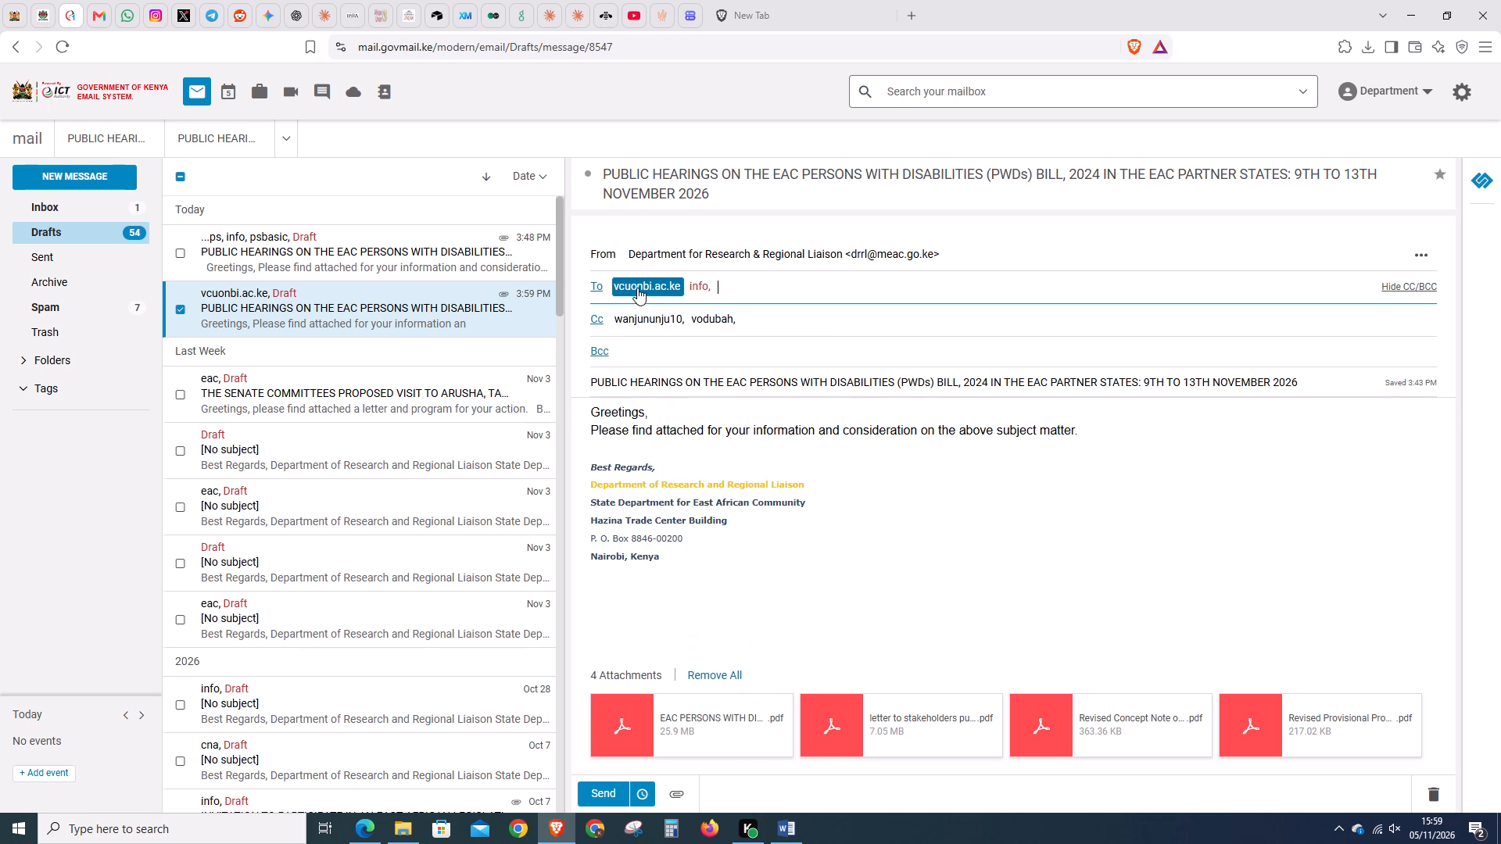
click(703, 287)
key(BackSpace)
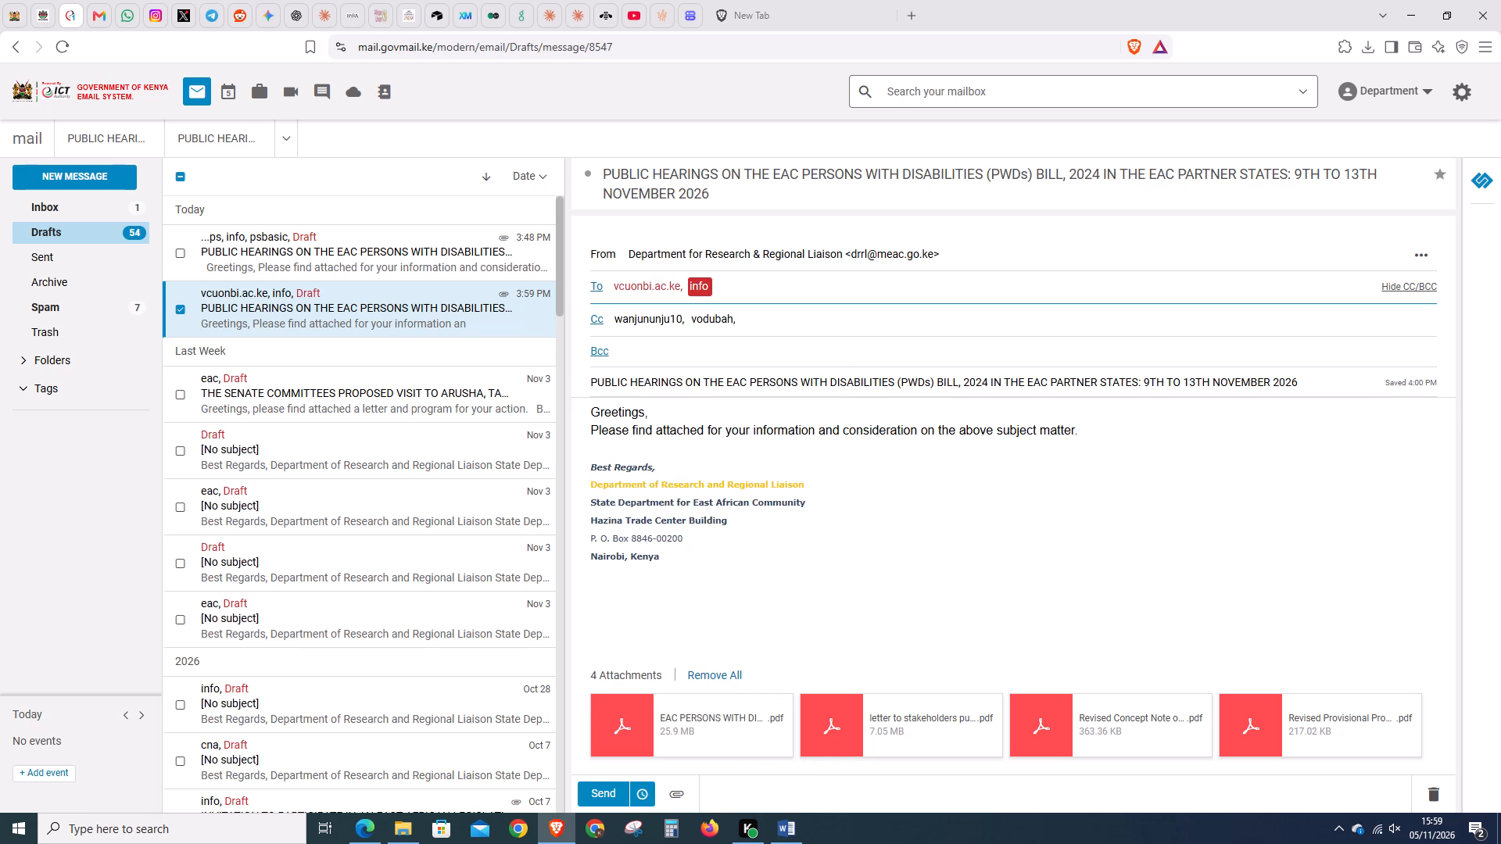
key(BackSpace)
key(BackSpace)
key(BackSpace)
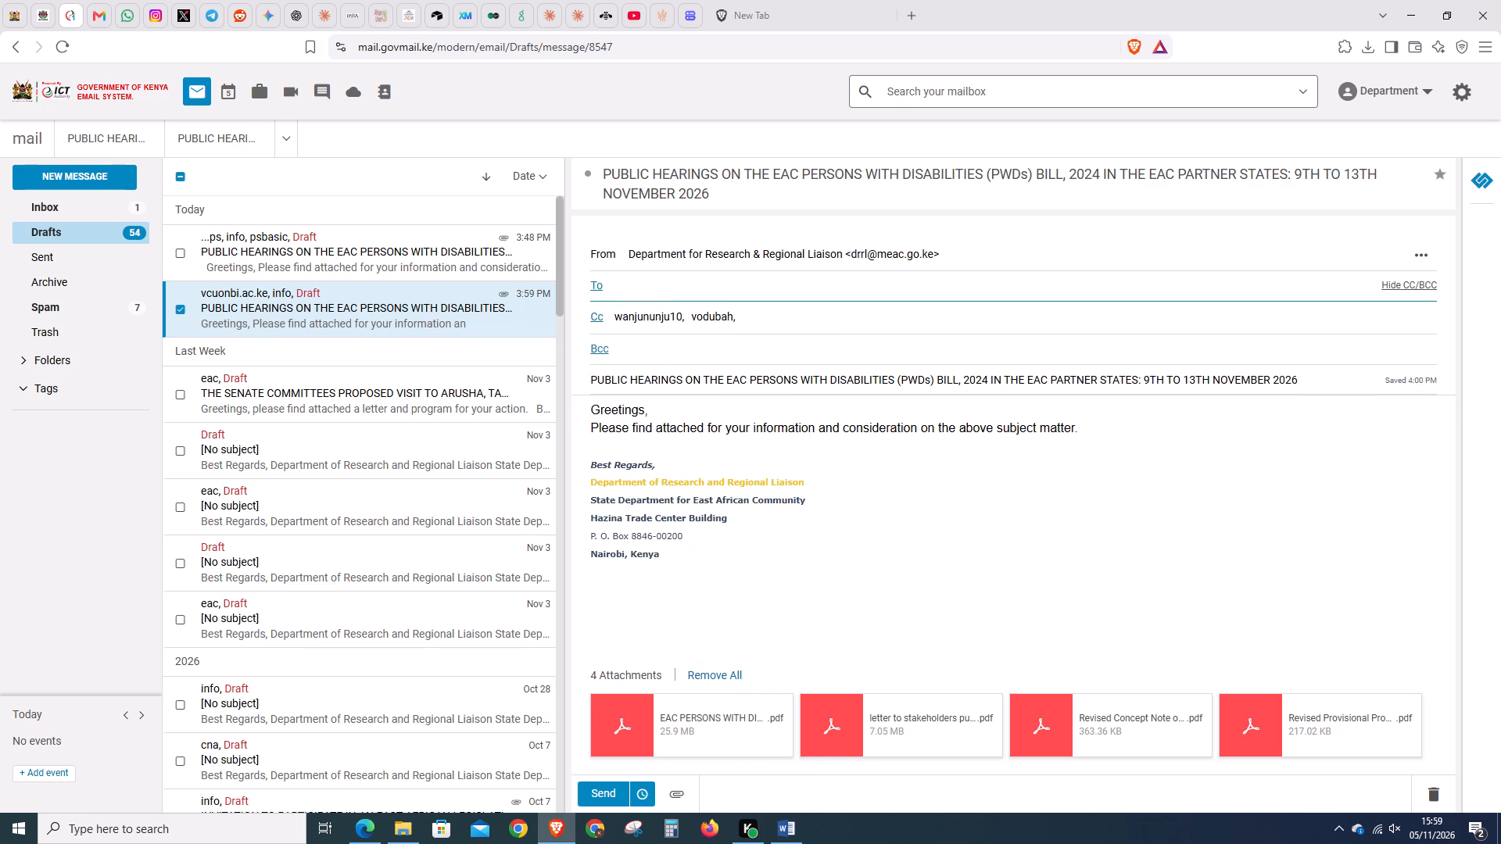
Add the University of Nairobi vice-chancellor's suggested contact as the first To recipient of the stakeholders draft.
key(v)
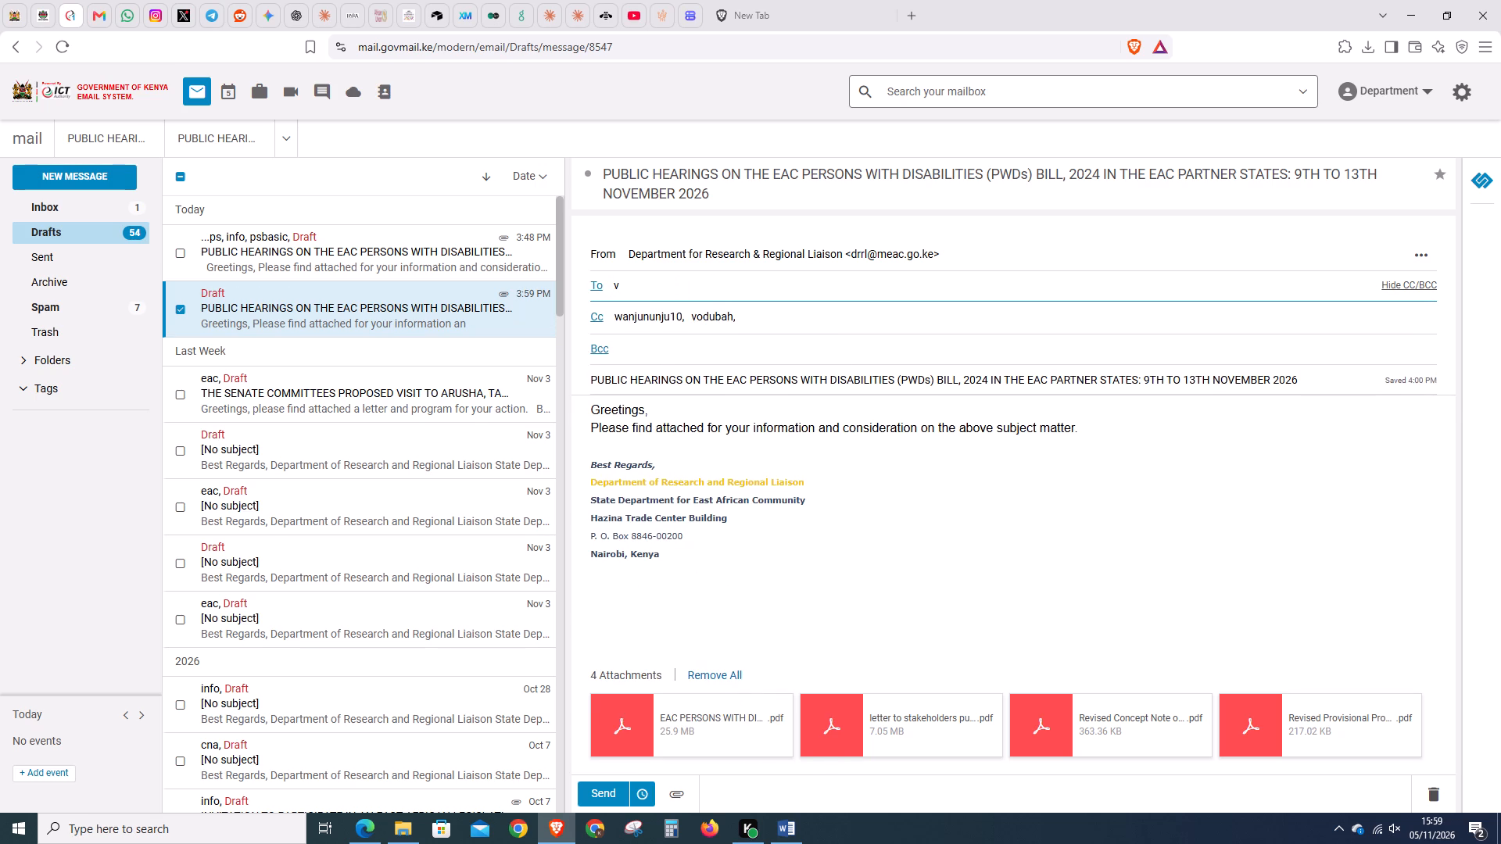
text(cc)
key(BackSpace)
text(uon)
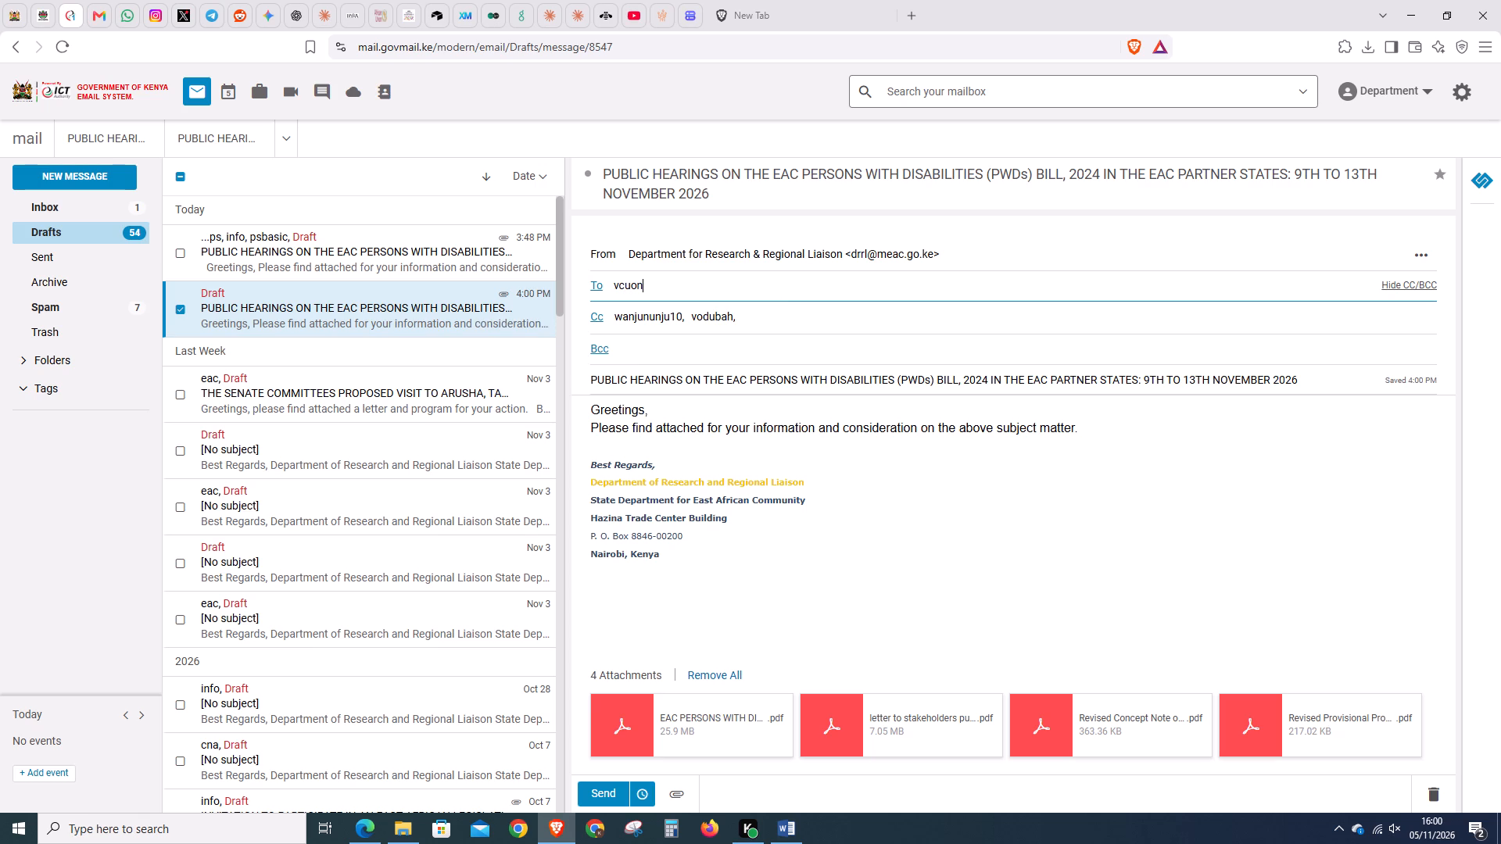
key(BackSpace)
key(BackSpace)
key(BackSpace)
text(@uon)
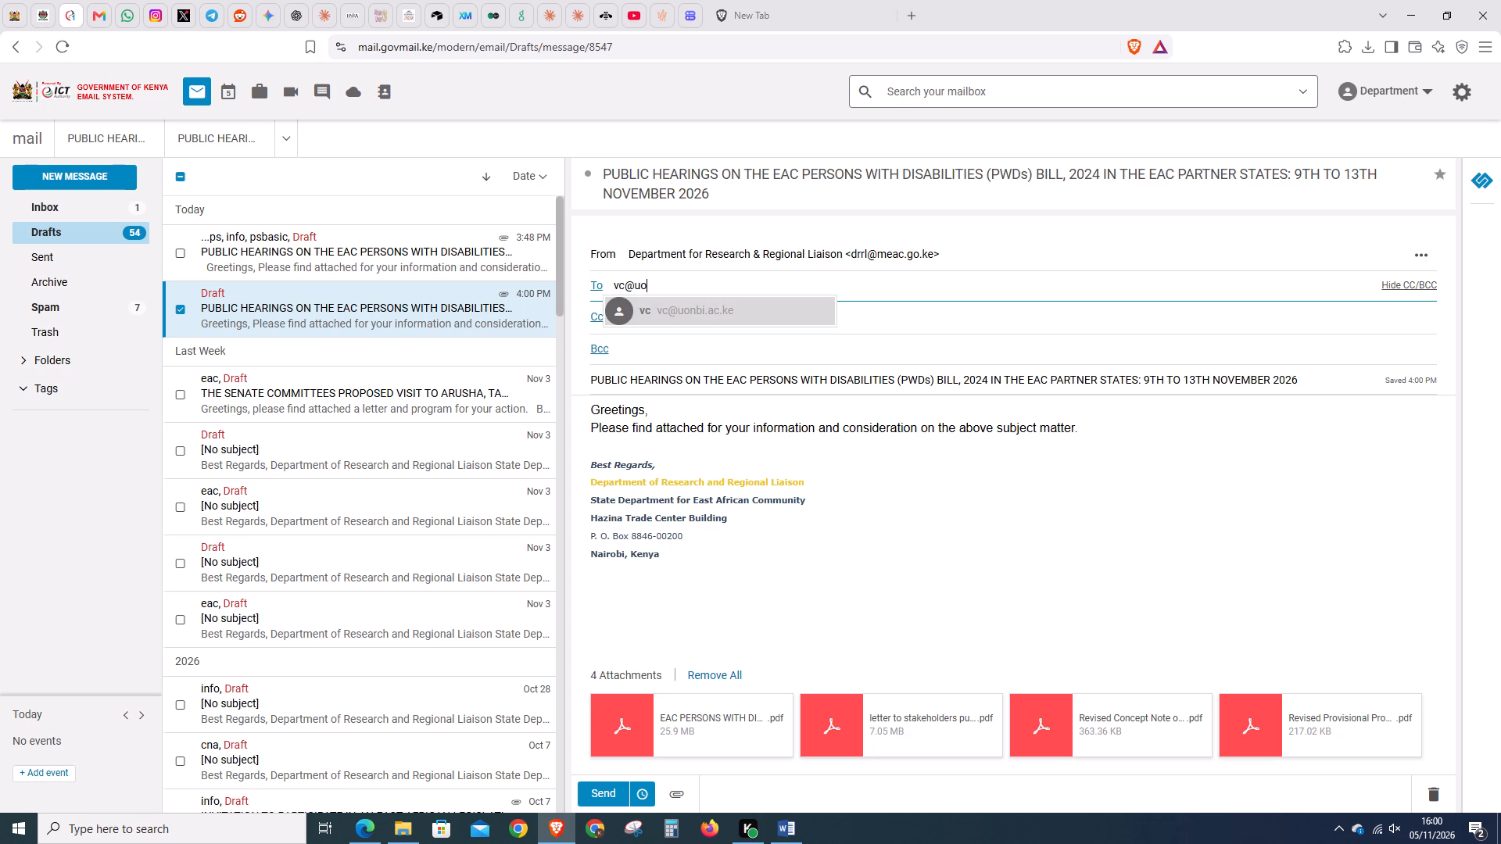
click(694, 310)
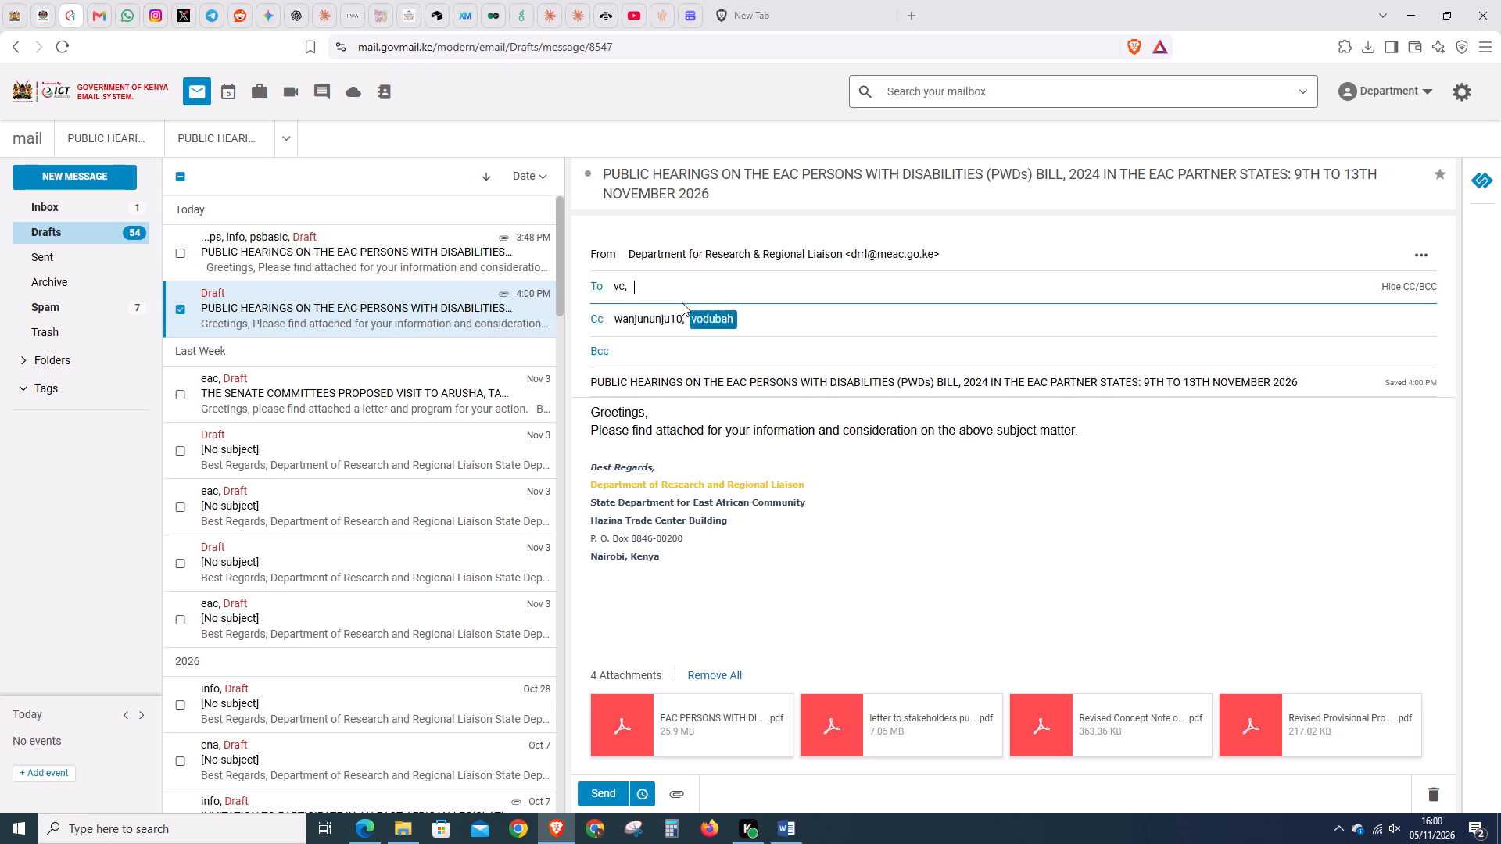
Add CUEA's general info mailbox, on the cuea.edu domain, as the second To recipient of the stakeholders draft.
click(659, 290)
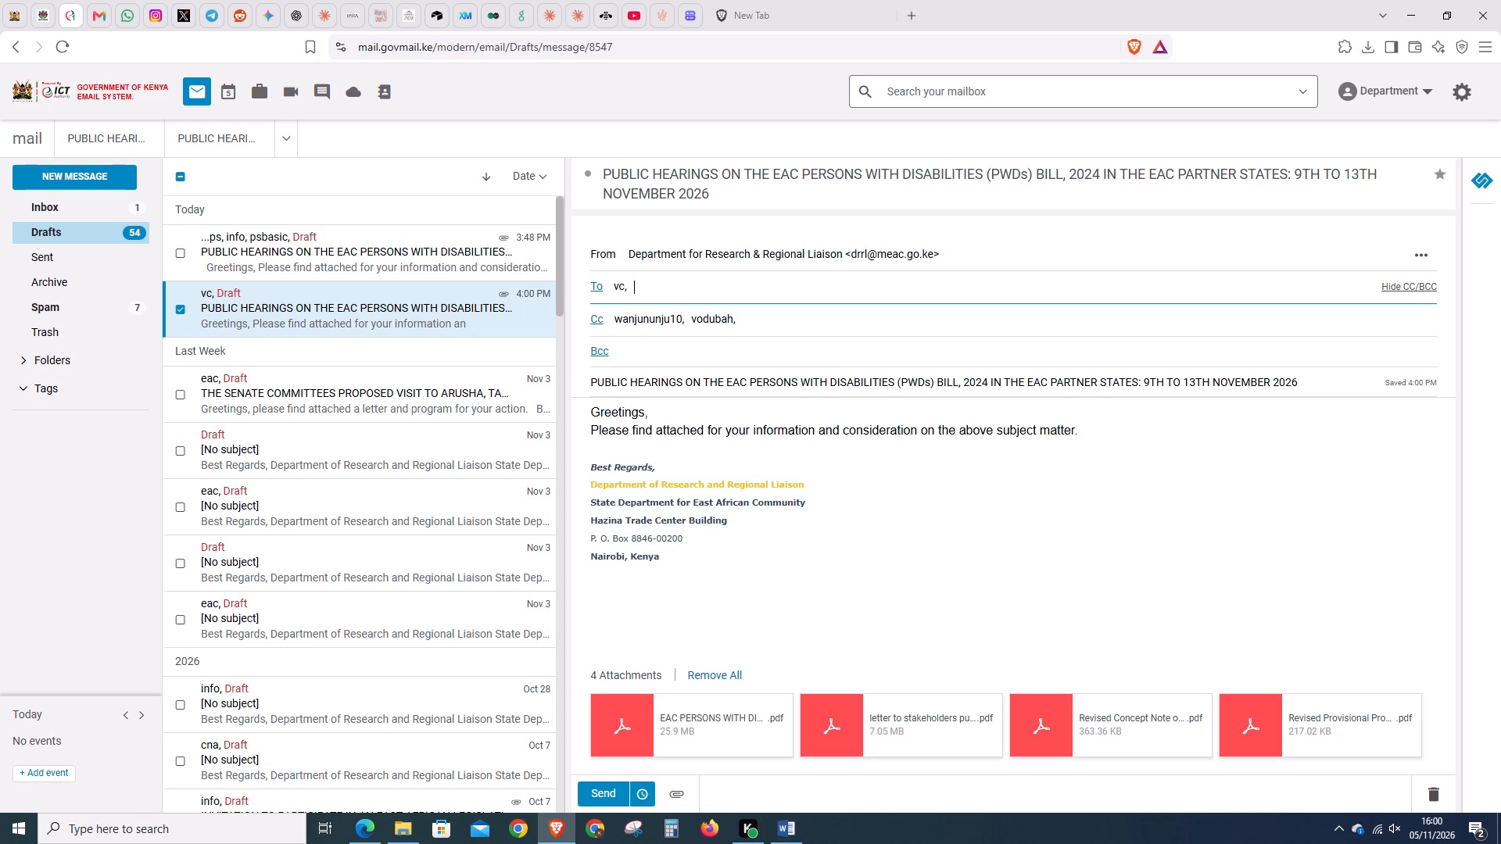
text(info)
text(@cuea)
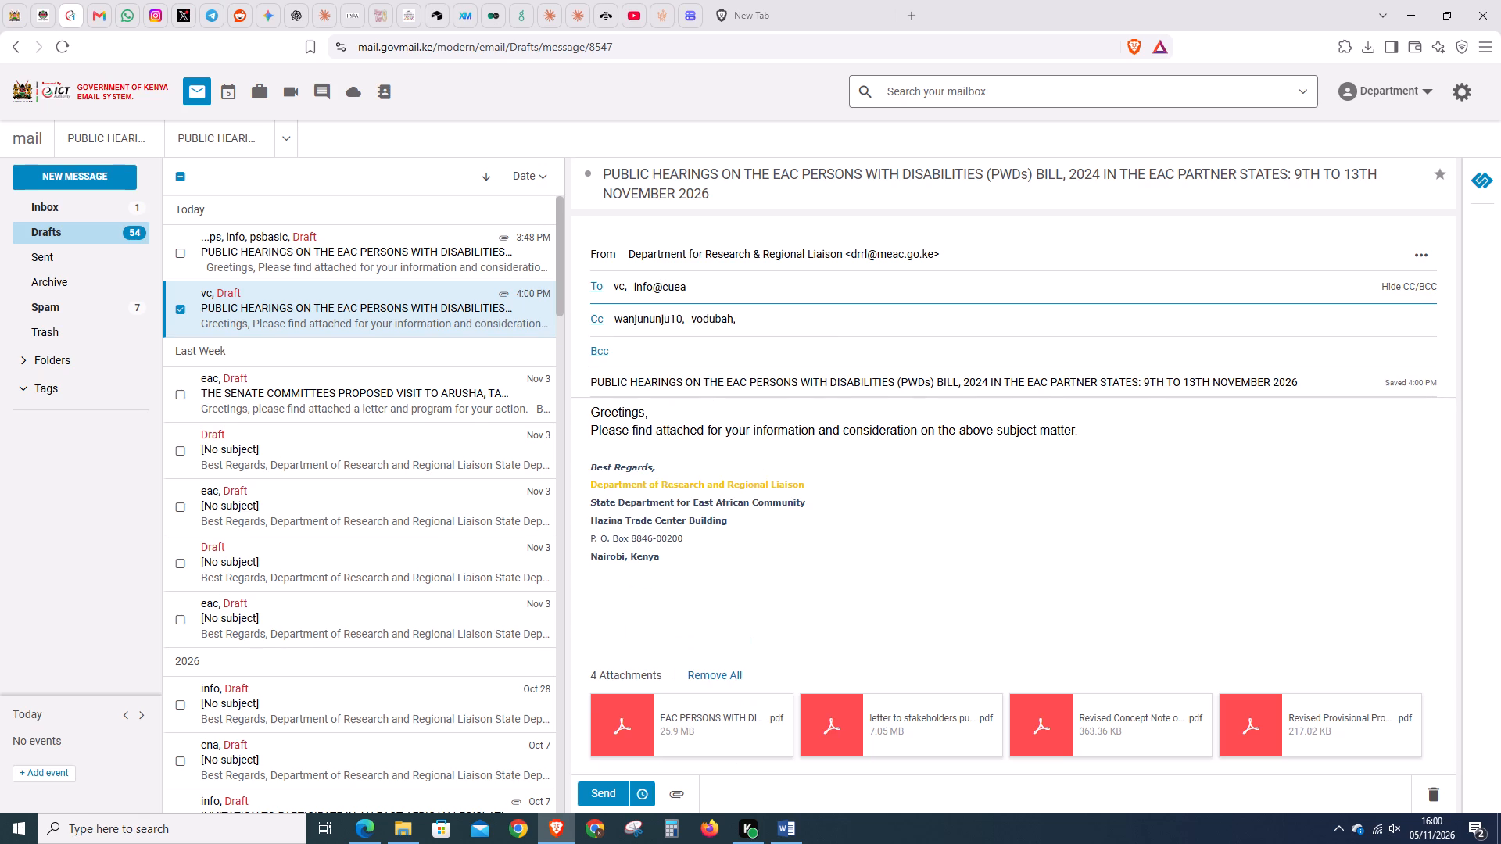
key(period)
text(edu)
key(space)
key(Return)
Enter another vice-chancellor's (vc) mailbox as the third To recipient of the stakeholders draft.
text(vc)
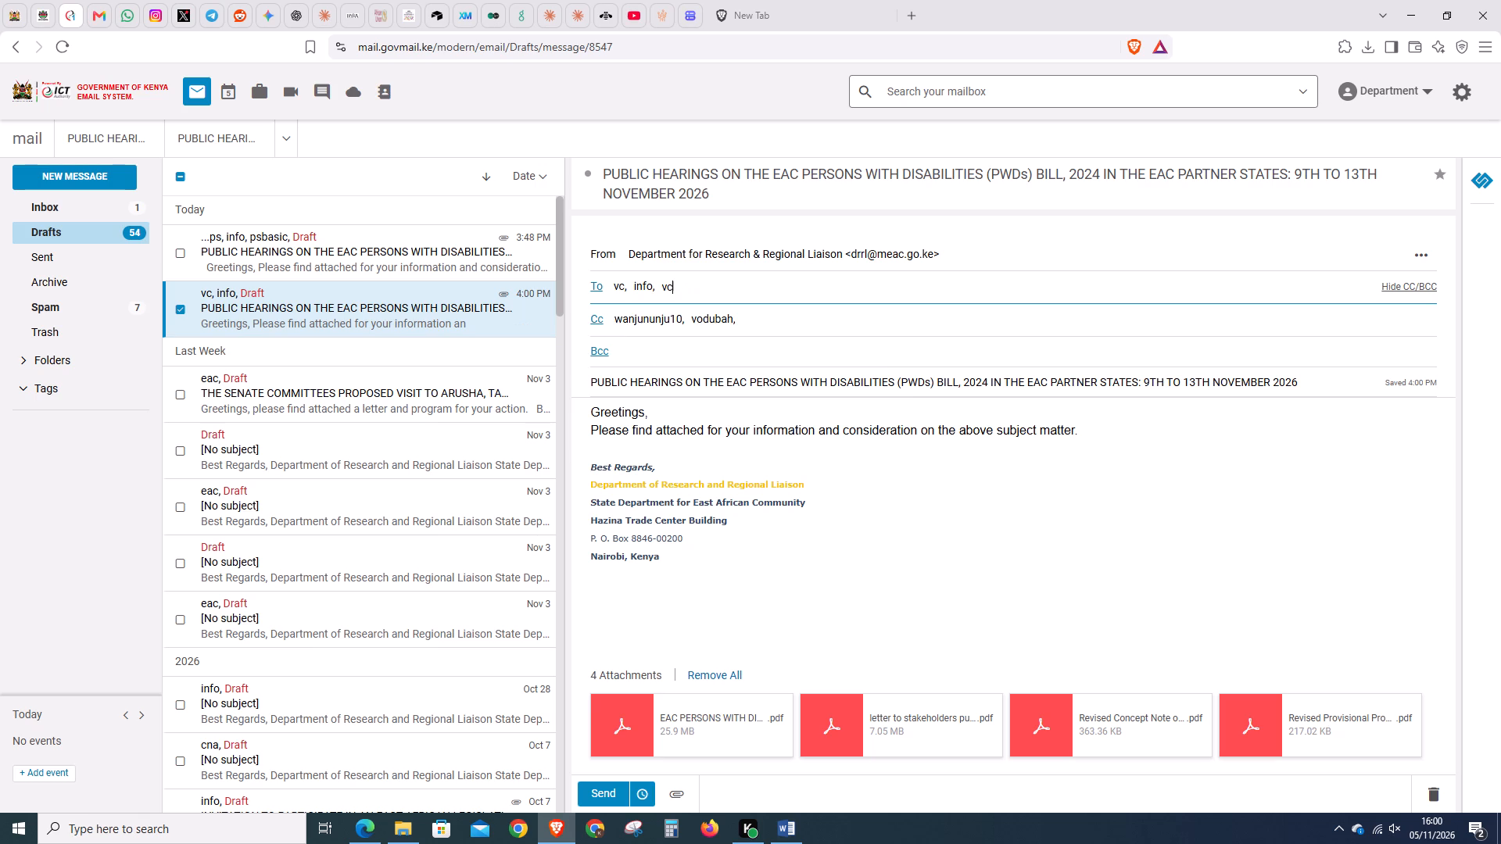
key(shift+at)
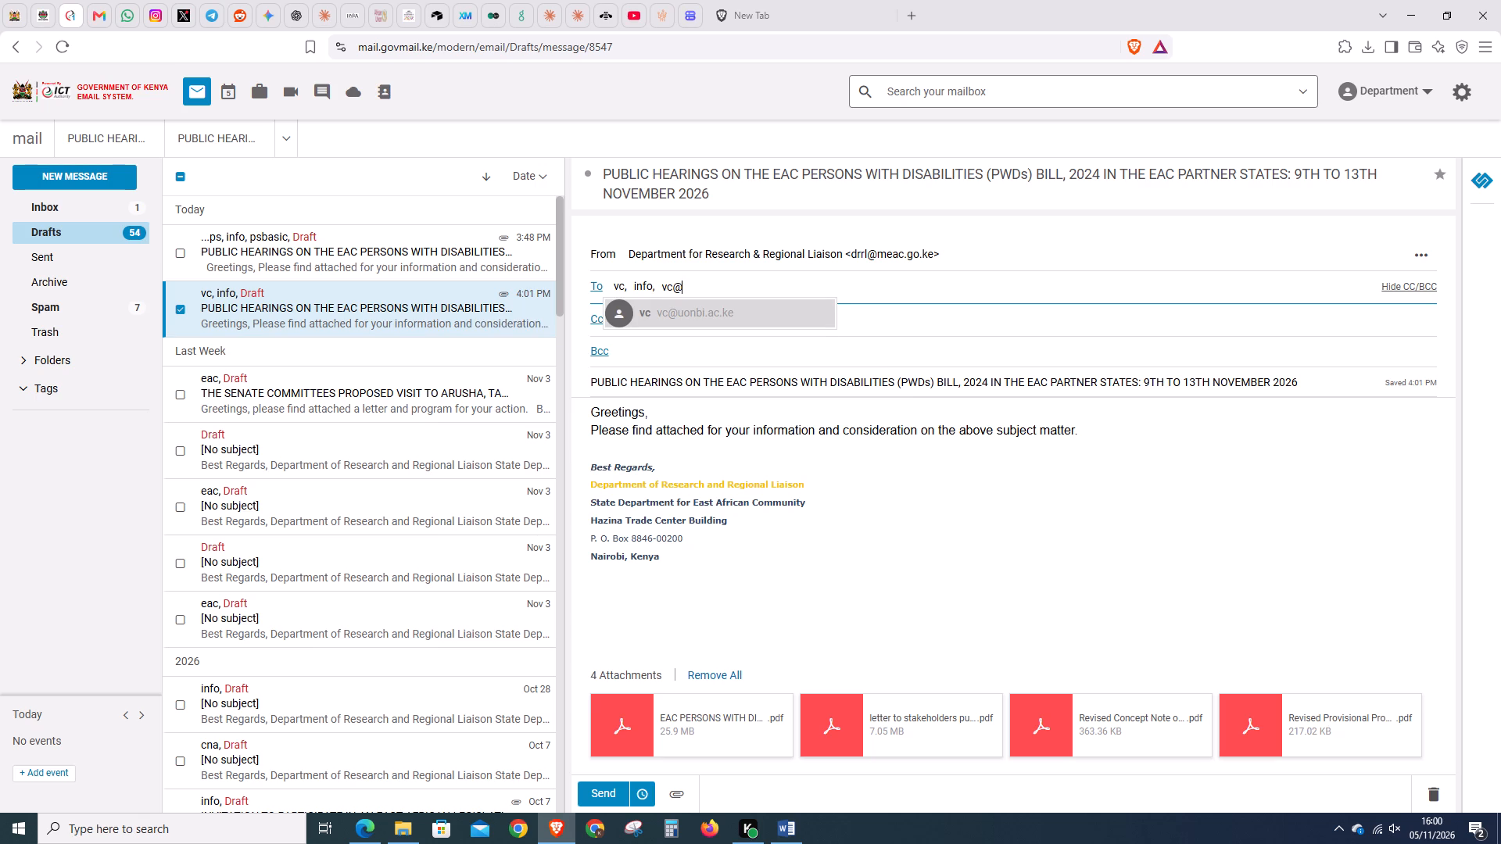
Complete the third To recipient with the Kenyatta University (ku.ac.ke) domain for its vice-chancellor's address.
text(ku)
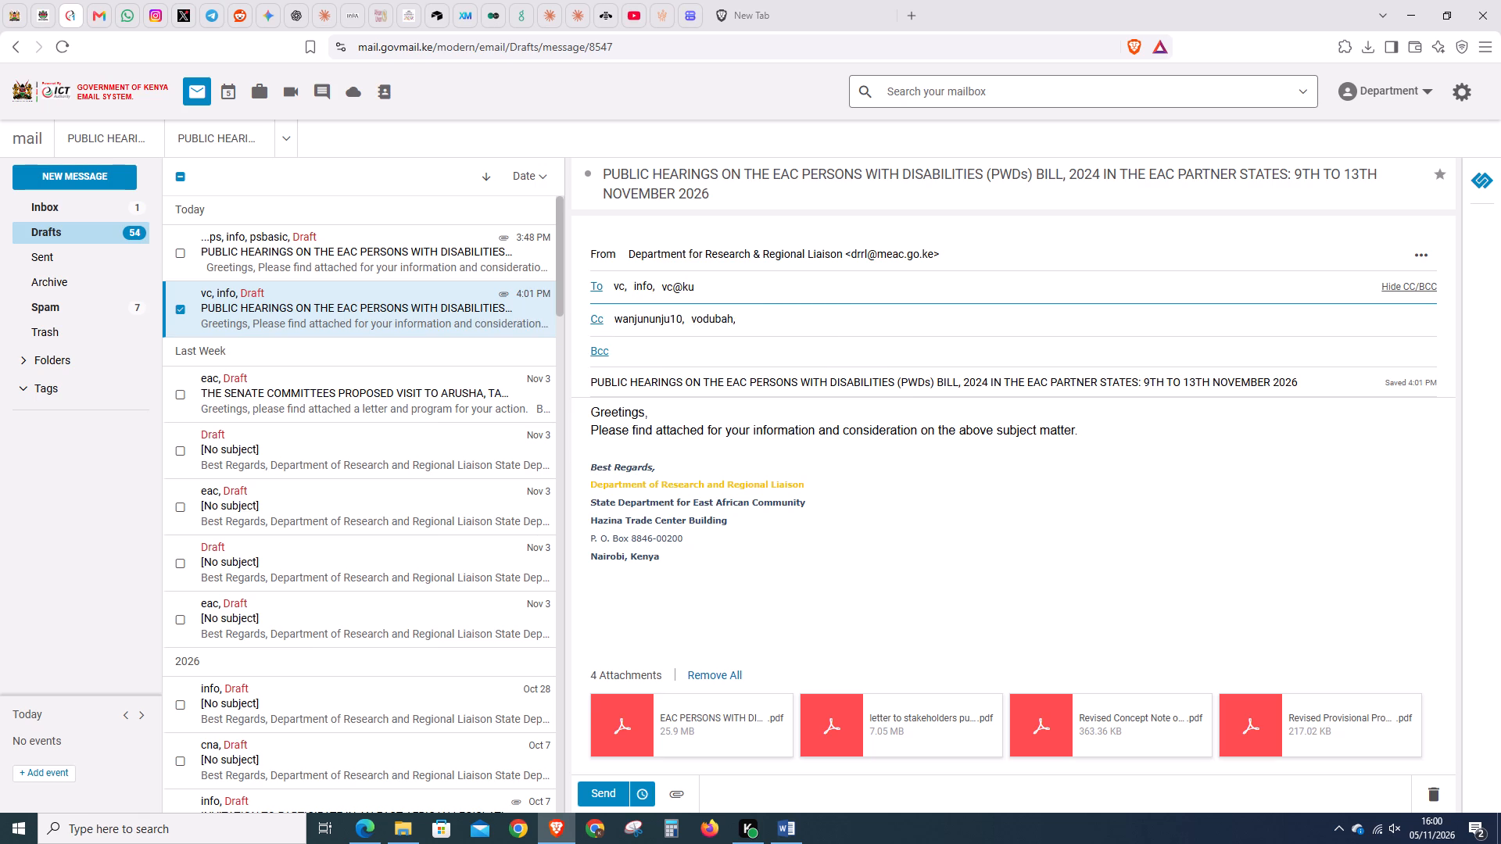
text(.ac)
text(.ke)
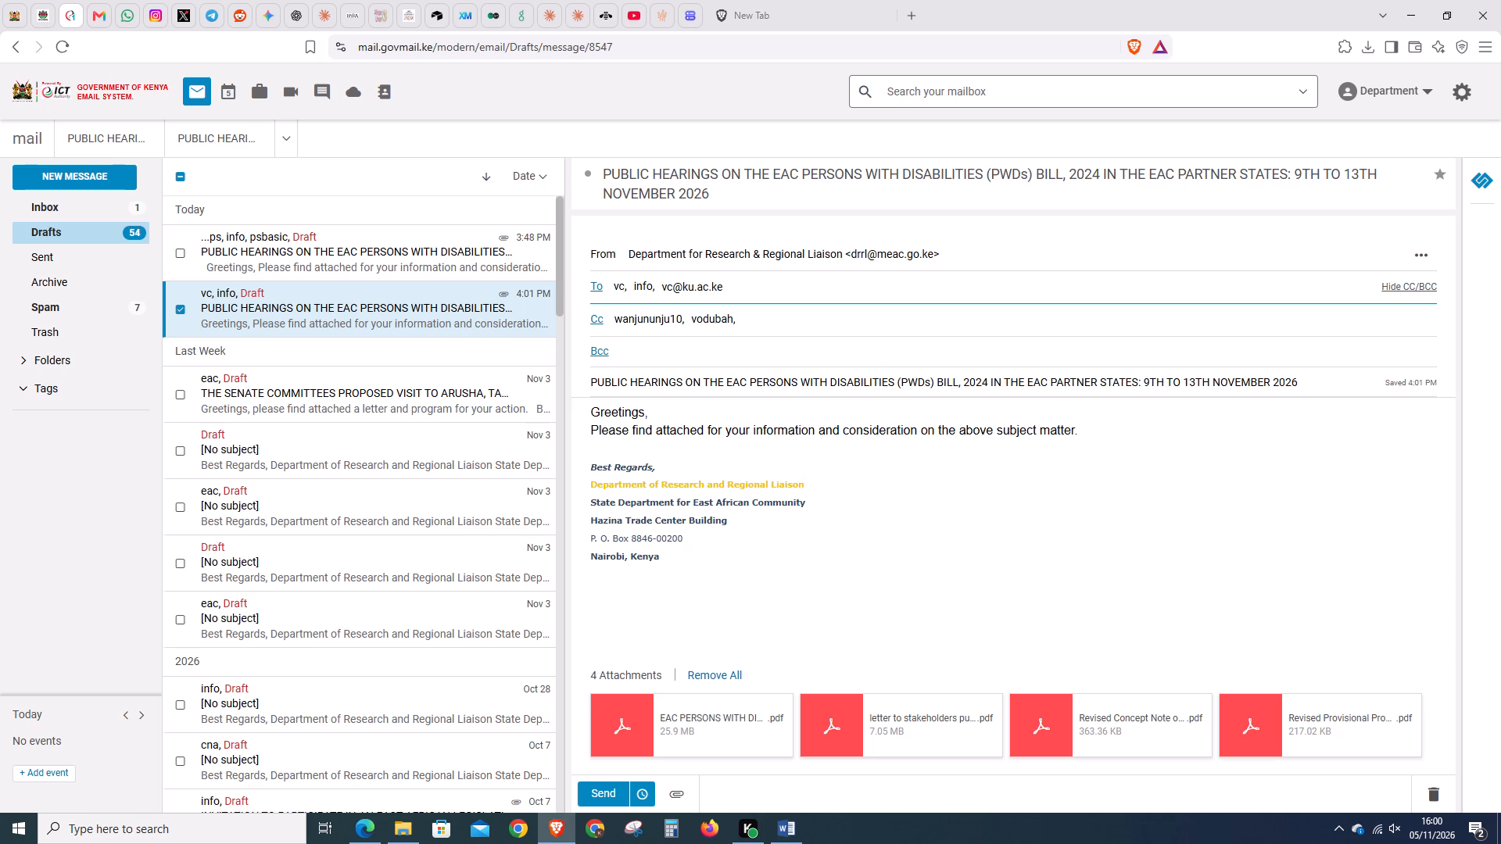
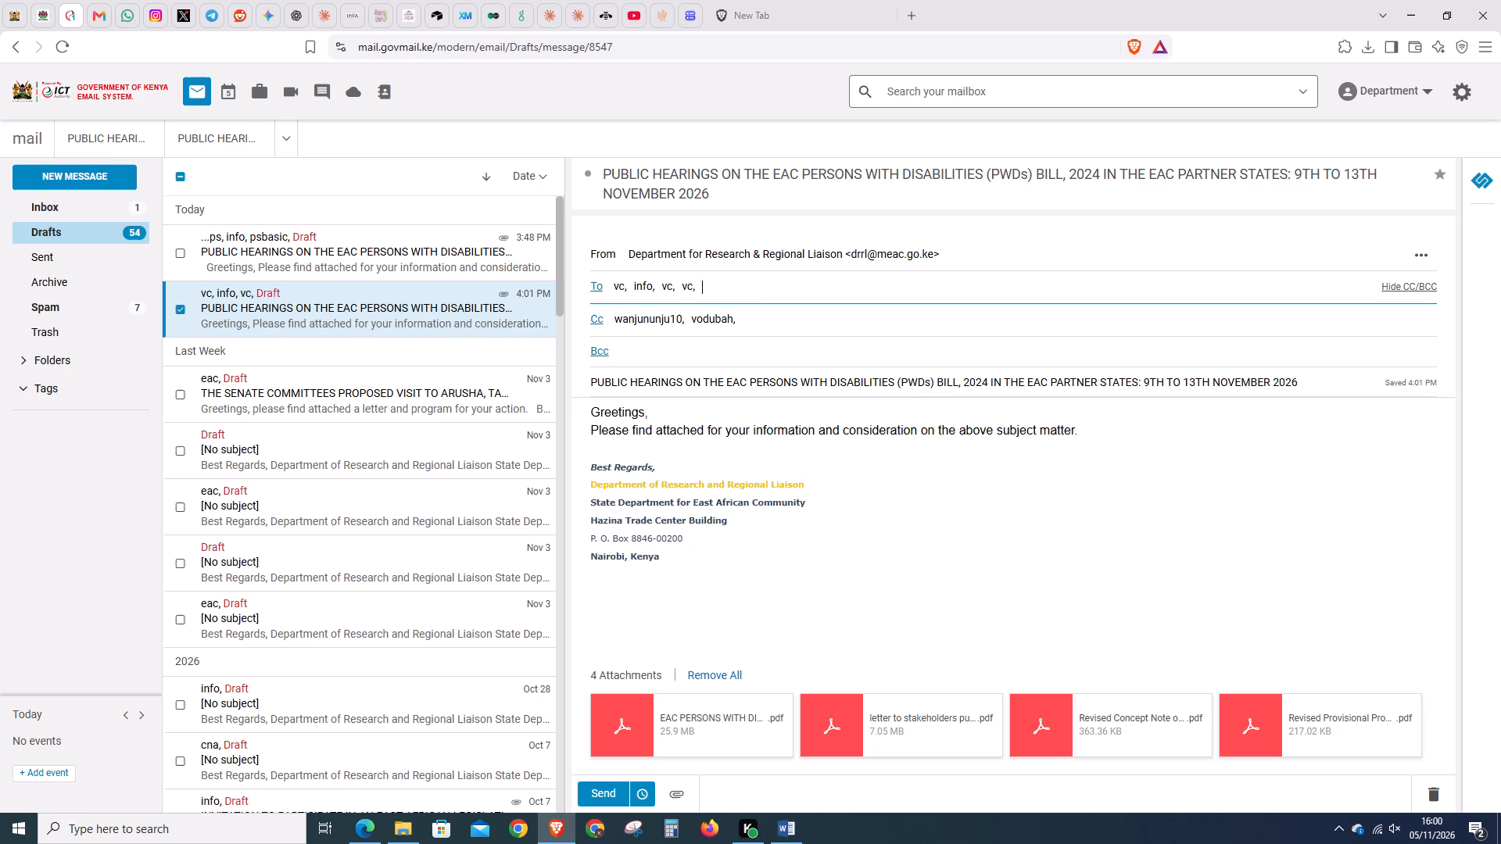
Add the suggested haki contact at the human rights commission (knchr.org) to the draft's To recipients.
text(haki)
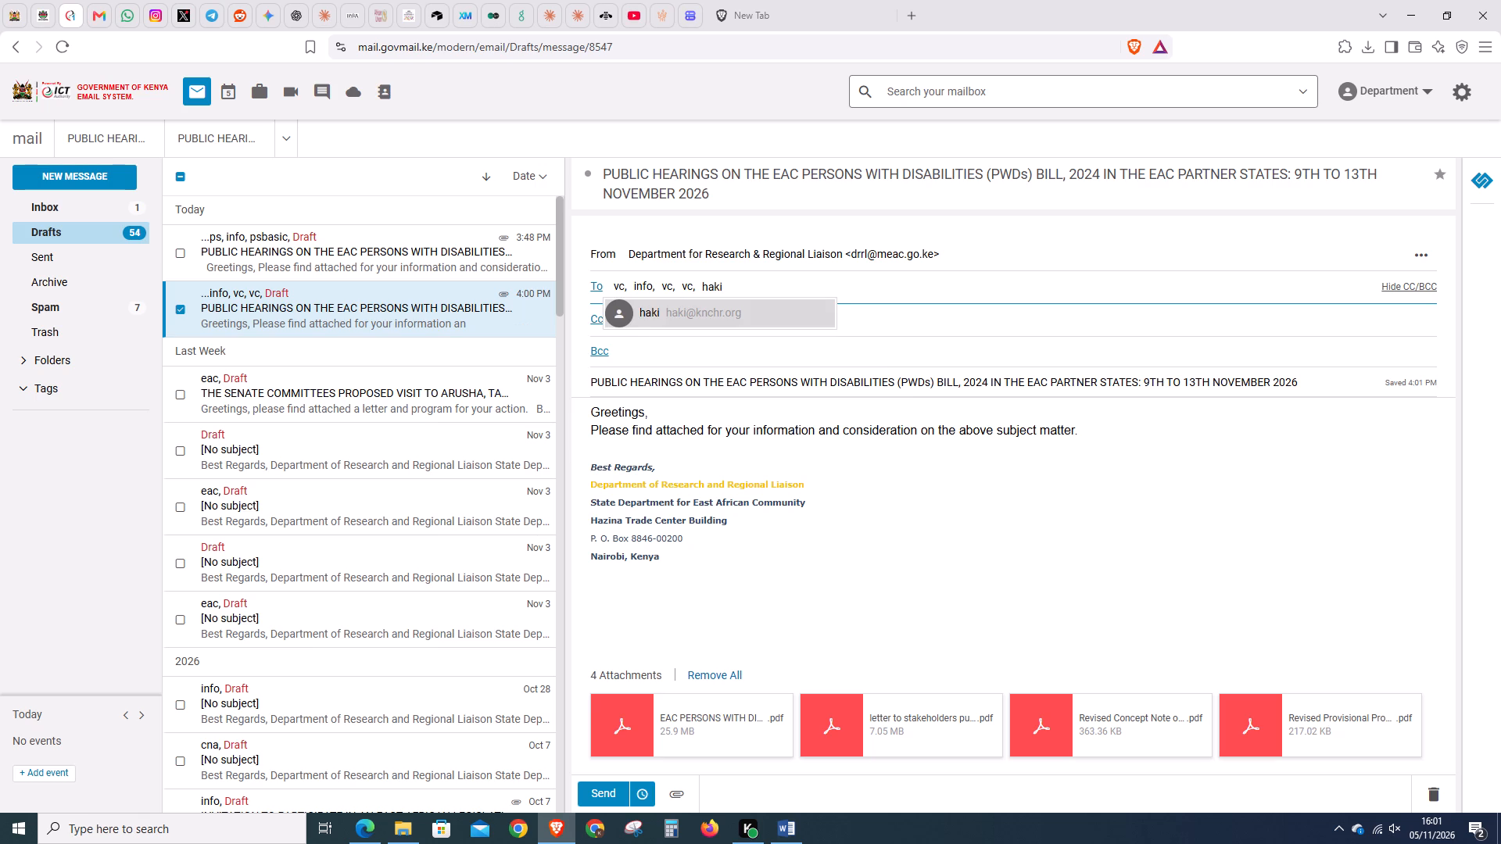
click(673, 321)
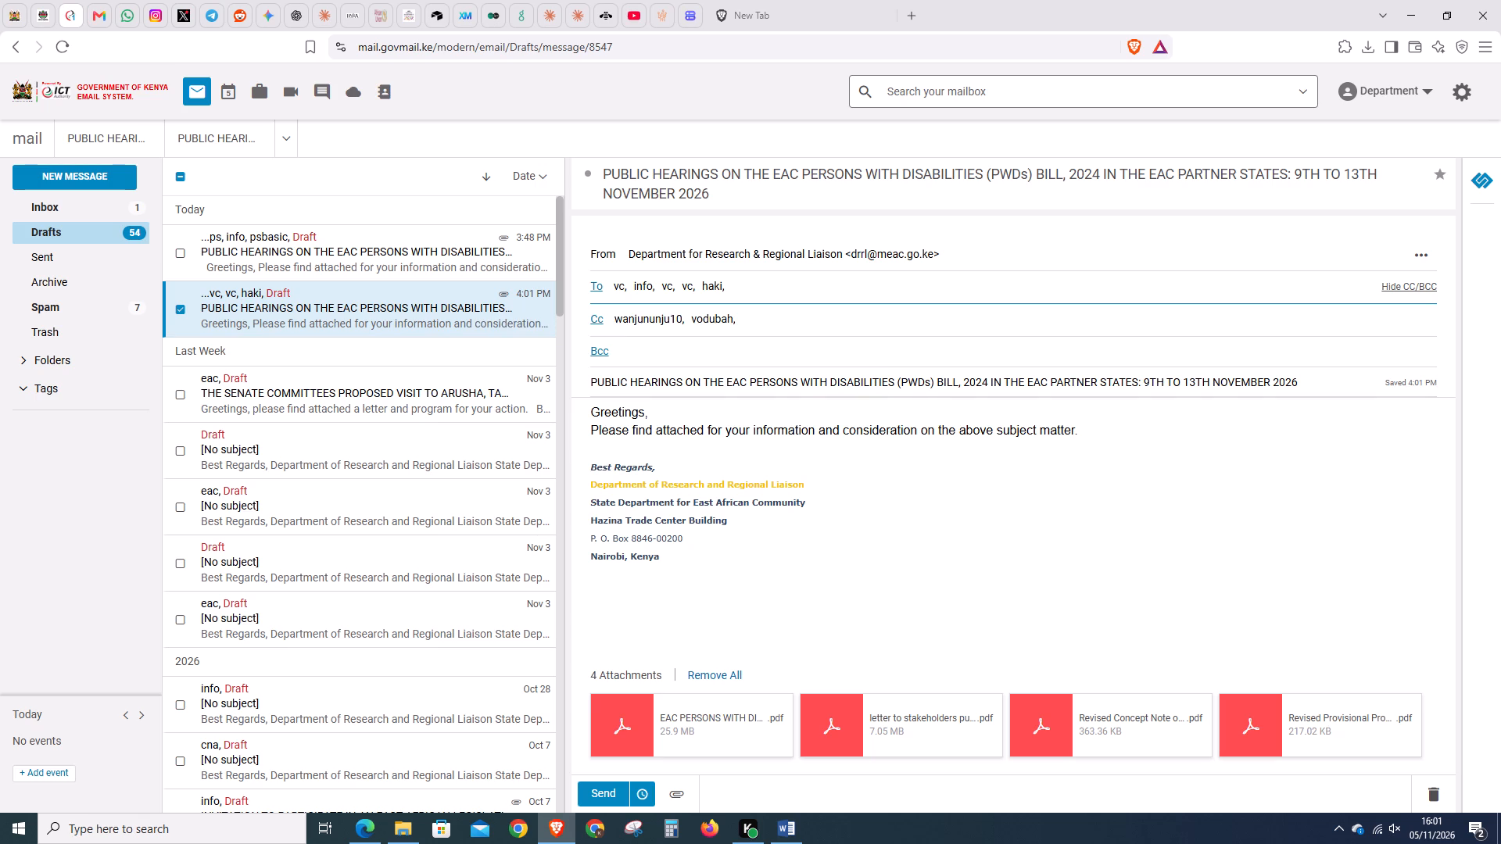
Add the general info mailbox at the ncpwd.go.ke domain as another To recipient of the stakeholders draft.
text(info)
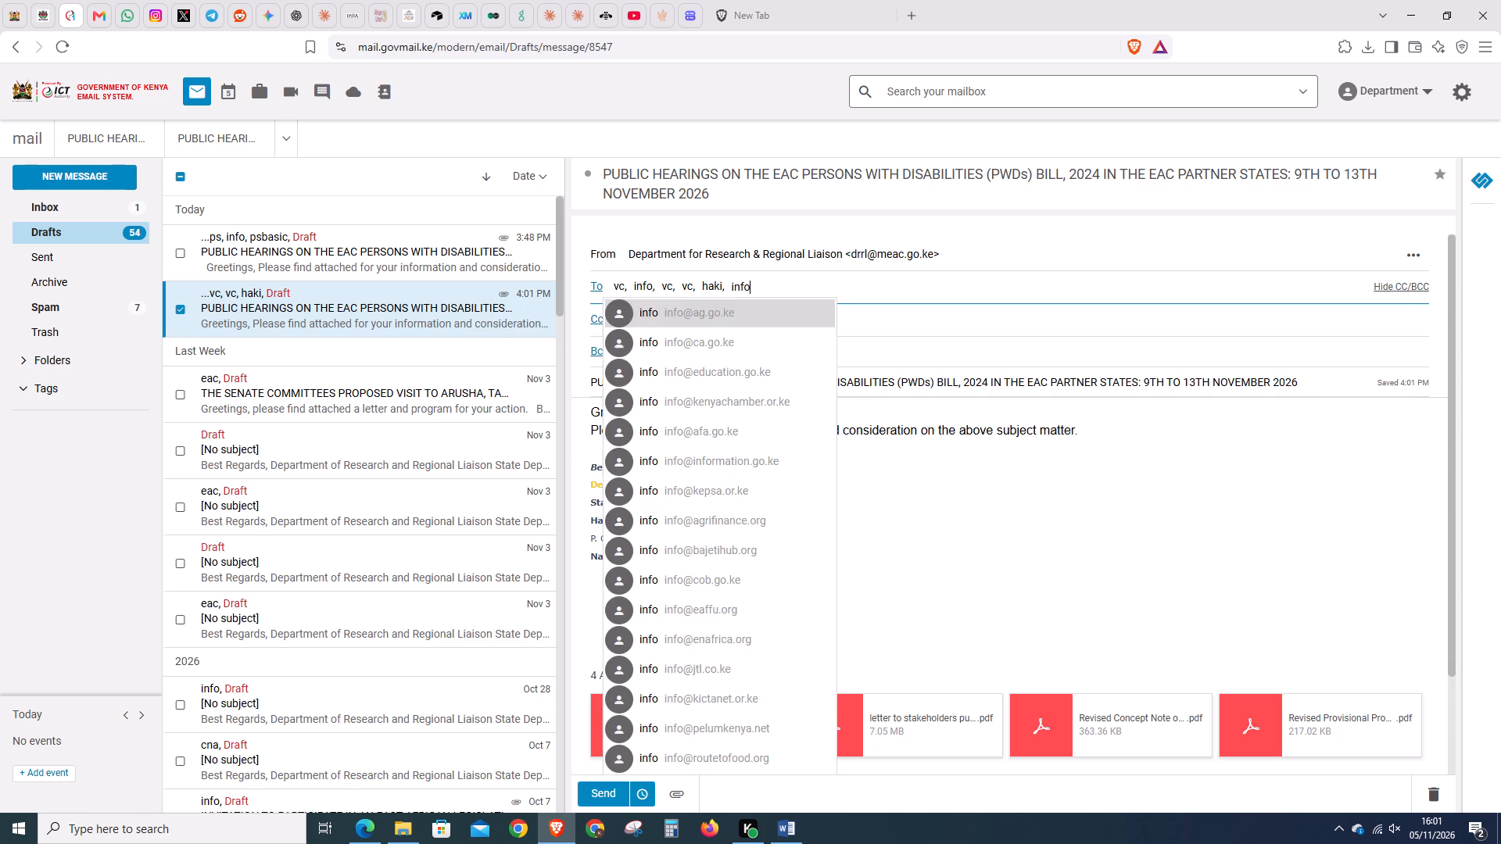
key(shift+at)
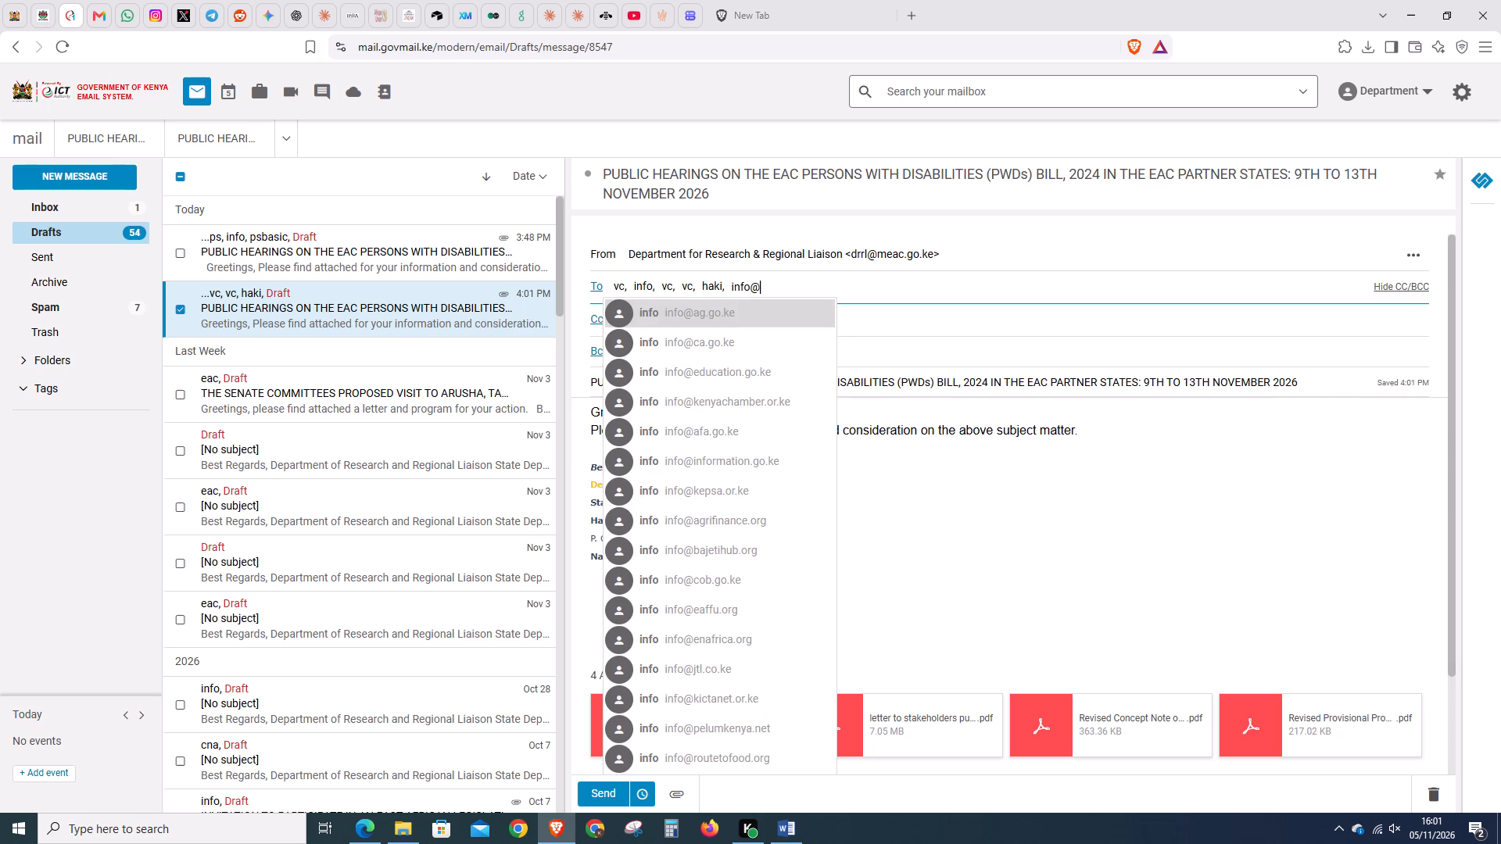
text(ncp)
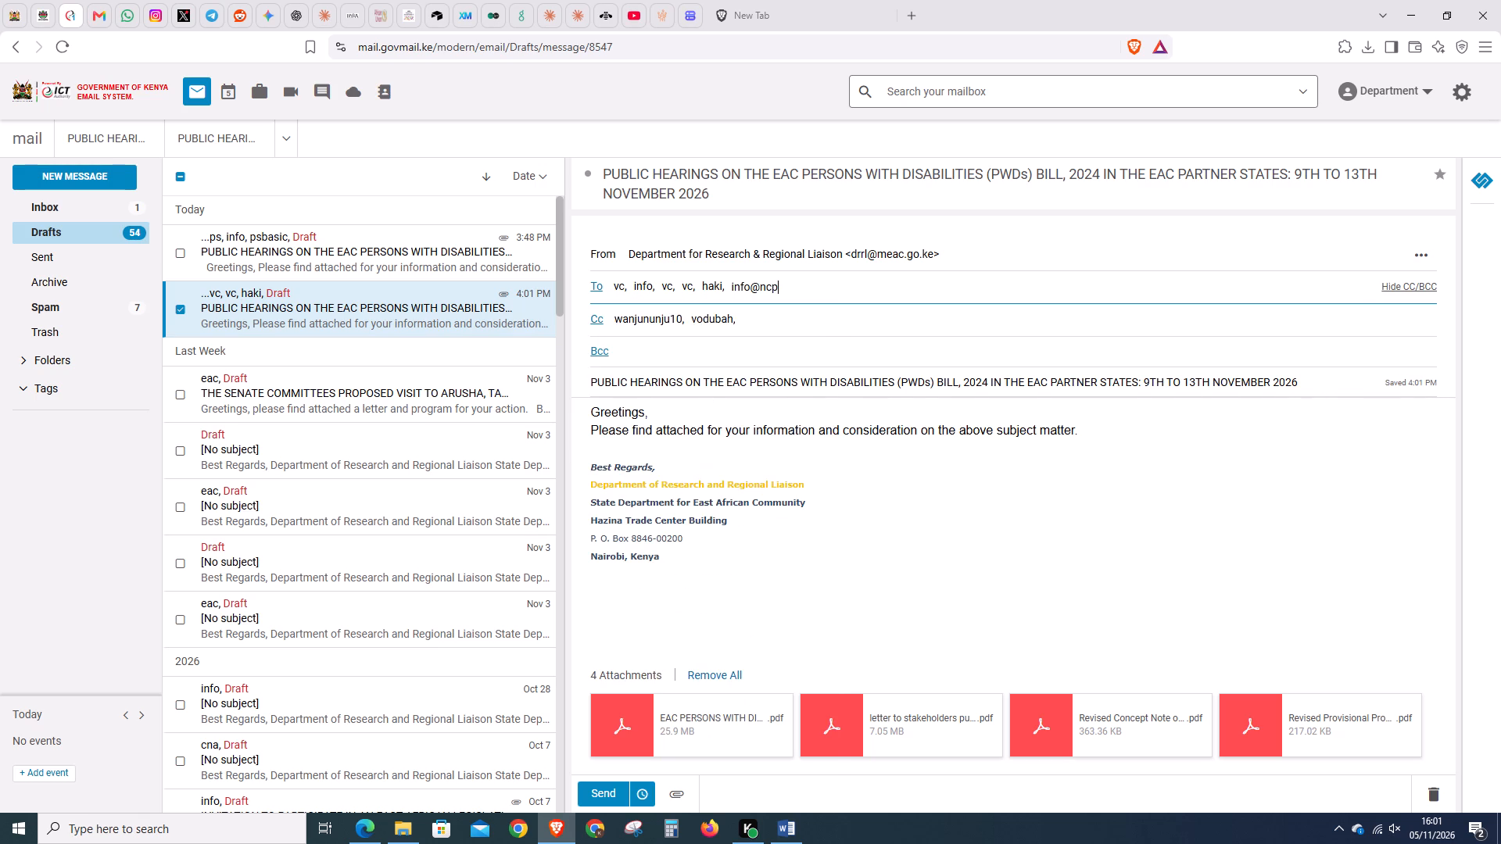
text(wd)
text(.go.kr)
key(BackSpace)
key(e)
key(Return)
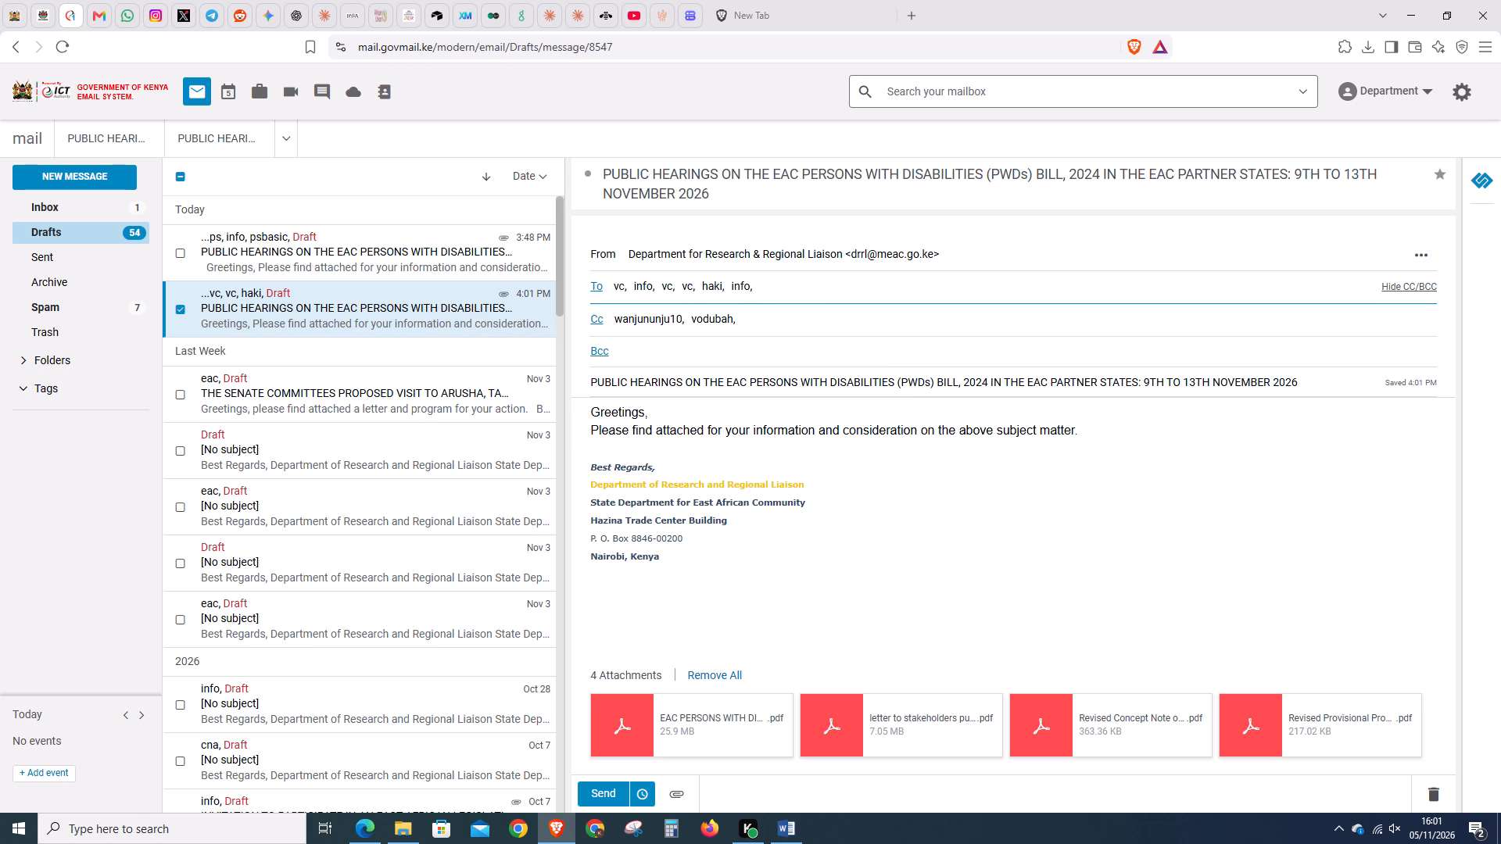
Enter the admin mailbox at the kippra.or.ke domain as another To recipient of the stakeholders draft.
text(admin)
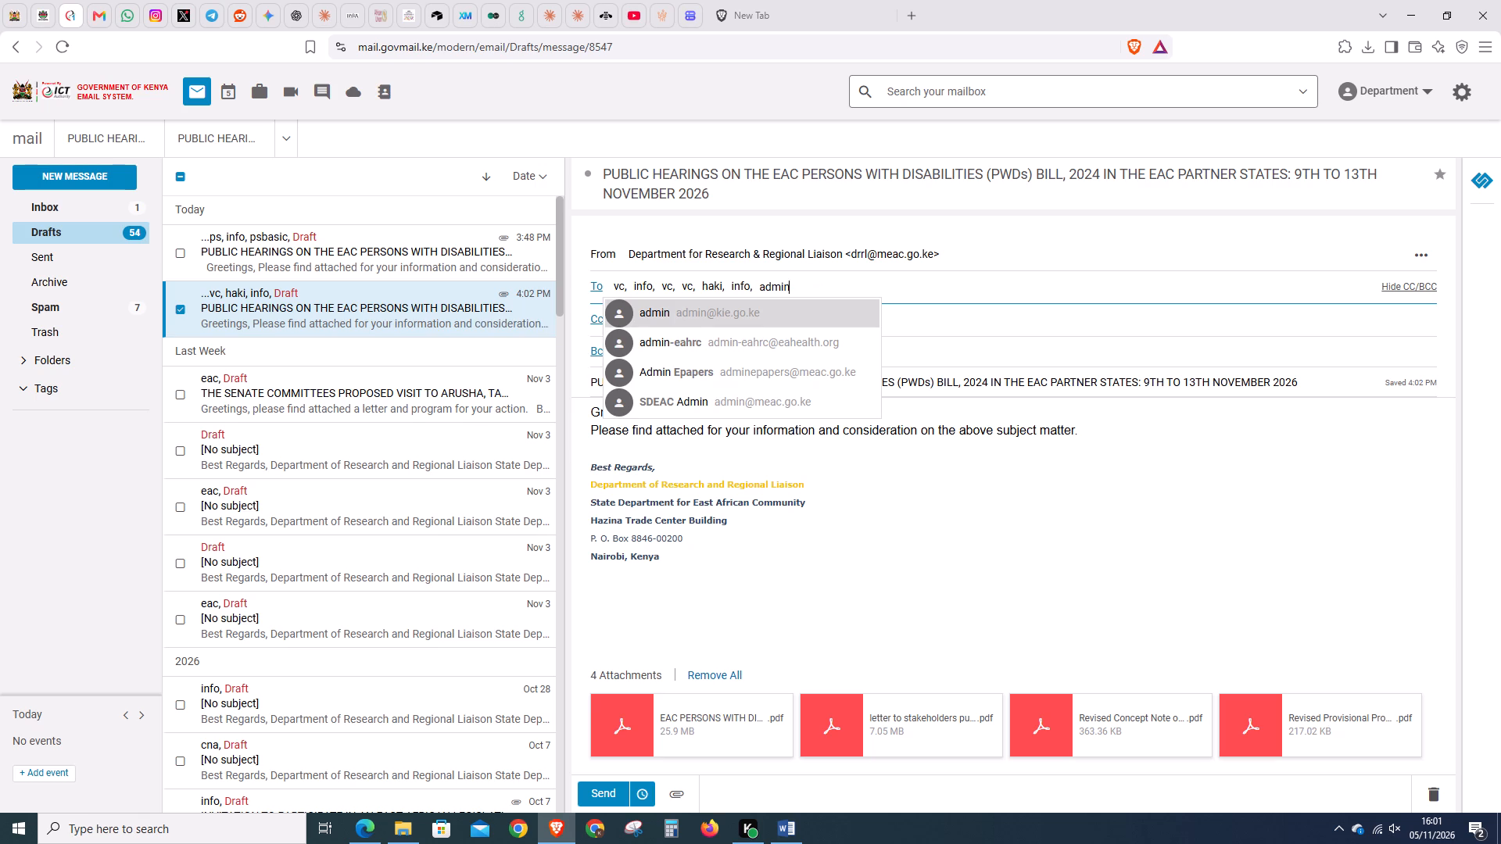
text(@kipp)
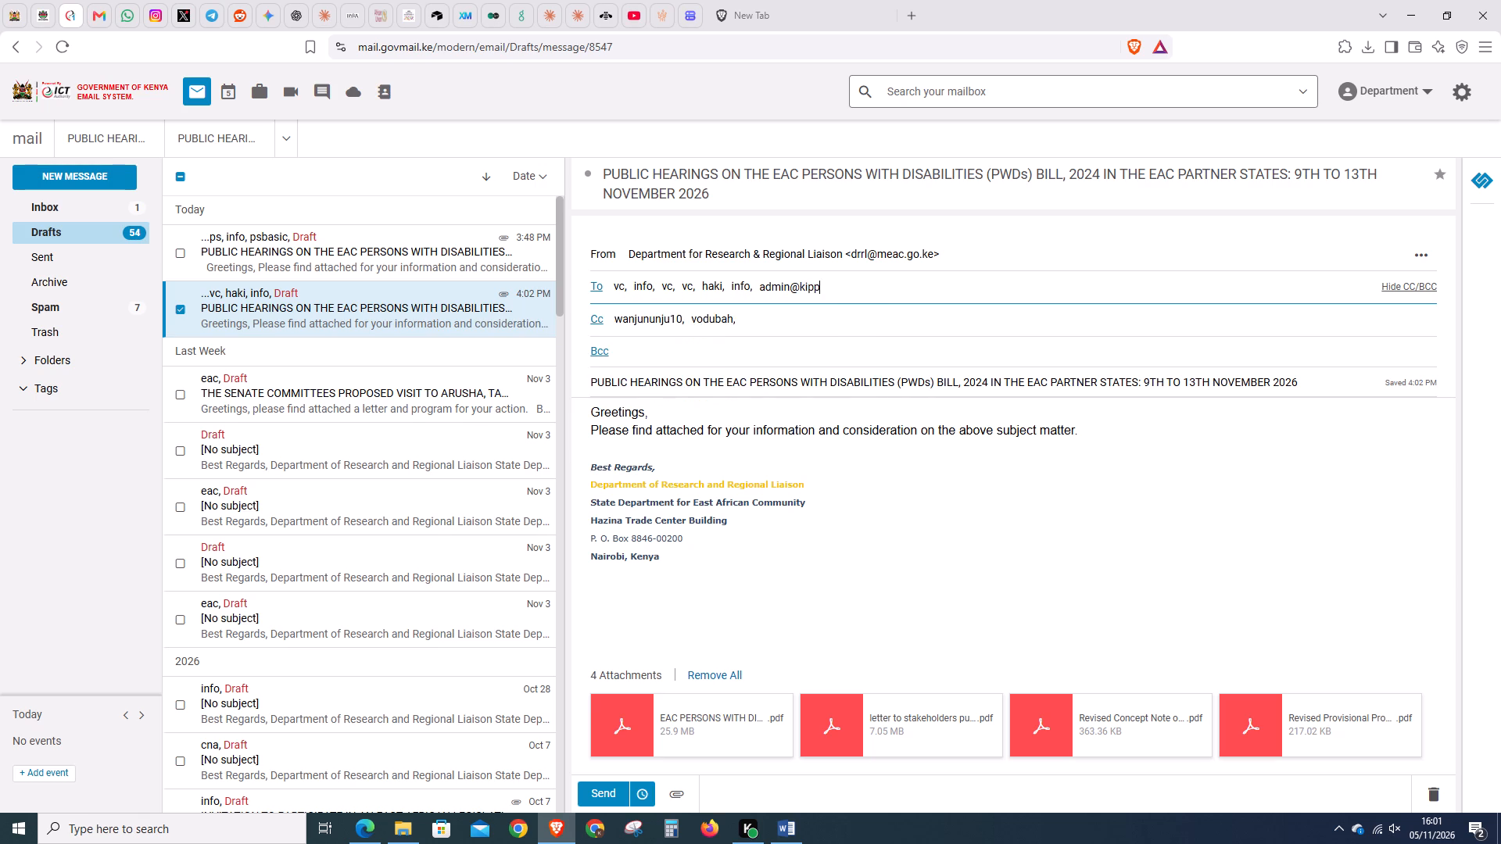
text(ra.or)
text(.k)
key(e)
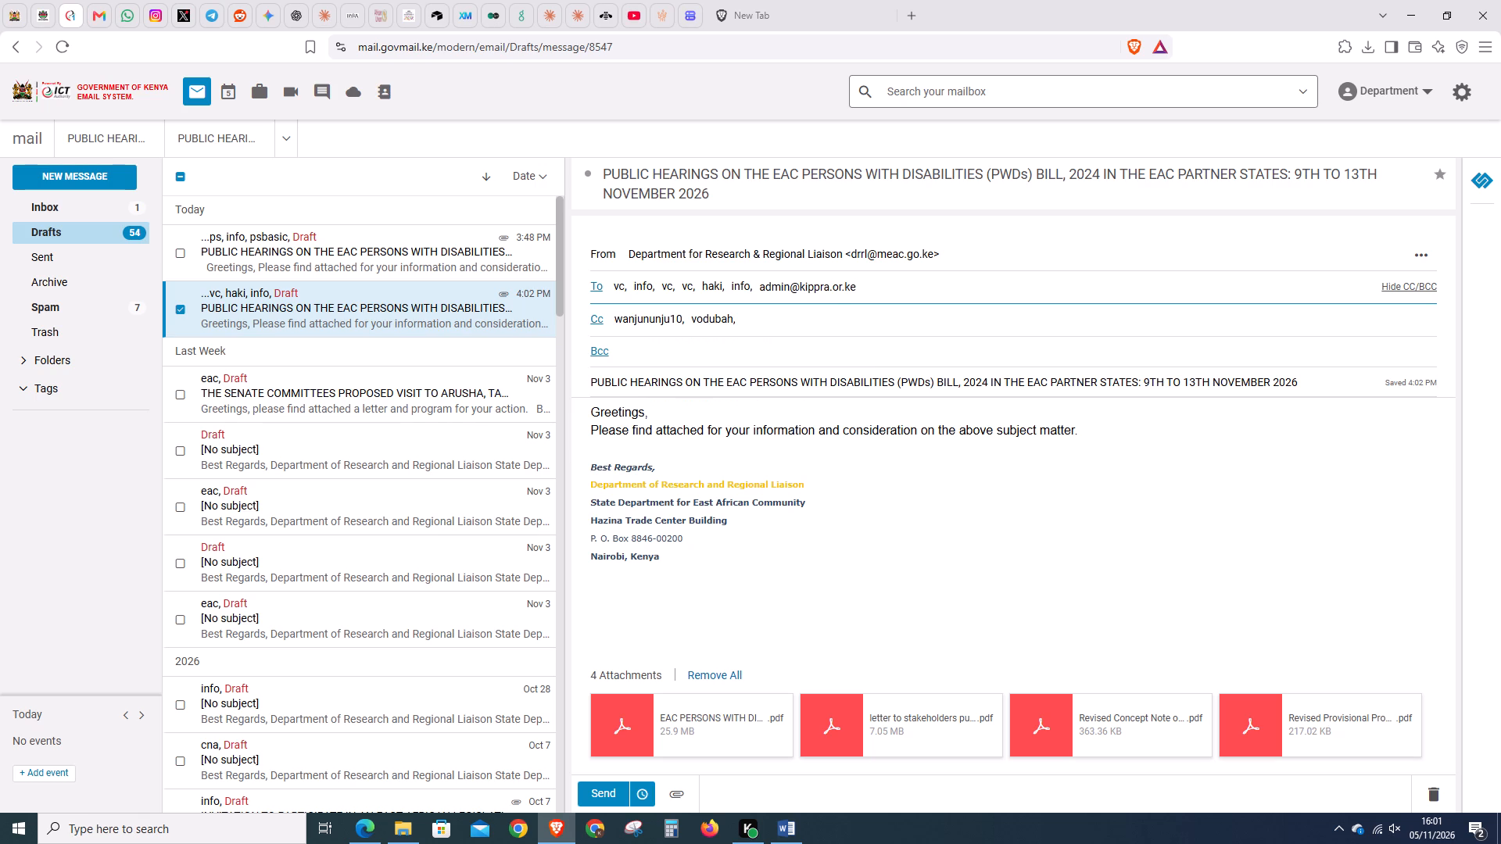
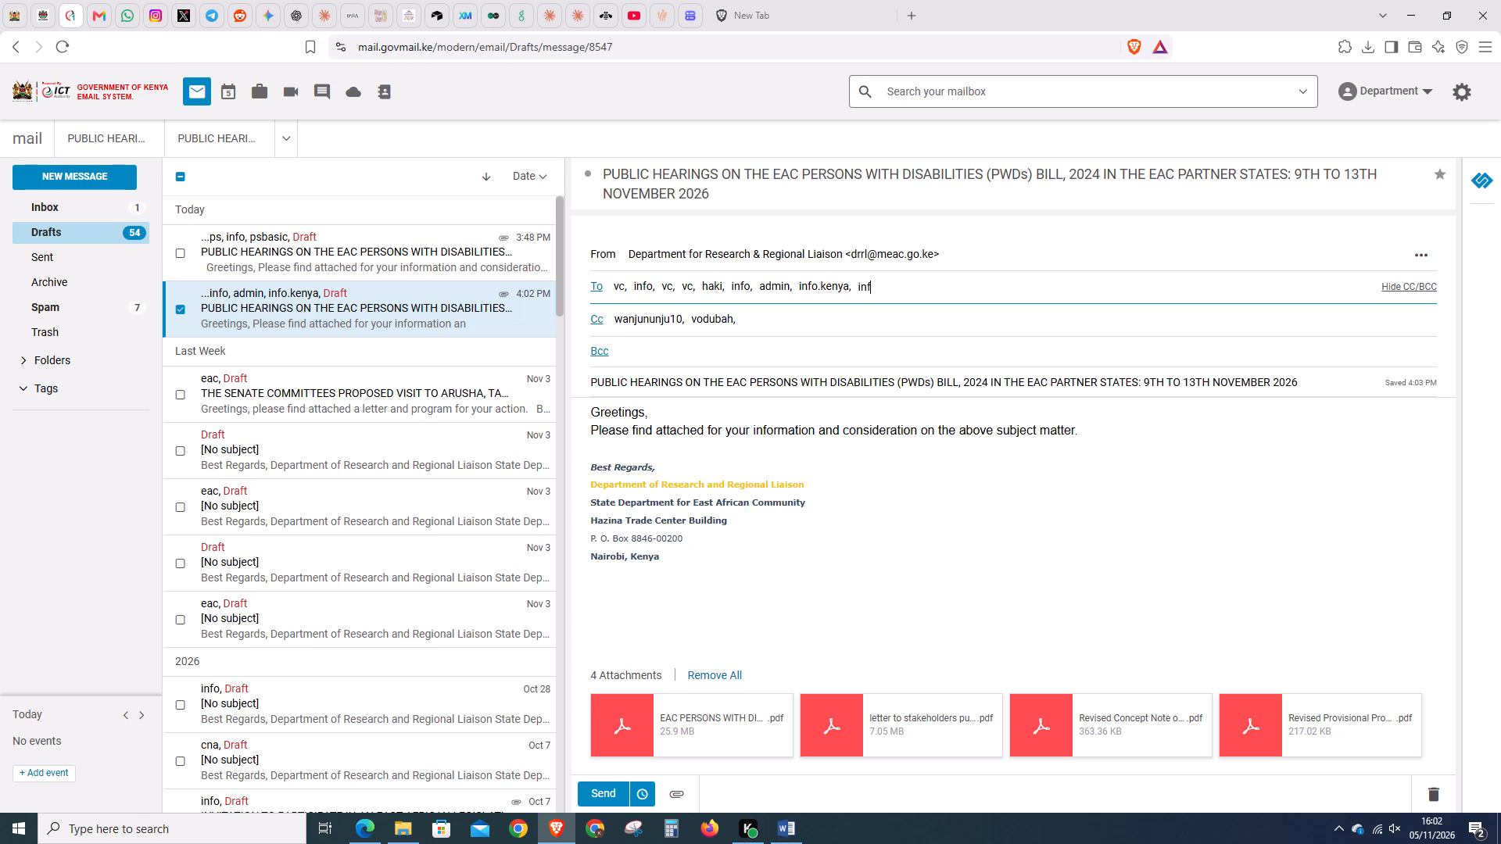
Add the info mailbox at the nfdk.or.kr domain as another To recipient of the stakeholders draft.
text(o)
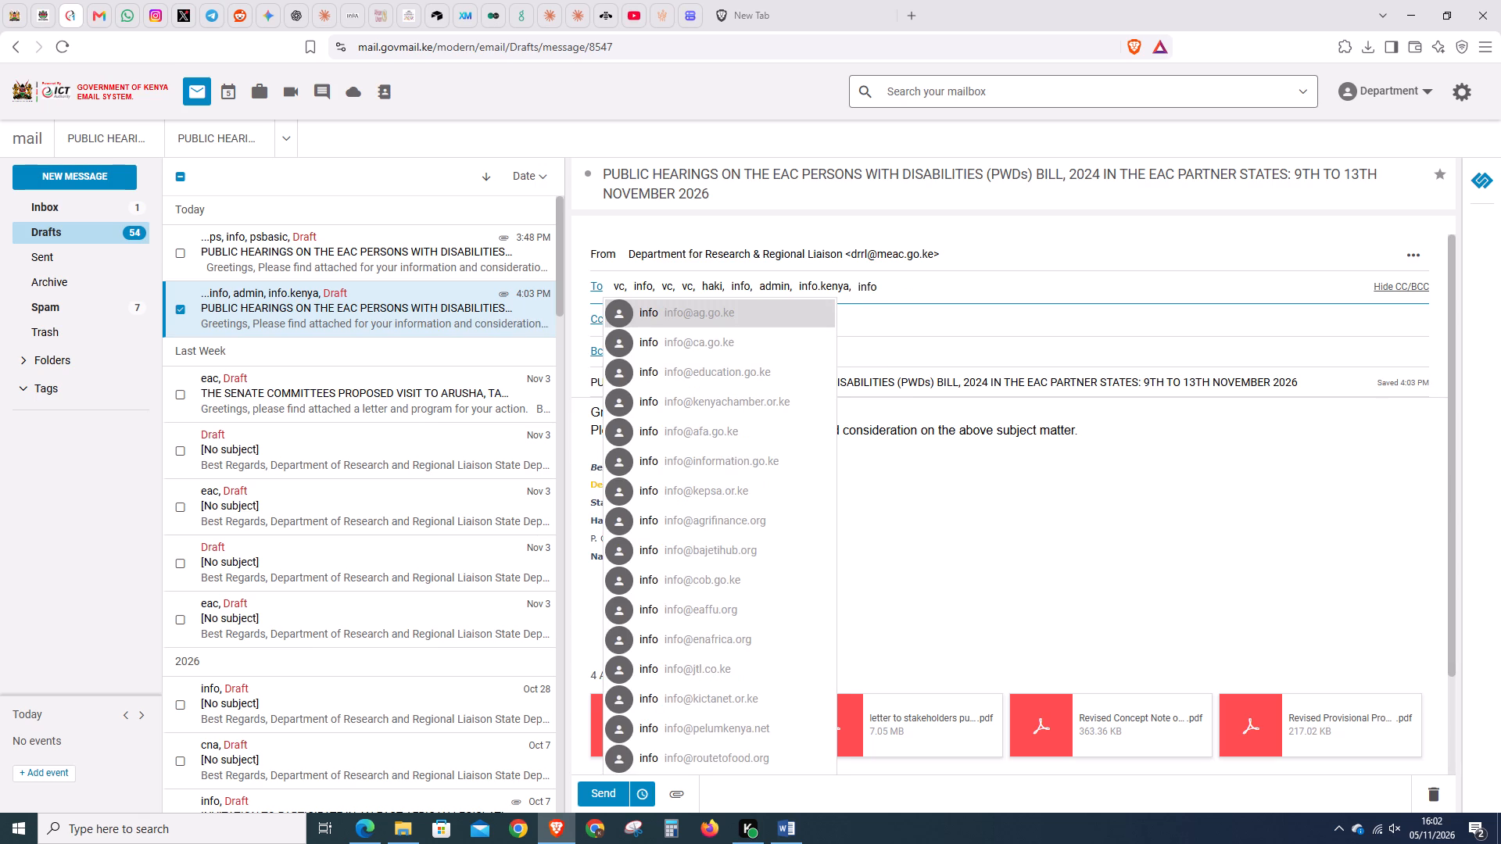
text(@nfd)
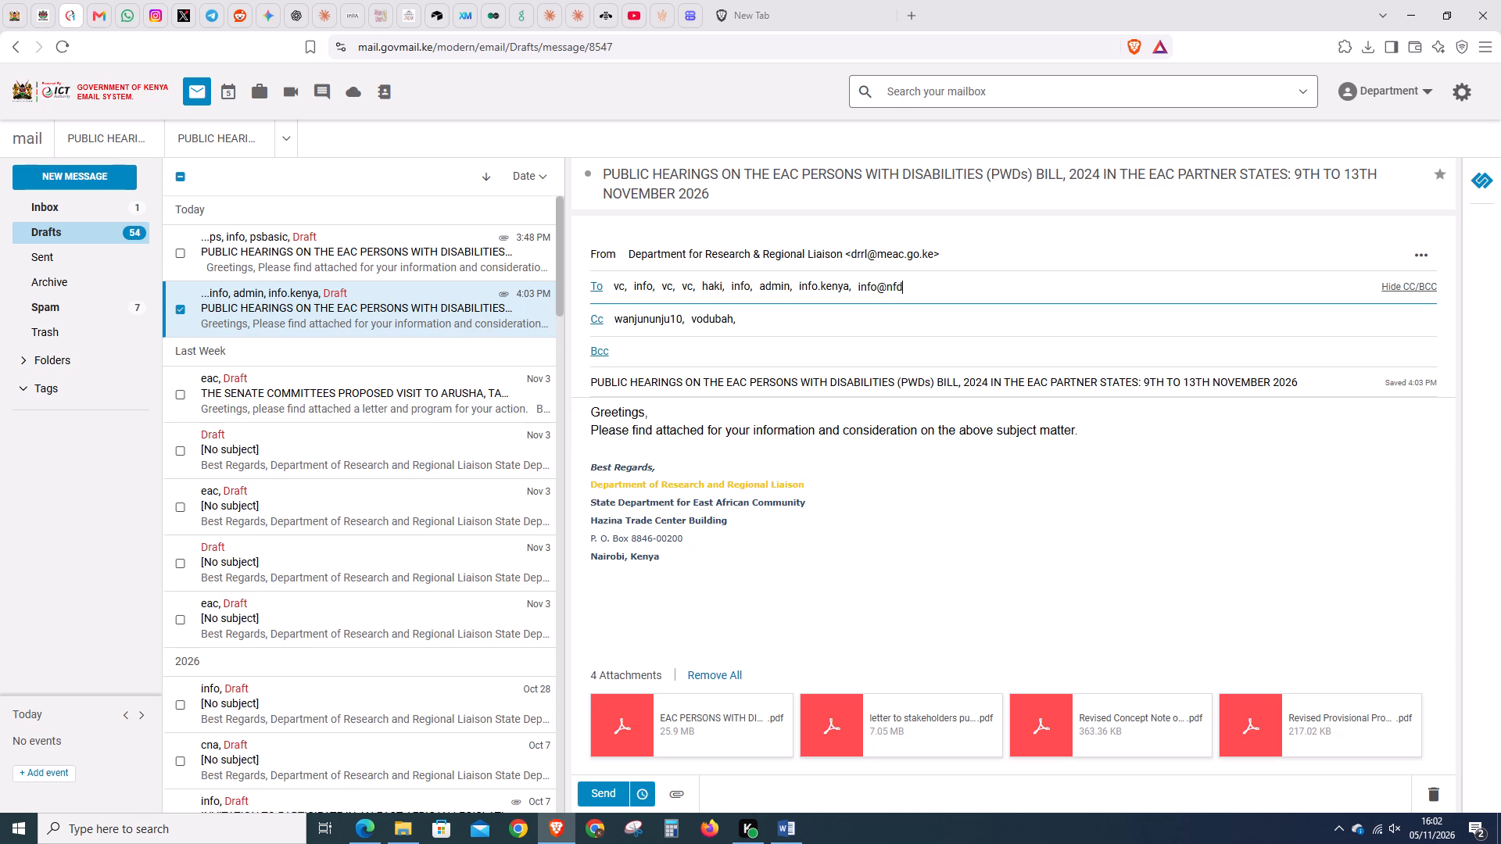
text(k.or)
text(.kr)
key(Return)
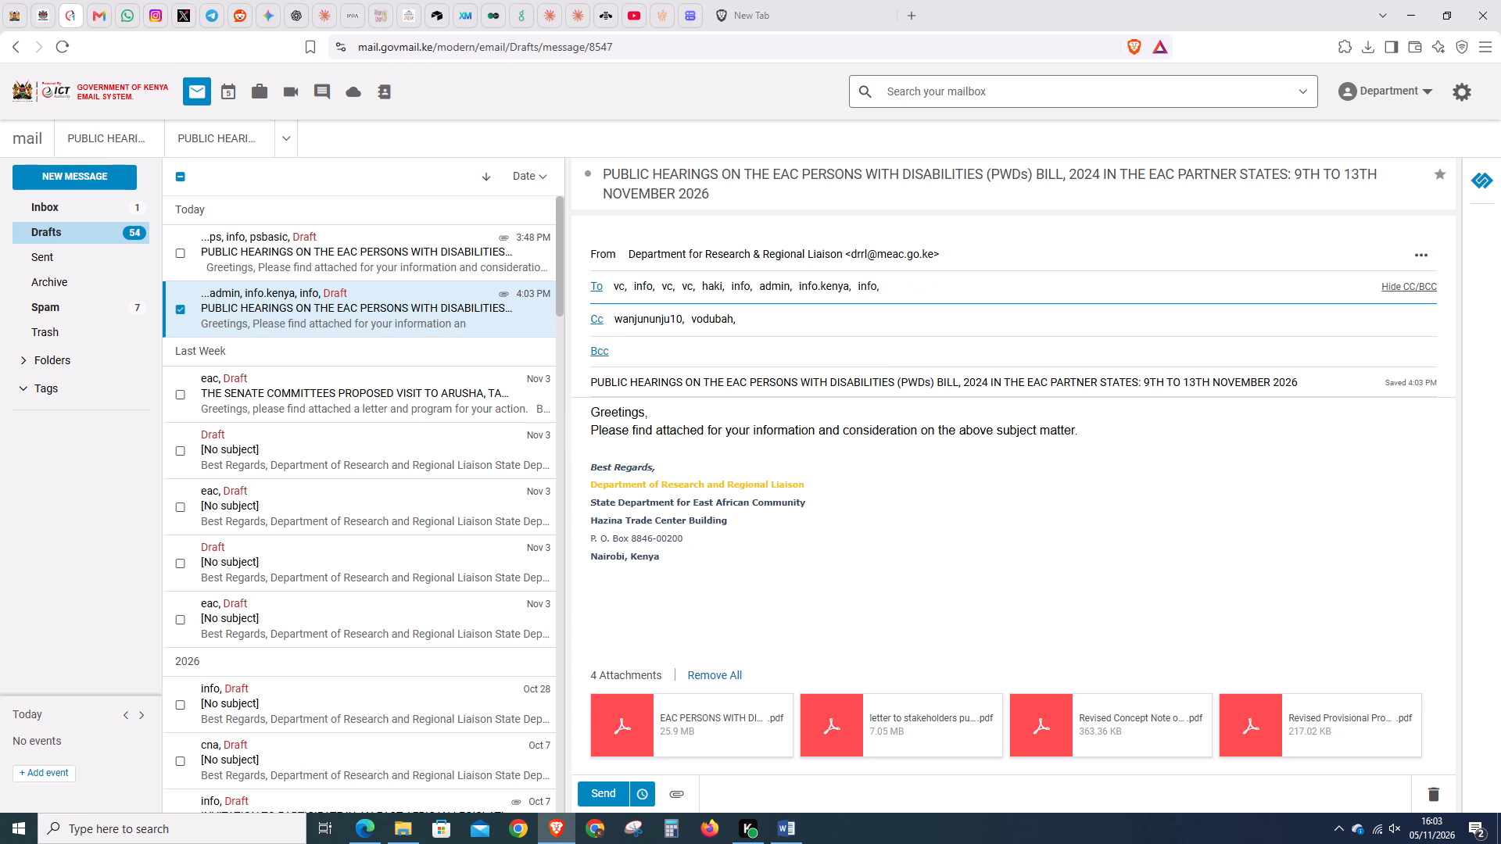
Add the info mailbox at the cdpok.or.ke domain as another To recipient of the stakeholders draft.
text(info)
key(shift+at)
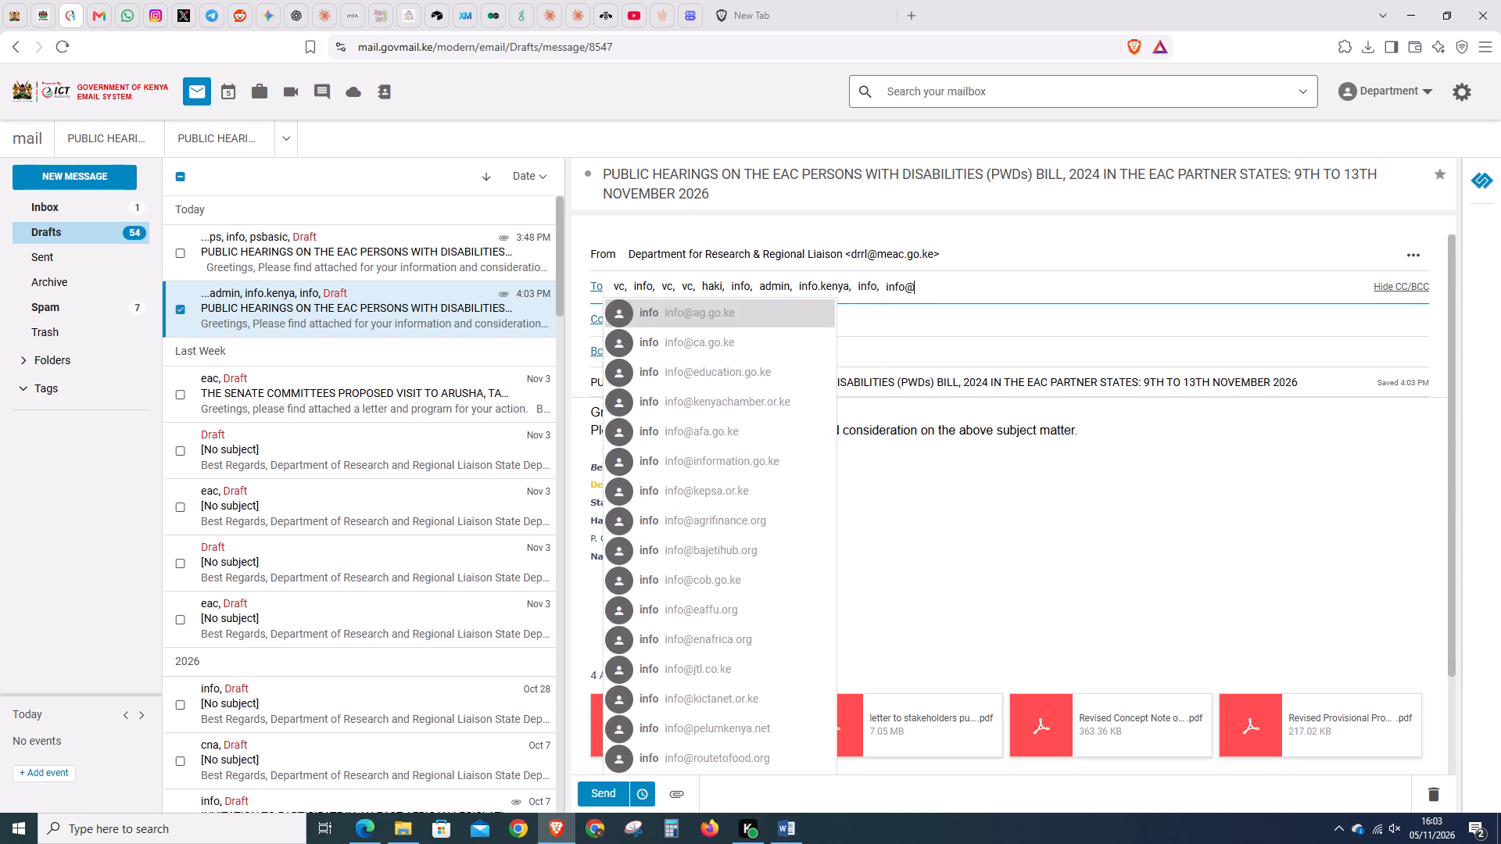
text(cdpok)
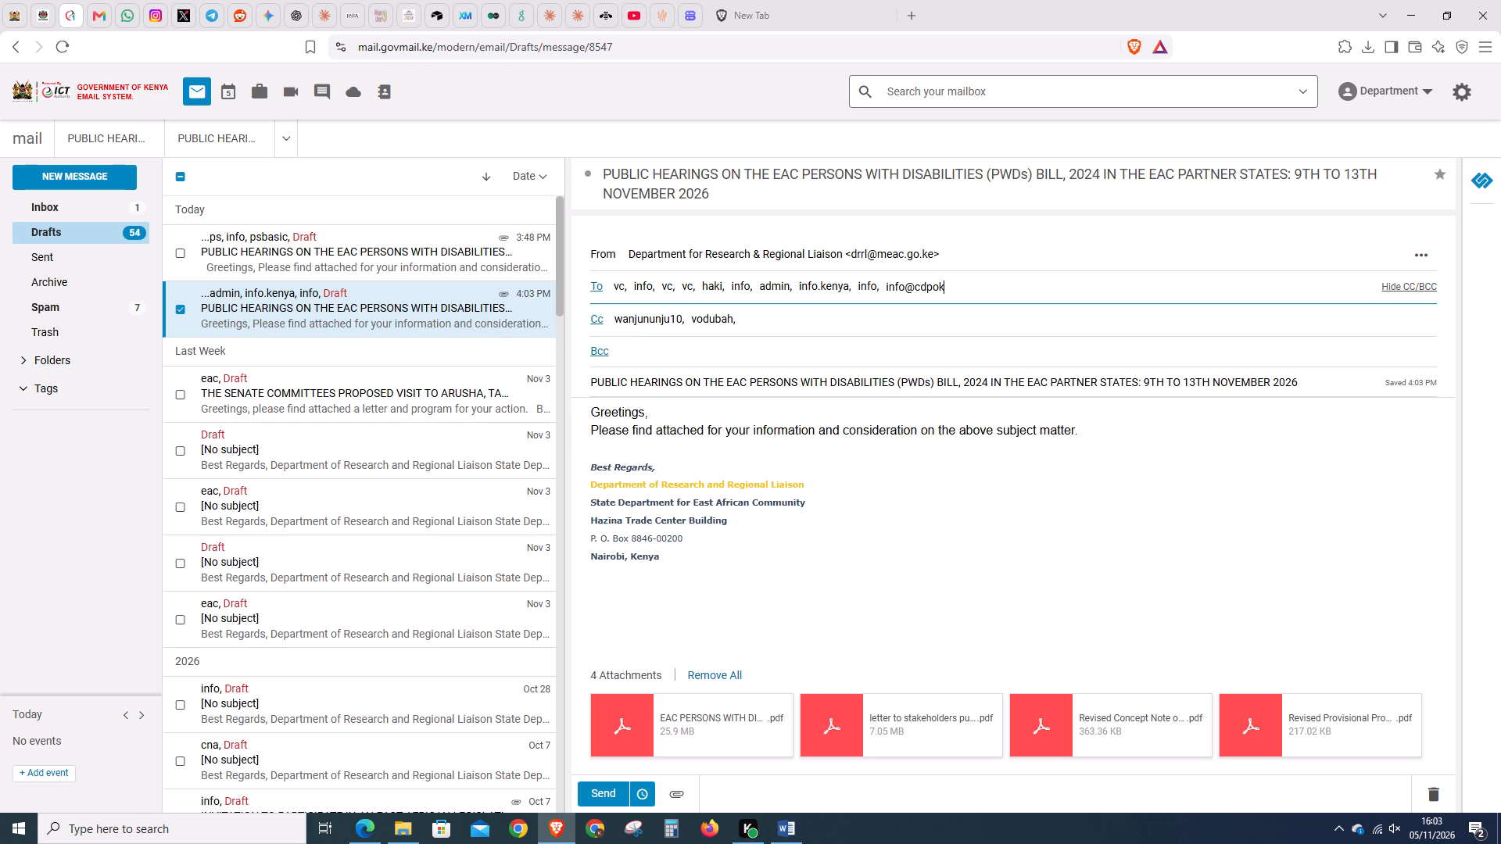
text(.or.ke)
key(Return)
Enter the info mailbox at the apdk.org domain as another To recipient of the stakeholders draft.
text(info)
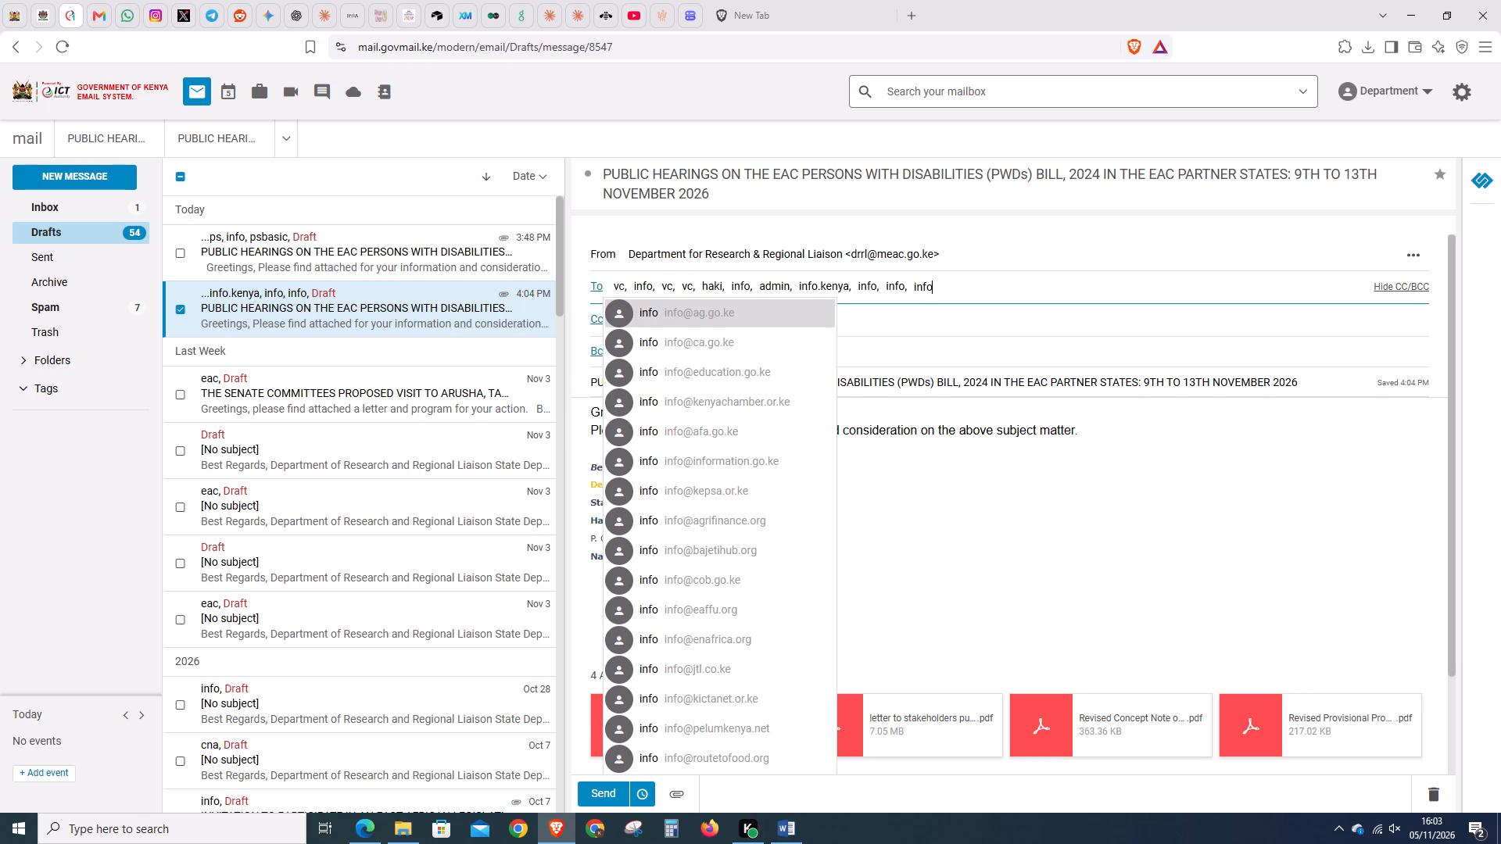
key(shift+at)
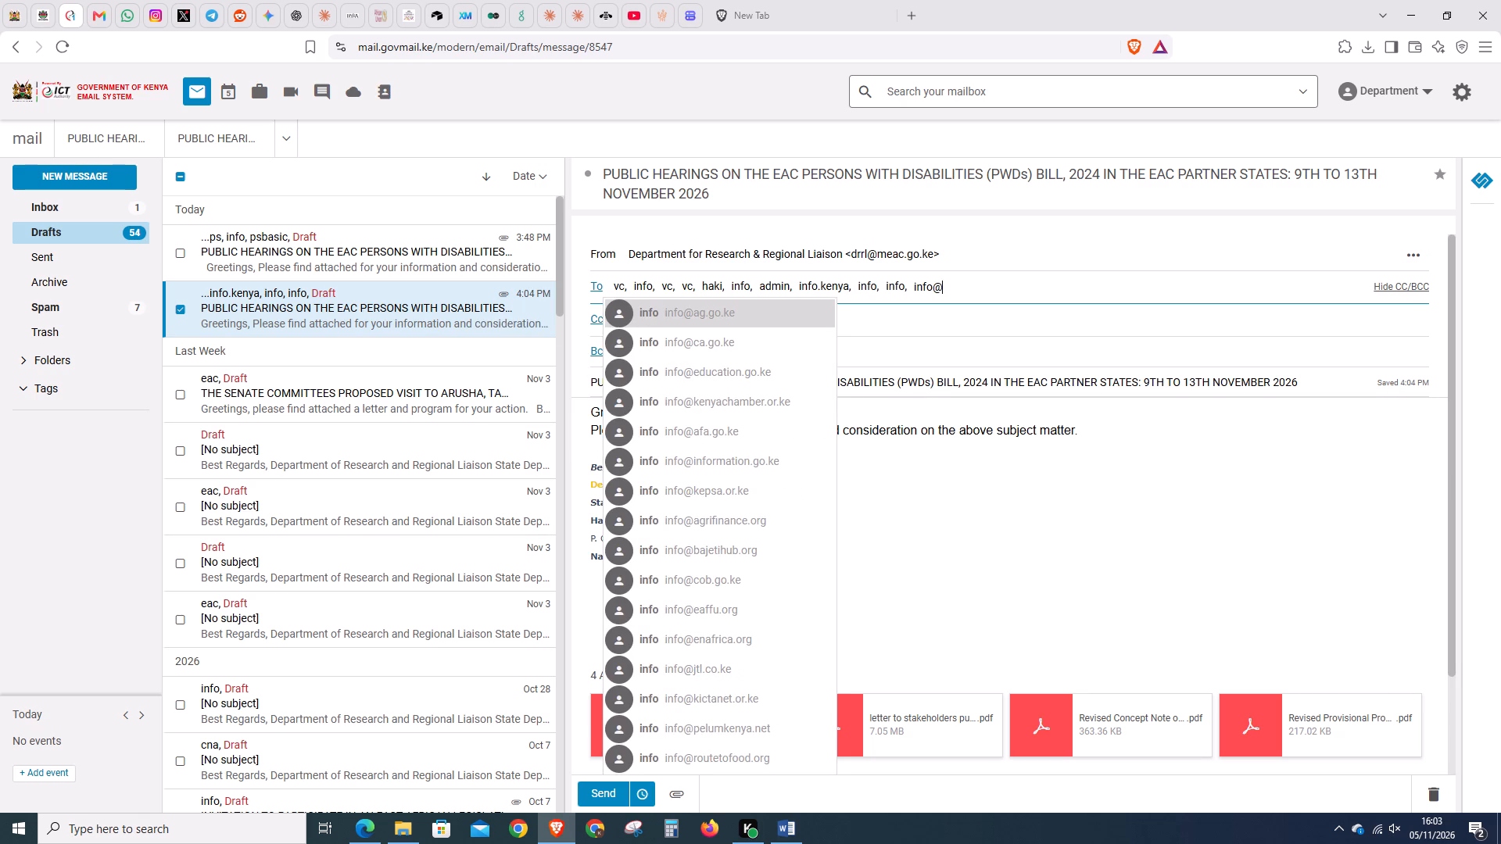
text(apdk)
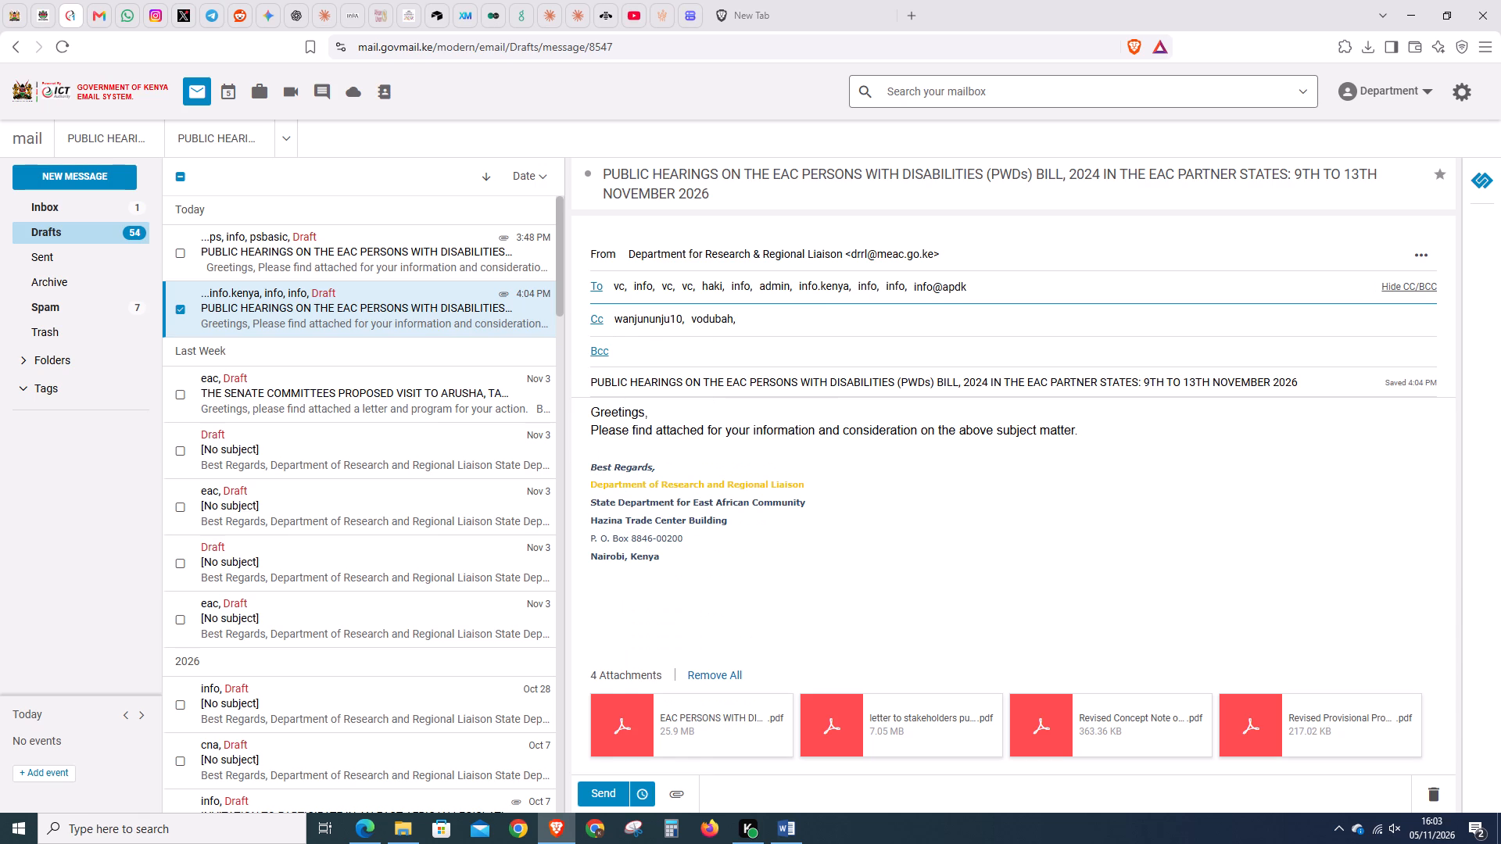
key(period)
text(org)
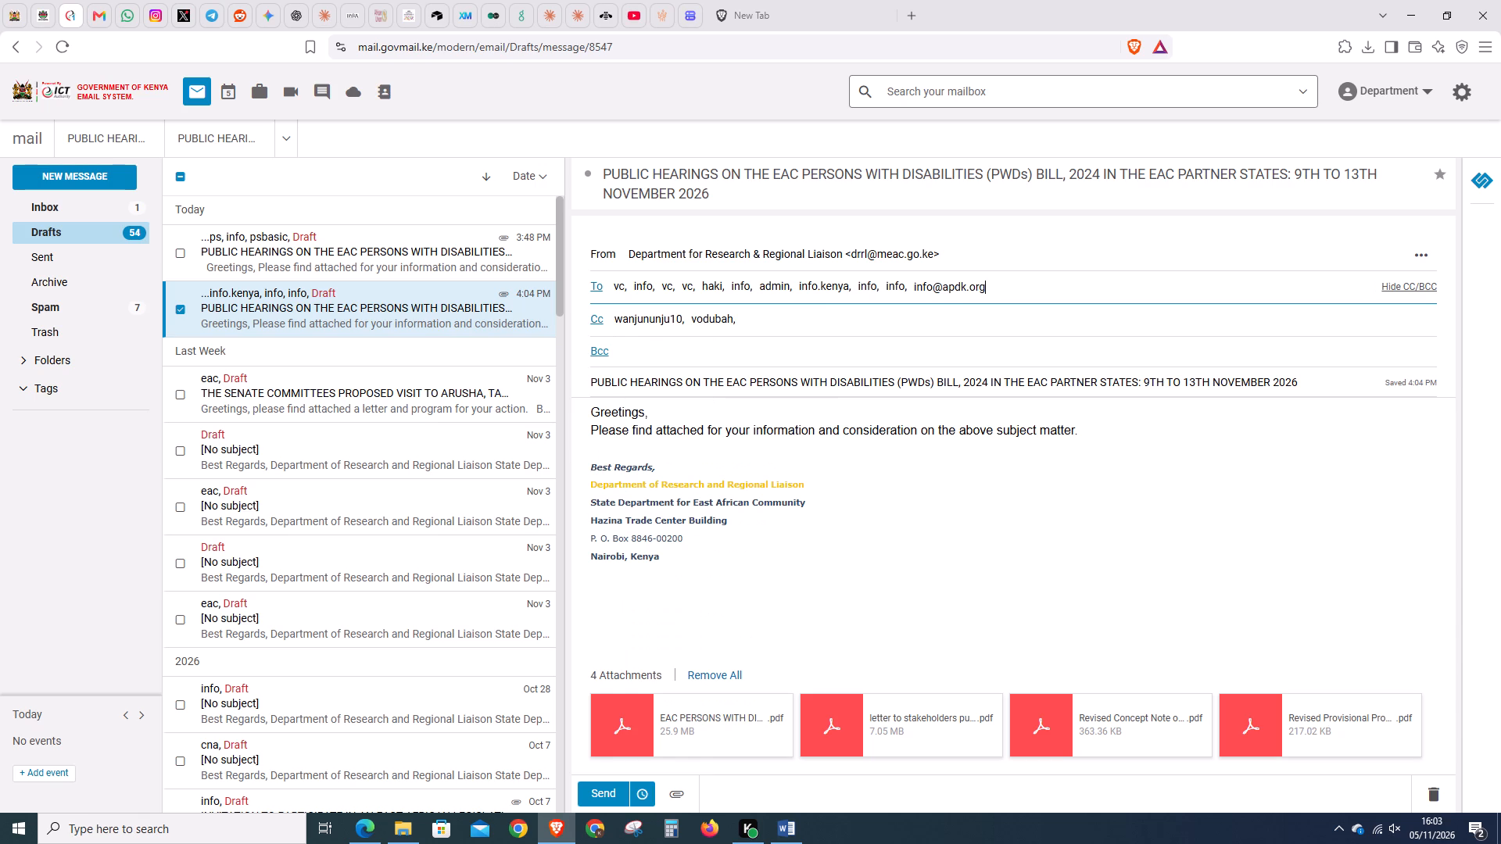
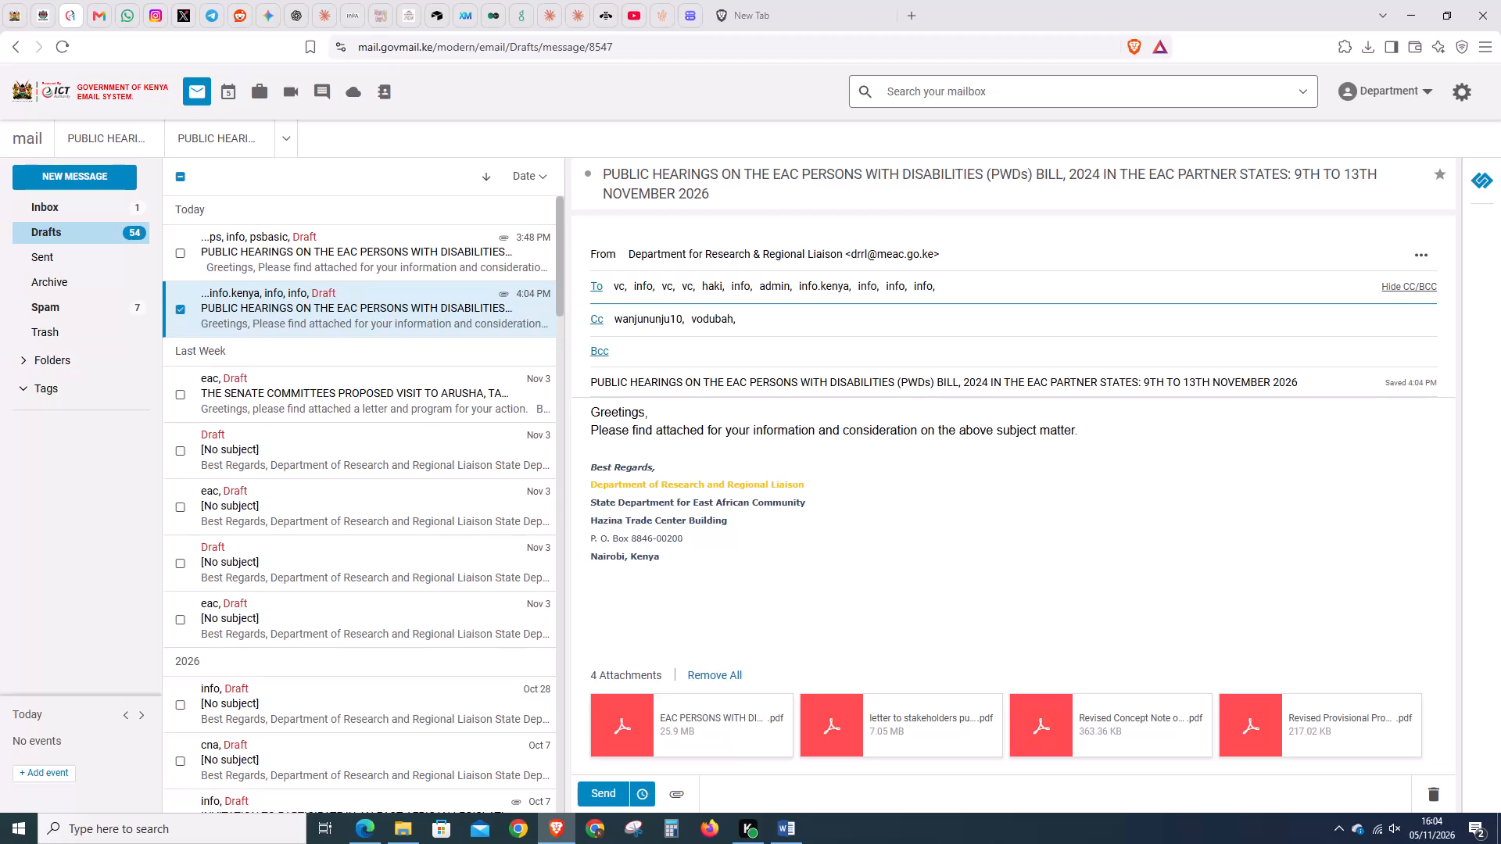
Add the info mailbox at the wcc.or.ke domain as another To recipient of the stakeholders draft.
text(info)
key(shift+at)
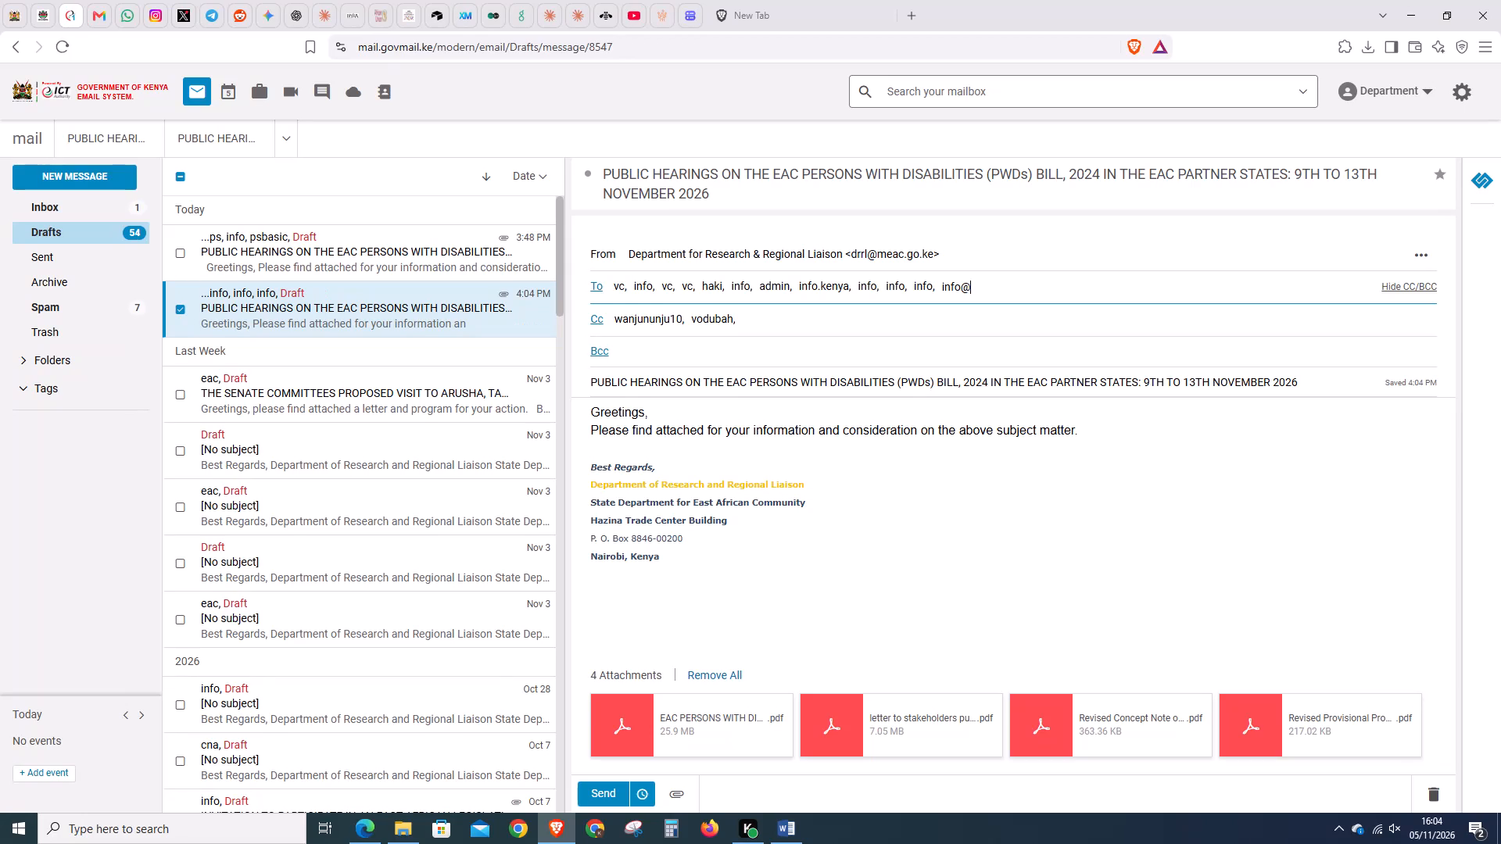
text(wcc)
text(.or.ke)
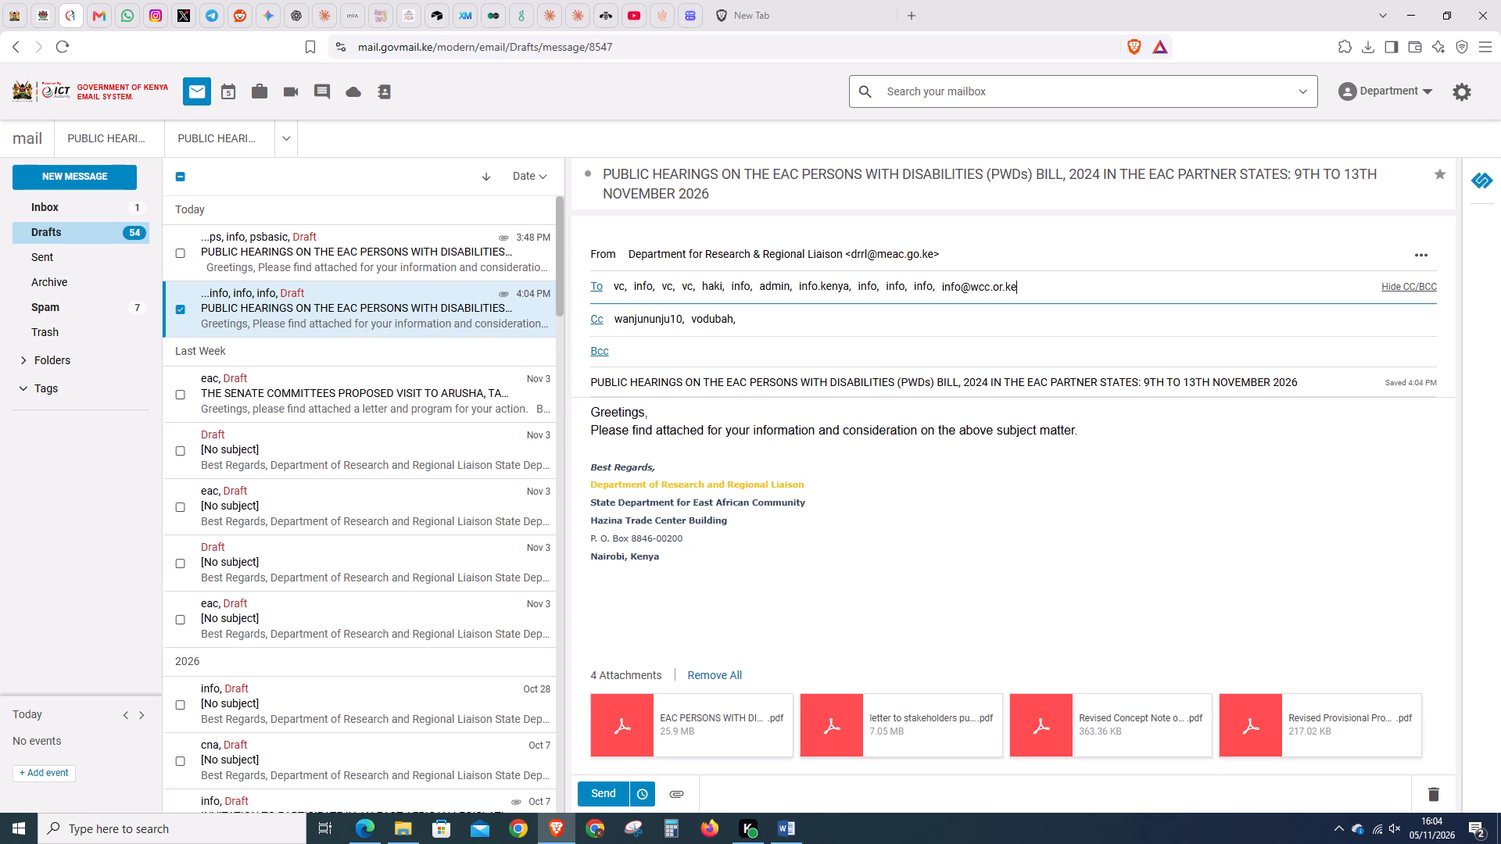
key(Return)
Start entering one more info mailbox as a To recipient of the stakeholders draft.
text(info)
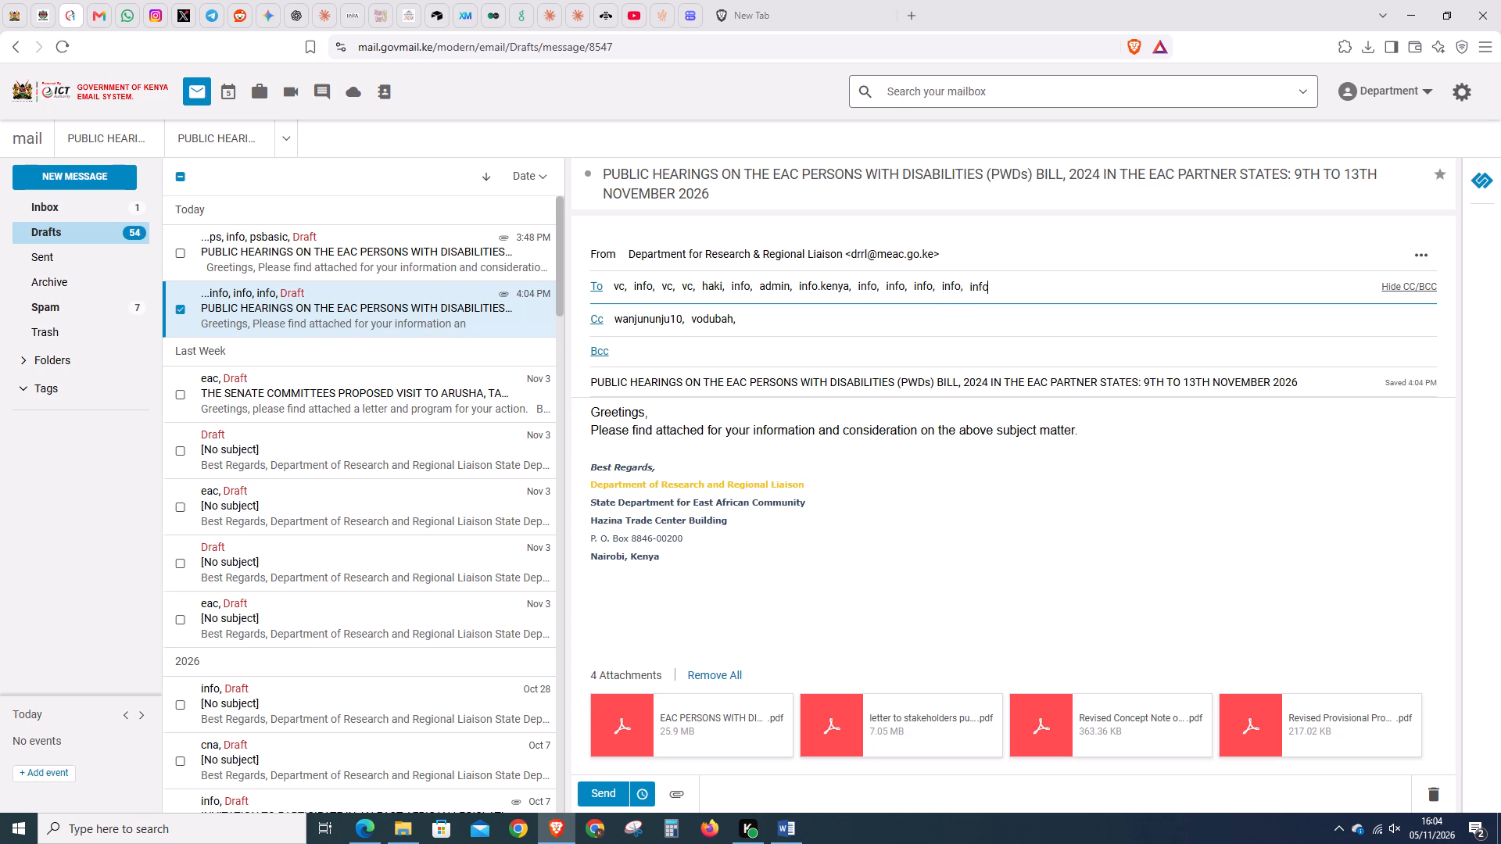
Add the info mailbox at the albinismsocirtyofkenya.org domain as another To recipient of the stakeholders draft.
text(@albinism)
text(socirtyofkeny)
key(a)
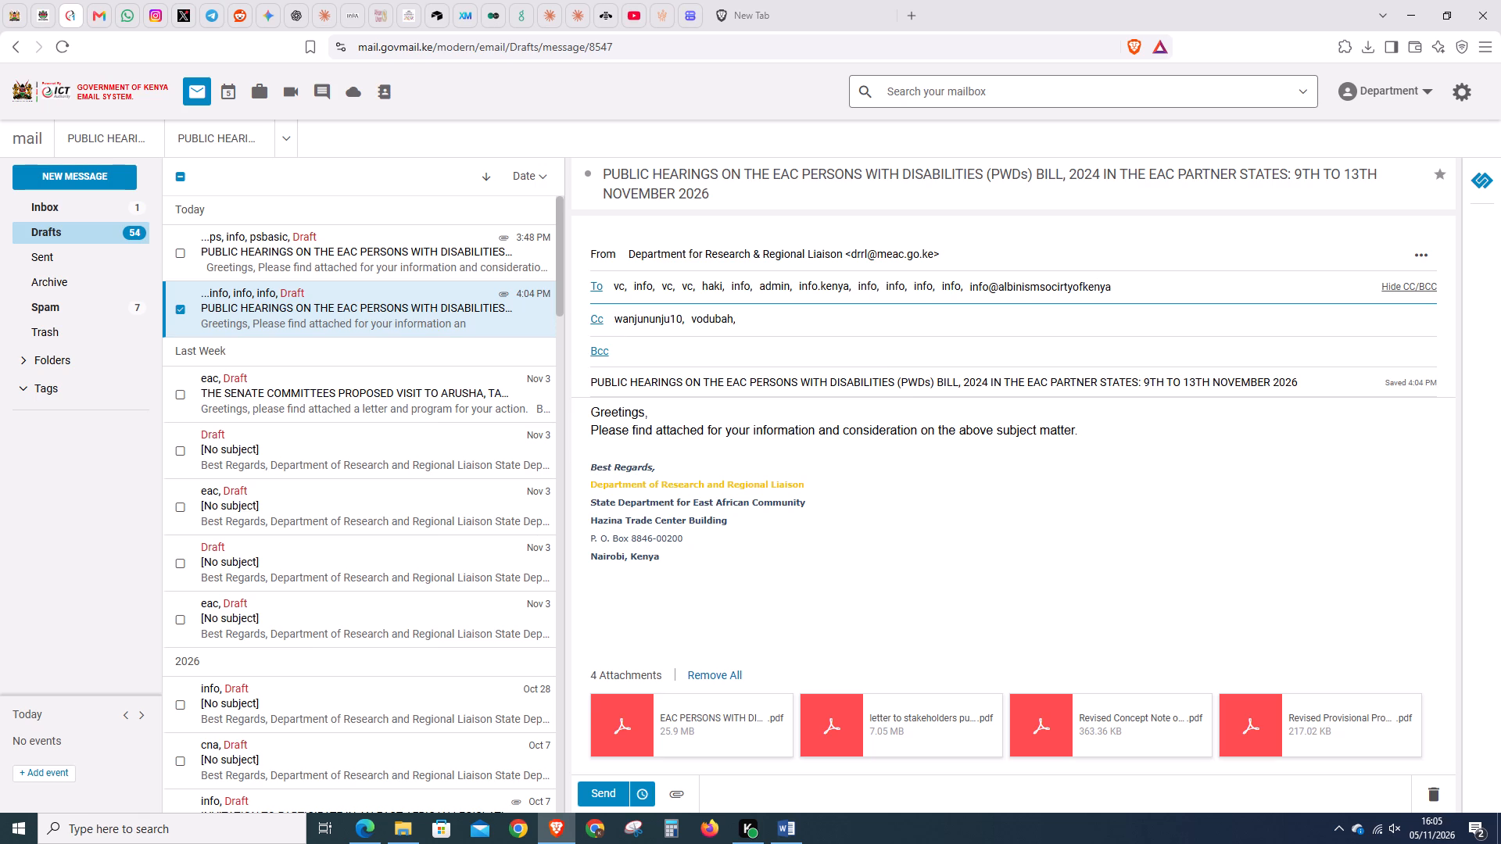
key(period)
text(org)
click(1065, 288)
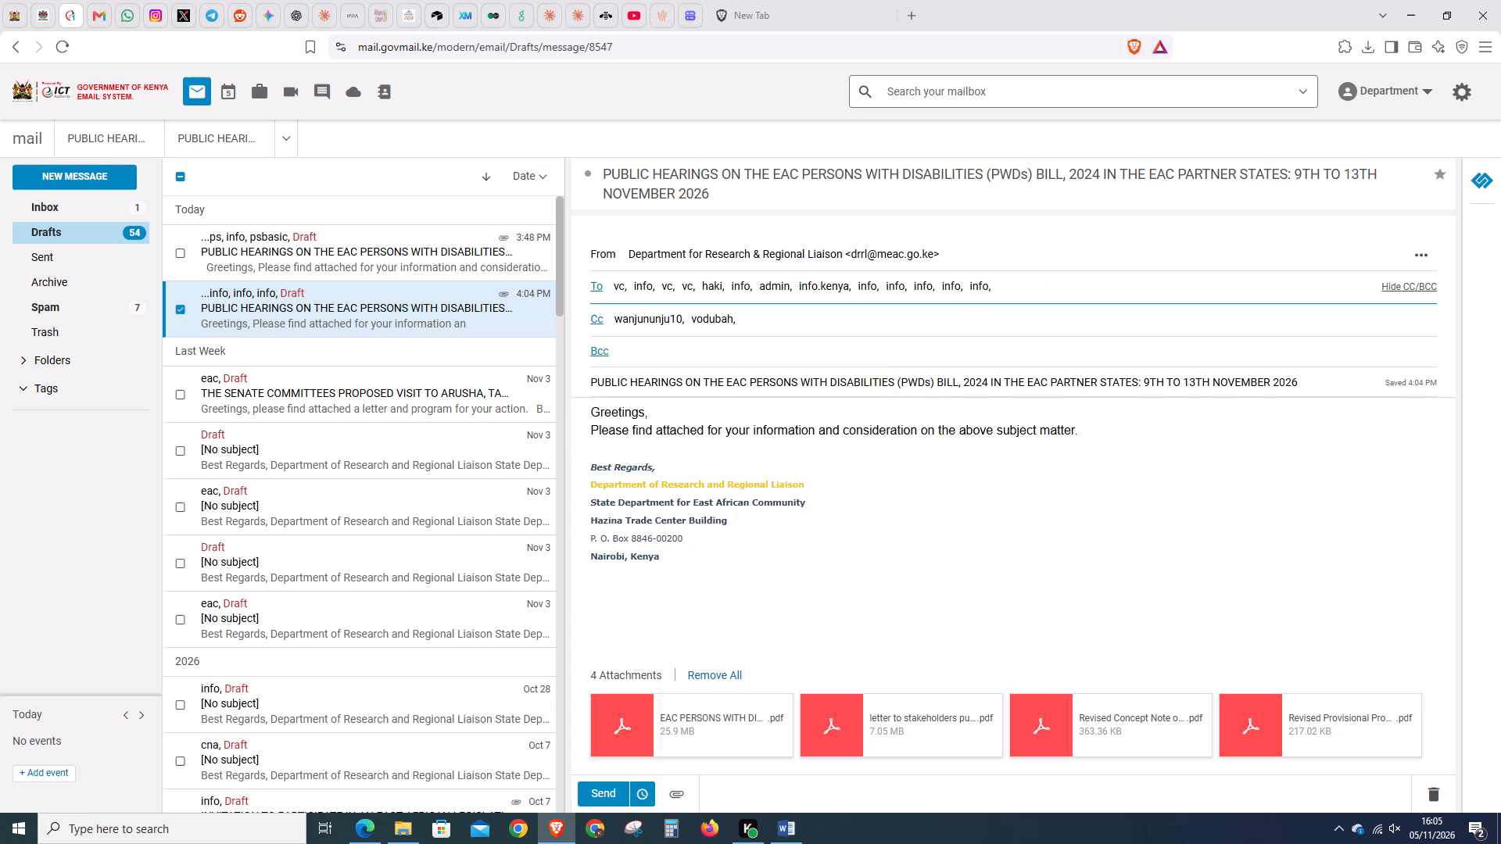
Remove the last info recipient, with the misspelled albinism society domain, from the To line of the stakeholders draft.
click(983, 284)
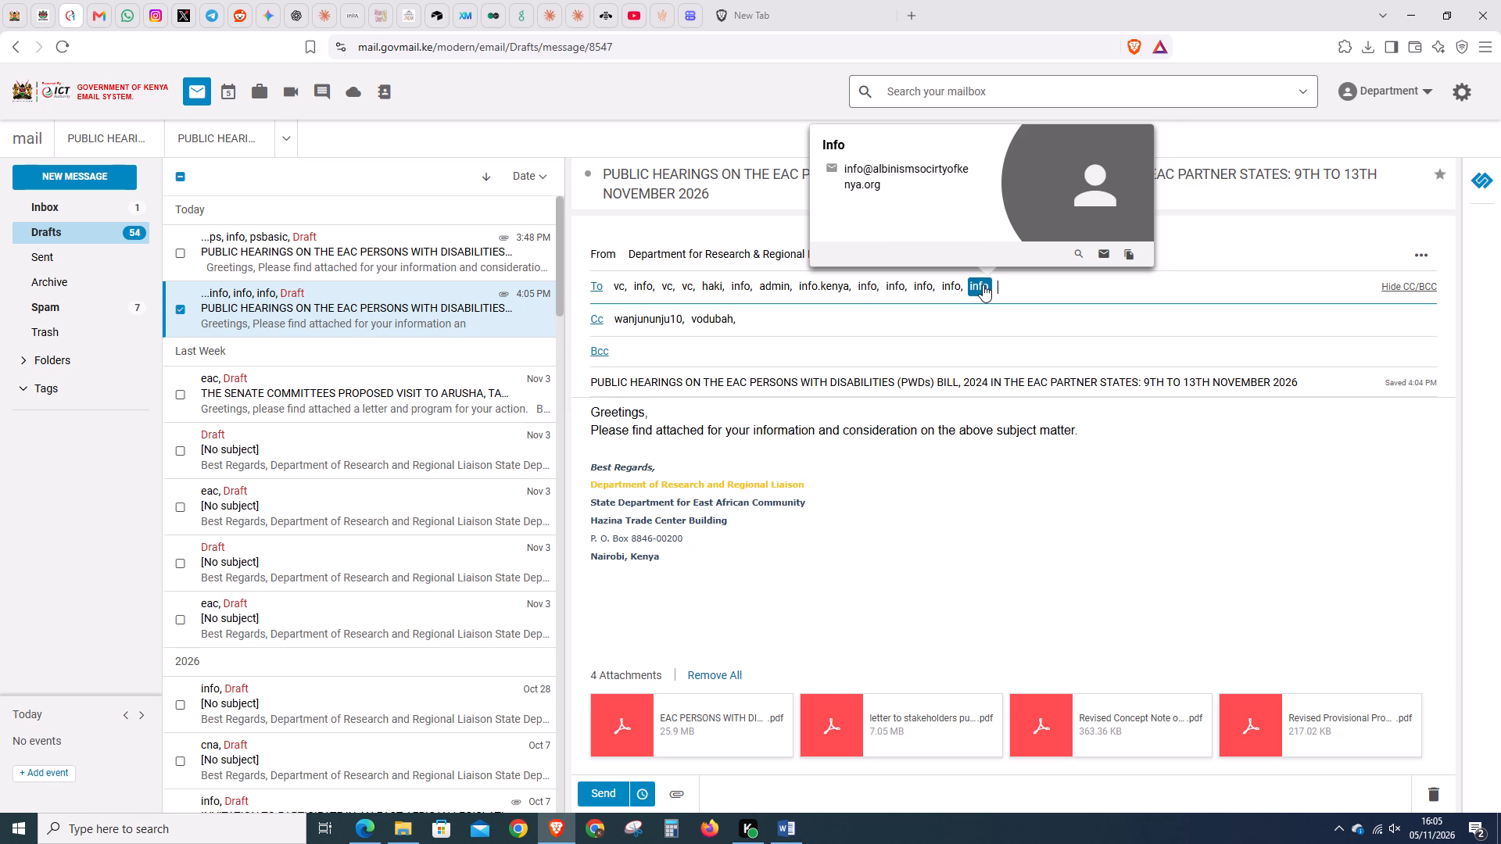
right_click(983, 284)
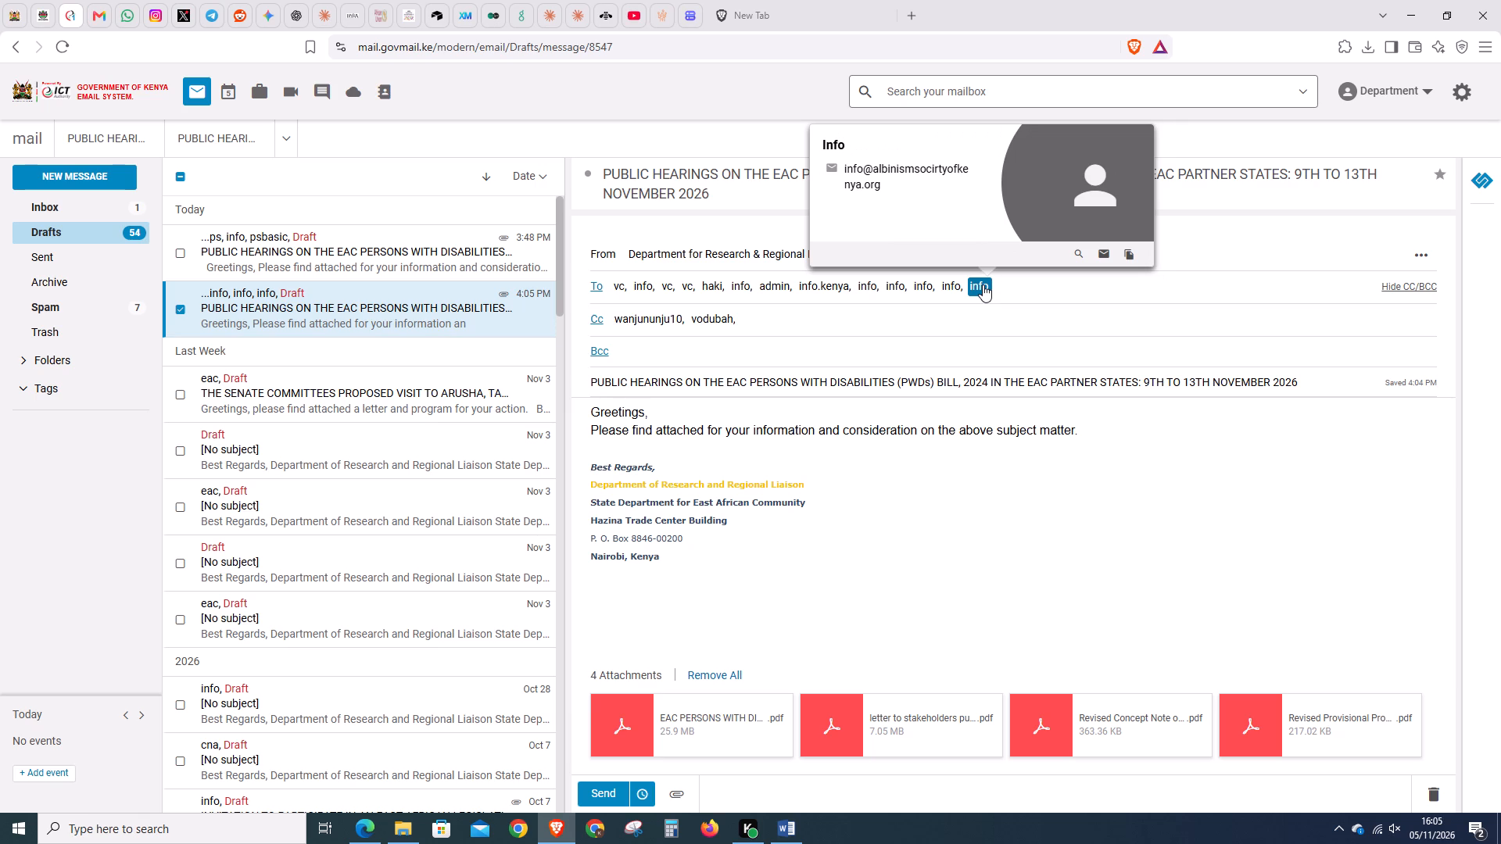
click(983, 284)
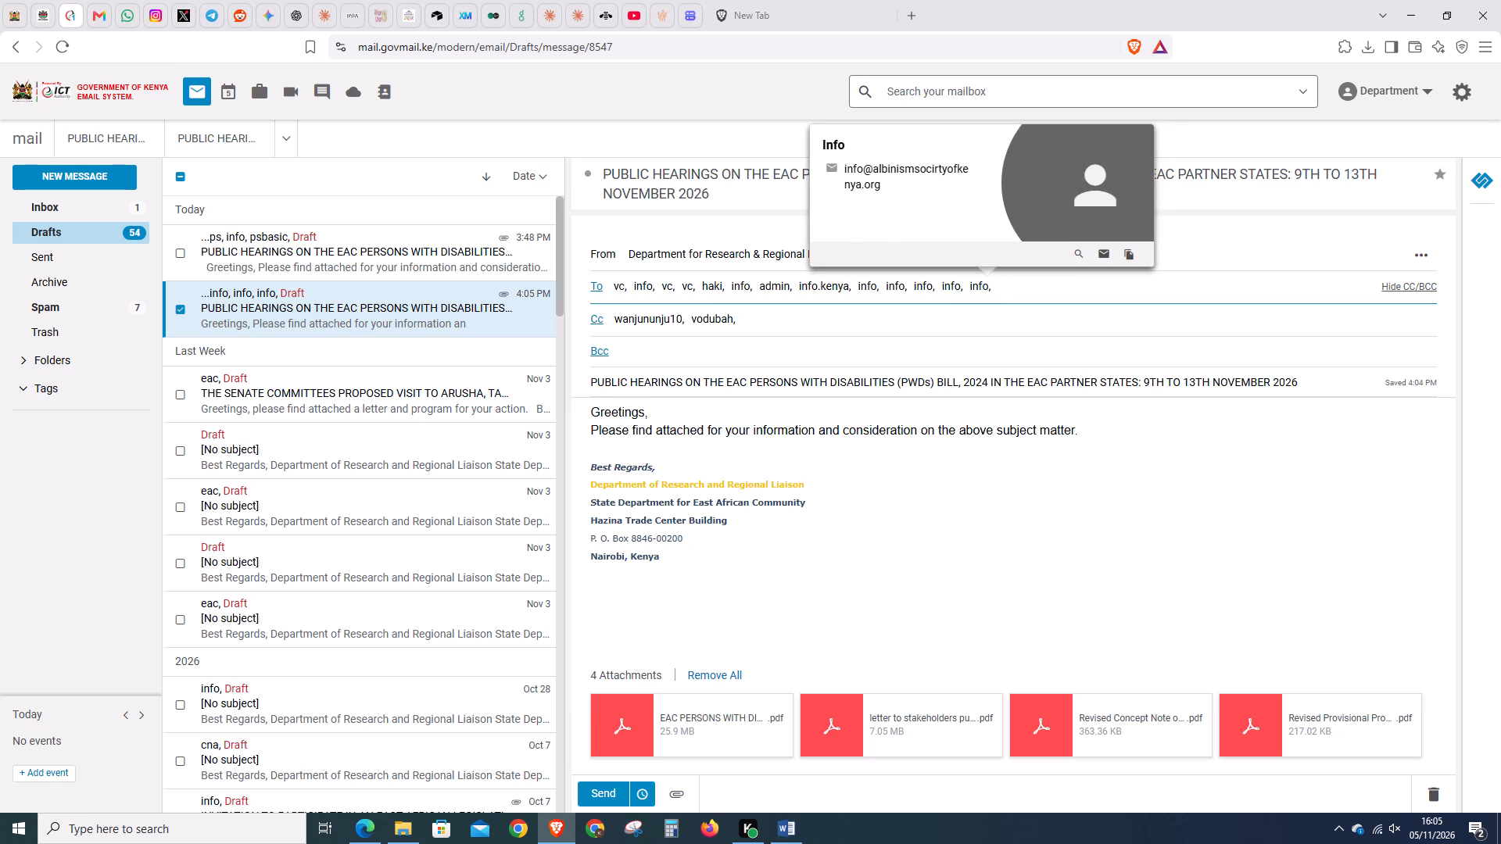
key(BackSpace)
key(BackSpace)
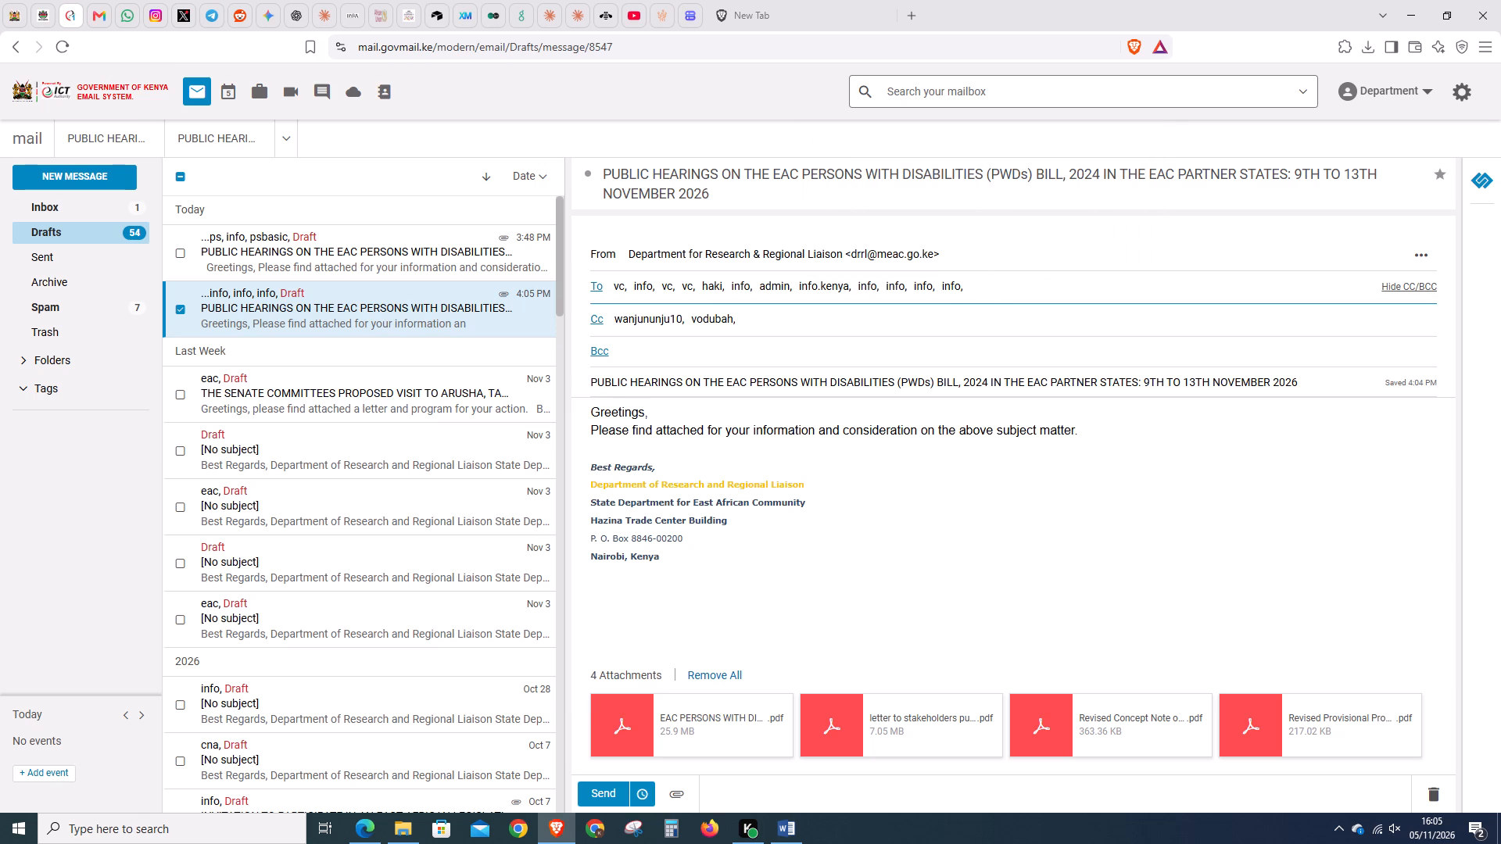
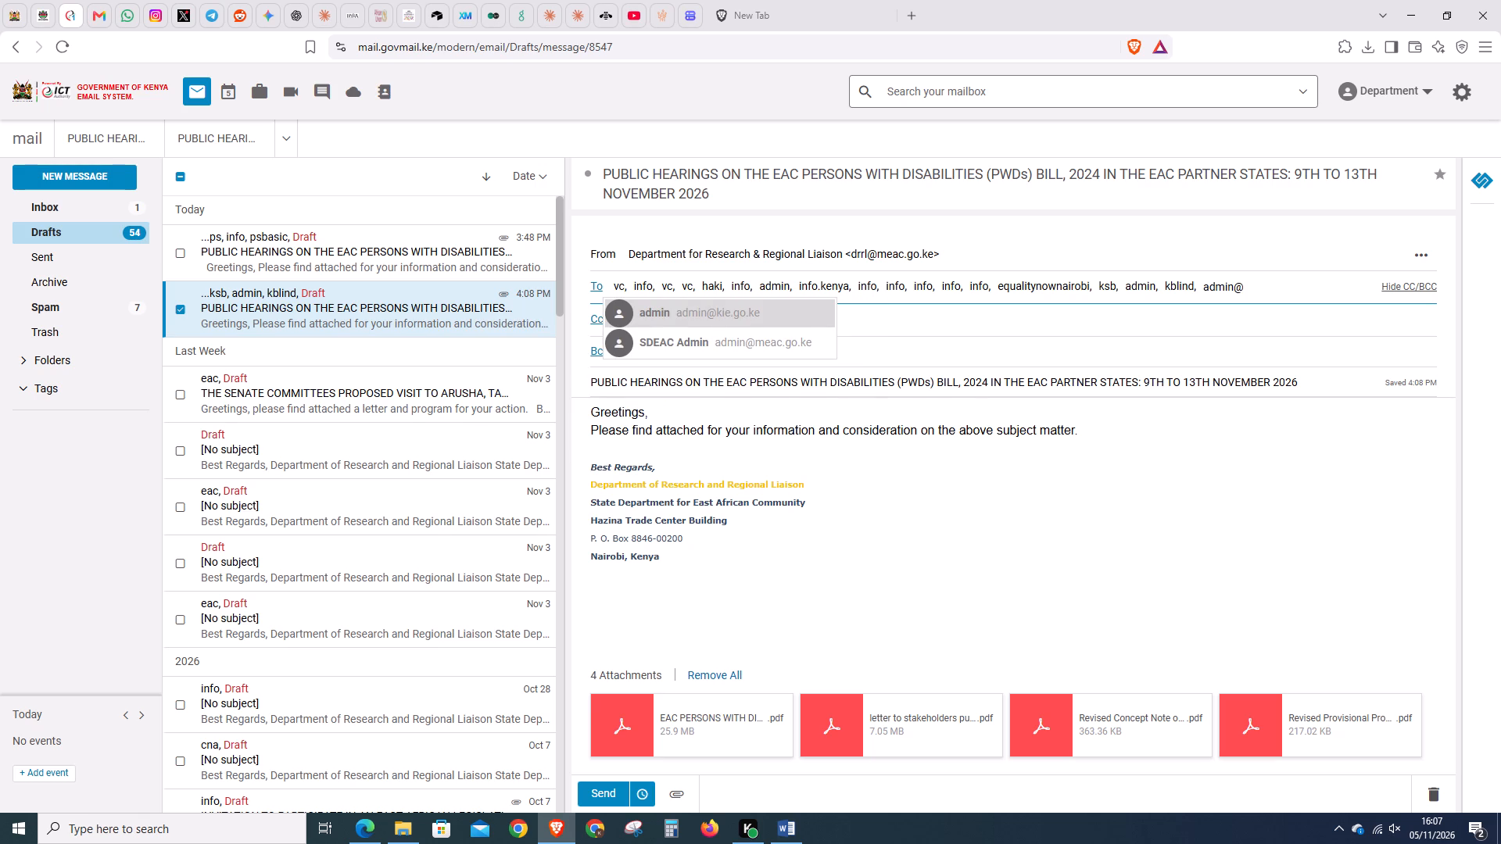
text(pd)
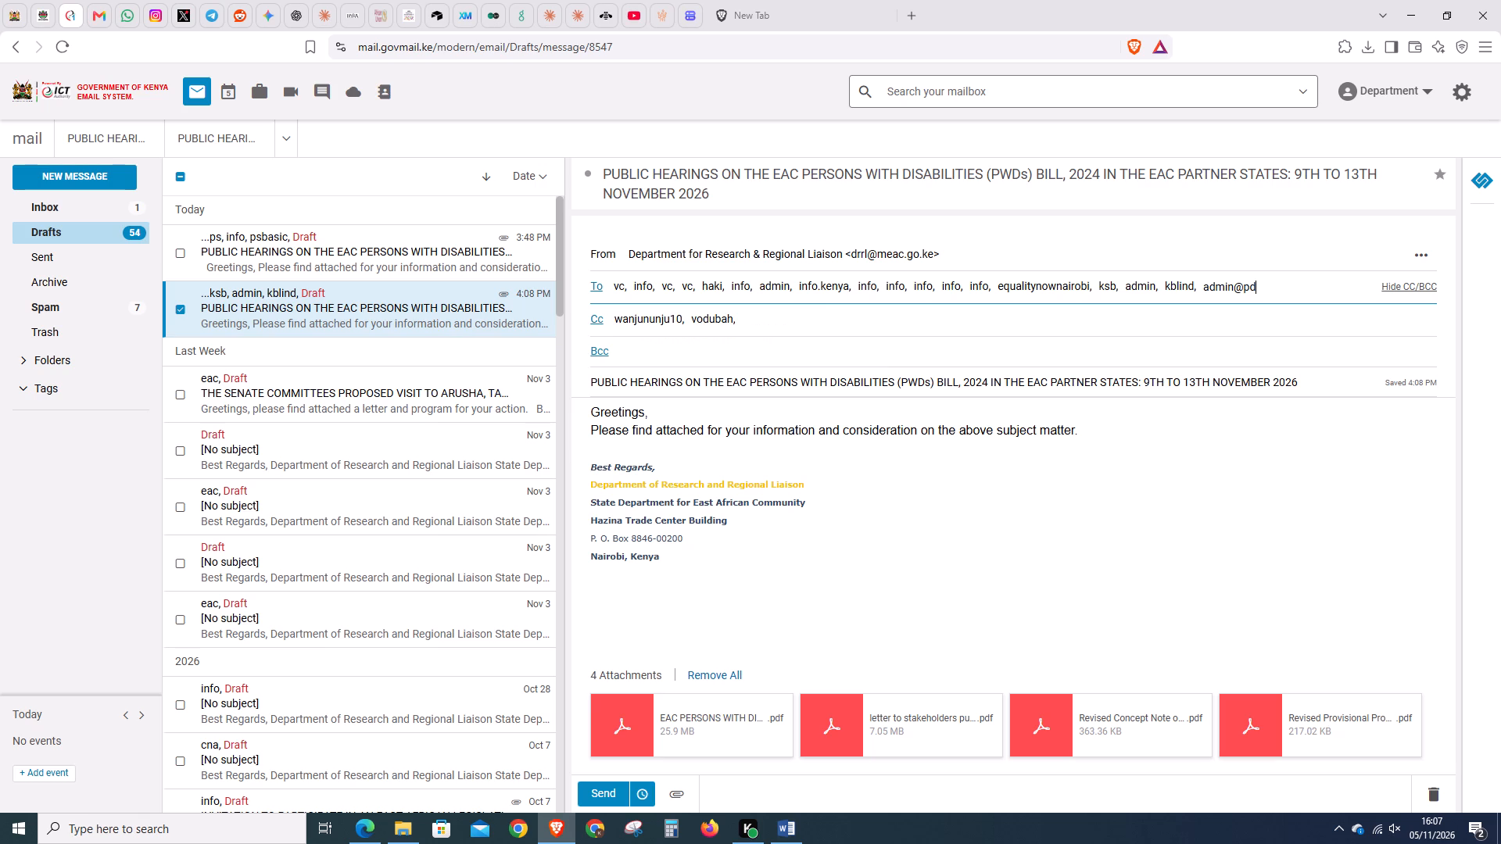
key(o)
Complete the admin mailbox at the pdokenya.org domain as a To recipient of the stakeholders draft.
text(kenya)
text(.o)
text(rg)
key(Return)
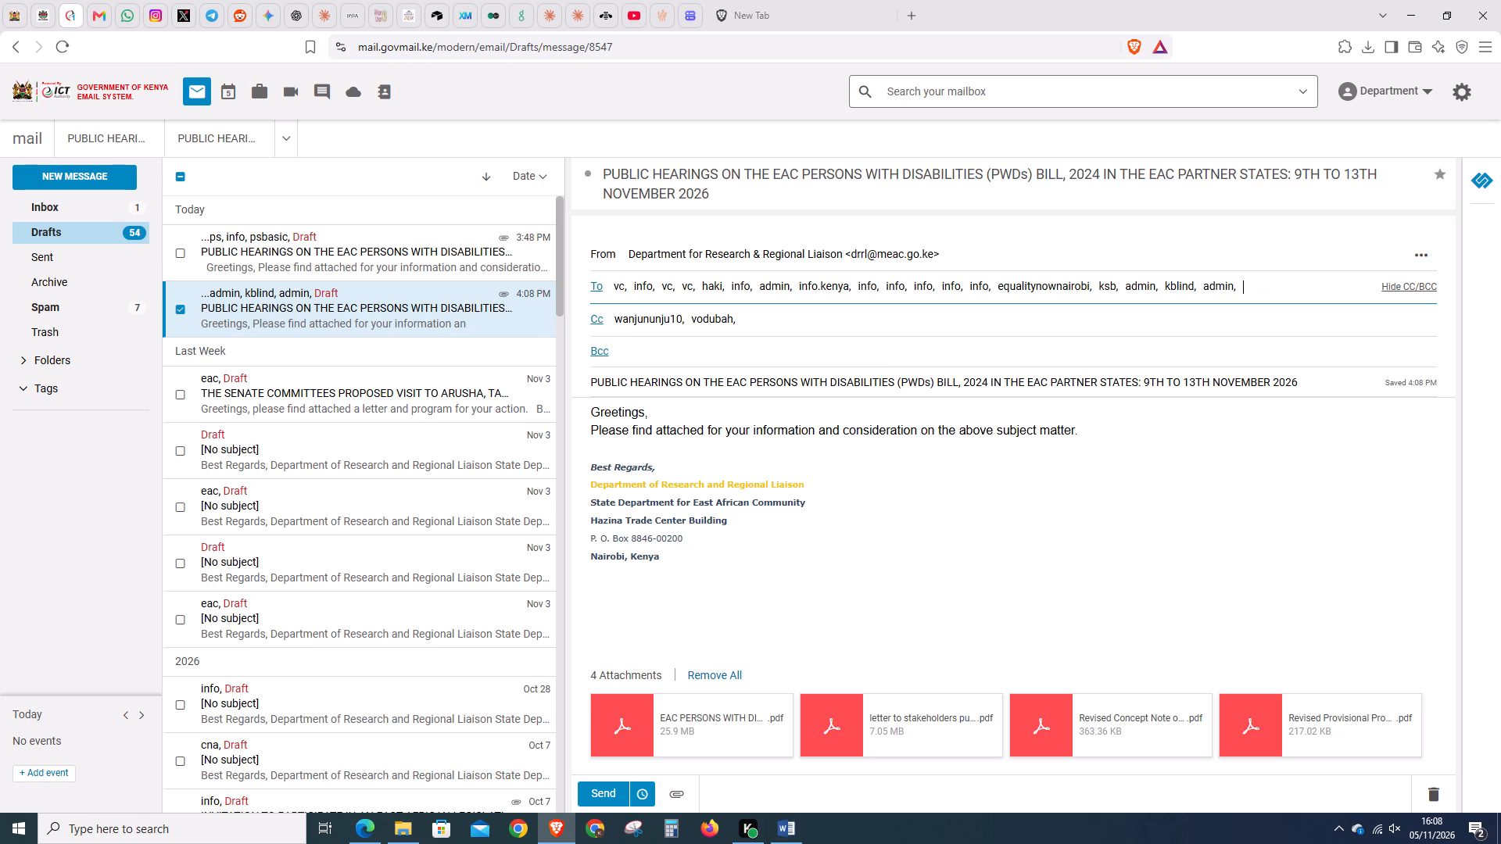
Add another organisation's info mailbox as the To recipient after the admin mailbox in the stakeholders draft.
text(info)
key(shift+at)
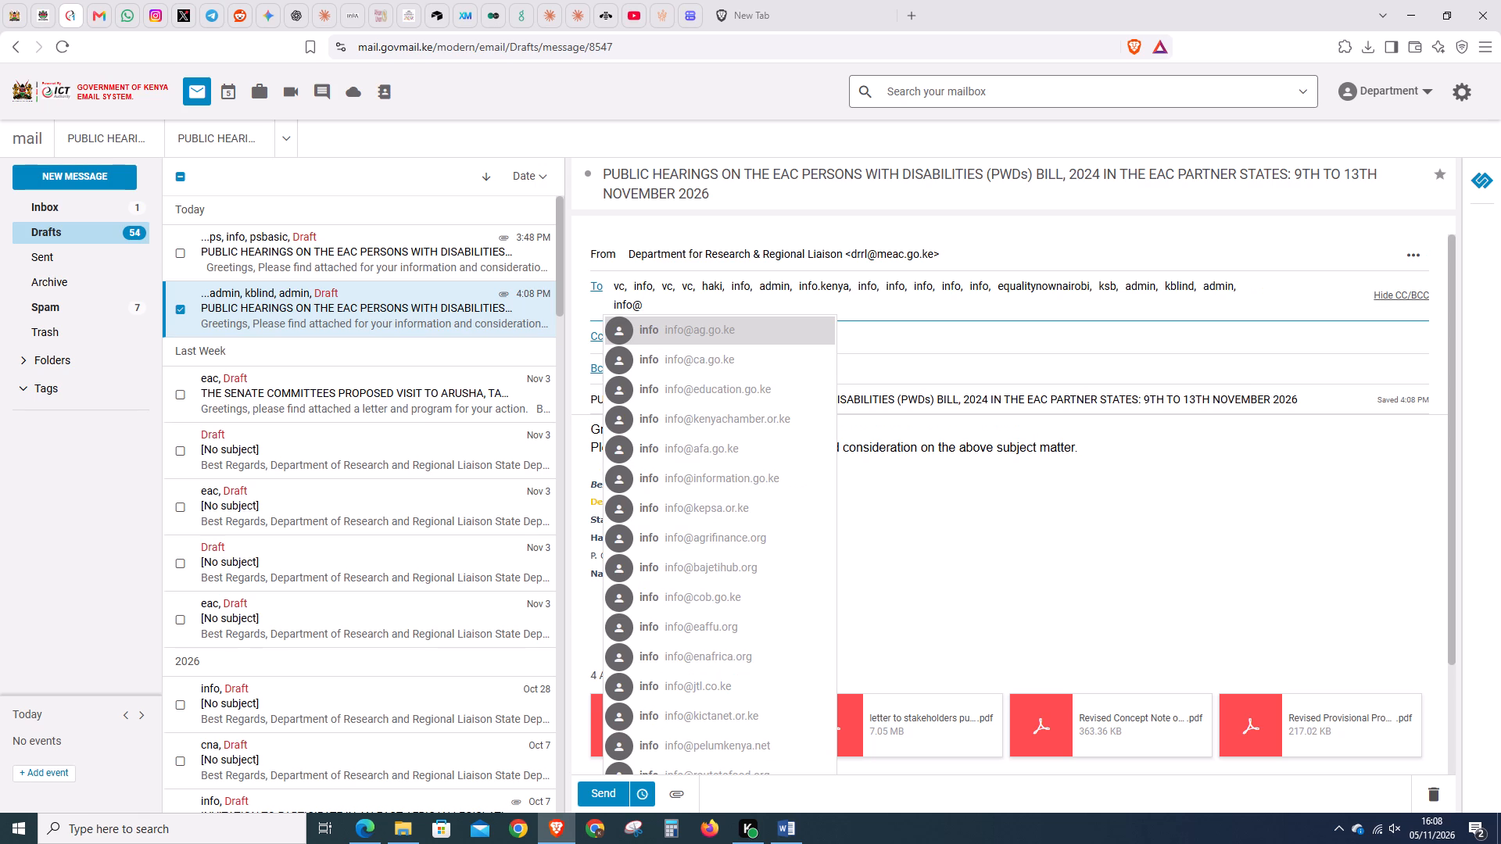
Complete the info mailbox at the andy.or.ke domain as a To recipient of the stakeholders draft.
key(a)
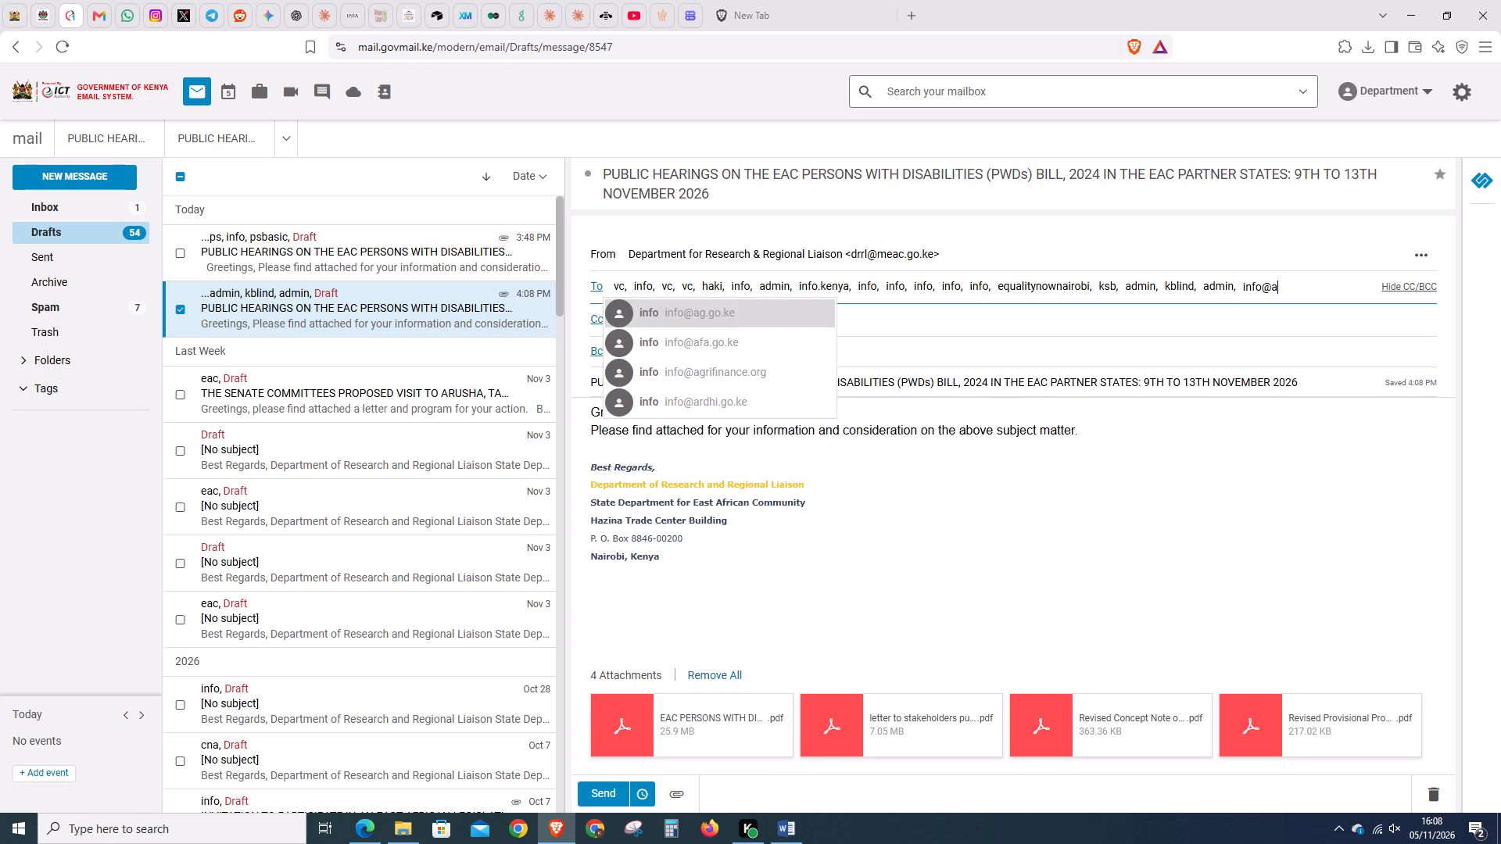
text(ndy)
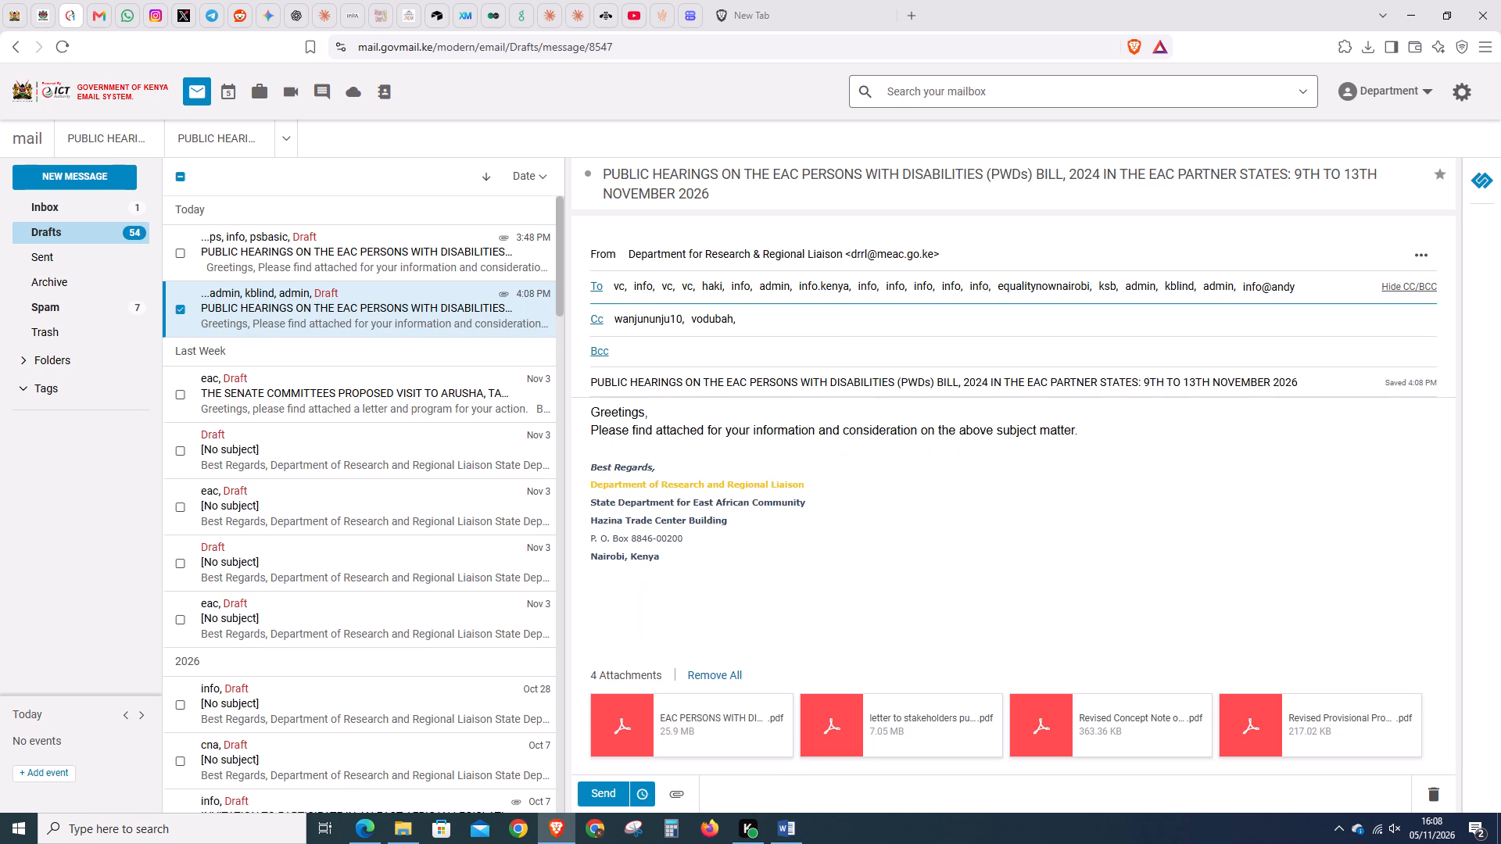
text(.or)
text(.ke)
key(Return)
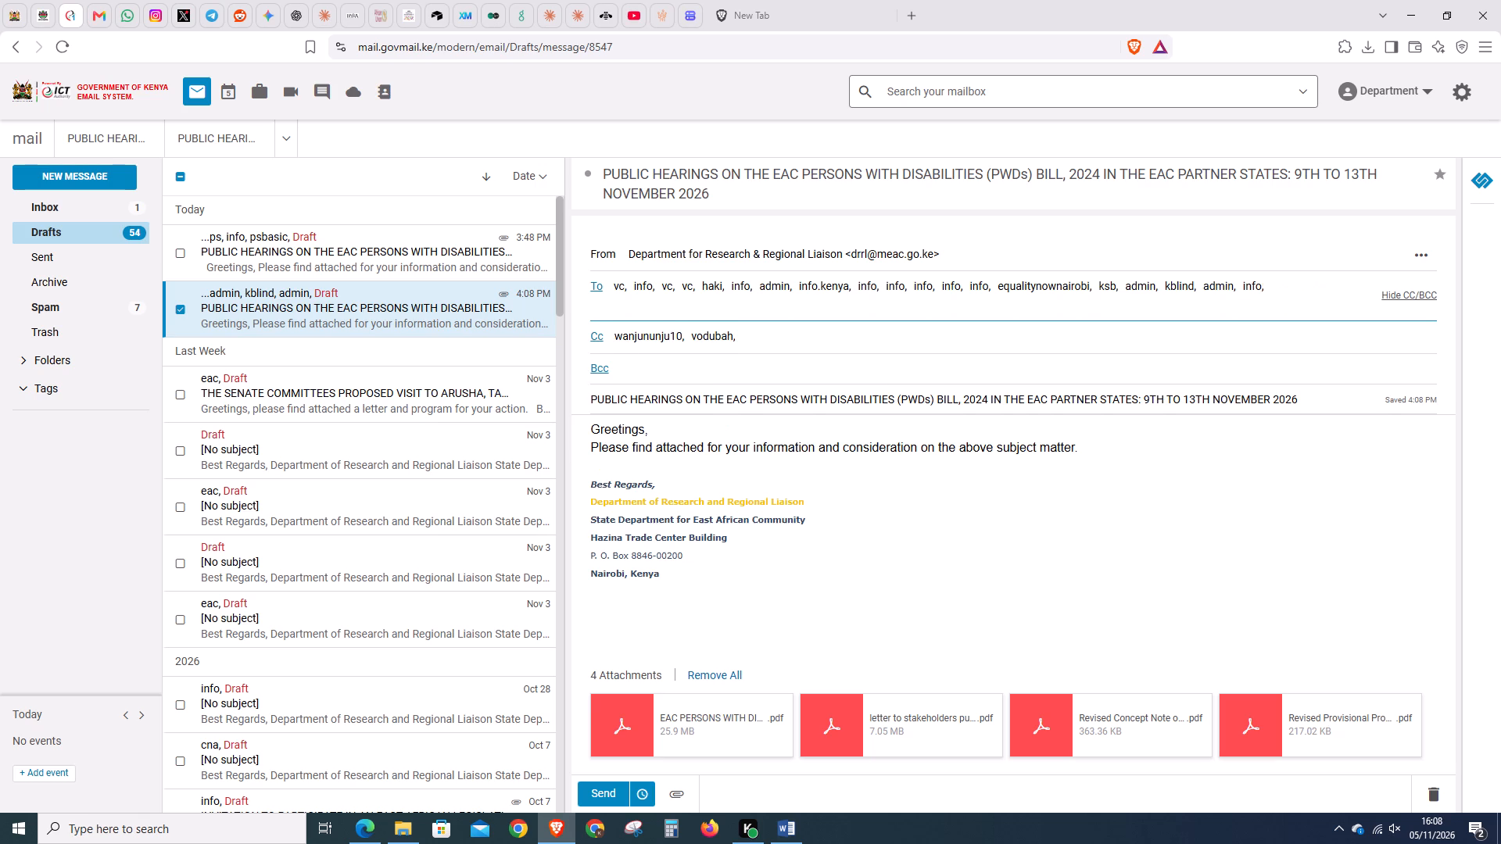
Start entering another info mailbox as a To recipient of the stakeholders draft.
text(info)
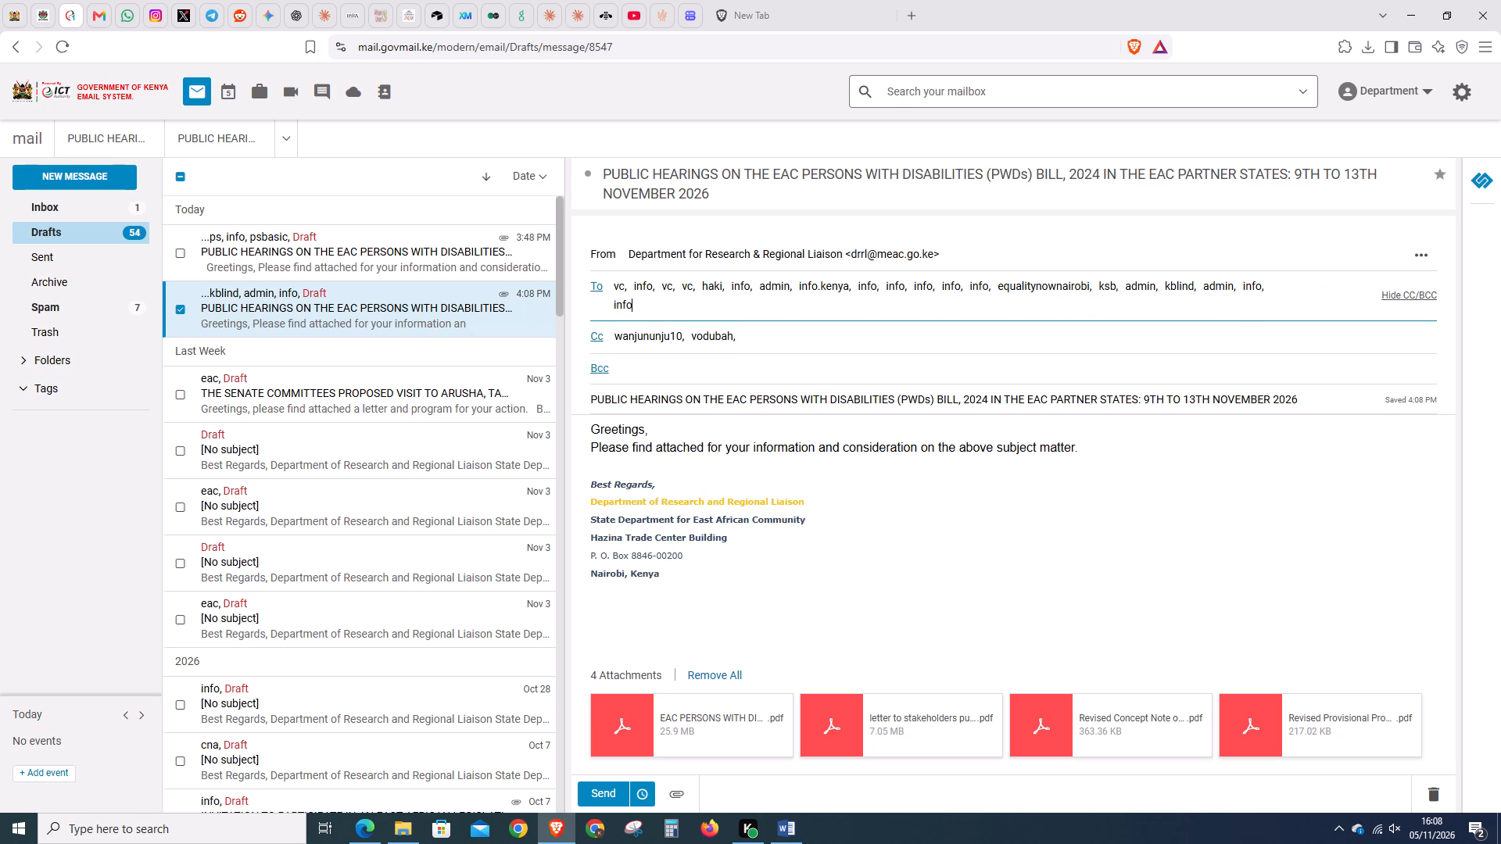
Add the info mailbox at the chesiredisabilityservices domain as another To recipient of the stakeholders draft.
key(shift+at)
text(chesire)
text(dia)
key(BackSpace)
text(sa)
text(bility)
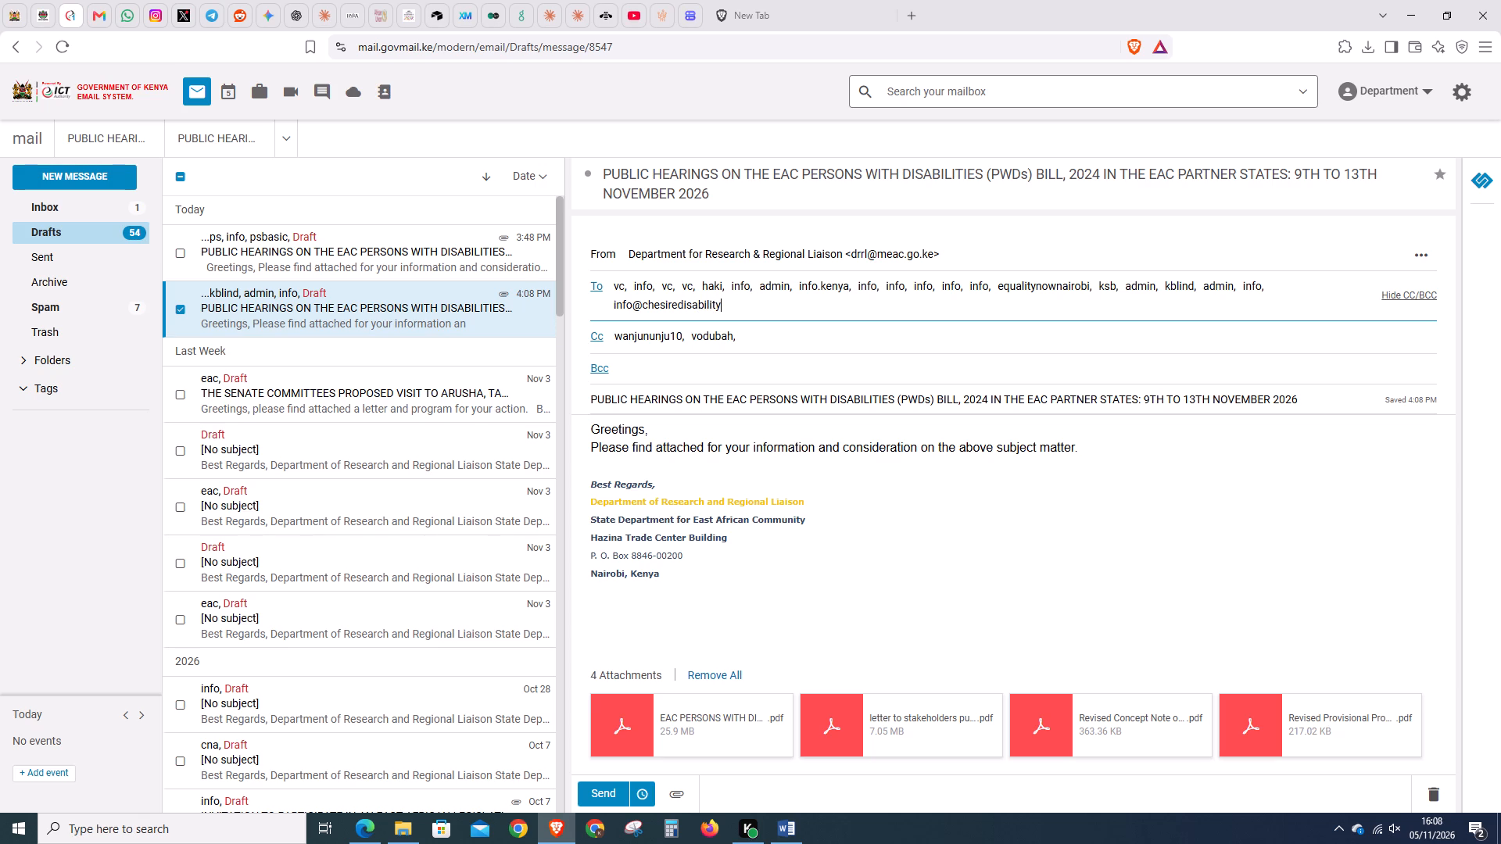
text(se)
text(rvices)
Complete the To recipient at the chesiredisabilityservices domain with the .org ending in the stakeholders draft.
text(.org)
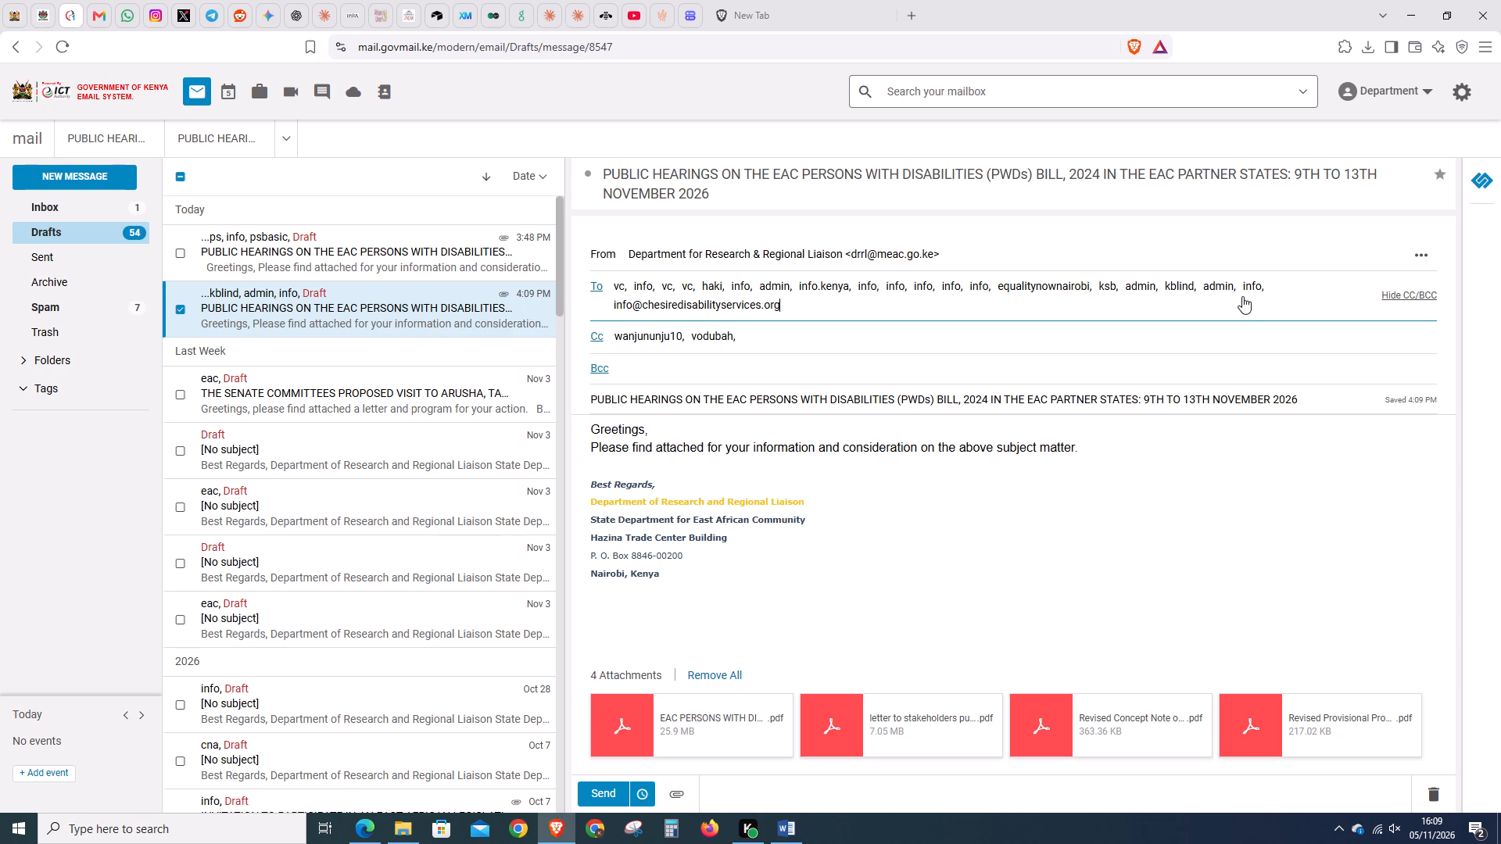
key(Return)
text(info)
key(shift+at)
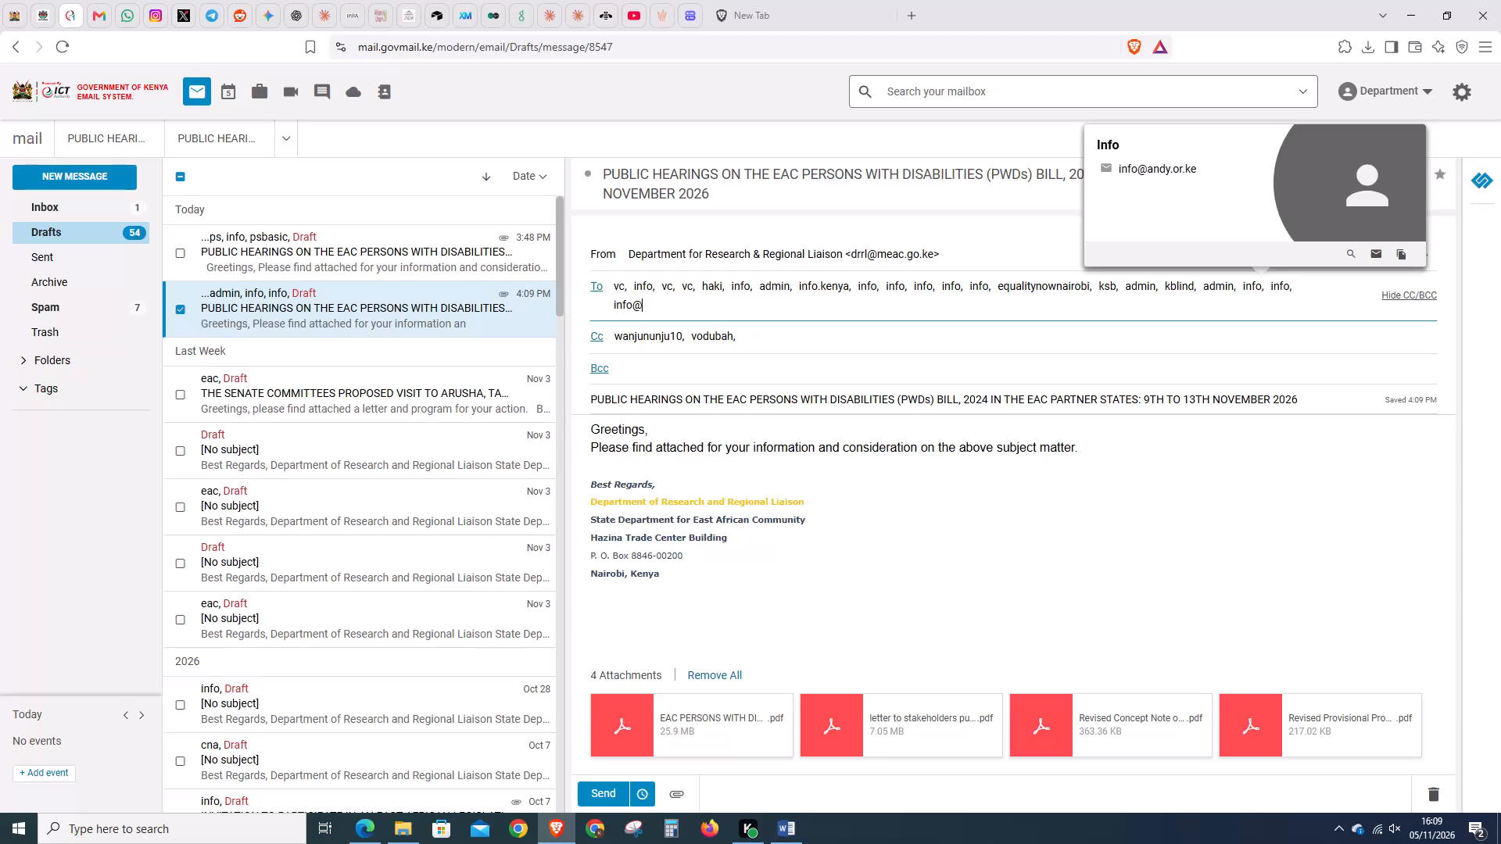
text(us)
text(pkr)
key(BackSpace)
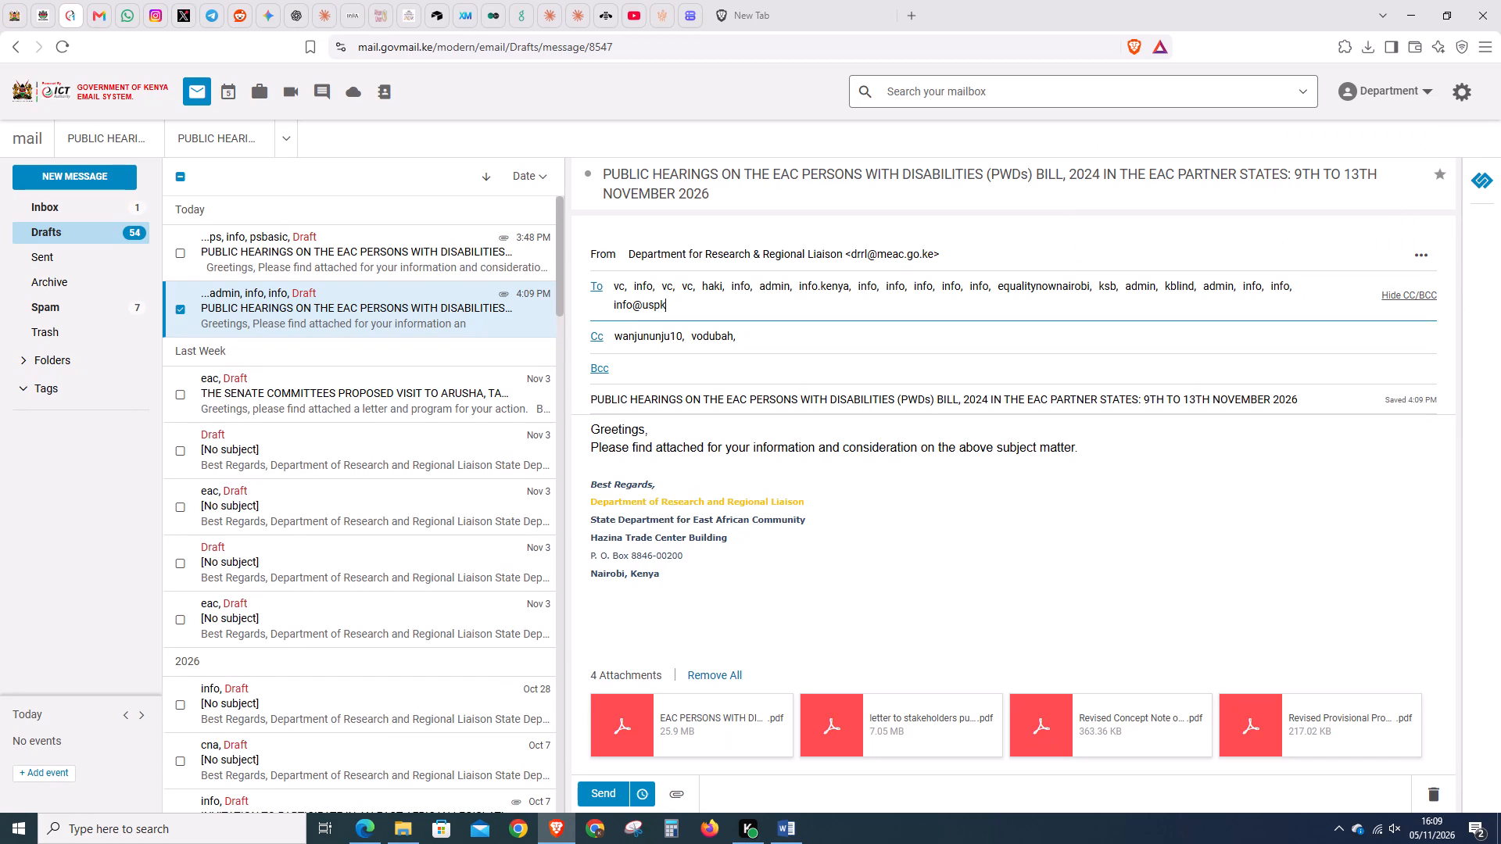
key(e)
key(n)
Complete the info mailbox at the uspkenya.com domain as another To recipient of the stakeholders draft.
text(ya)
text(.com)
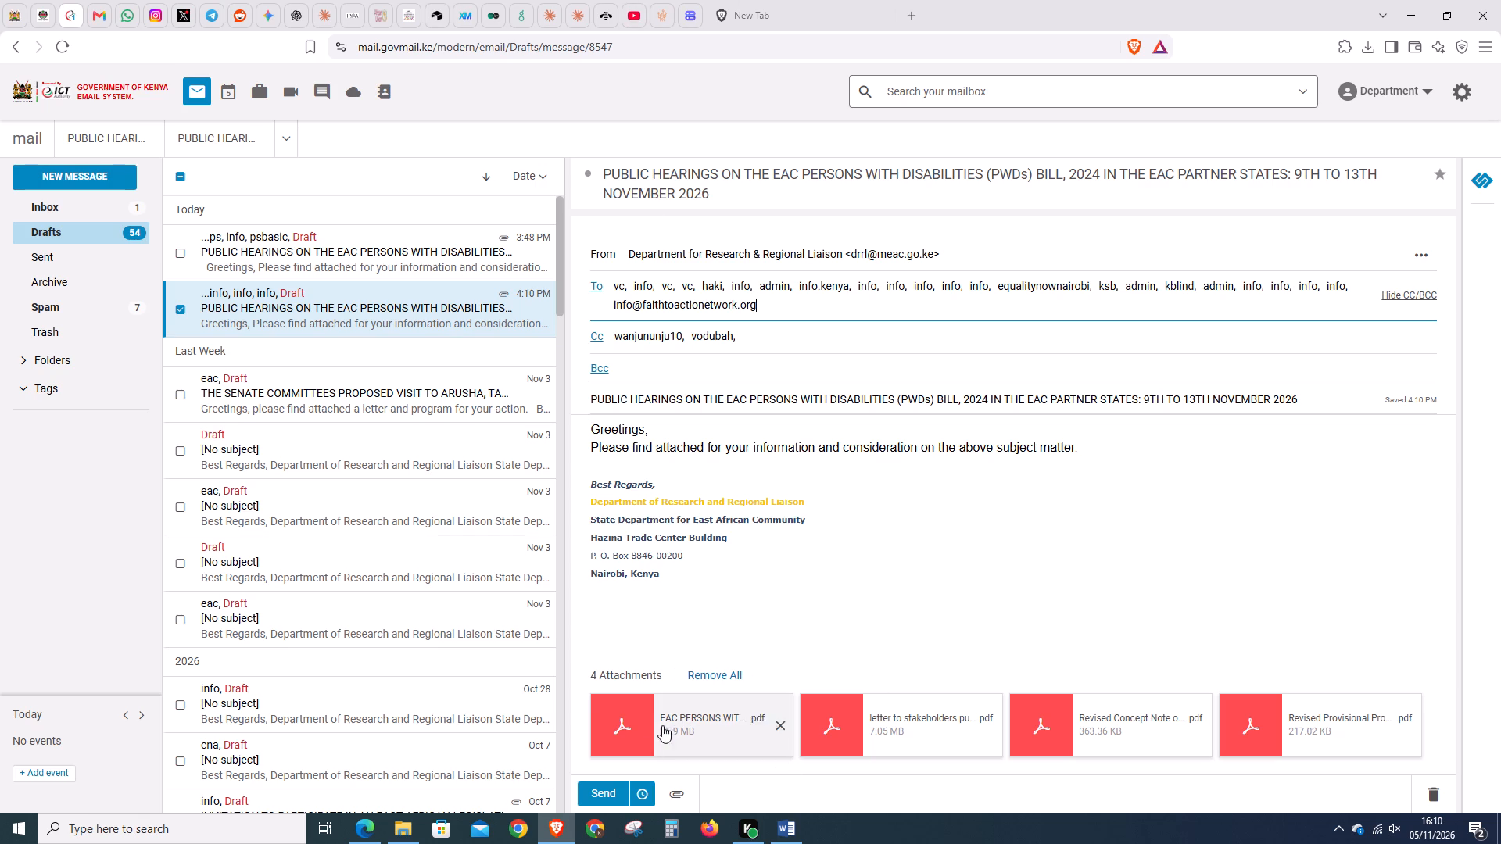
Send the stakeholders public-hearings email with its four PDF attachments.
click(599, 795)
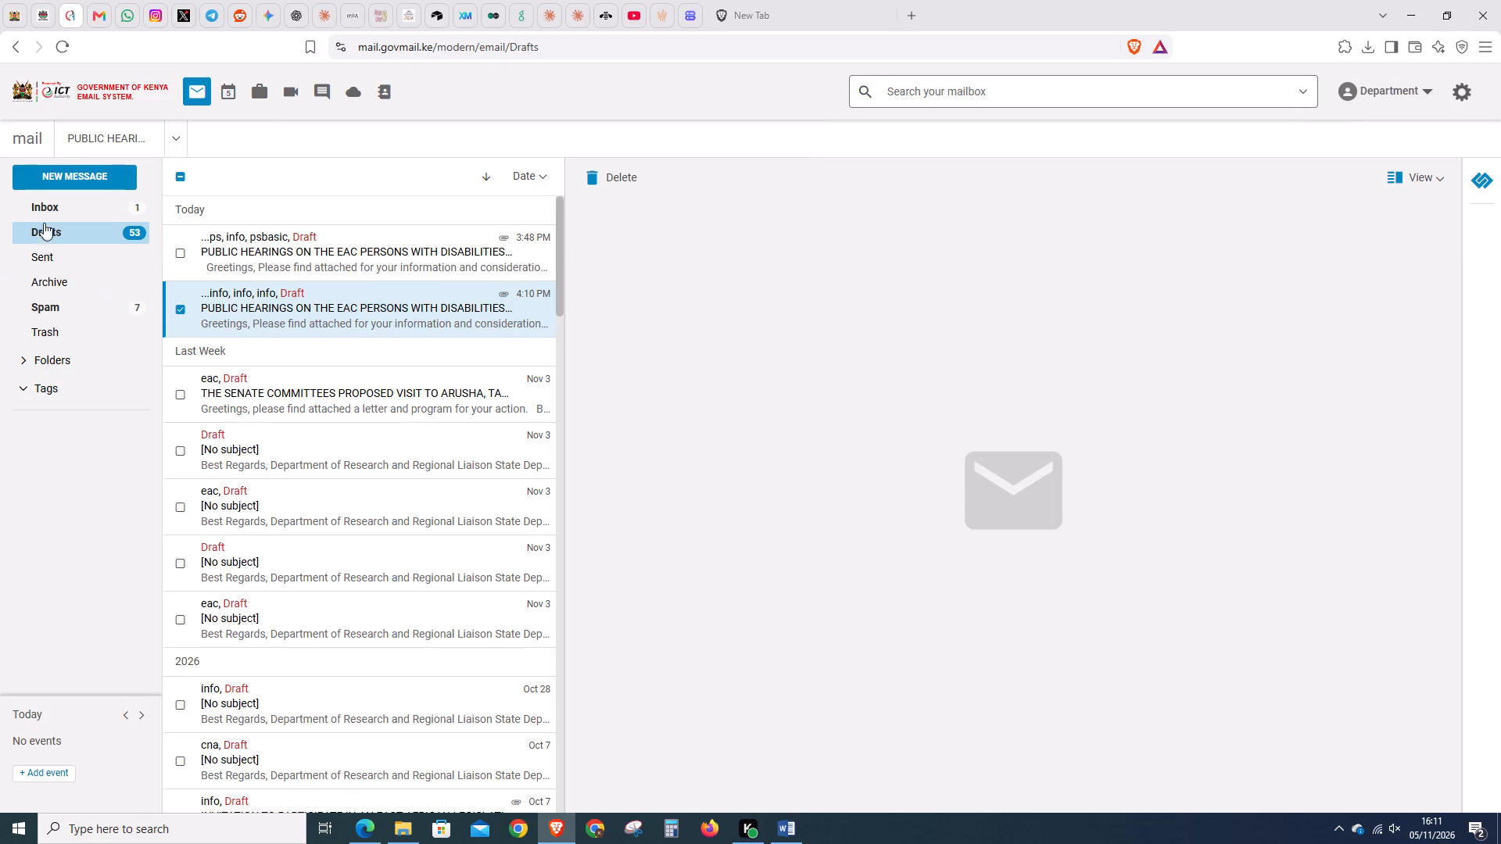
Check the inbox and reopen the principal secretaries' public-hearings message from Drafts.
click(78, 208)
click(62, 236)
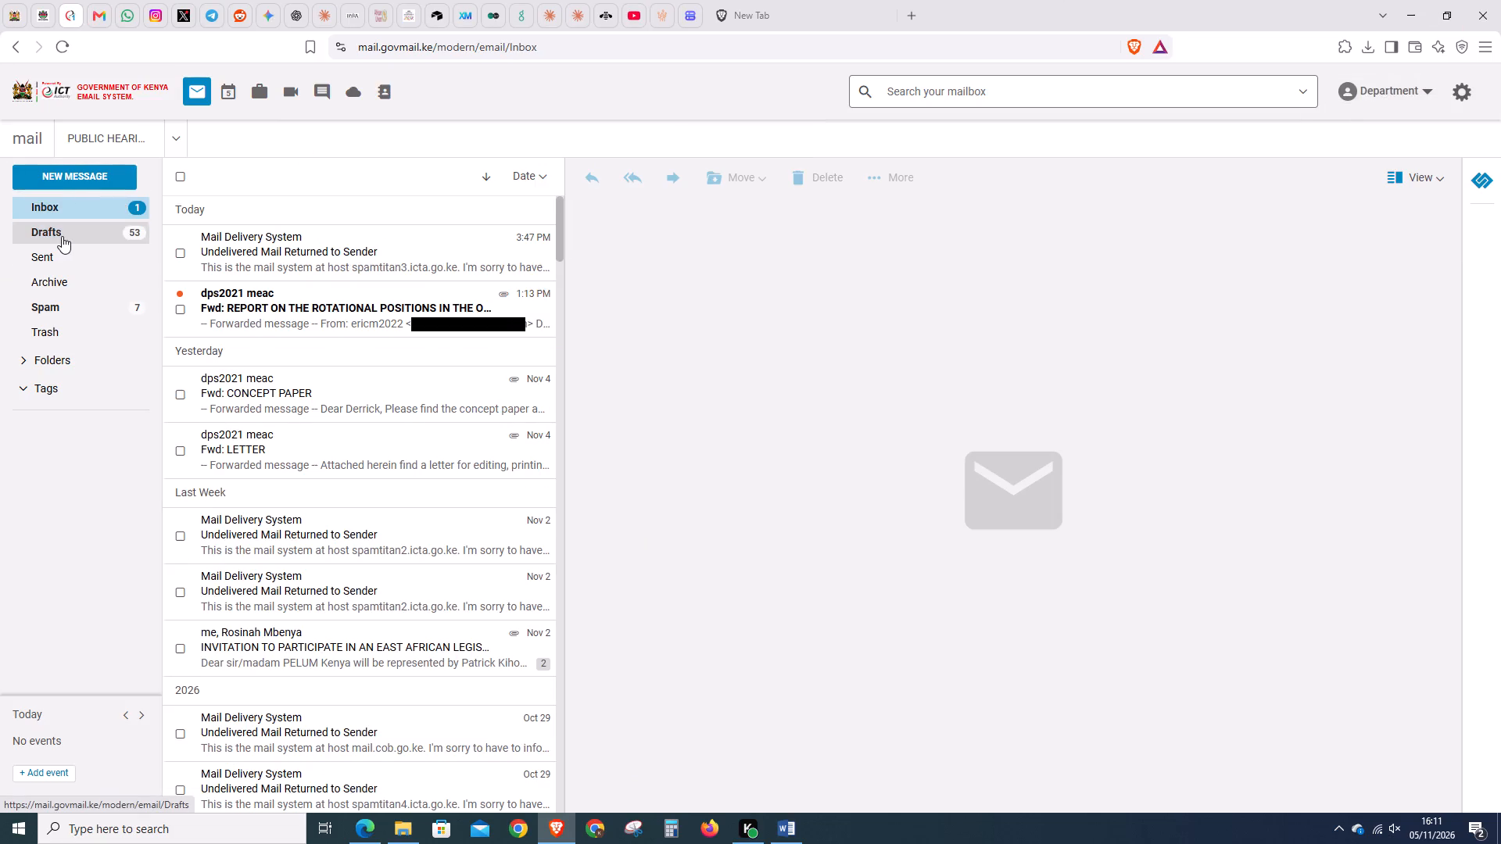
click(299, 270)
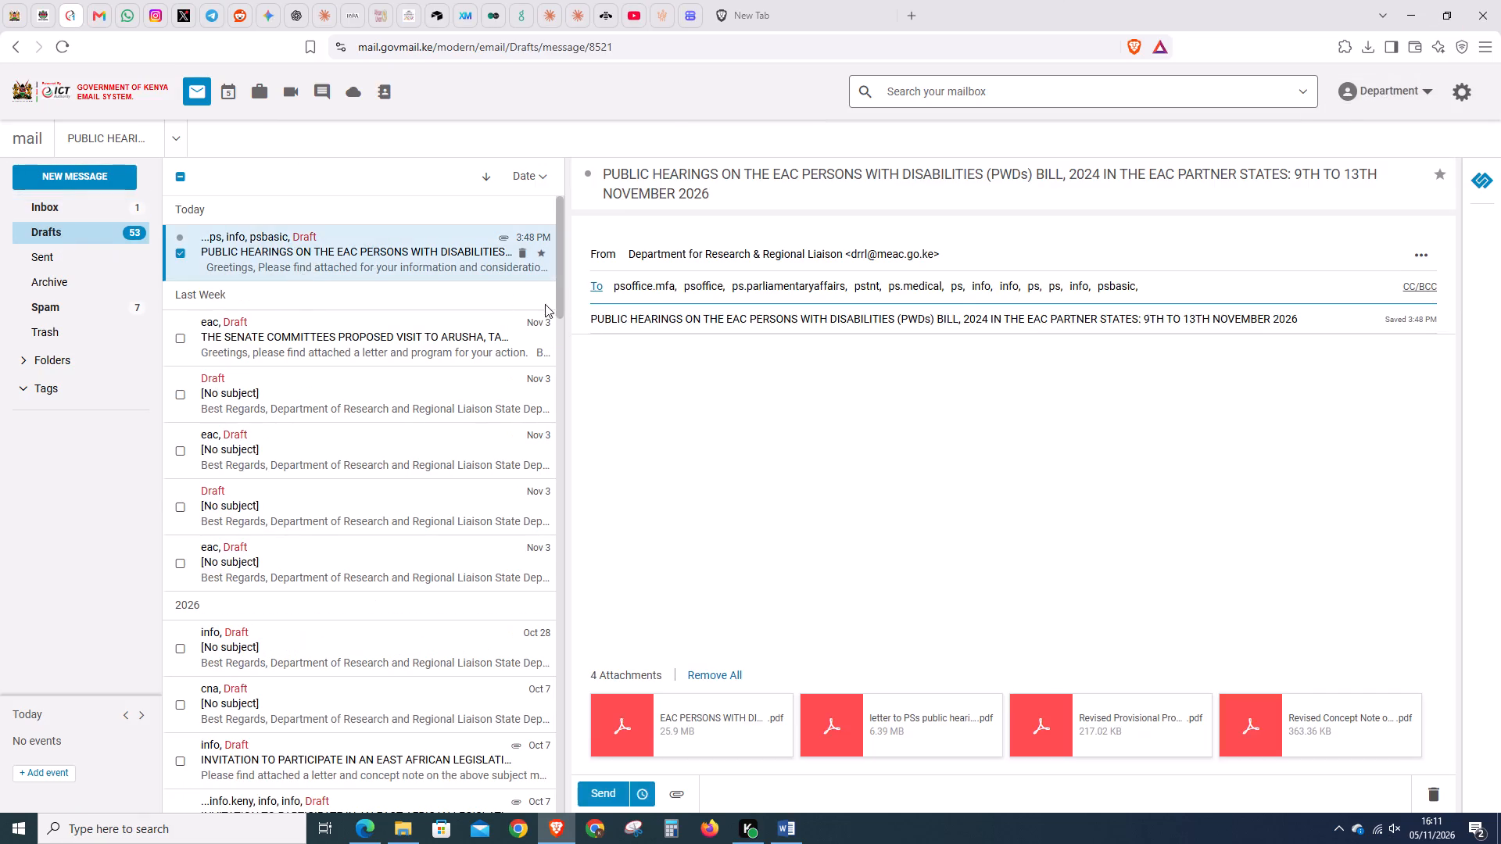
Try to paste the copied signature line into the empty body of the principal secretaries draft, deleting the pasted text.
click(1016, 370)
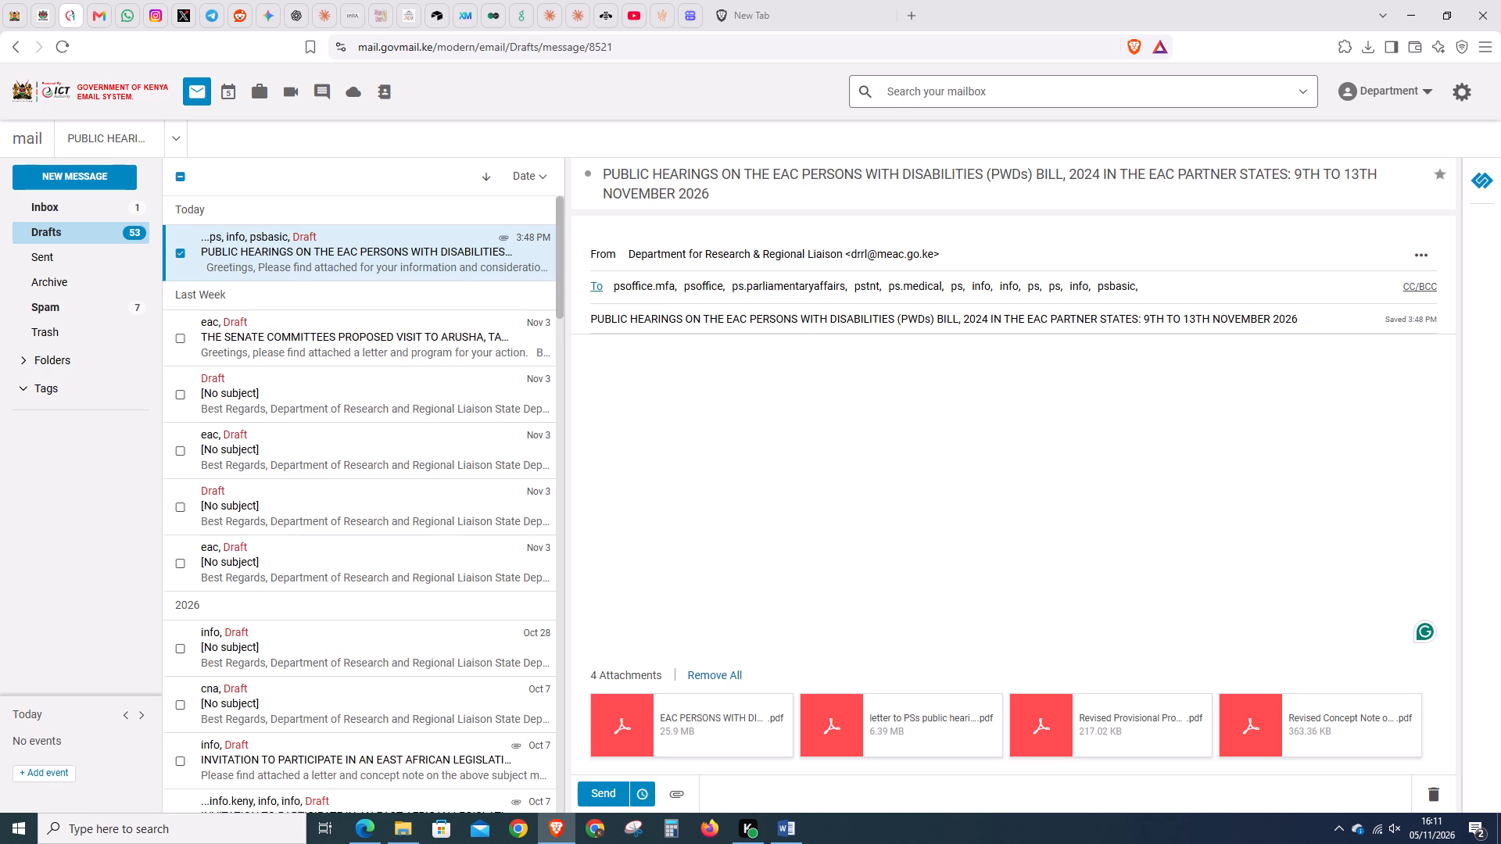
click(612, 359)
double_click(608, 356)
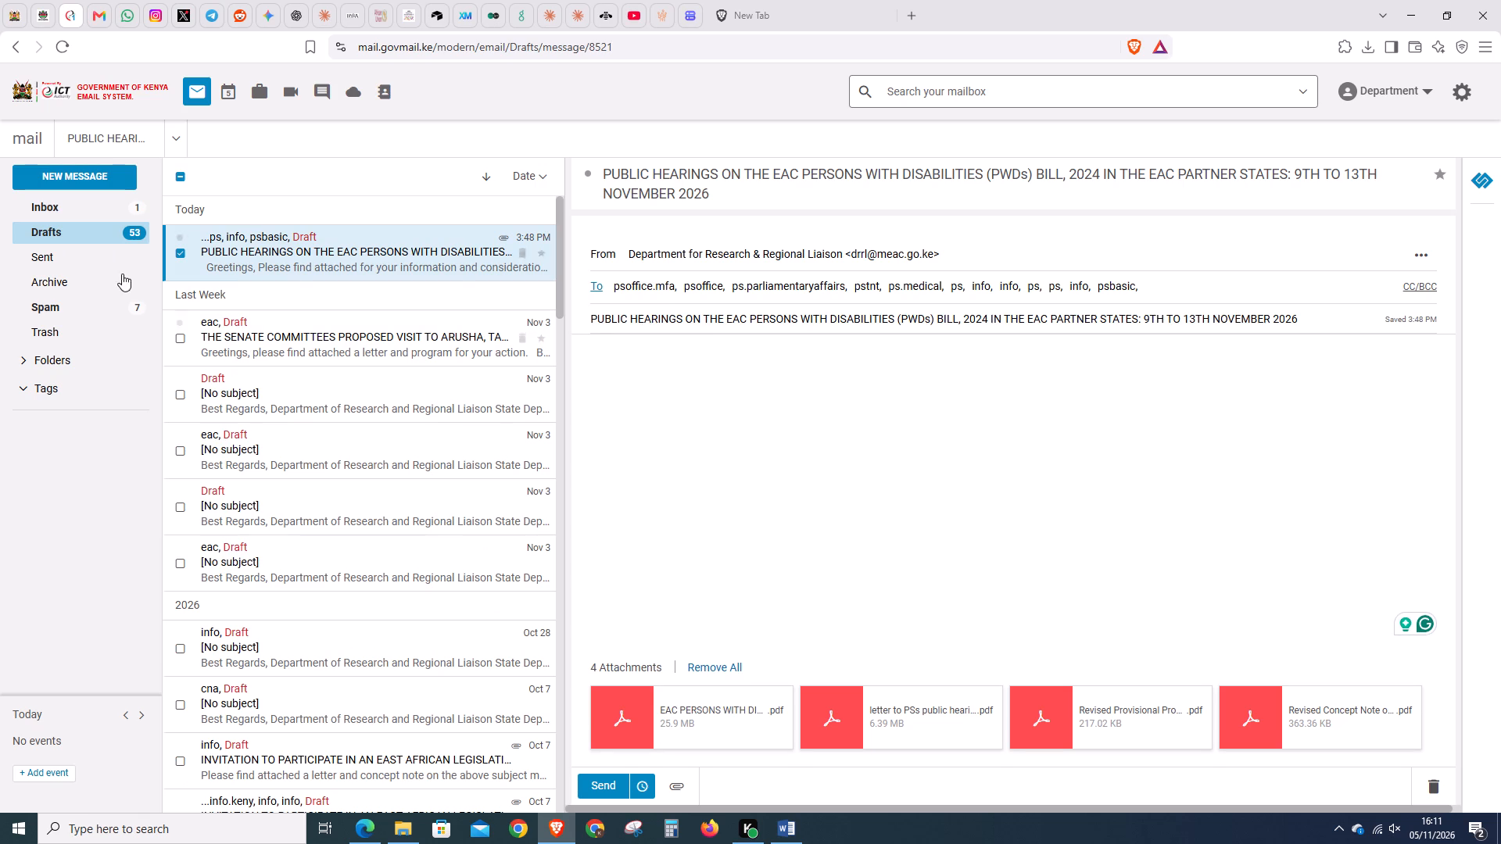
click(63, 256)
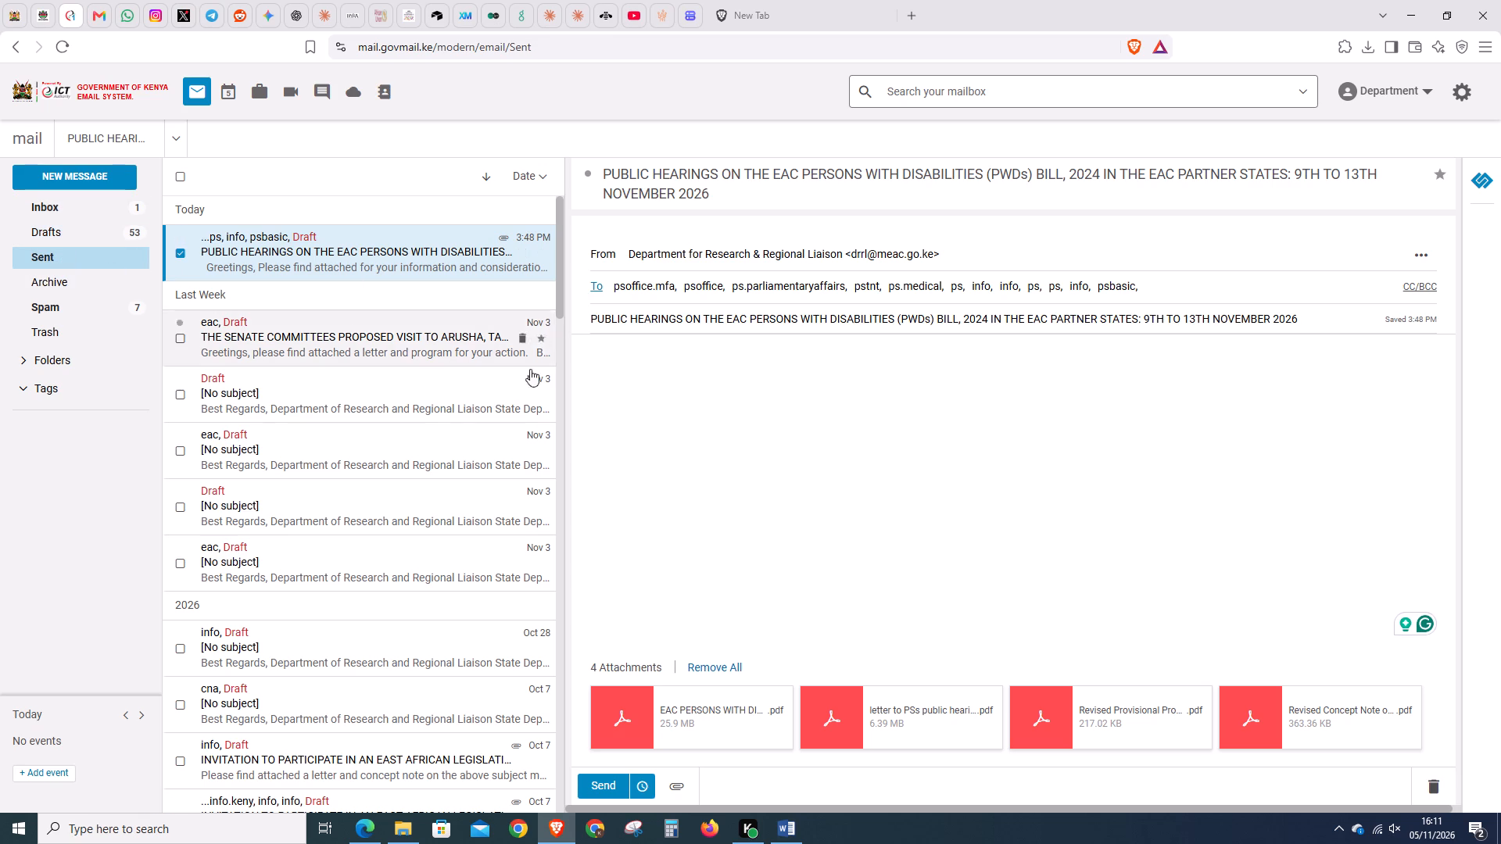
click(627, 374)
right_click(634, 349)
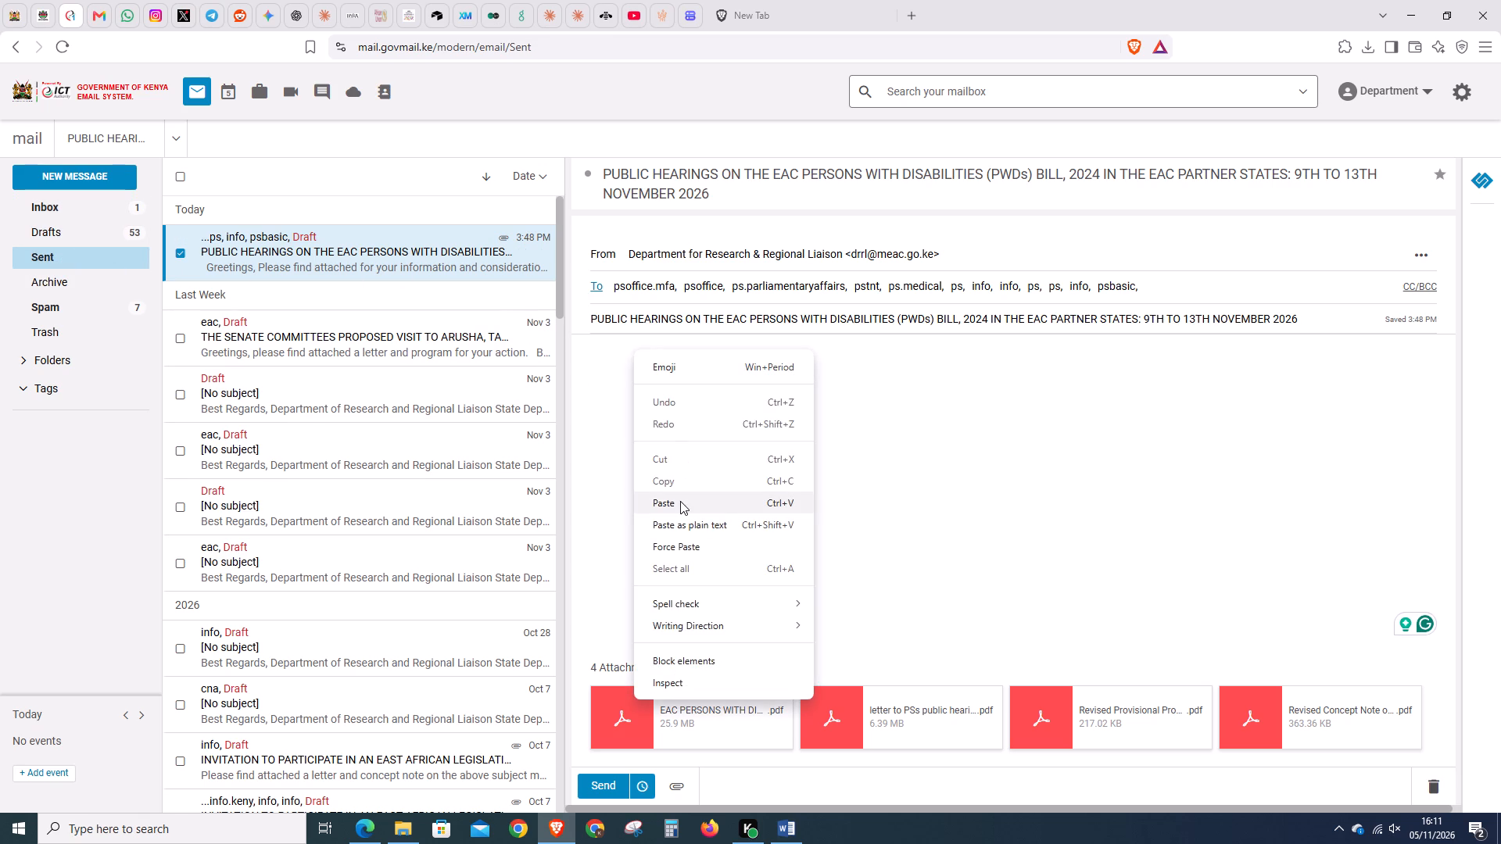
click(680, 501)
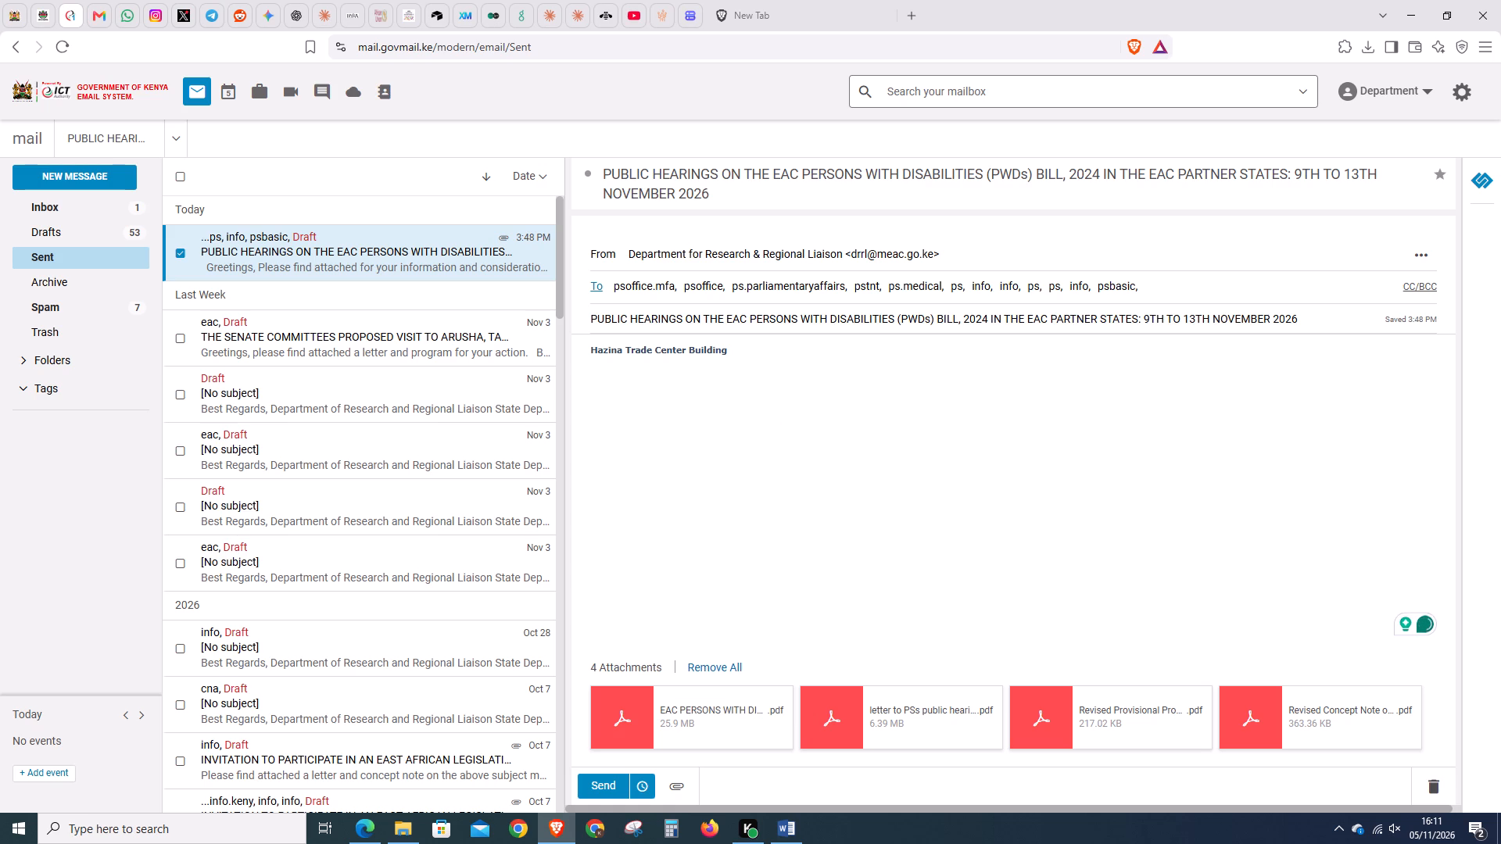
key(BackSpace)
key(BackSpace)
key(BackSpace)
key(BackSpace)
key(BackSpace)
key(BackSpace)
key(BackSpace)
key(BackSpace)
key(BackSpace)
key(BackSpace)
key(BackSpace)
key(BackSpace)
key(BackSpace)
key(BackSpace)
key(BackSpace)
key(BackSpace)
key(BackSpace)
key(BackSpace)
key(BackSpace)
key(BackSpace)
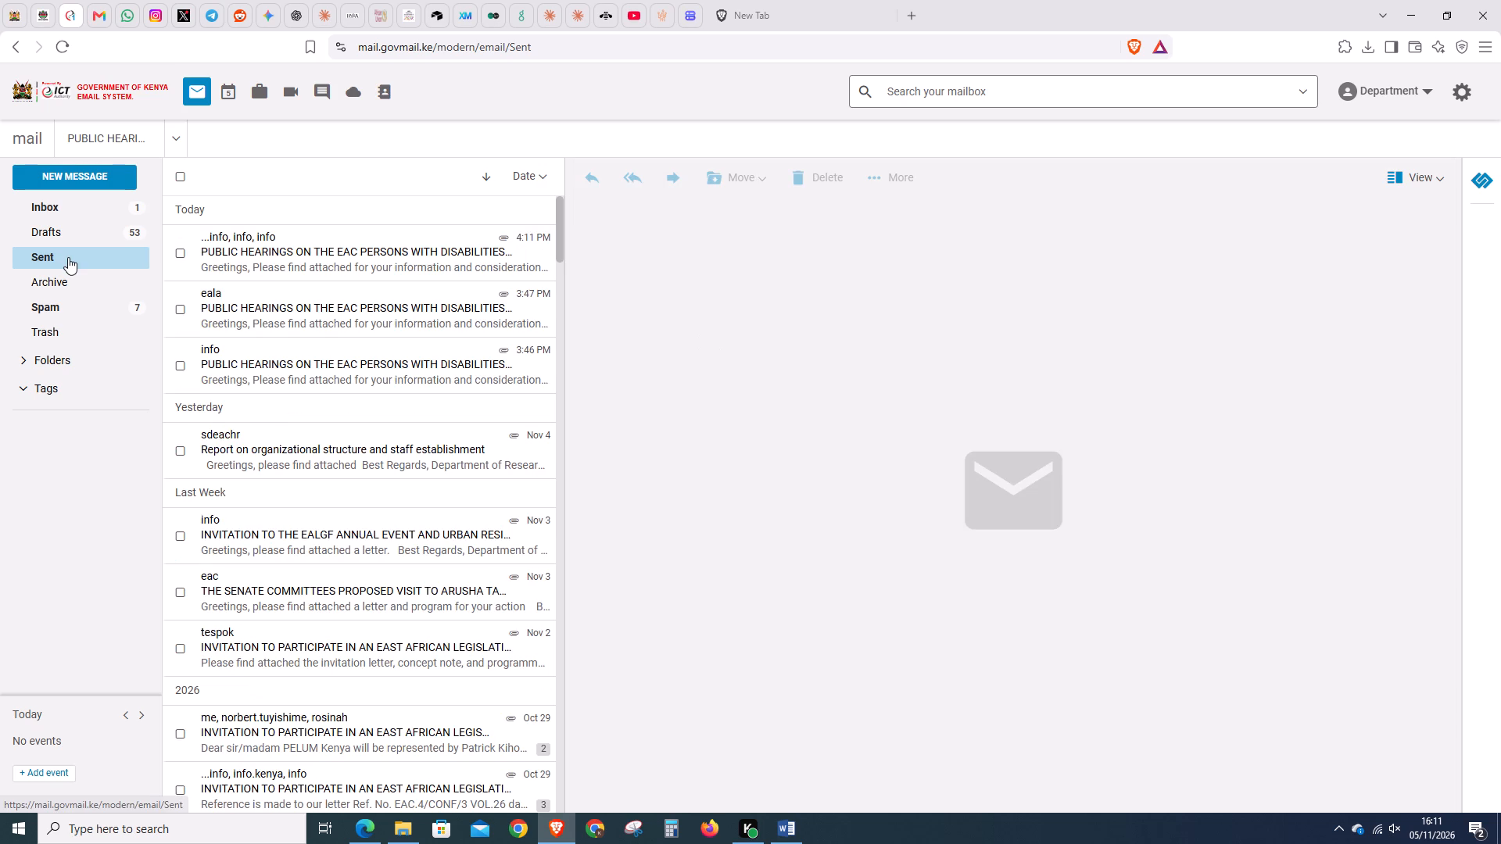
Check the Sent folder for the public-hearings email to stakeholders.
click(70, 263)
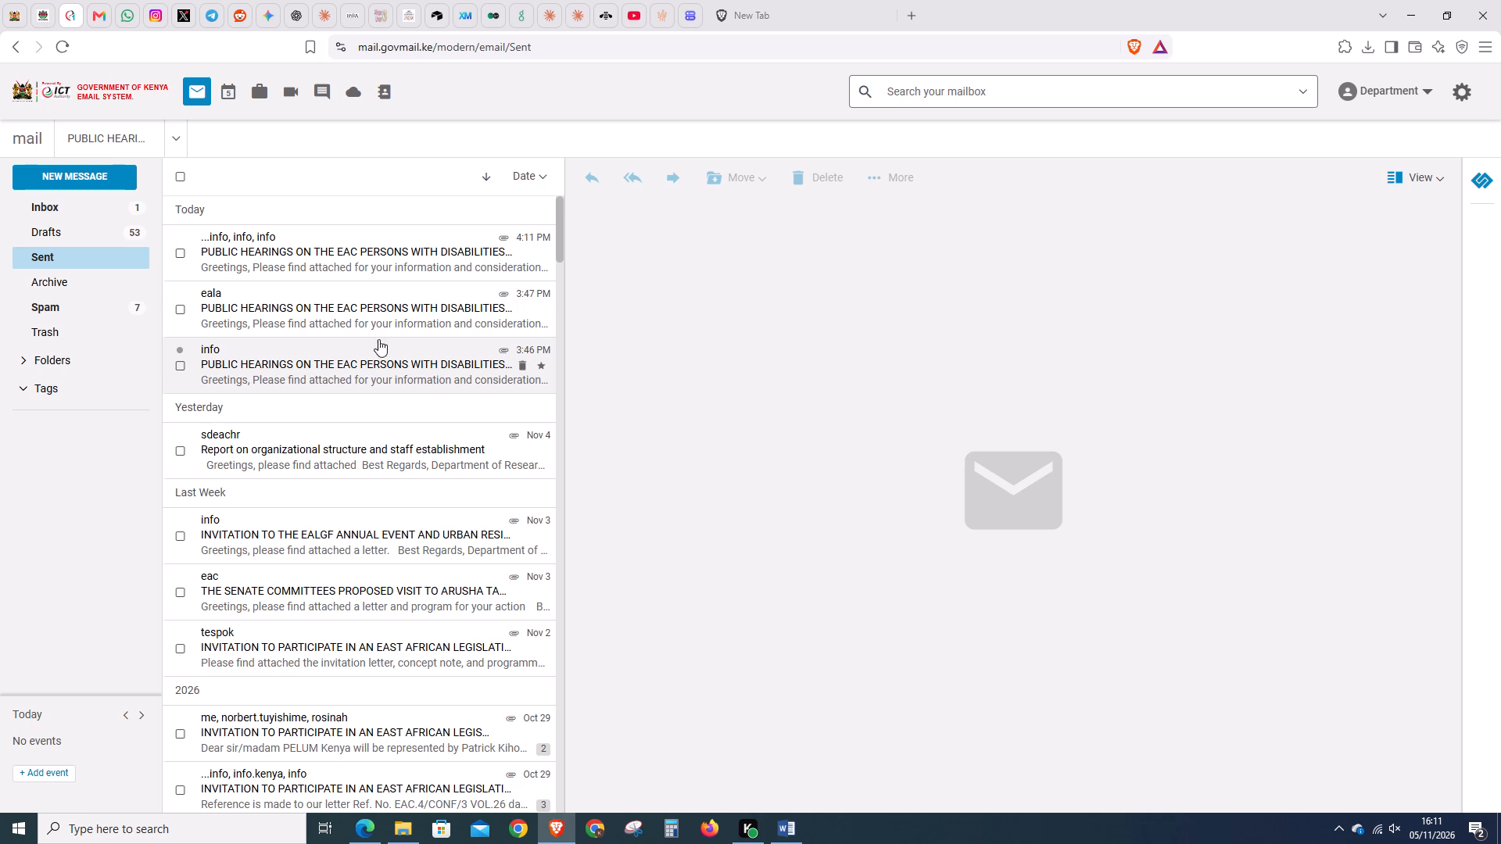
click(86, 230)
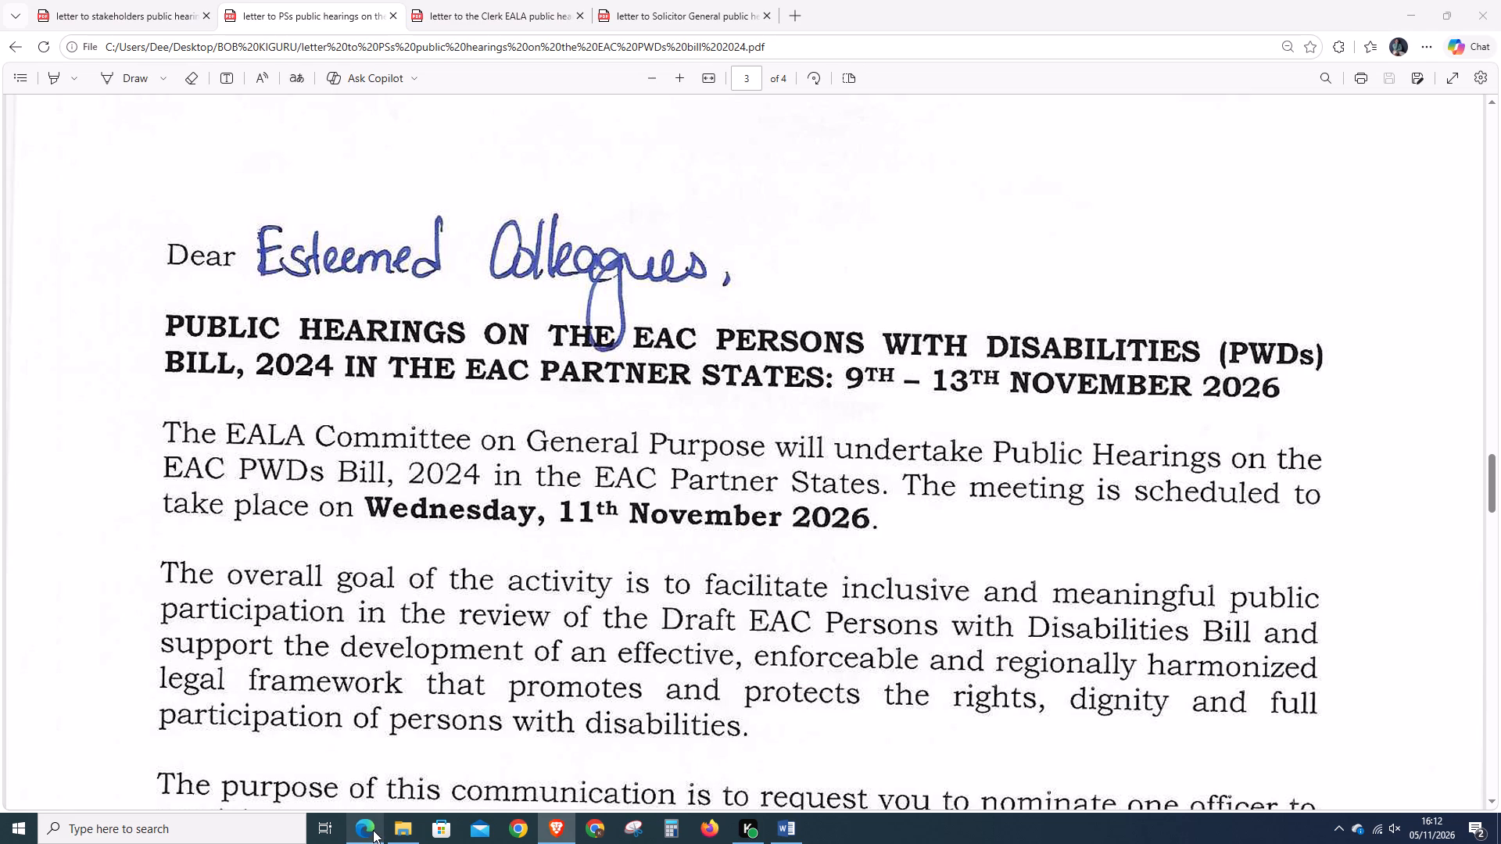
click(103, 0)
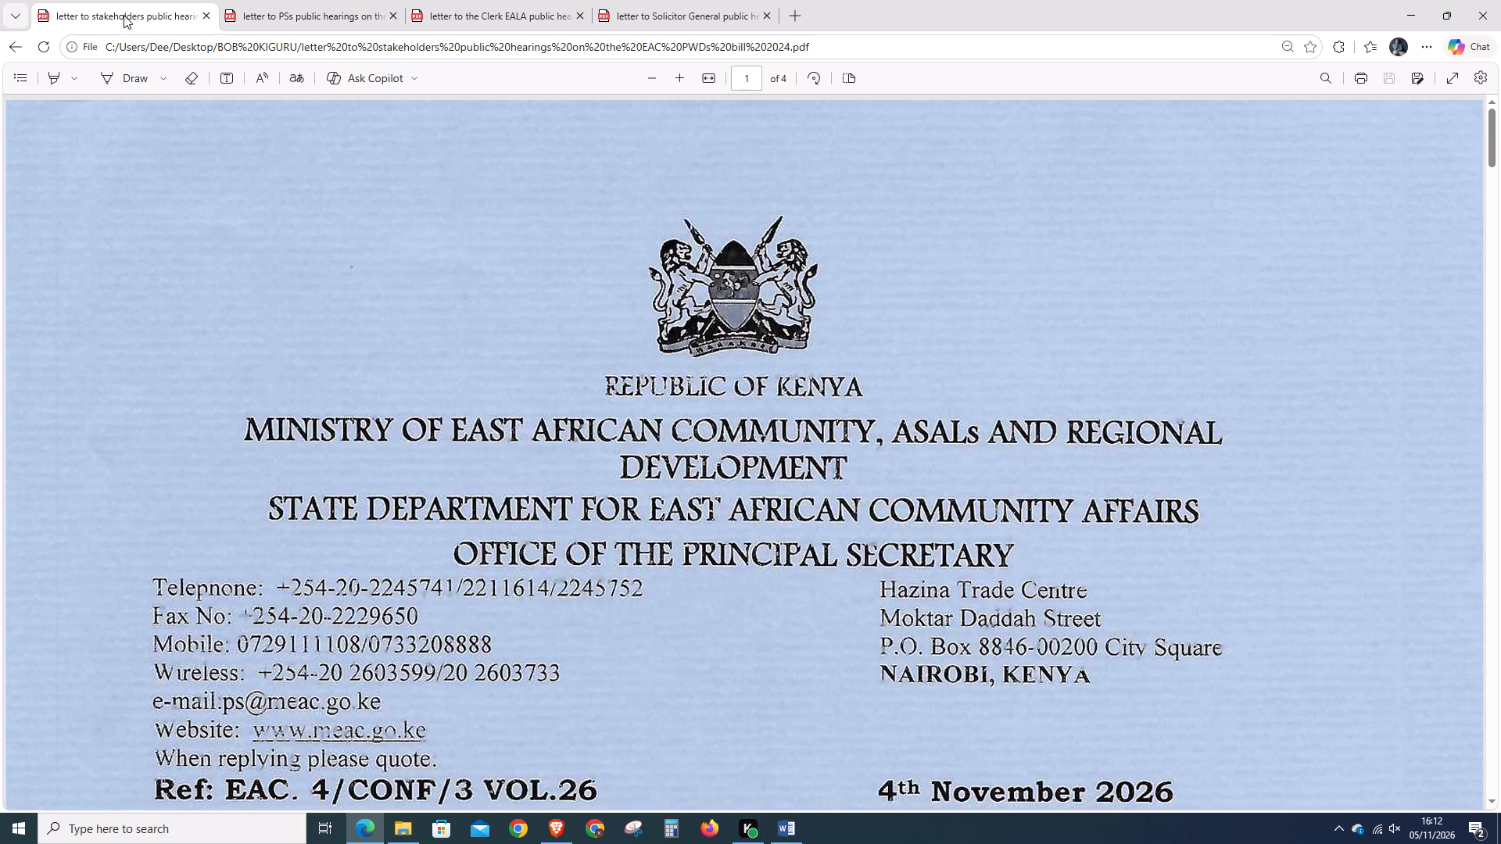
scroll(837, 406, down, 5)
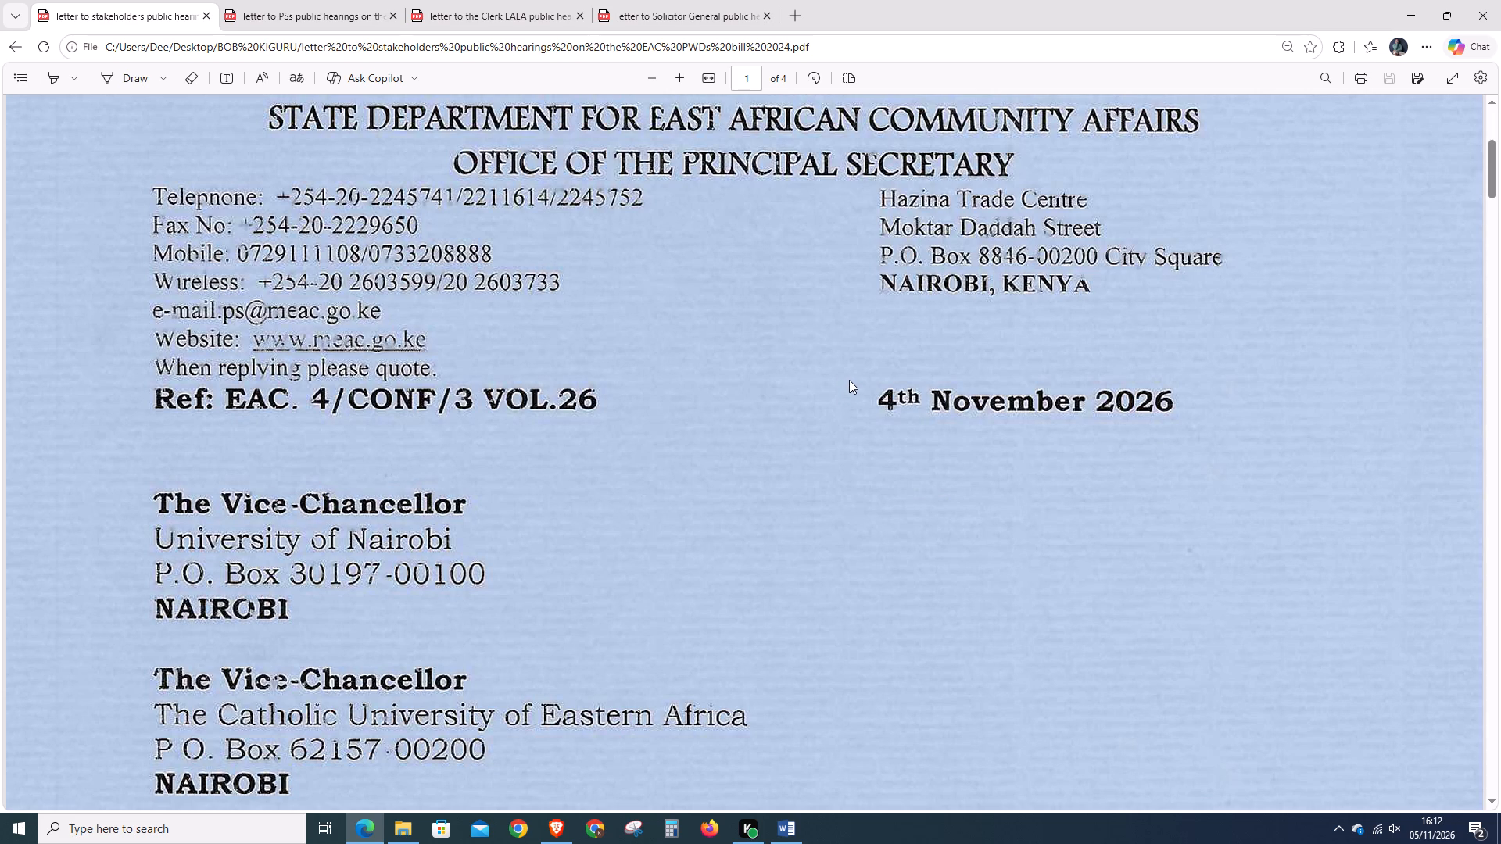
Review the addressees on page 1 of the stakeholders public-hearings letter, from the University of Nairobi to the National Council for Persons with Disabilities.
scroll(849, 379, down, 4)
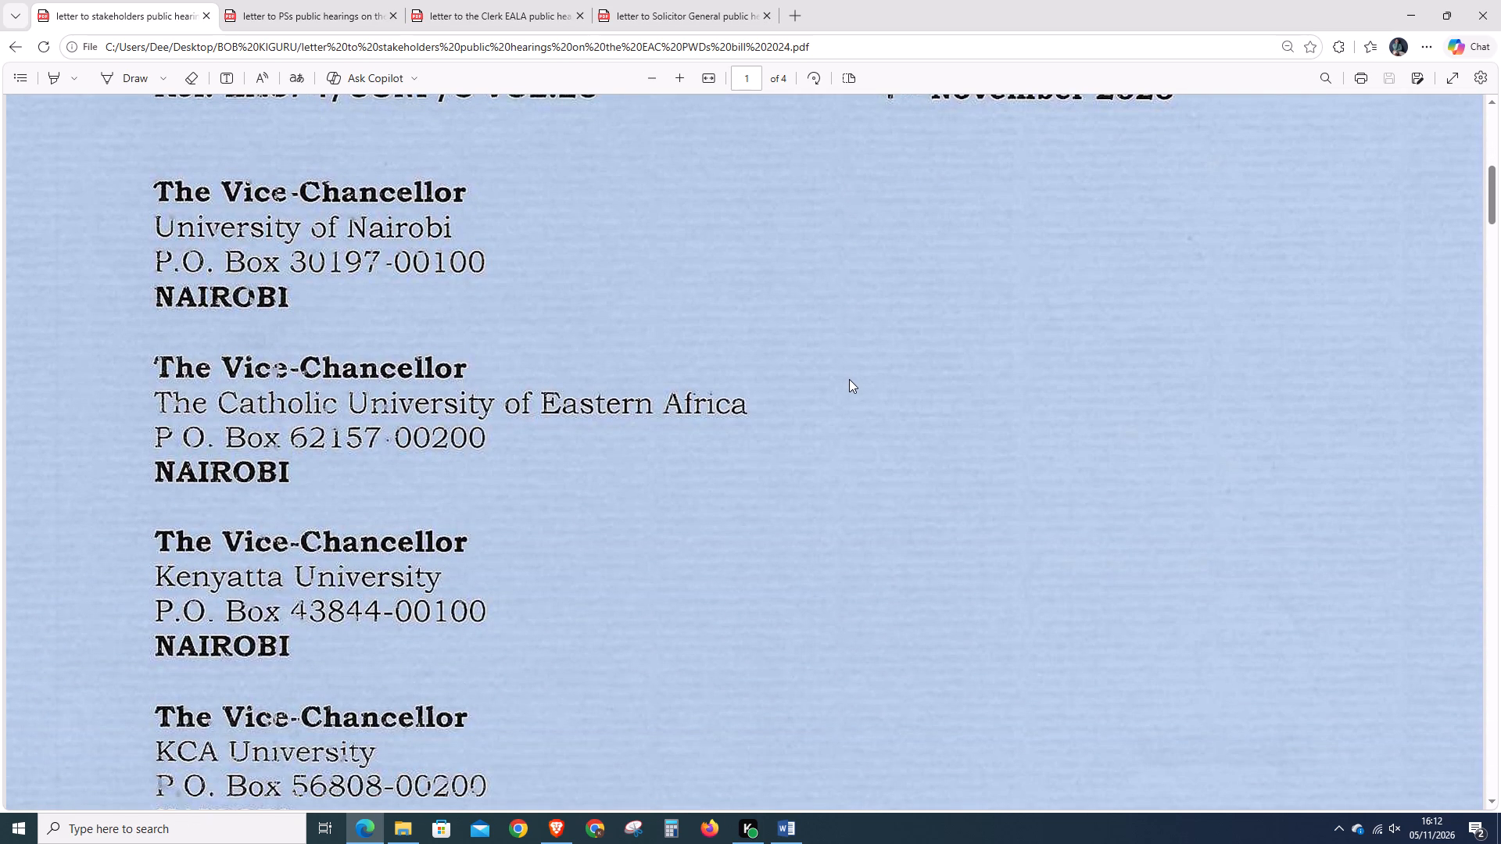
scroll(849, 379, down, 5)
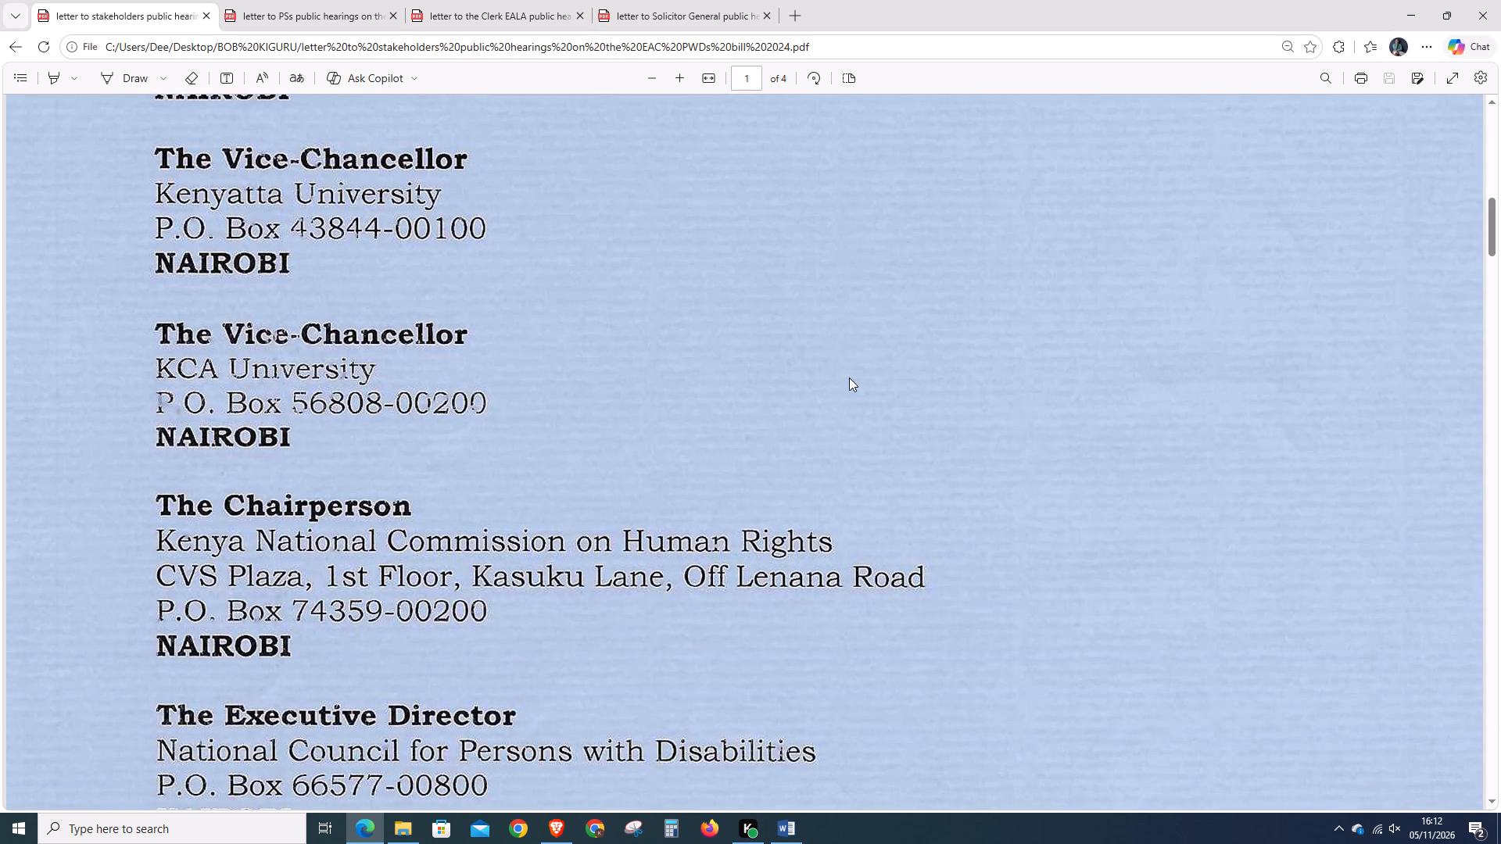
scroll(849, 377, down, 1)
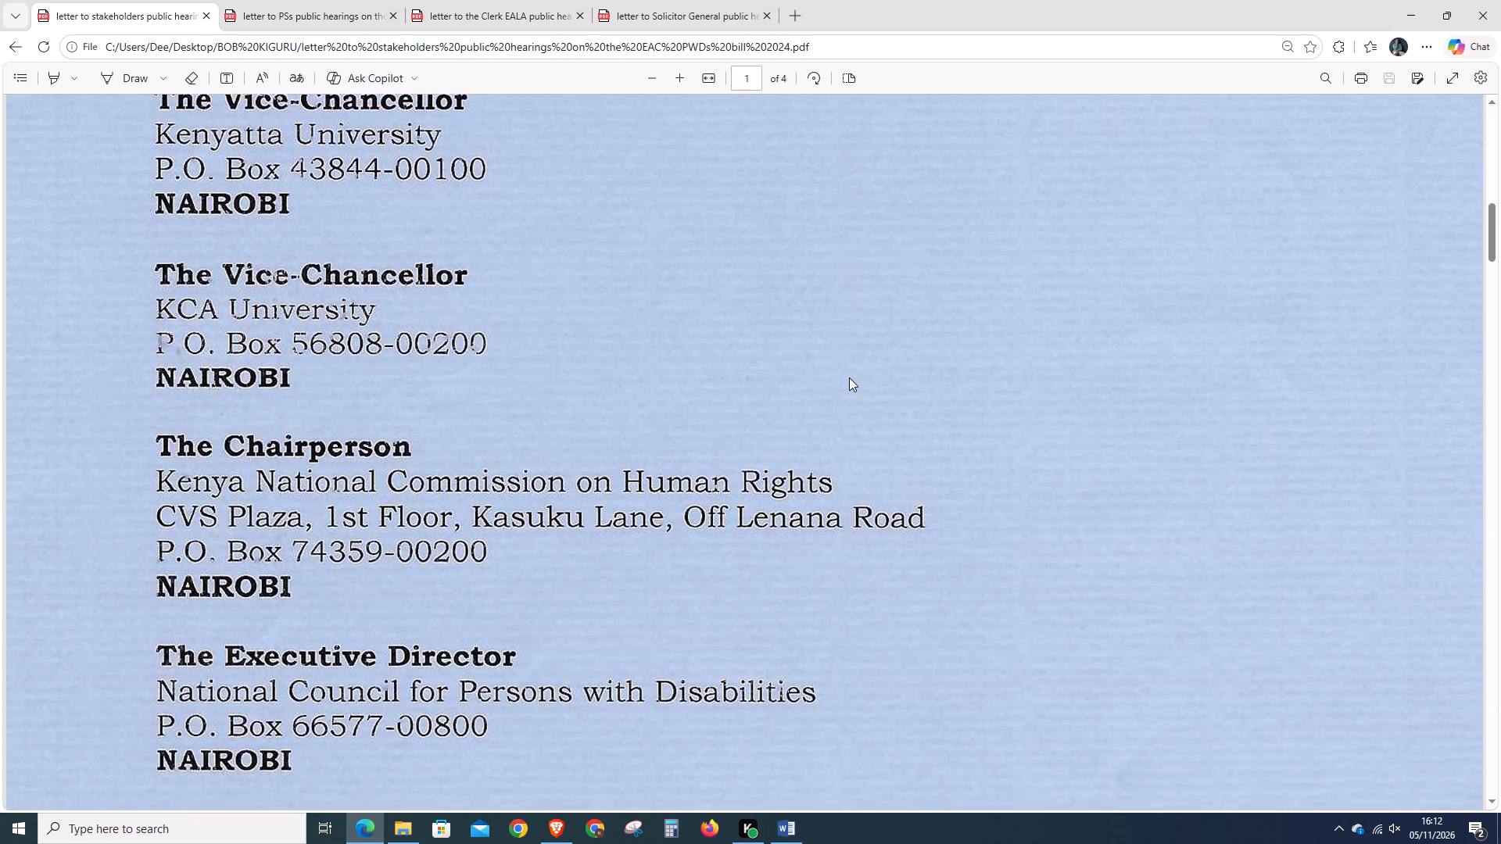
scroll(849, 377, down, 5)
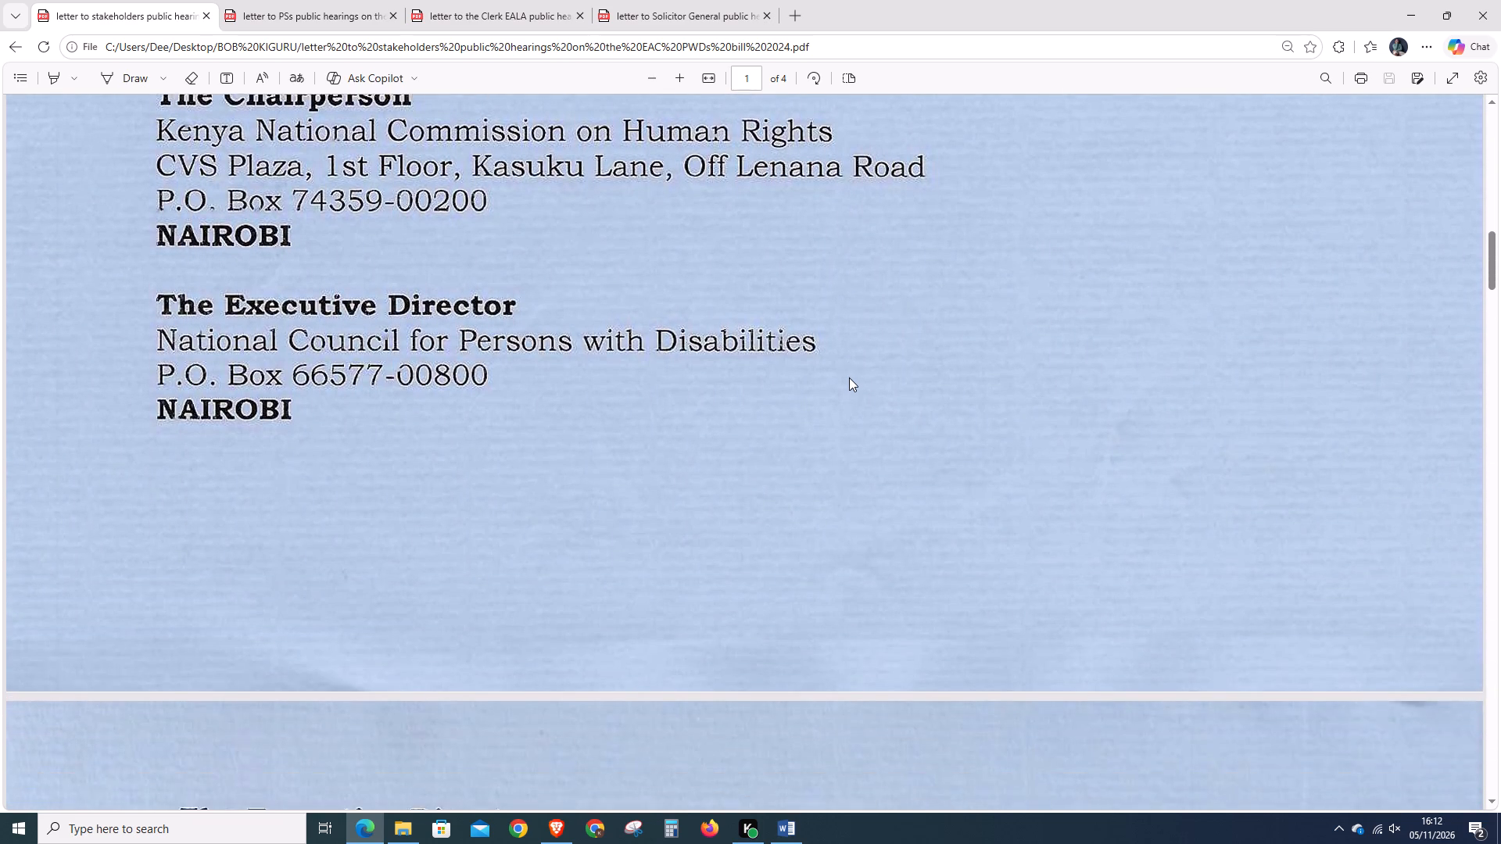
scroll(849, 377, down, 5)
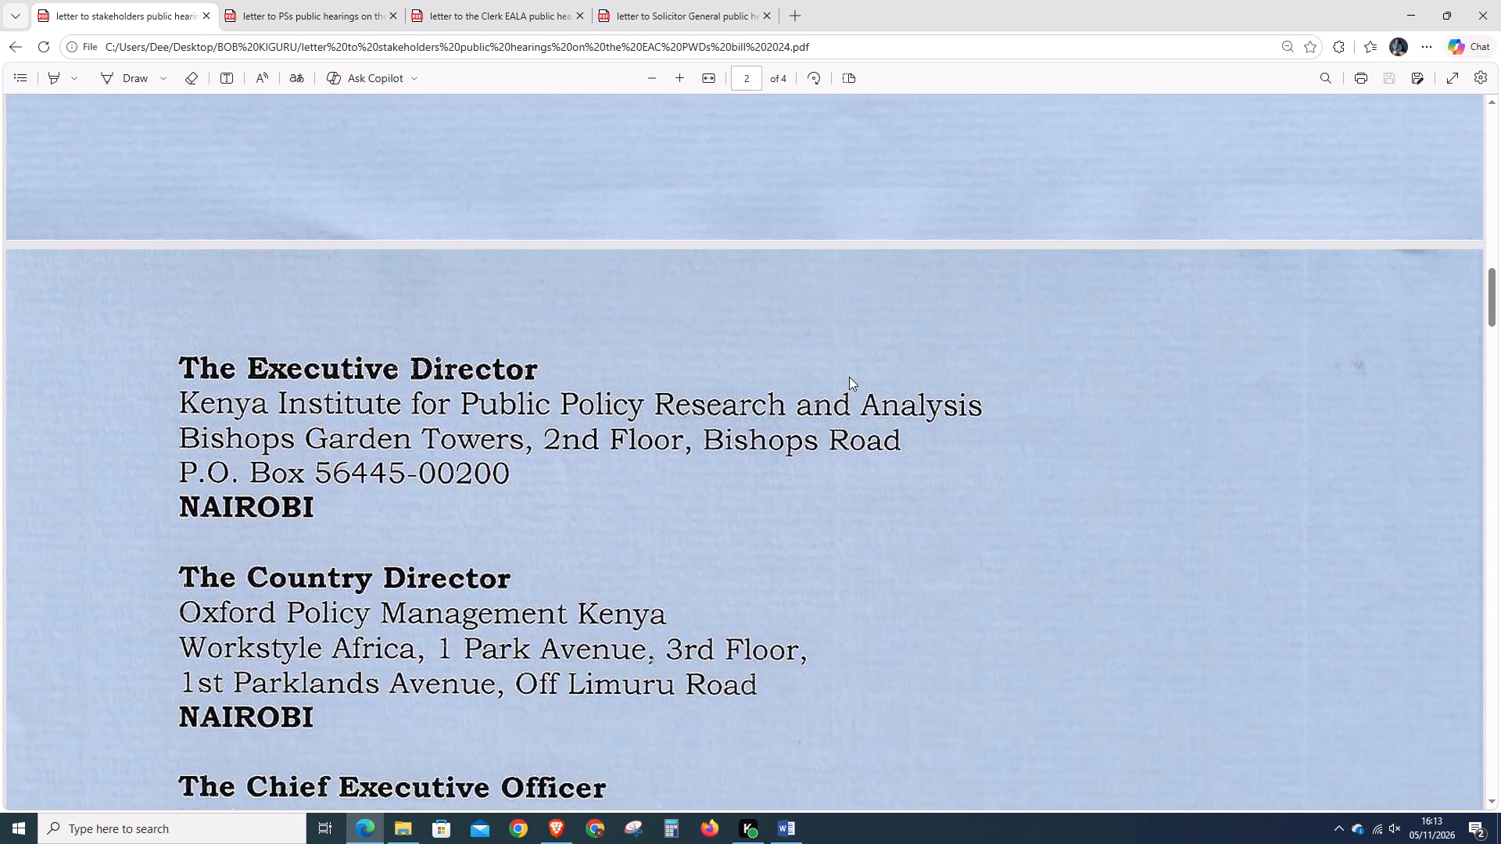
Review the addressees on page 2 of the stakeholders letter, from the Kenya Institute for Public Policy Research and Analysis to the Albinism Society.
scroll(849, 377, down, 4)
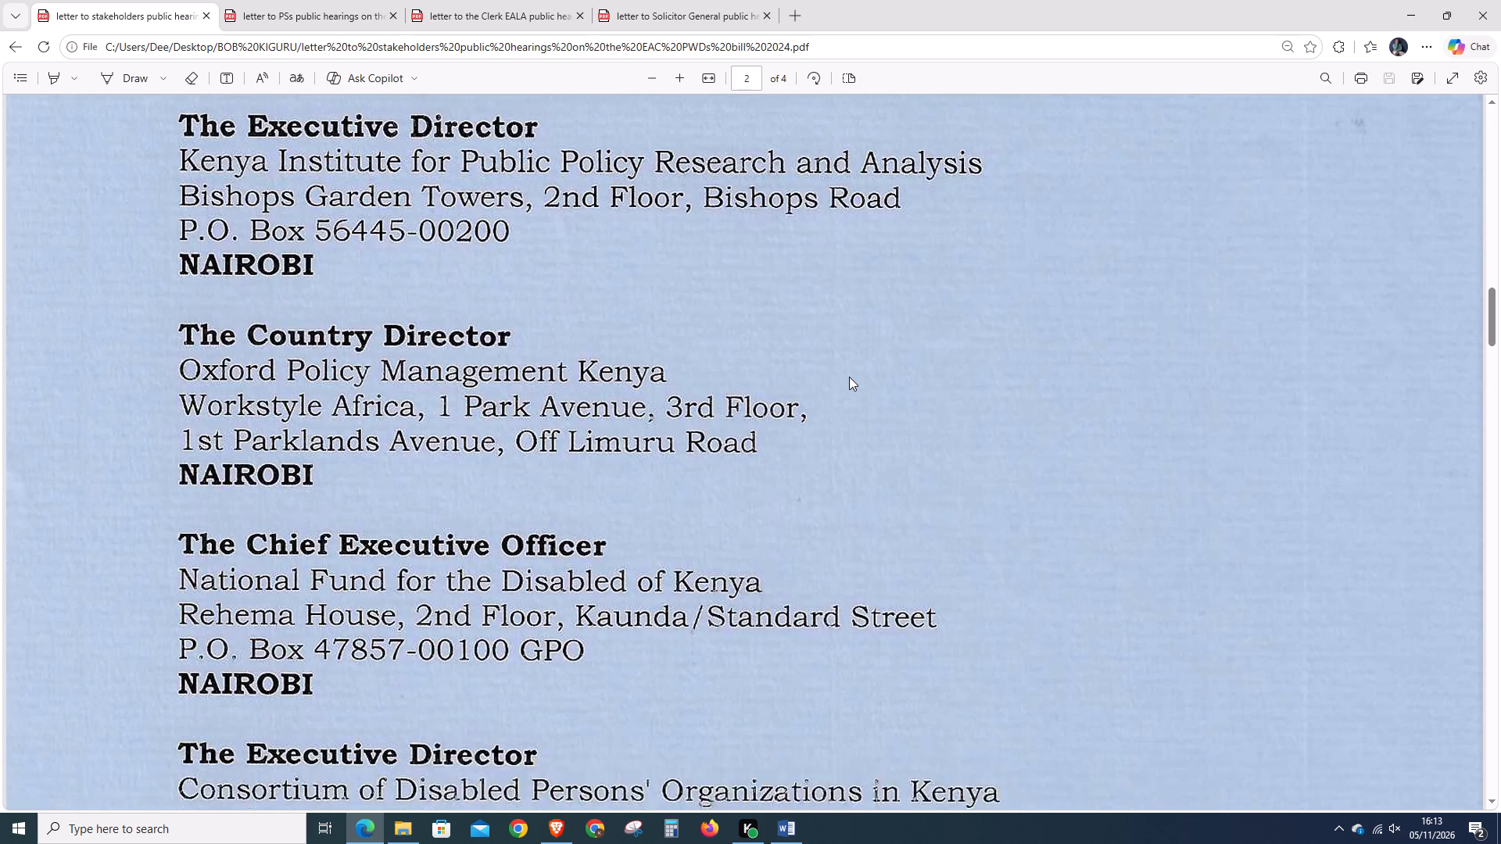
scroll(849, 377, down, 2)
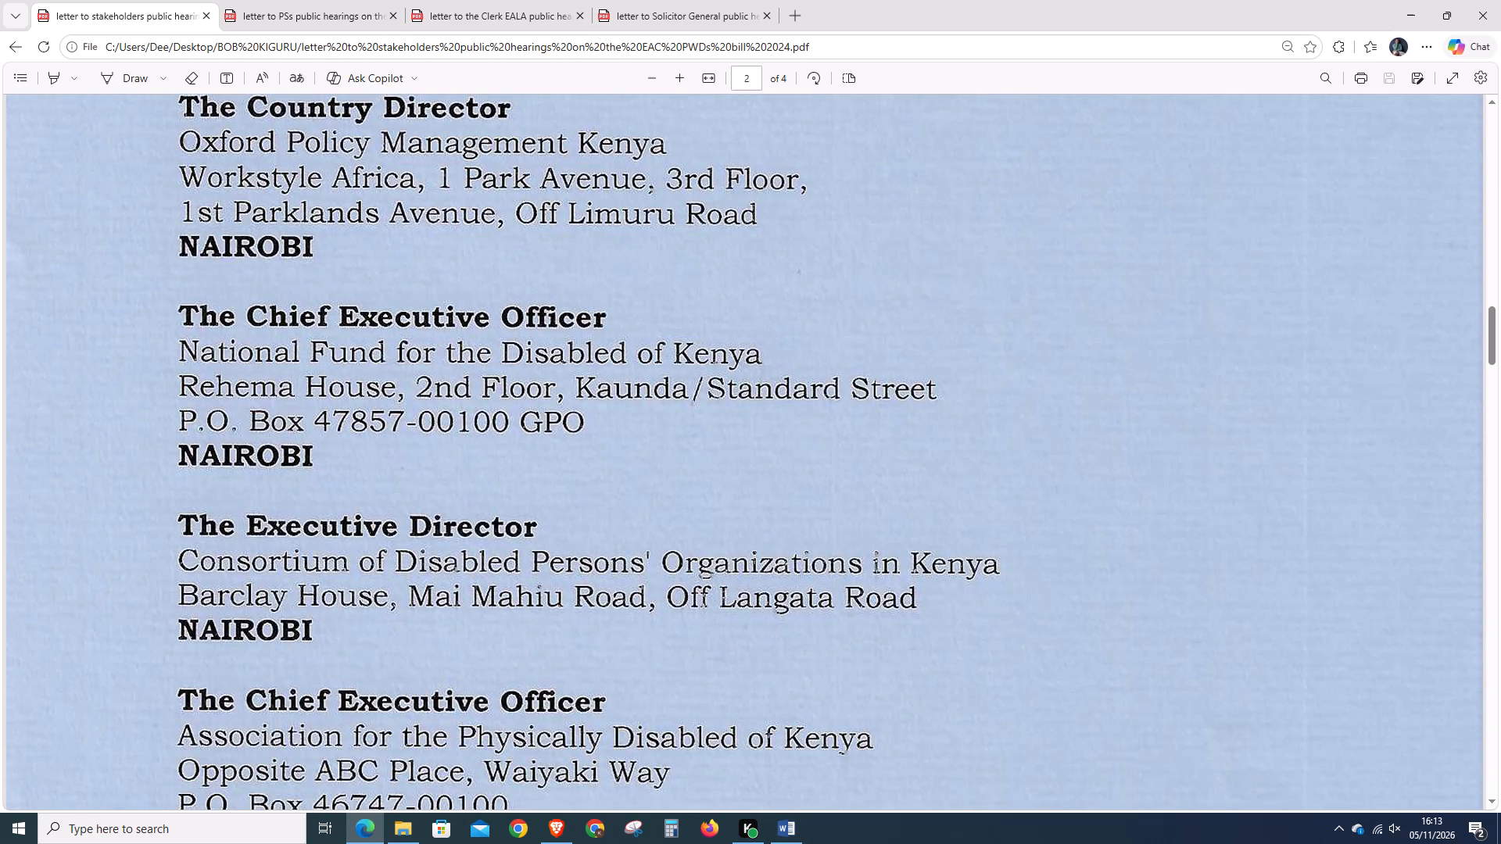
scroll(849, 376, down, 2)
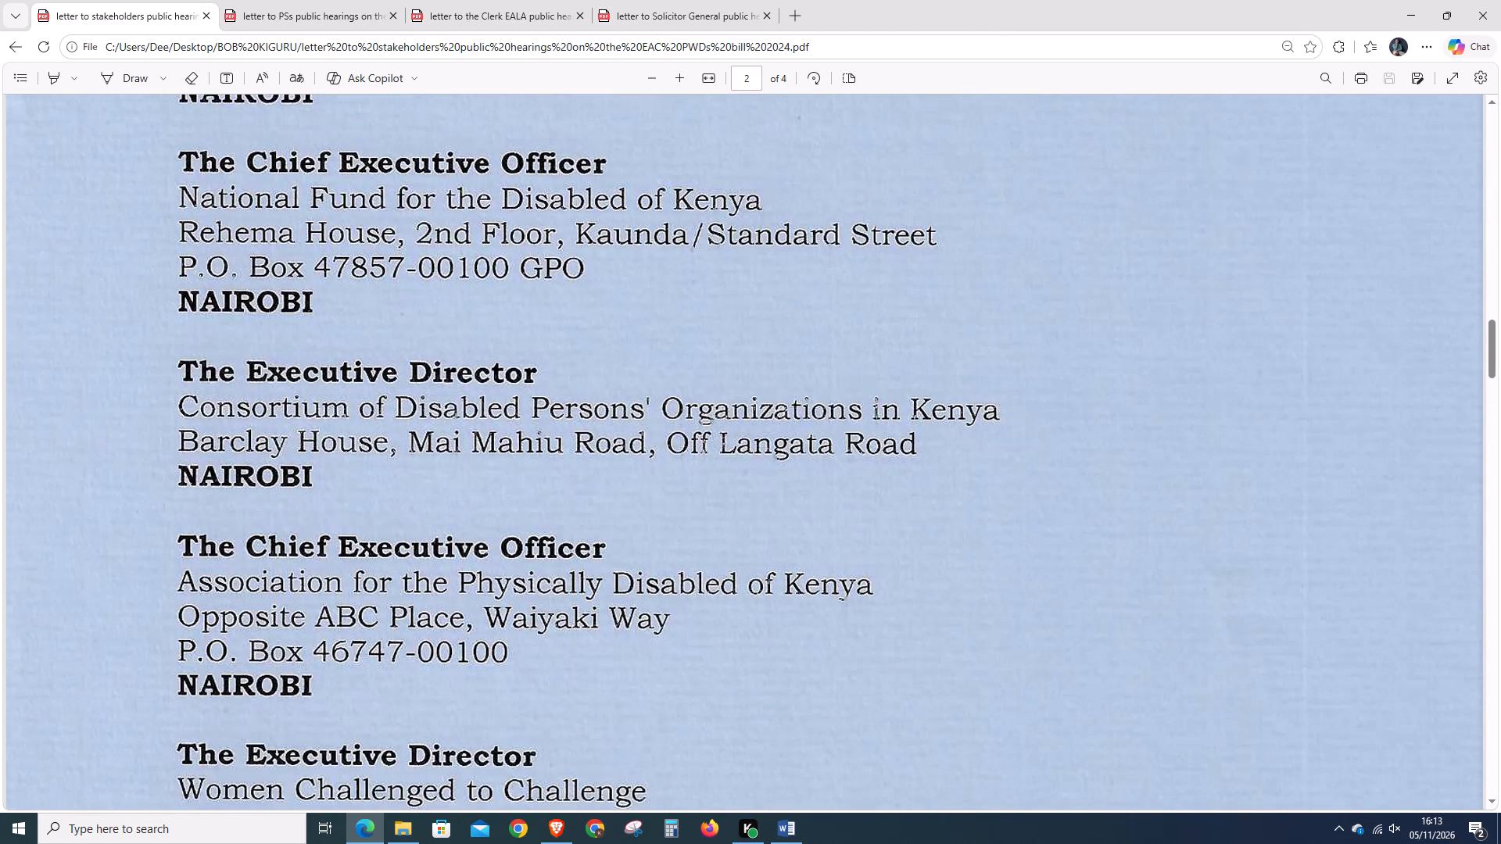
scroll(849, 376, down, 2)
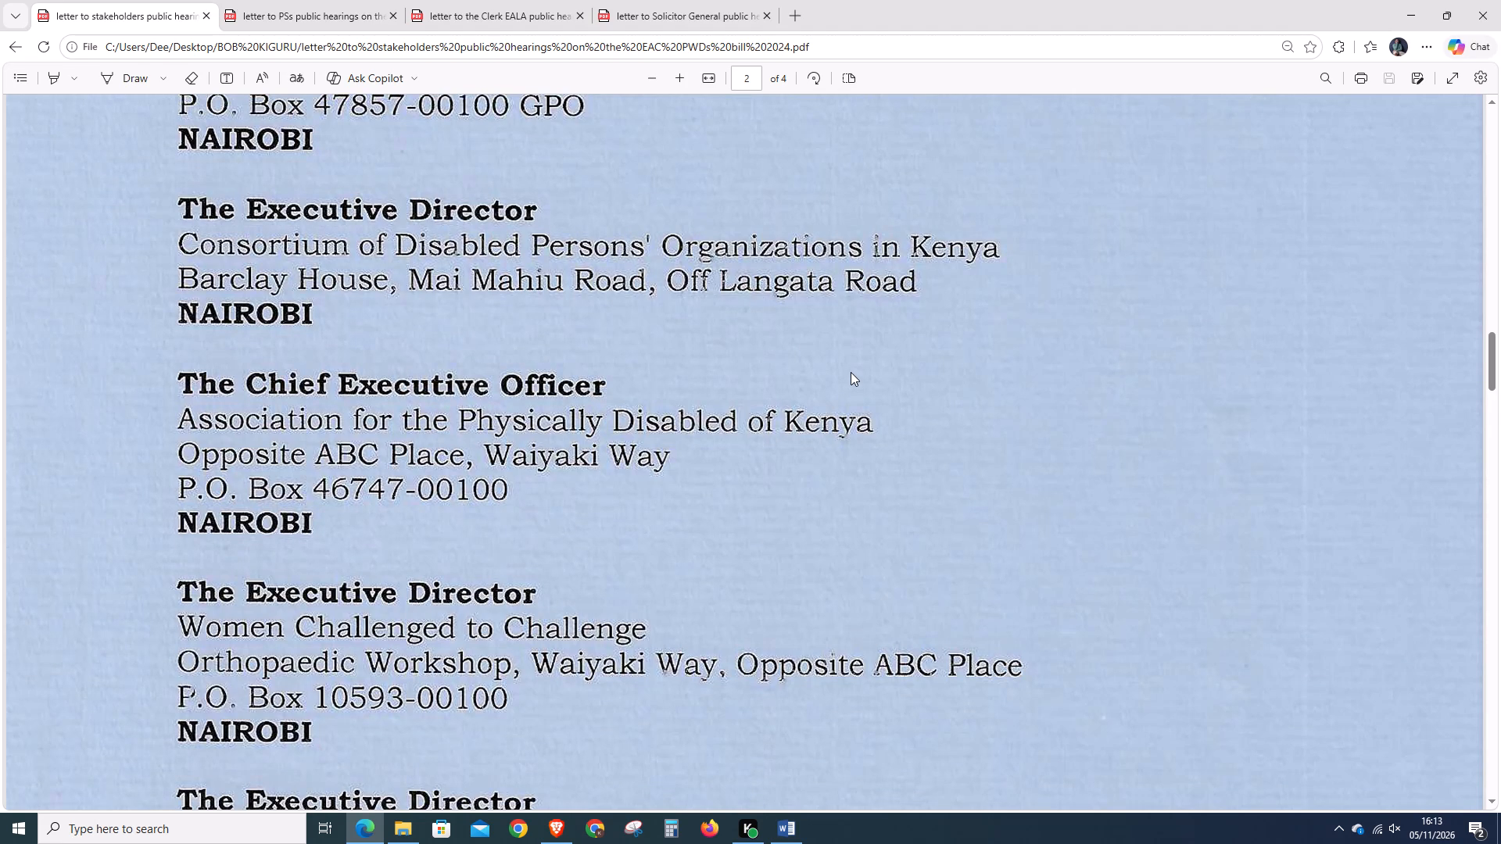
scroll(851, 371, down, 3)
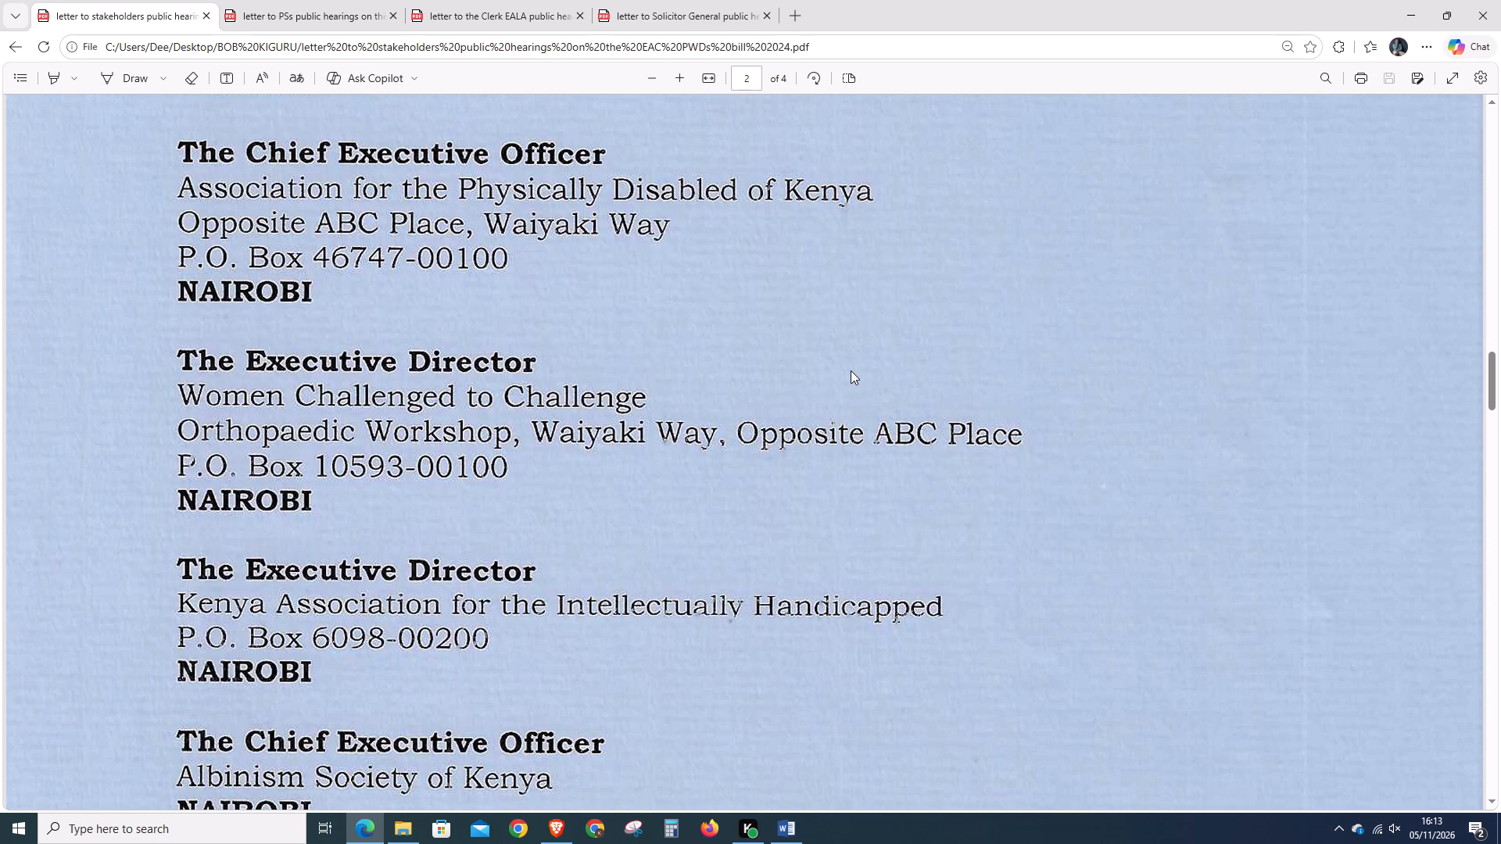
scroll(851, 370, down, 4)
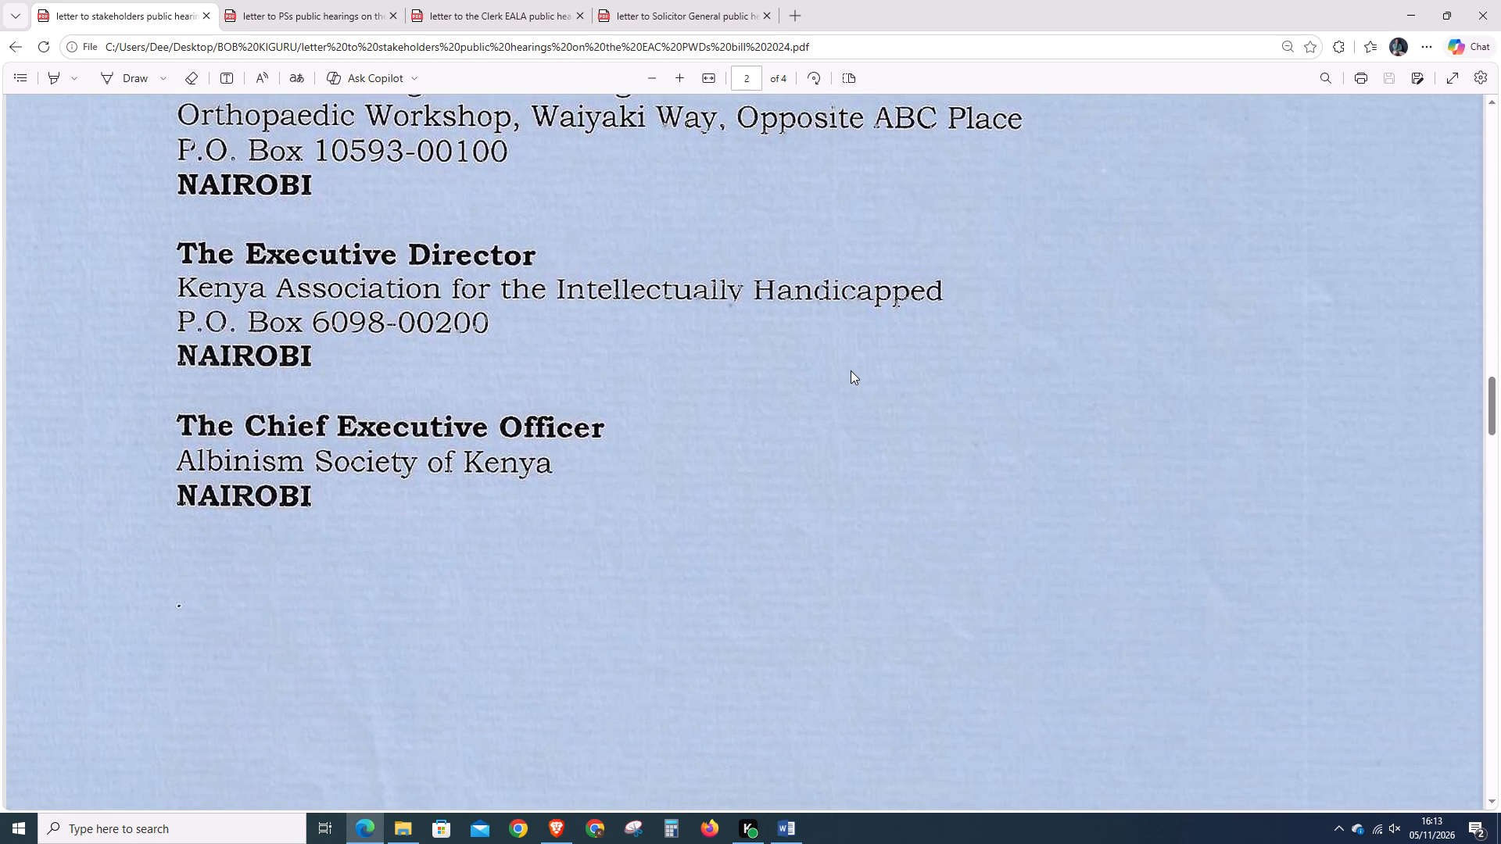
Review the remaining addressees on pages 3 and 4 of the stakeholders letter, down to its subject heading and opening paragraph.
scroll(851, 370, down, 12)
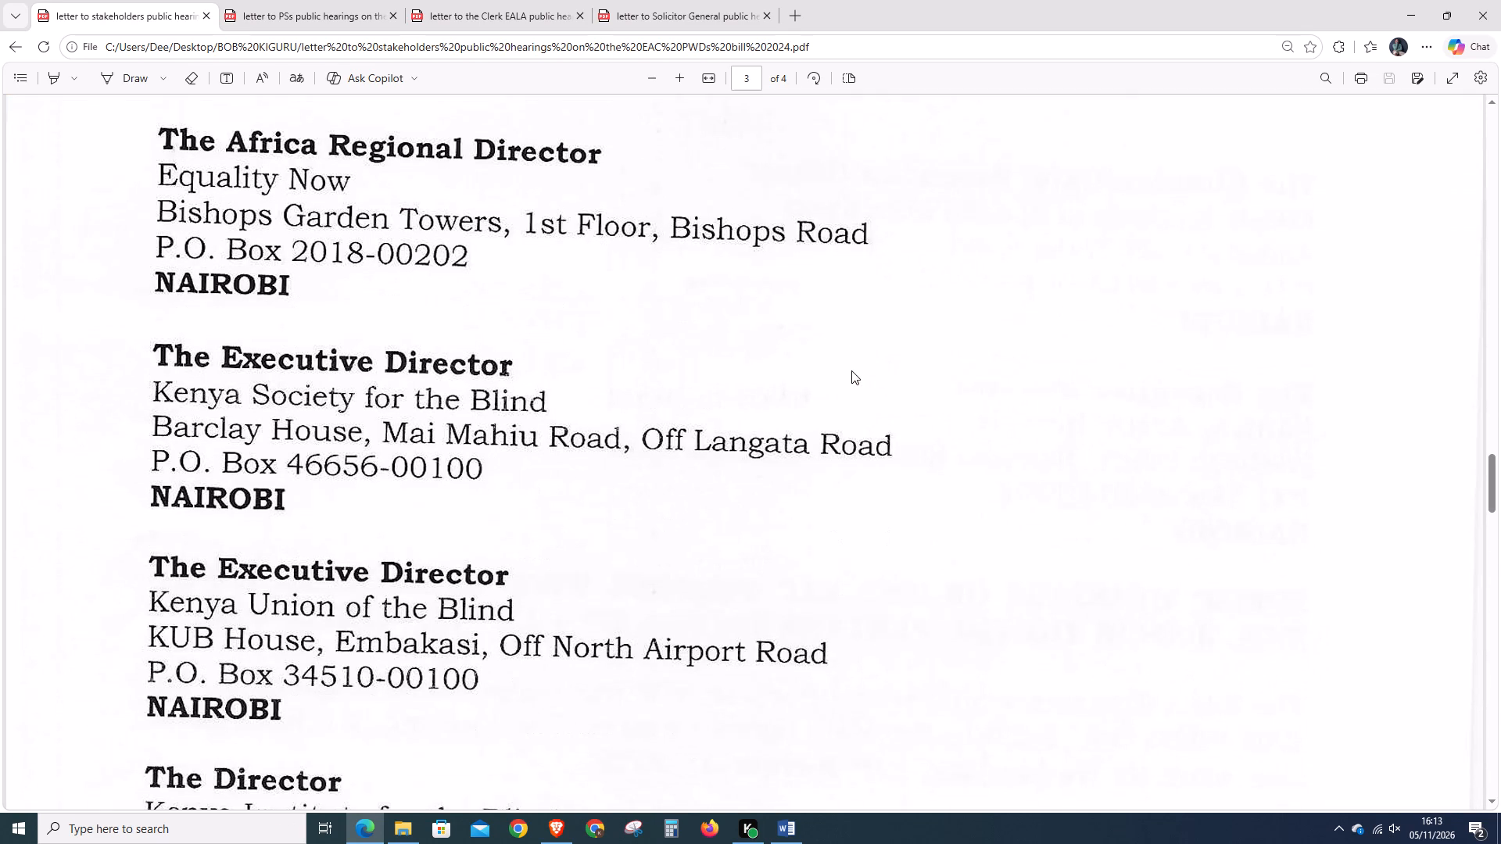
scroll(851, 370, down, 2)
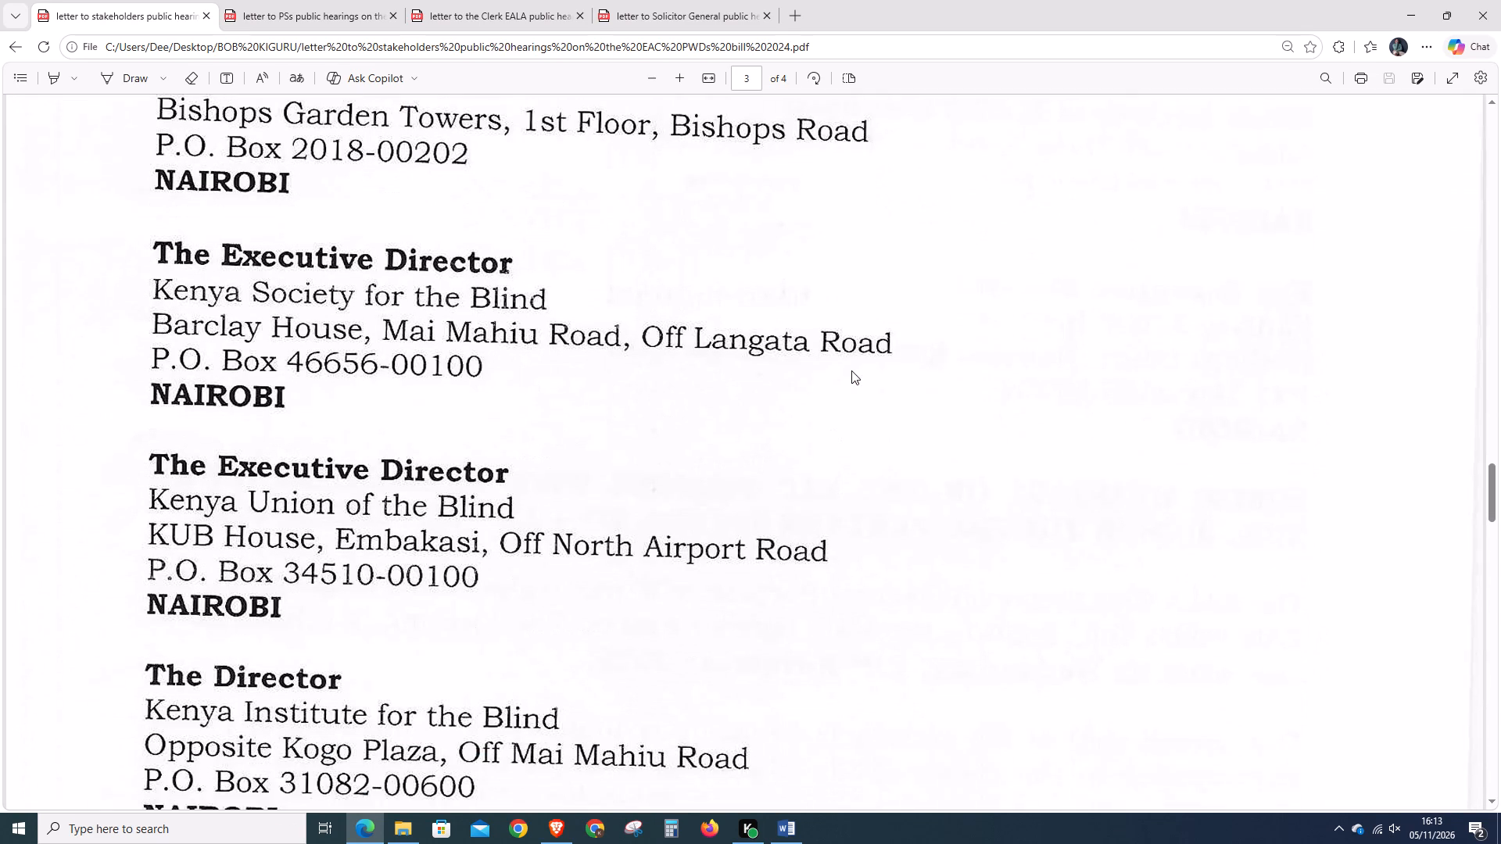
scroll(851, 370, down, 3)
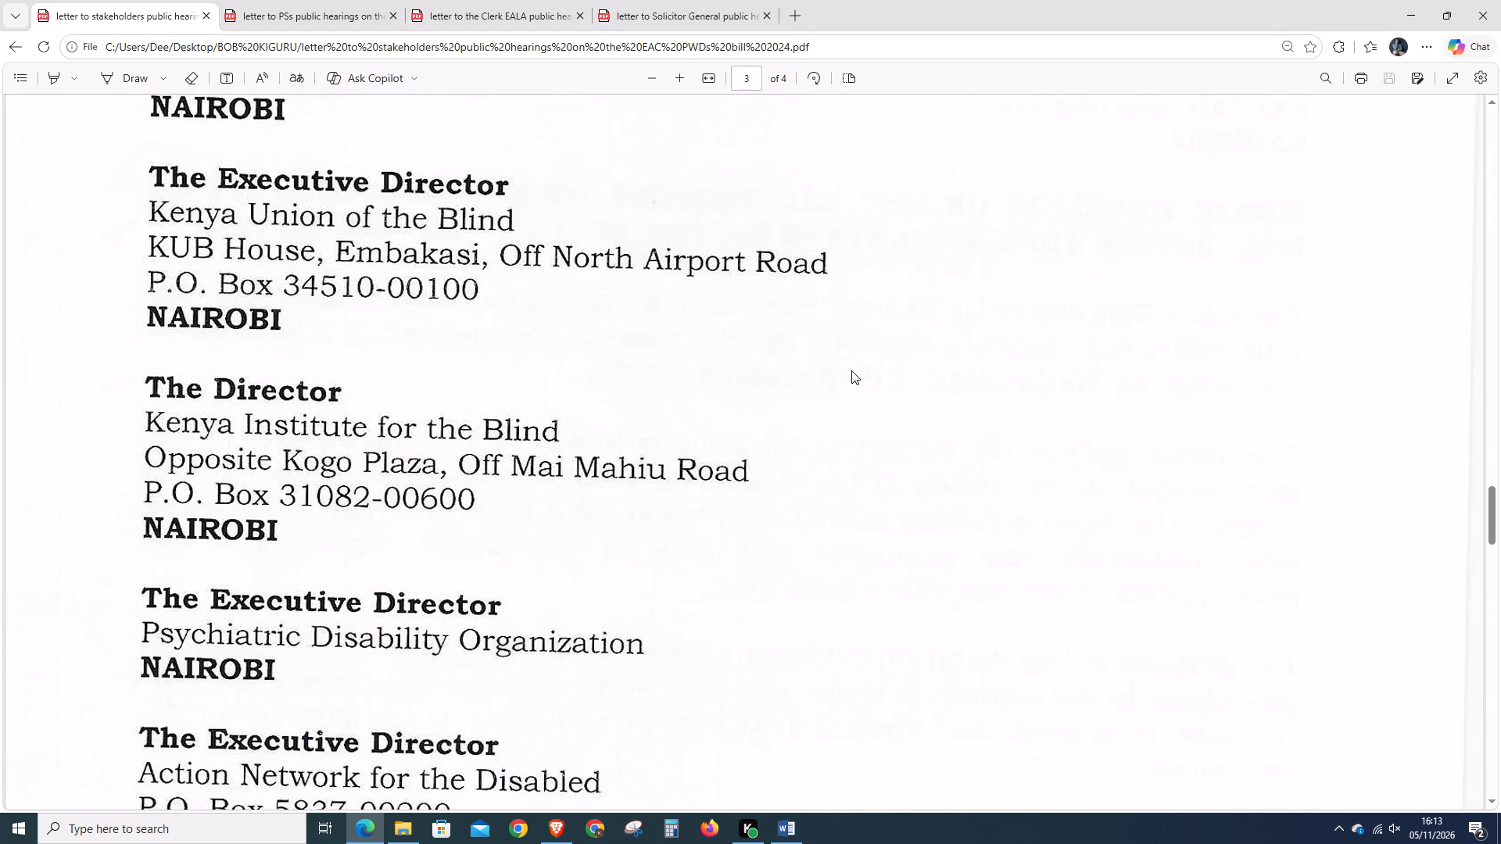
scroll(851, 370, down, 4)
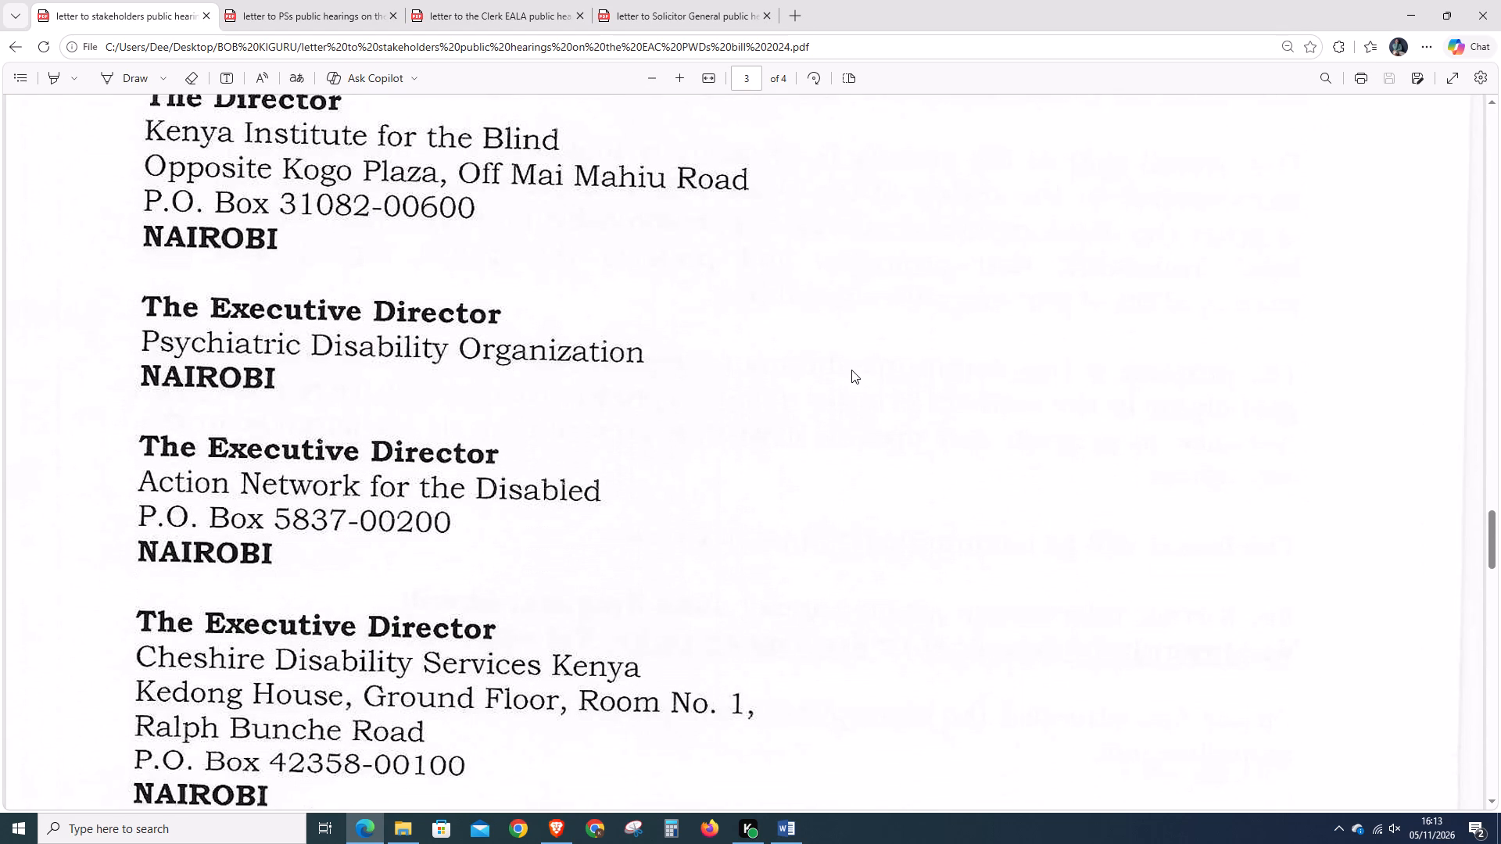
scroll(851, 370, down, 14)
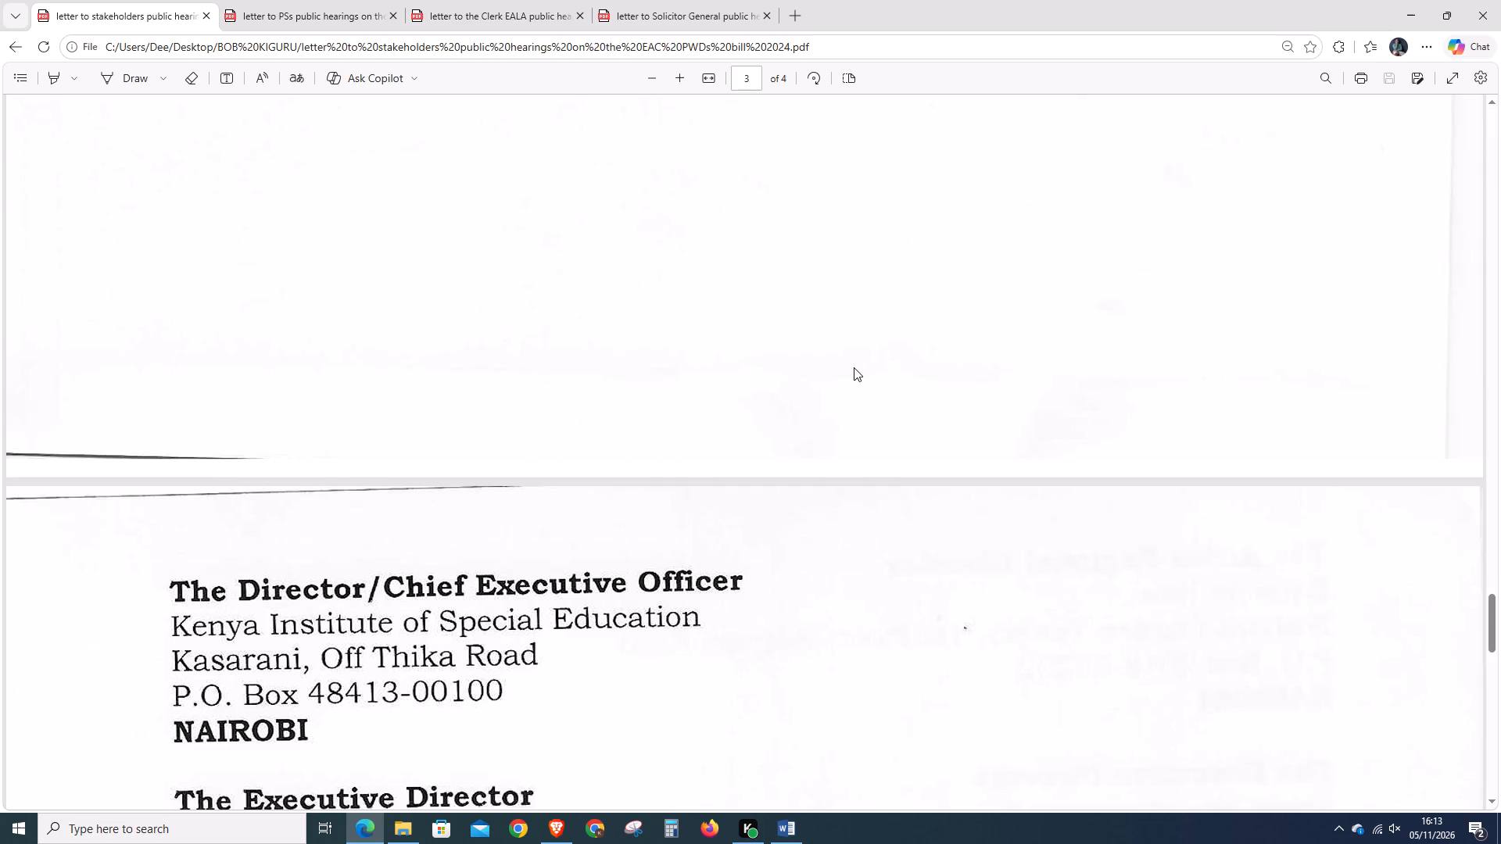
scroll(854, 367, down, 4)
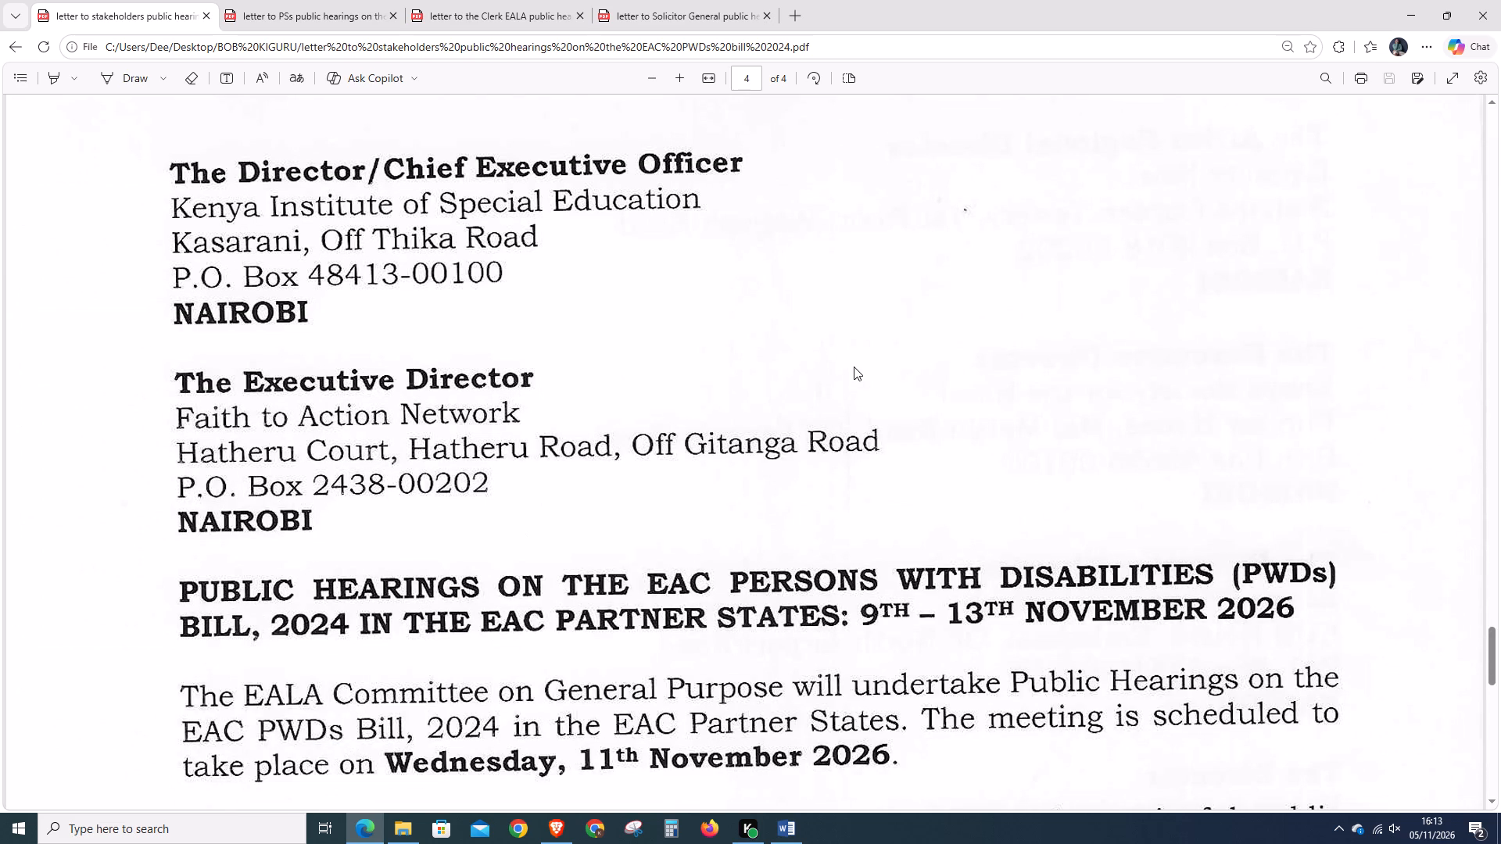
scroll(854, 367, down, 1)
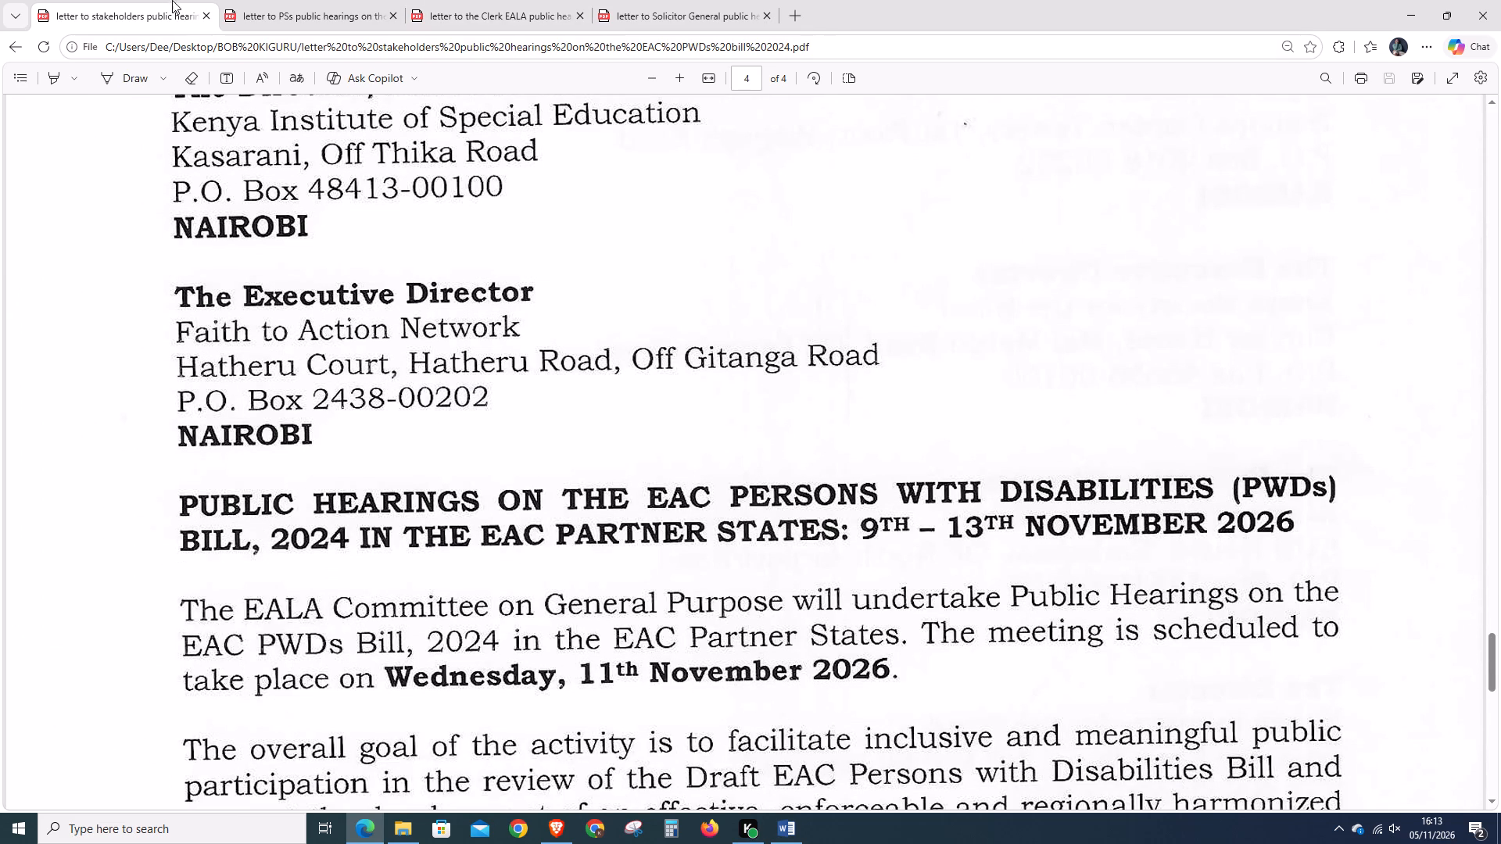
Close the four public-hearings letter PDFs and the Edge window, returning to the webmail.
click(206, 18)
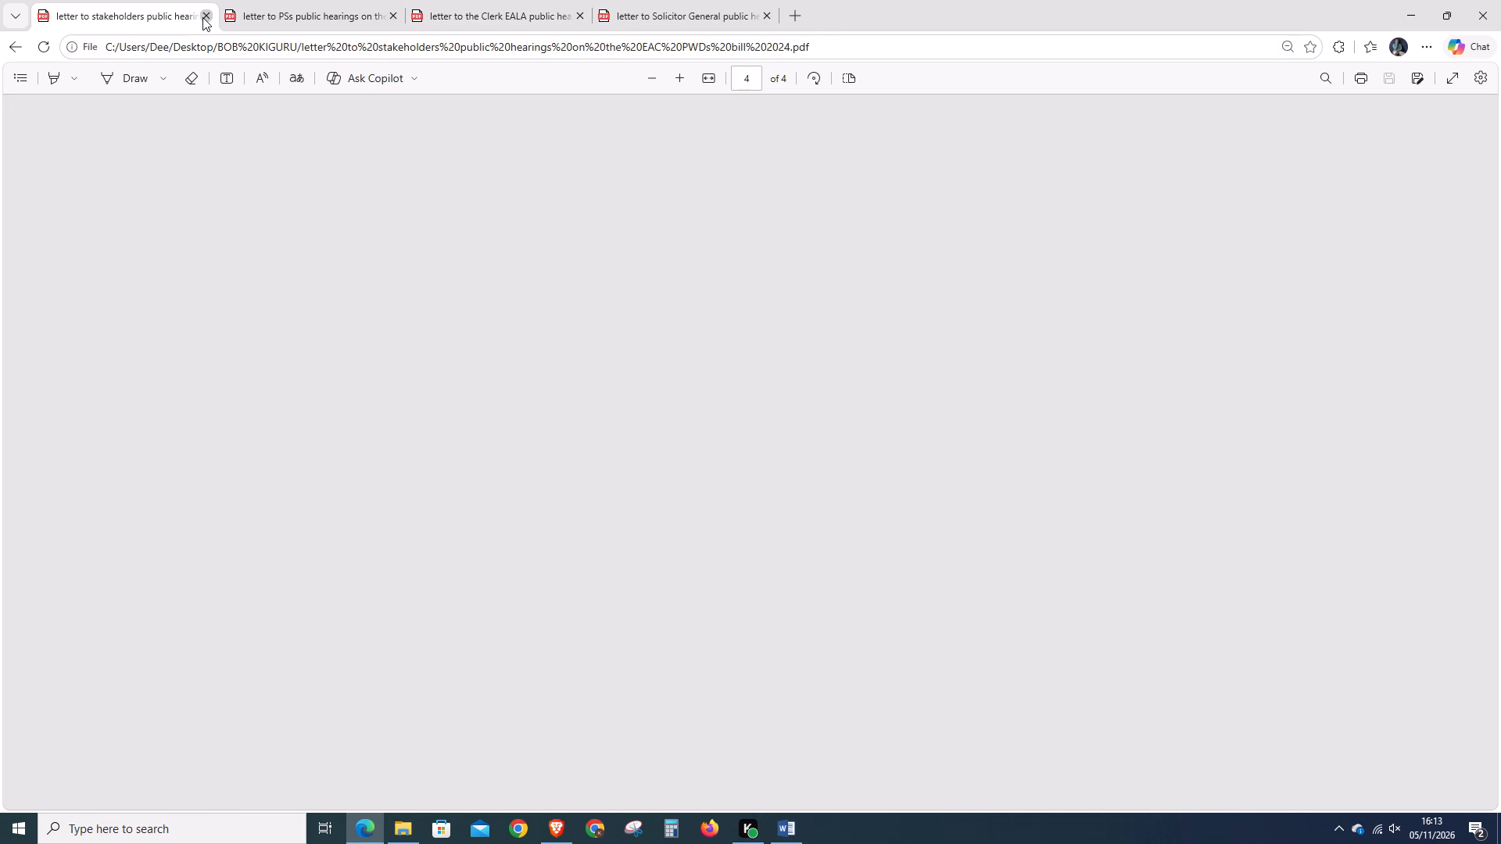
click(202, 16)
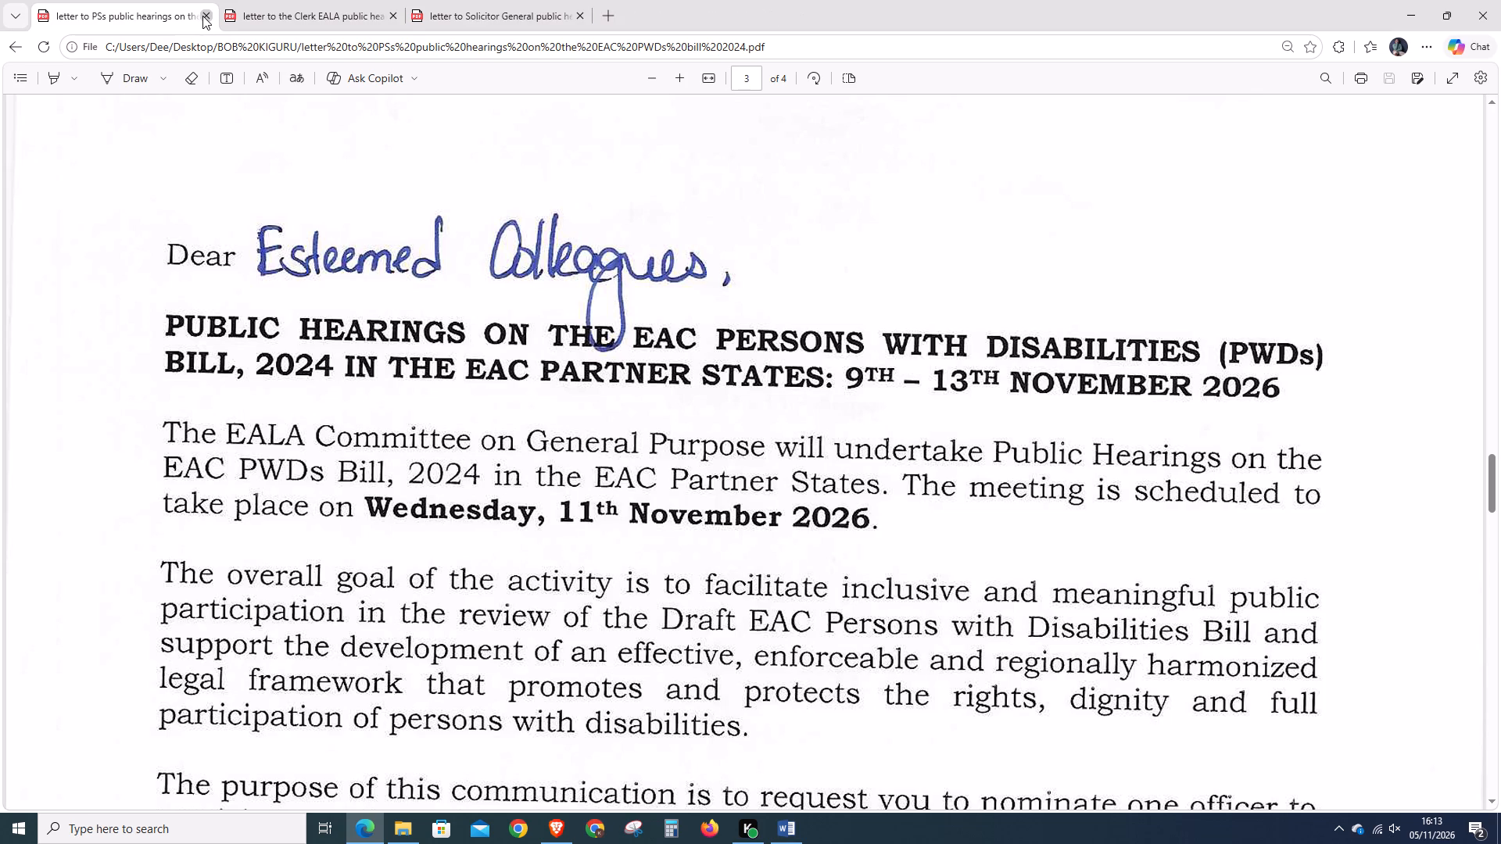
click(202, 16)
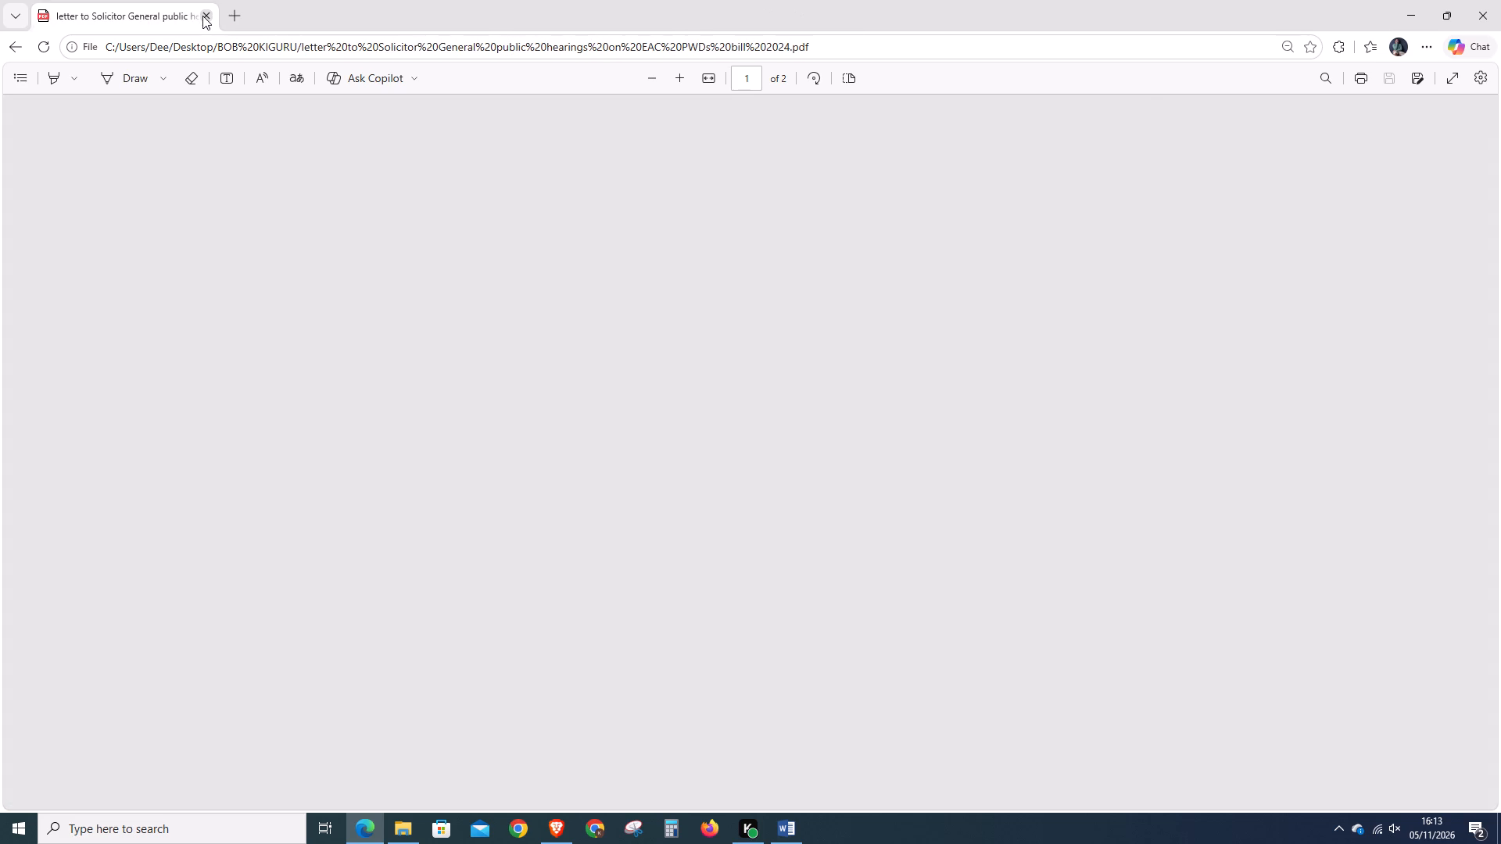
click(202, 16)
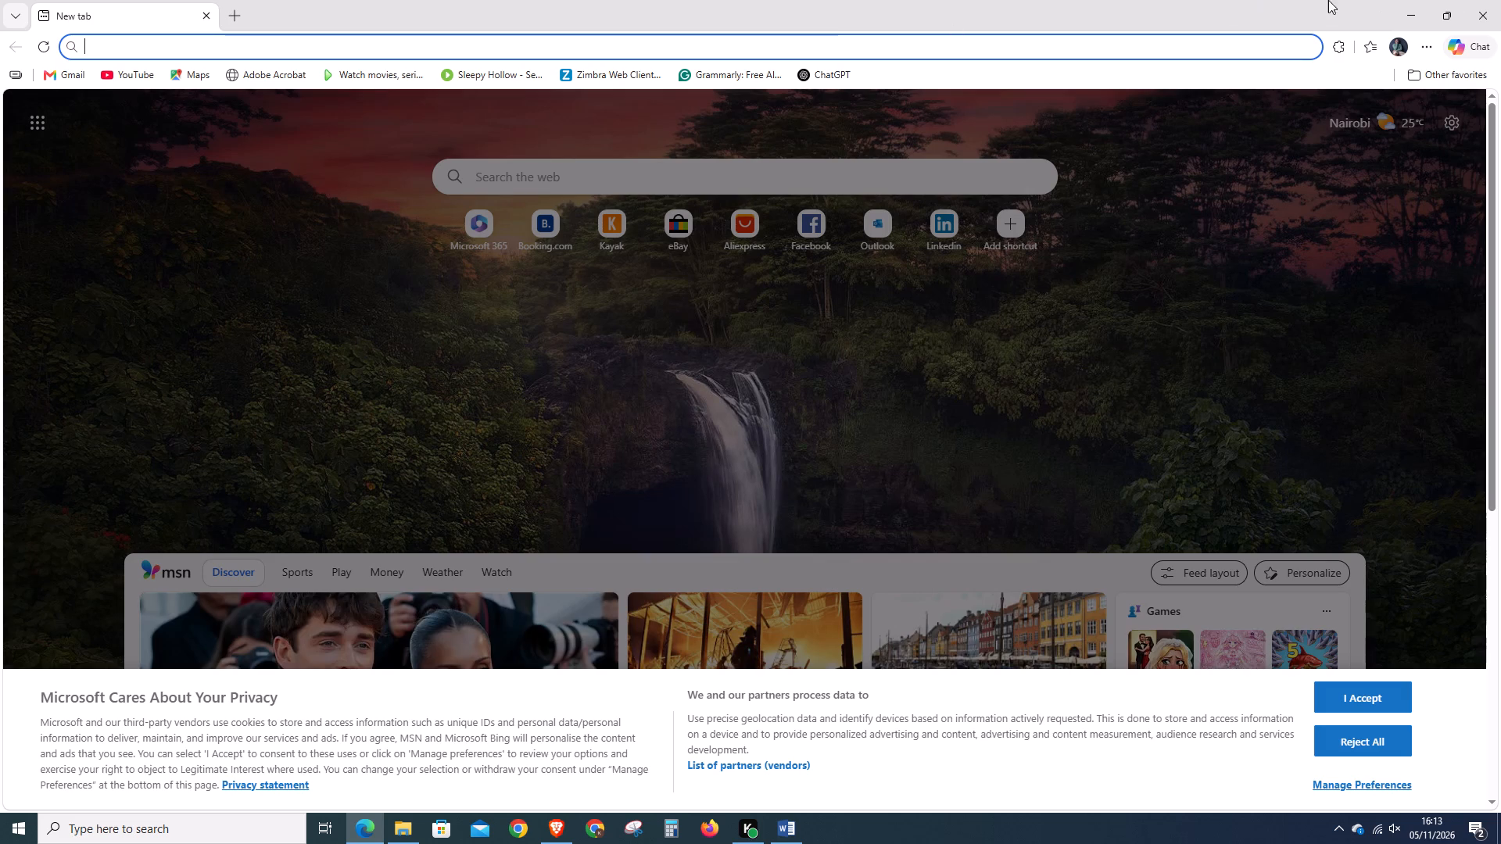
click(1485, 10)
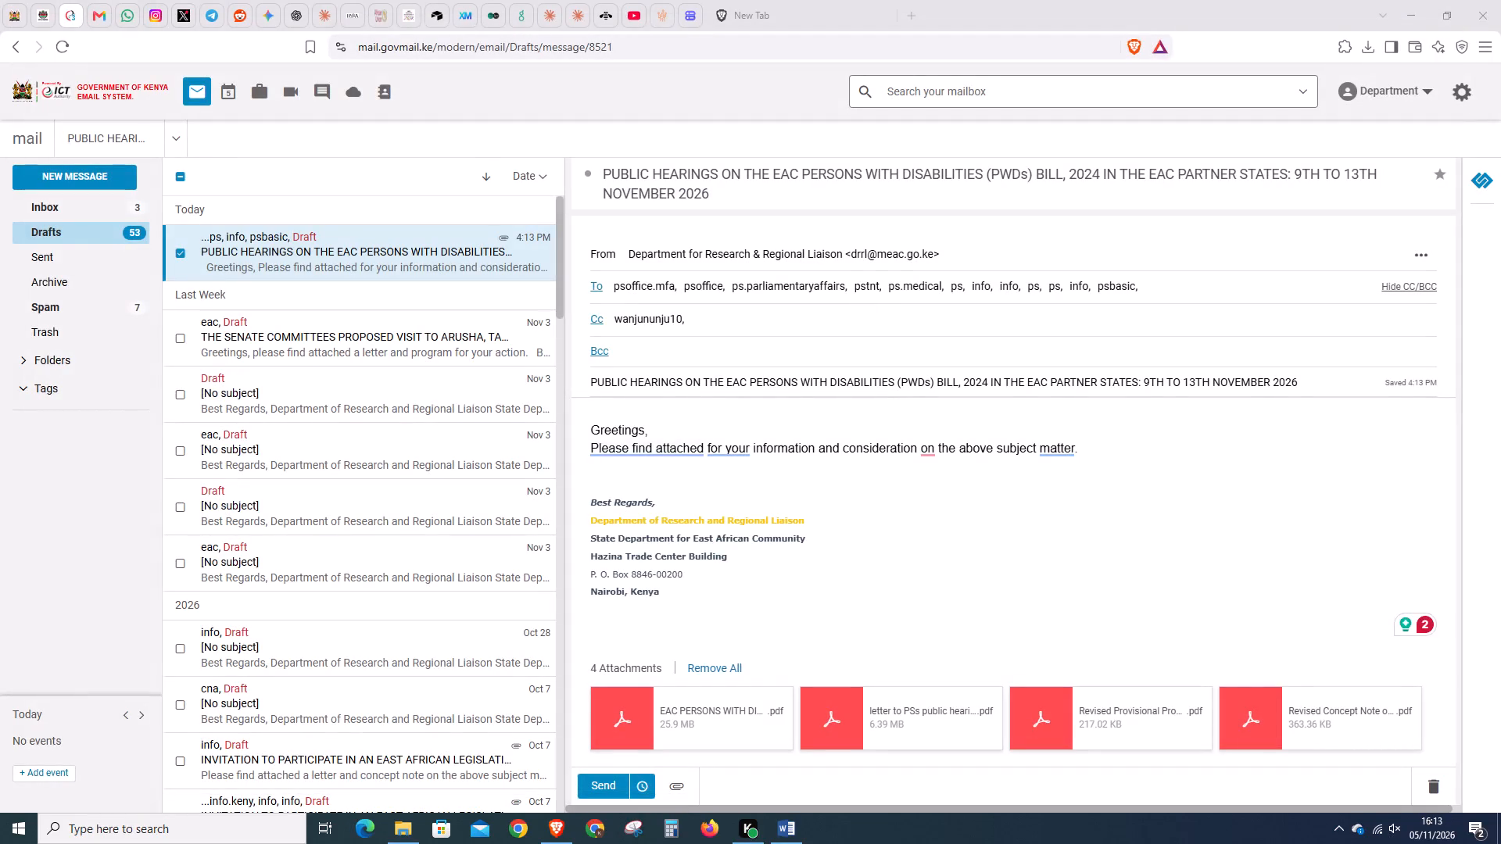
Add the suggested contact matching "vod" as a Cc recipient of the principal secretaries' public-hearings draft and try to send the email.
click(729, 321)
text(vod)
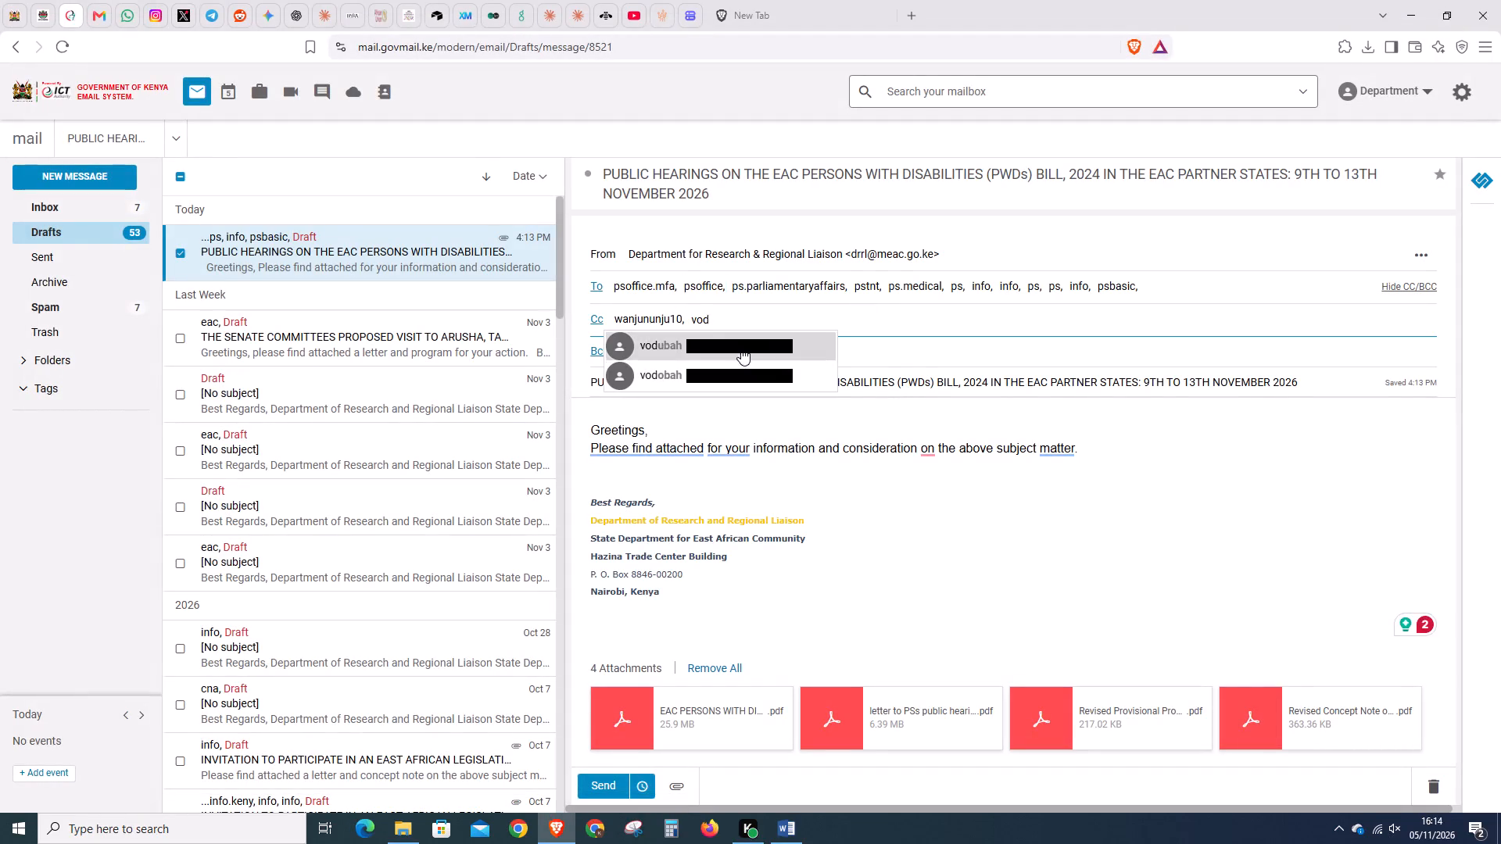
click(741, 348)
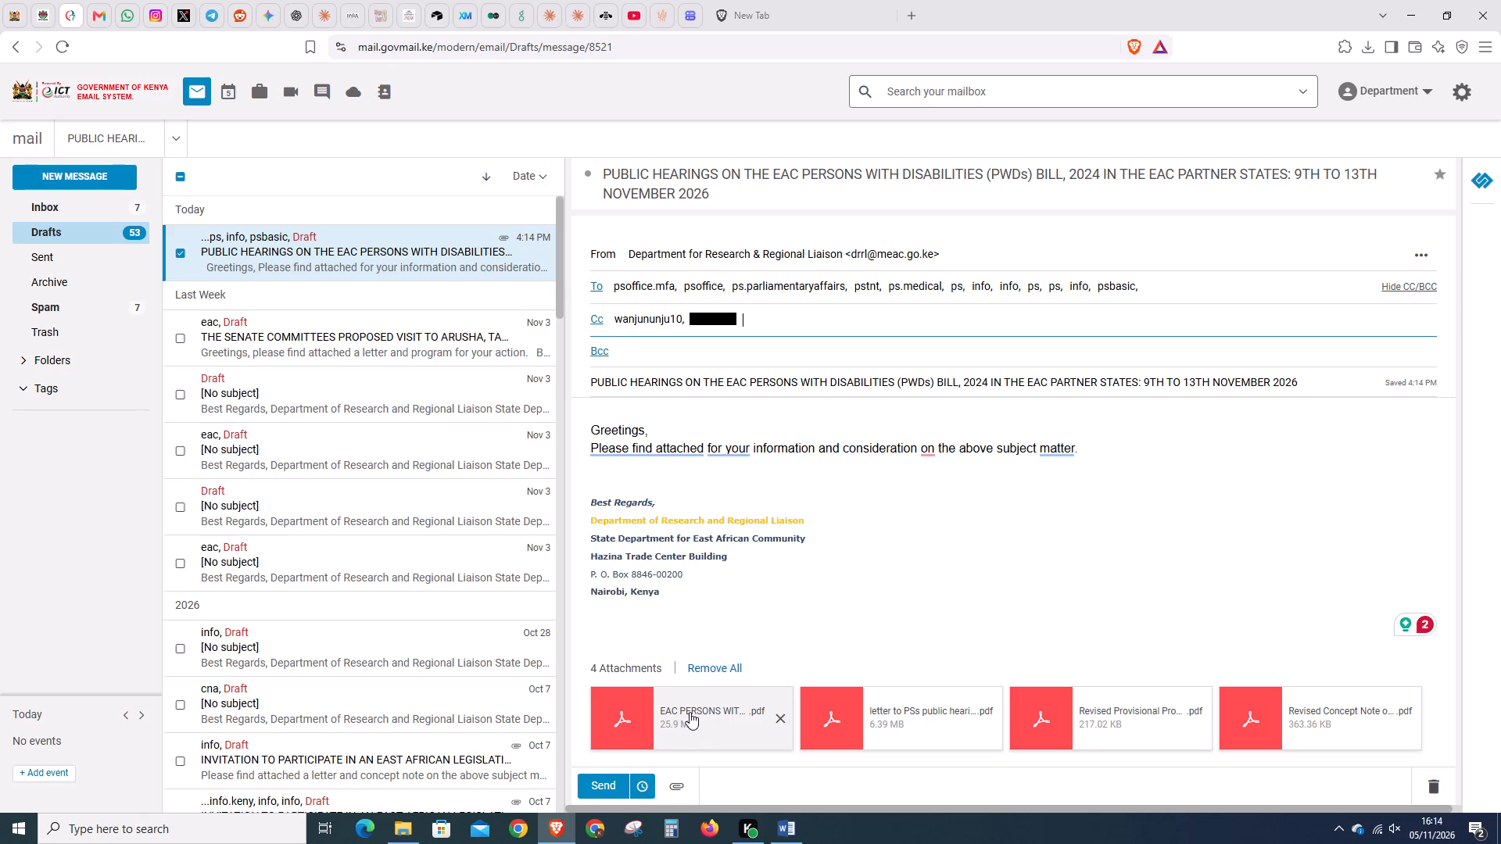
click(604, 785)
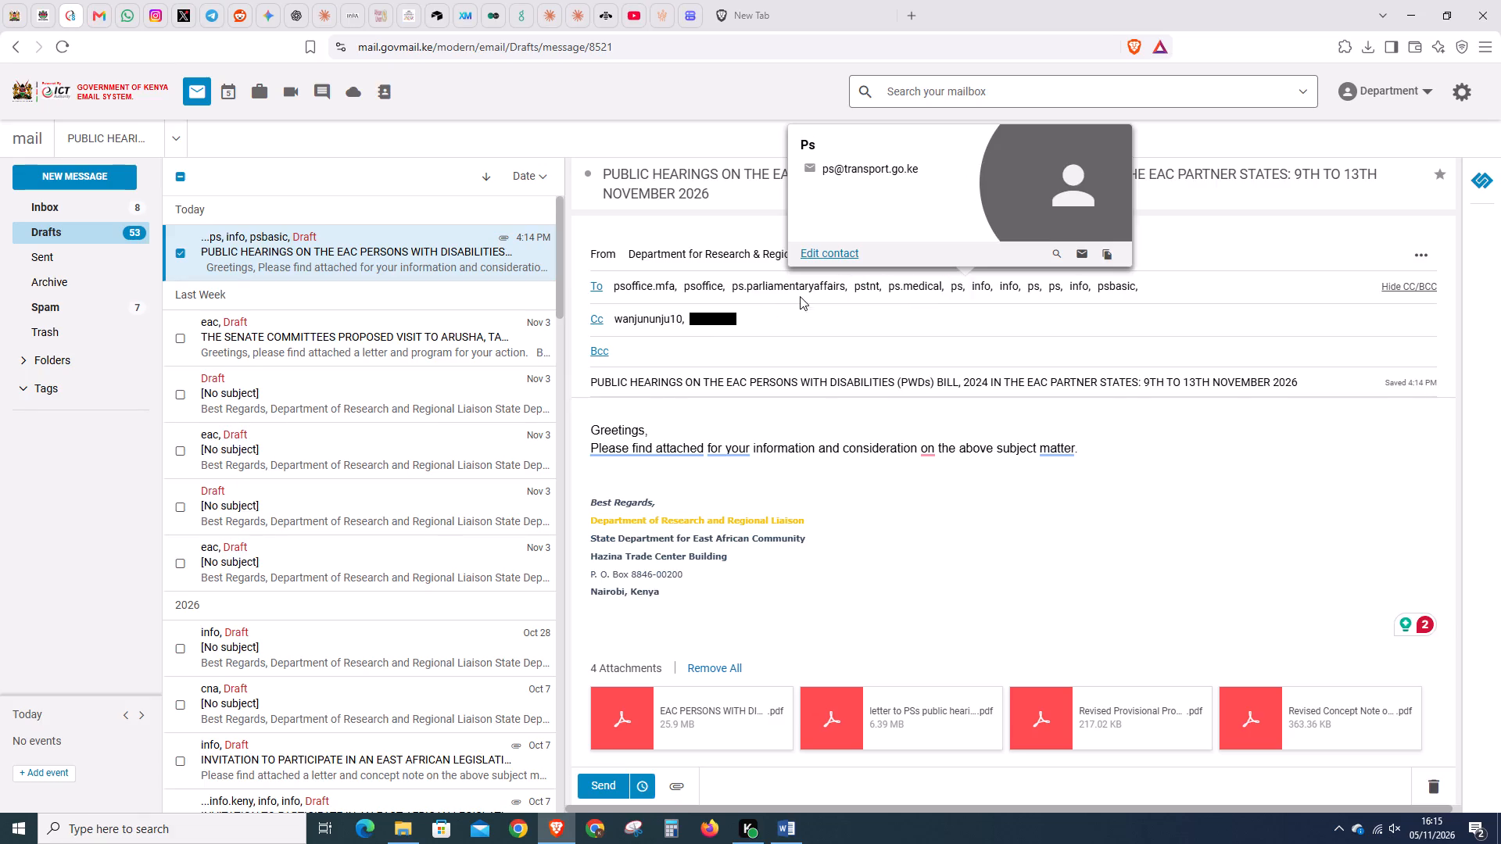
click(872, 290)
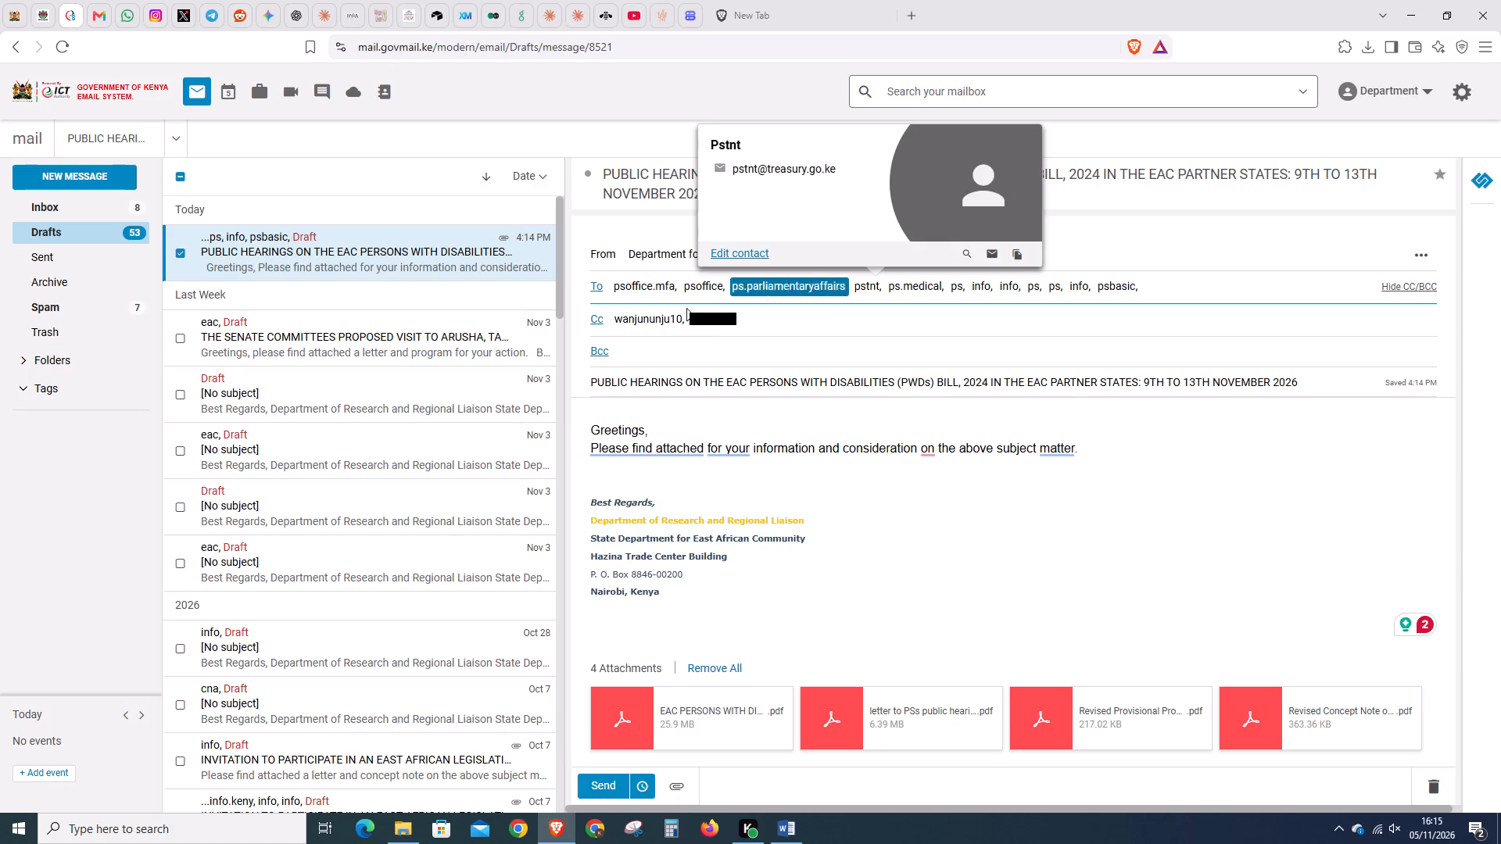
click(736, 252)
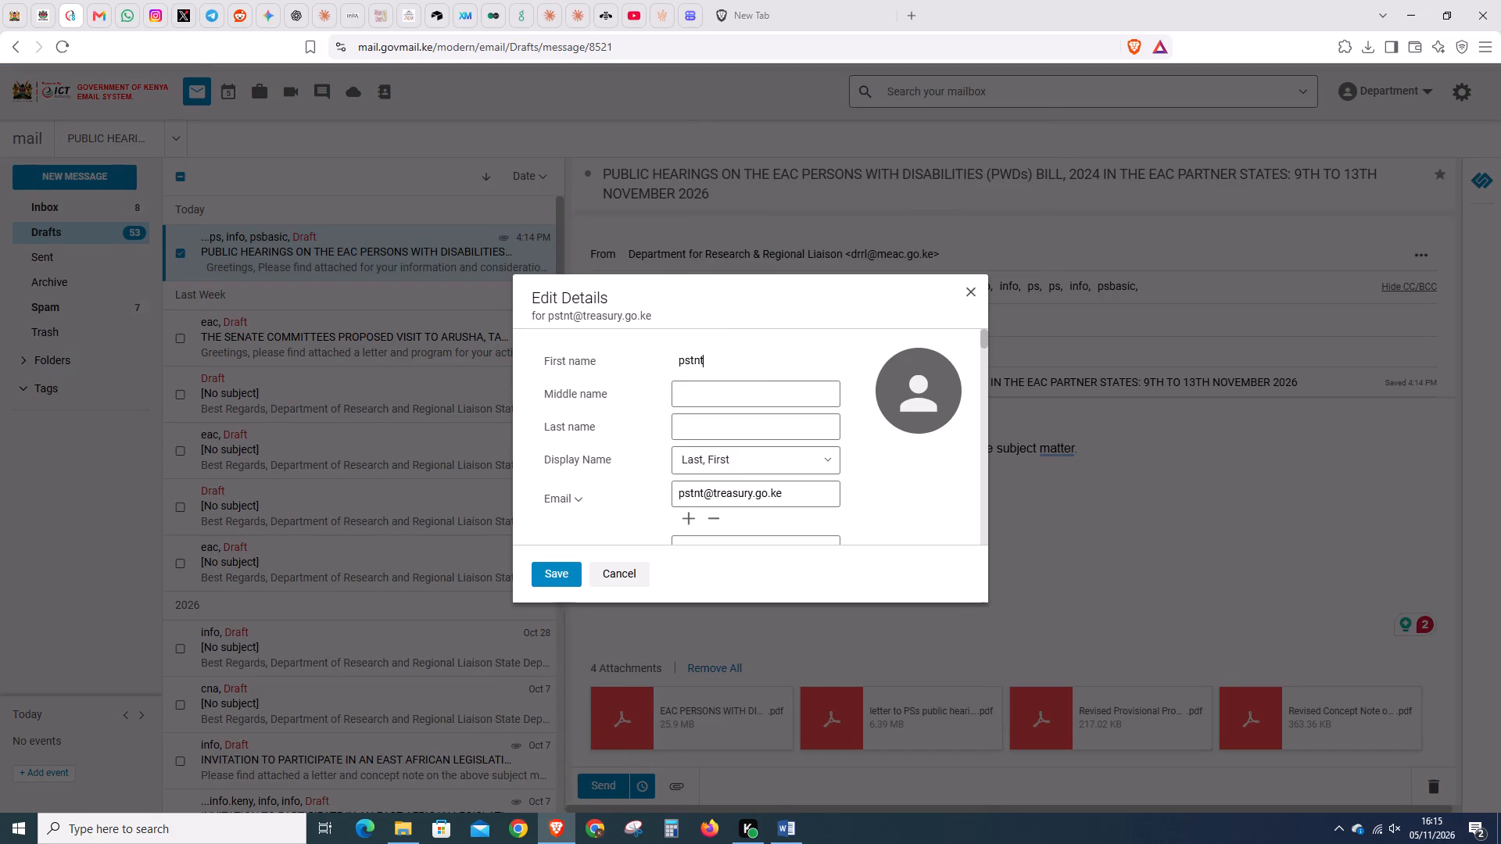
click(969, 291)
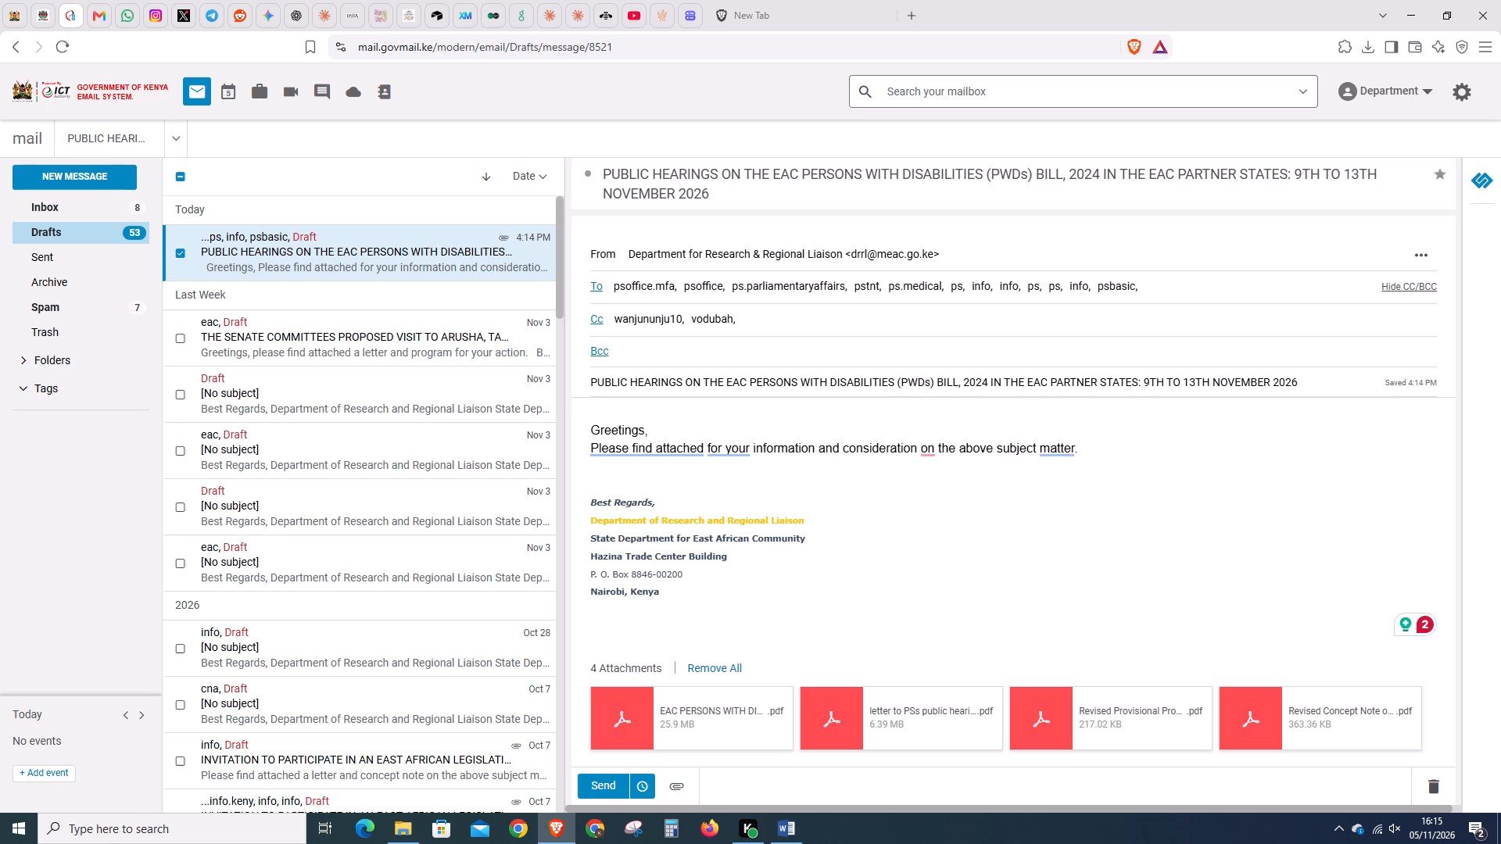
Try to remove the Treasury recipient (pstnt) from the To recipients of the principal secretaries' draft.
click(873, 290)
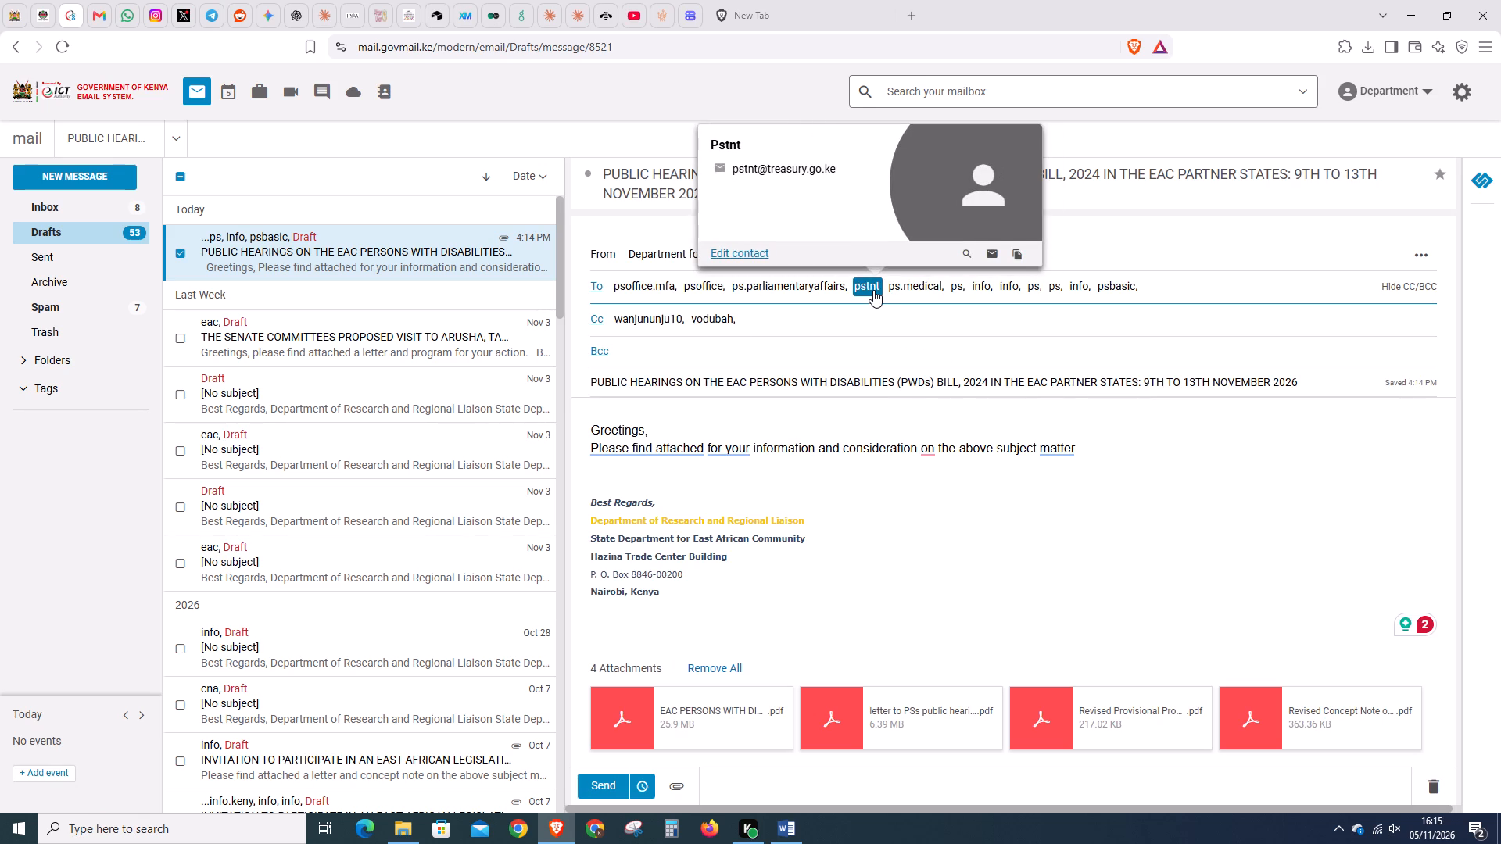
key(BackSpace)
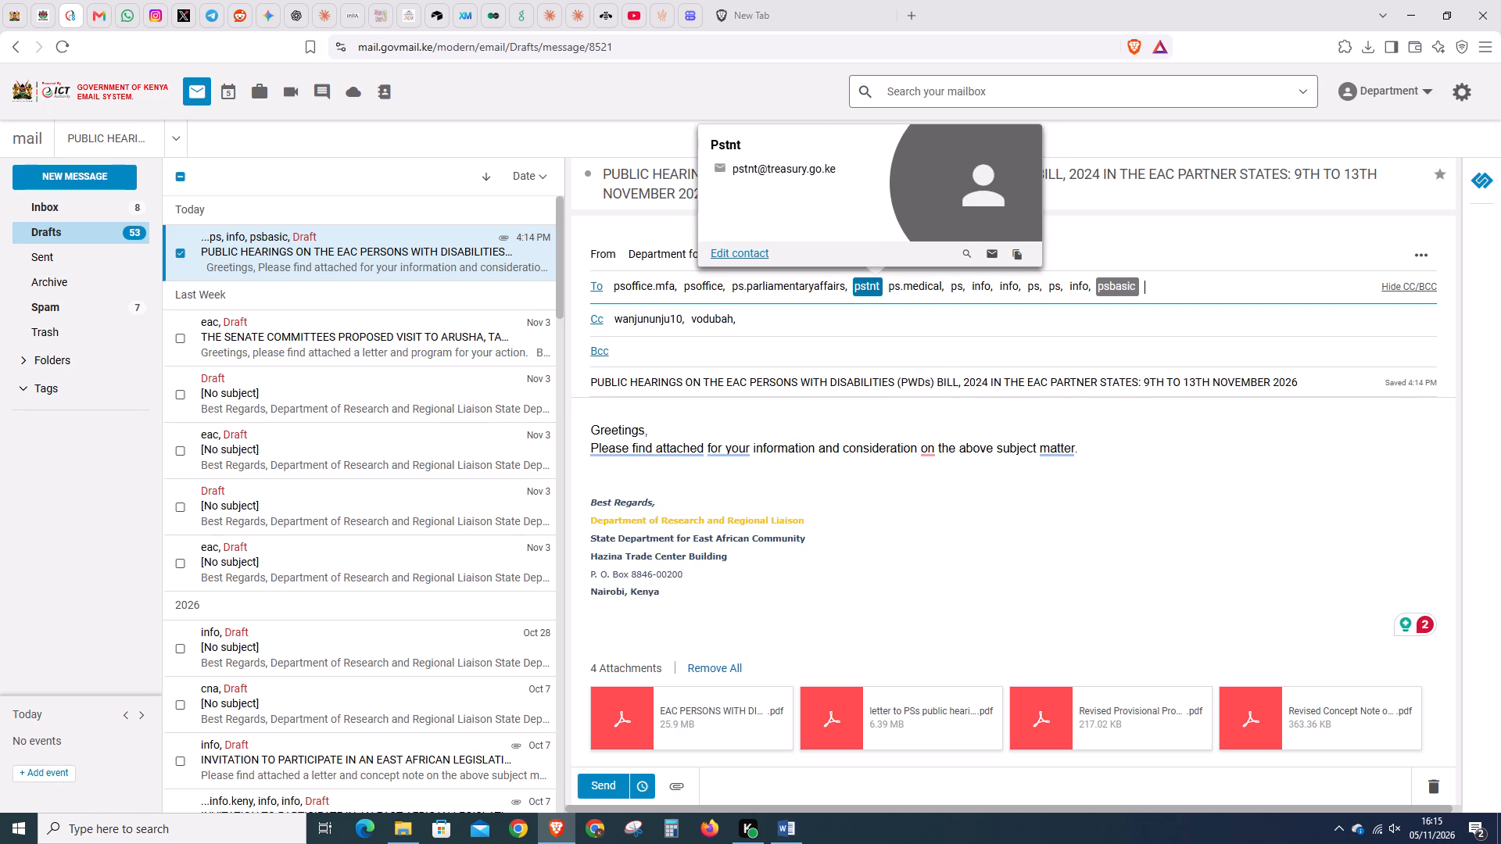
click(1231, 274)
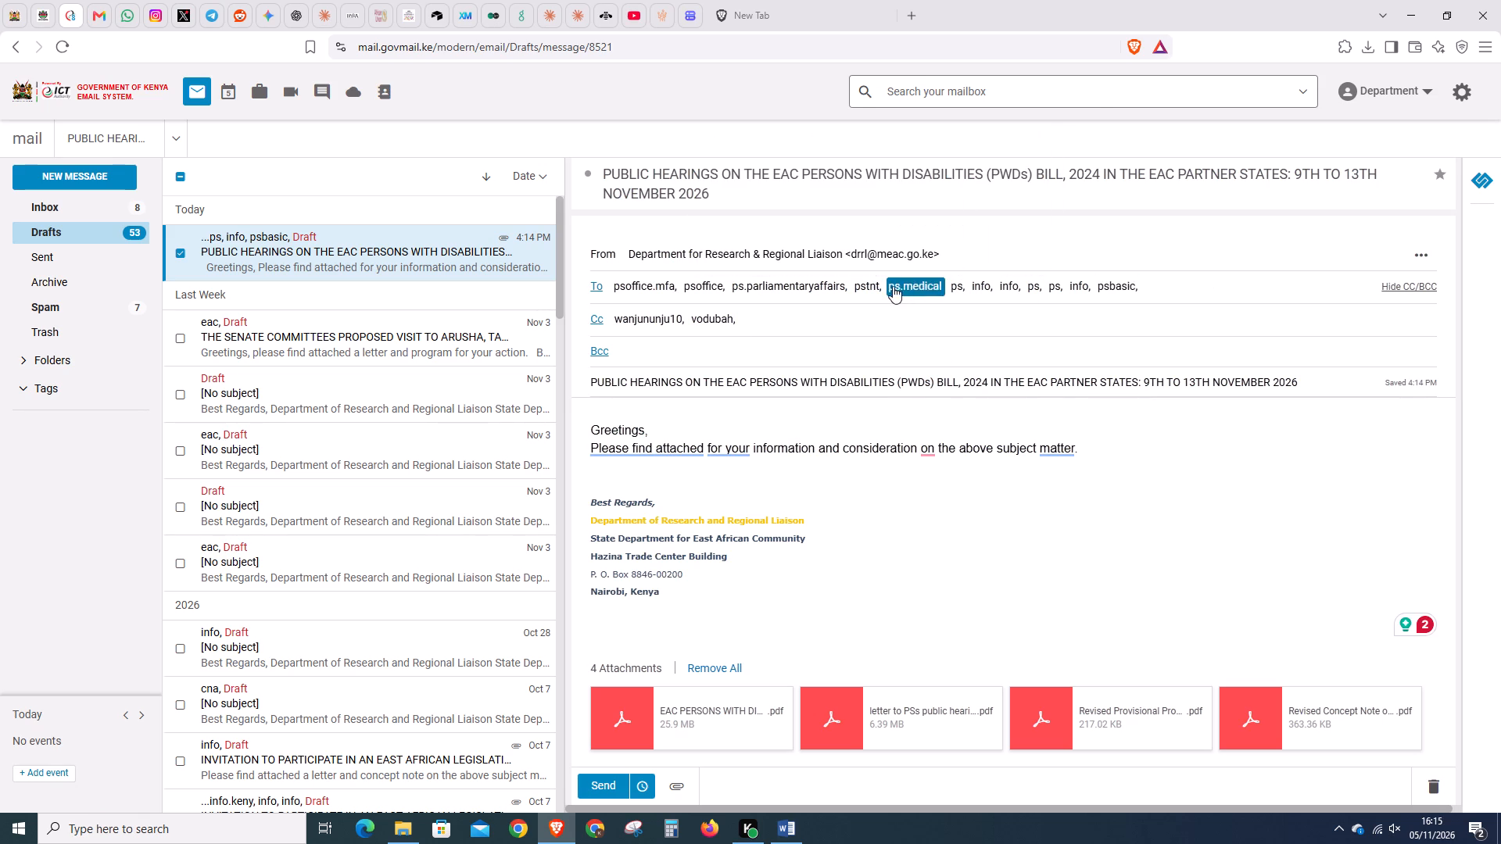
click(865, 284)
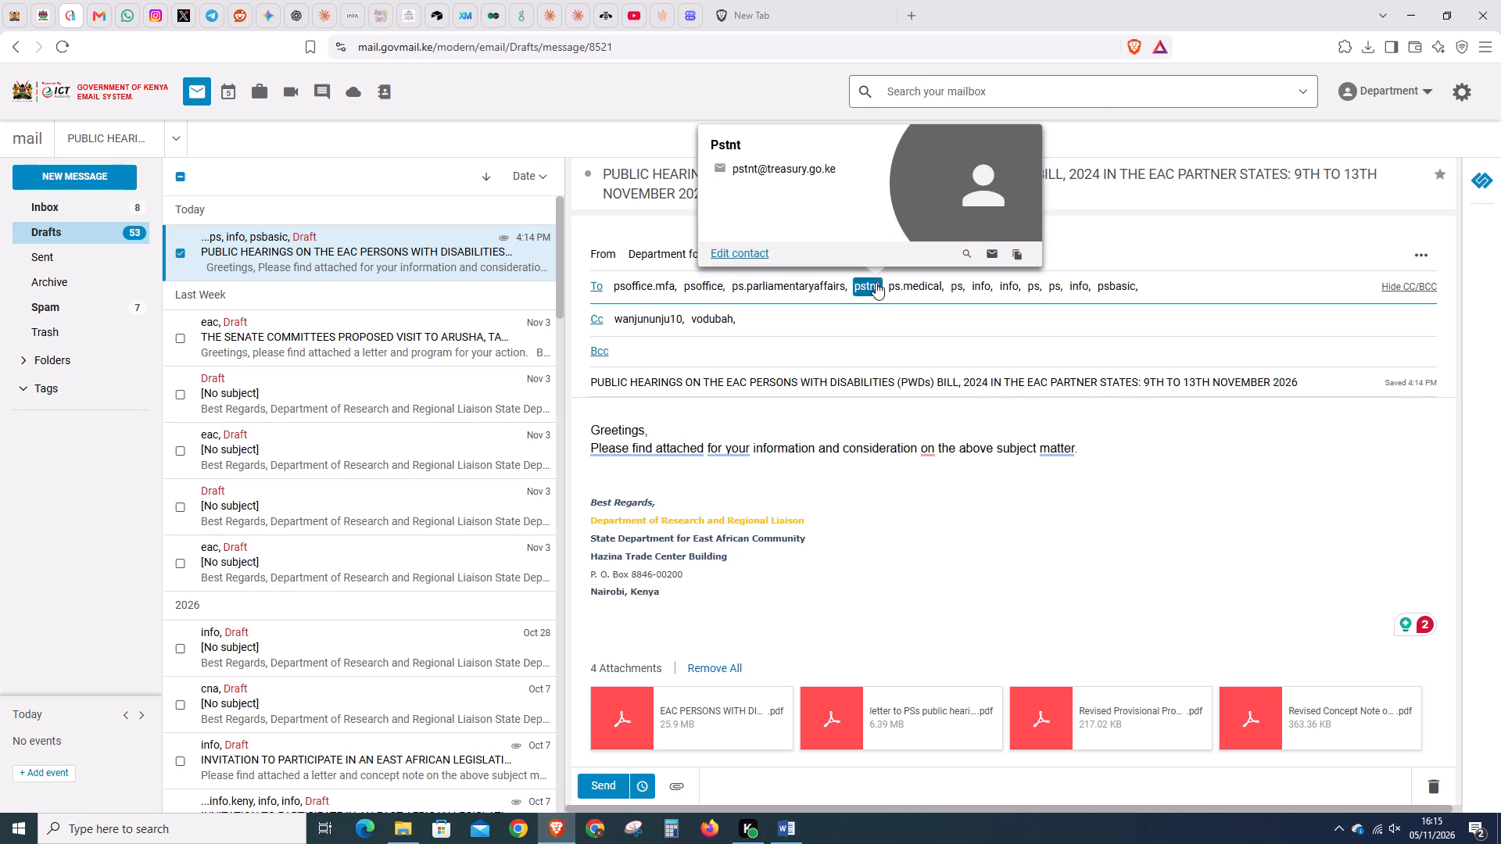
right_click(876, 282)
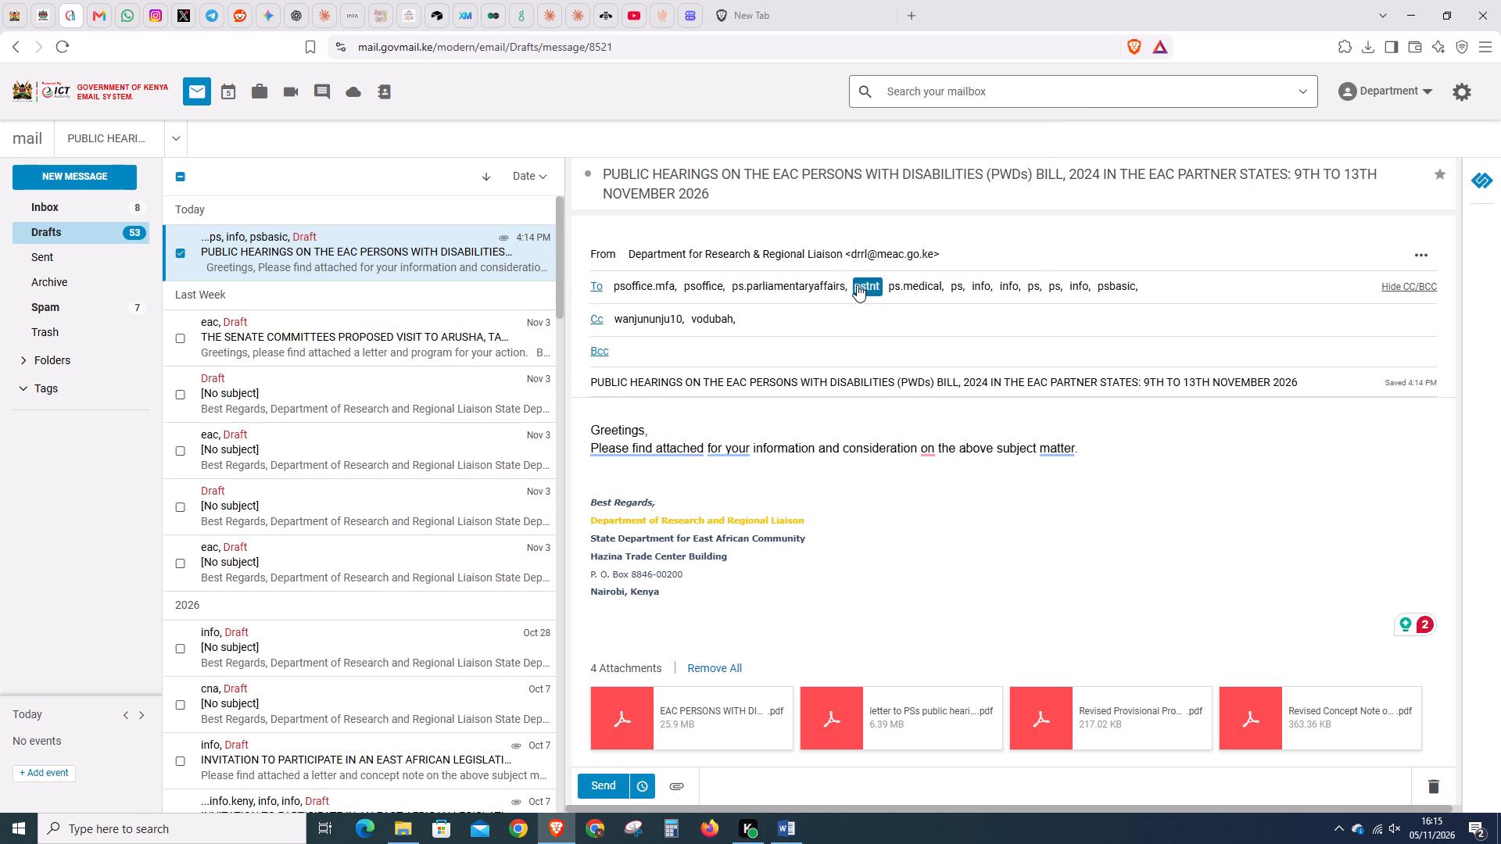
Edit the Treasury recipient's contact, setting both the first name and the part of the email before the @ to "ps", and save.
click(856, 283)
click(753, 256)
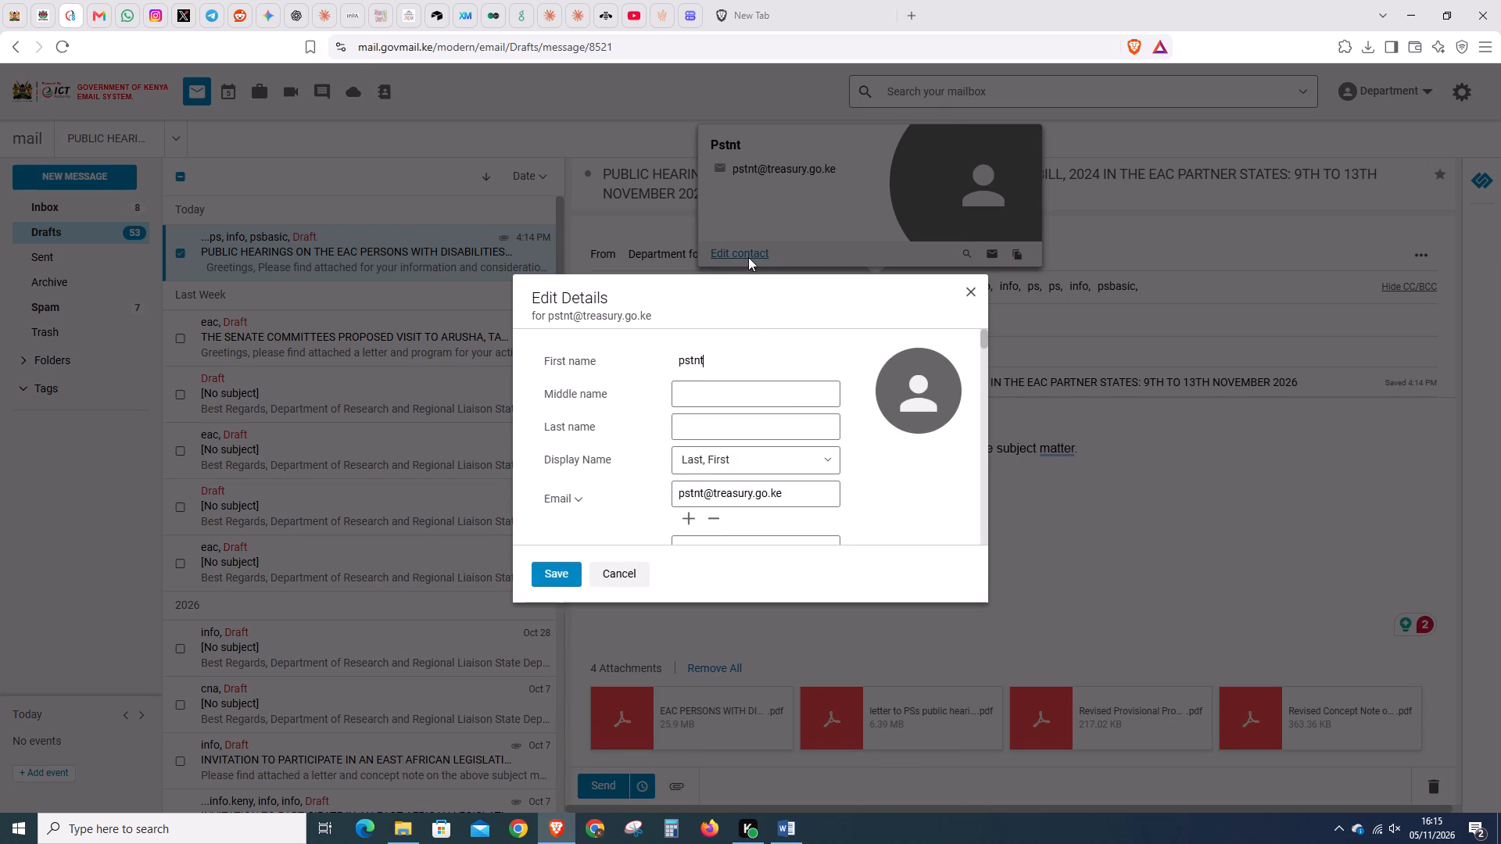
click(705, 491)
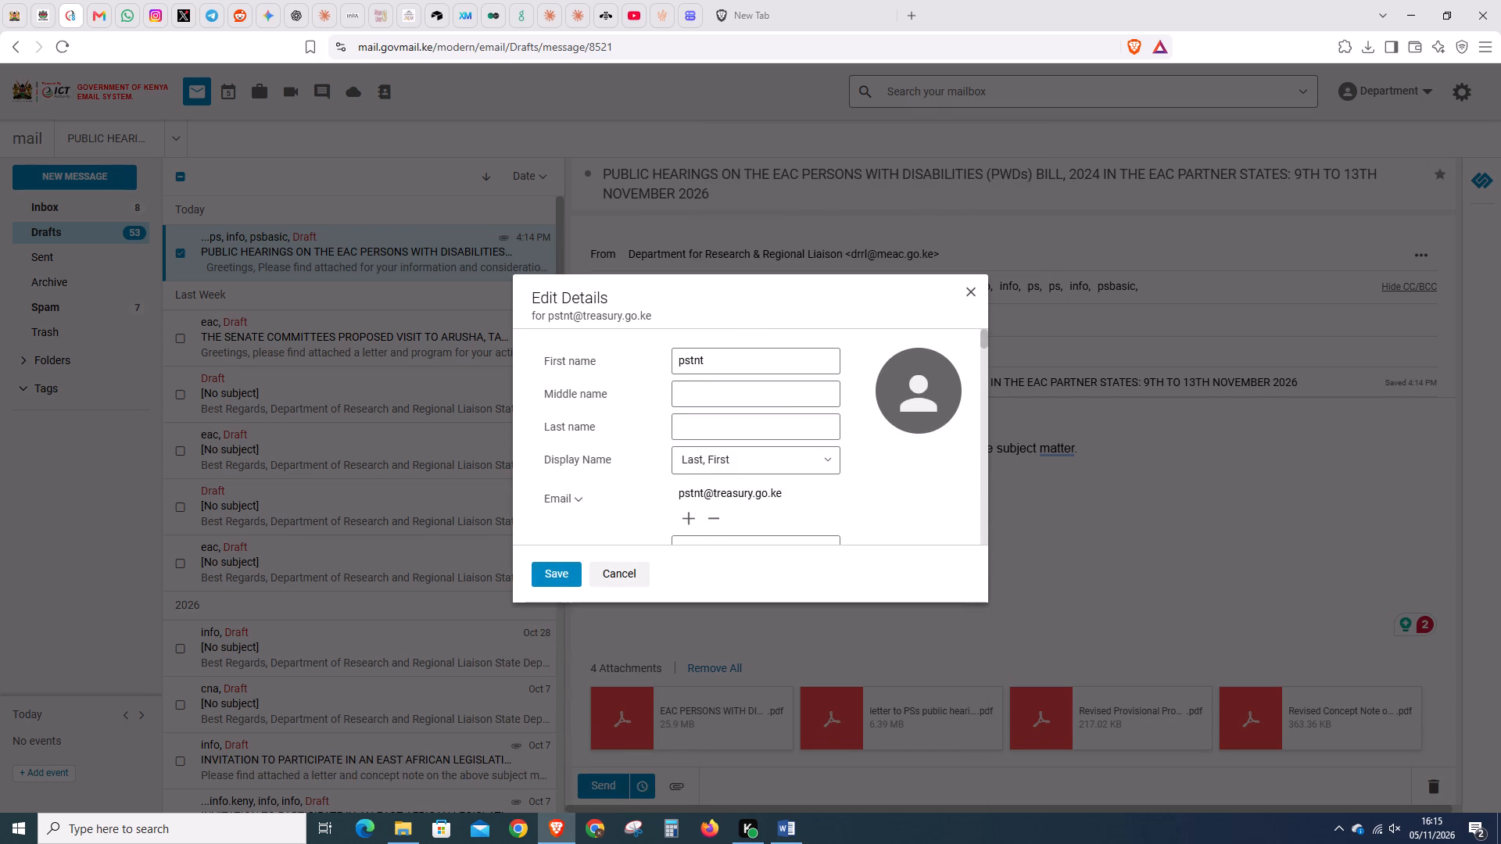
key(BackSpace)
key(BackSpace)
key(BackSpace)
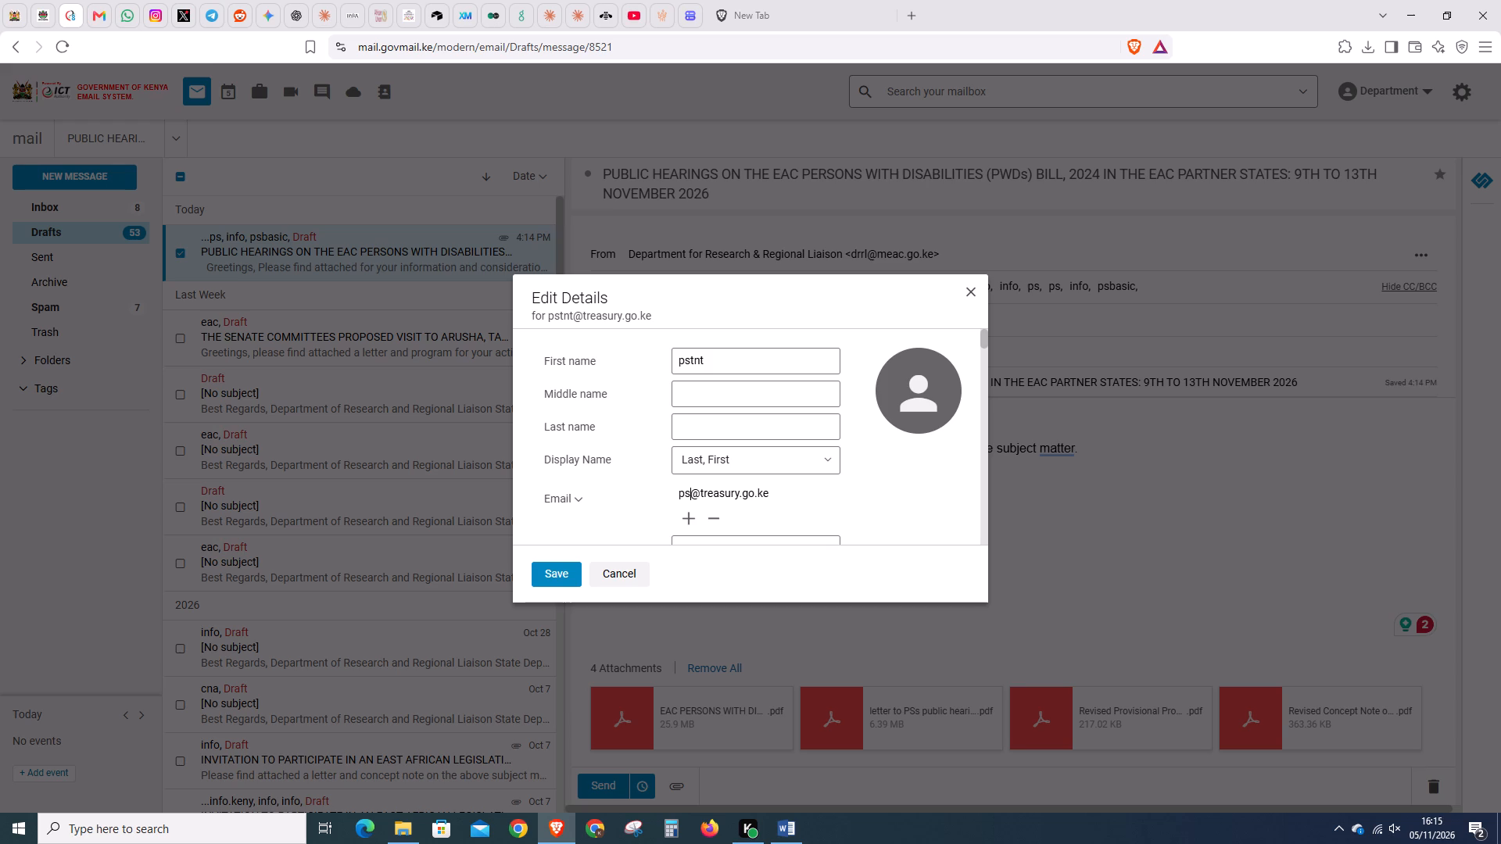
click(720, 363)
key(BackSpace)
key(BackSpace)
key(BackSpace)
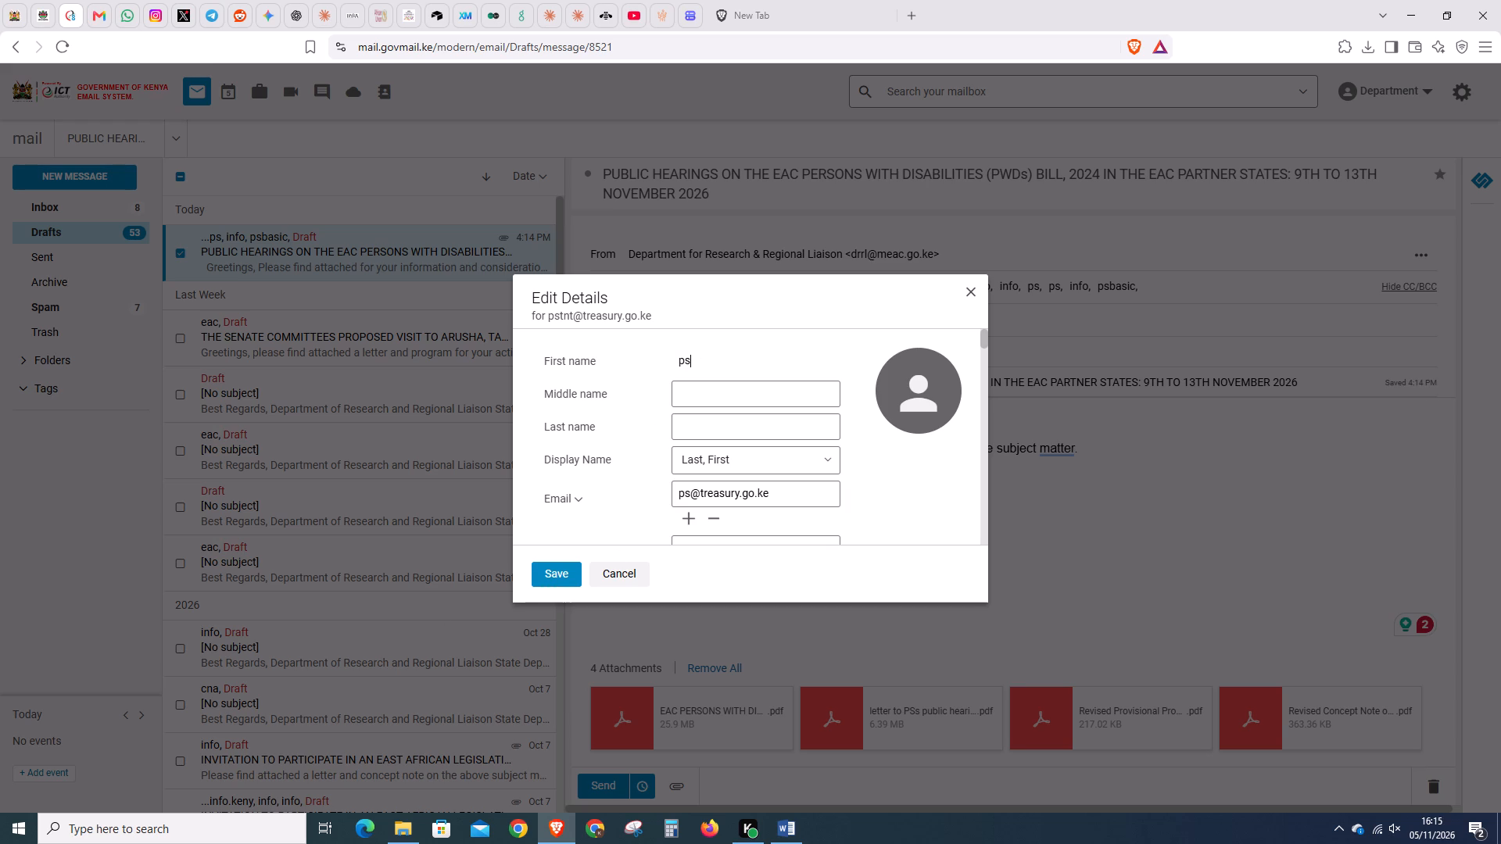
click(564, 575)
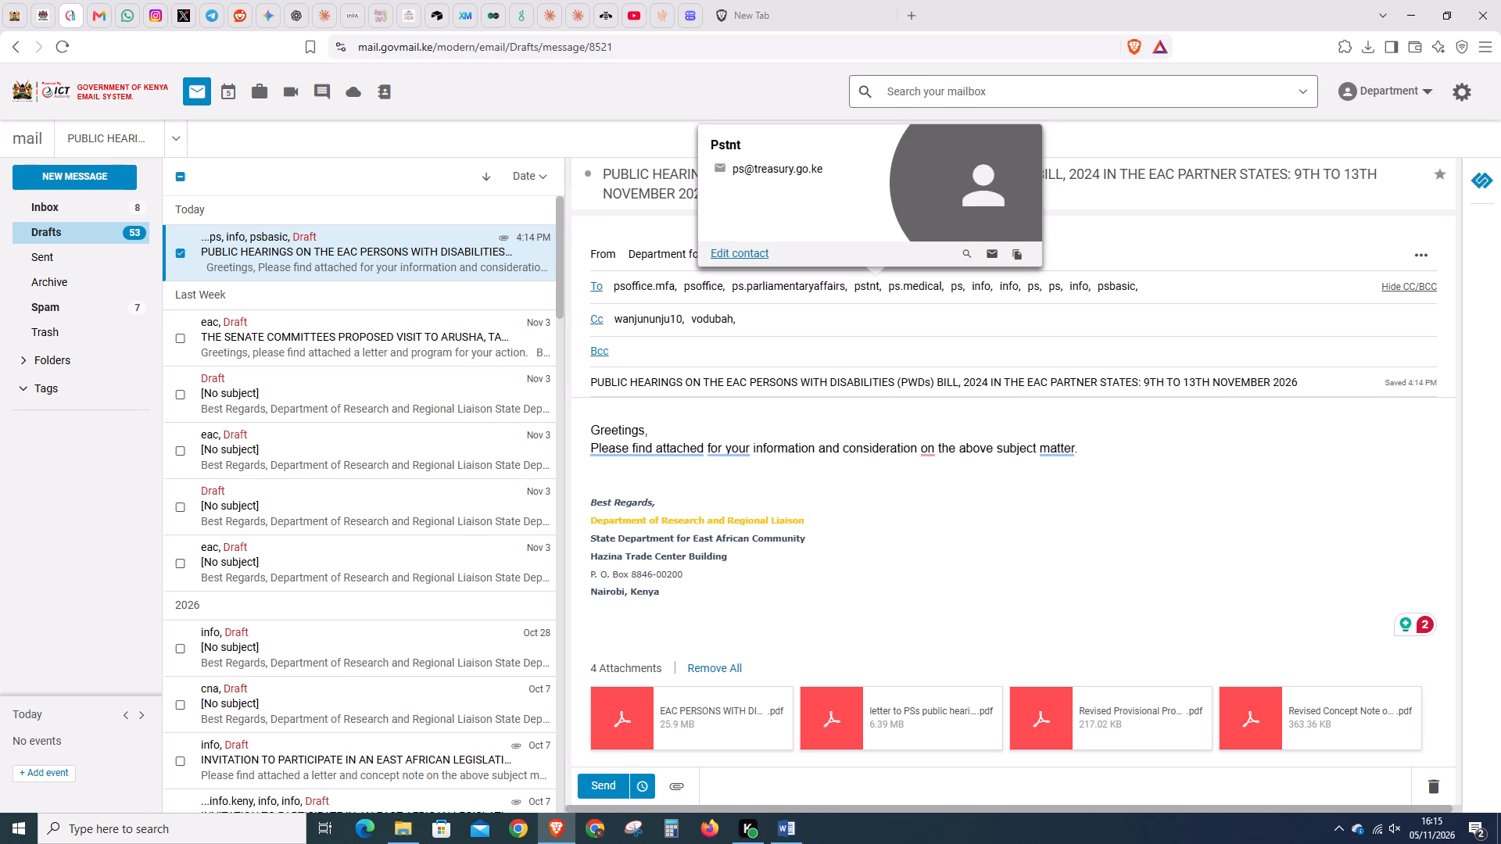
Send the principal secretaries' public-hearings email with its four attachments.
click(611, 783)
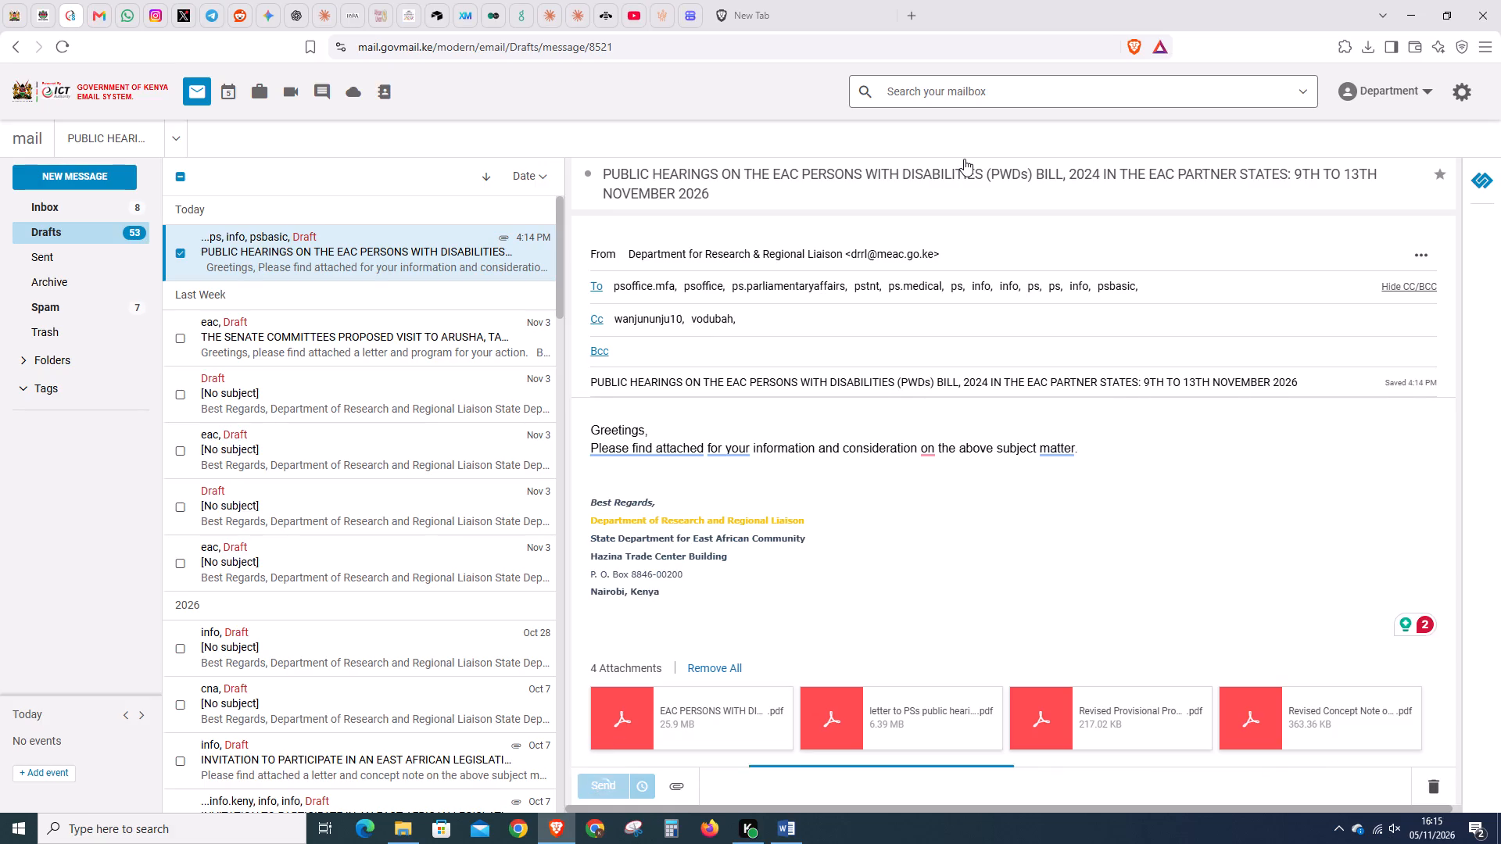
Refresh the inbox and look through its messages for delivery notices about the public-hearings emails.
click(102, 203)
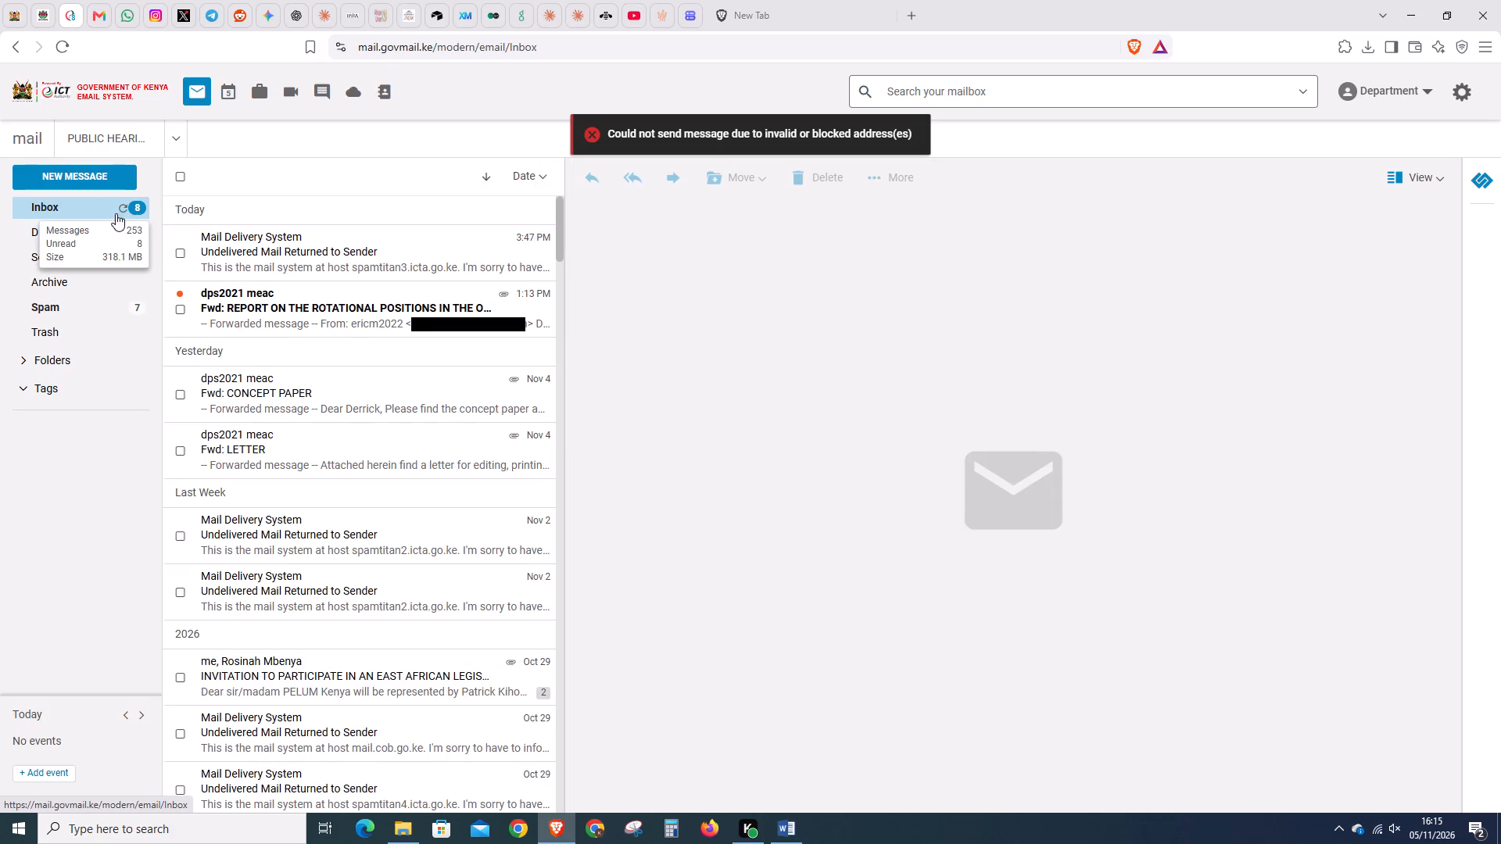
click(122, 208)
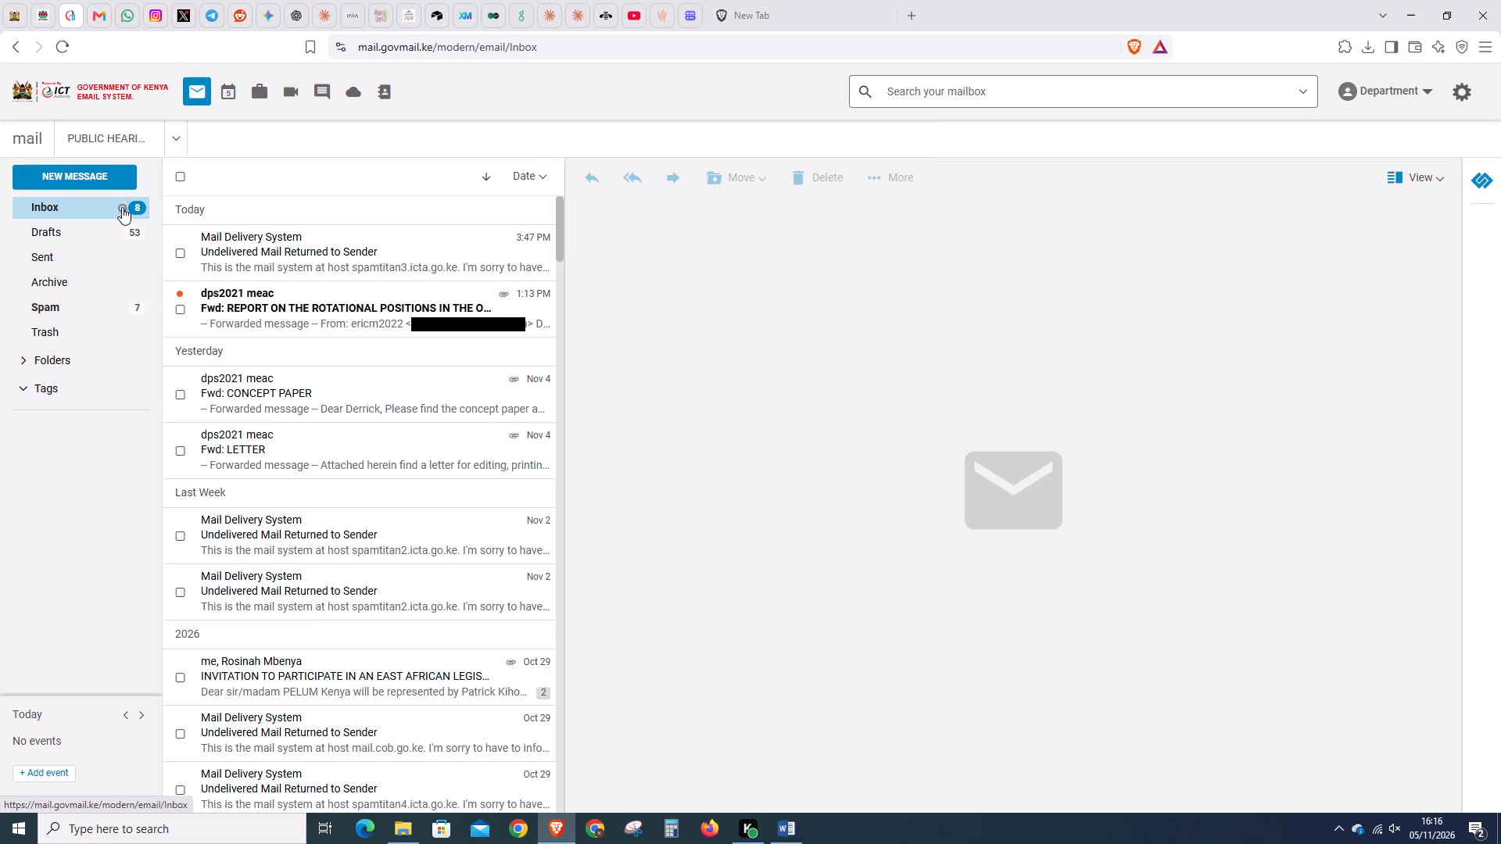
scroll(328, 496, up, 7)
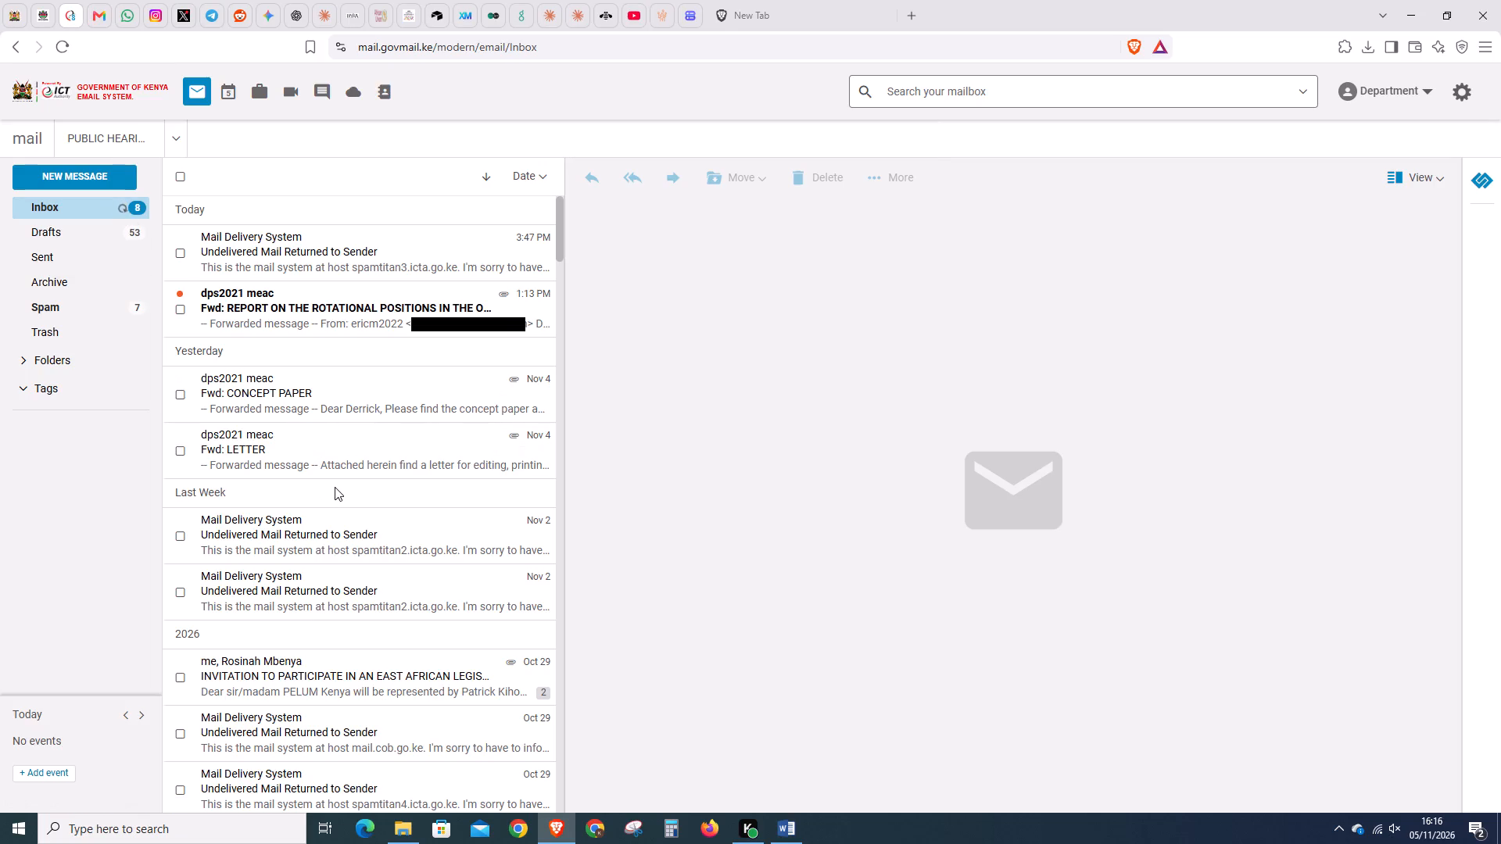
scroll(335, 486, down, 13)
scroll(343, 469, up, 9)
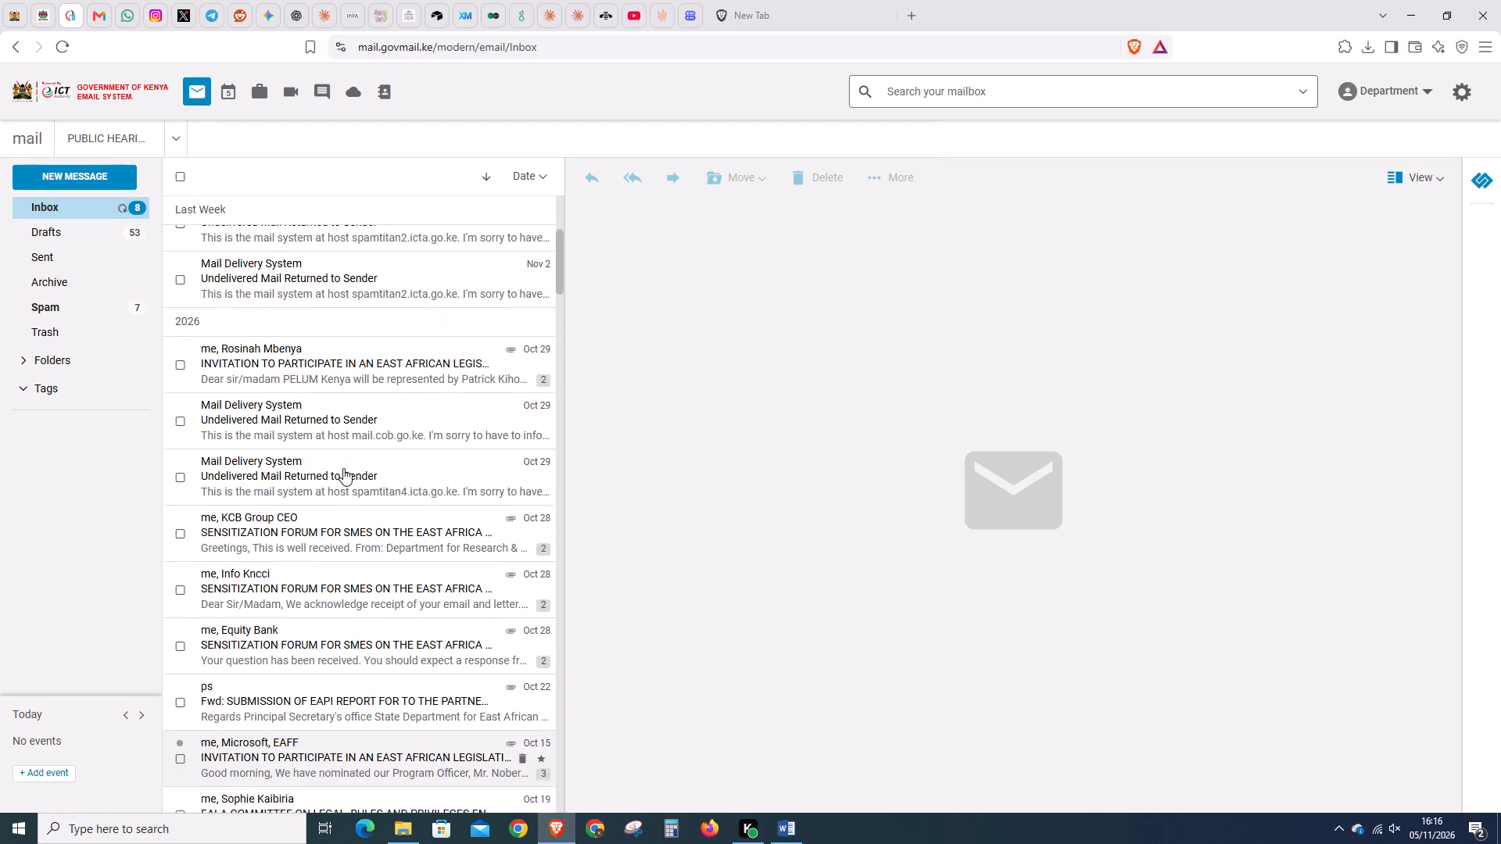
scroll(343, 468, up, 12)
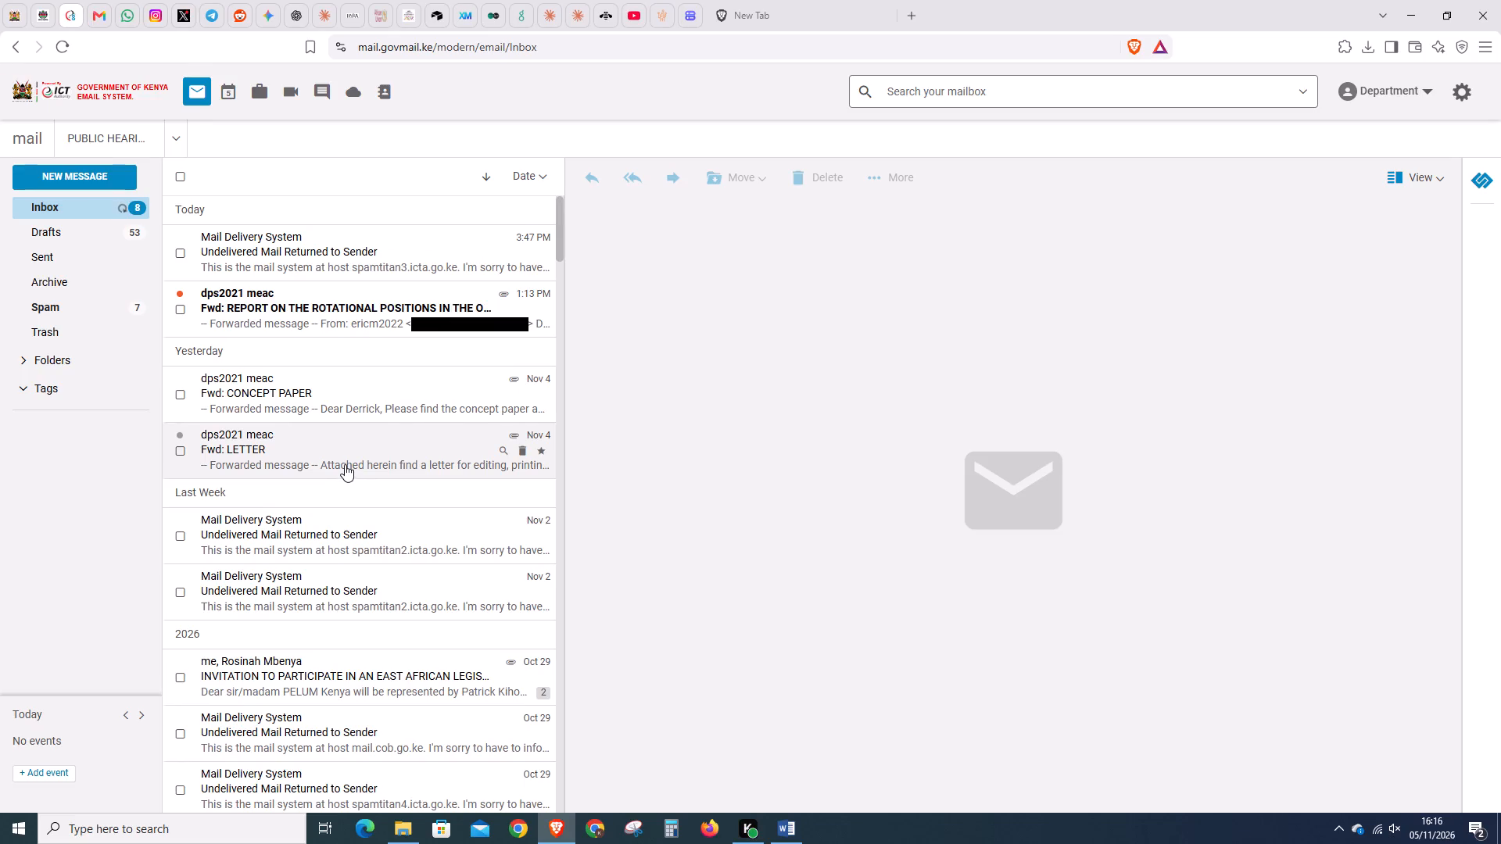
Check the principal secretaries' public-hearings message that is still open for composing, and close it to return to the inbox.
click(103, 139)
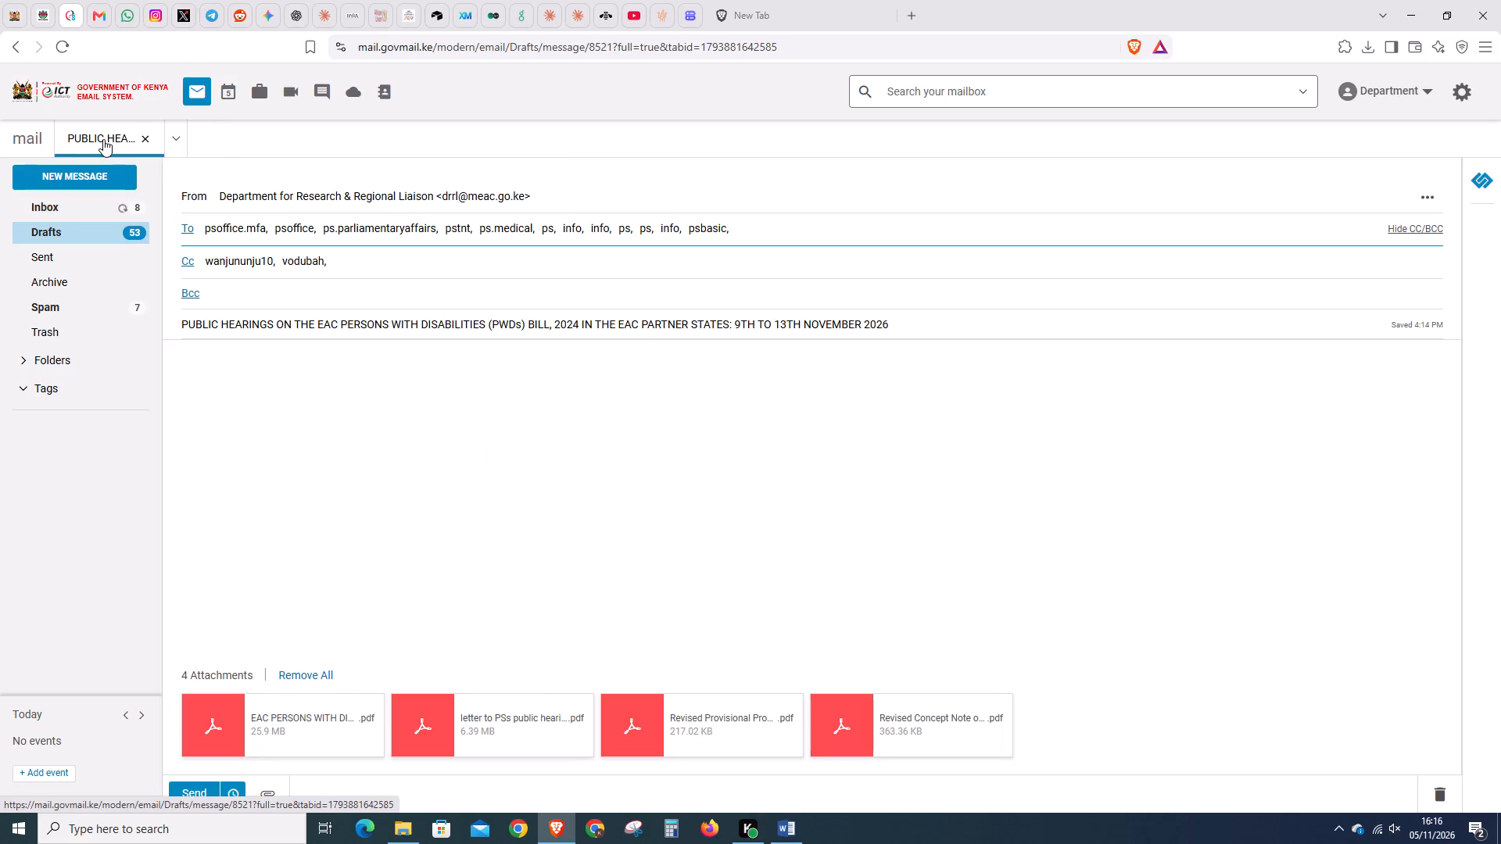
click(311, 395)
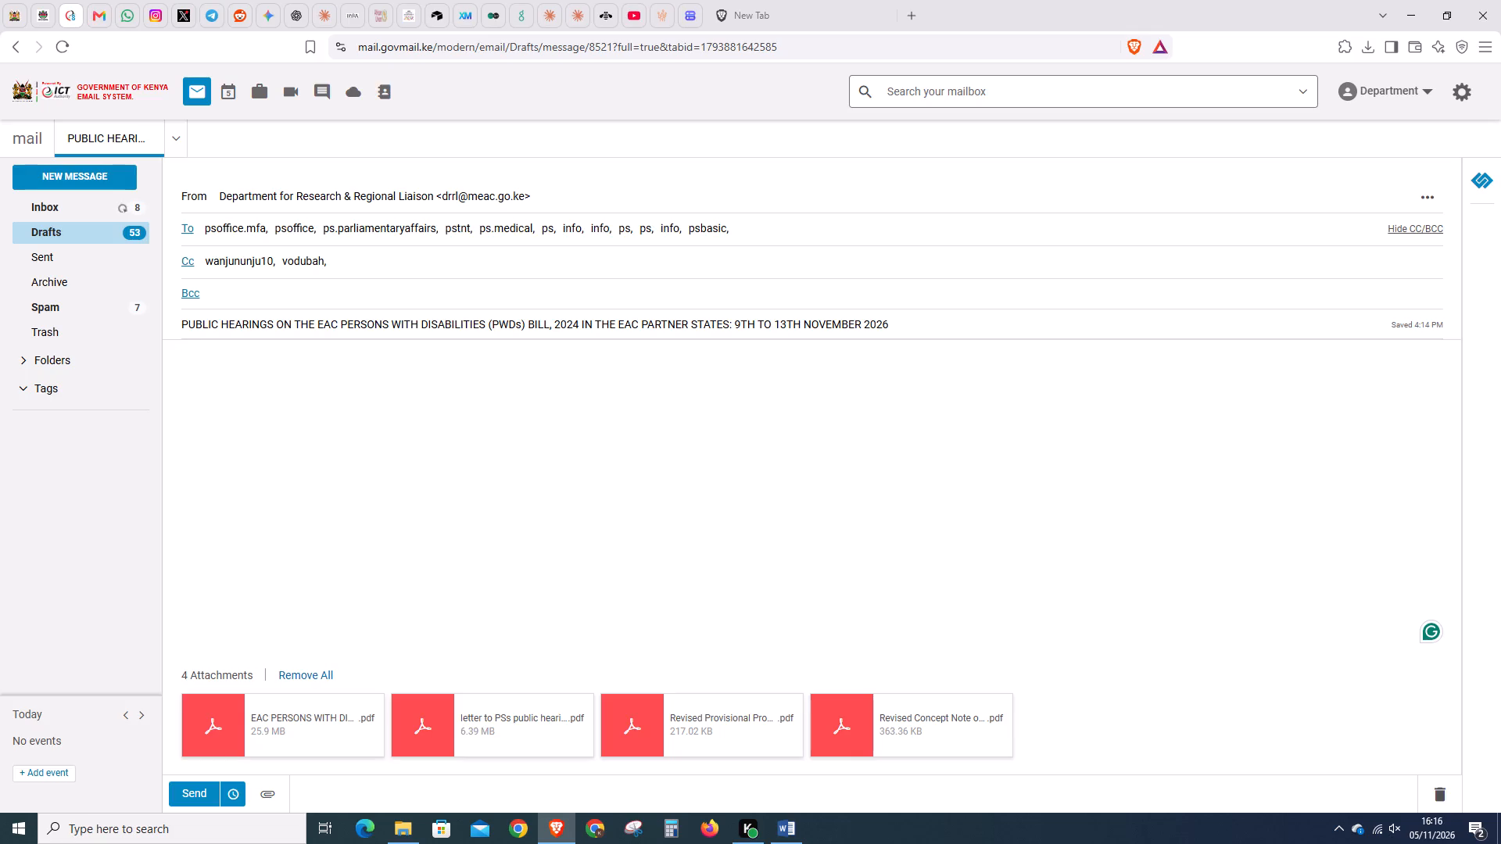
click(149, 140)
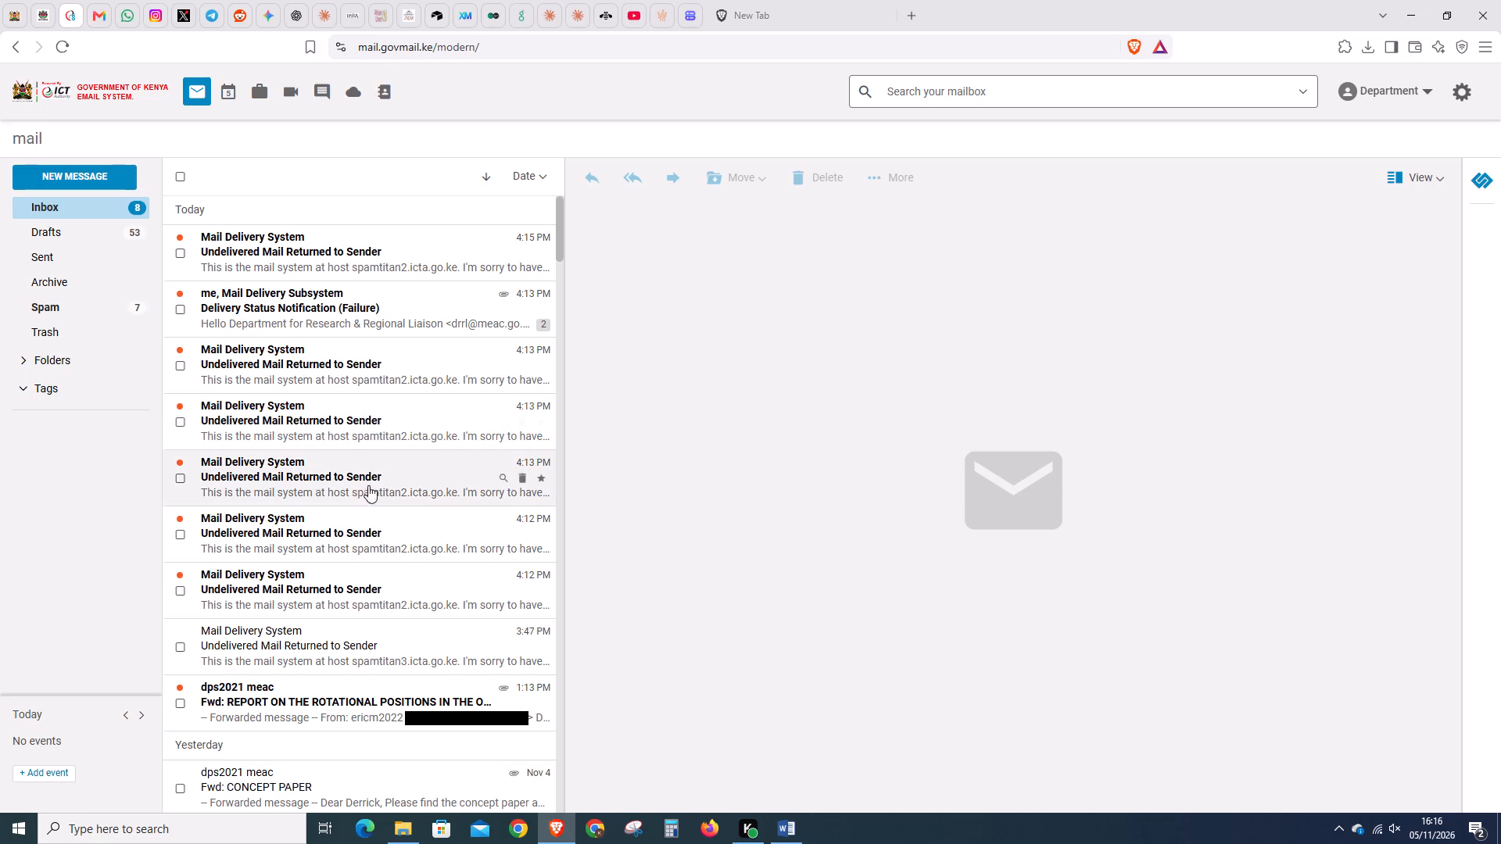
Read the undelivered-mail notices from 4:12 PM and 4:13 PM to identify which stakeholder addresses were affected.
click(321, 606)
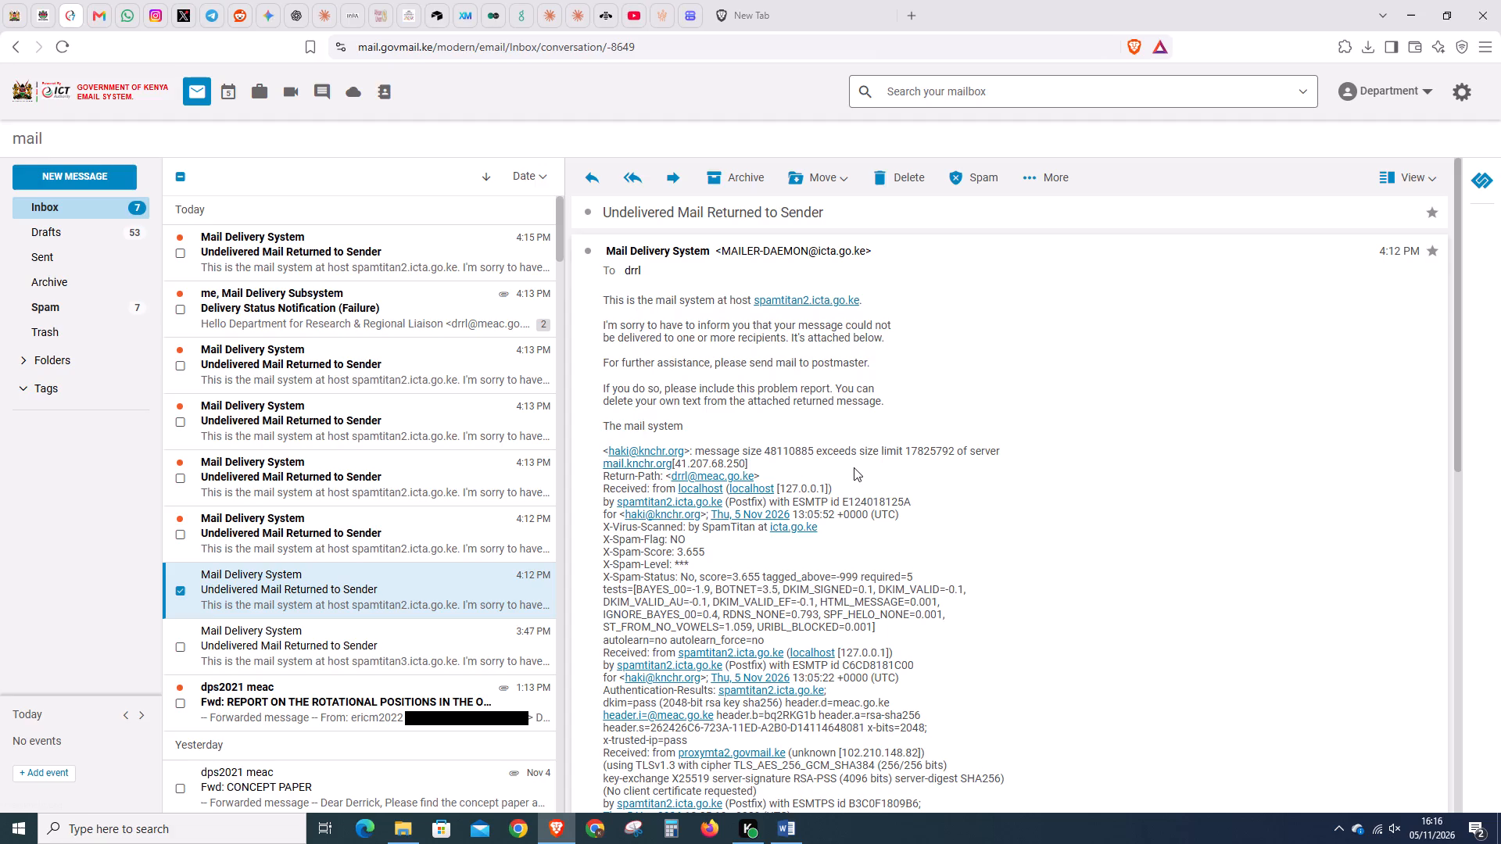
click(300, 553)
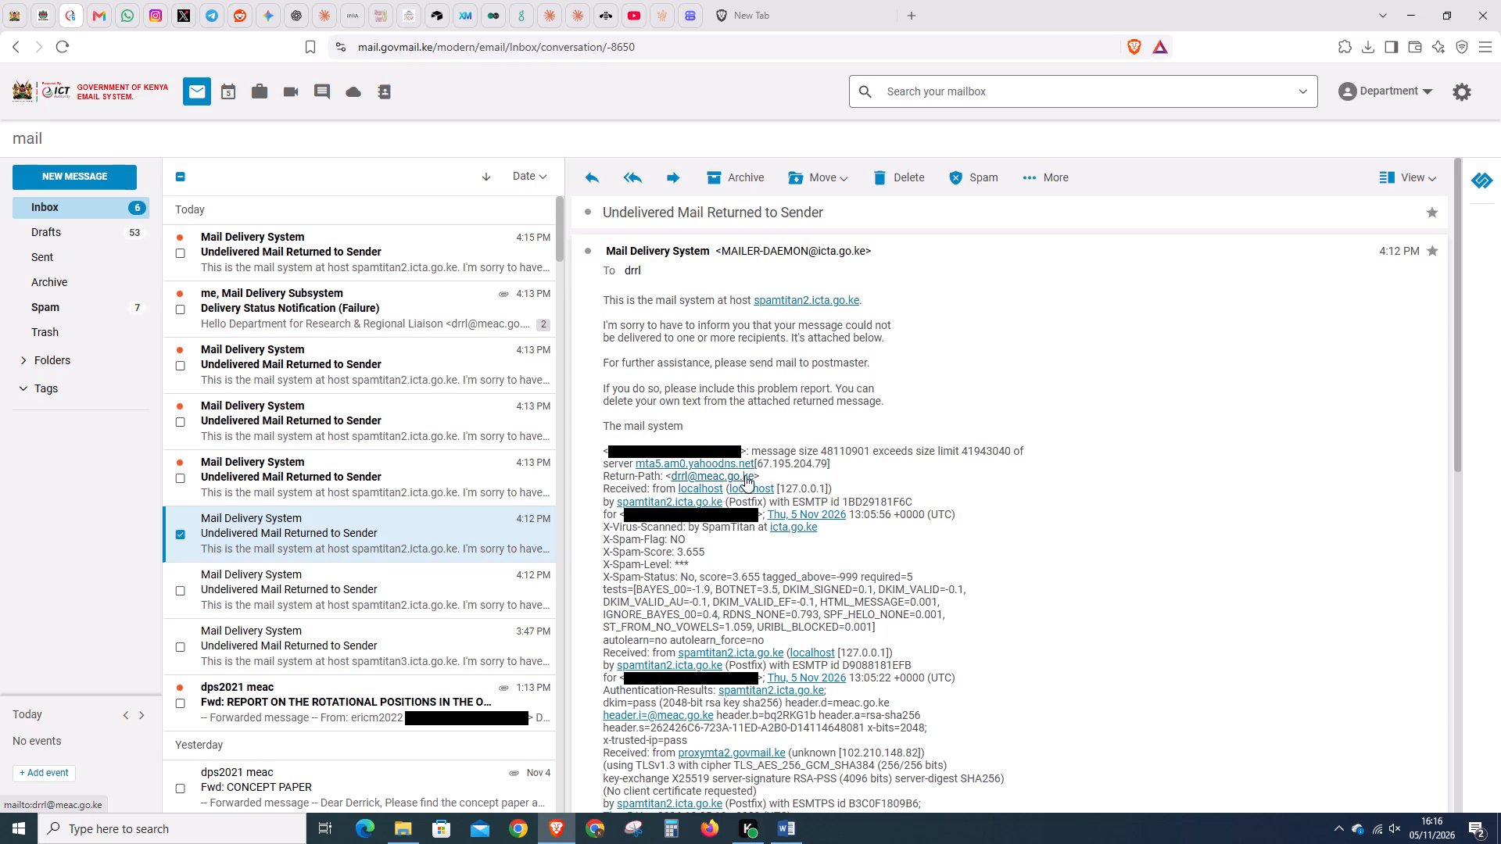
click(312, 473)
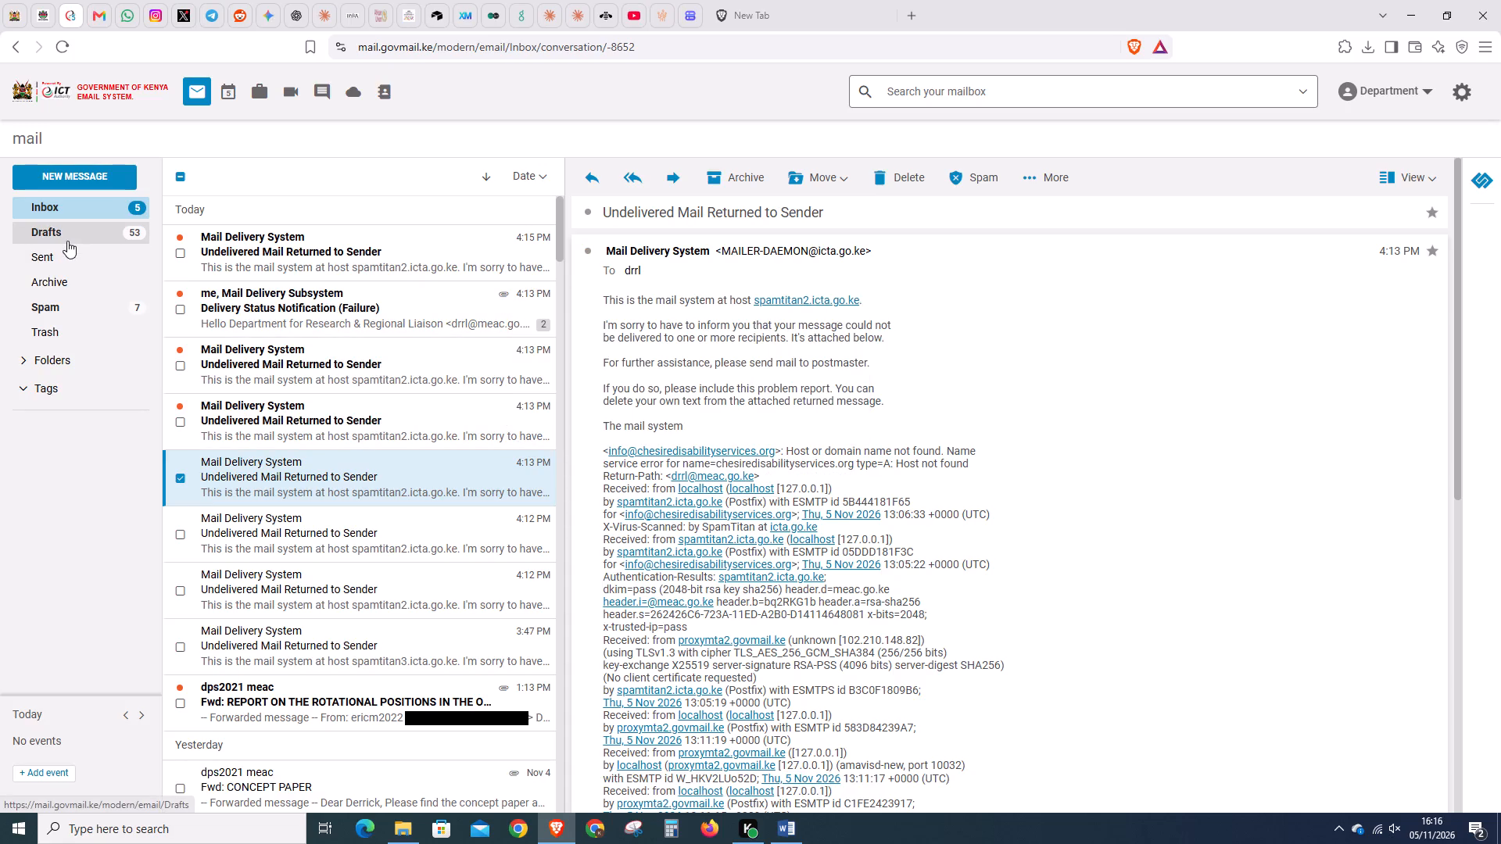
Start a new email and add the suggested disability services contact matching "info@che" as its To recipient.
click(96, 179)
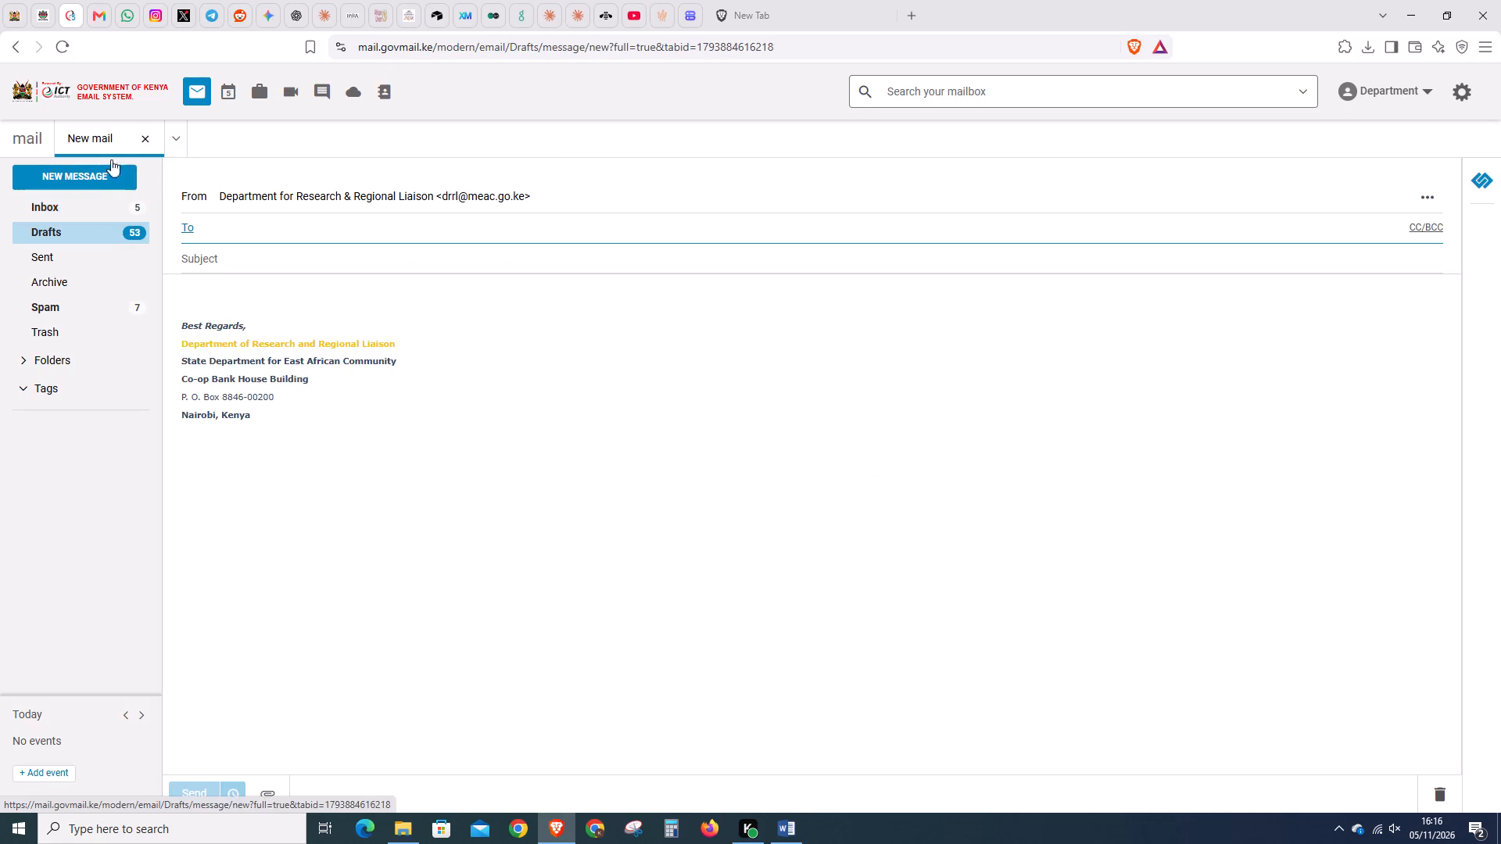
click(252, 202)
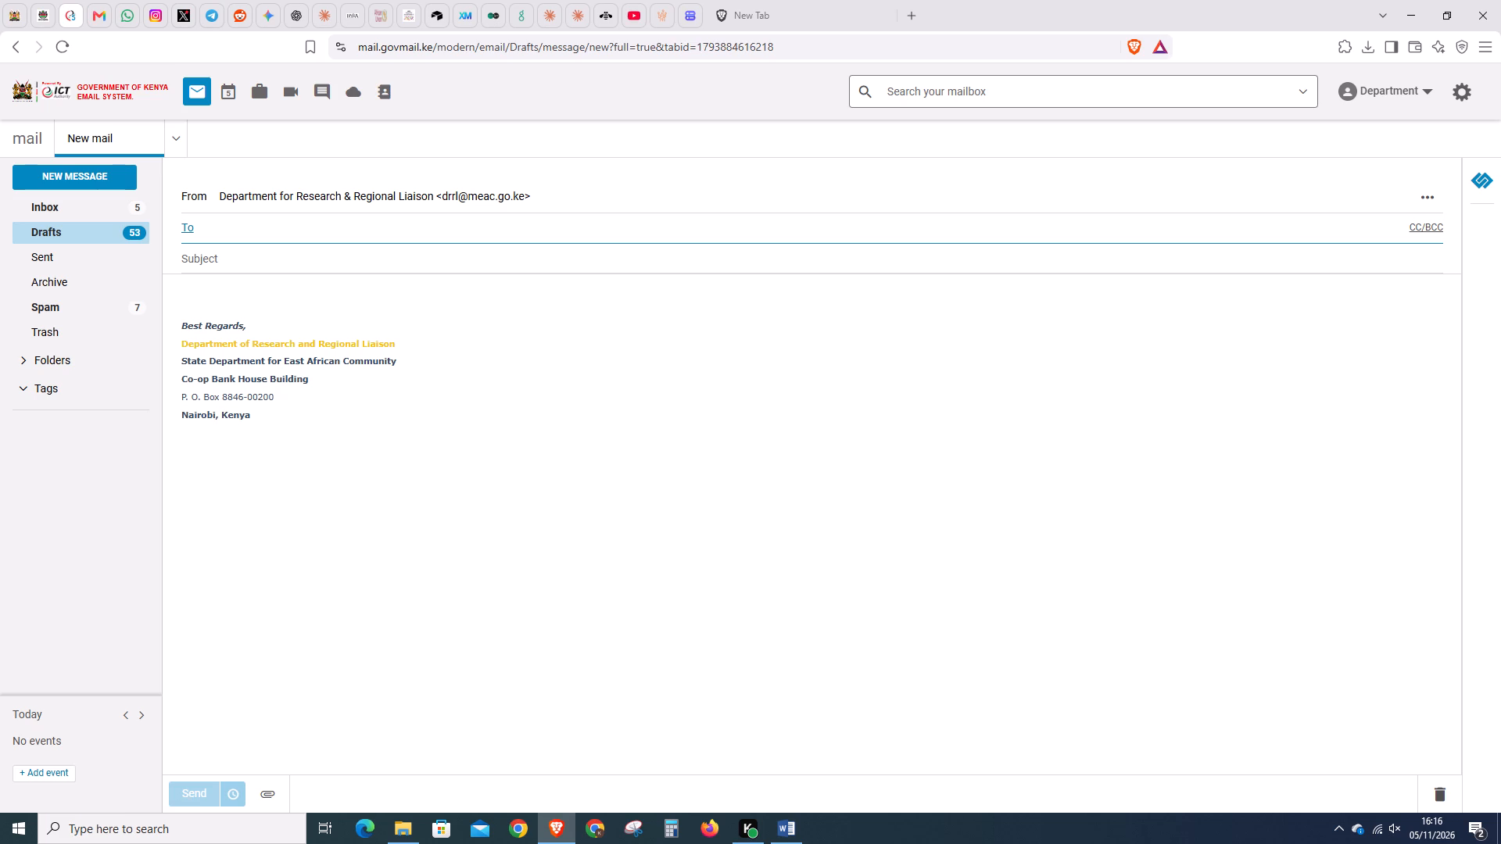
click(228, 226)
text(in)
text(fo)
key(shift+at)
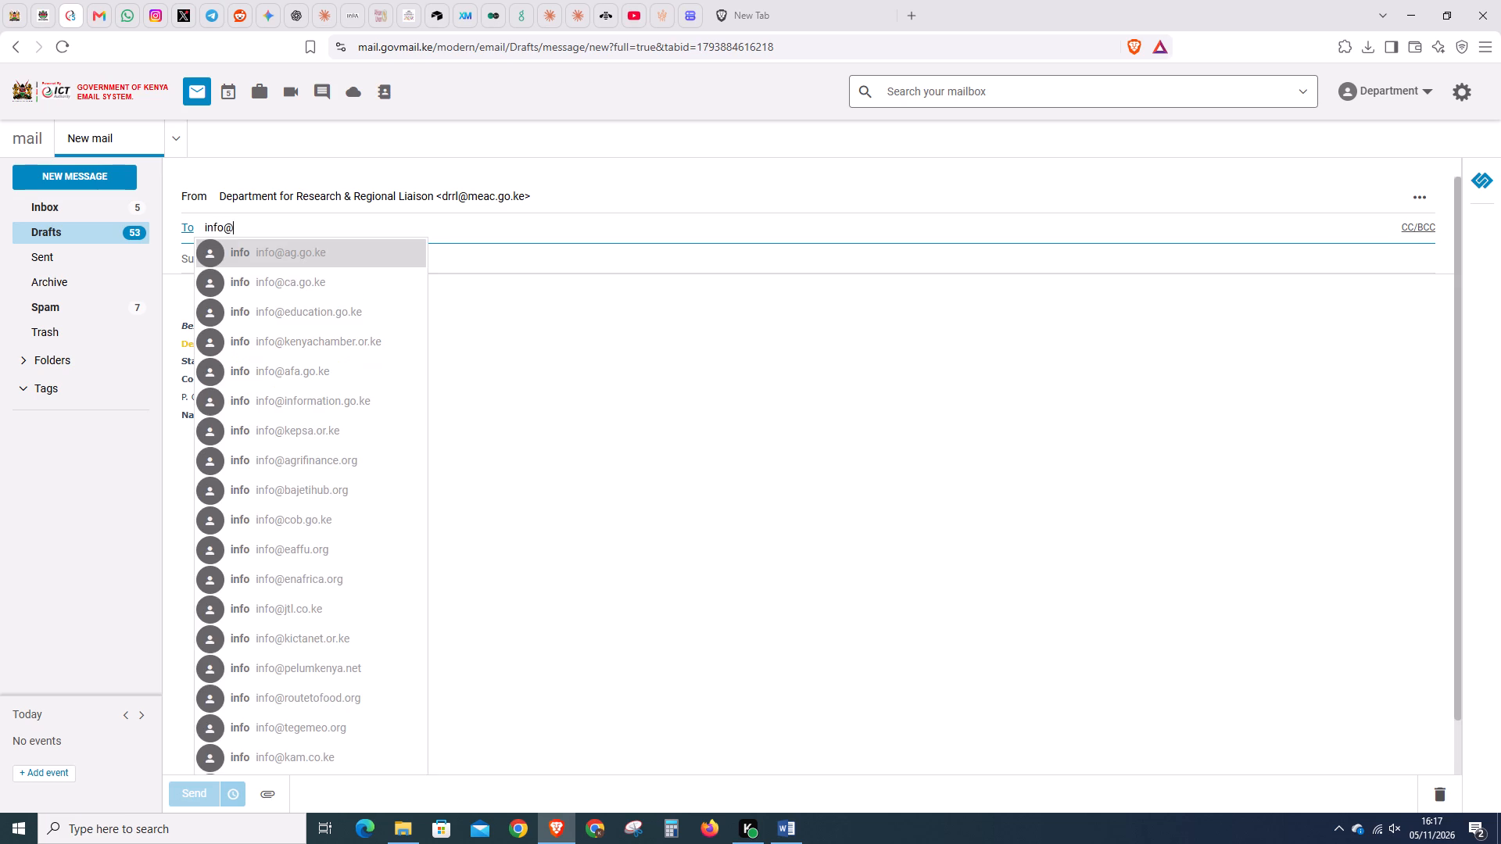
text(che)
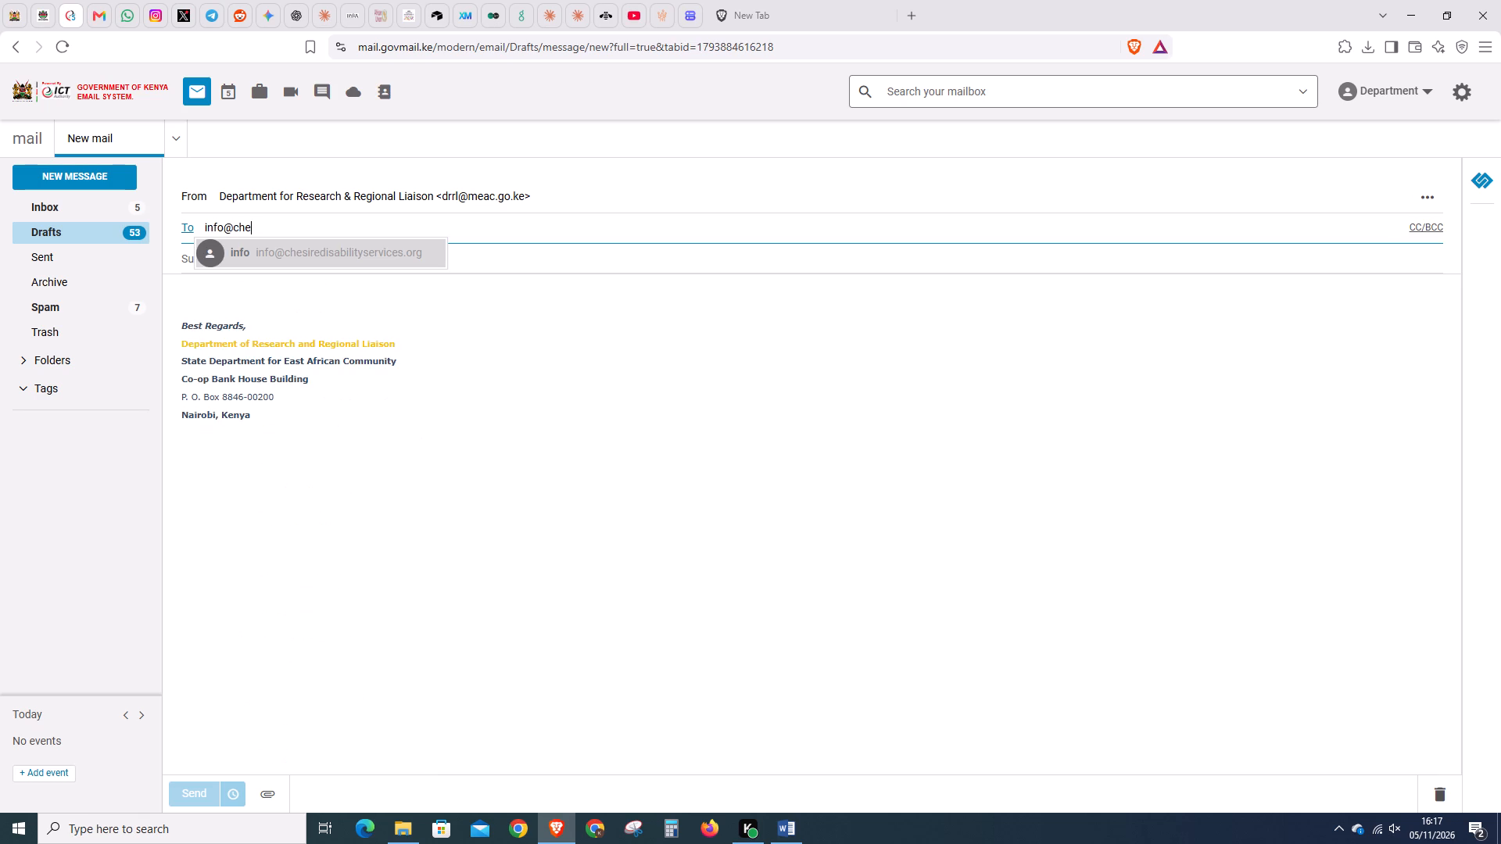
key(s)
click(299, 247)
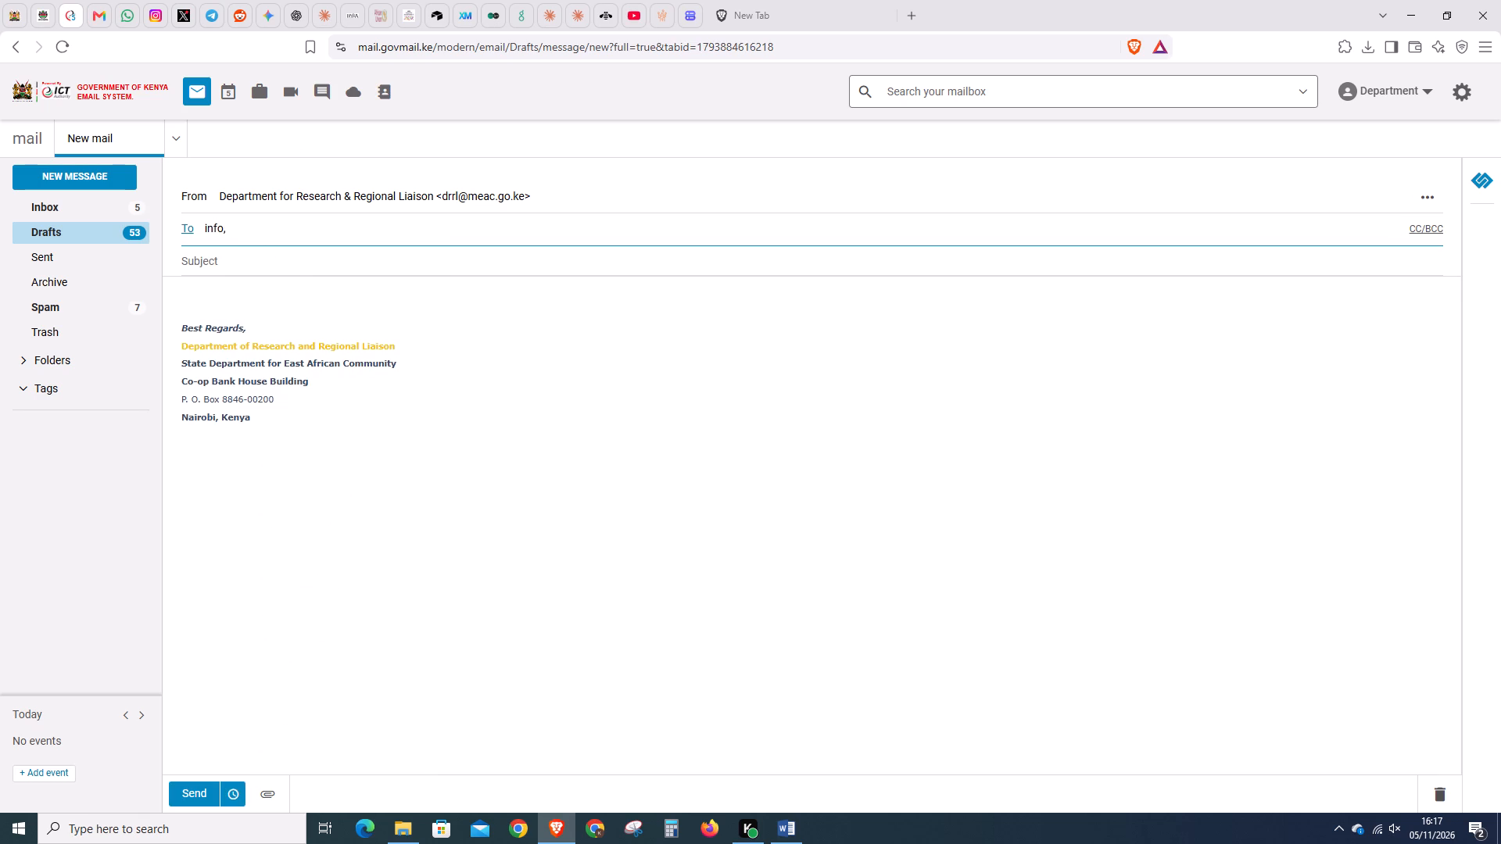
key(BackSpace)
key(BackSpace)
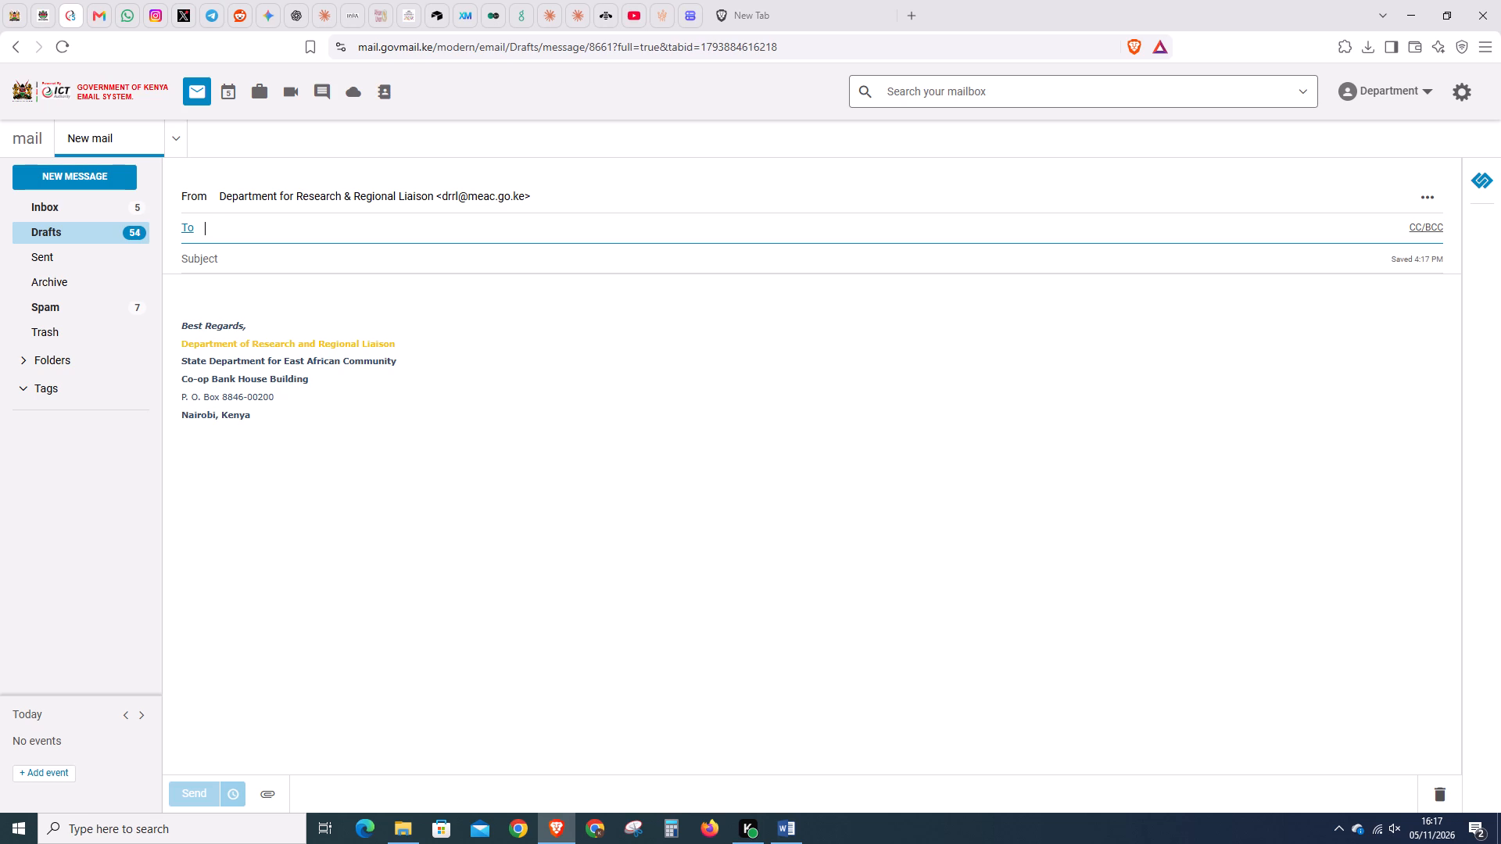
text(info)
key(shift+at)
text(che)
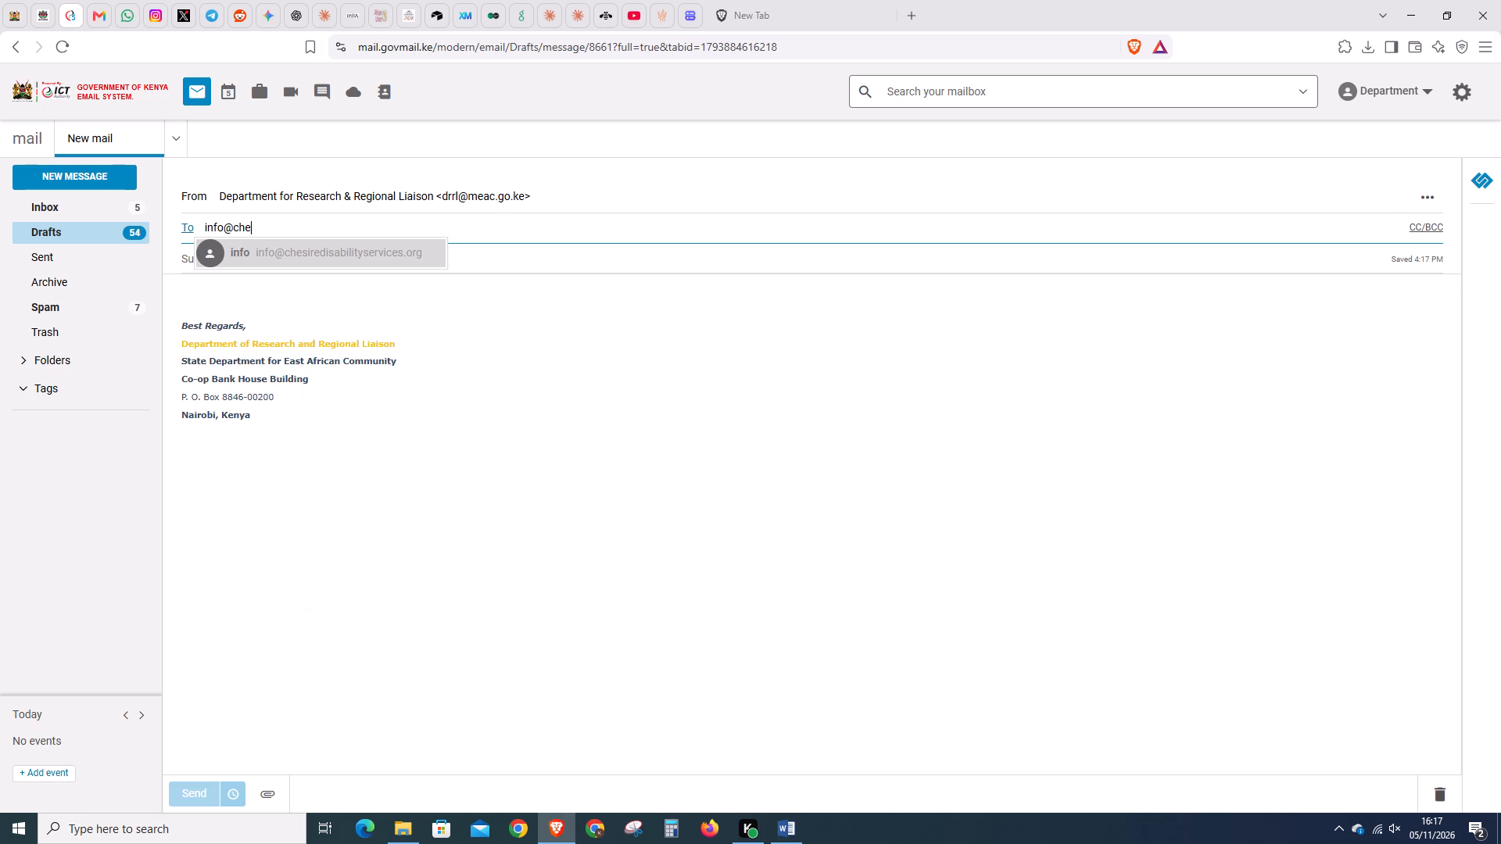
click(285, 252)
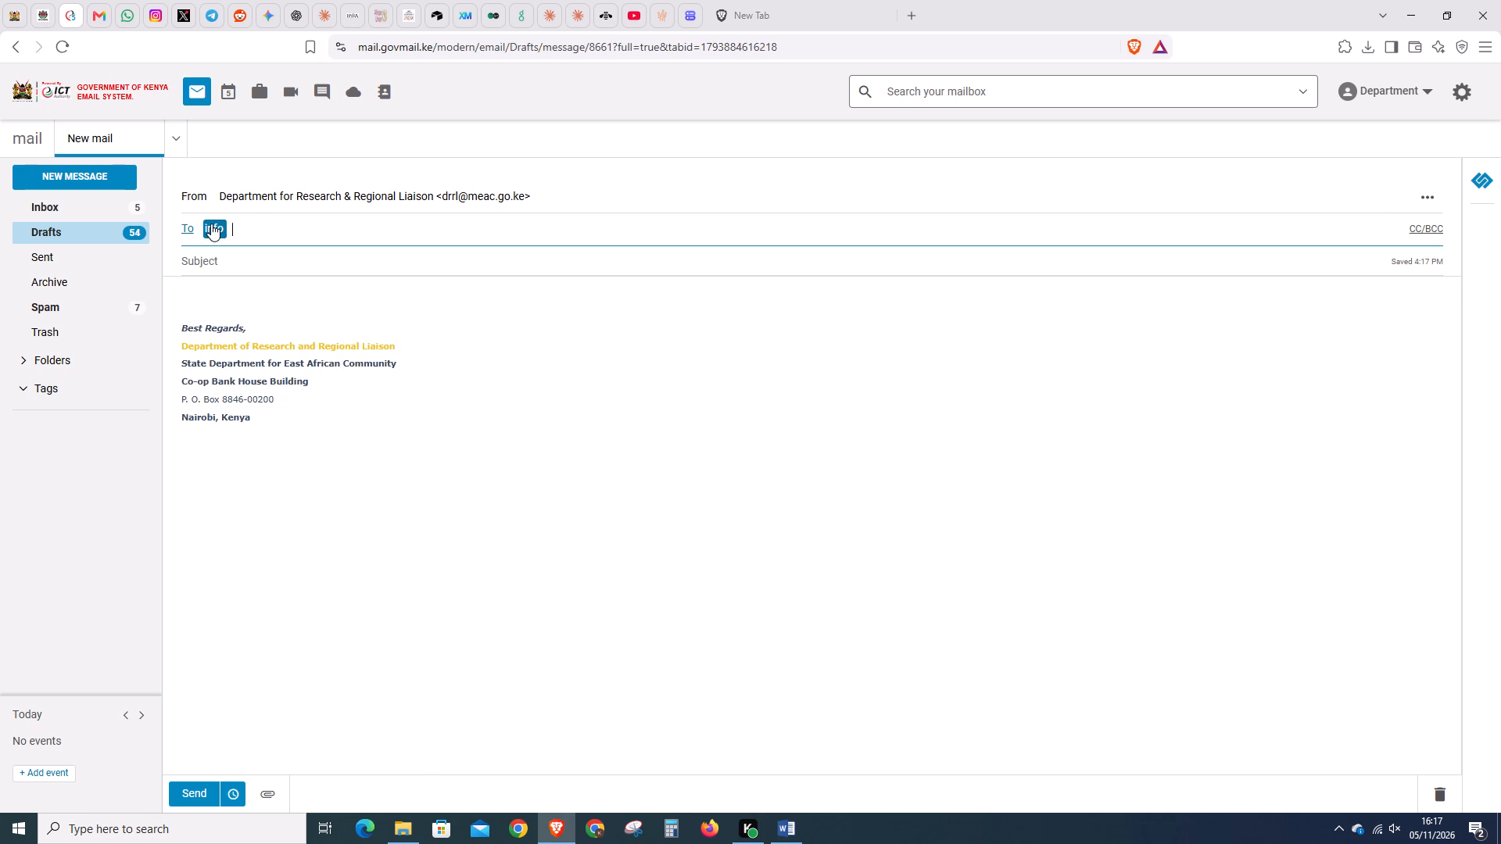
Edit the To recipient's contact details, correcting the email domain's spelling to begin with "cheshire", and save the contact.
click(211, 224)
click(77, 191)
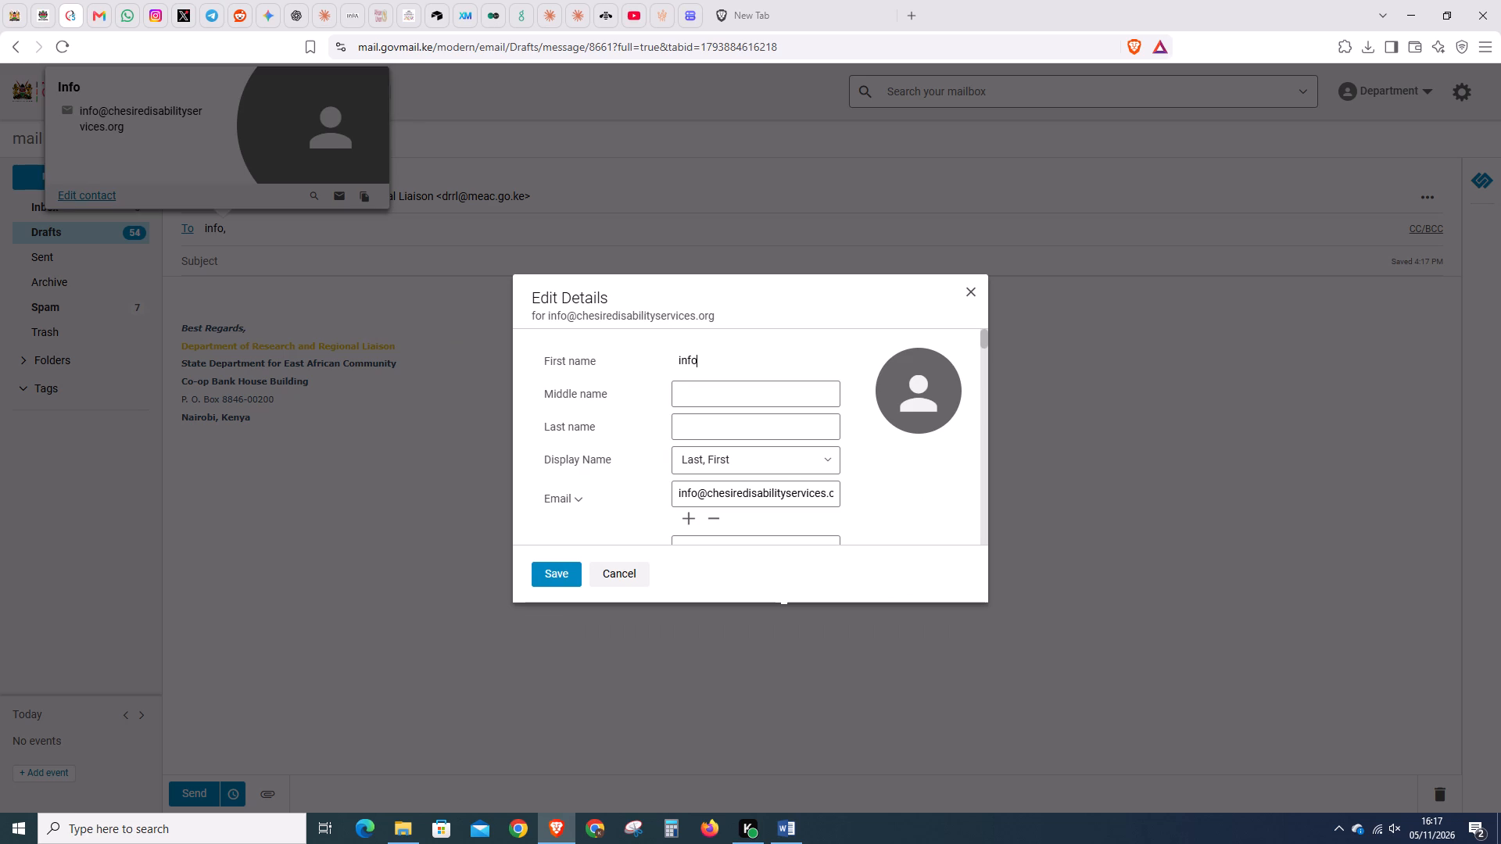
click(730, 495)
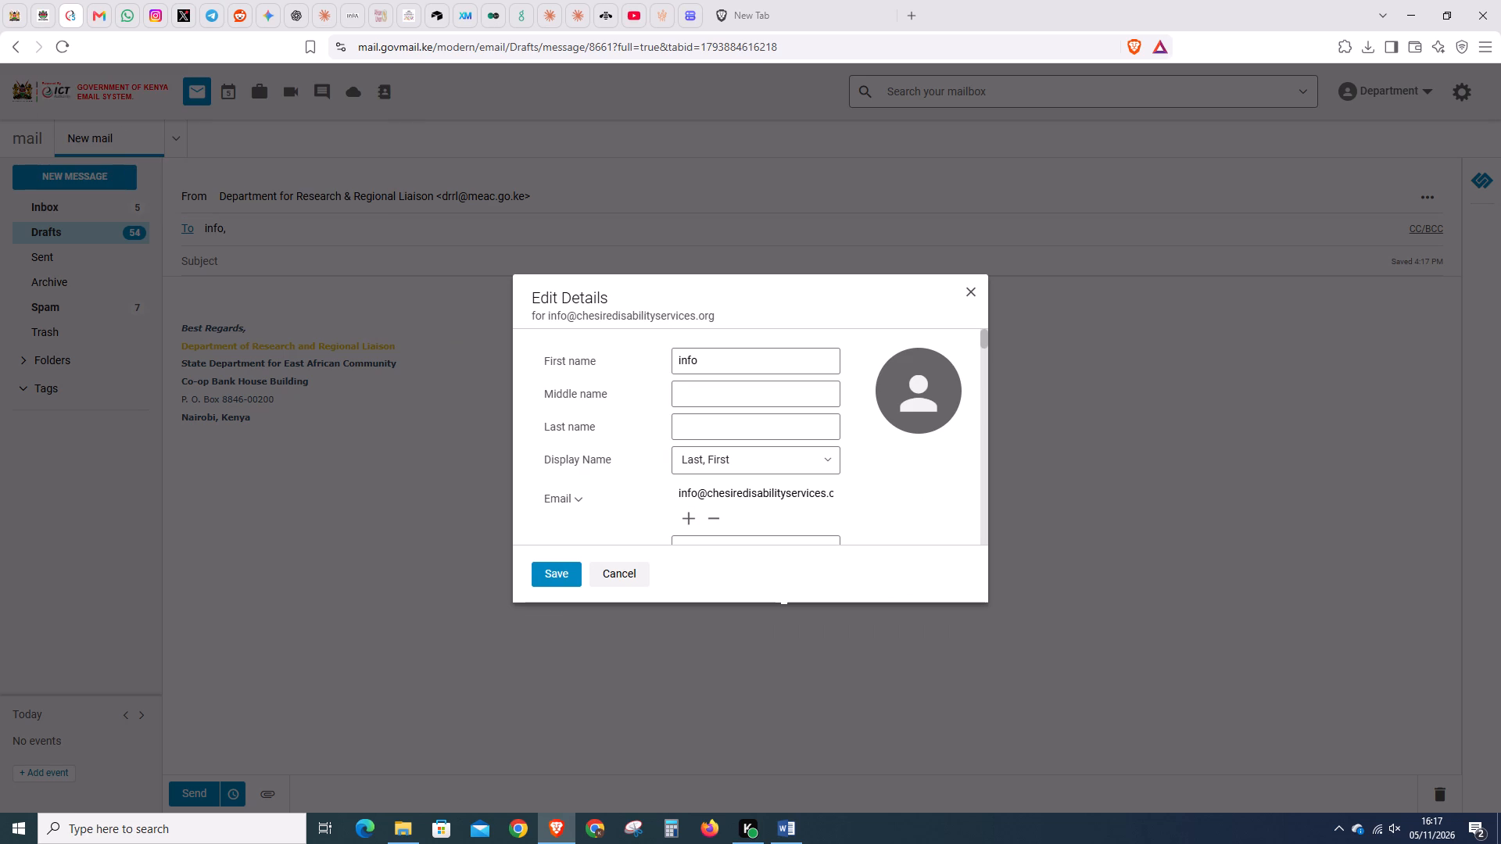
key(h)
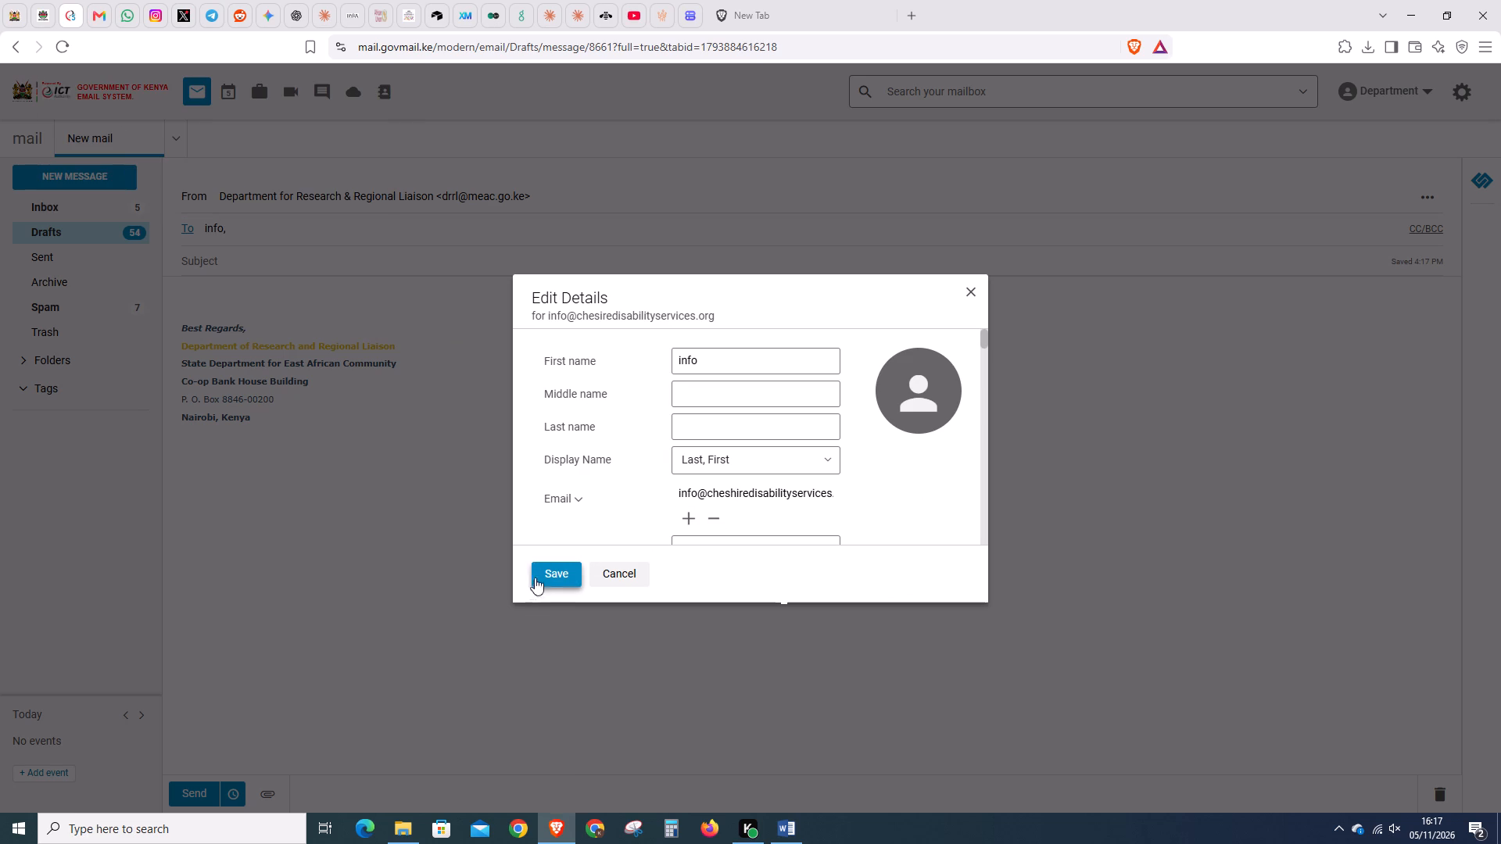
click(545, 569)
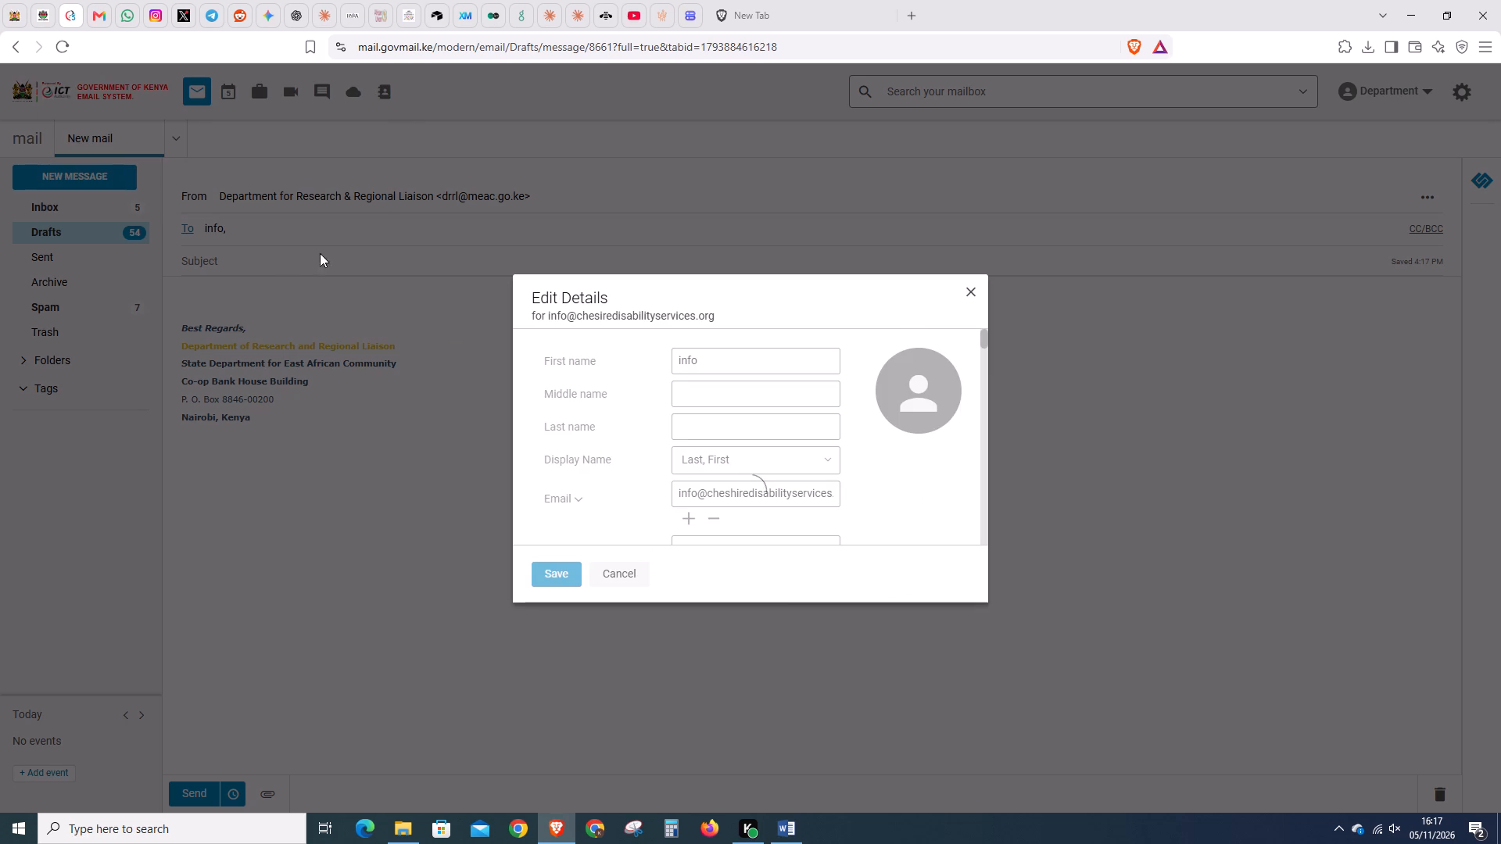
Copy the public-hearings subject, without the trailing "(2)", from the sent stakeholders' email into the new draft's subject.
click(248, 261)
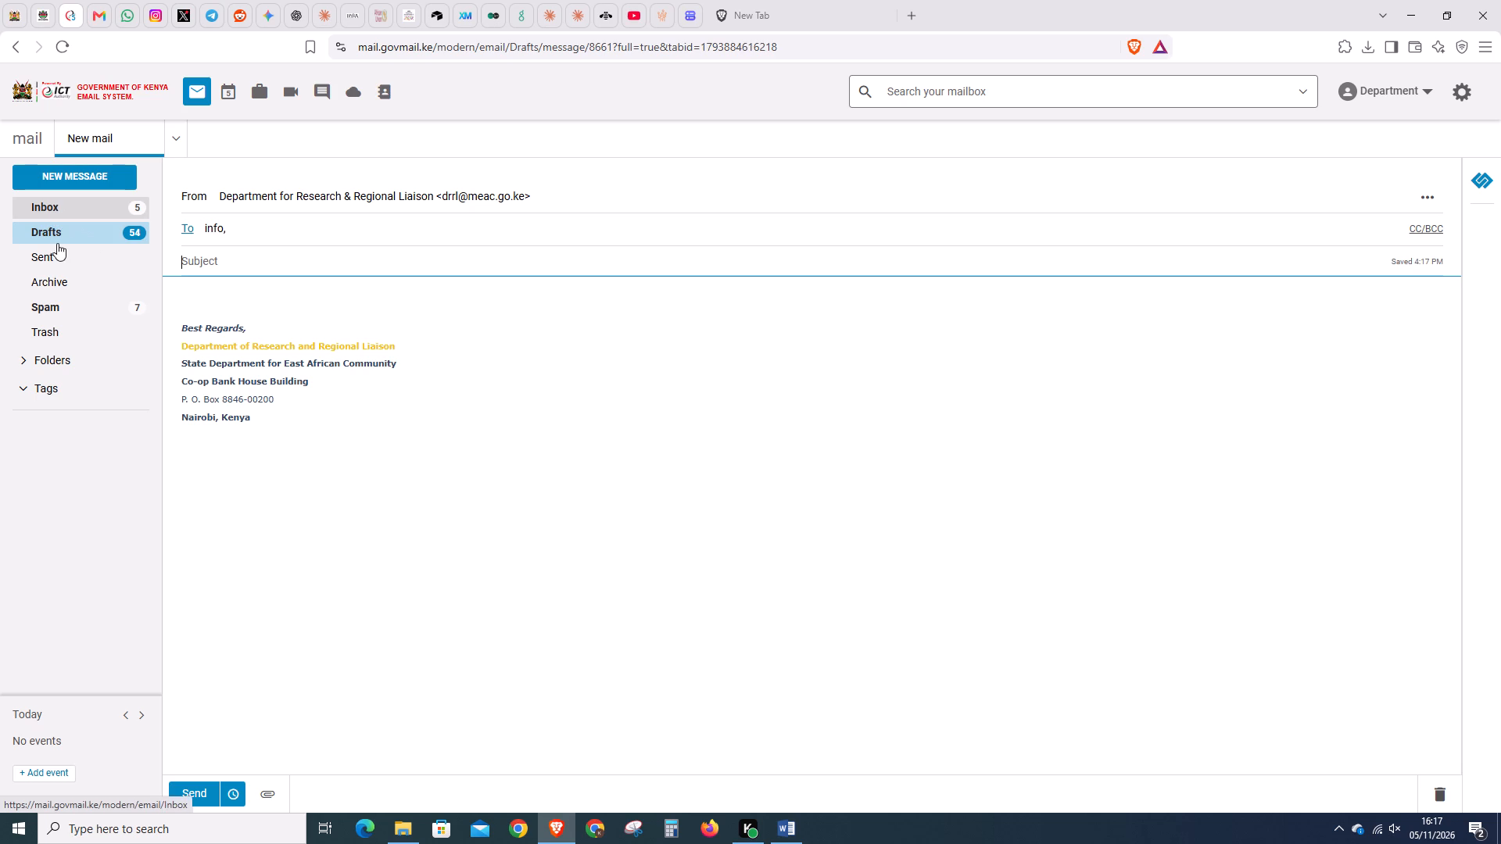
click(61, 253)
click(299, 252)
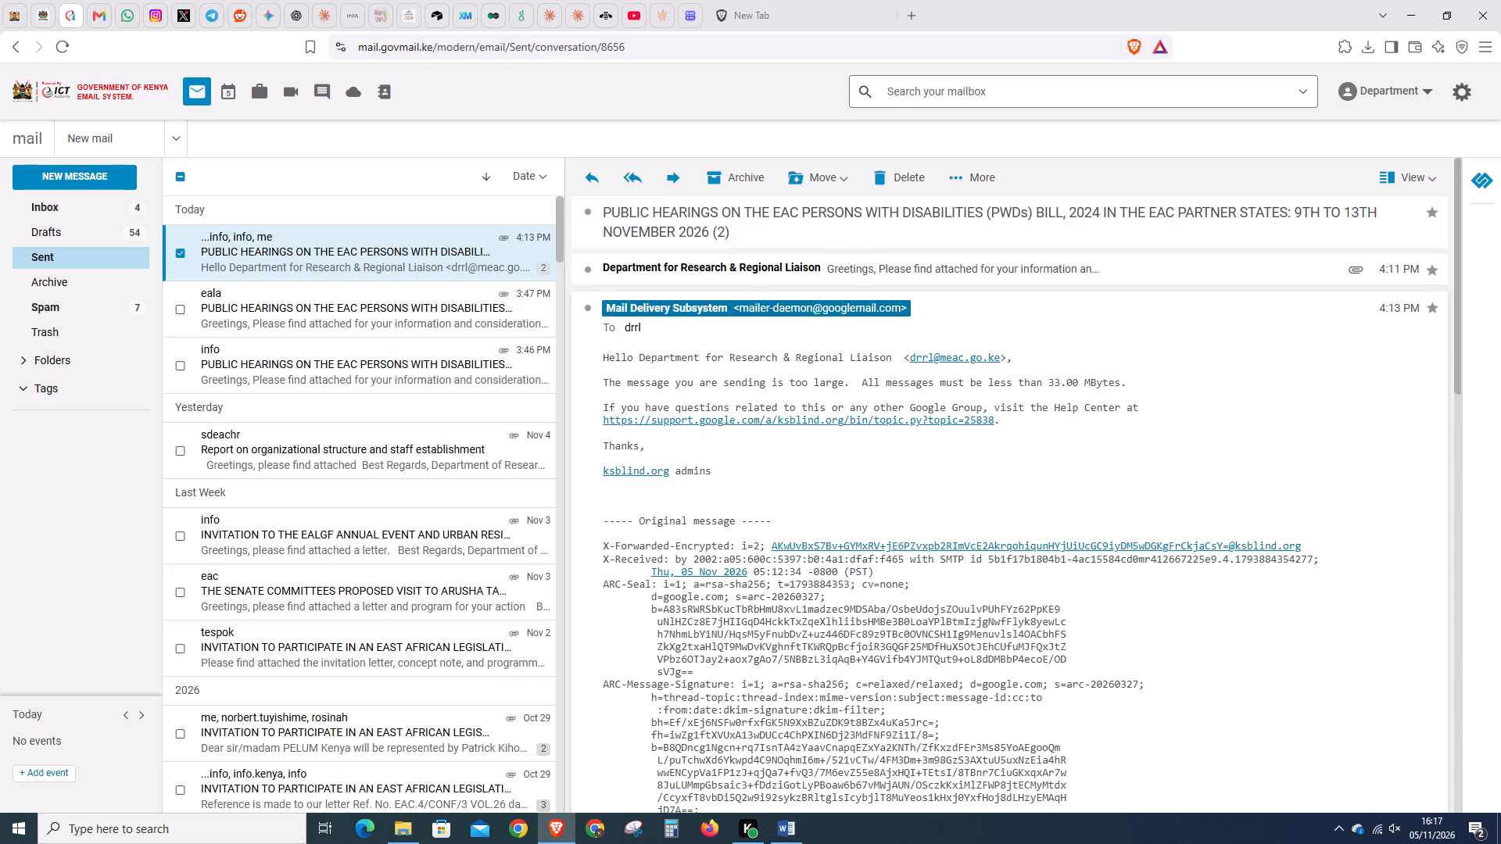
click(889, 266)
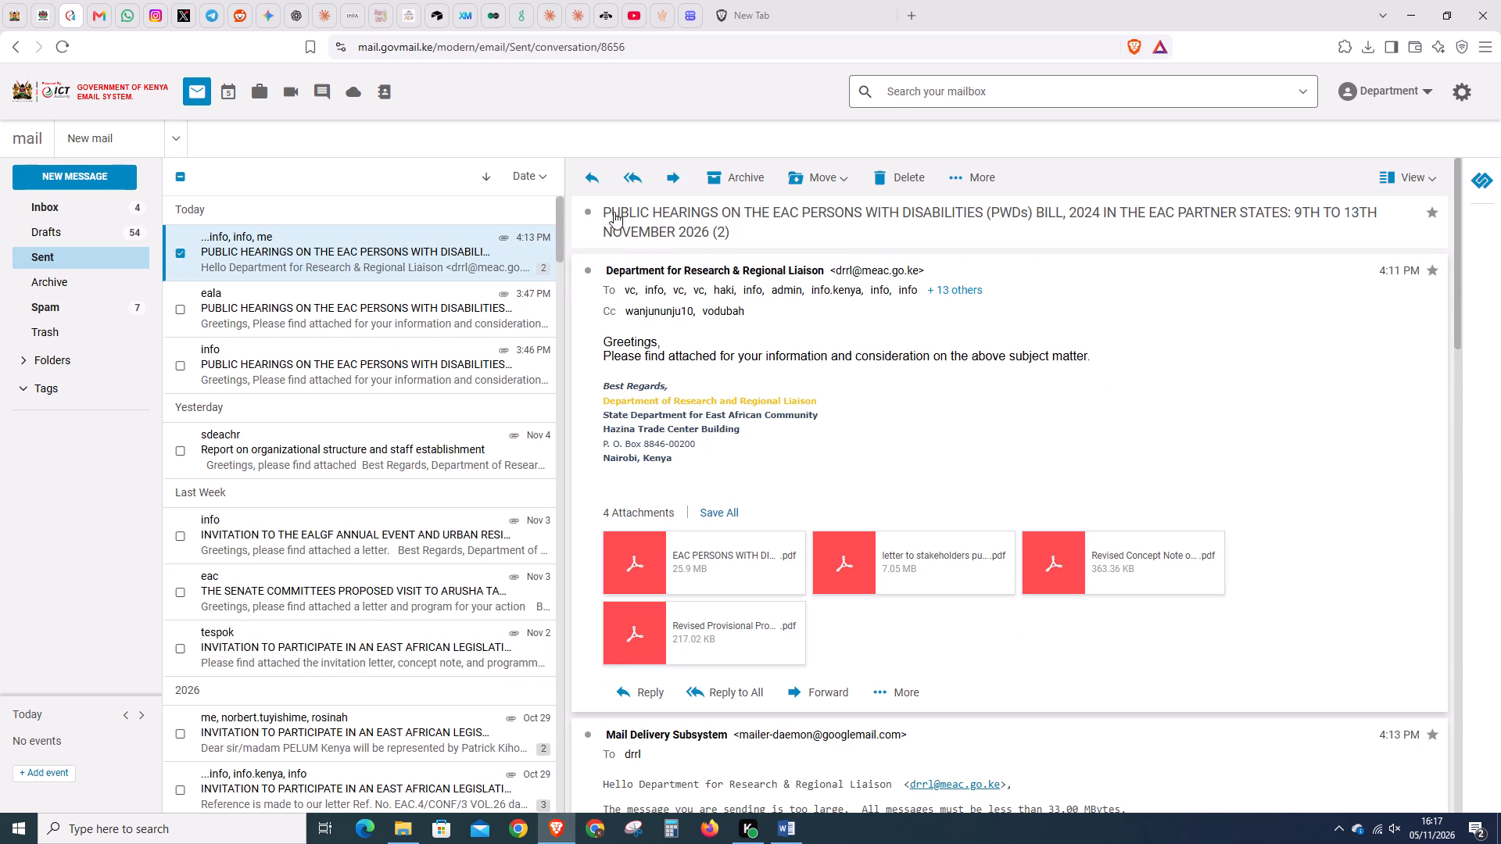
drag(604, 207, 717, 228)
right_click(679, 228)
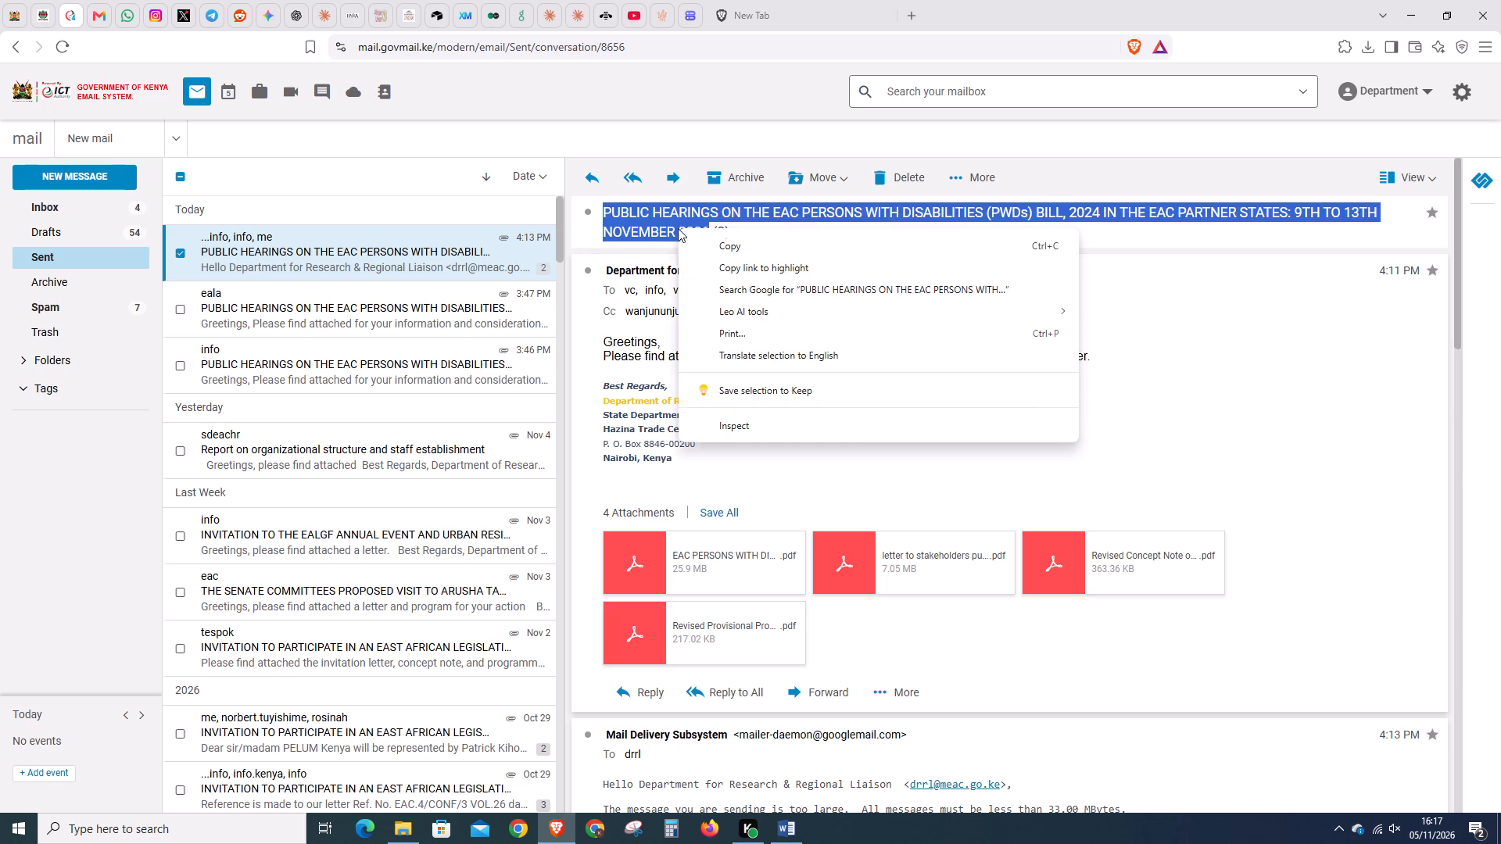
click(719, 243)
click(100, 144)
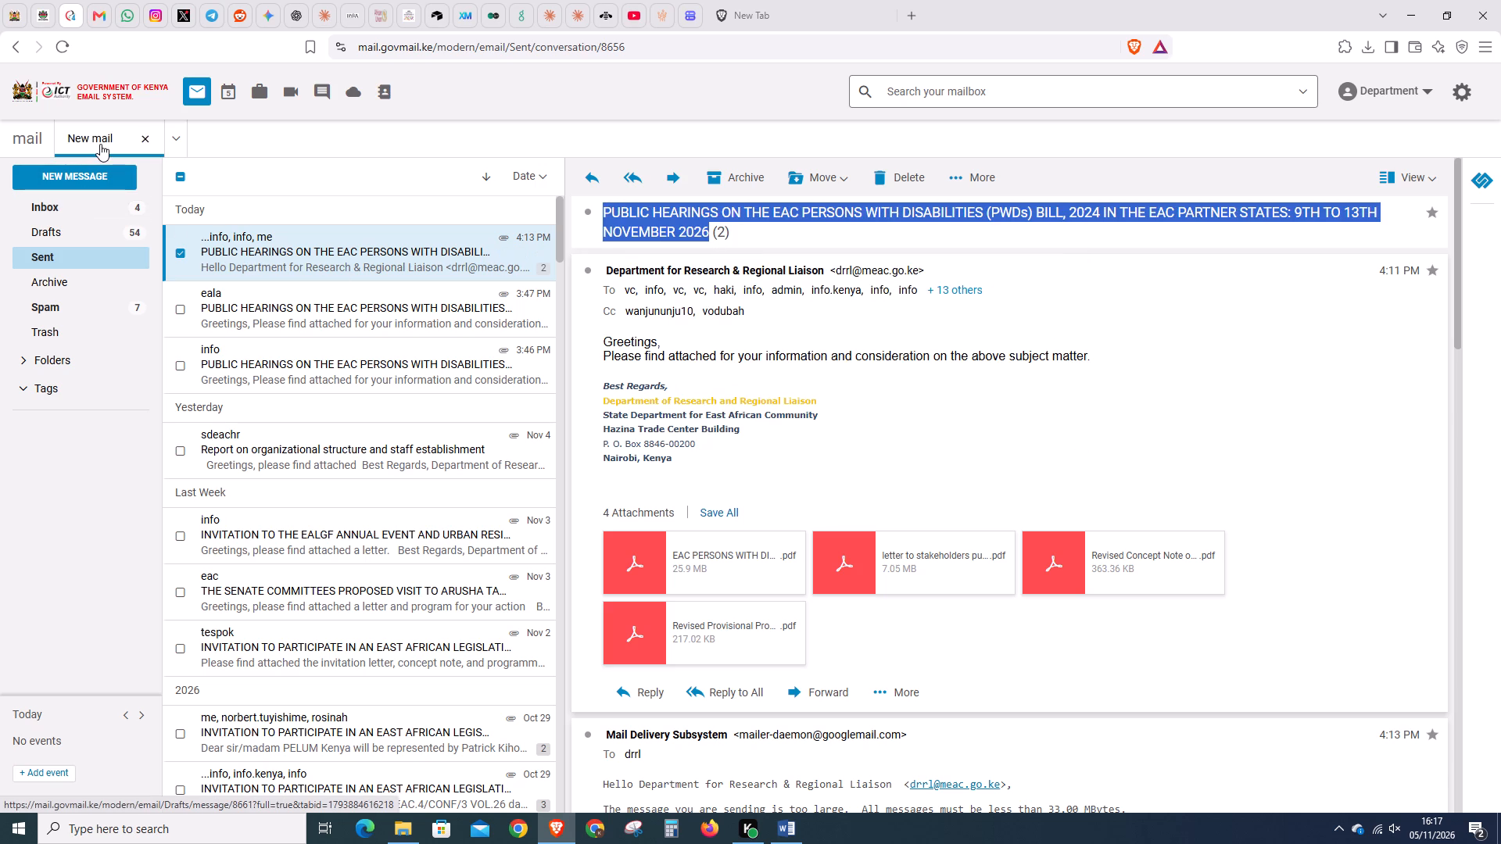
click(243, 251)
right_click(243, 256)
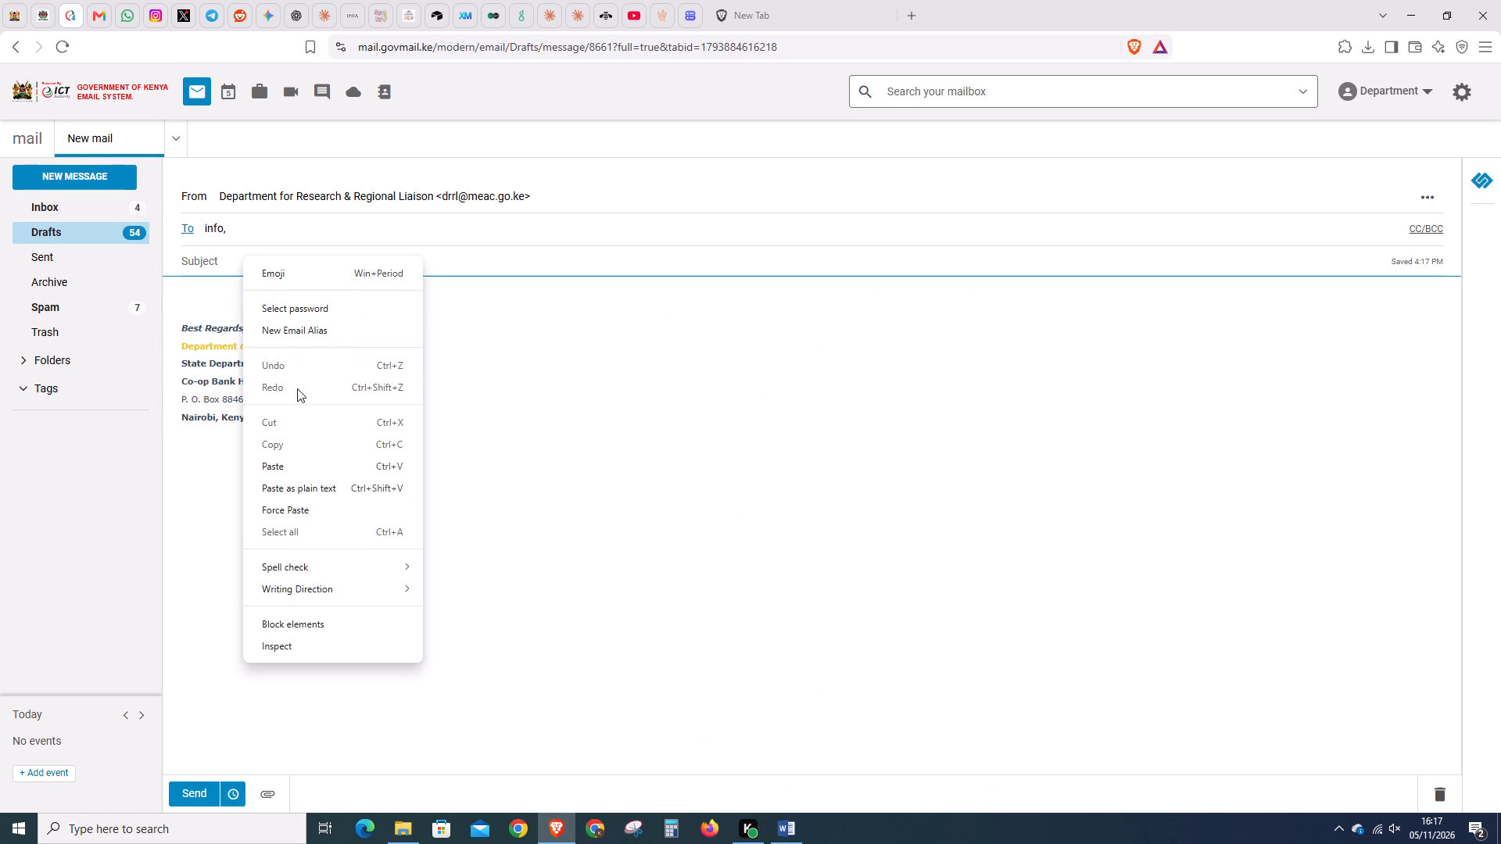
click(290, 465)
Add the first suggested contacts matching "wanj" and "vod" as Cc recipients of the new public-hearings draft.
click(1410, 234)
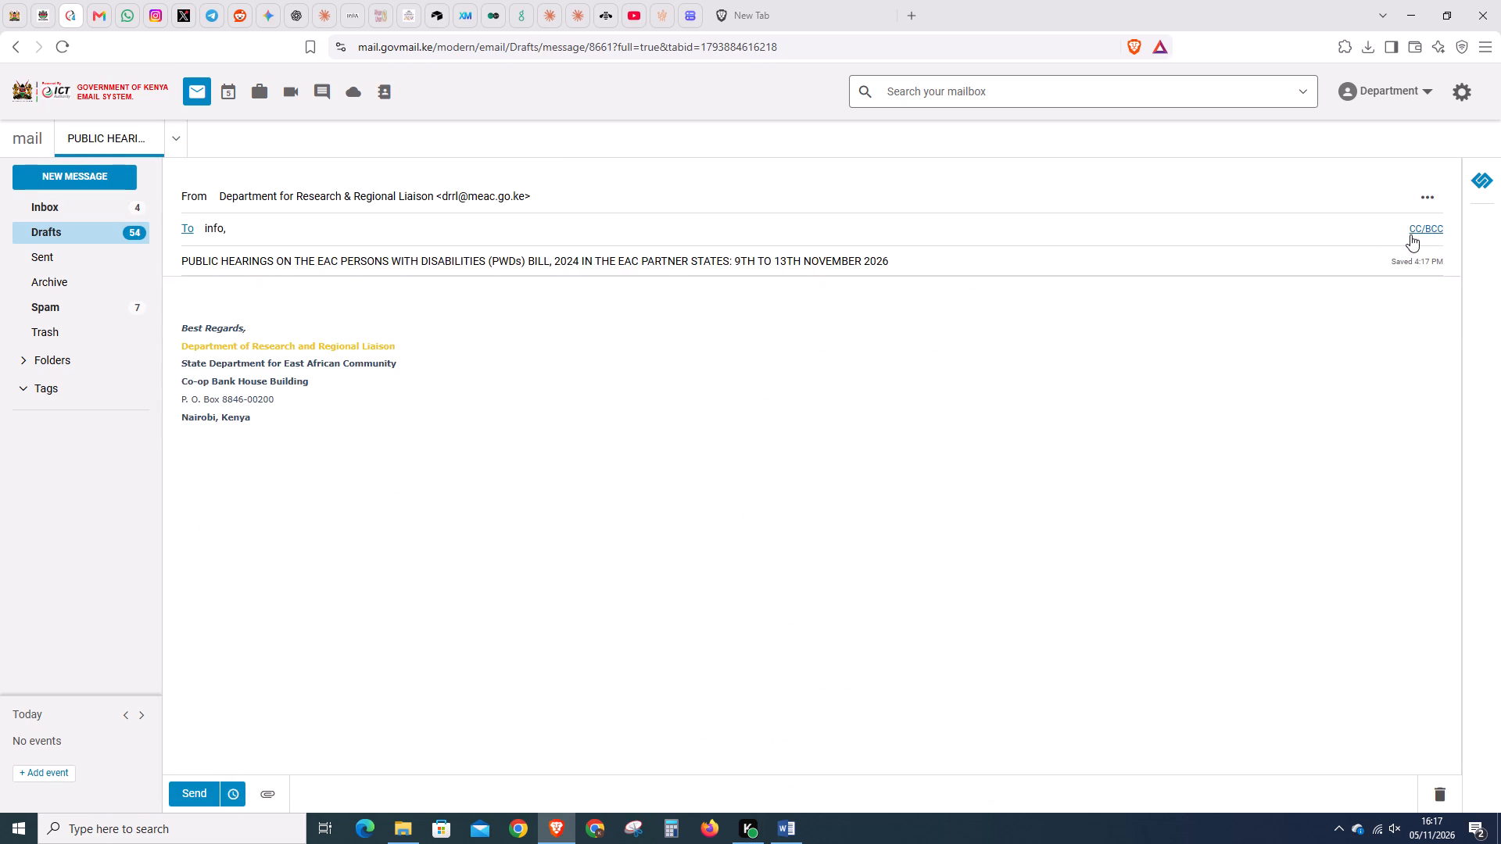
click(295, 260)
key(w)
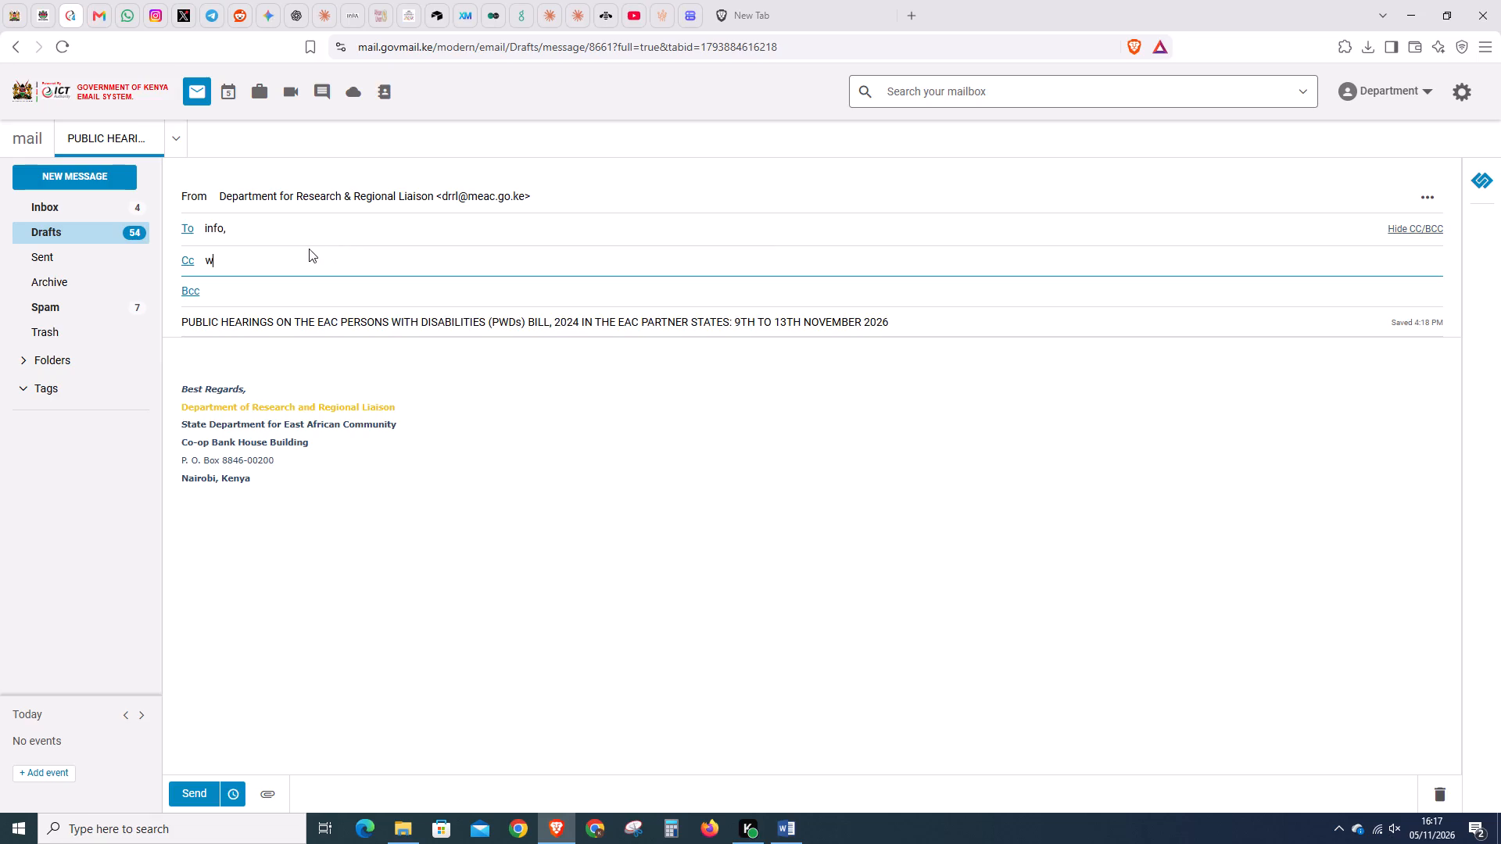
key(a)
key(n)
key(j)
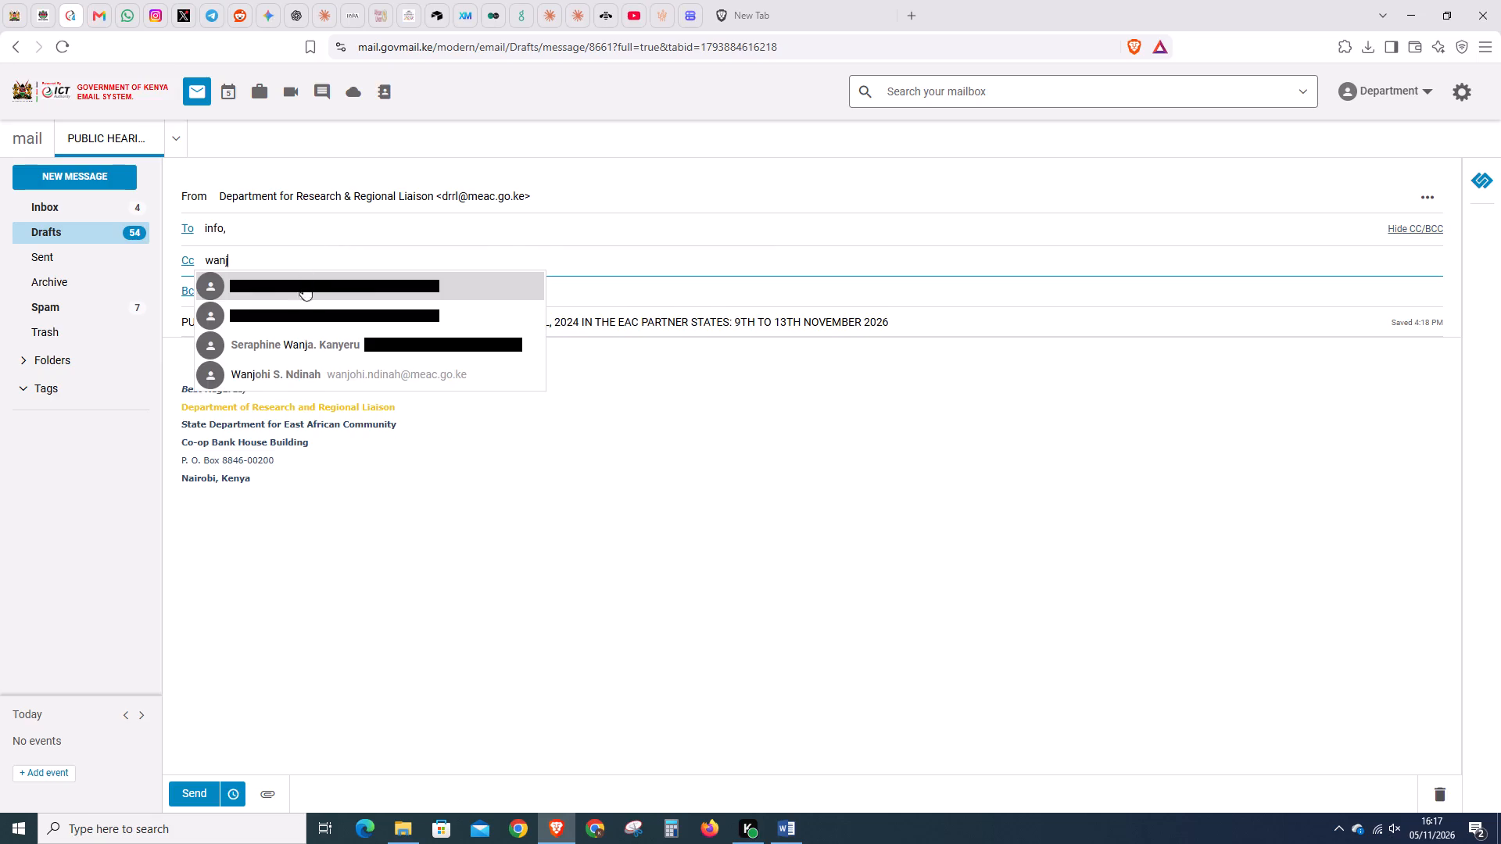
click(303, 294)
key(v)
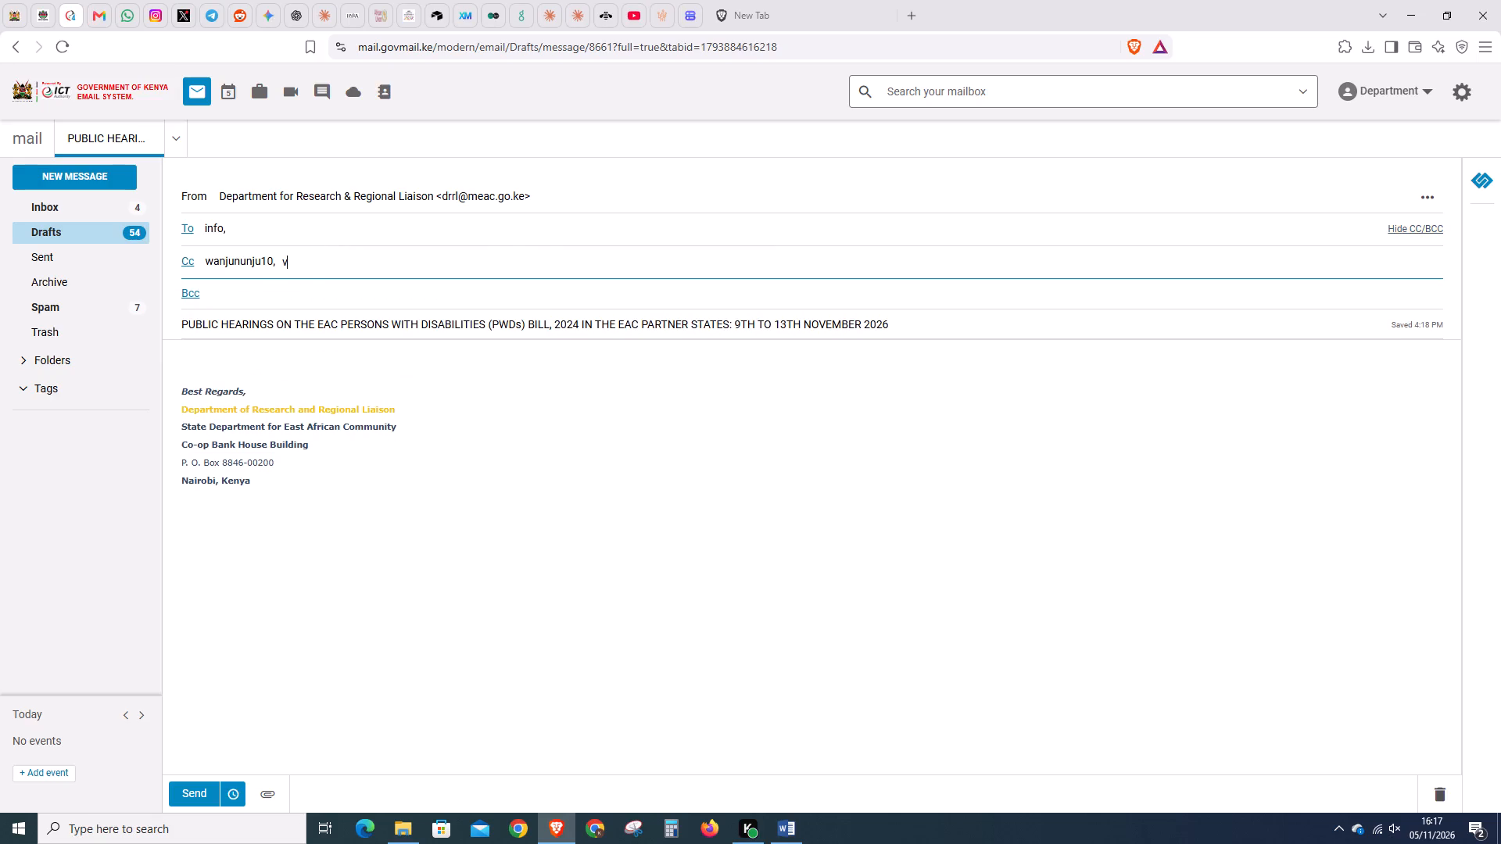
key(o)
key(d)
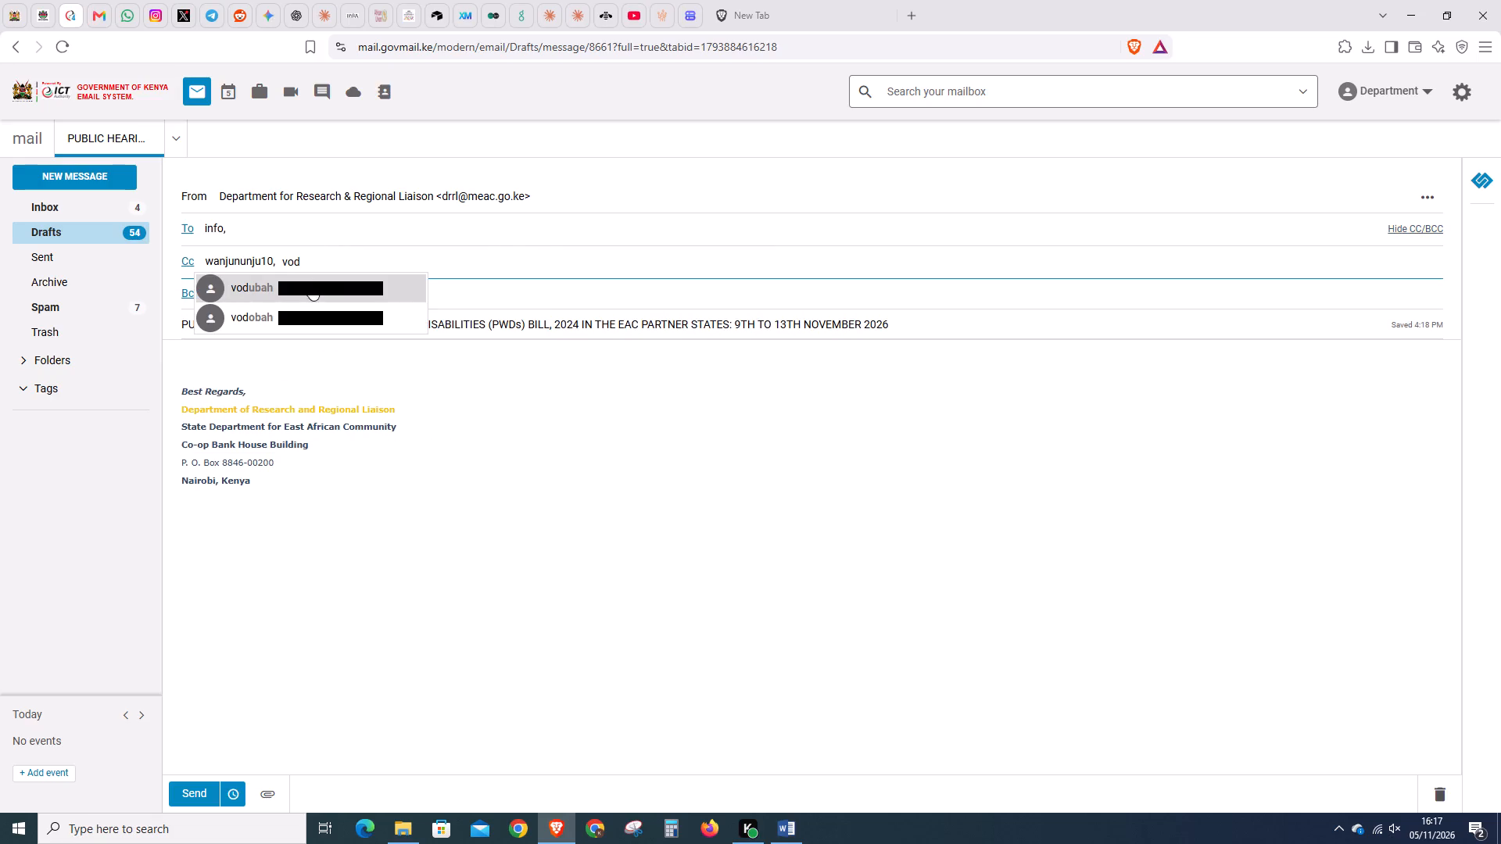
click(310, 283)
Copy the greeting and "Please find attached" sentence from the sent EALA email into the new public-hearings draft's body.
click(297, 364)
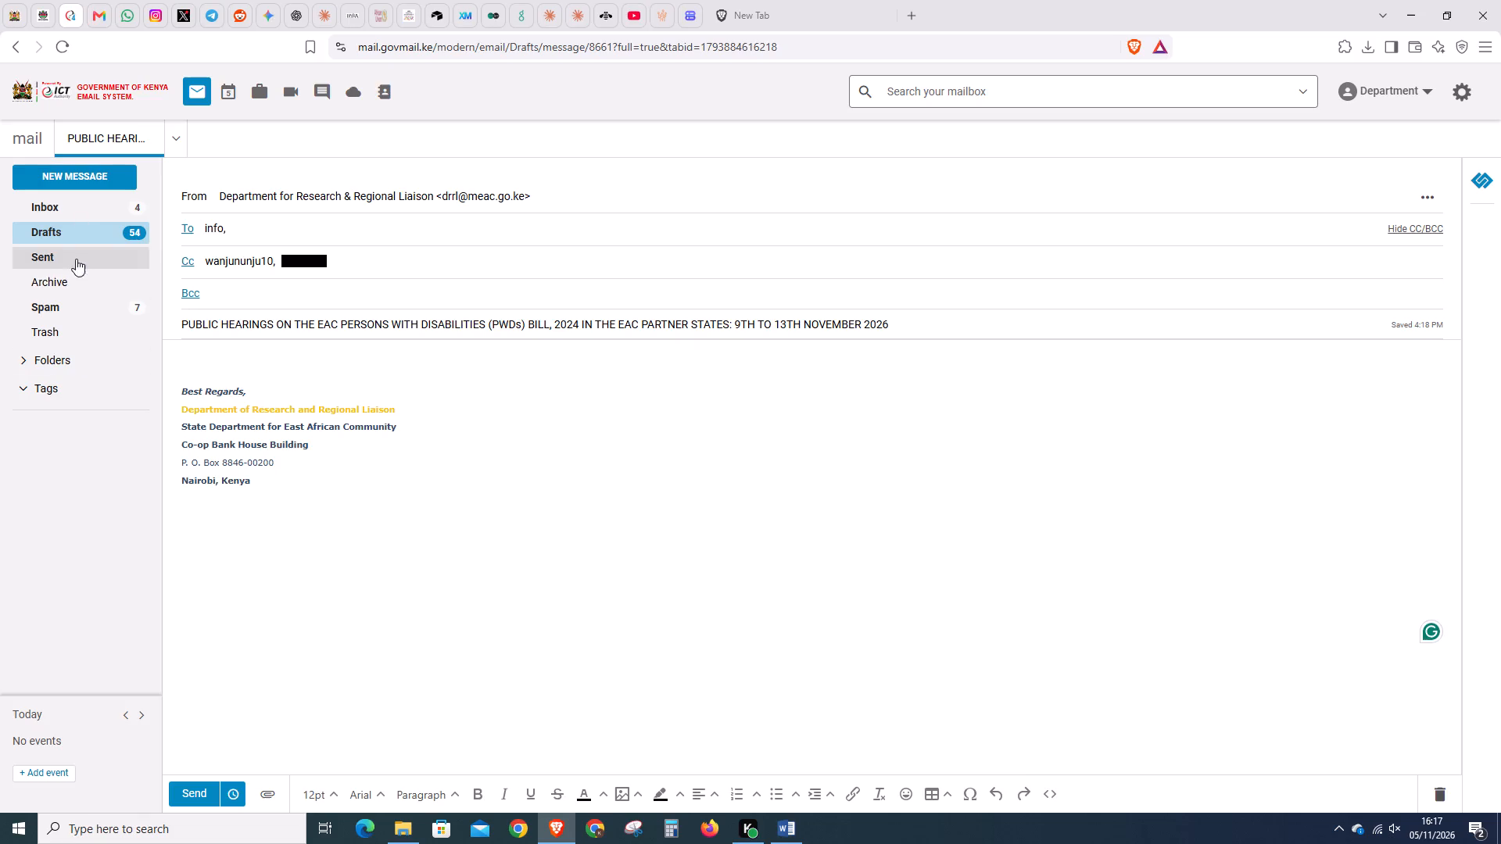
click(73, 256)
click(303, 264)
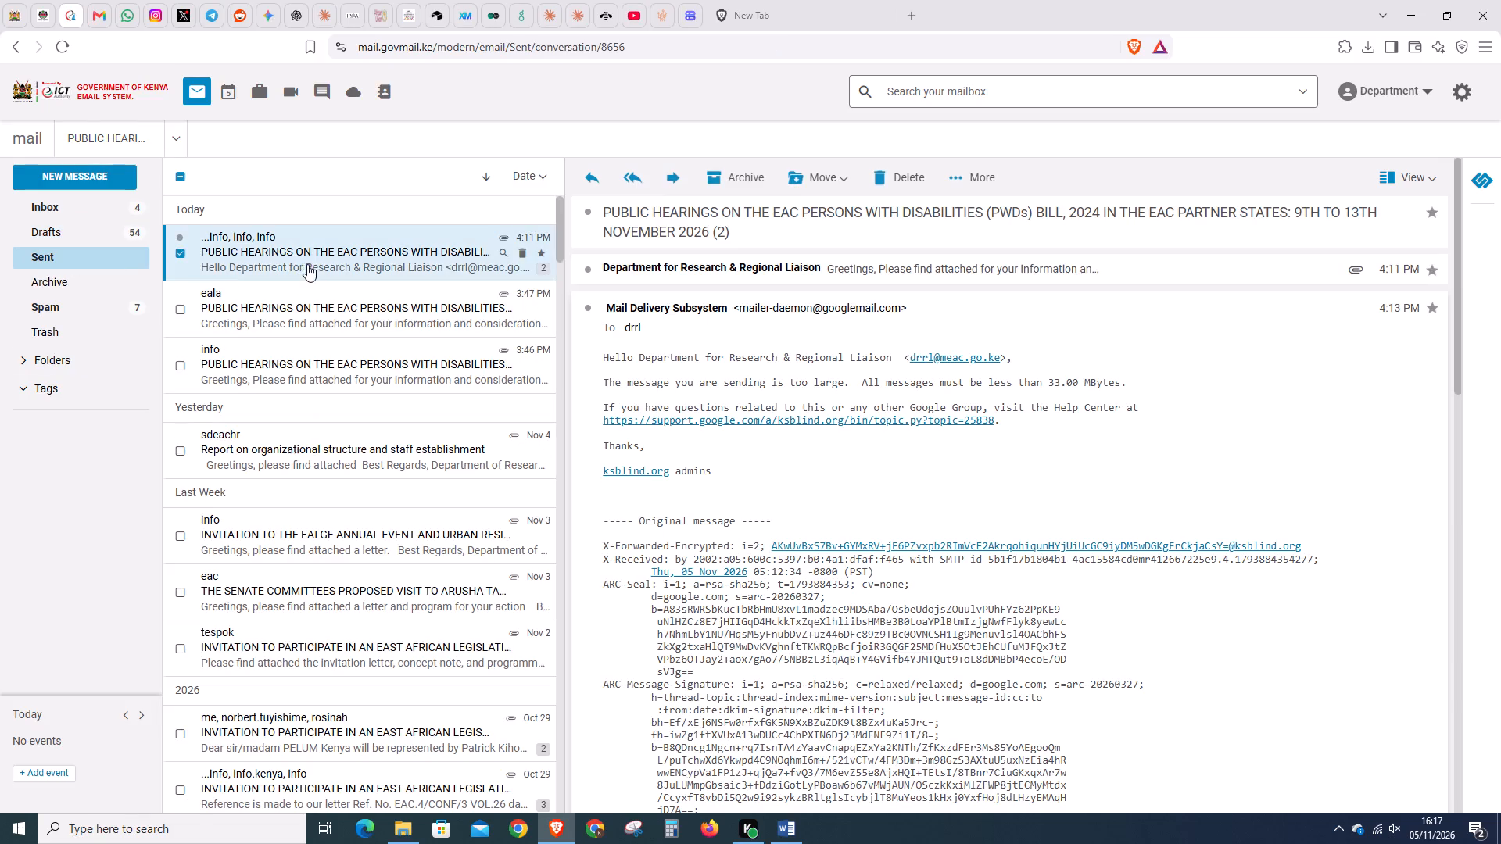
click(289, 323)
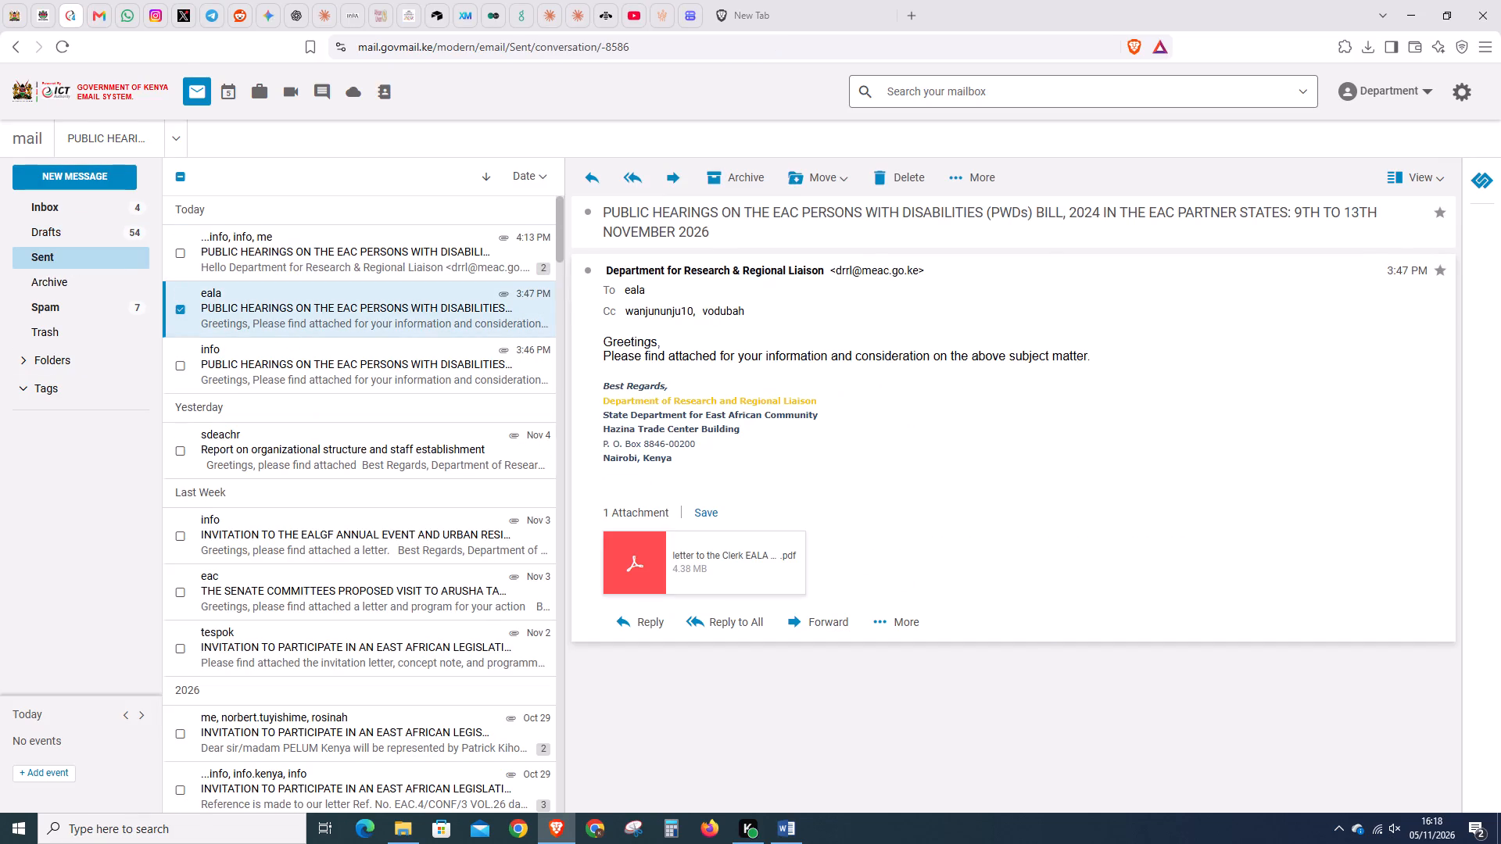
drag(603, 339, 1098, 356)
right_click(1050, 354)
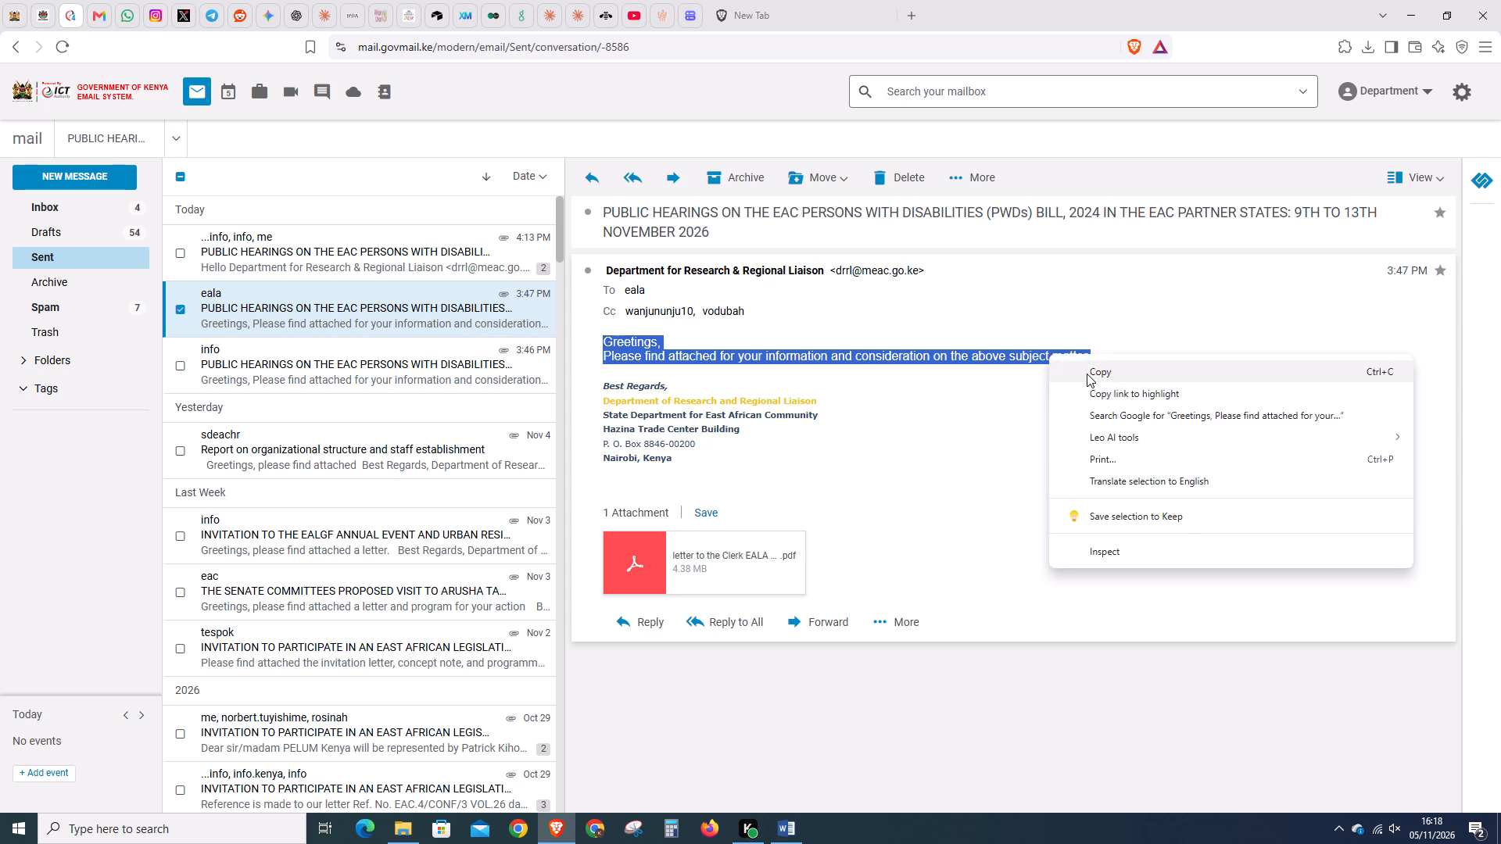
click(1087, 374)
click(109, 150)
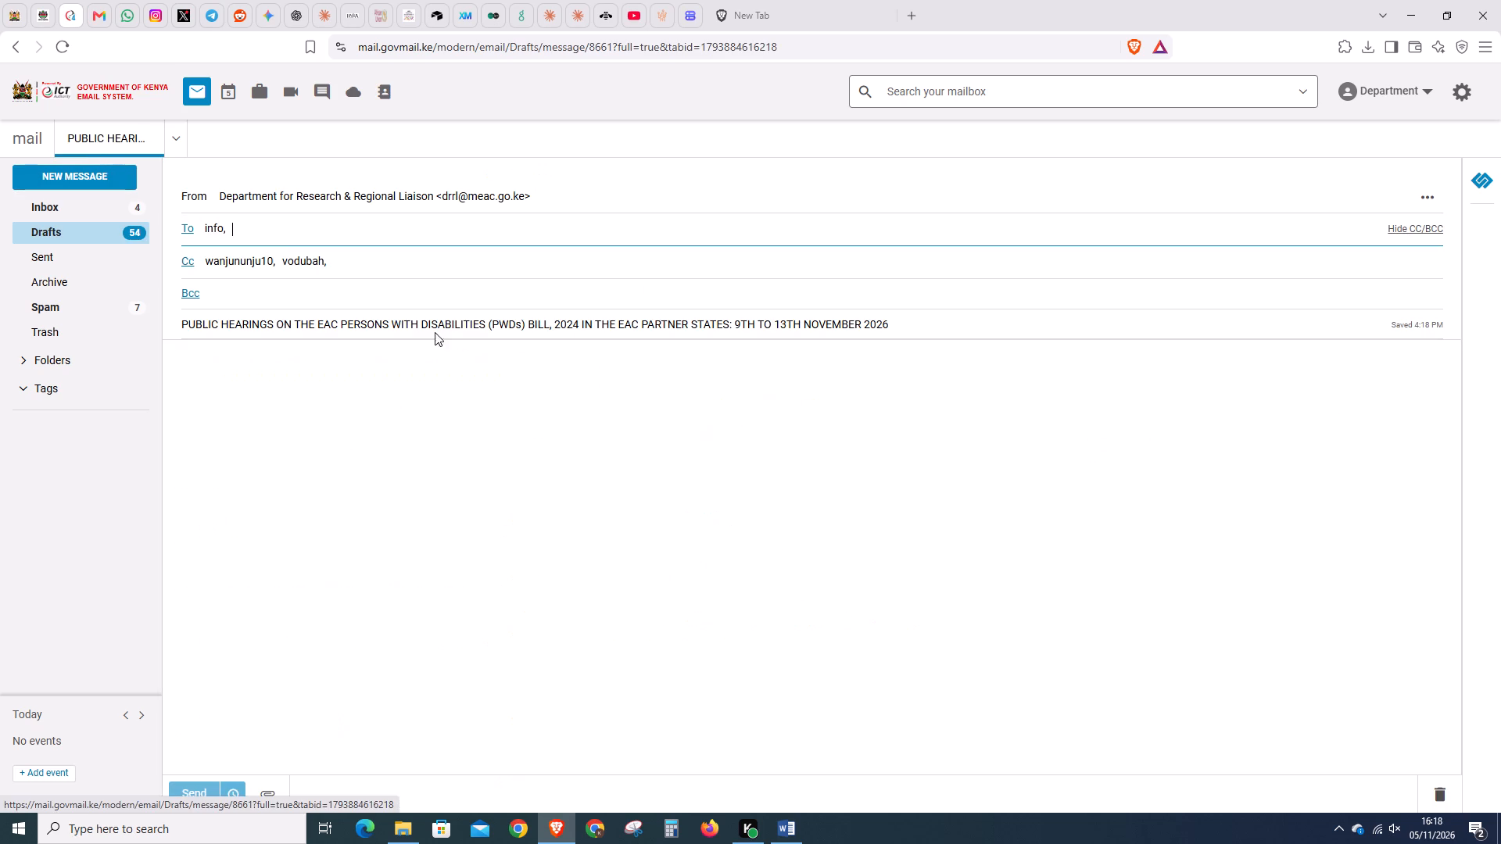
click(334, 359)
right_click(334, 359)
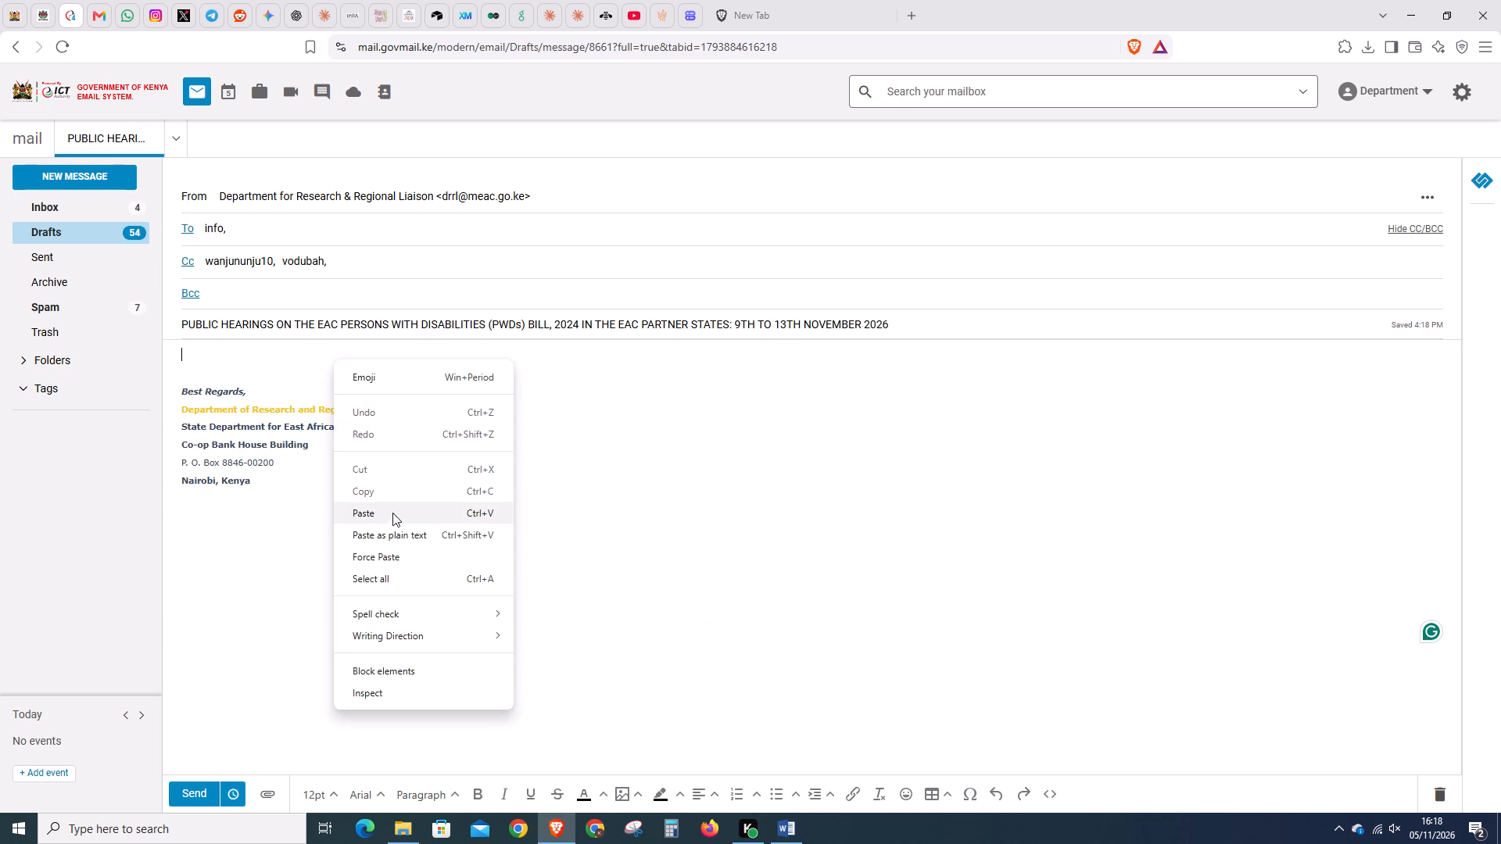
click(397, 520)
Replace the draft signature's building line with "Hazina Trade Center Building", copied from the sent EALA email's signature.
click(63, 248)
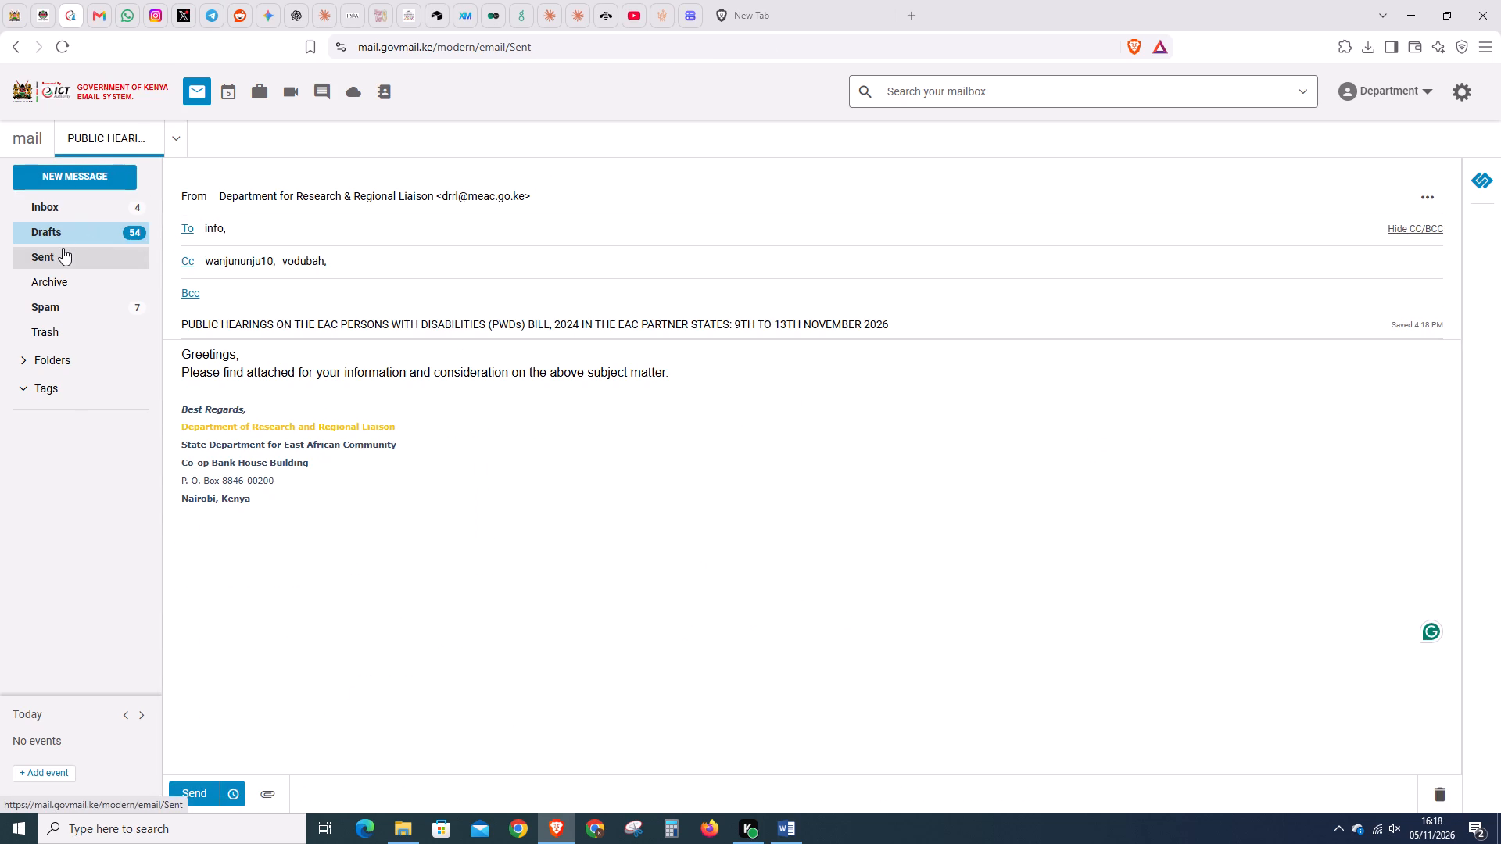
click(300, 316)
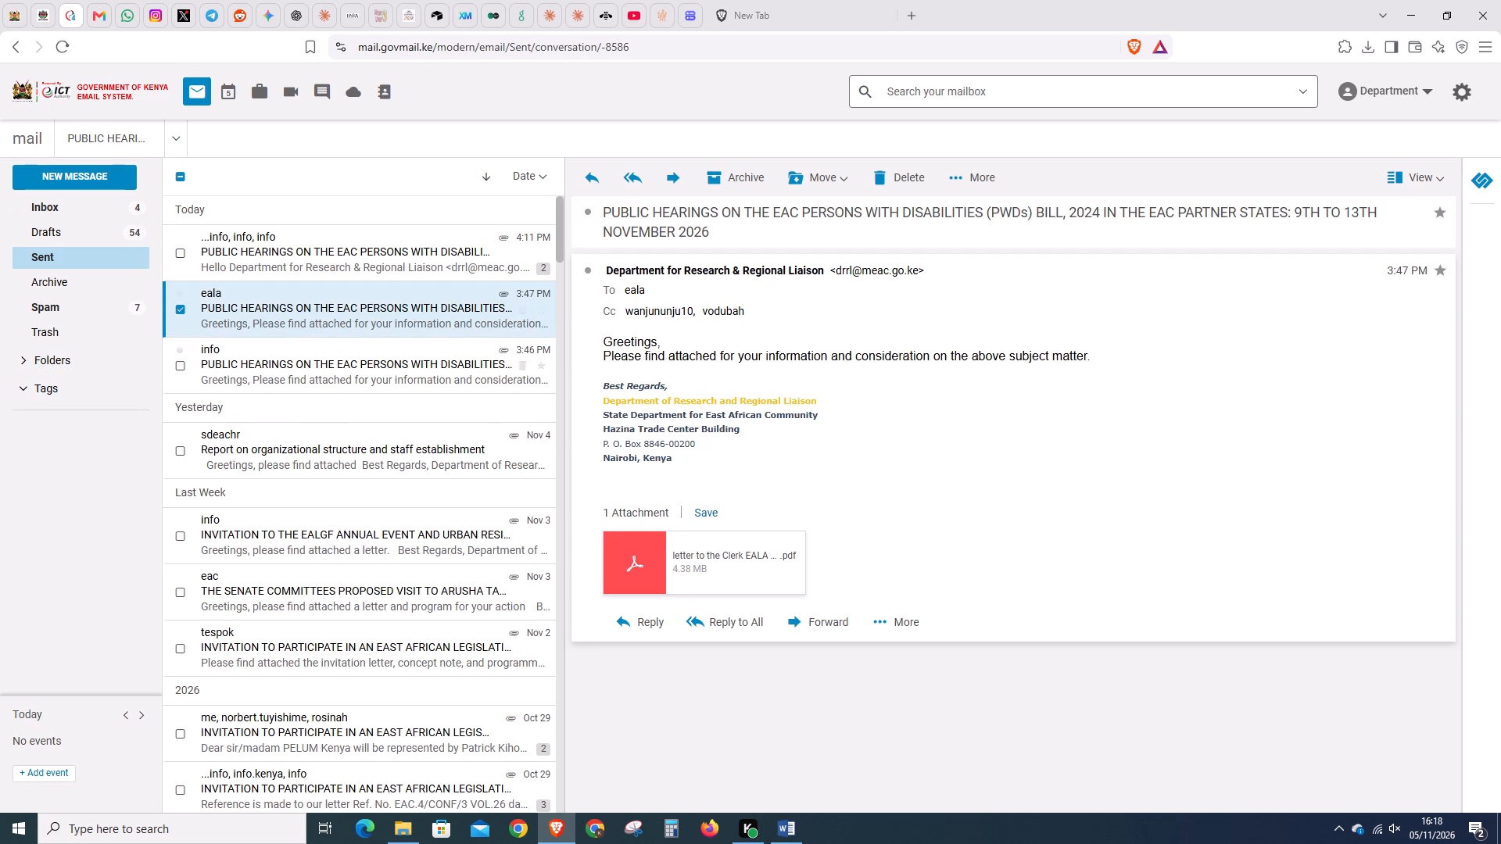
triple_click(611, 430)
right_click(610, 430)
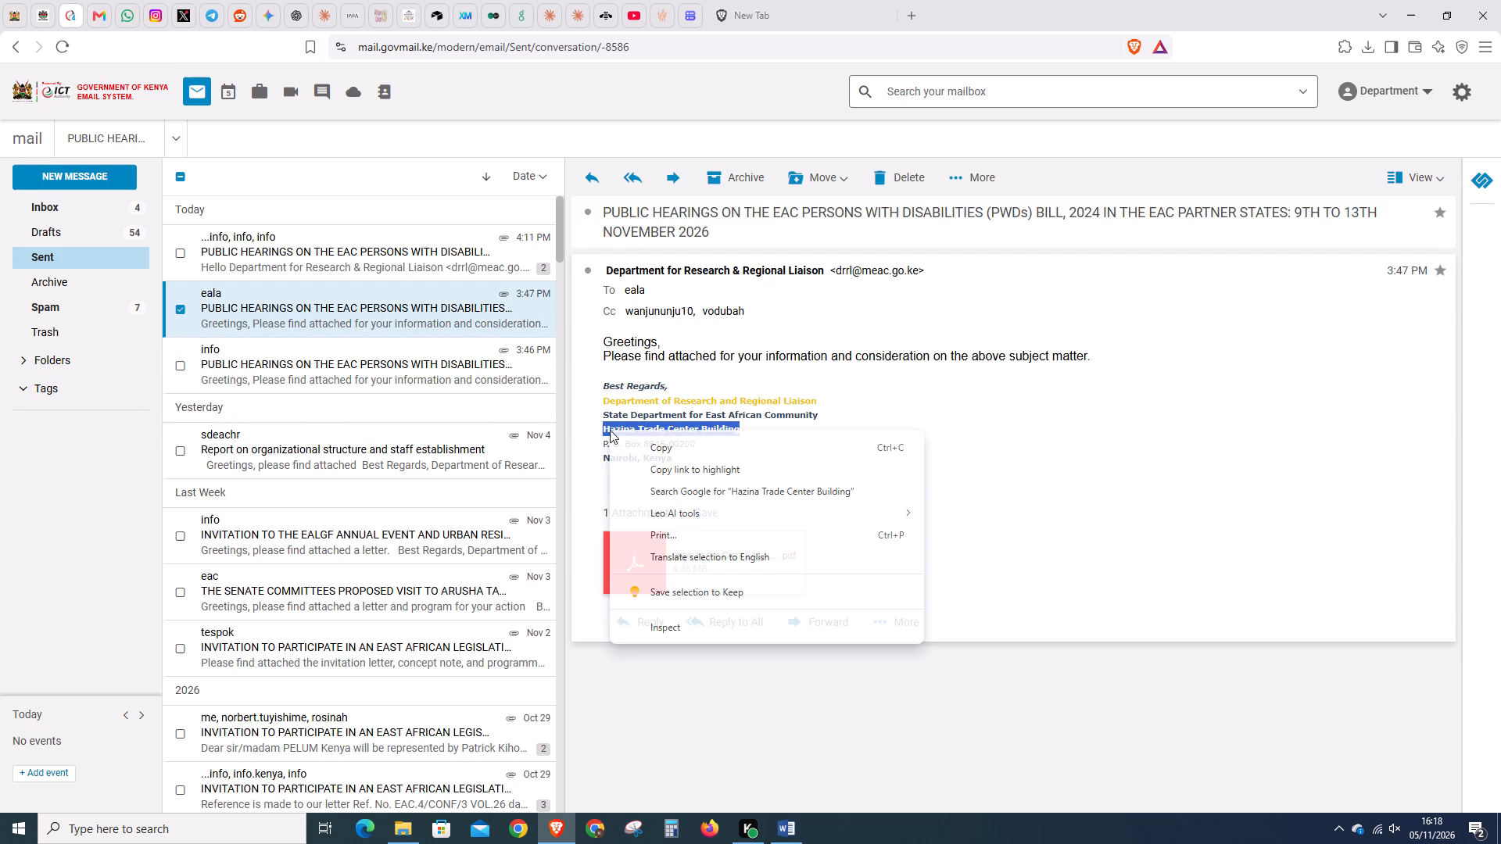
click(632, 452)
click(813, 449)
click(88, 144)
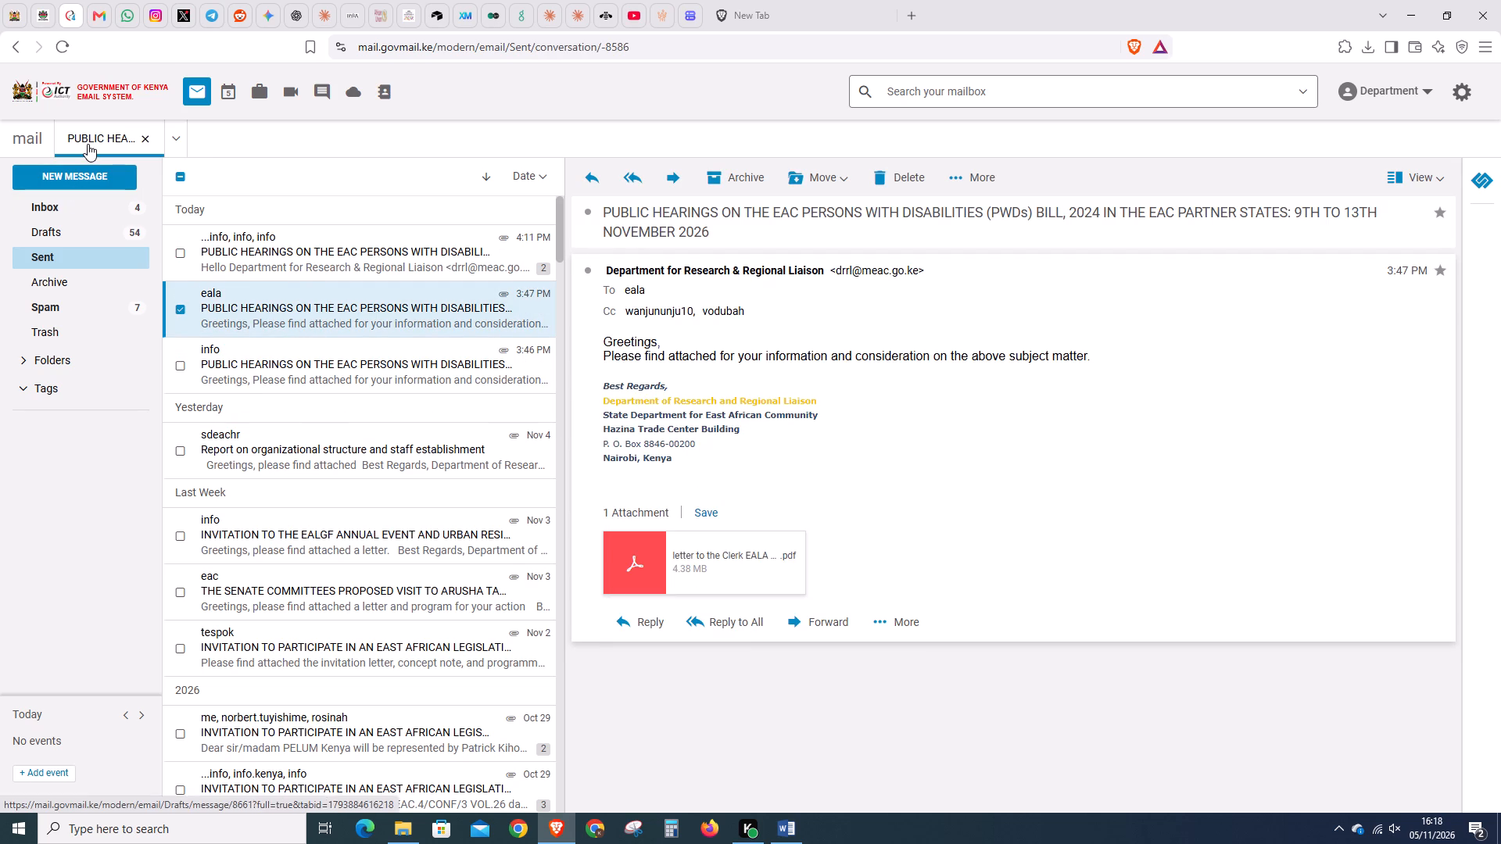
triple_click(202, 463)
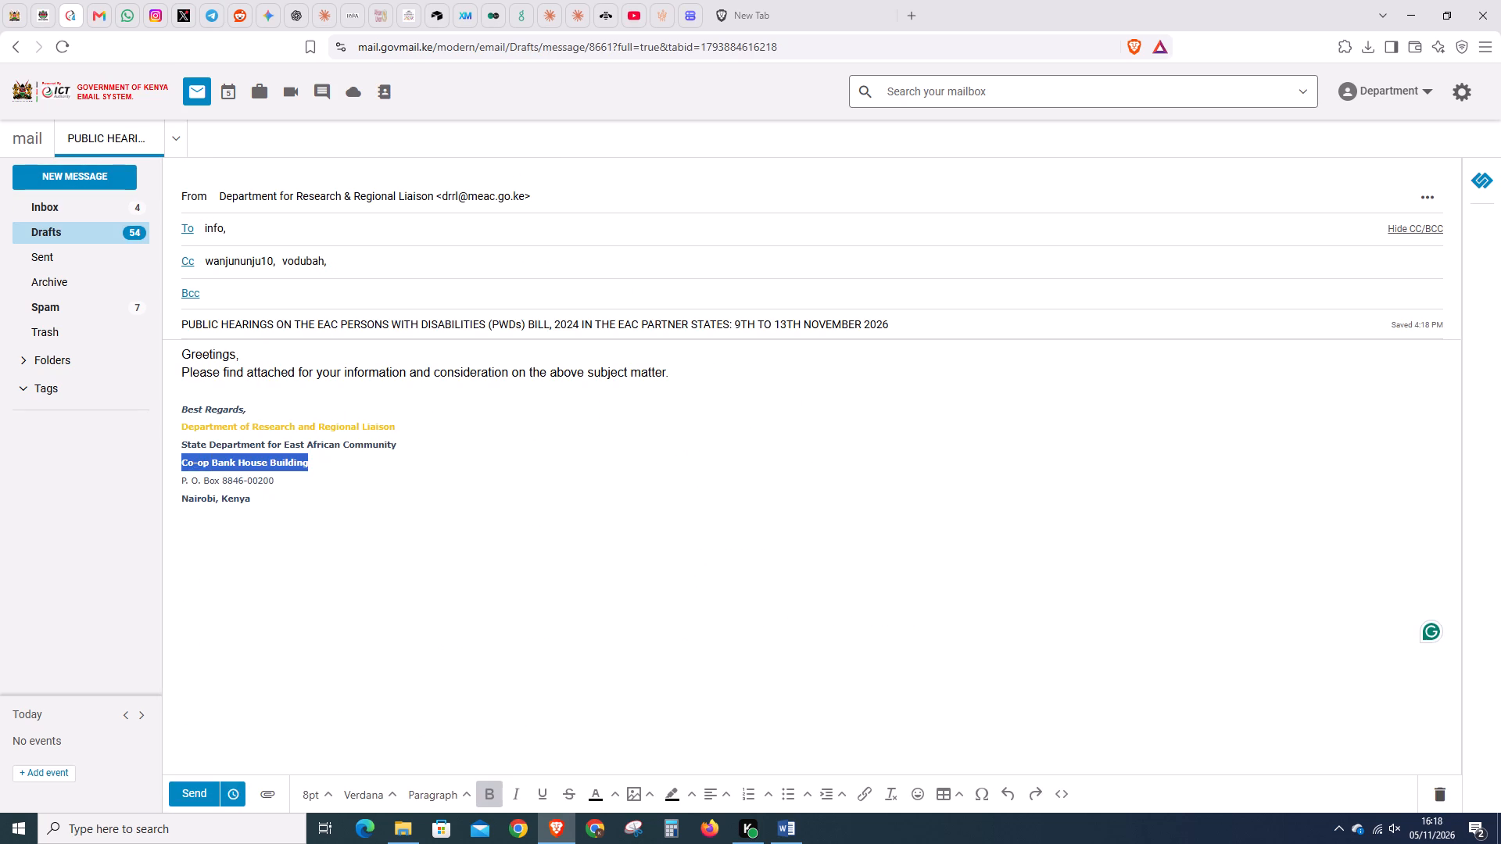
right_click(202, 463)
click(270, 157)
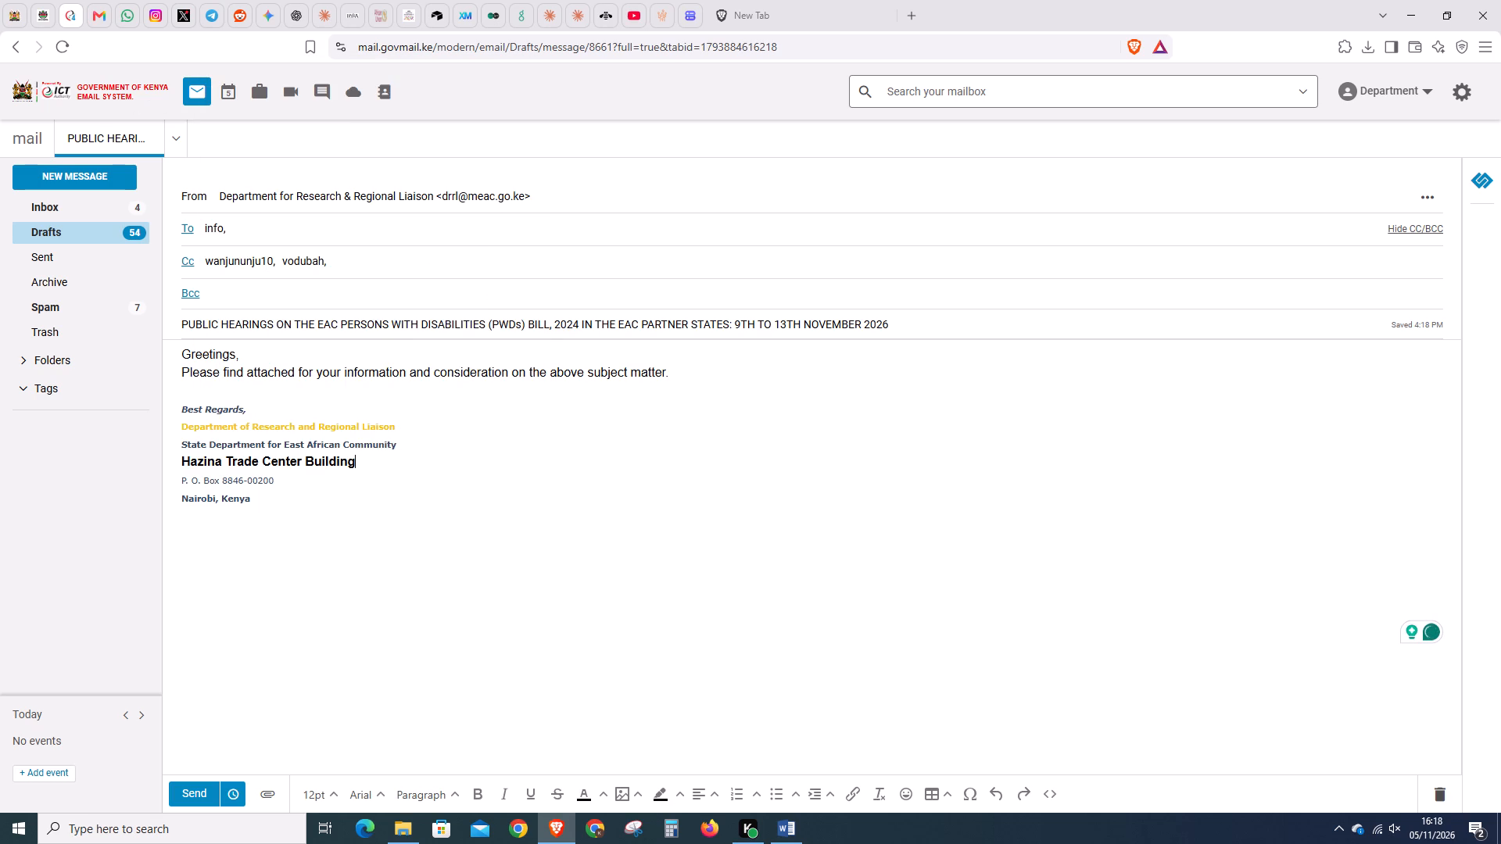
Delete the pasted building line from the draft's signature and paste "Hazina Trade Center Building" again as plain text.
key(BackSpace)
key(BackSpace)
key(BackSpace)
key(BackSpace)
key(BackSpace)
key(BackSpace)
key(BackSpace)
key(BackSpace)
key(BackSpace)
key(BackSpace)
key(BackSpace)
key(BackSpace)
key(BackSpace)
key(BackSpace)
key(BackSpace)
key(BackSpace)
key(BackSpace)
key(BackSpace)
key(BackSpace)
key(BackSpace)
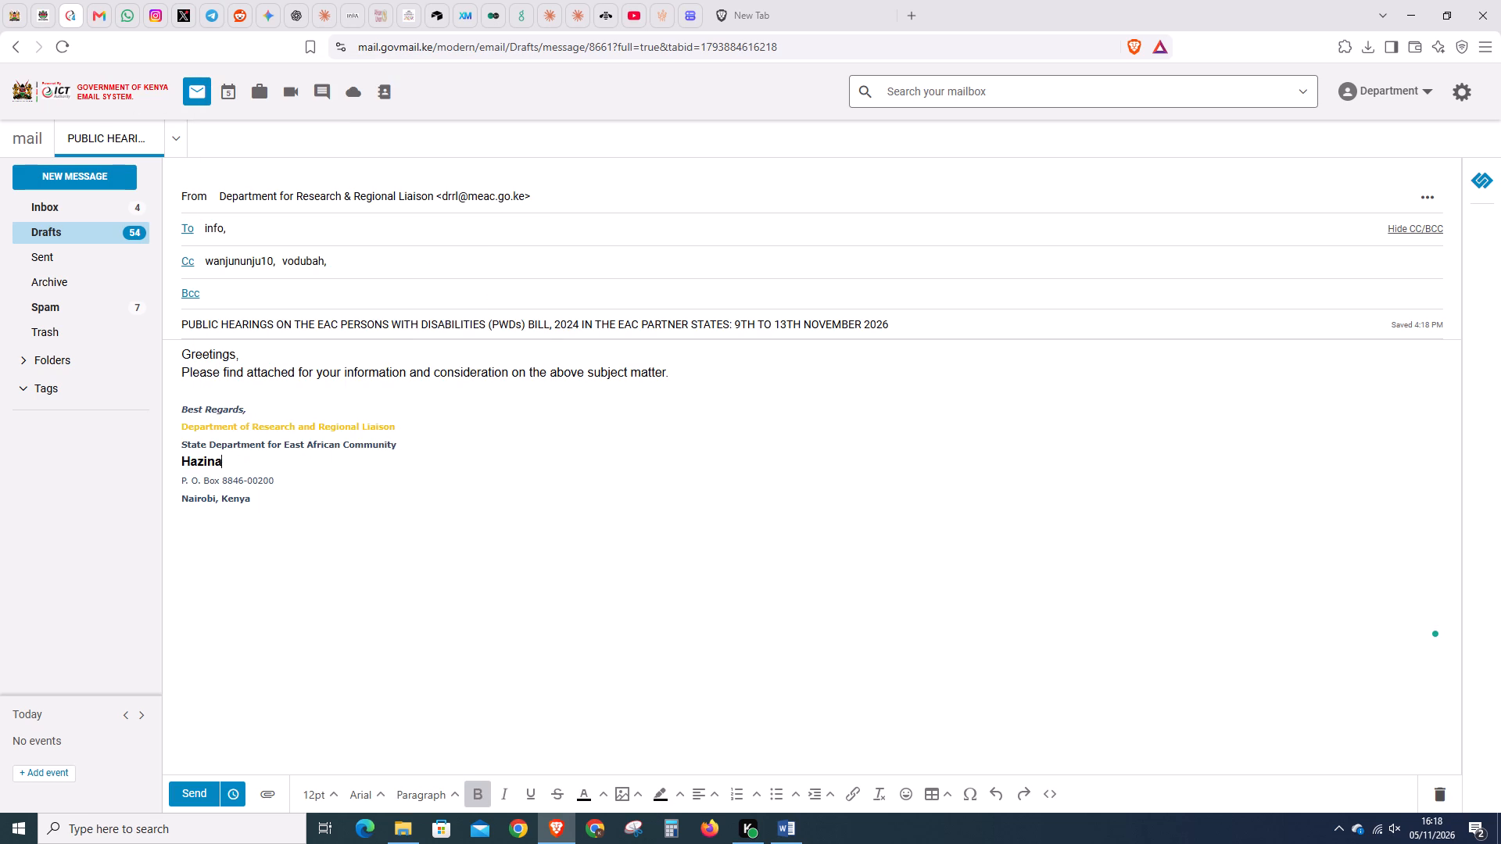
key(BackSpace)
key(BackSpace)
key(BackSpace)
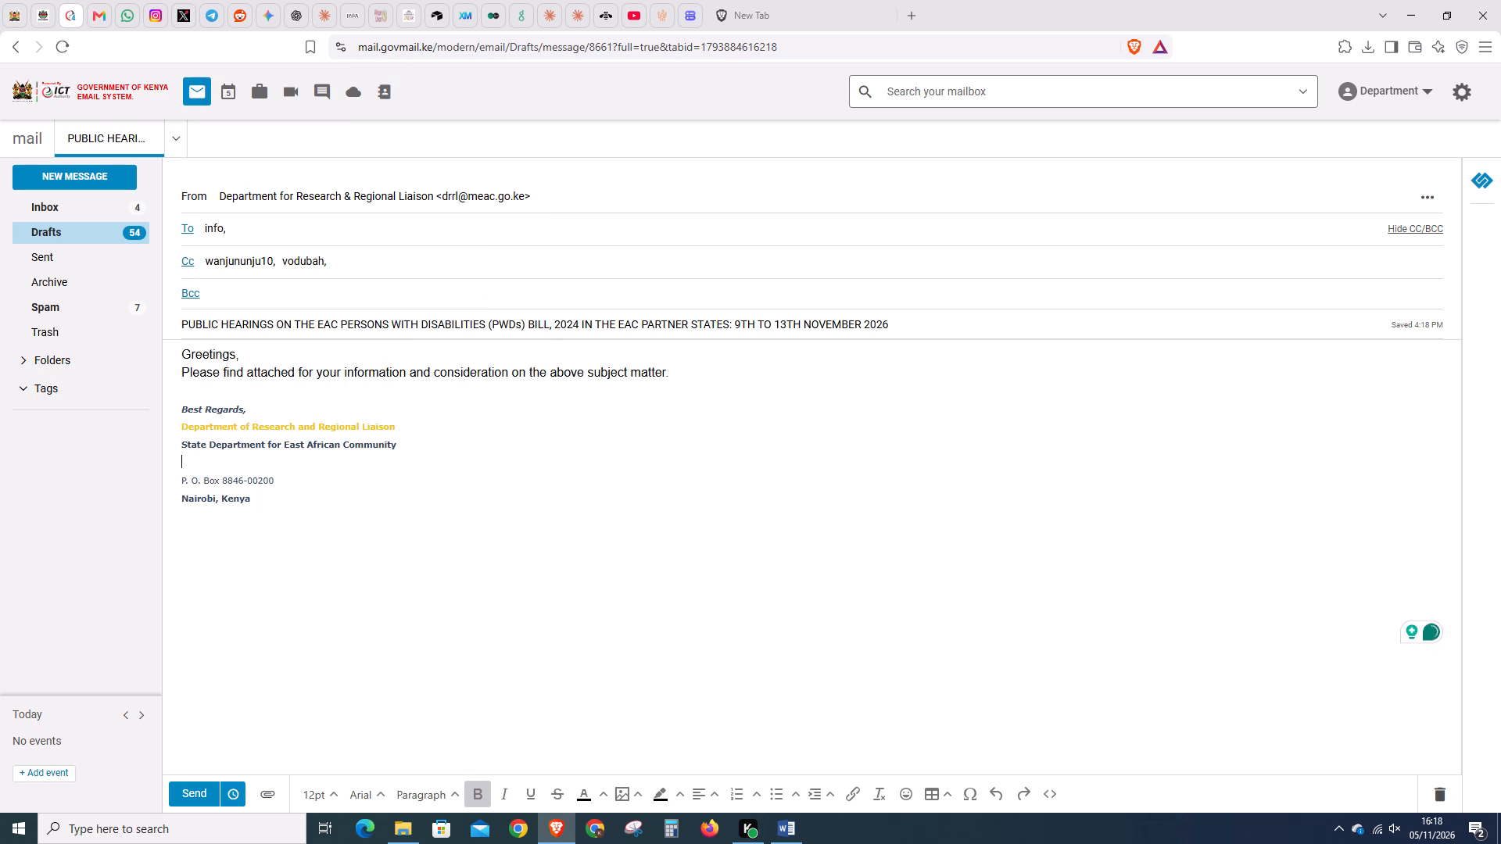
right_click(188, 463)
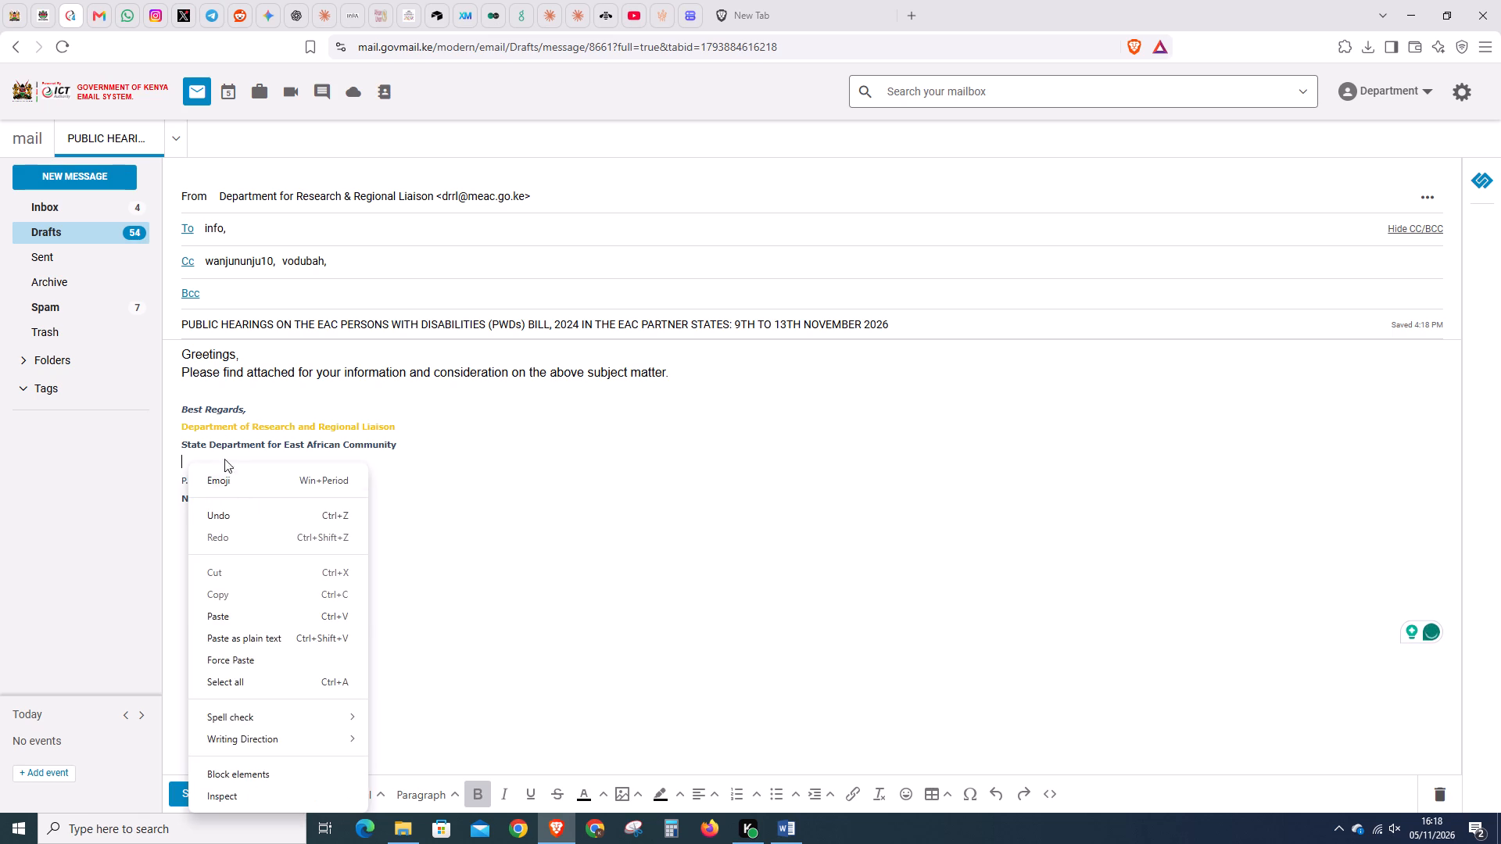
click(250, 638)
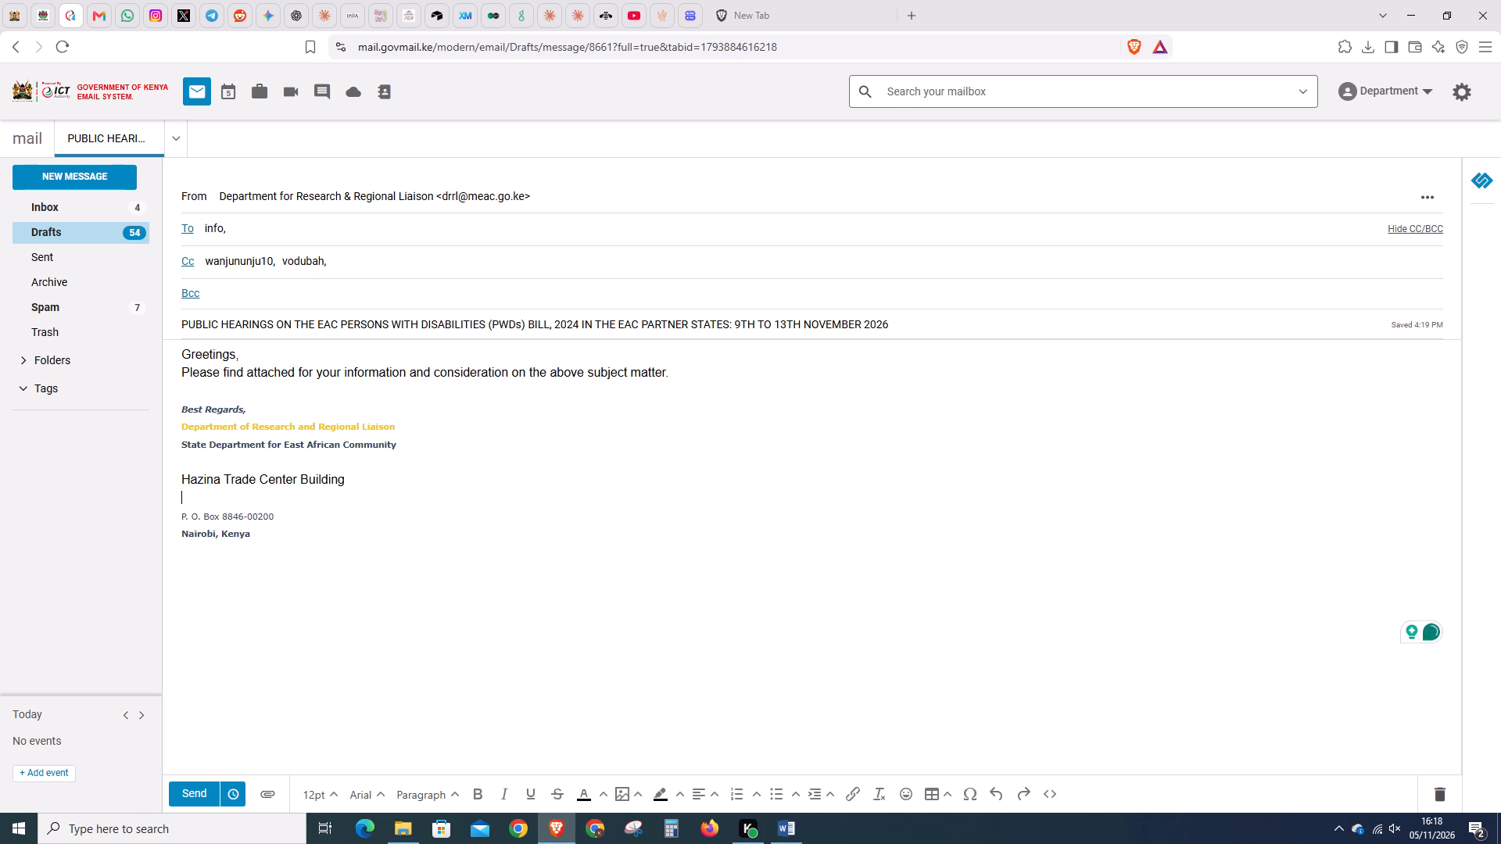
Replace the draft's whole signature with the complete one copied from the sent EALA email, from "Best Regards," to "Nairobi, Kenya".
drag(181, 411, 315, 545)
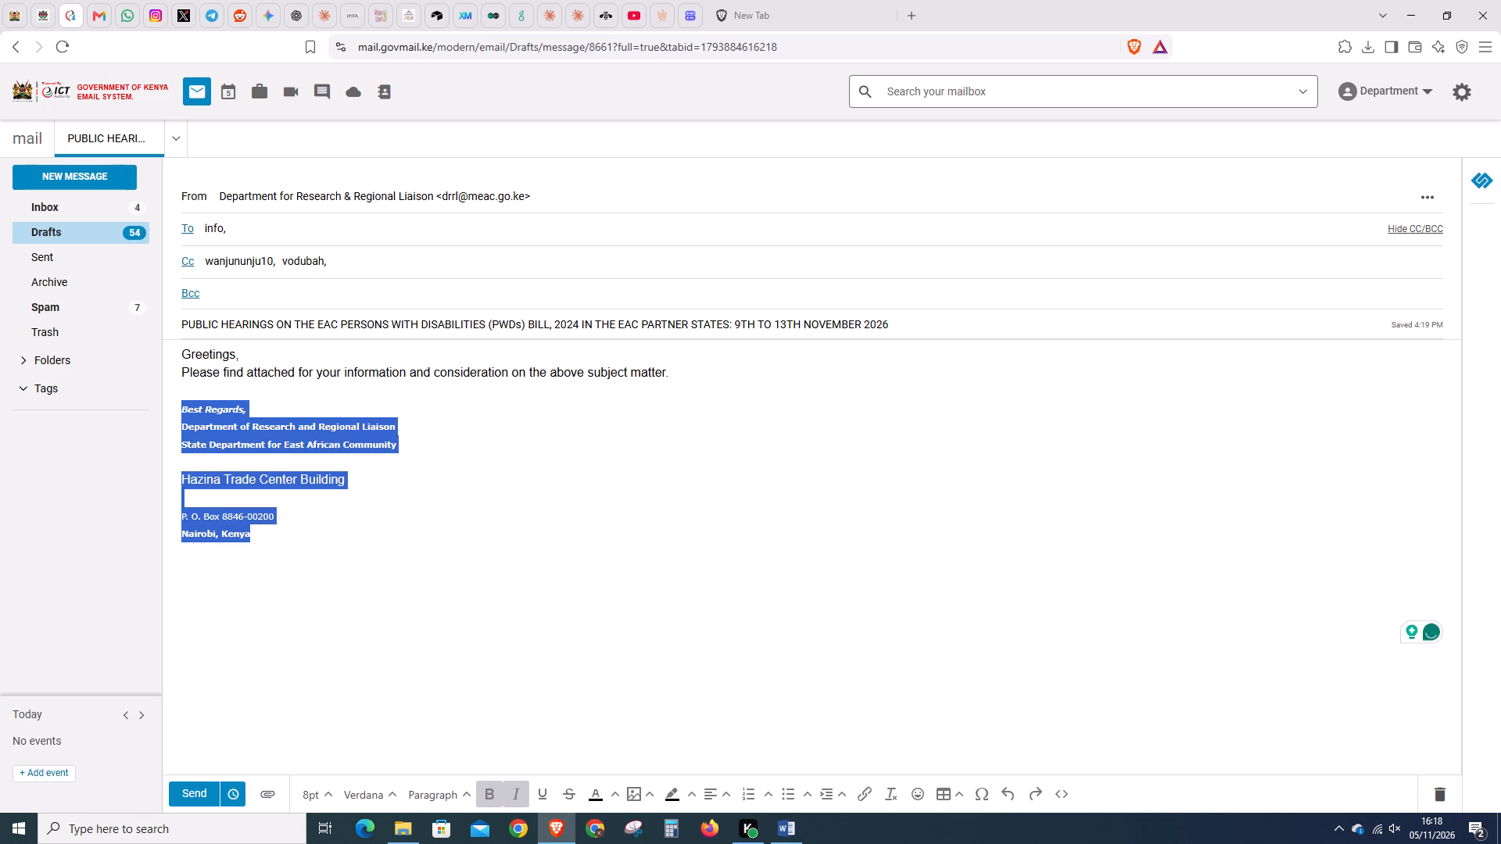
key(BackSpace)
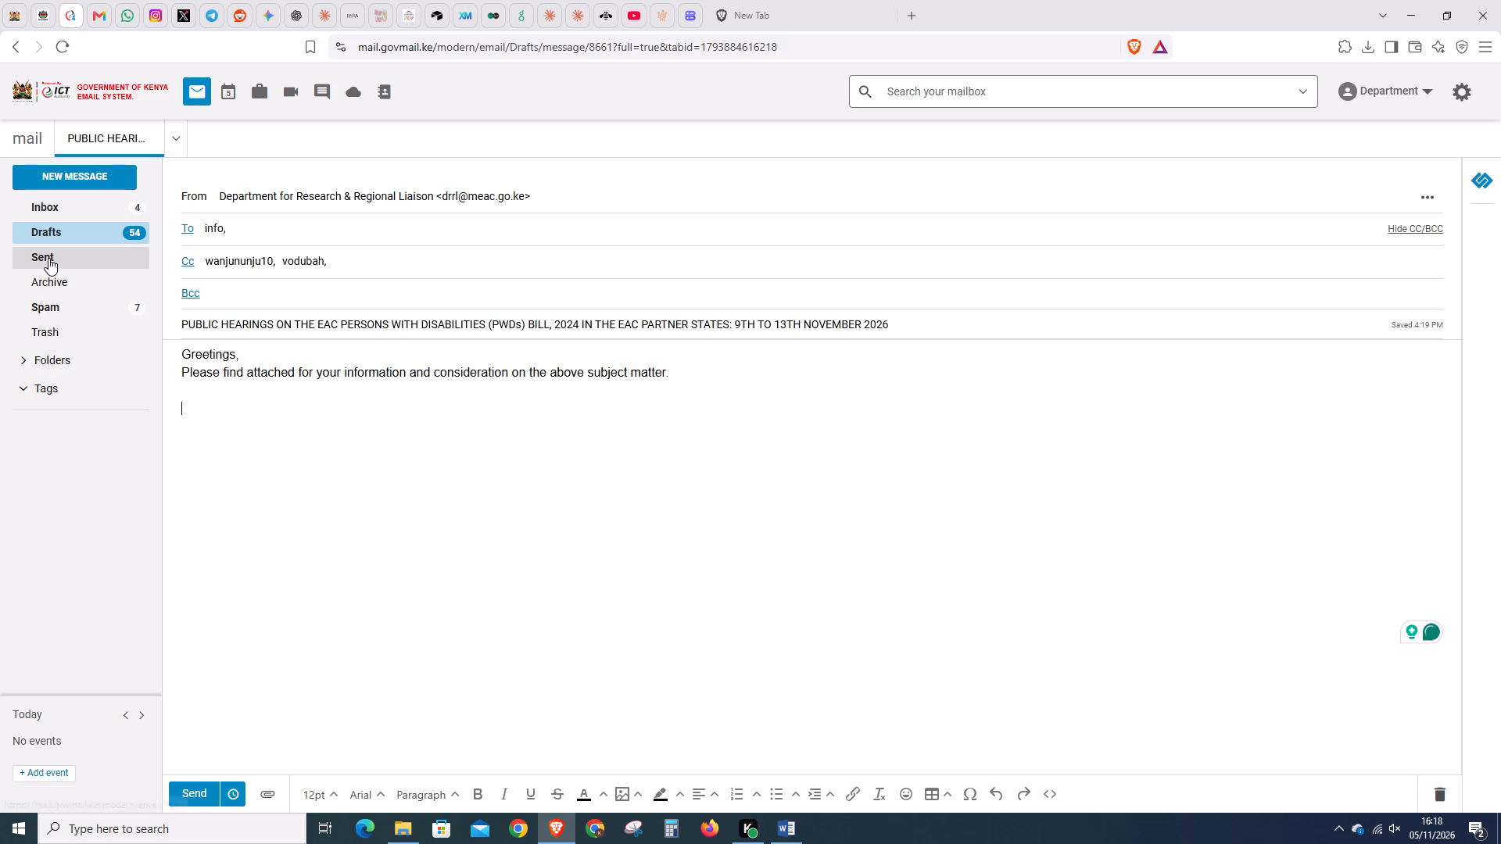
click(48, 258)
click(267, 359)
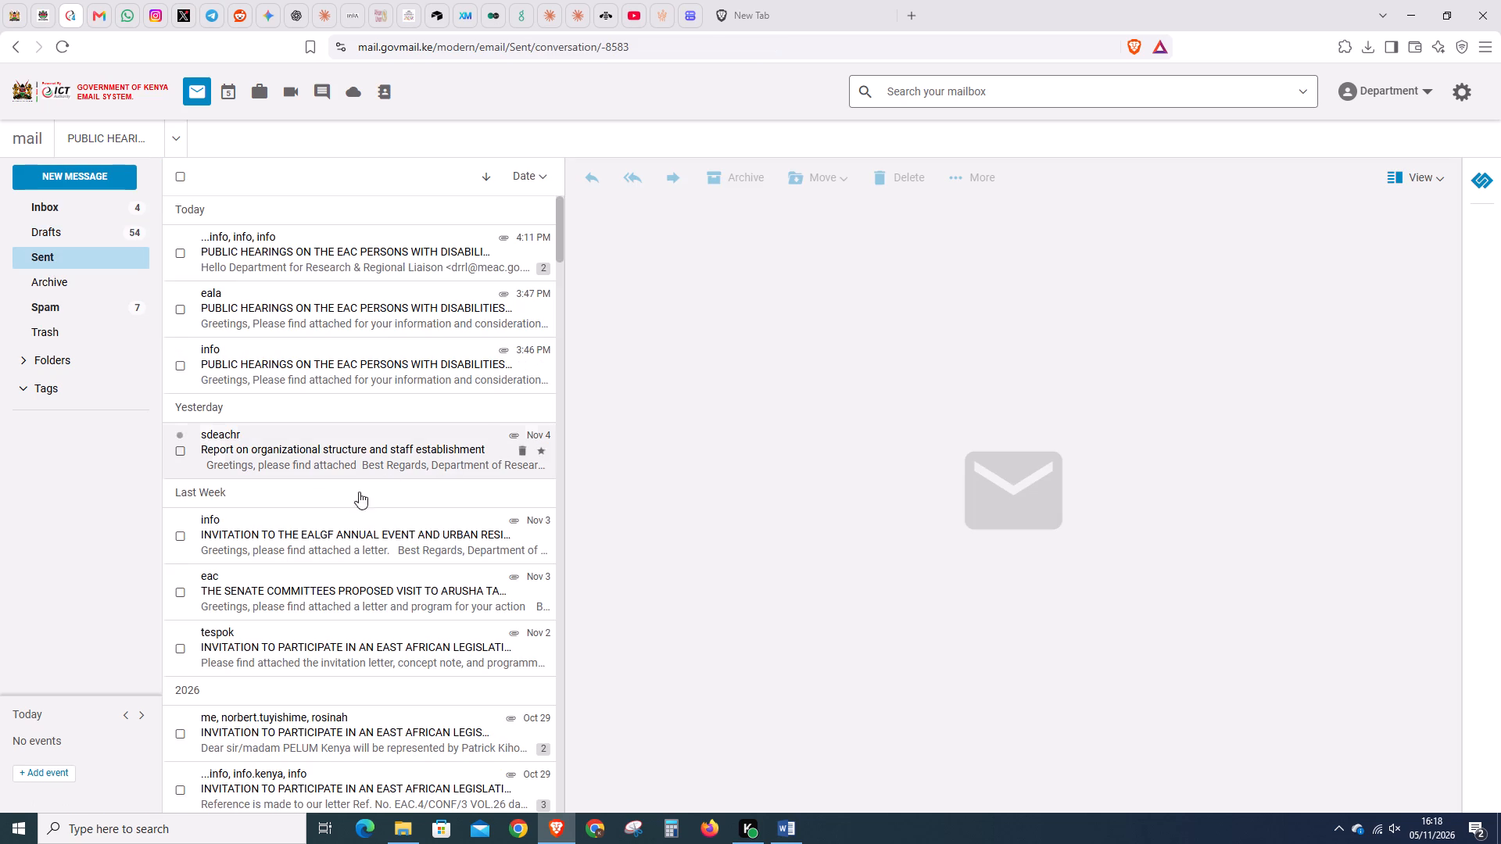
click(340, 366)
click(381, 359)
click(393, 315)
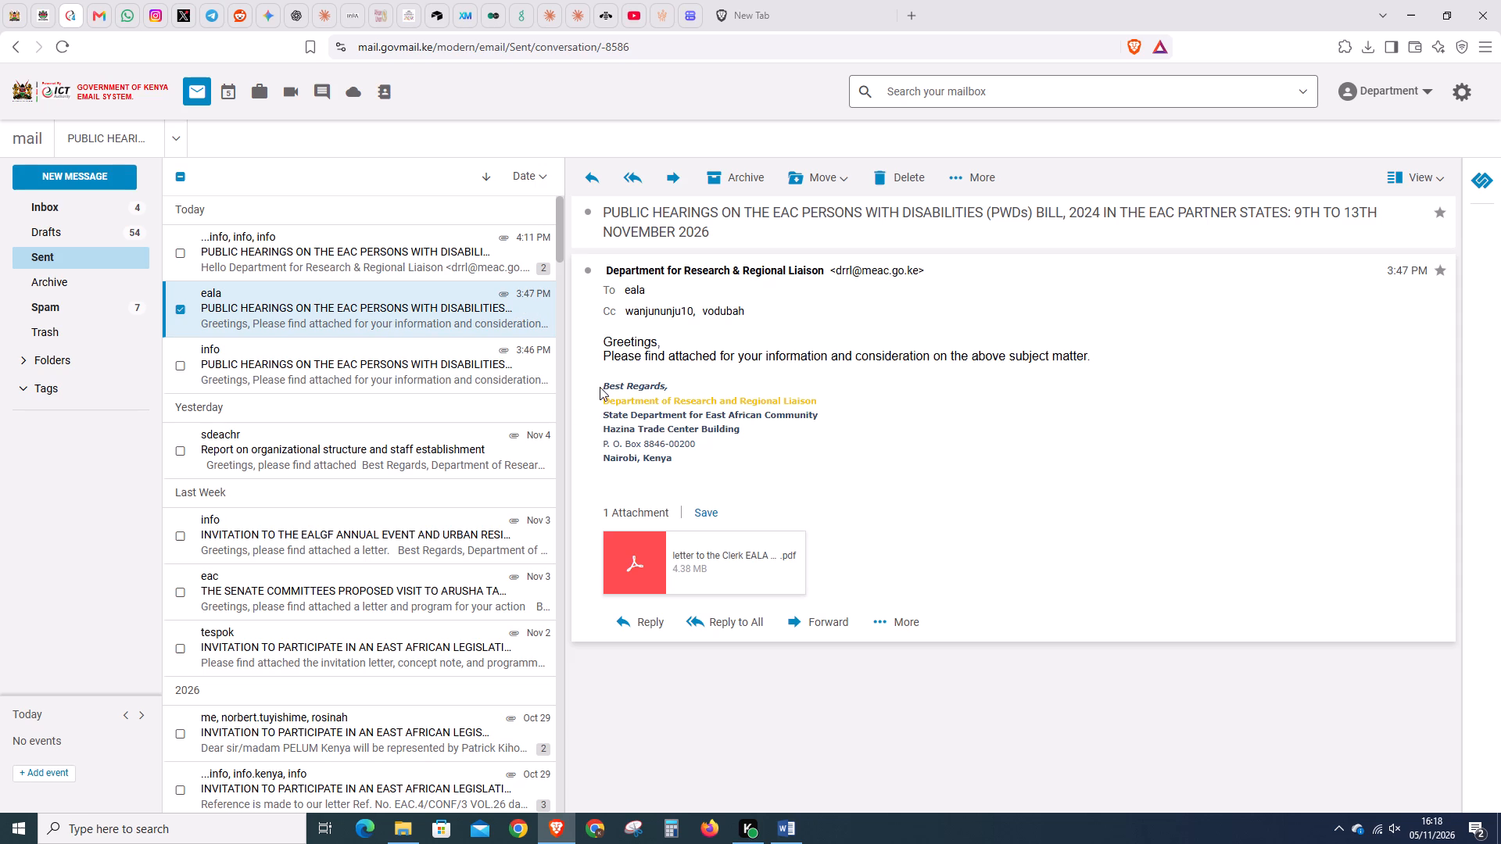
drag(603, 384, 672, 460)
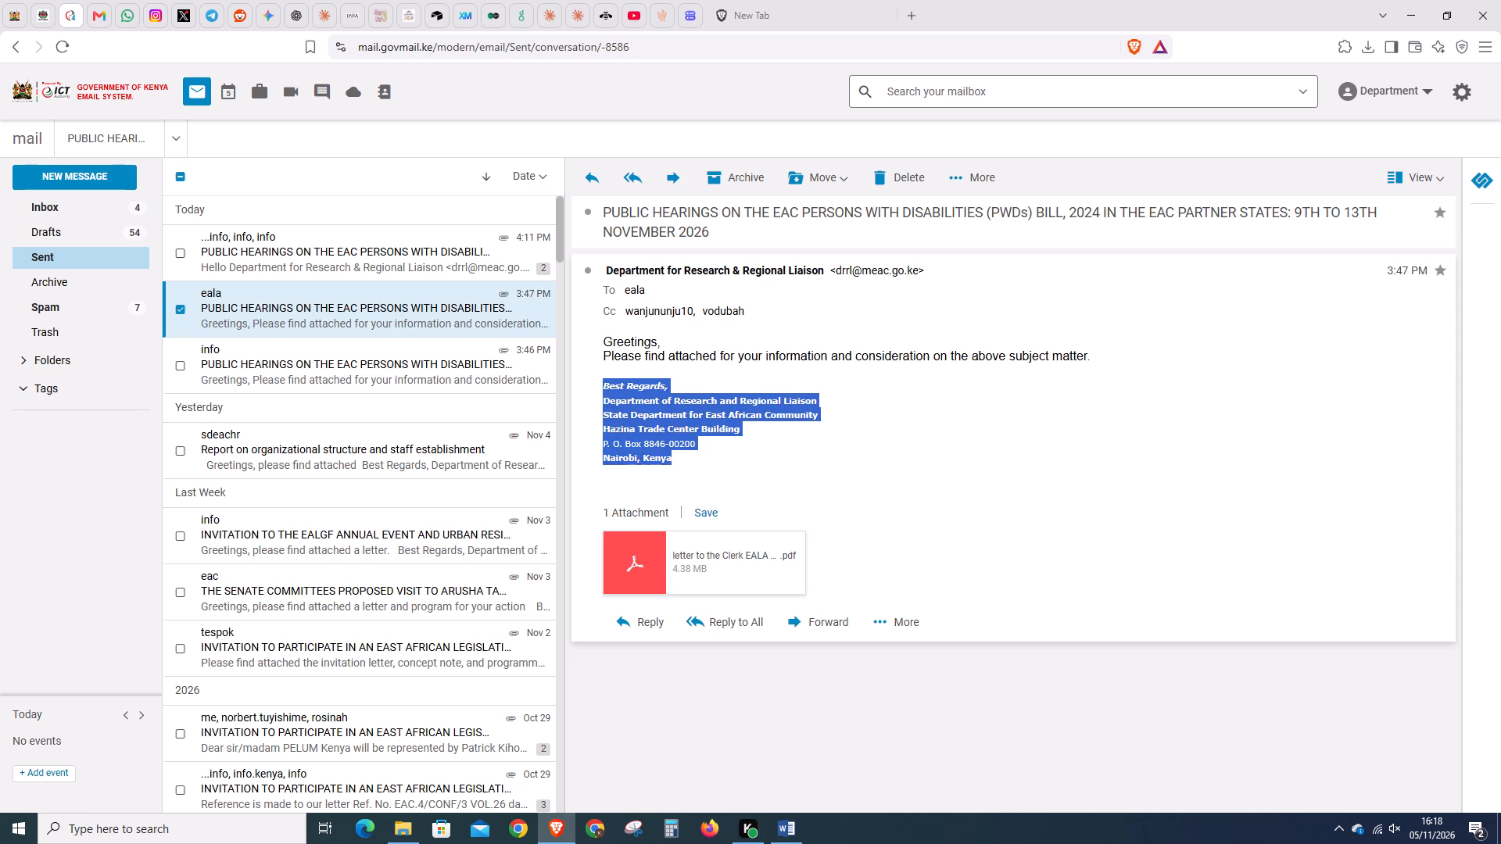
right_click(655, 443)
click(700, 463)
click(96, 143)
right_click(193, 411)
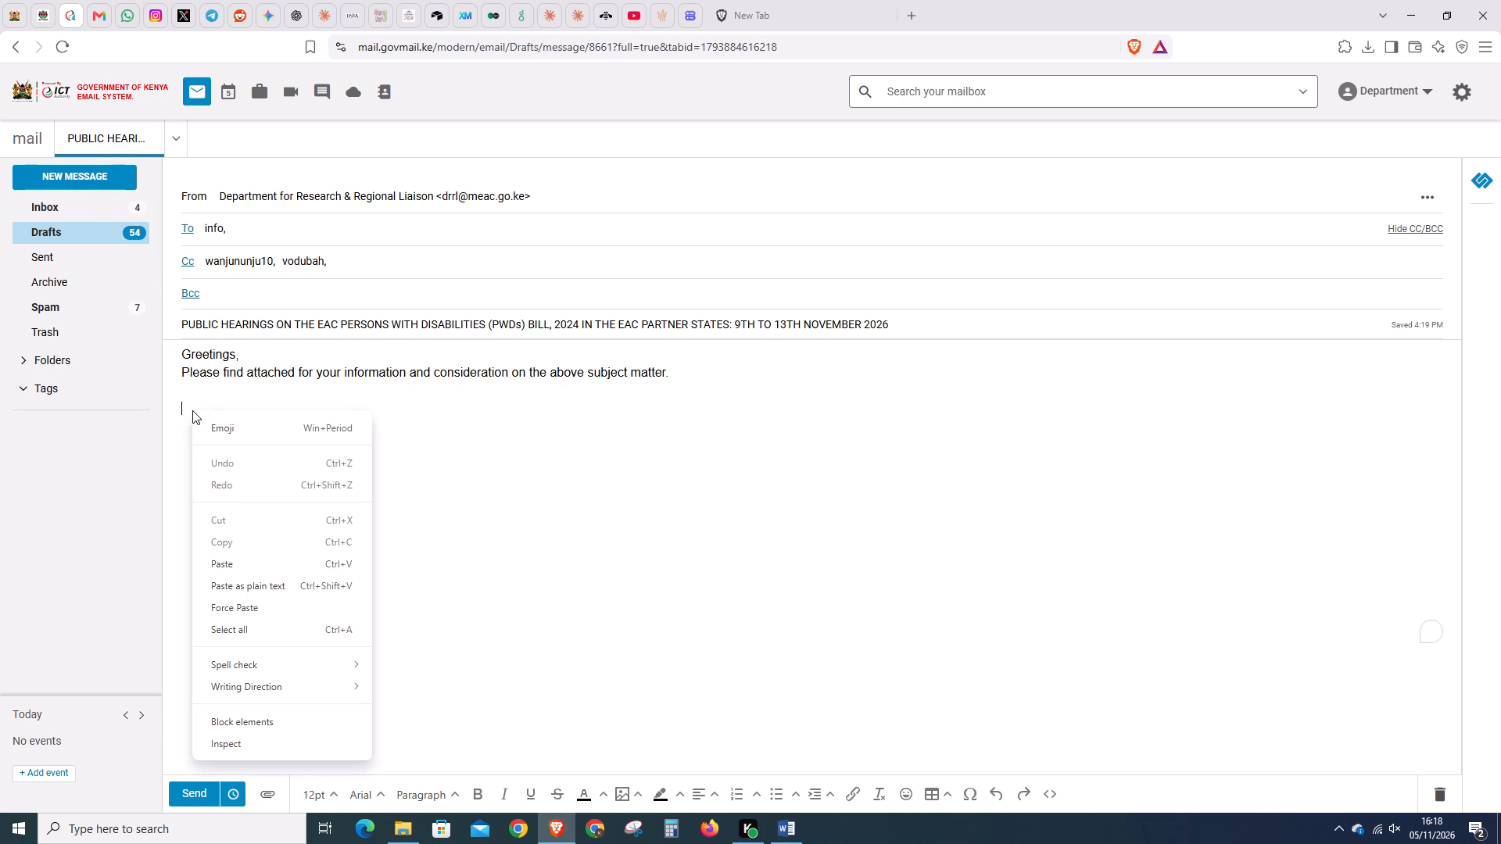
click(246, 569)
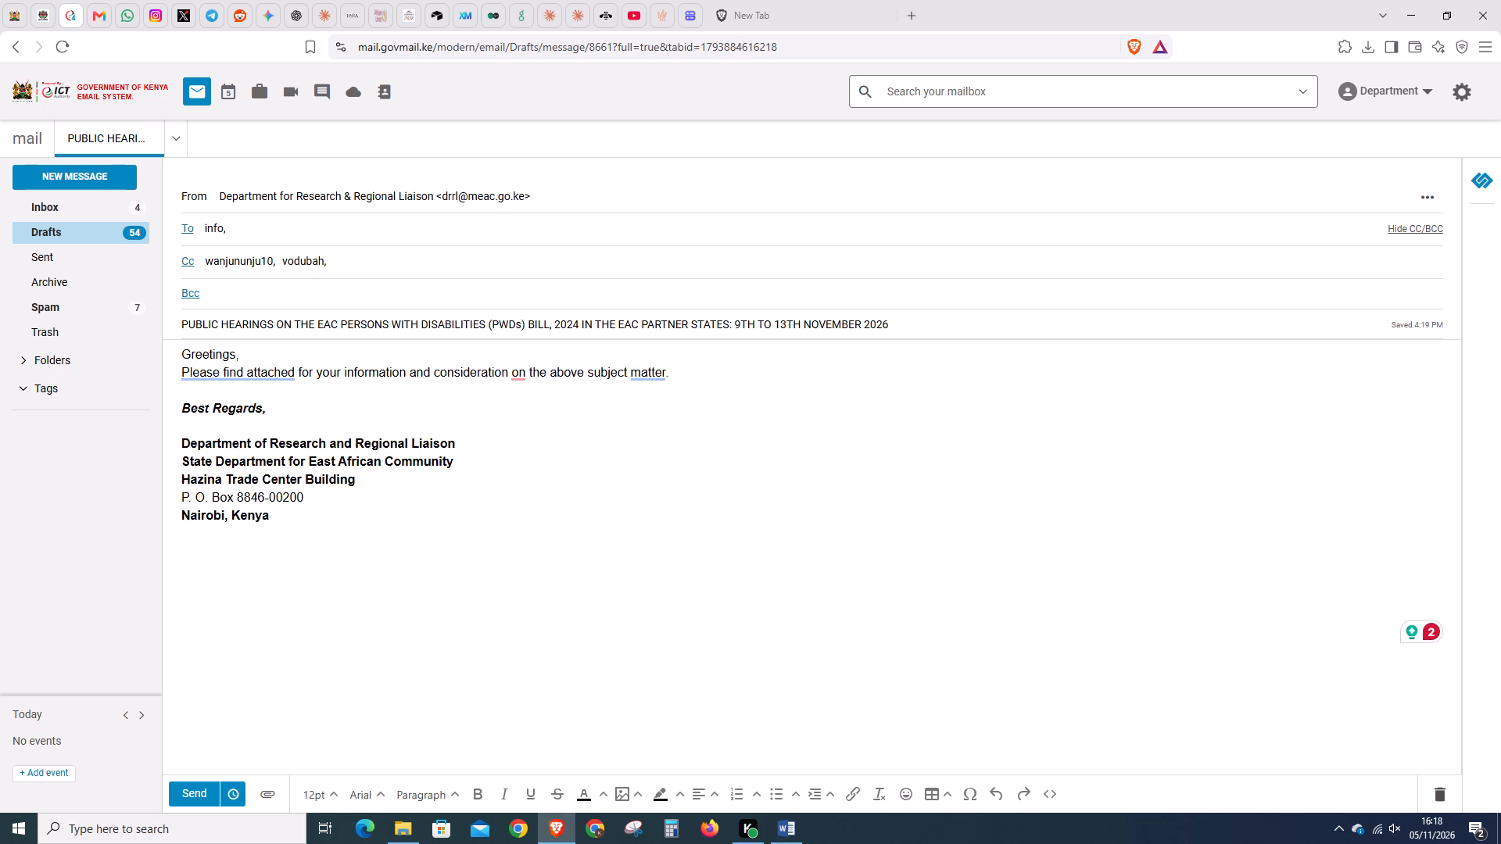
click(270, 800)
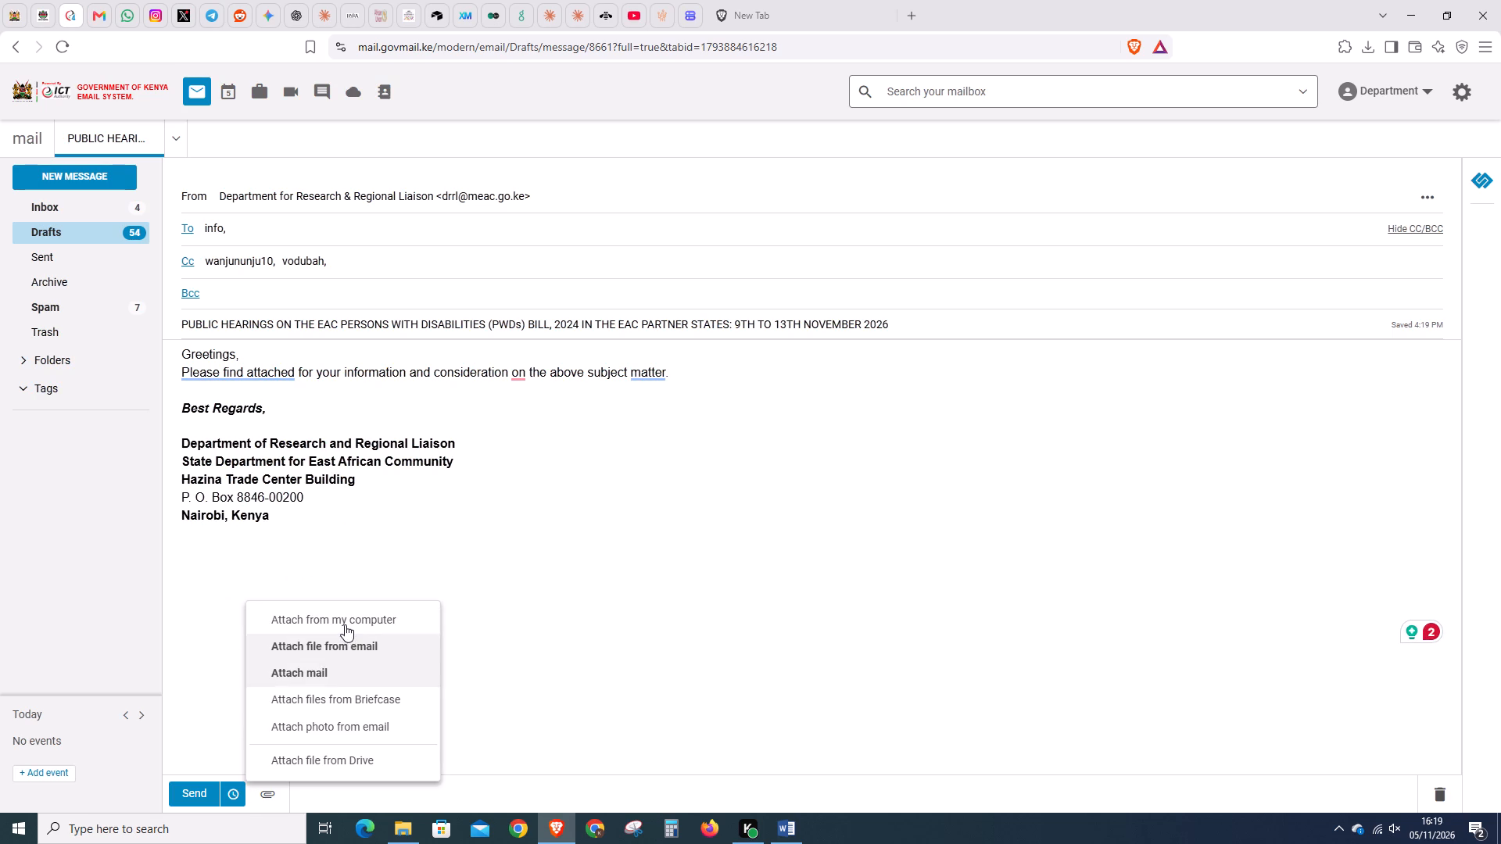
click(345, 624)
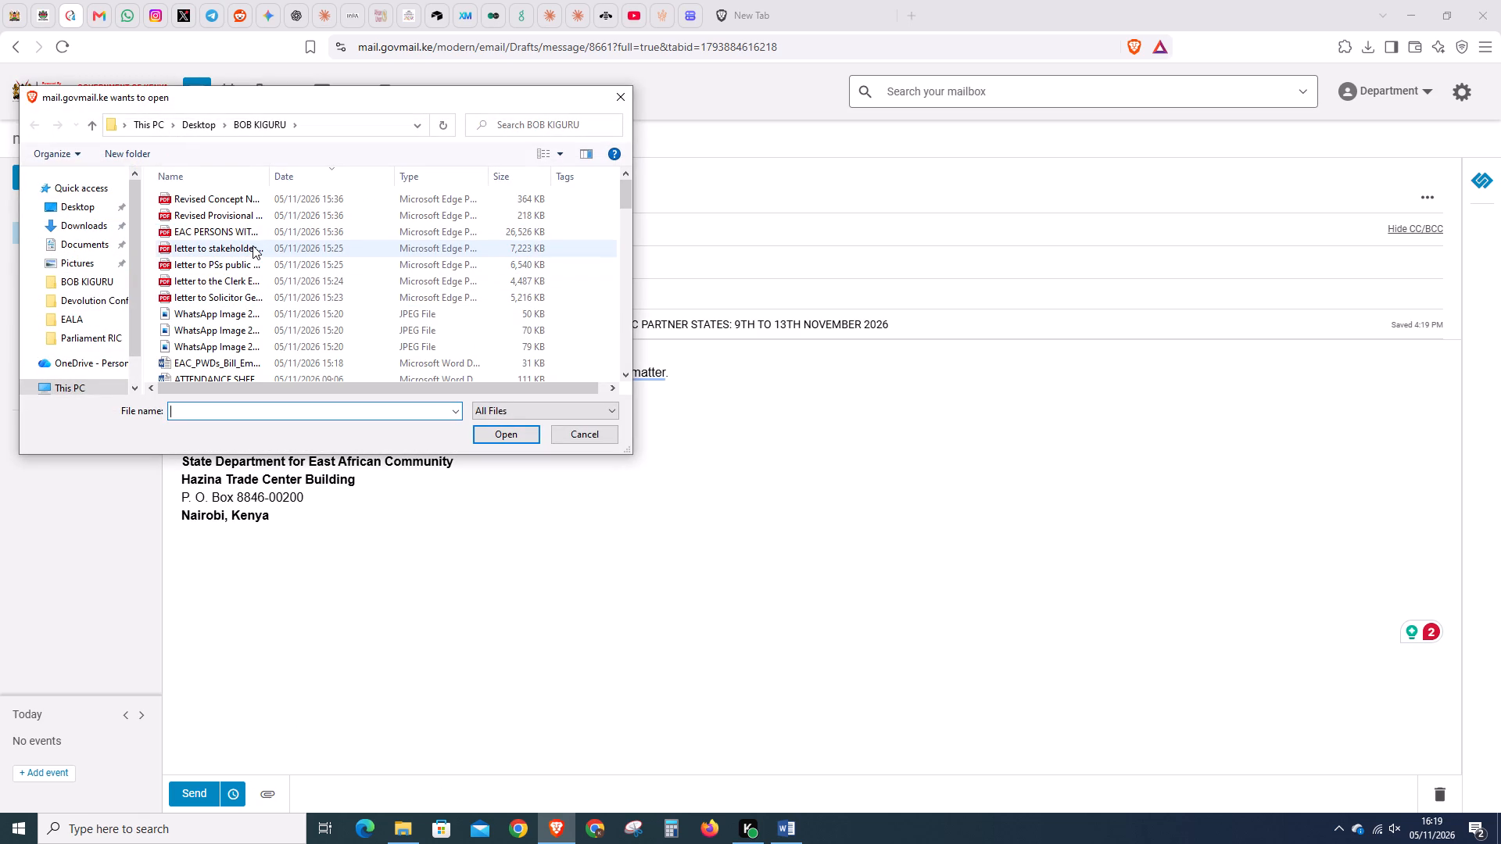
ctrl+click(253, 245)
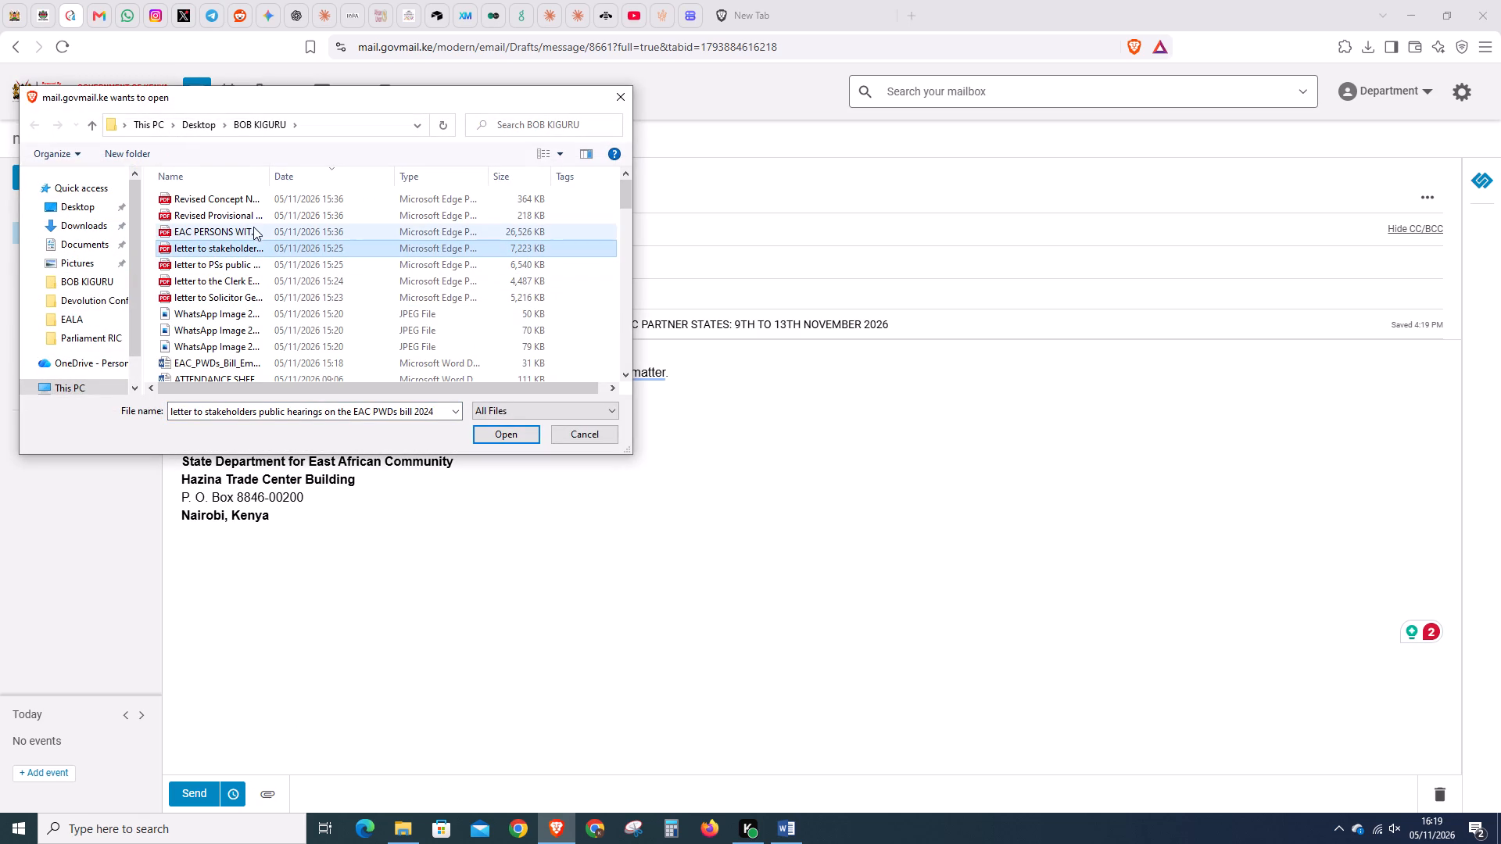
ctrl+click(250, 213)
ctrl+click(252, 201)
ctrl+click(246, 229)
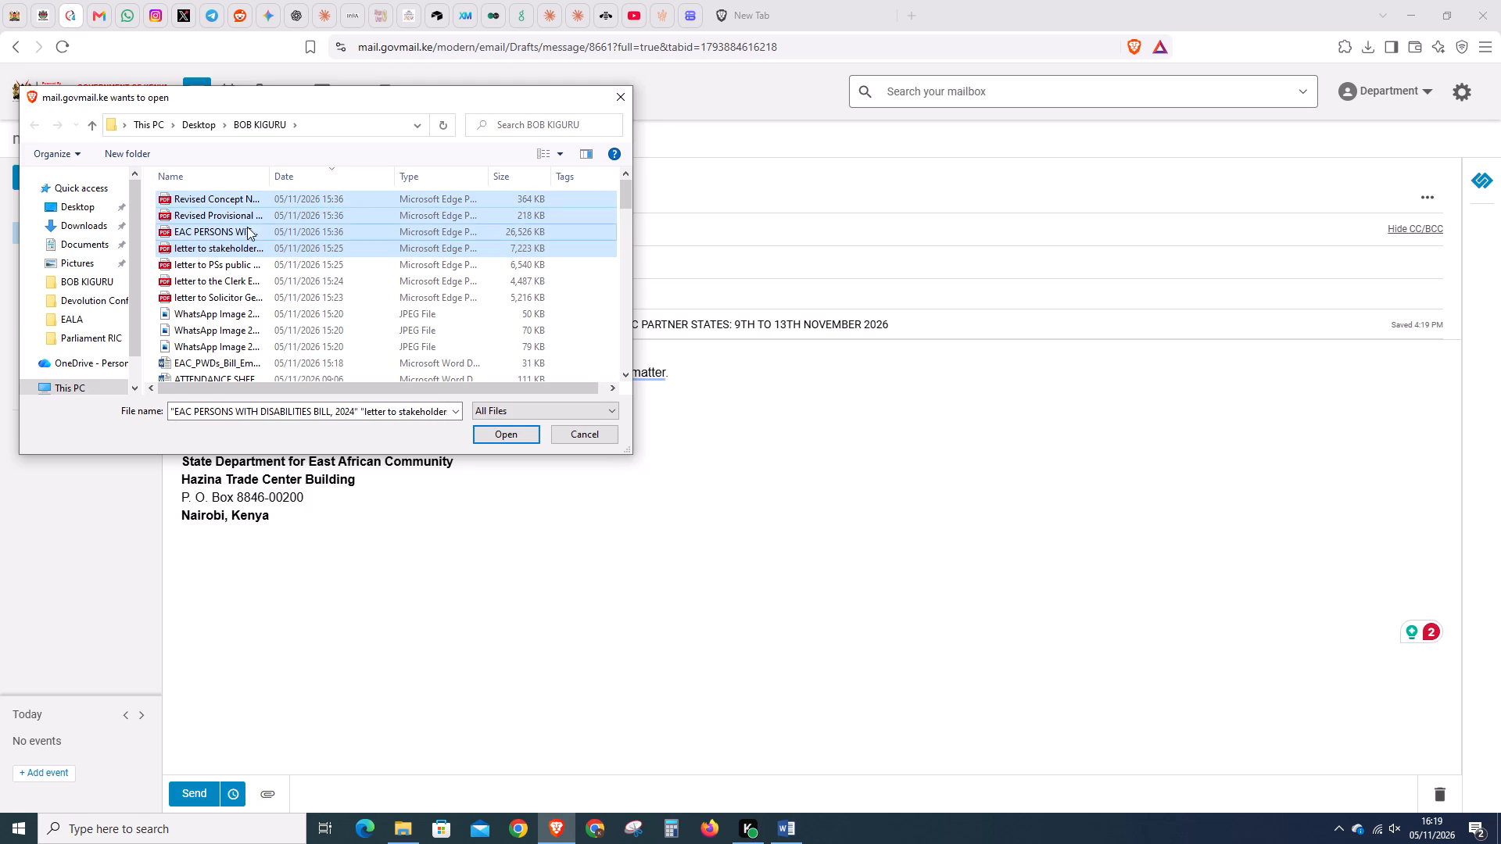
ctrl+click(490, 435)
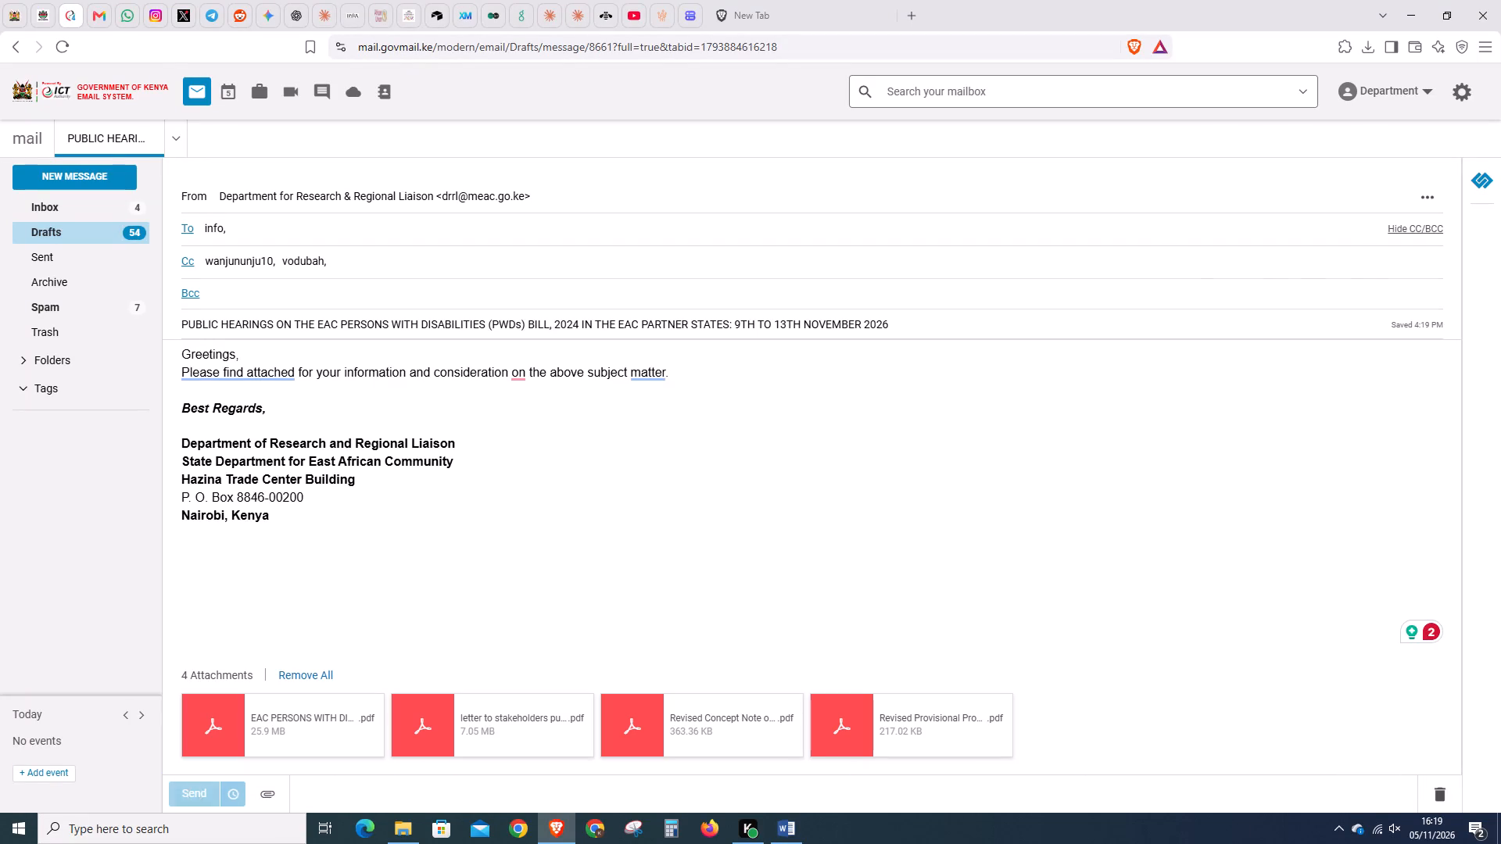
Examine the newest delivery-failure notices in the inbox, including the googlemail one's message trace, for the affected recipients and reasons for failure.
click(66, 210)
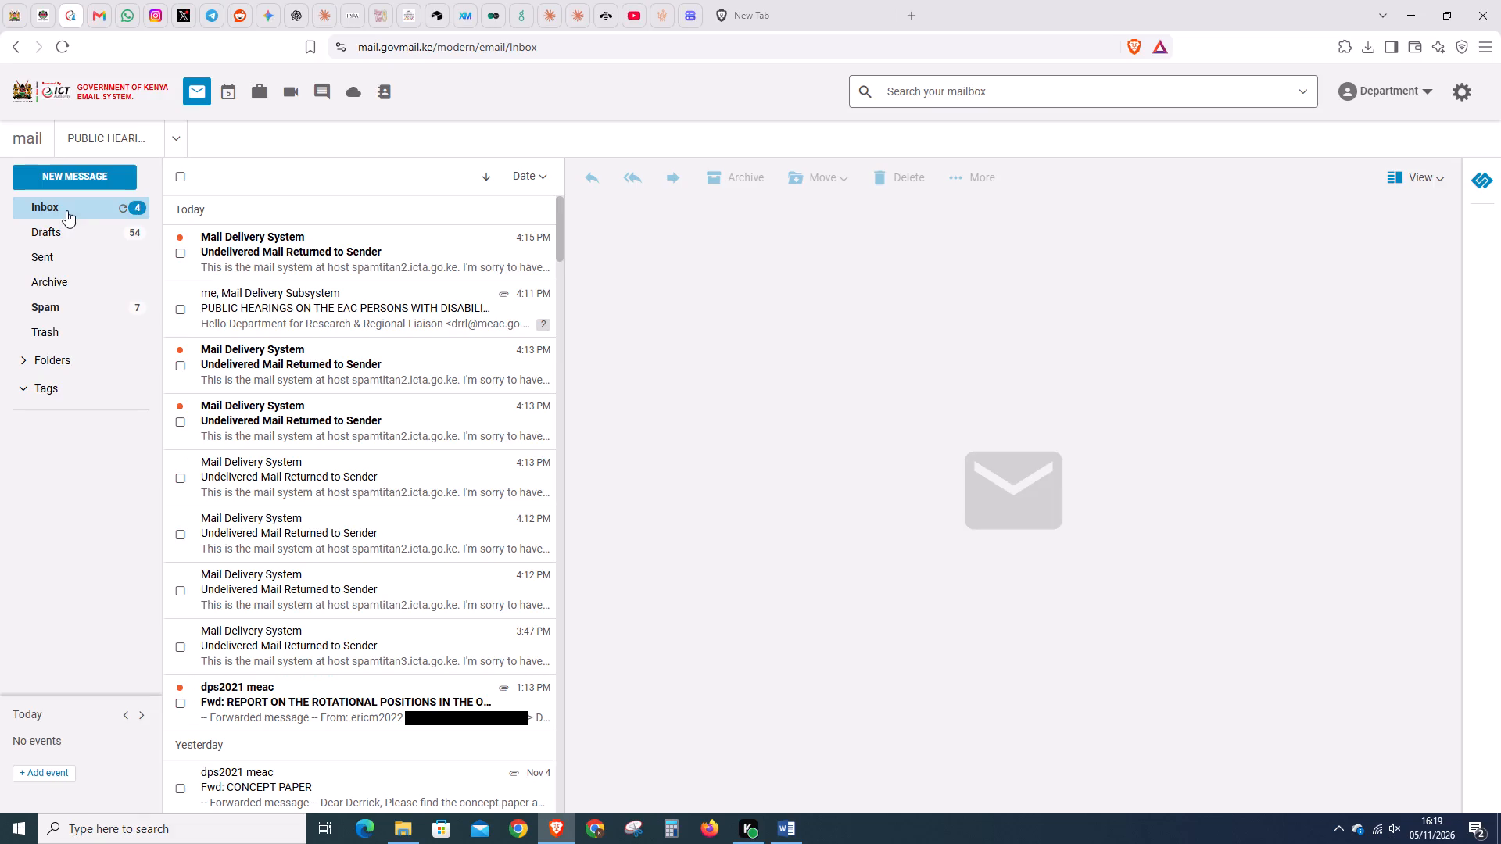
click(369, 310)
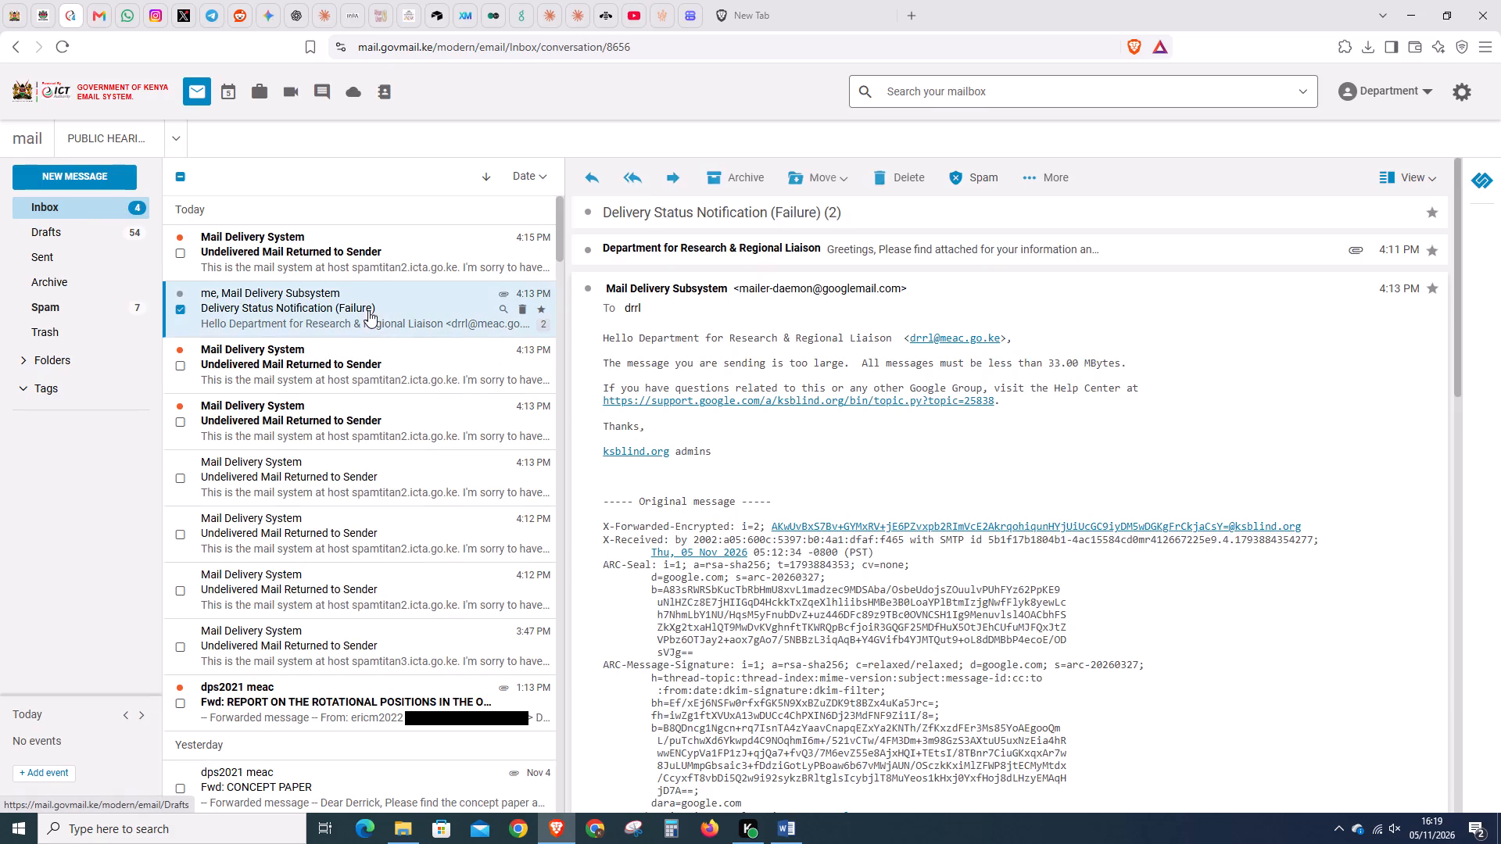
scroll(888, 417, down, 1)
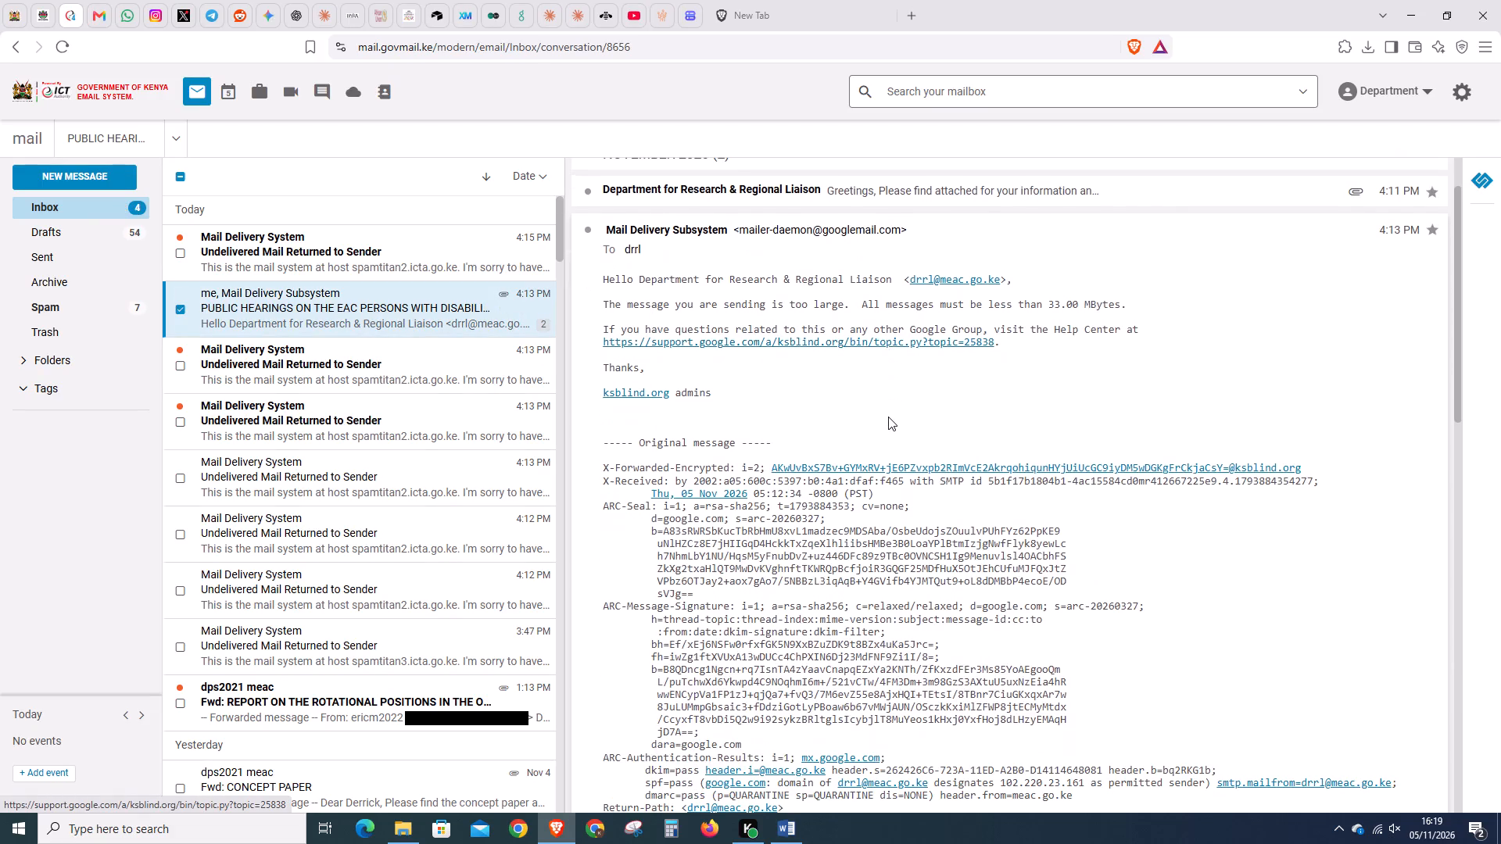
scroll(888, 417, down, 3)
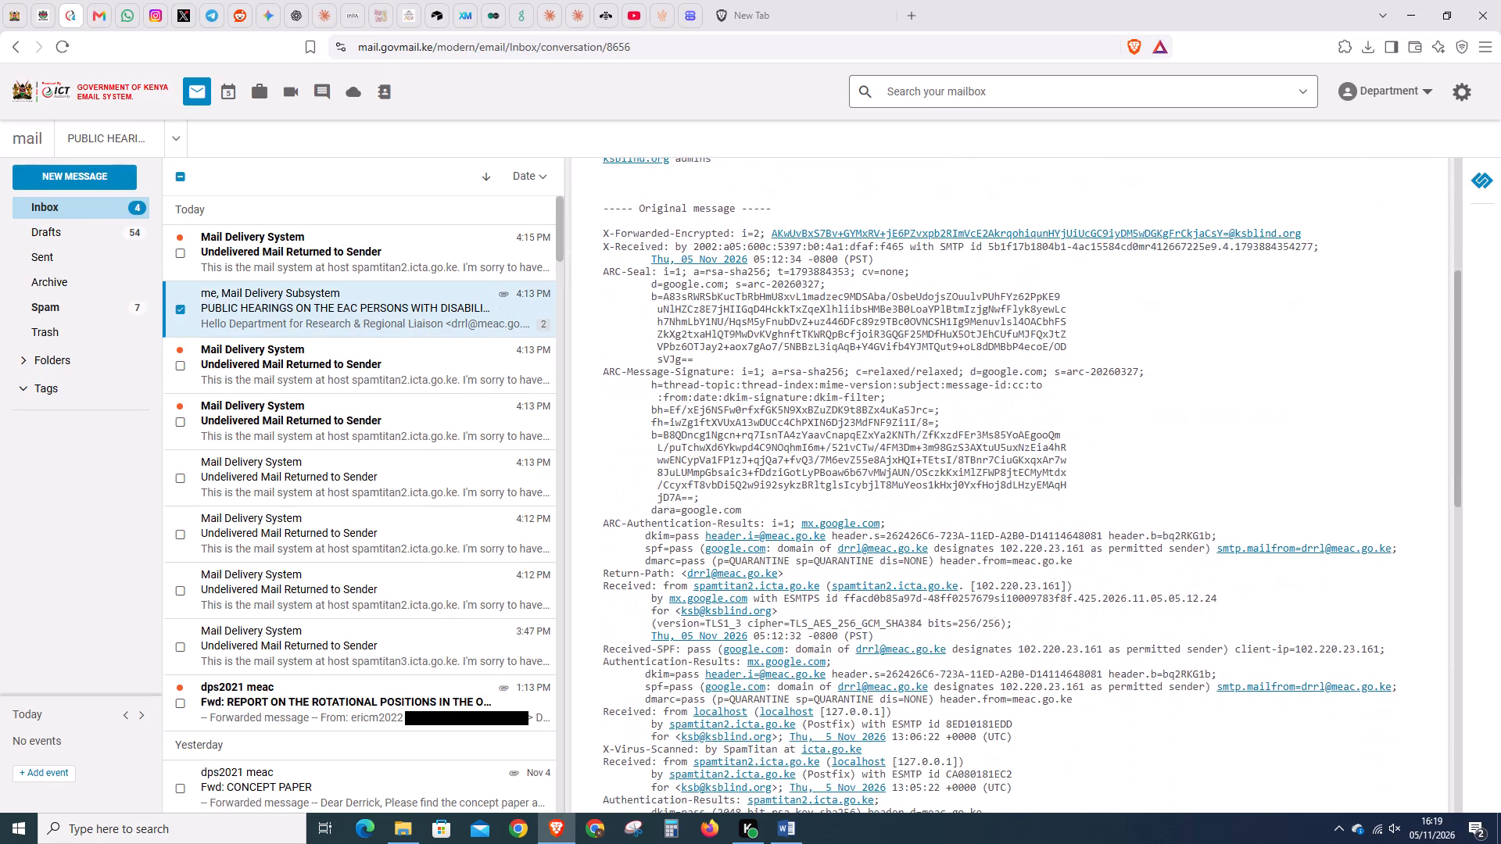
scroll(888, 417, down, 1)
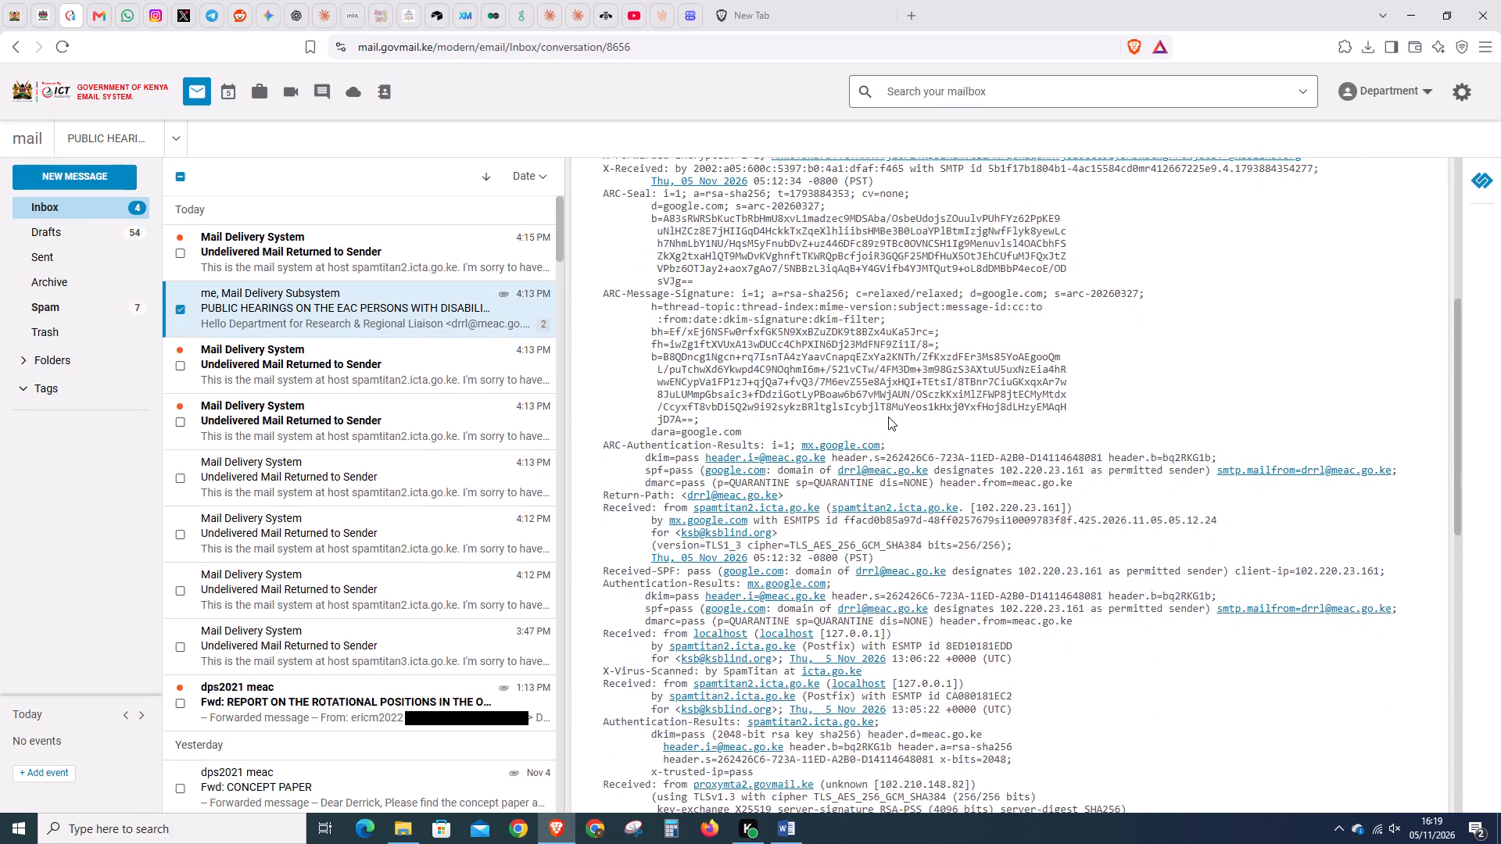
scroll(888, 417, down, 2)
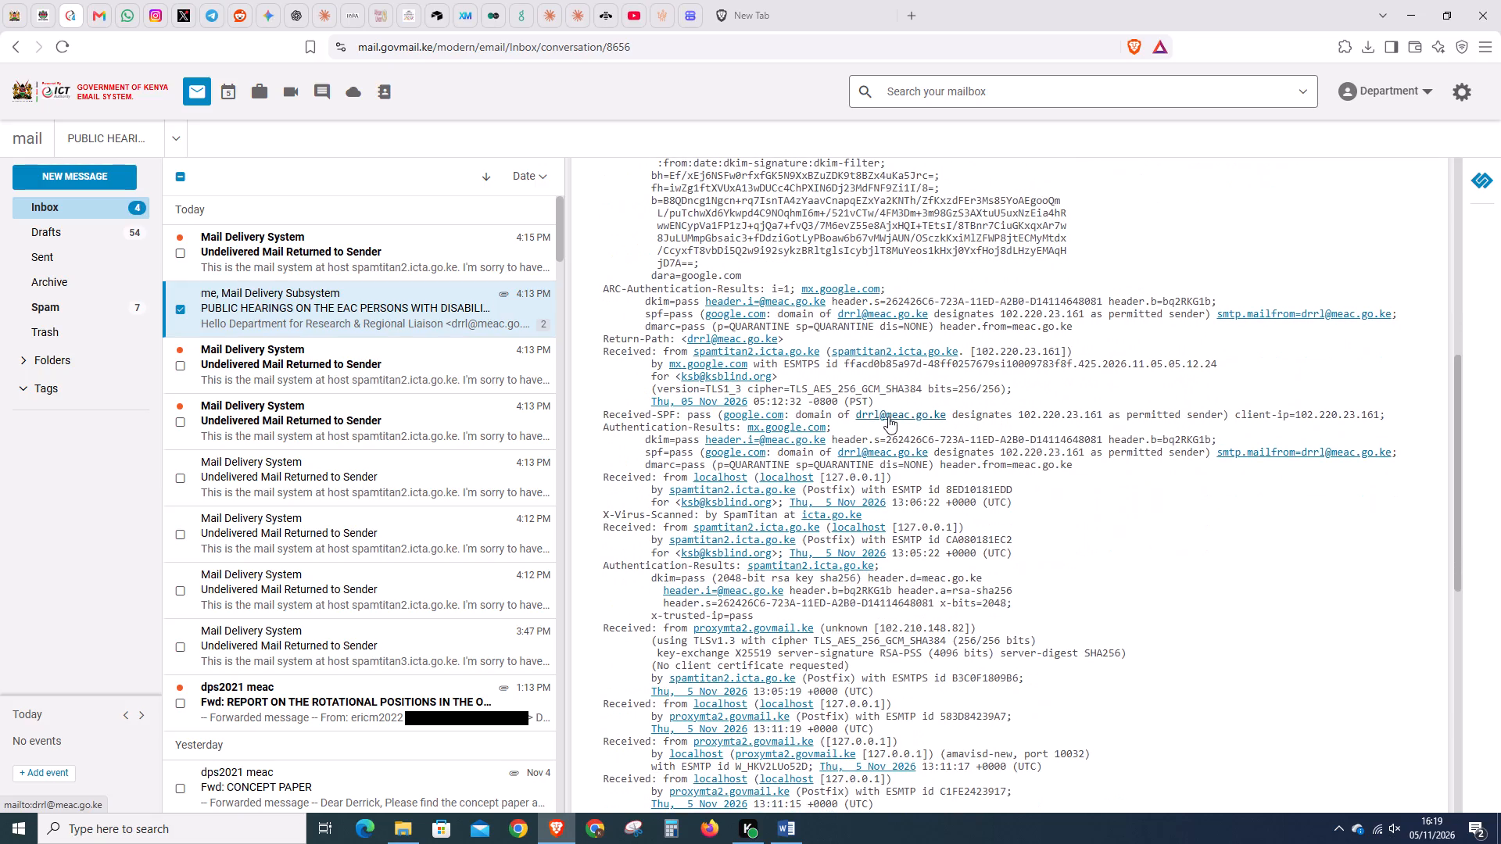
scroll(888, 417, down, 2)
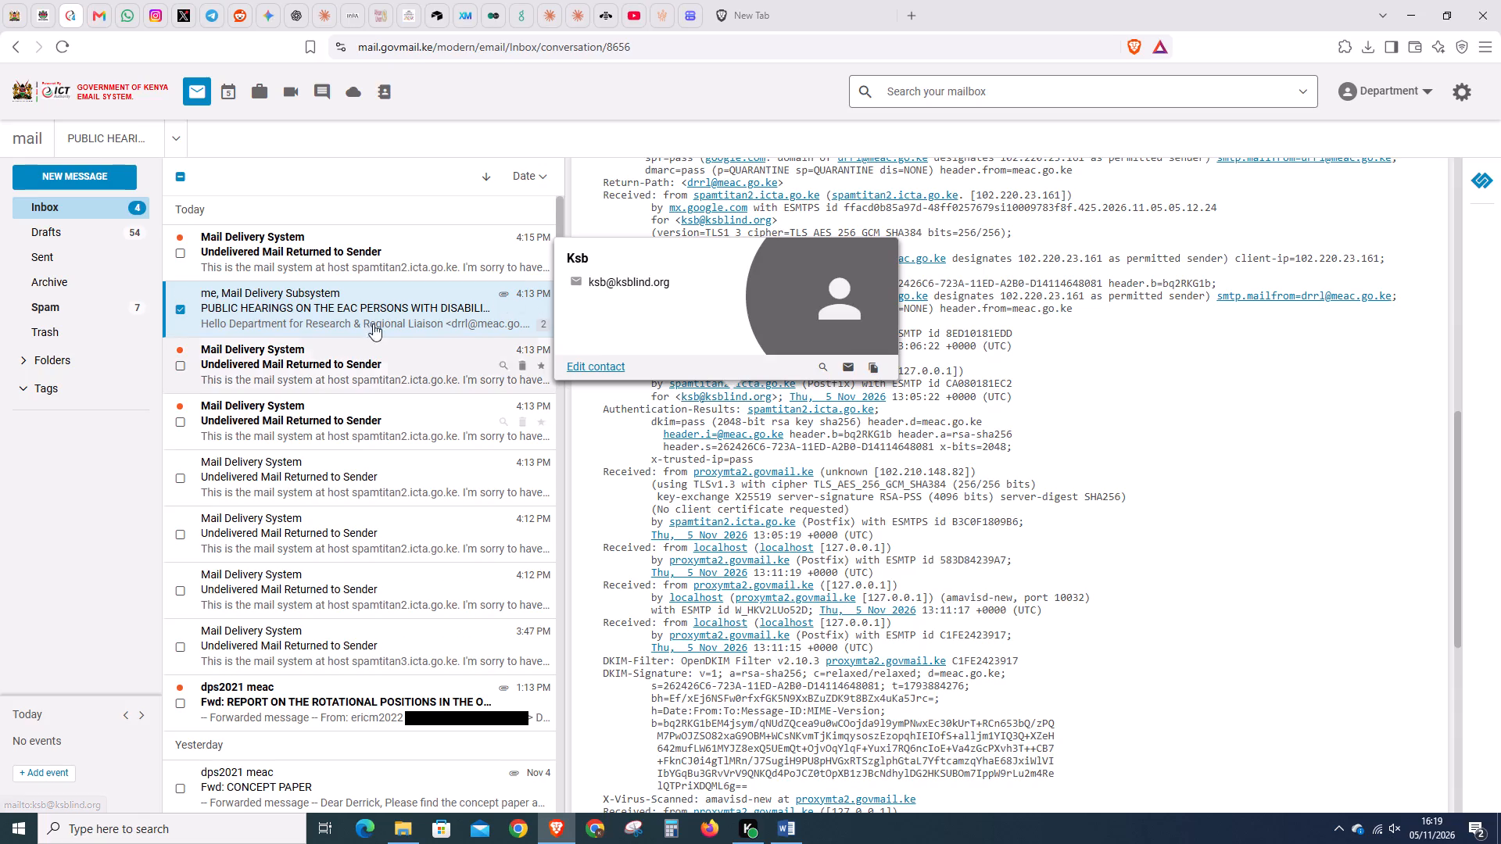
click(345, 259)
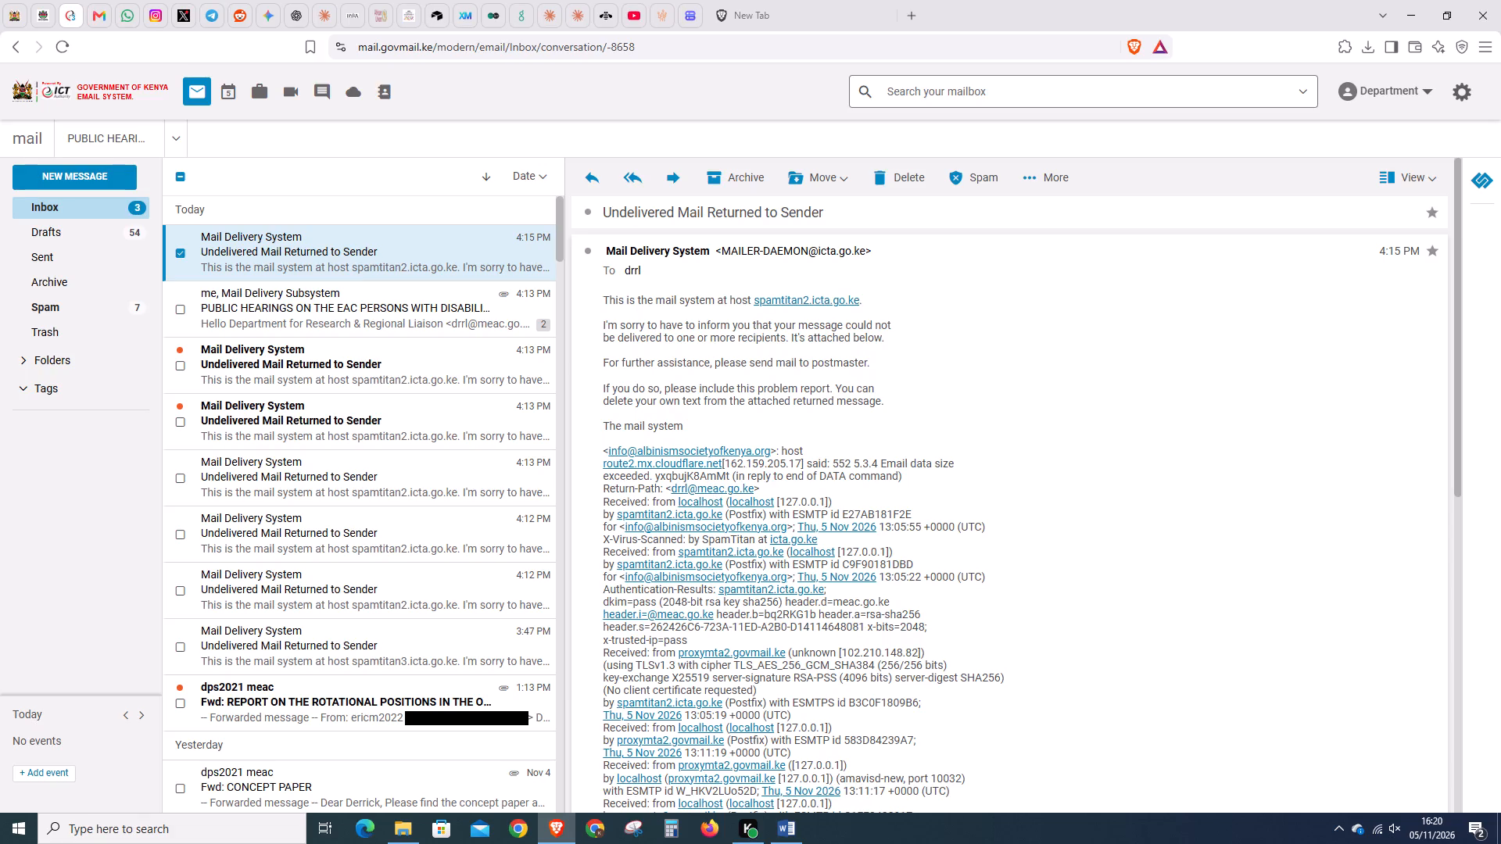
click(353, 368)
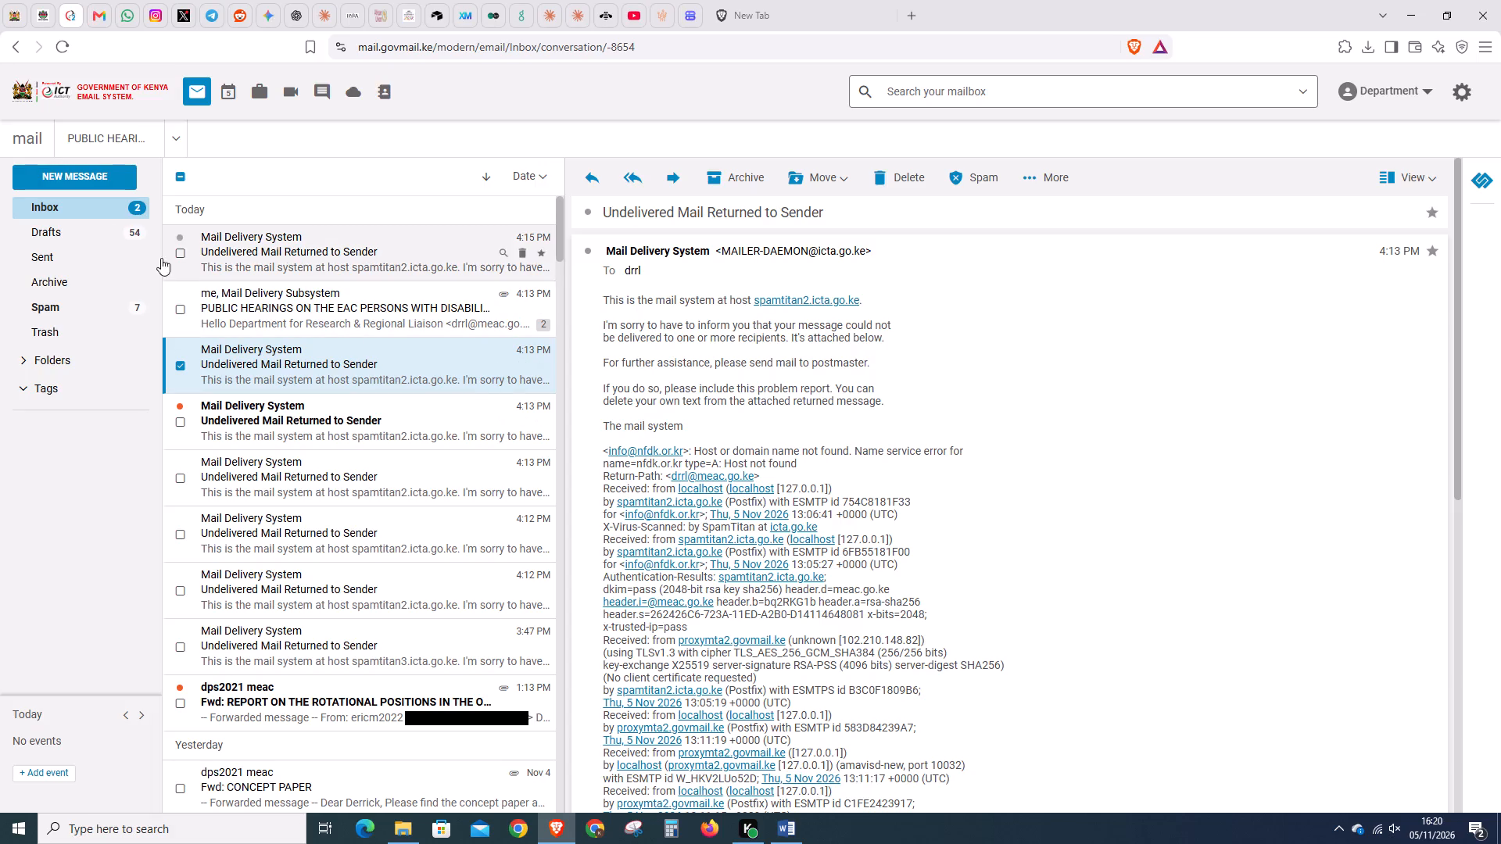
Add the NFDK info address from the suggested contacts as a second To recipient of the public hearings draft.
click(102, 137)
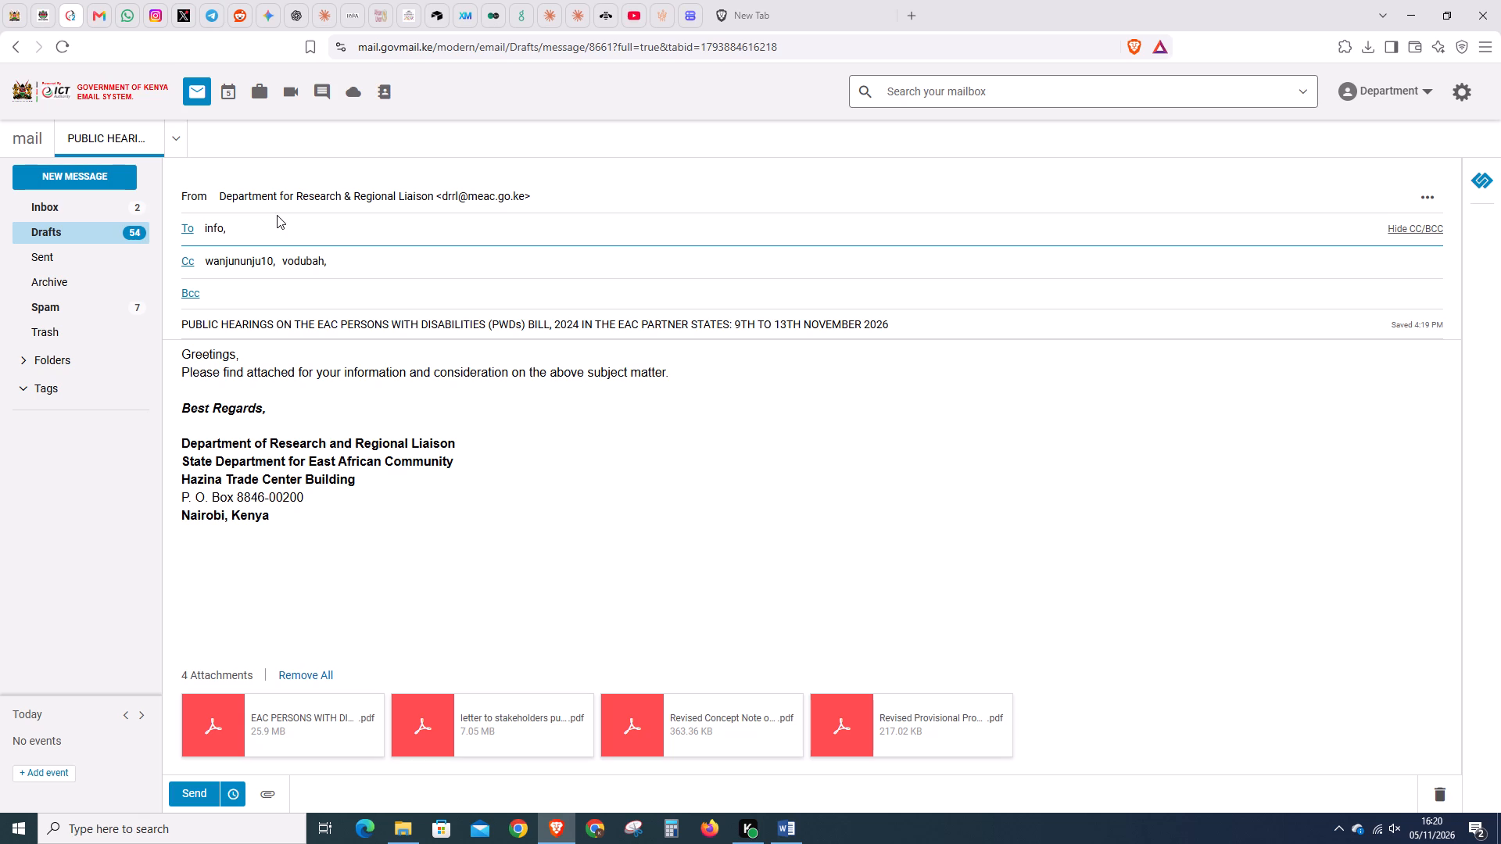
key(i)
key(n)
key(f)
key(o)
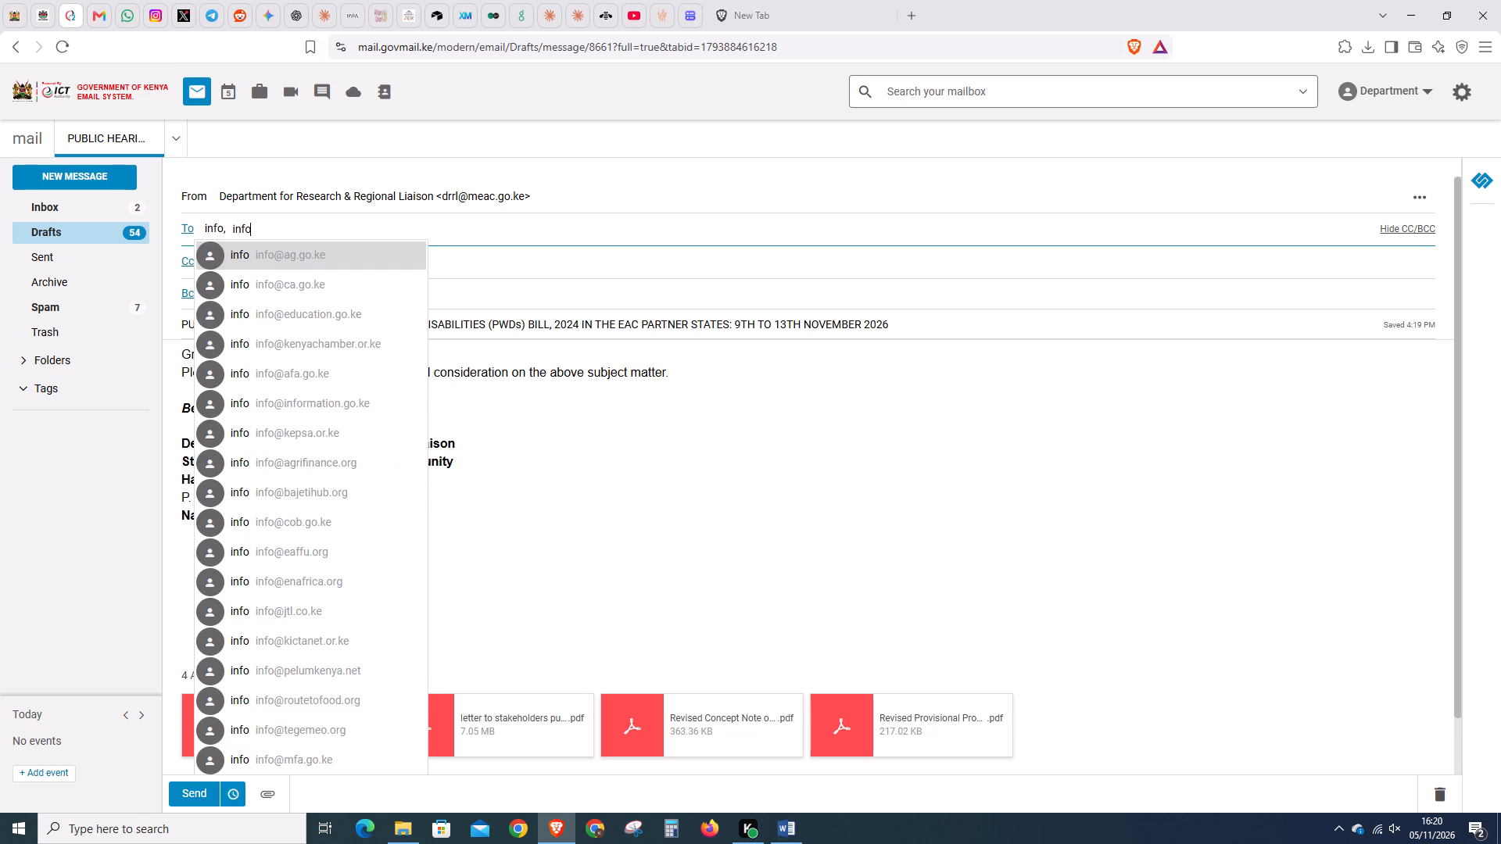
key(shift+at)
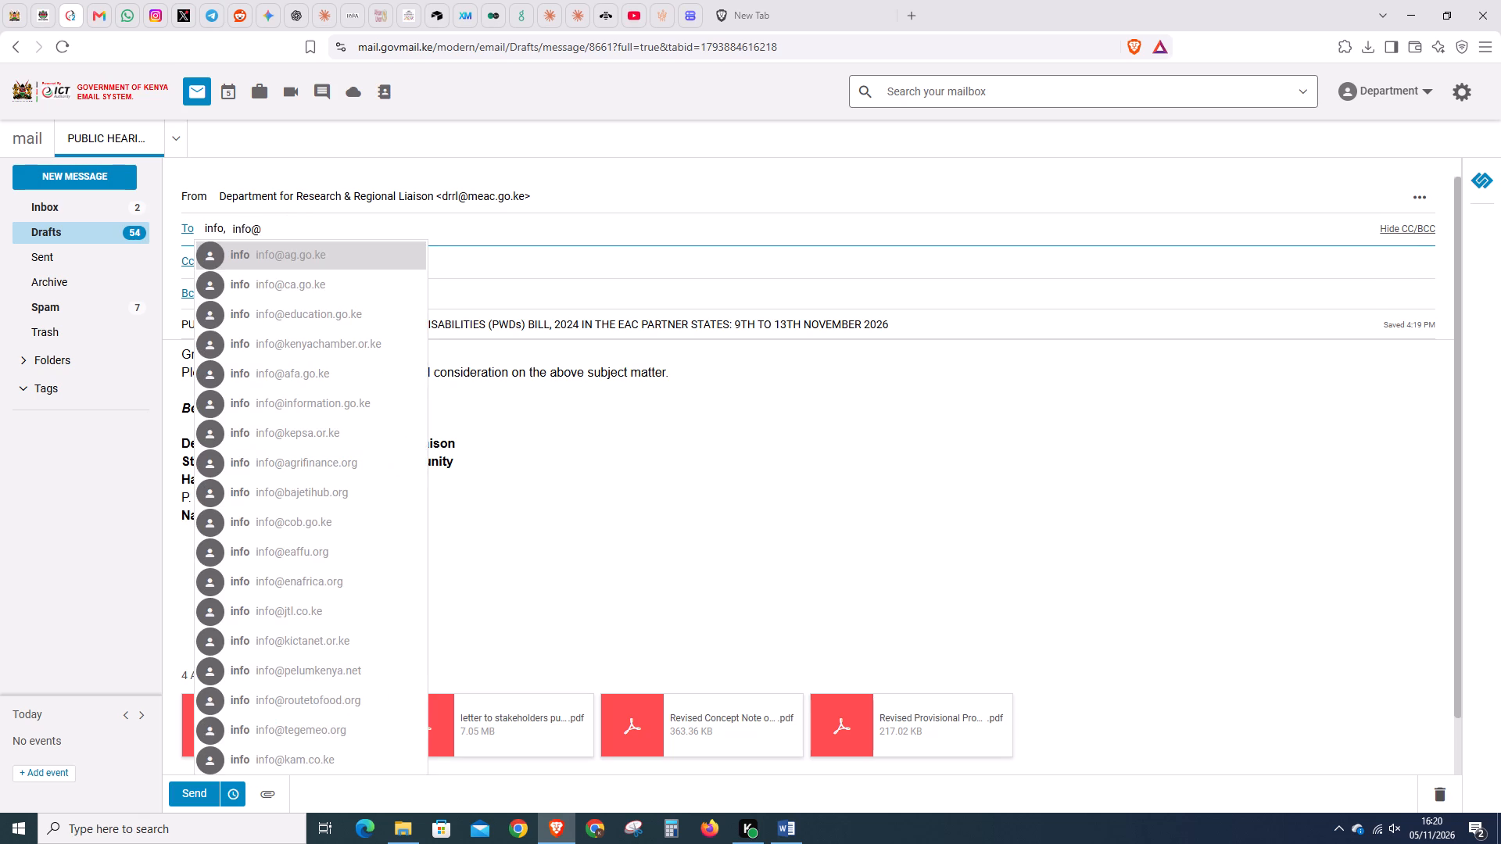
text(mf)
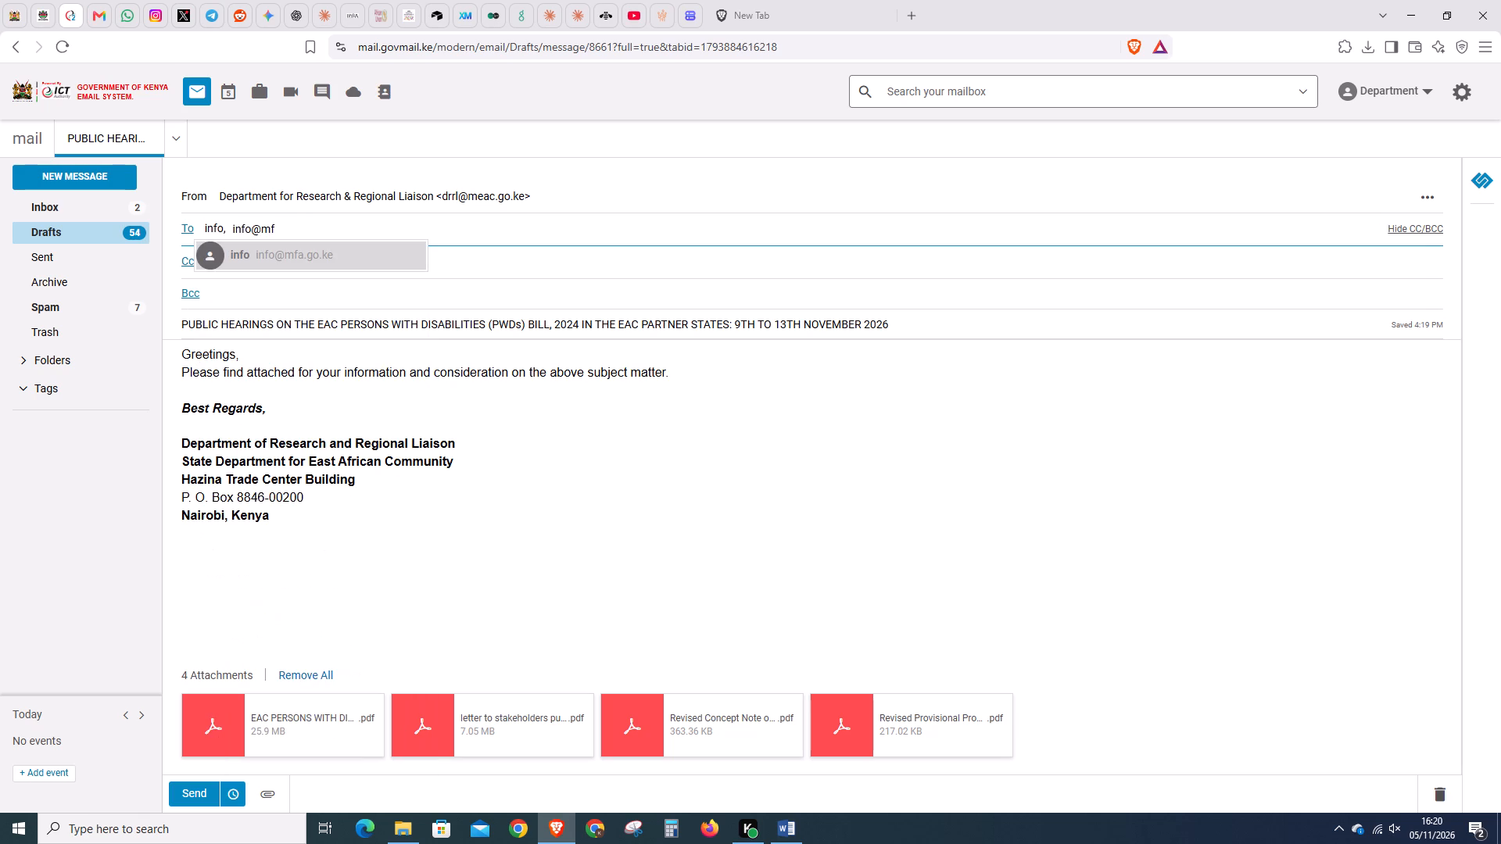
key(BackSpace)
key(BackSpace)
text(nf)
click(303, 258)
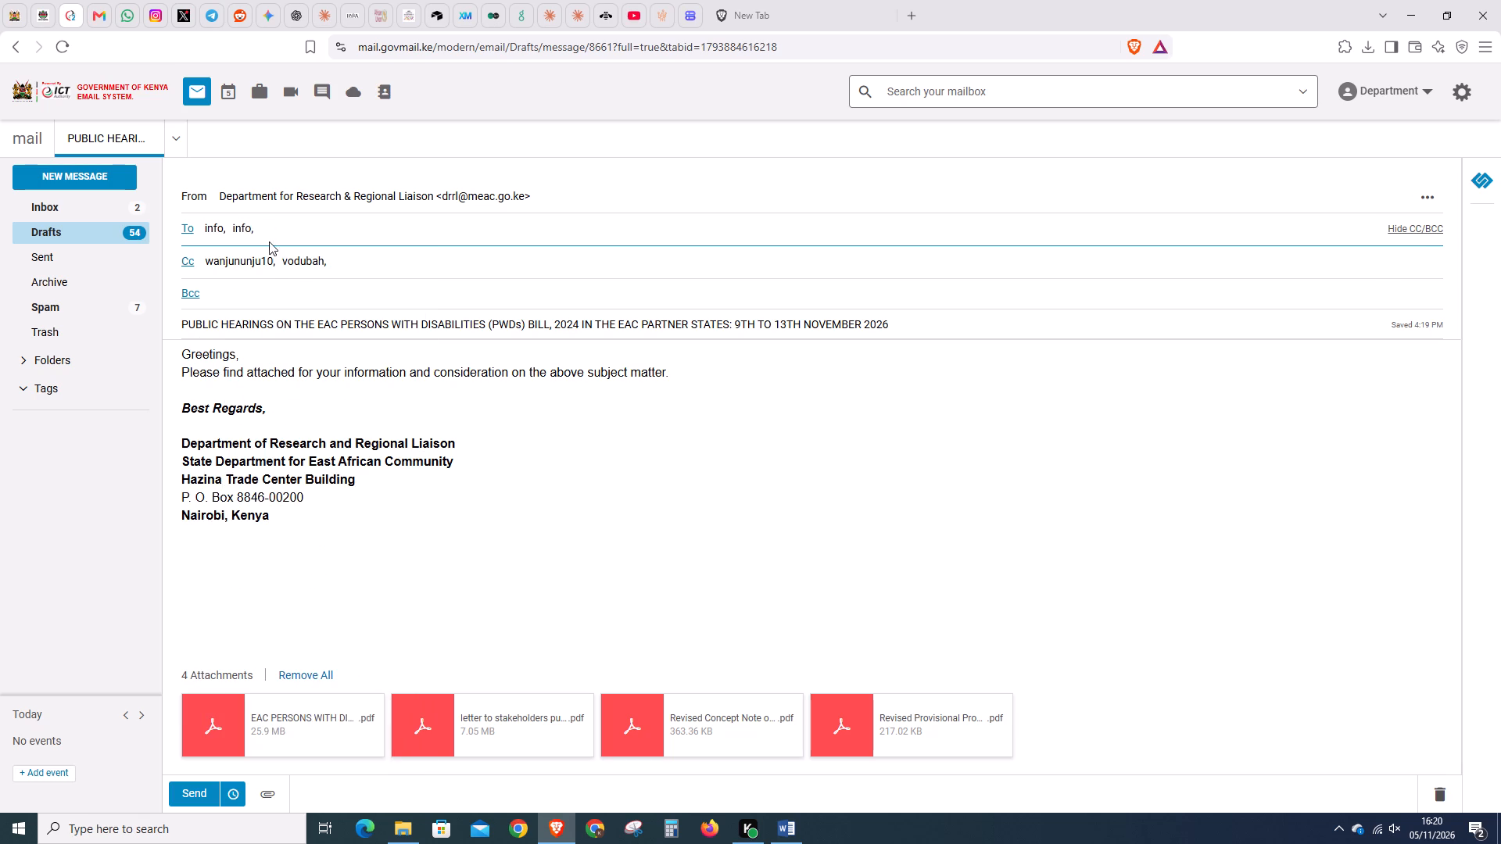
Correct the NFDK recipient's contact e-mail so that its domain ends in ".or.ke", and save the contact.
click(242, 231)
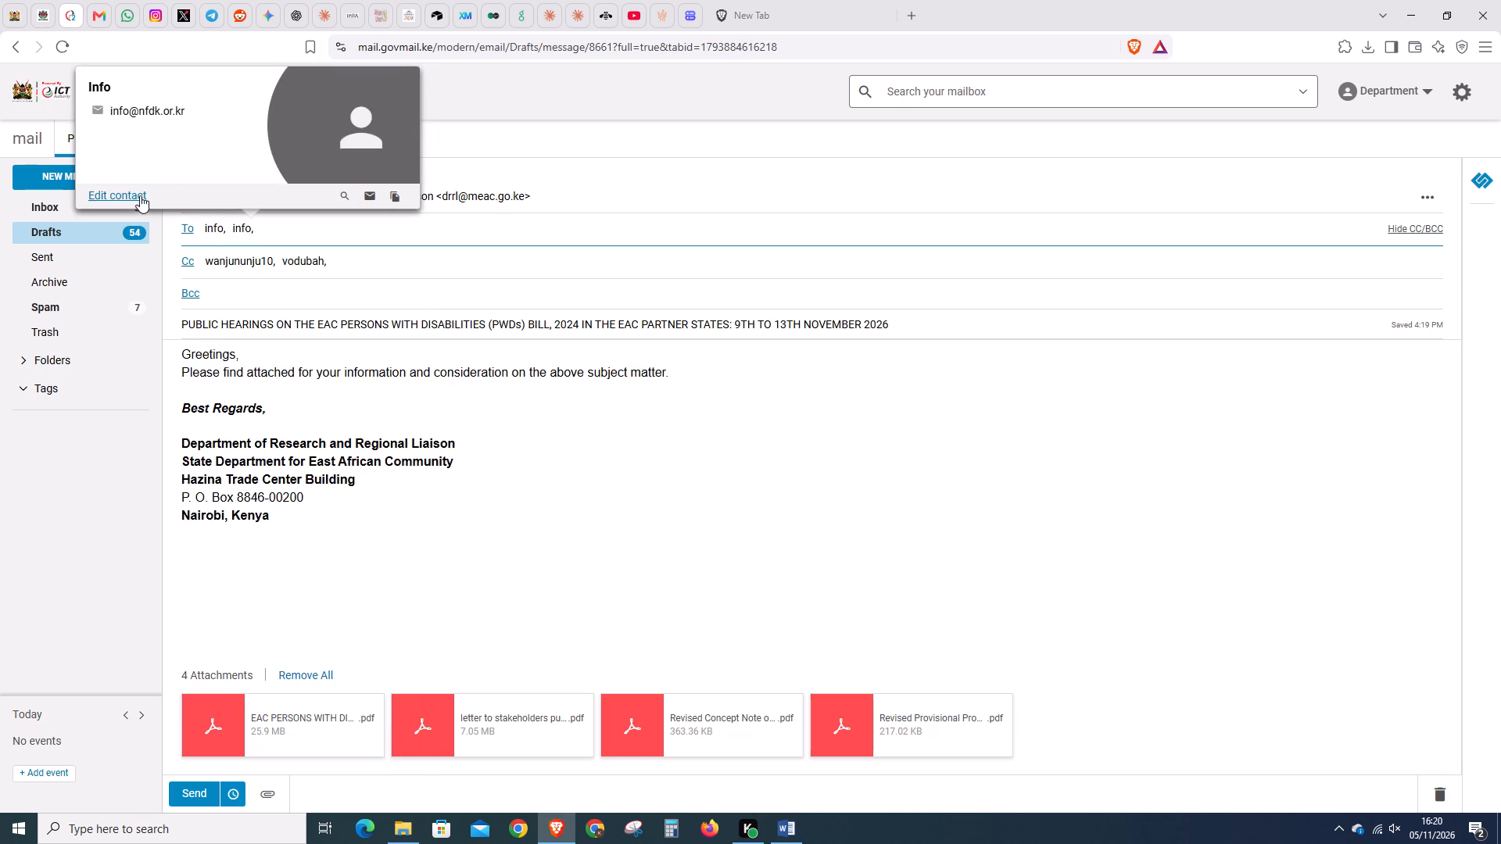
click(135, 196)
click(754, 492)
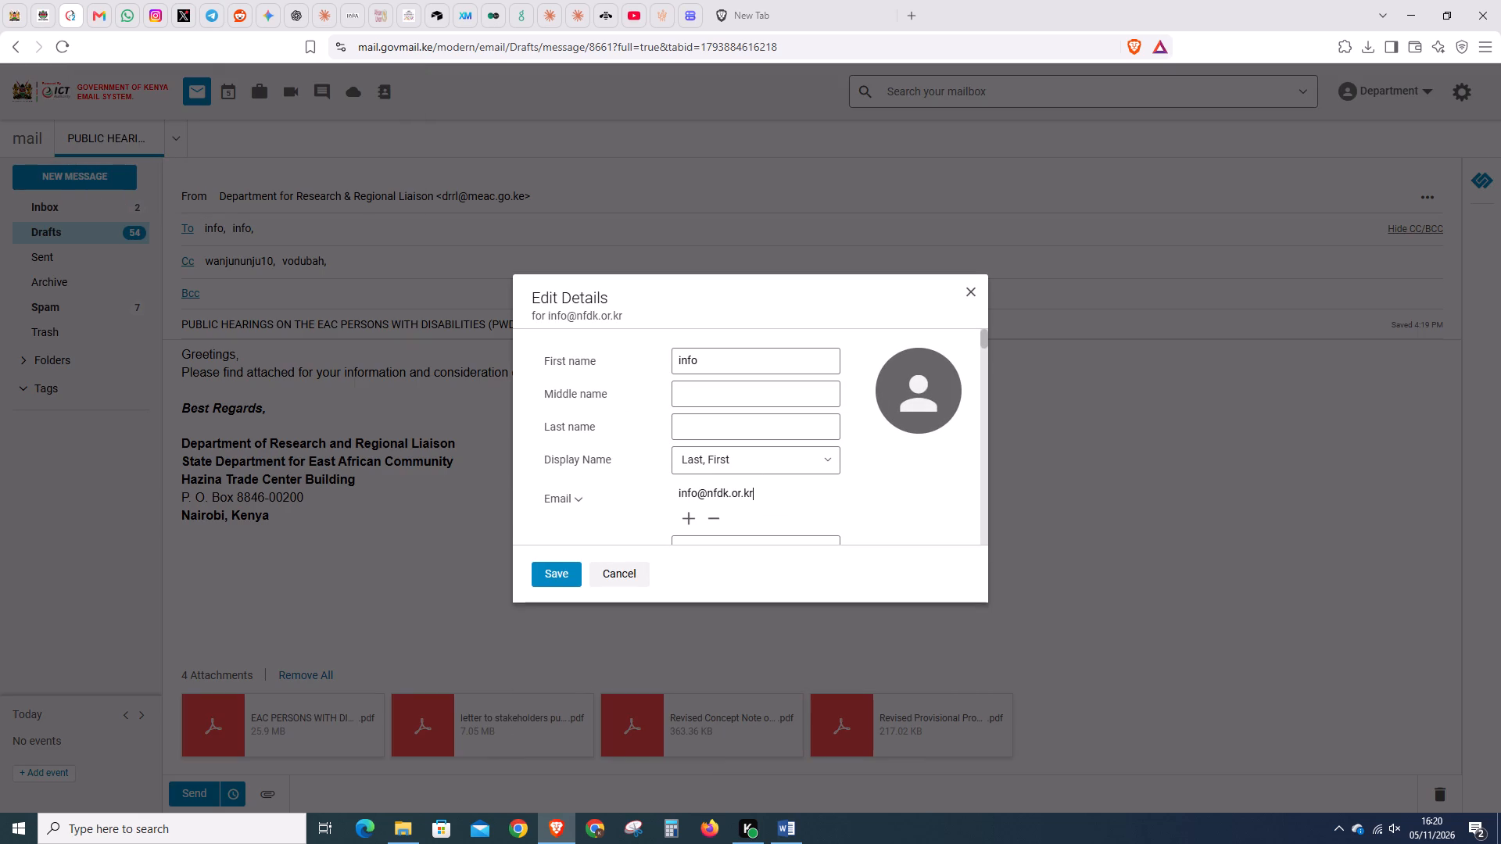
key(BackSpace)
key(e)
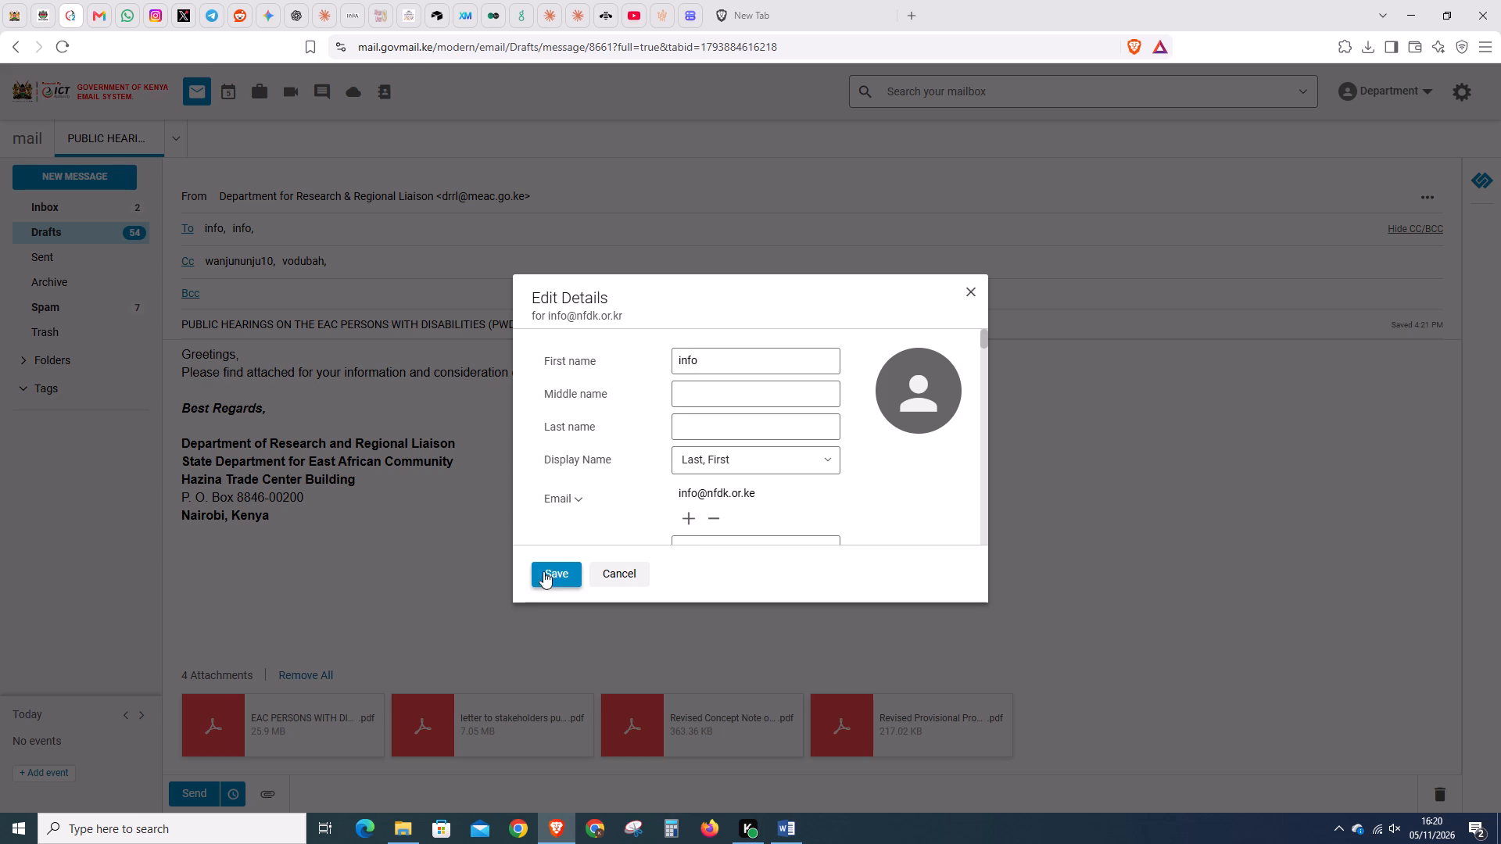
click(546, 575)
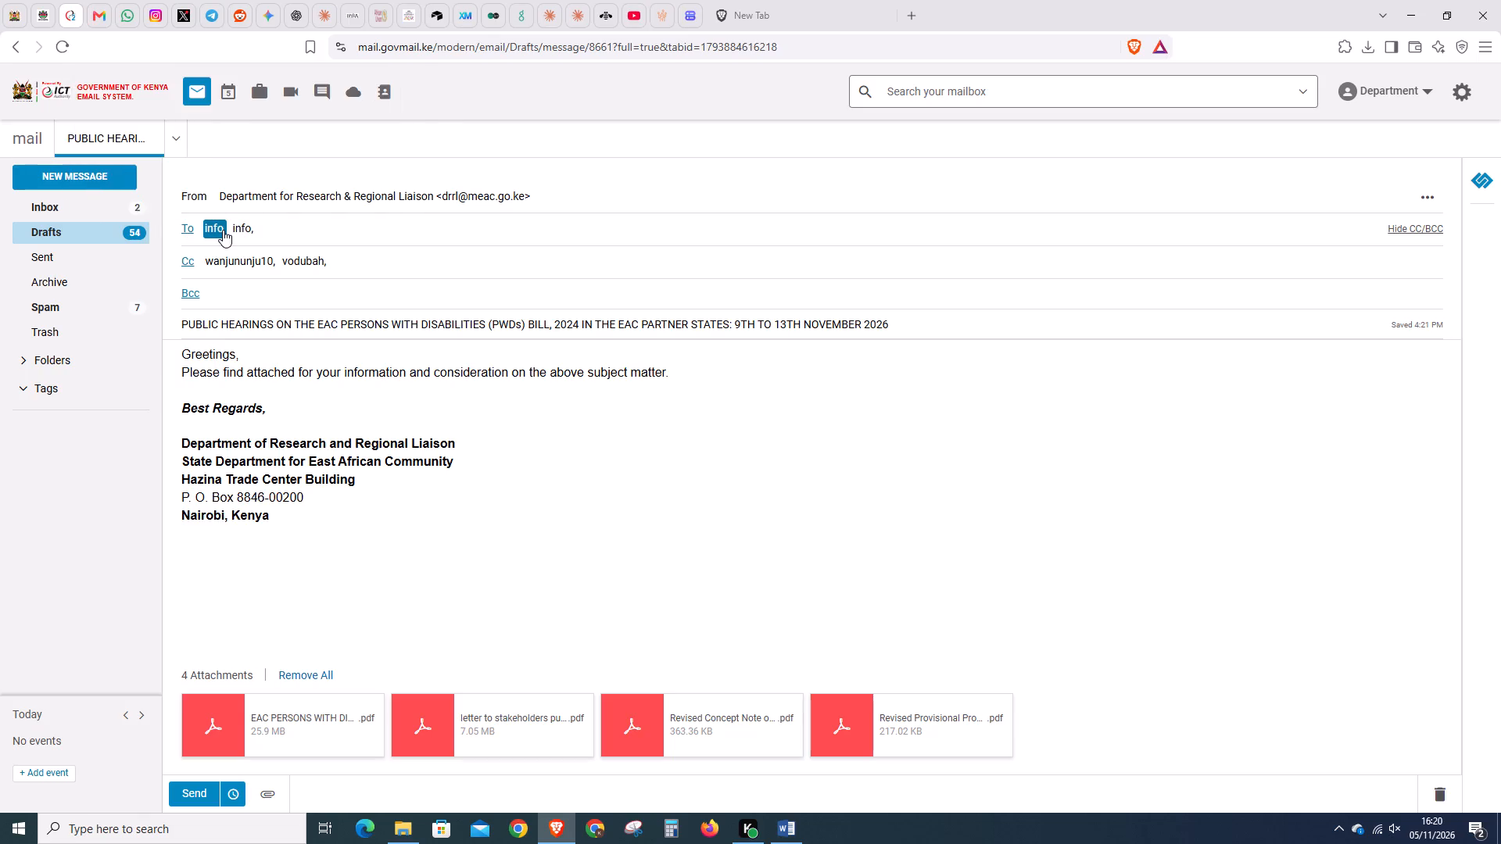
Check the unread 4:13 PM delivery-failure notice in the inbox for its failed recipient and reason, and return to the public hearings draft.
click(16, 209)
click(347, 432)
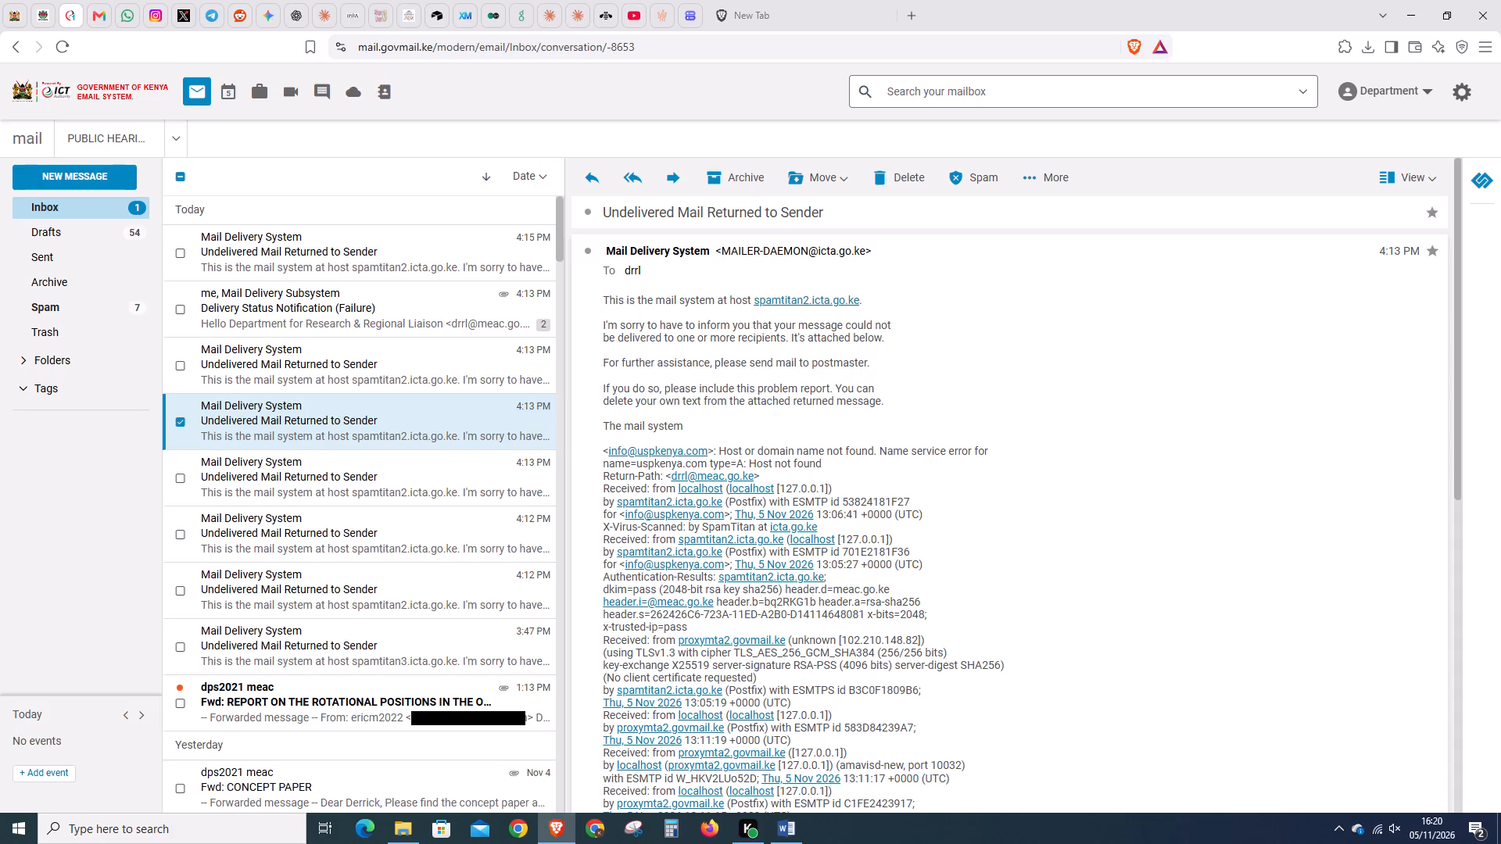
click(76, 140)
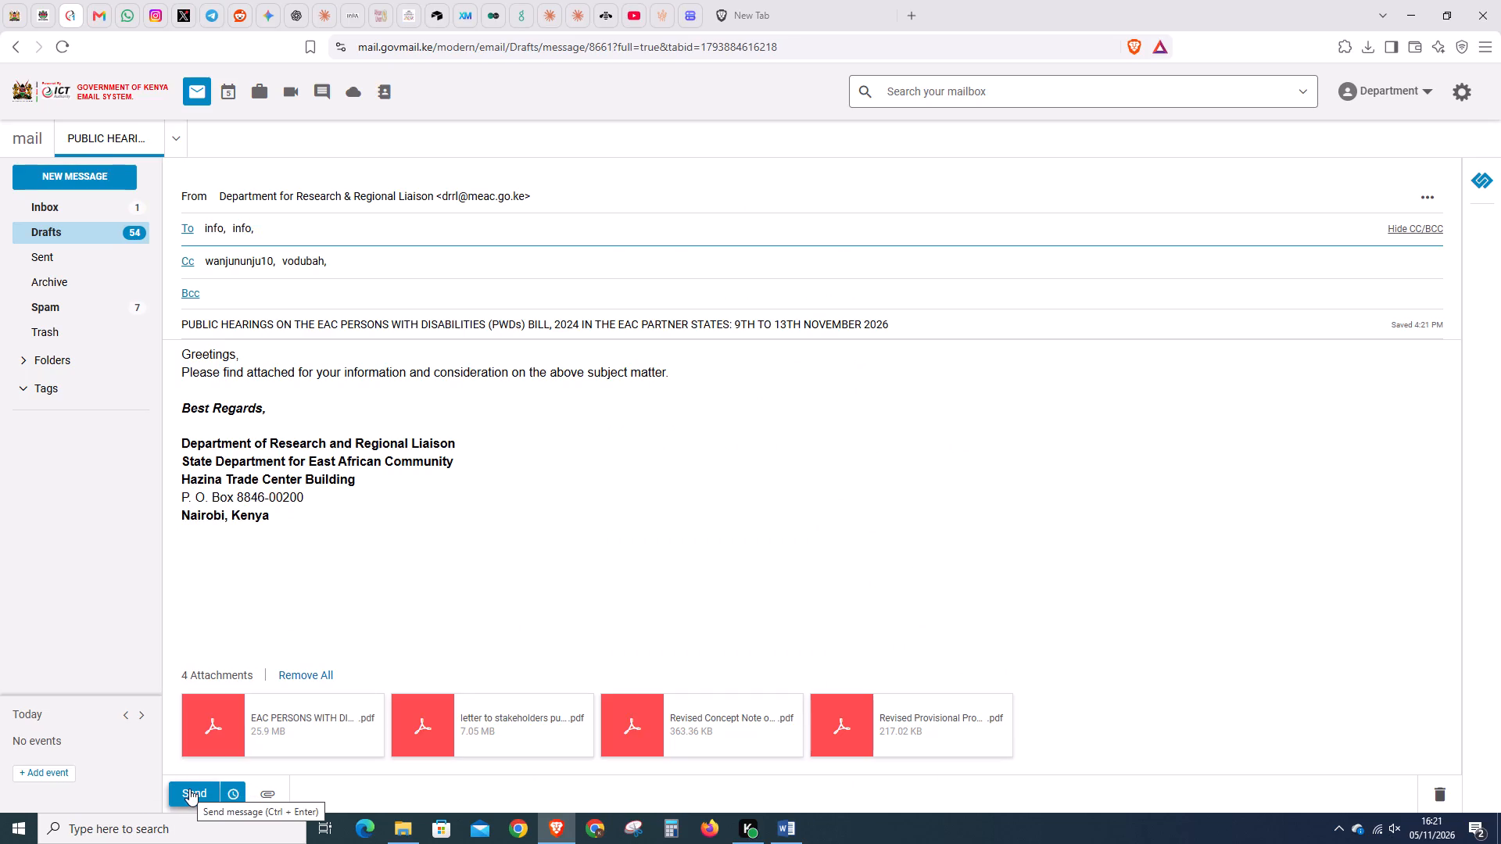
Go through the delivery-failure notices in the inbox one by one, from the 3:47 PM notice up to the 4:21 PM conversation.
click(110, 206)
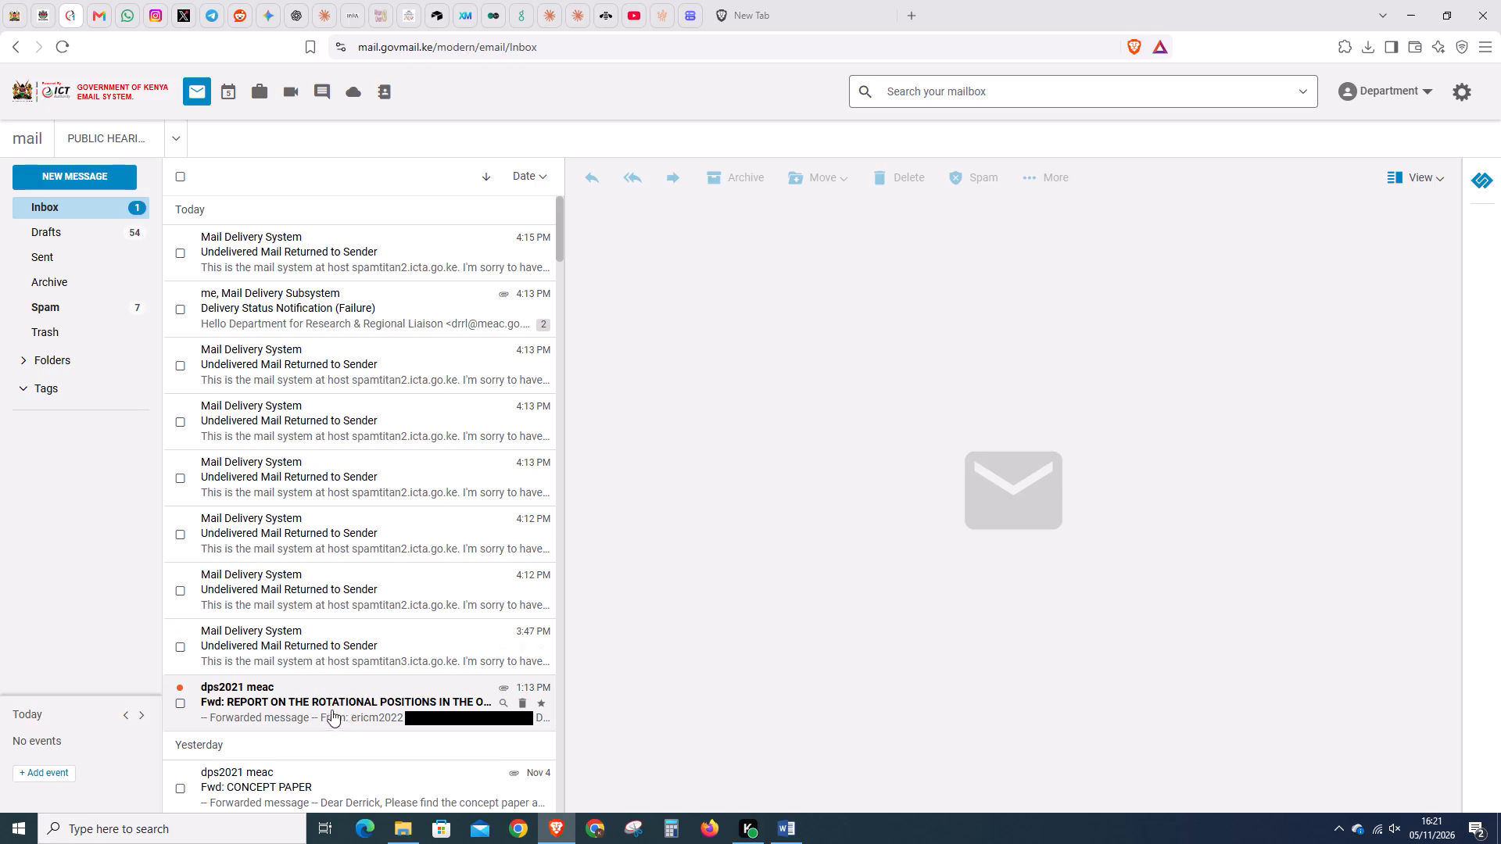
click(326, 656)
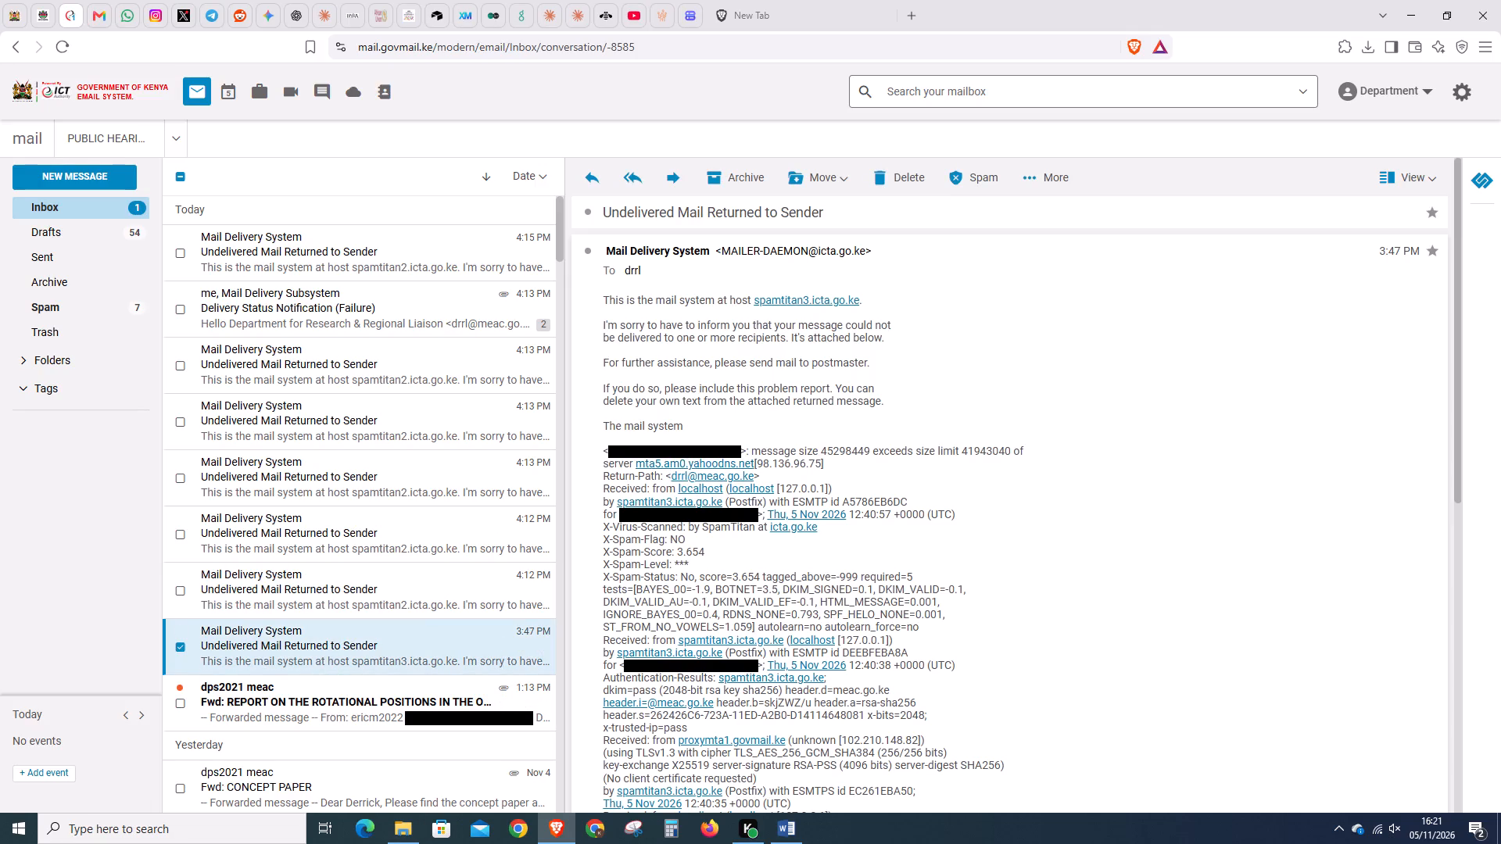
click(306, 592)
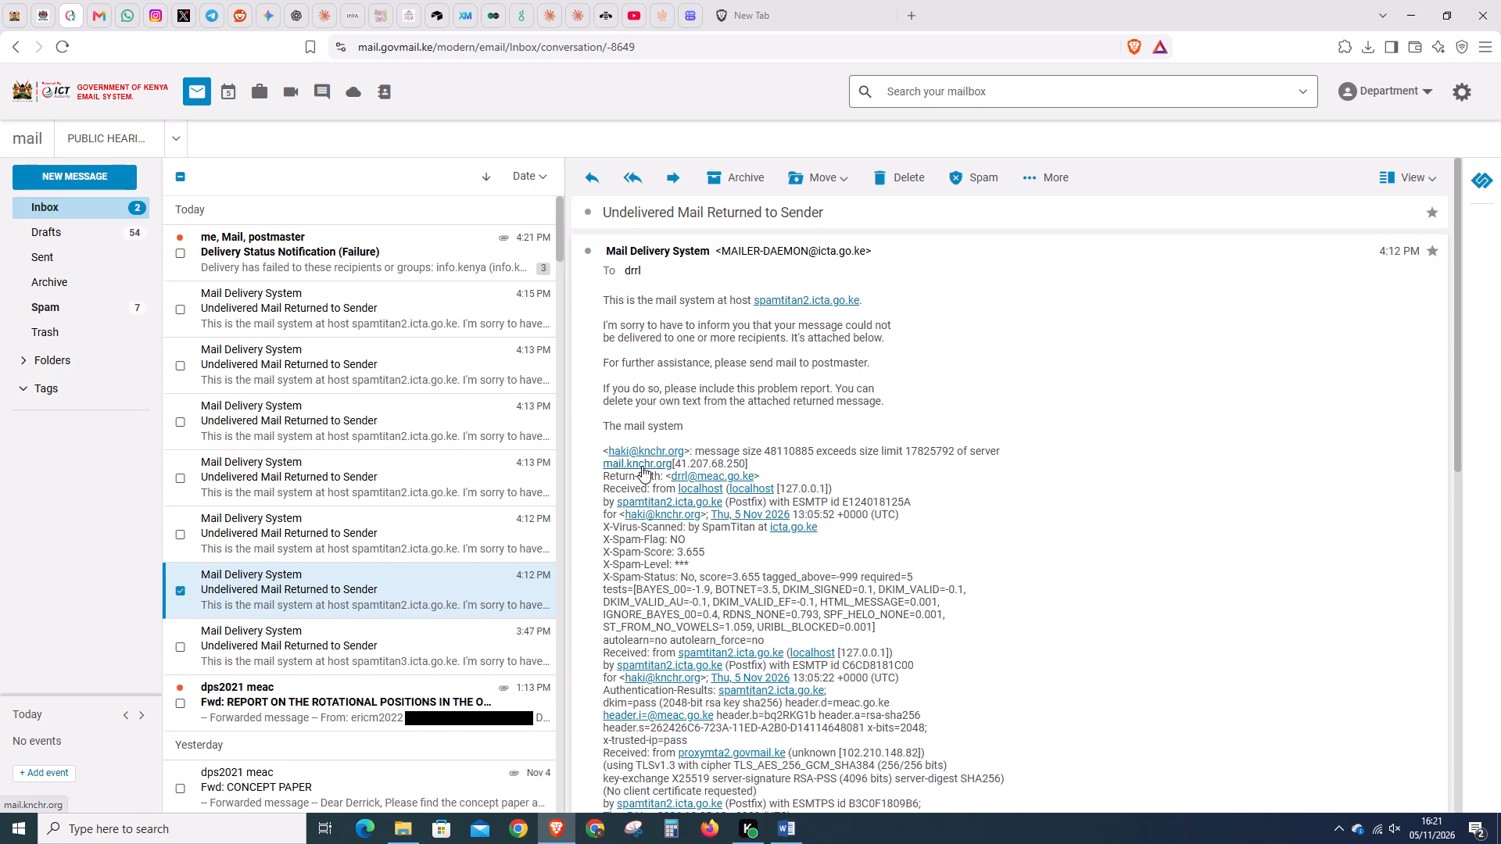
click(371, 539)
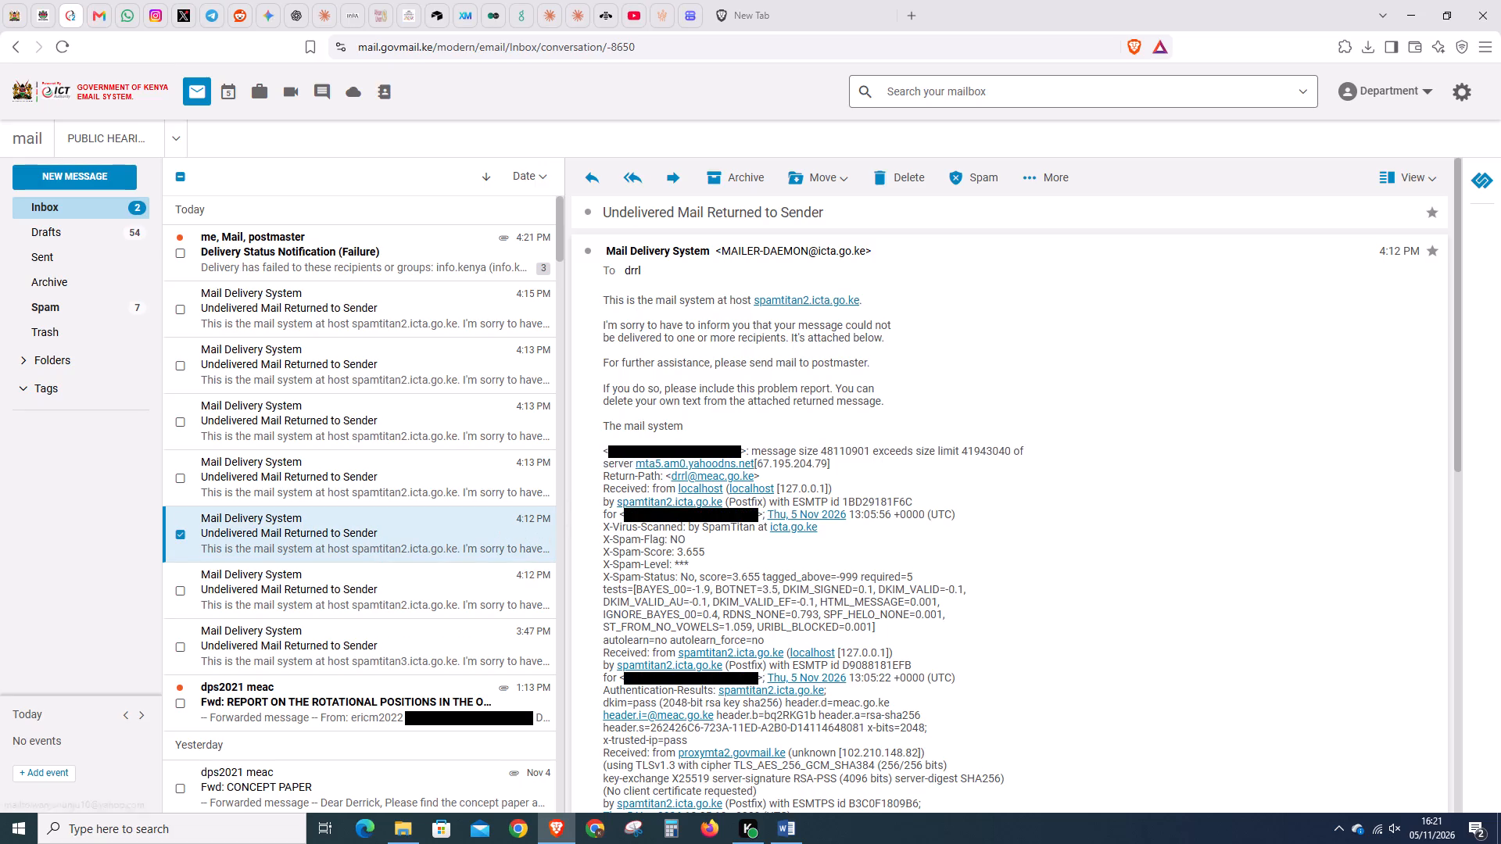
click(353, 467)
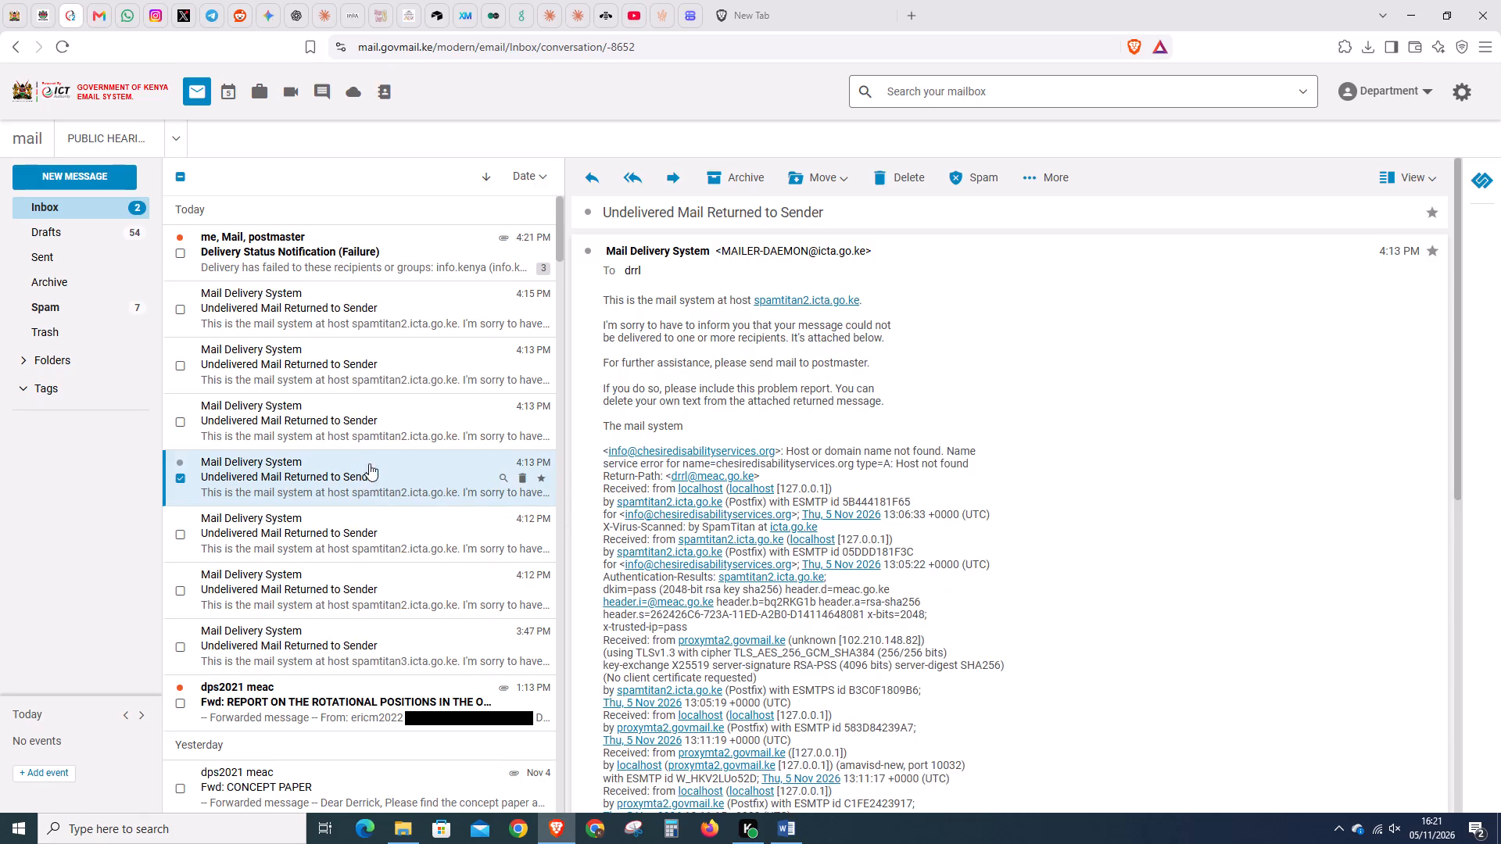
click(312, 425)
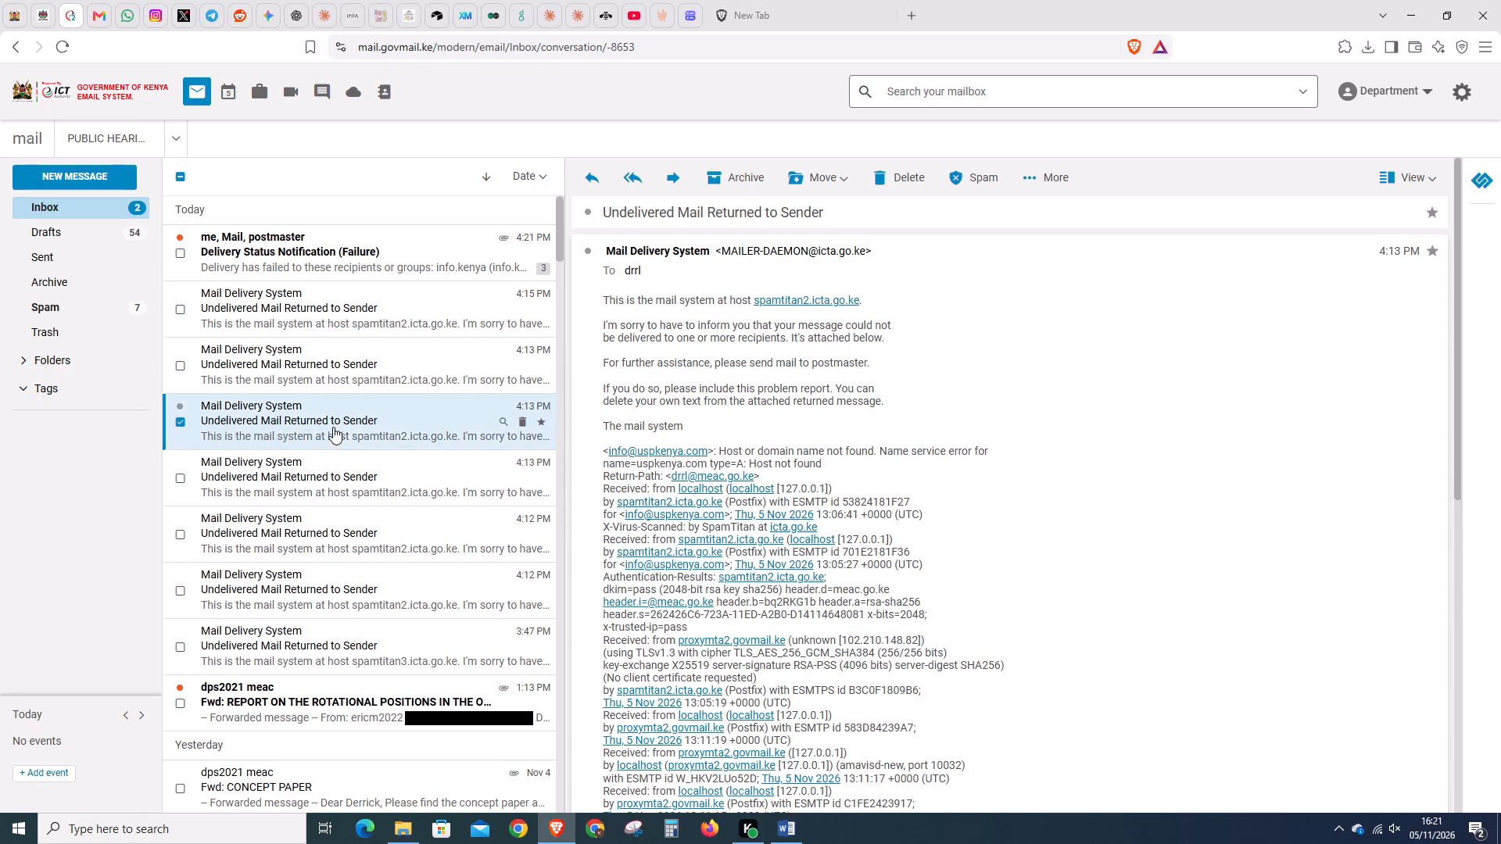
click(265, 359)
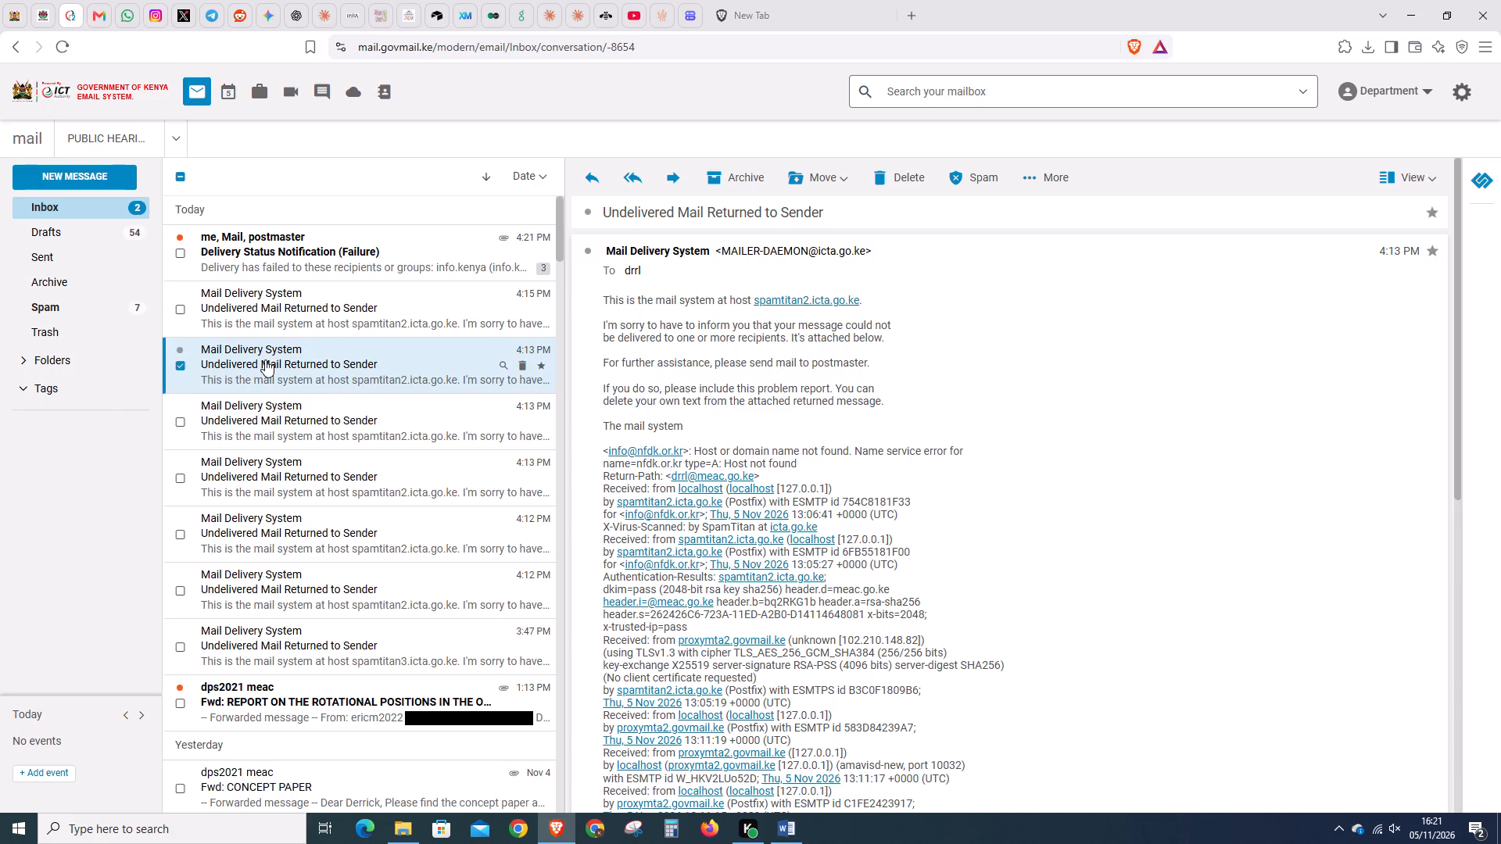
click(290, 316)
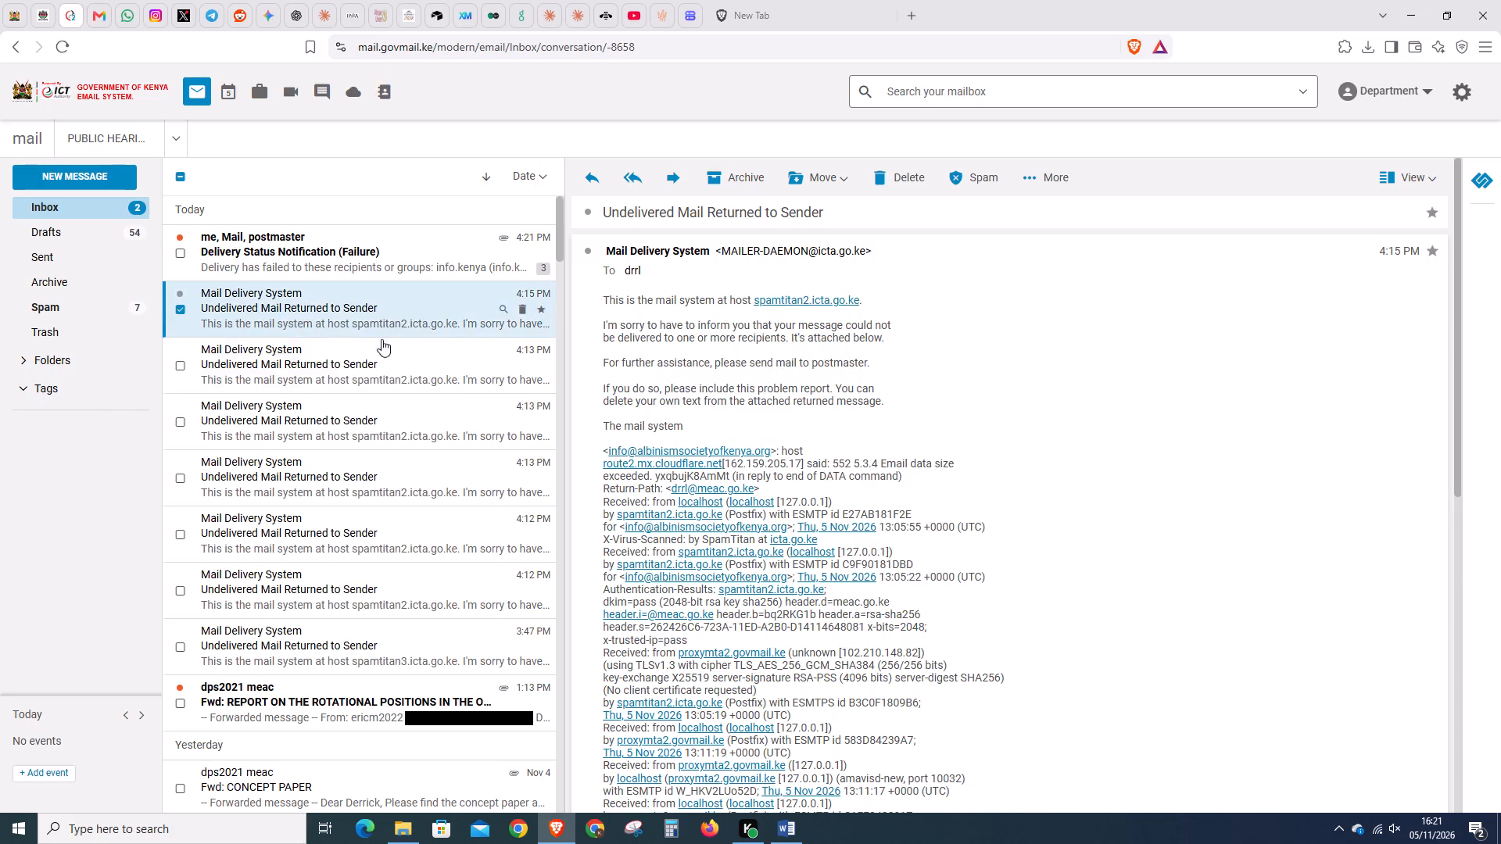
click(300, 259)
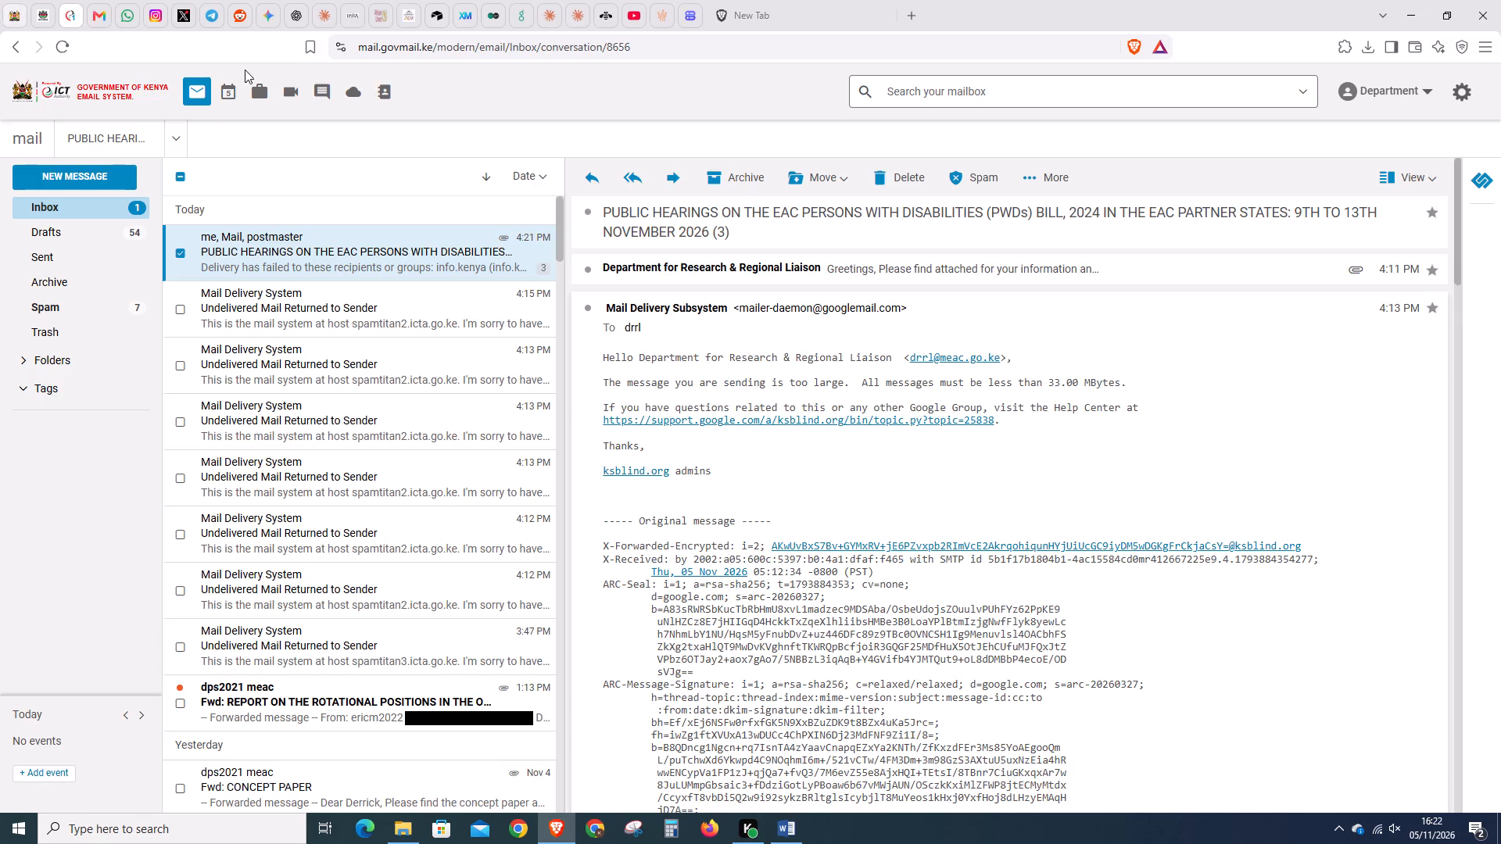
Send the public-hearings draft with its four PDF attachments to the two info recipients.
click(113, 141)
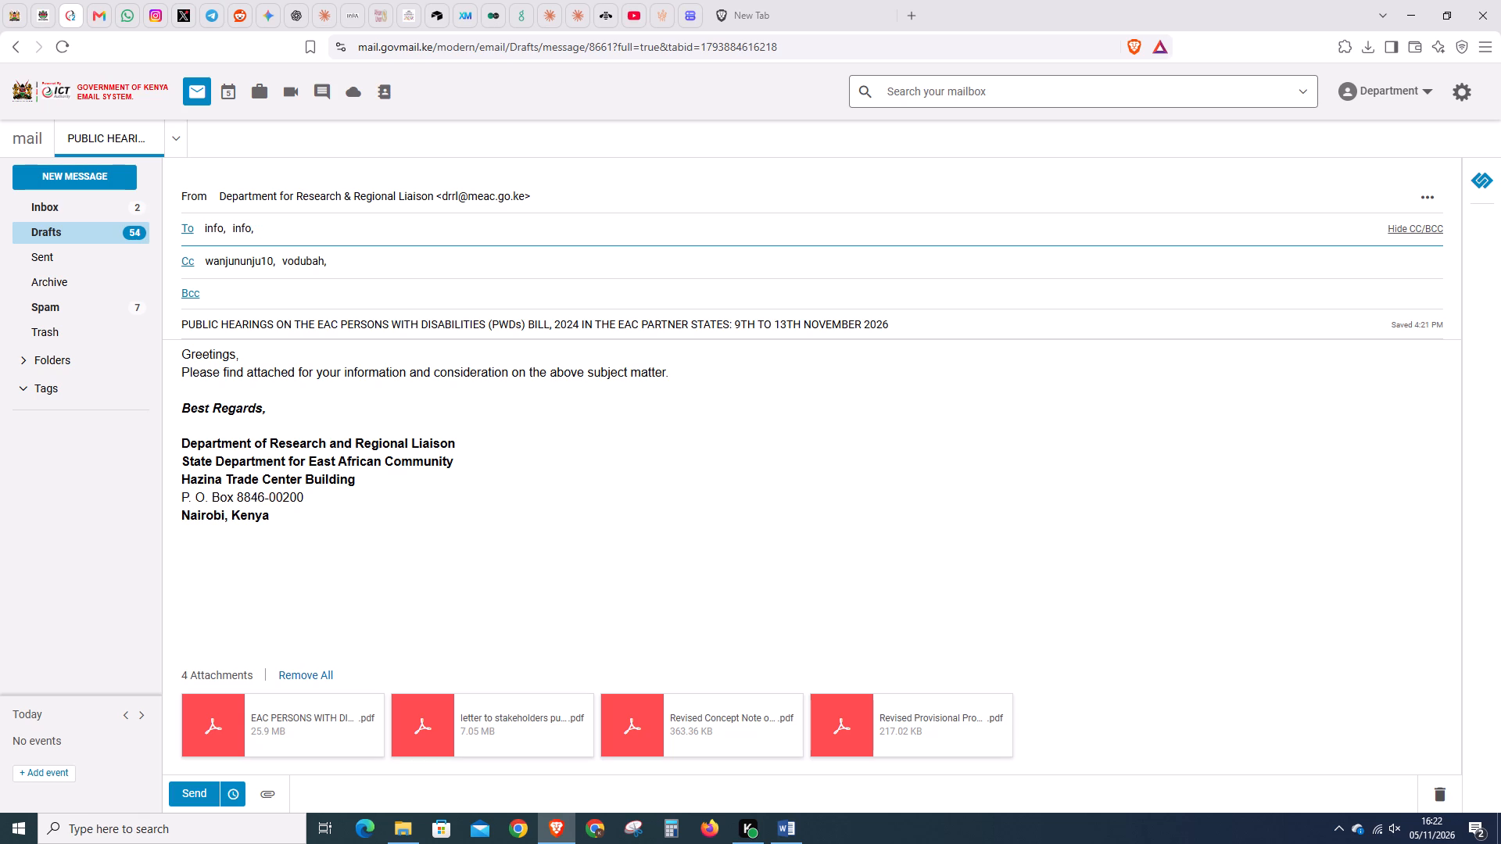
click(177, 793)
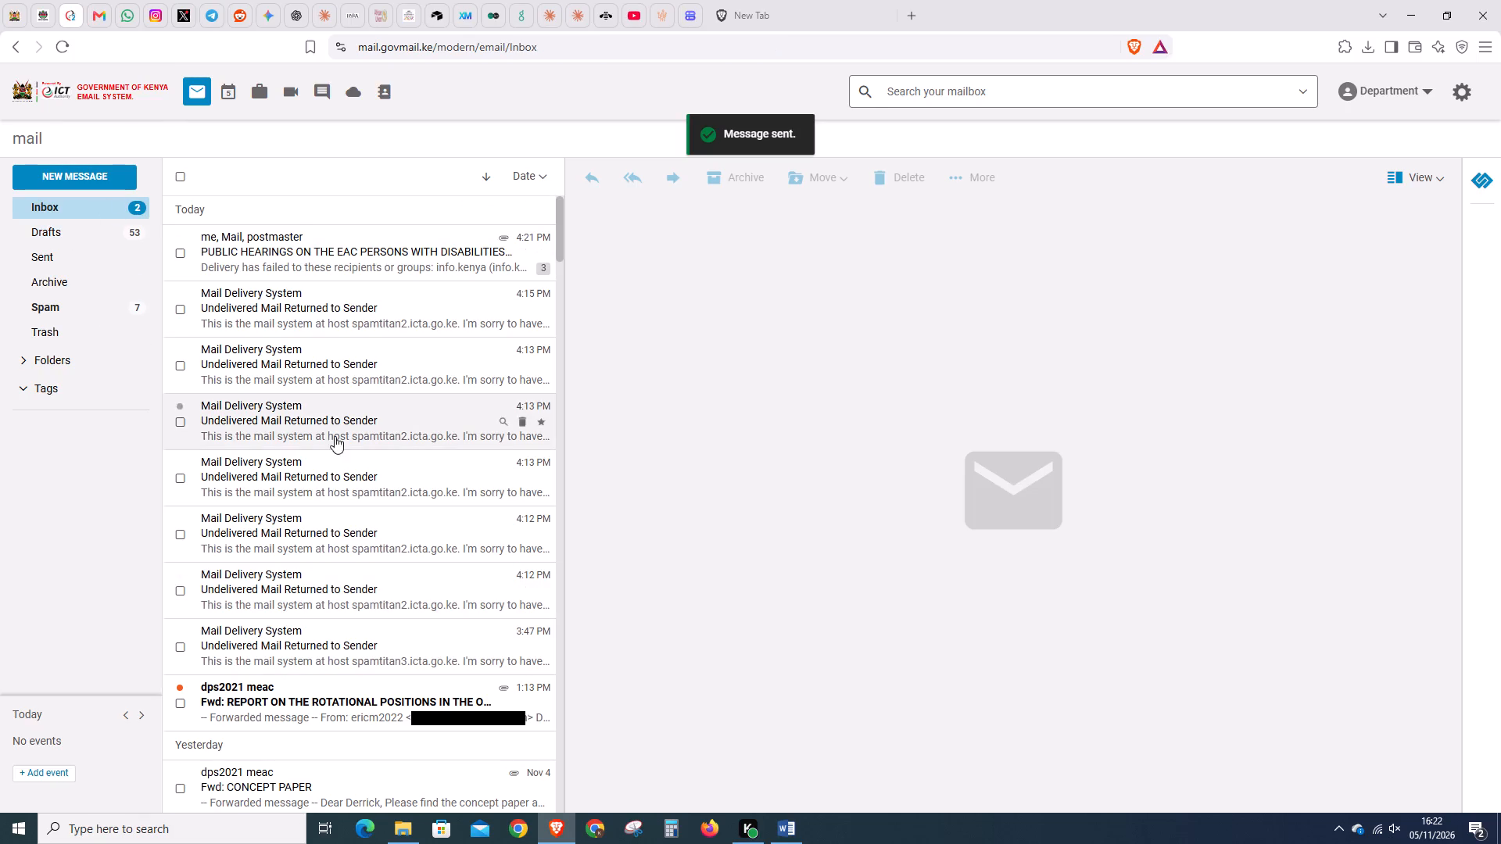
Check the inbox and Drafts for the email just sent, opening the 4:21 PM draft.
click(90, 208)
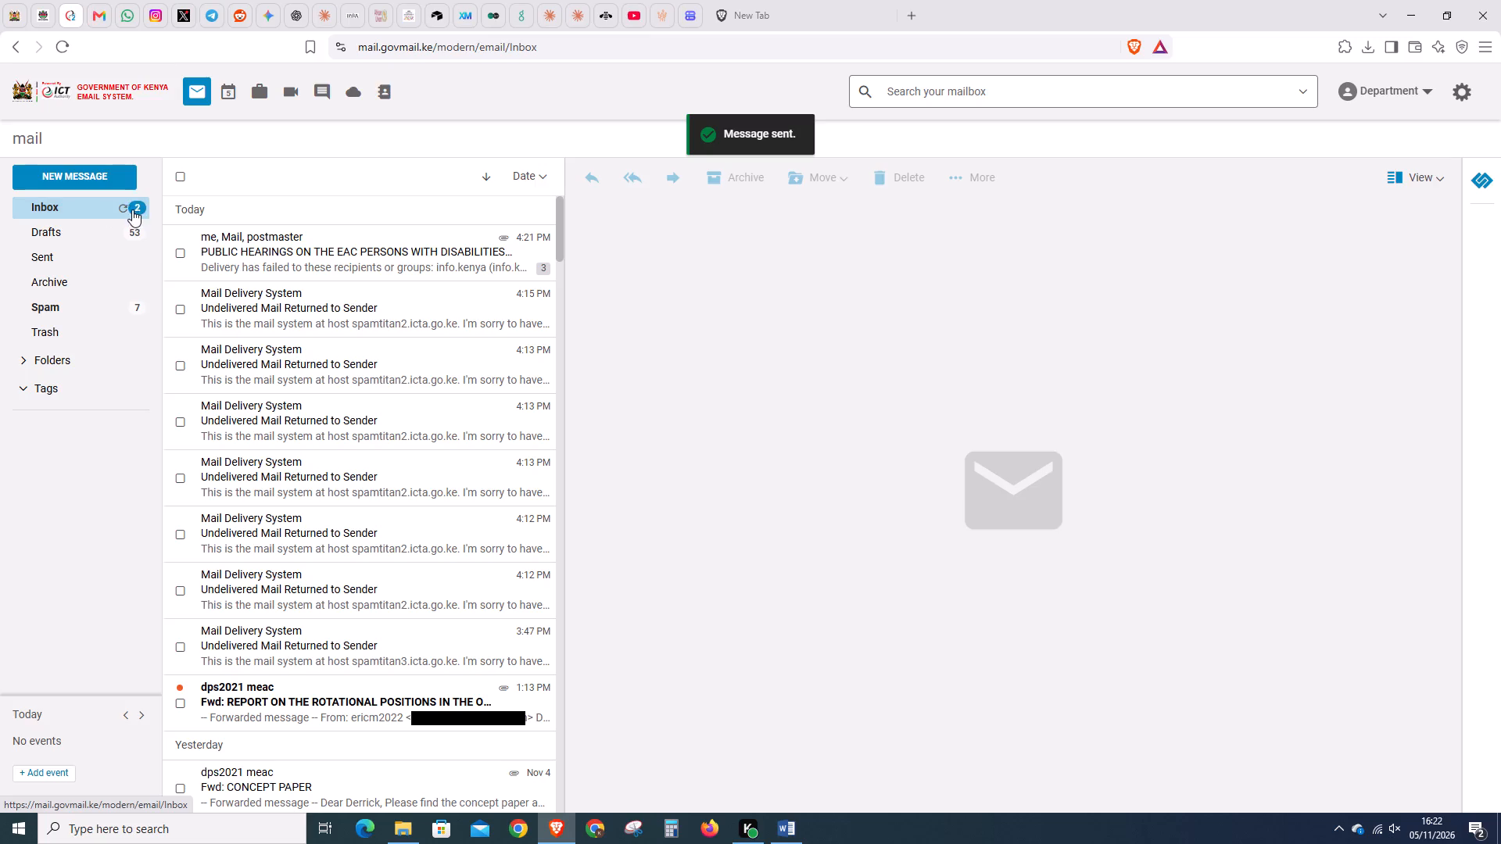
click(123, 206)
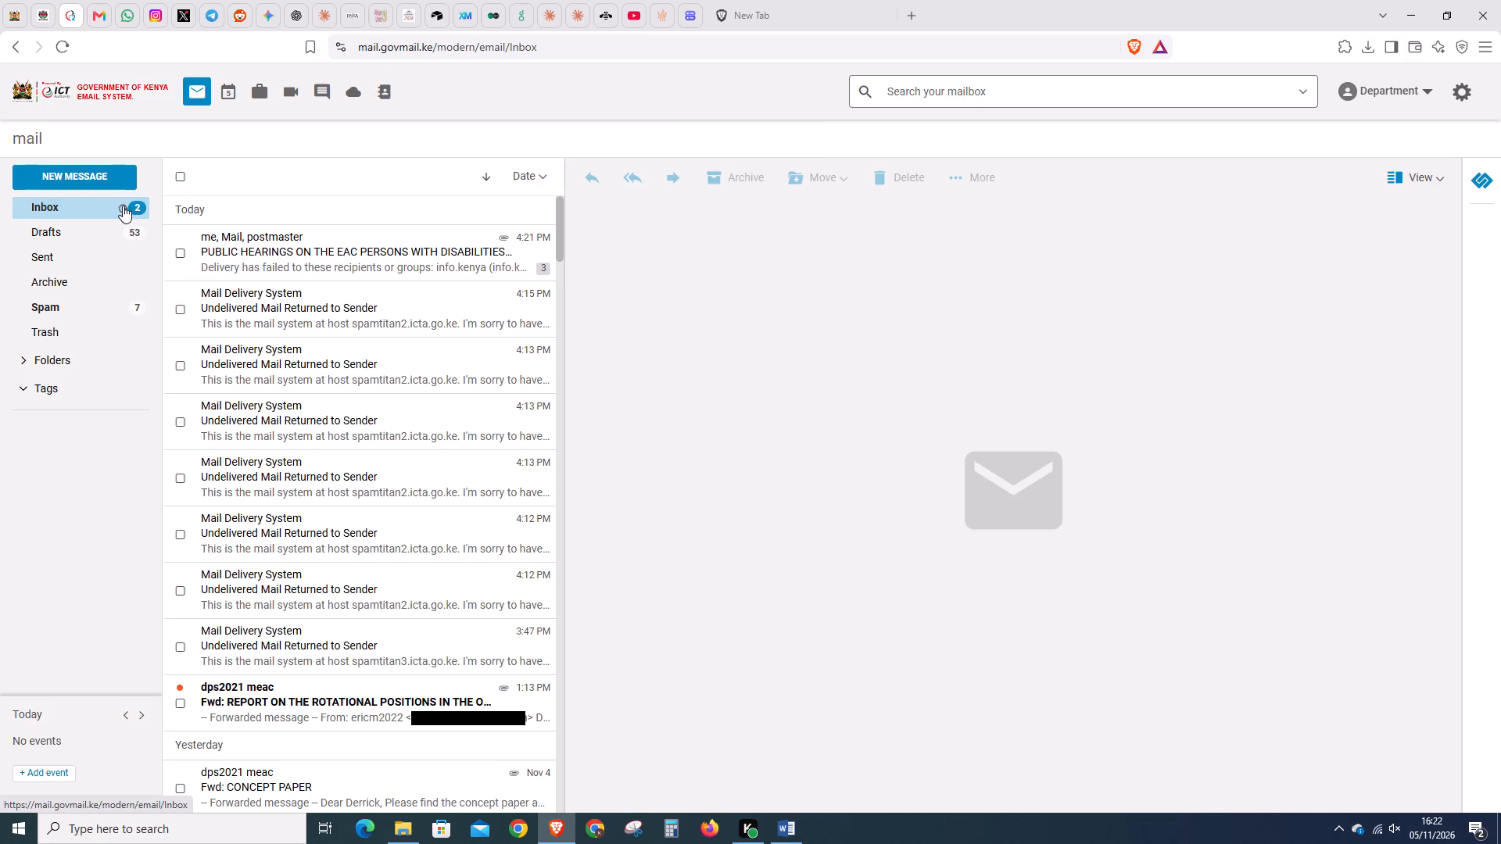
click(66, 236)
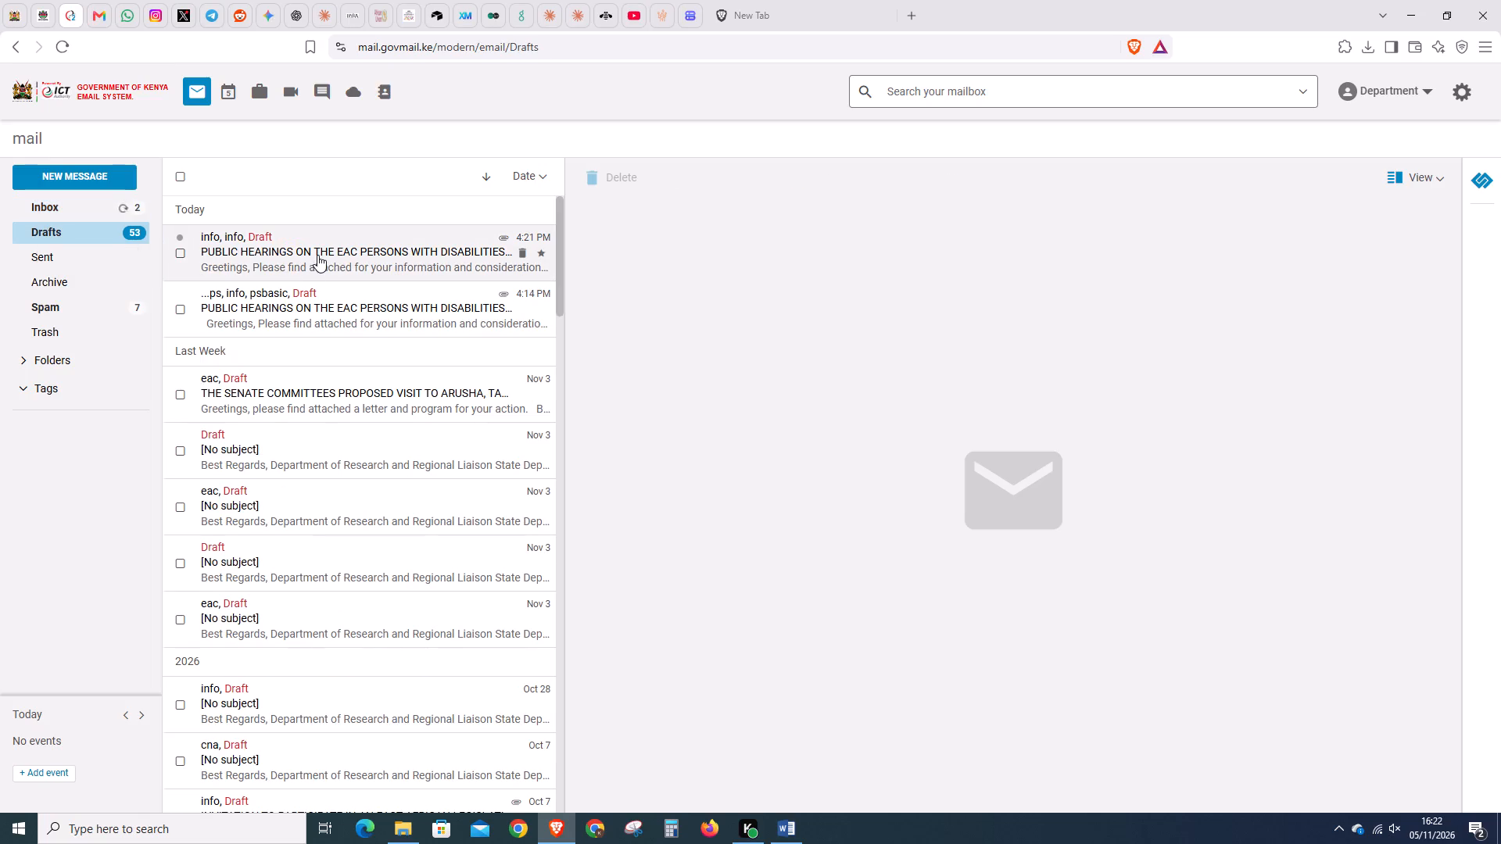
click(317, 255)
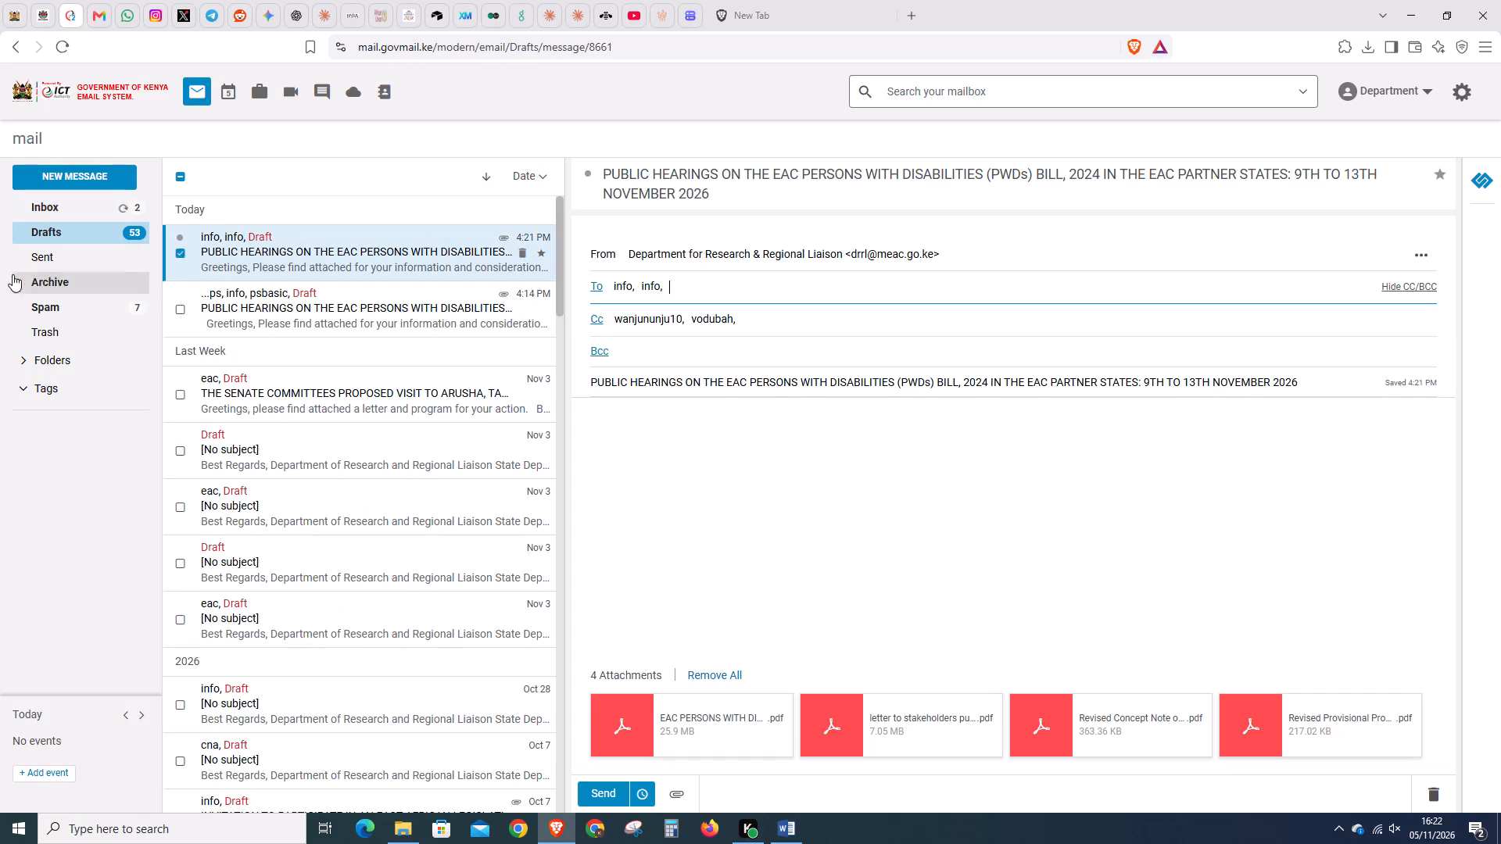
click(55, 206)
click(52, 229)
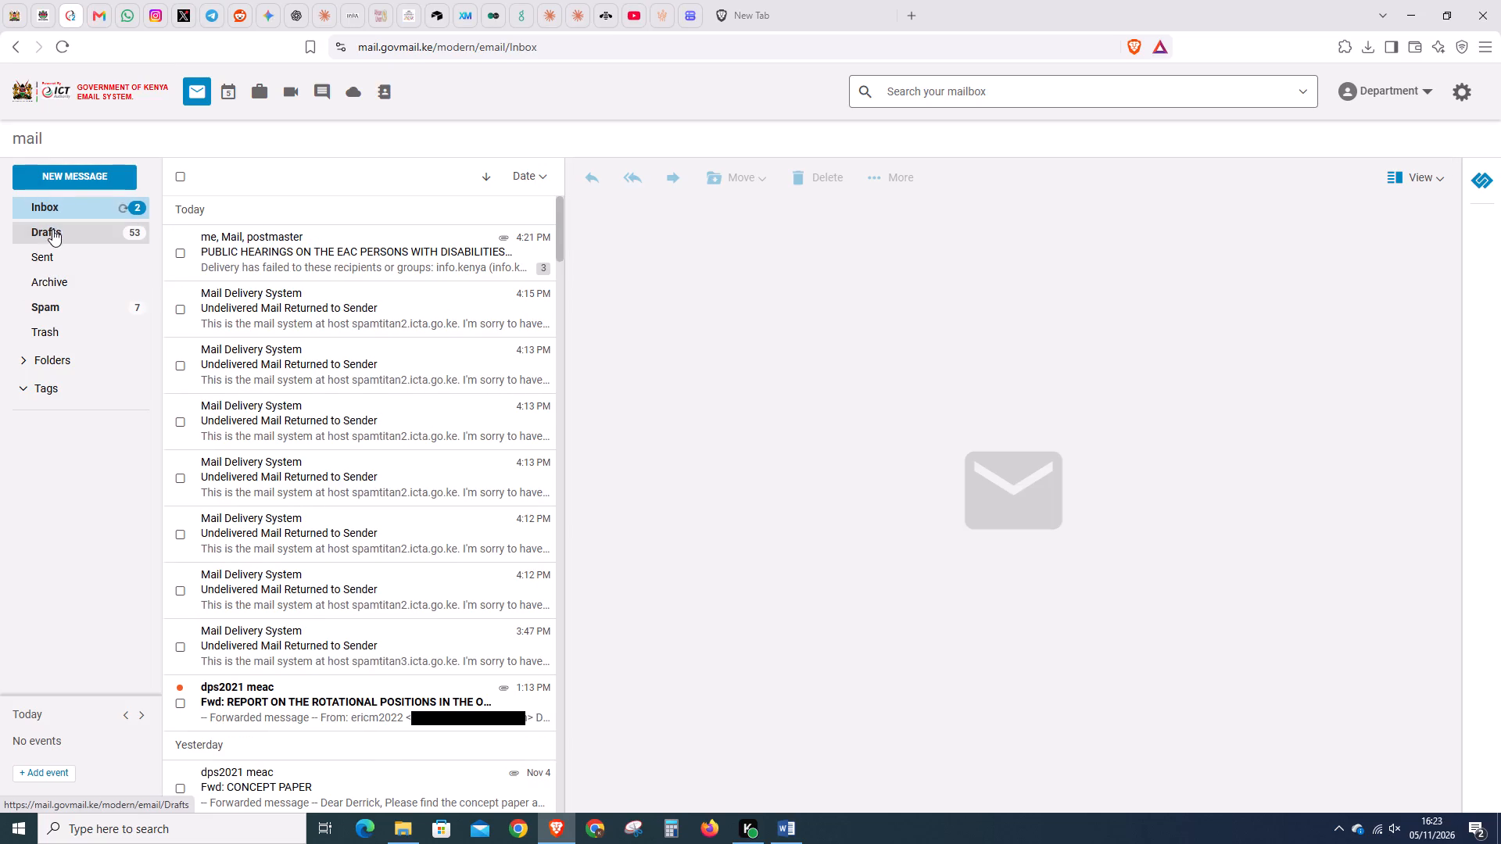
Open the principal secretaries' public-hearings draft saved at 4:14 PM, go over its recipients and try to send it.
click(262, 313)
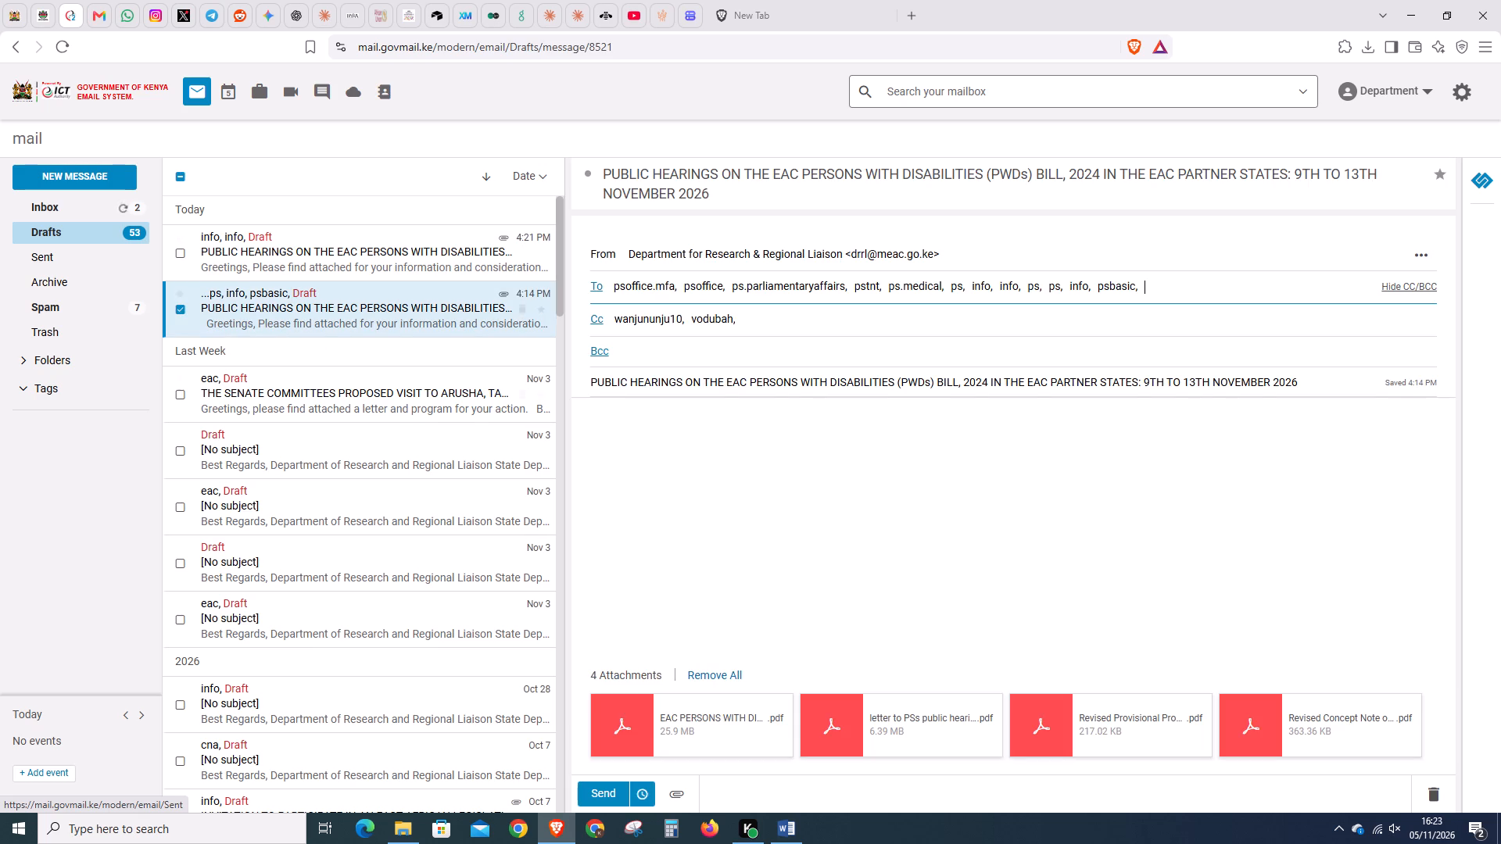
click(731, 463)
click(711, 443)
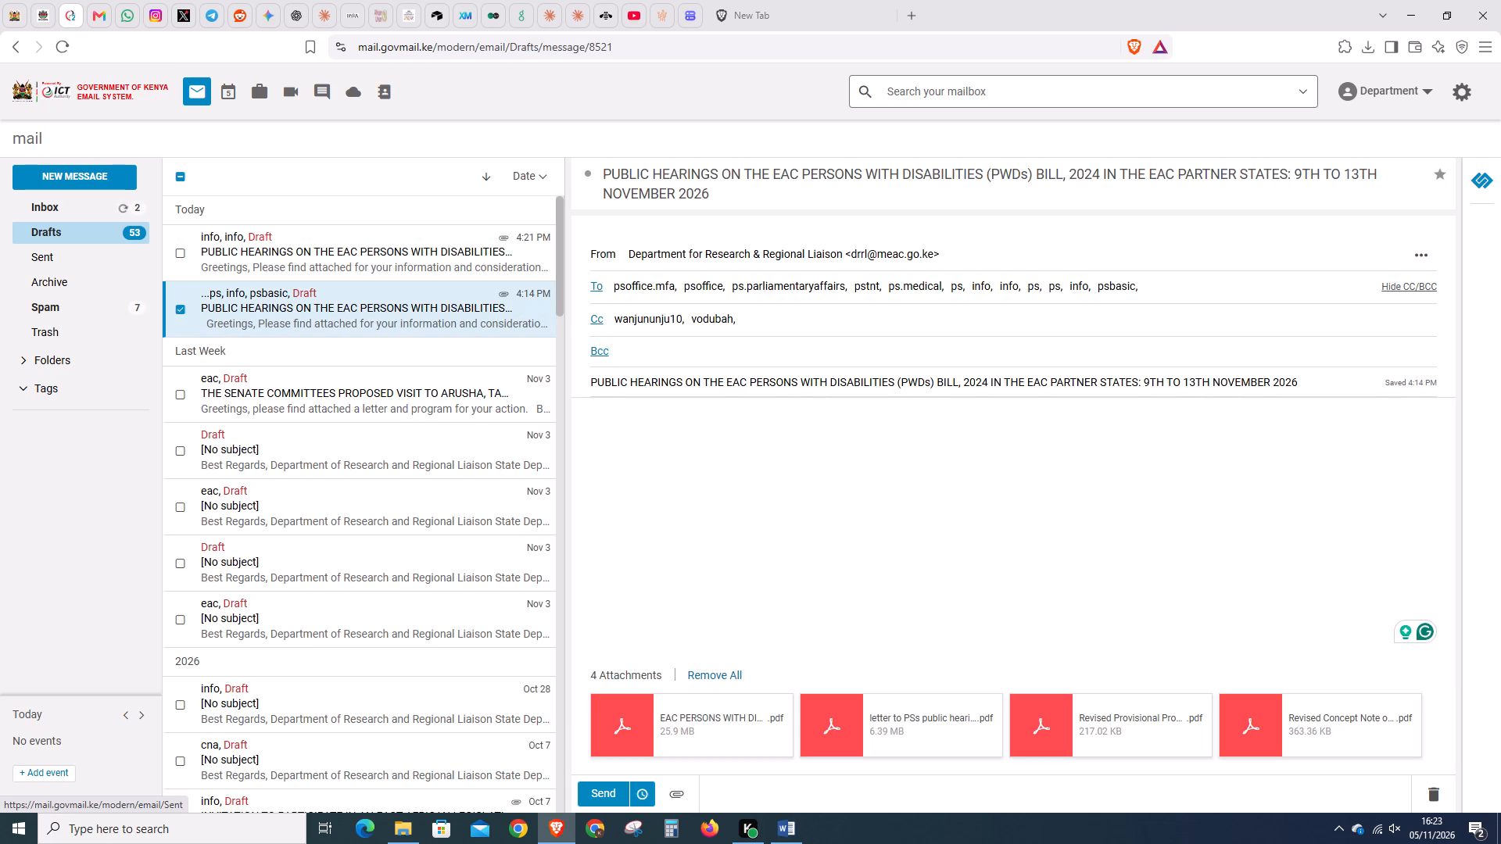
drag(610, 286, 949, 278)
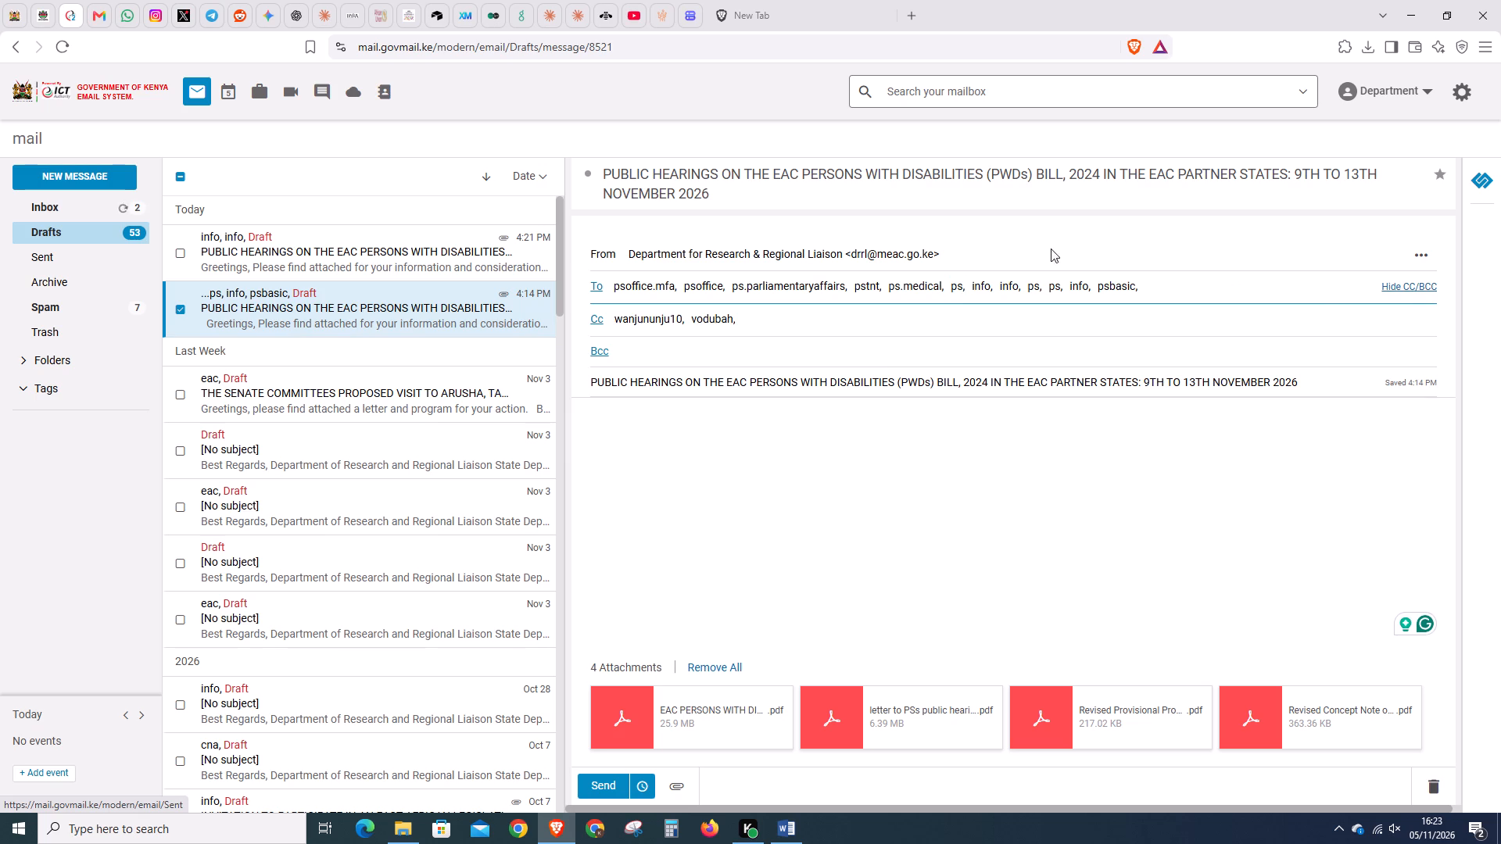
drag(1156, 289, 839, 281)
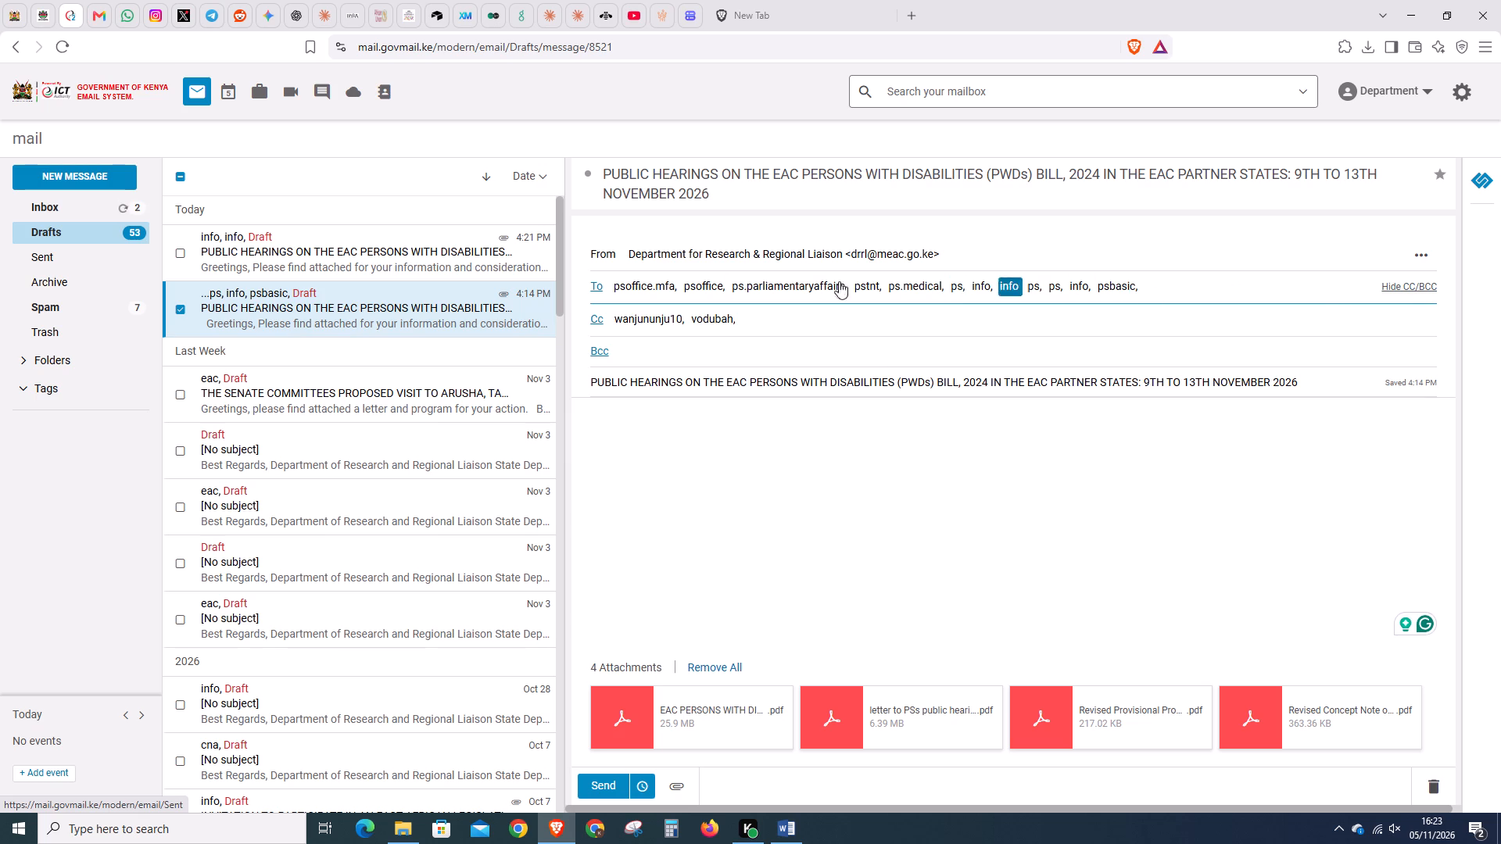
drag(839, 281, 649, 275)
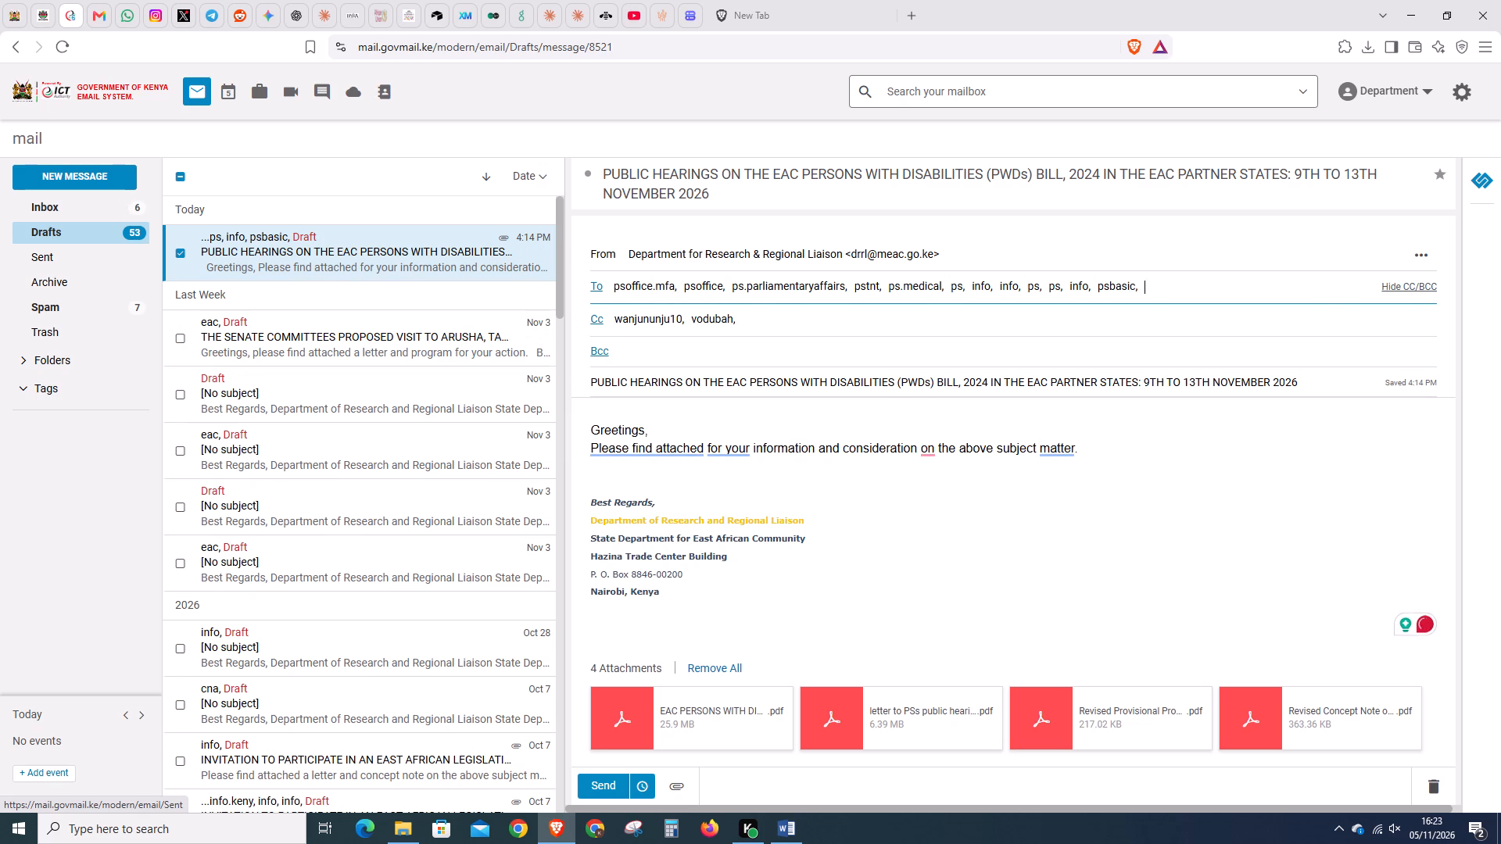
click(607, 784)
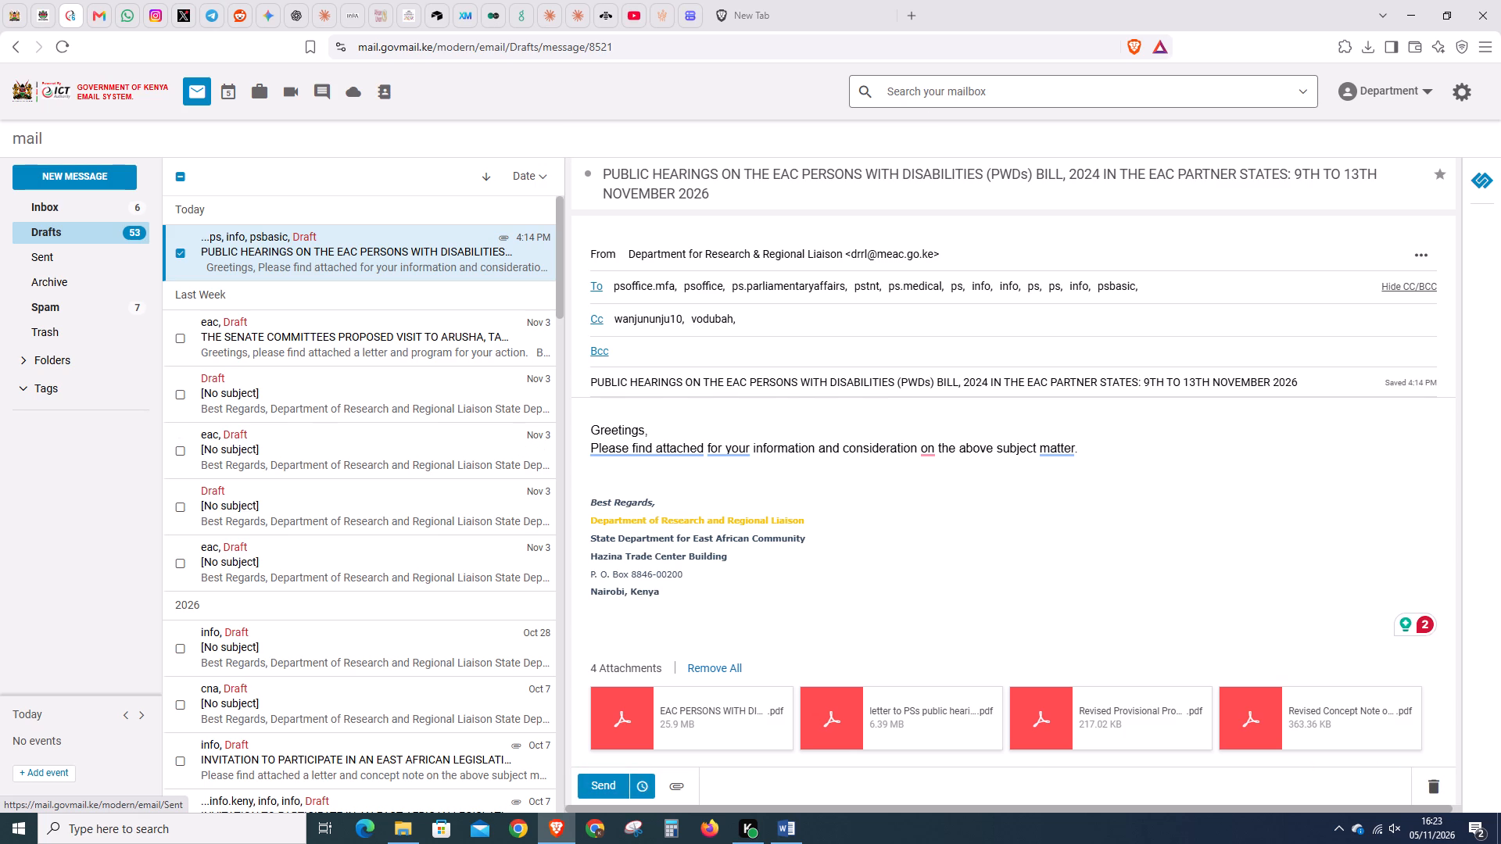
Delete the leftover public-hearings draft addressed to the principal secretaries.
click(1435, 790)
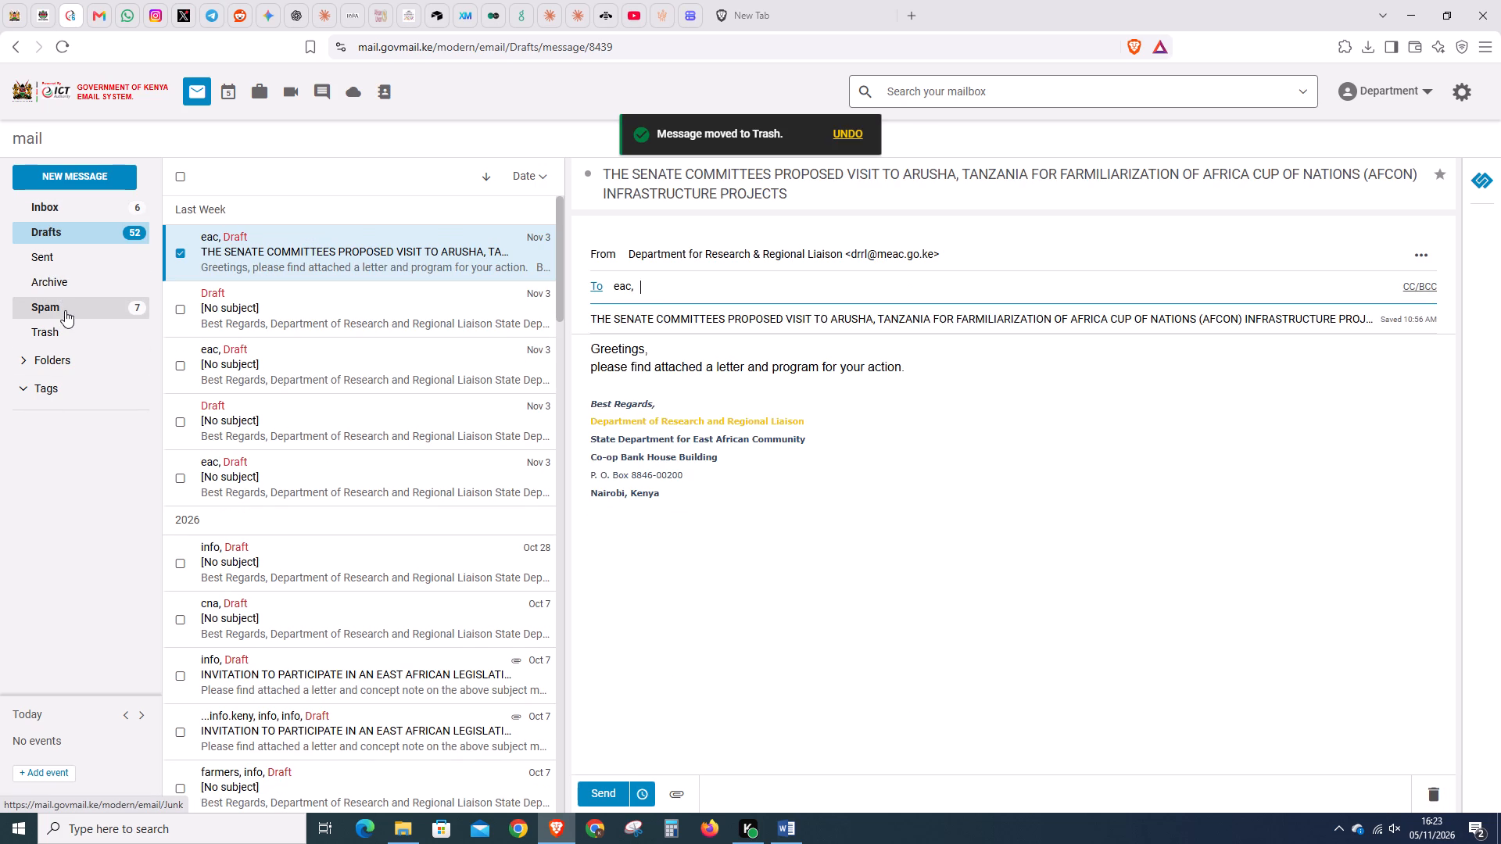
Start a new email and replace "Co-op Bank House" in the signature with "Hazina Trade Center".
click(72, 165)
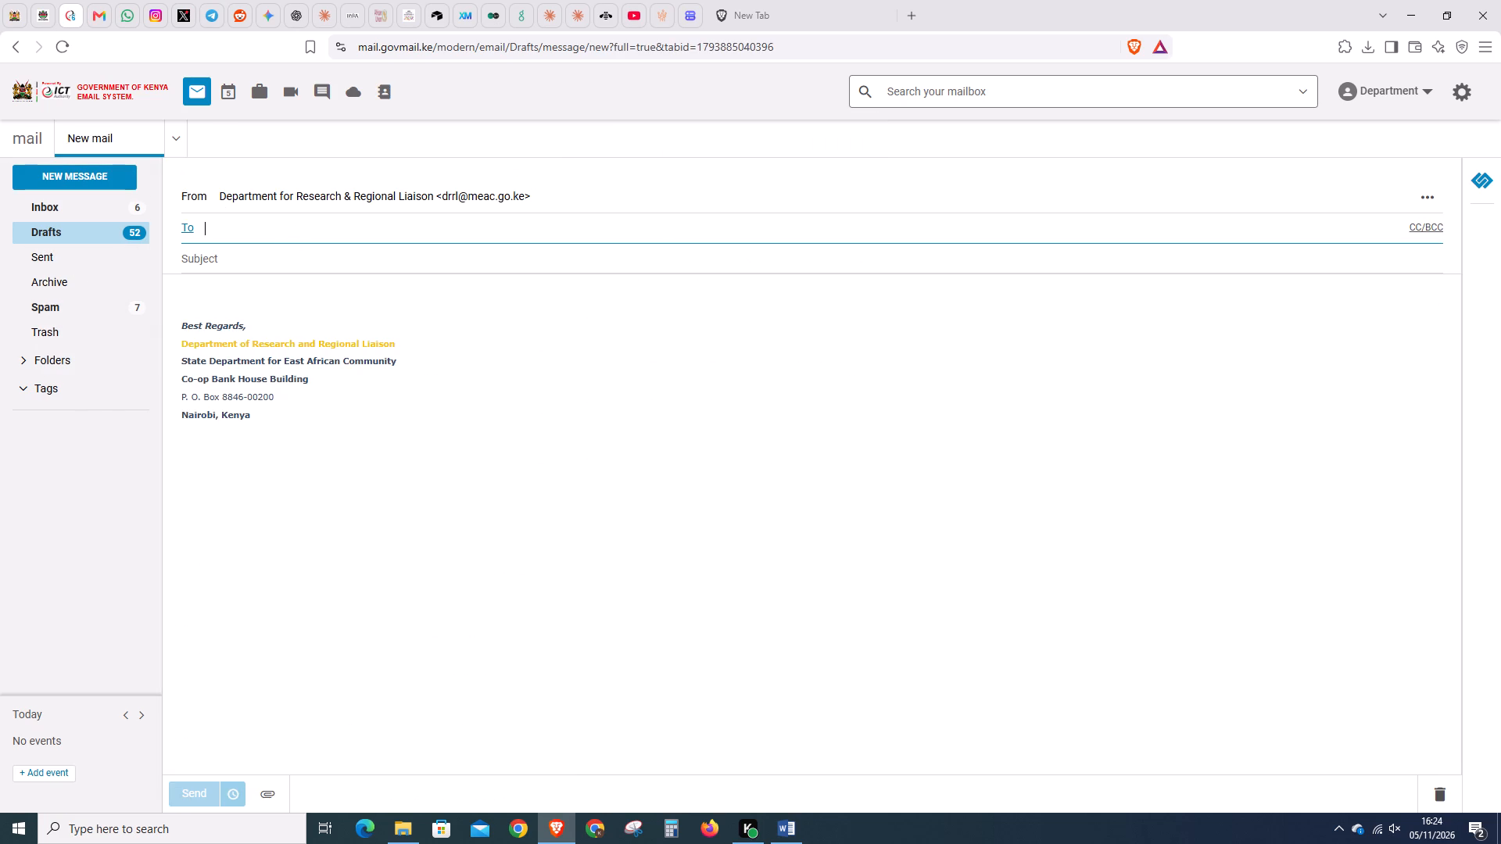
click(270, 377)
key(BackSpace)
key(BackSpace)
key(BackSpace)
key(BackSpace)
key(BackSpace)
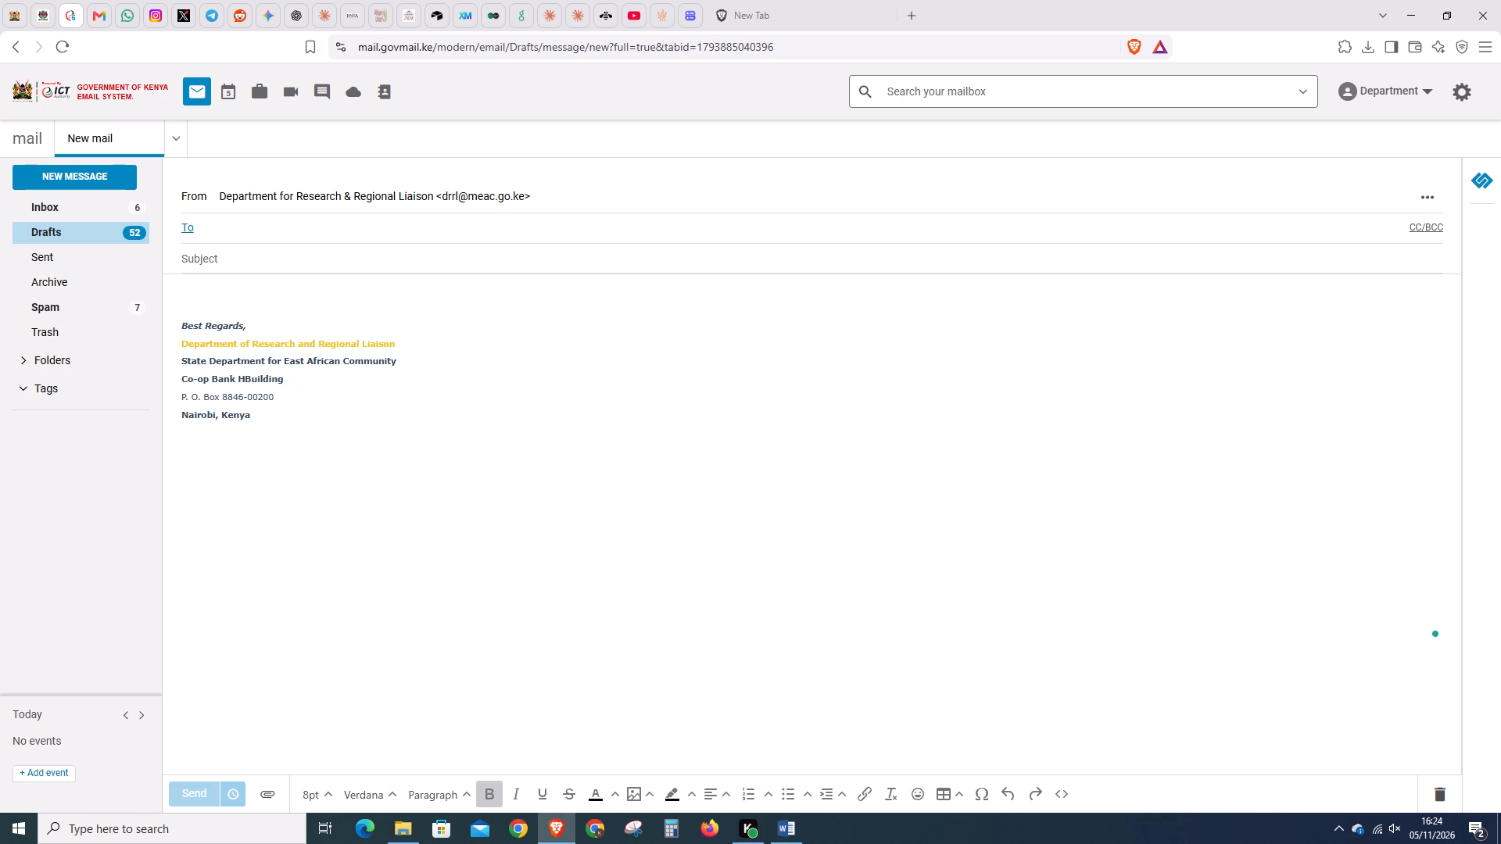
key(BackSpace)
key(BackSpace)
key(BackSpace)
key(BackSpace)
key(BackSpace)
key(BackSpace)
key(BackSpace)
key(BackSpace)
key(BackSpace)
key(BackSpace)
key(BackSpace)
key(BackSpace)
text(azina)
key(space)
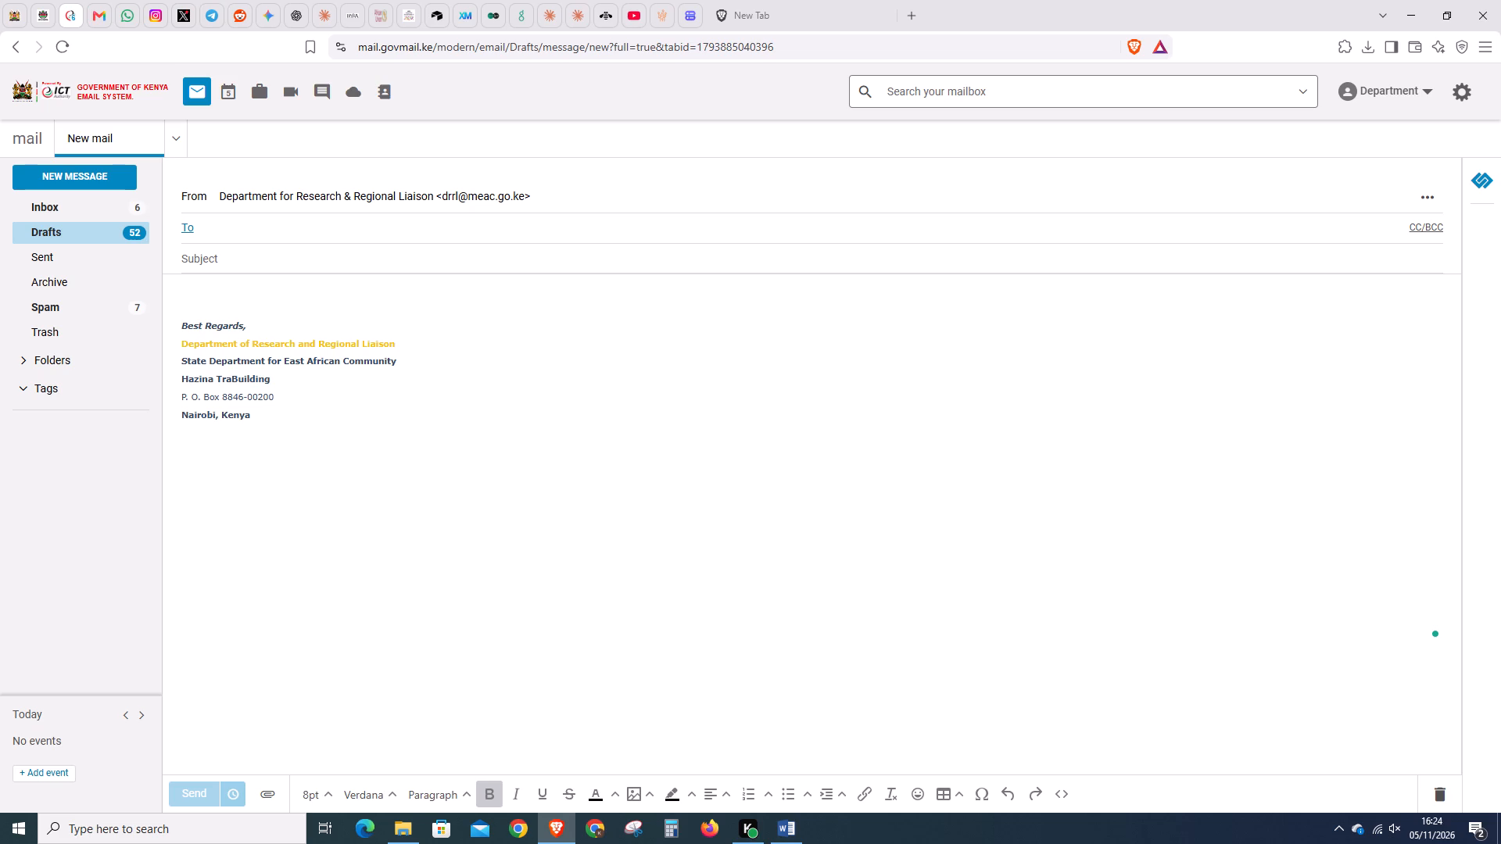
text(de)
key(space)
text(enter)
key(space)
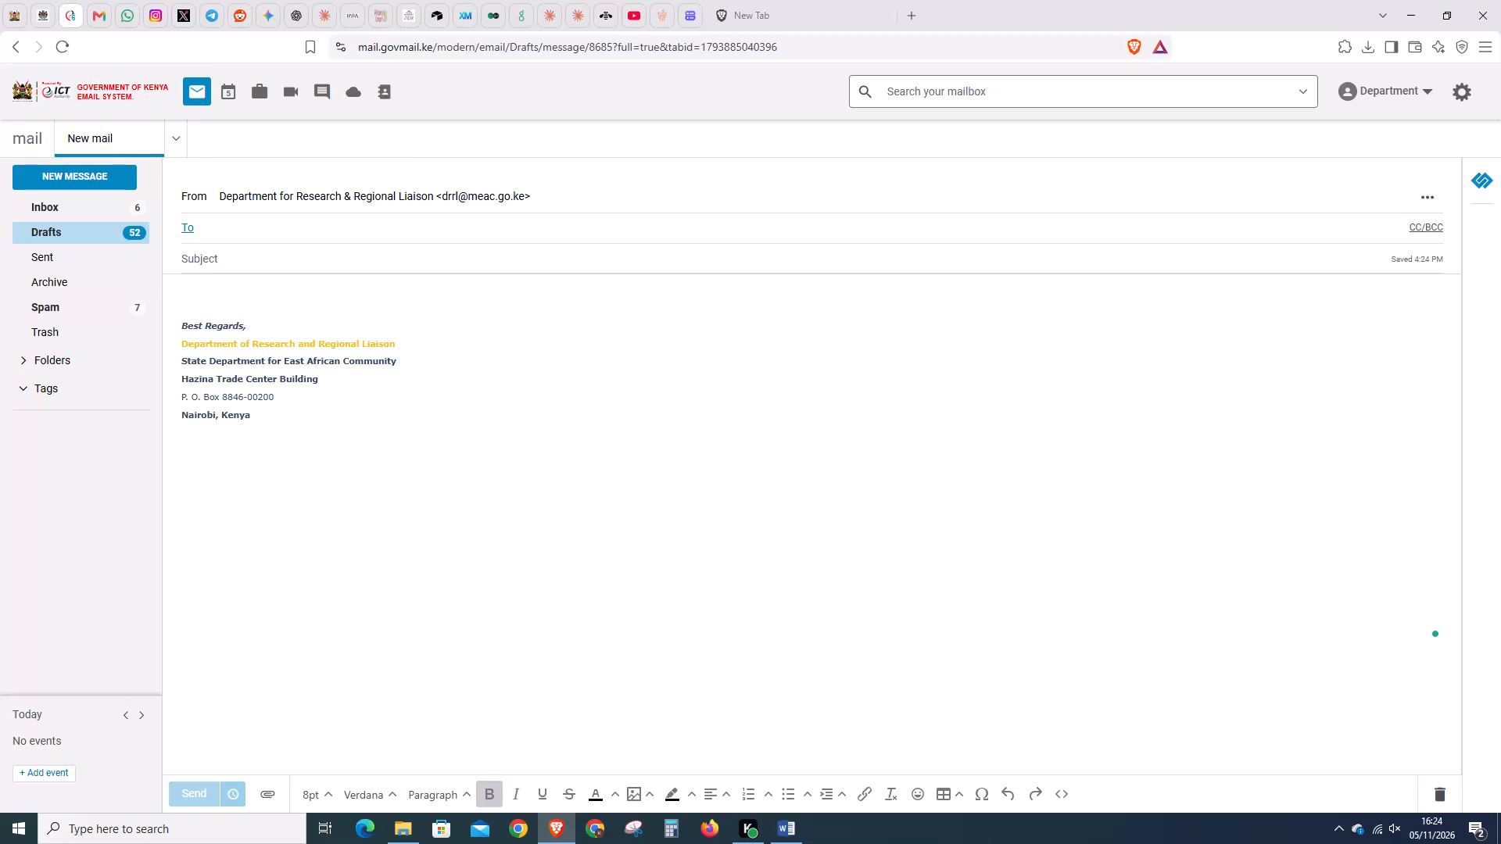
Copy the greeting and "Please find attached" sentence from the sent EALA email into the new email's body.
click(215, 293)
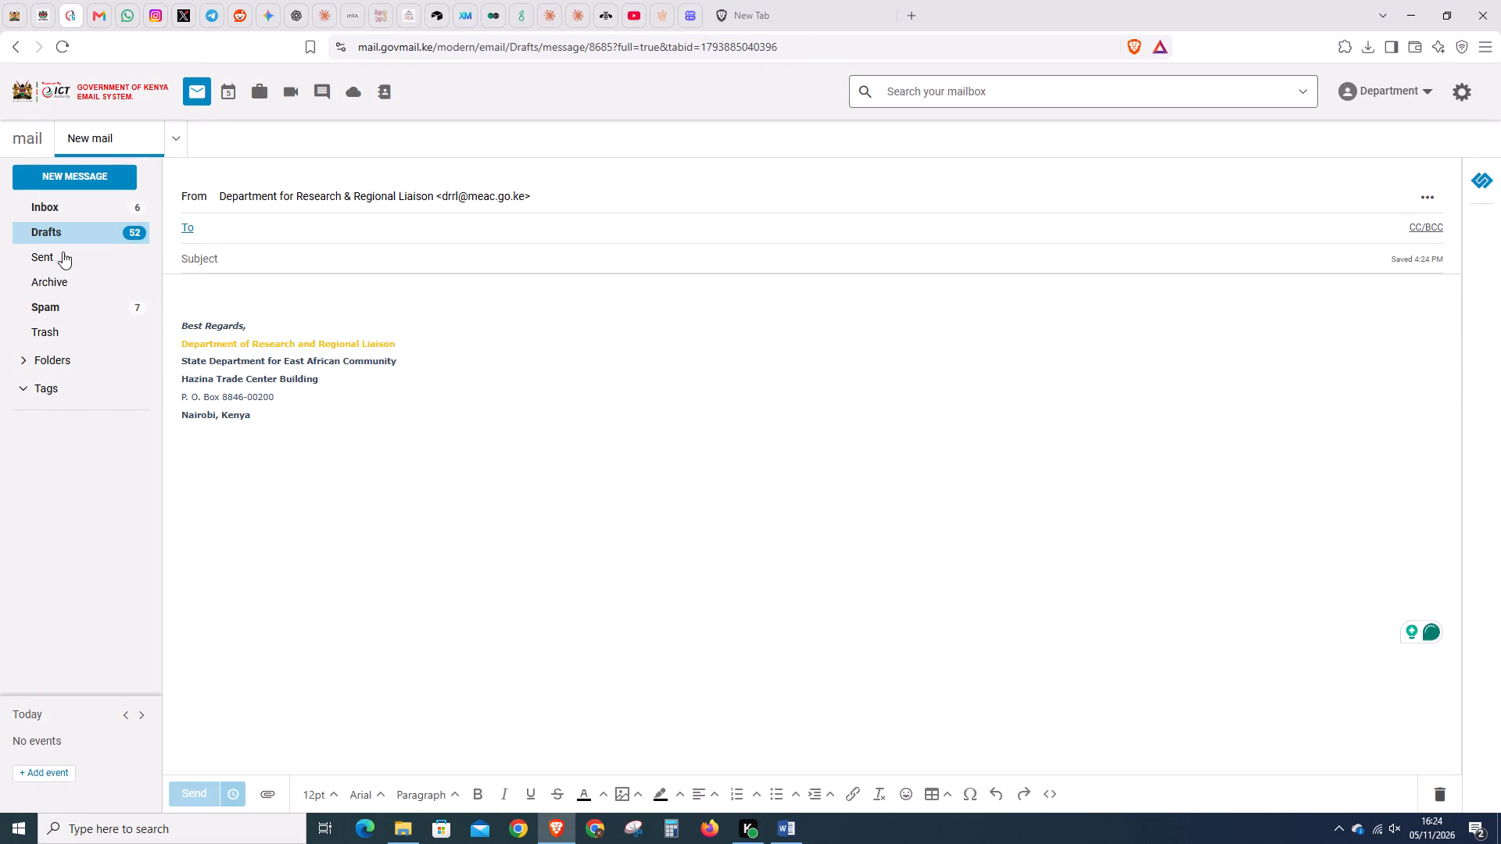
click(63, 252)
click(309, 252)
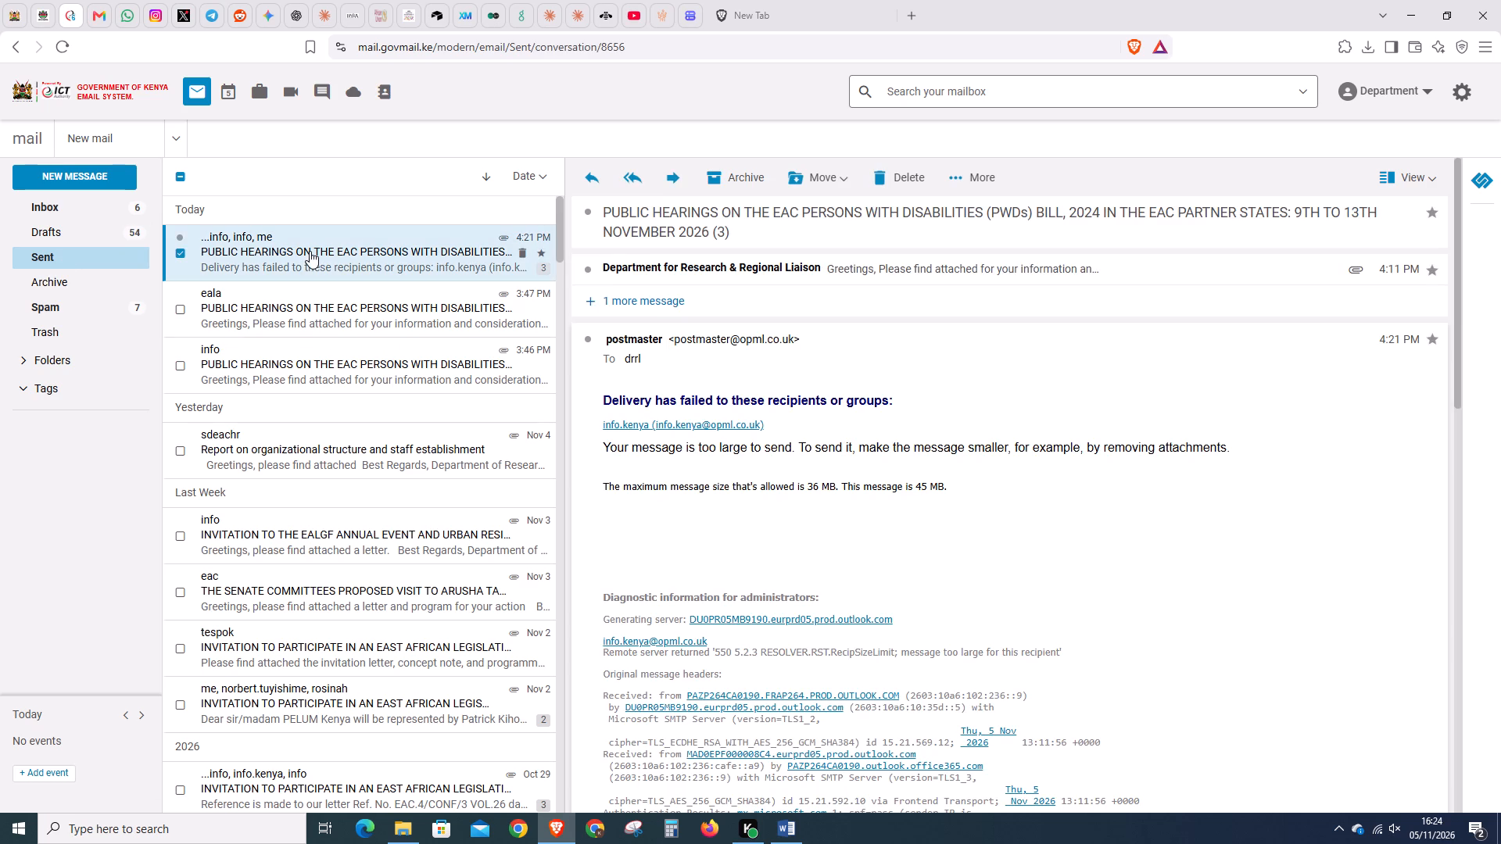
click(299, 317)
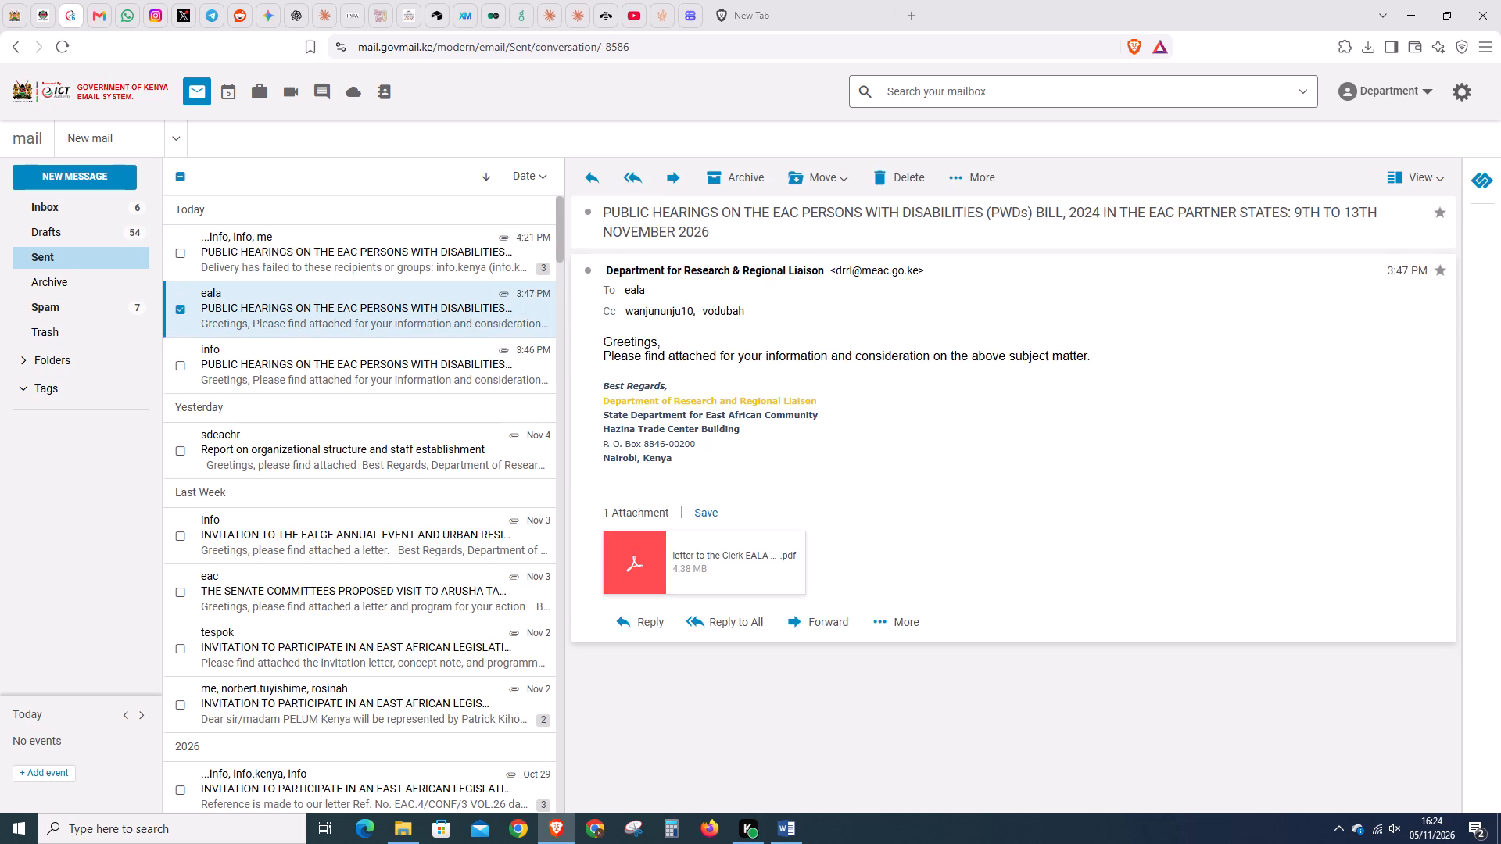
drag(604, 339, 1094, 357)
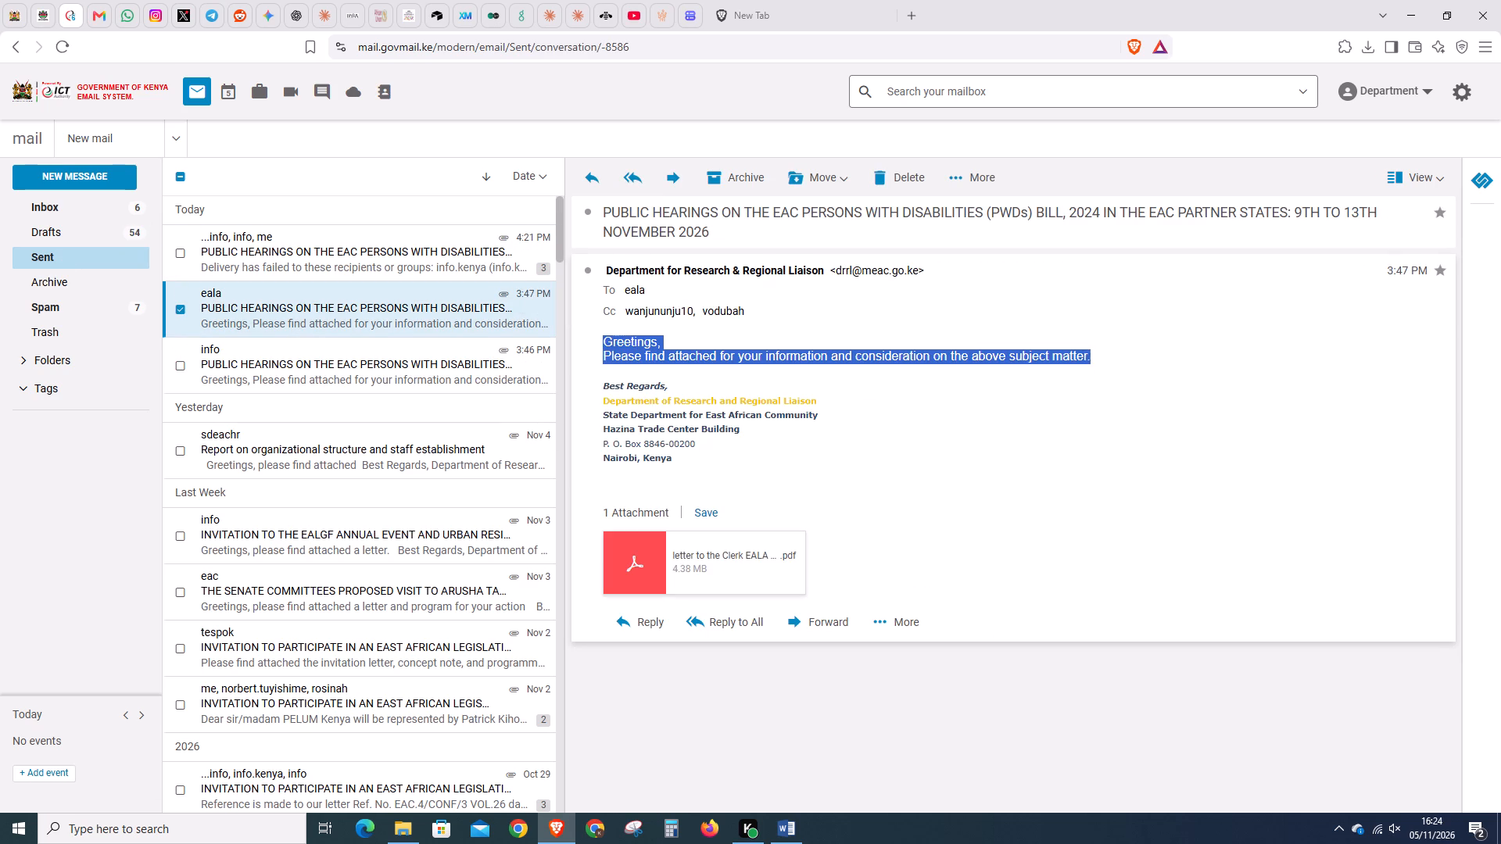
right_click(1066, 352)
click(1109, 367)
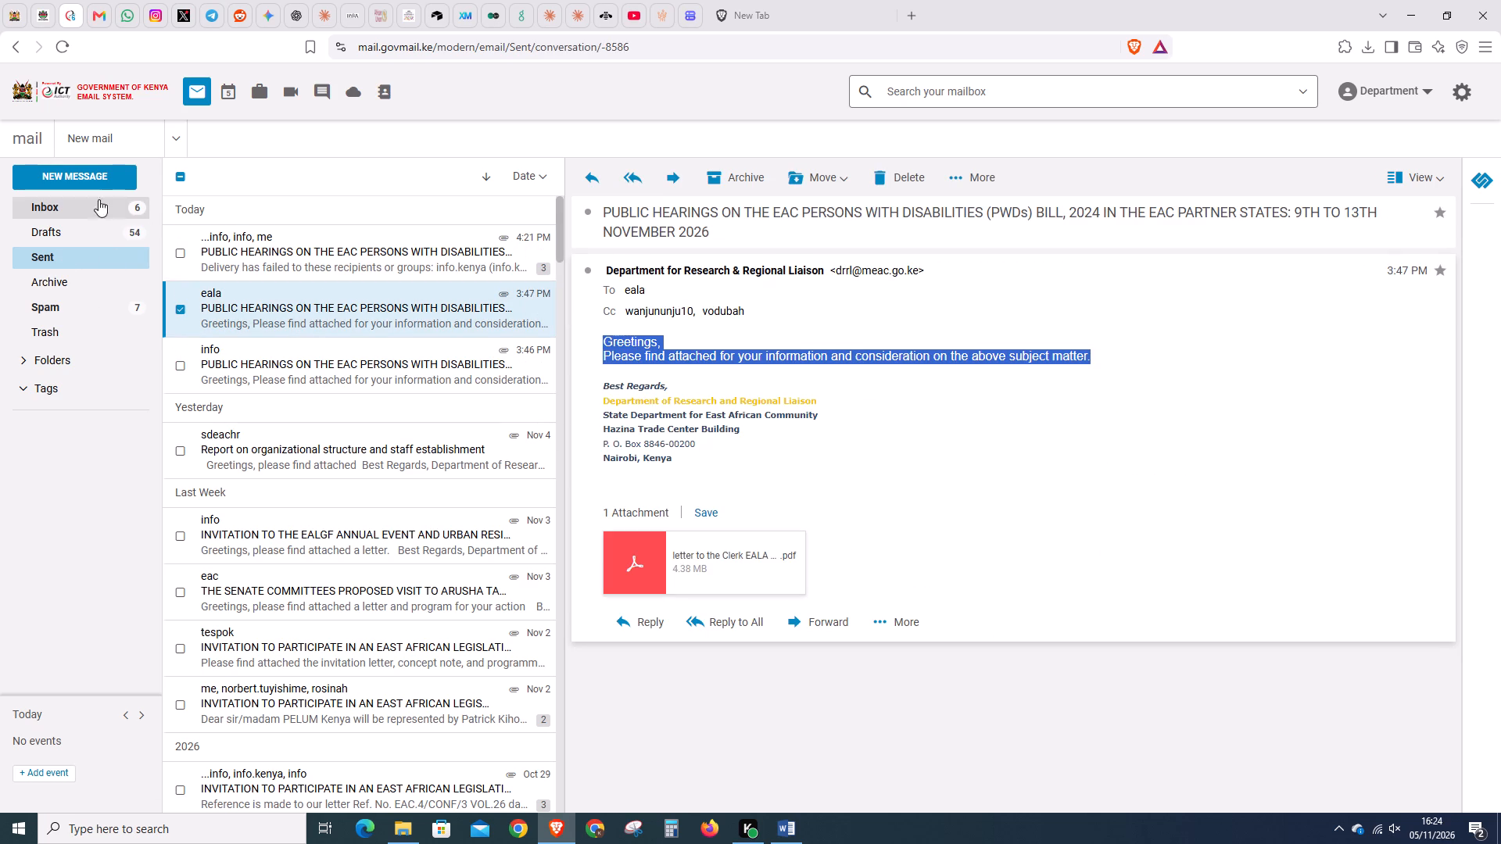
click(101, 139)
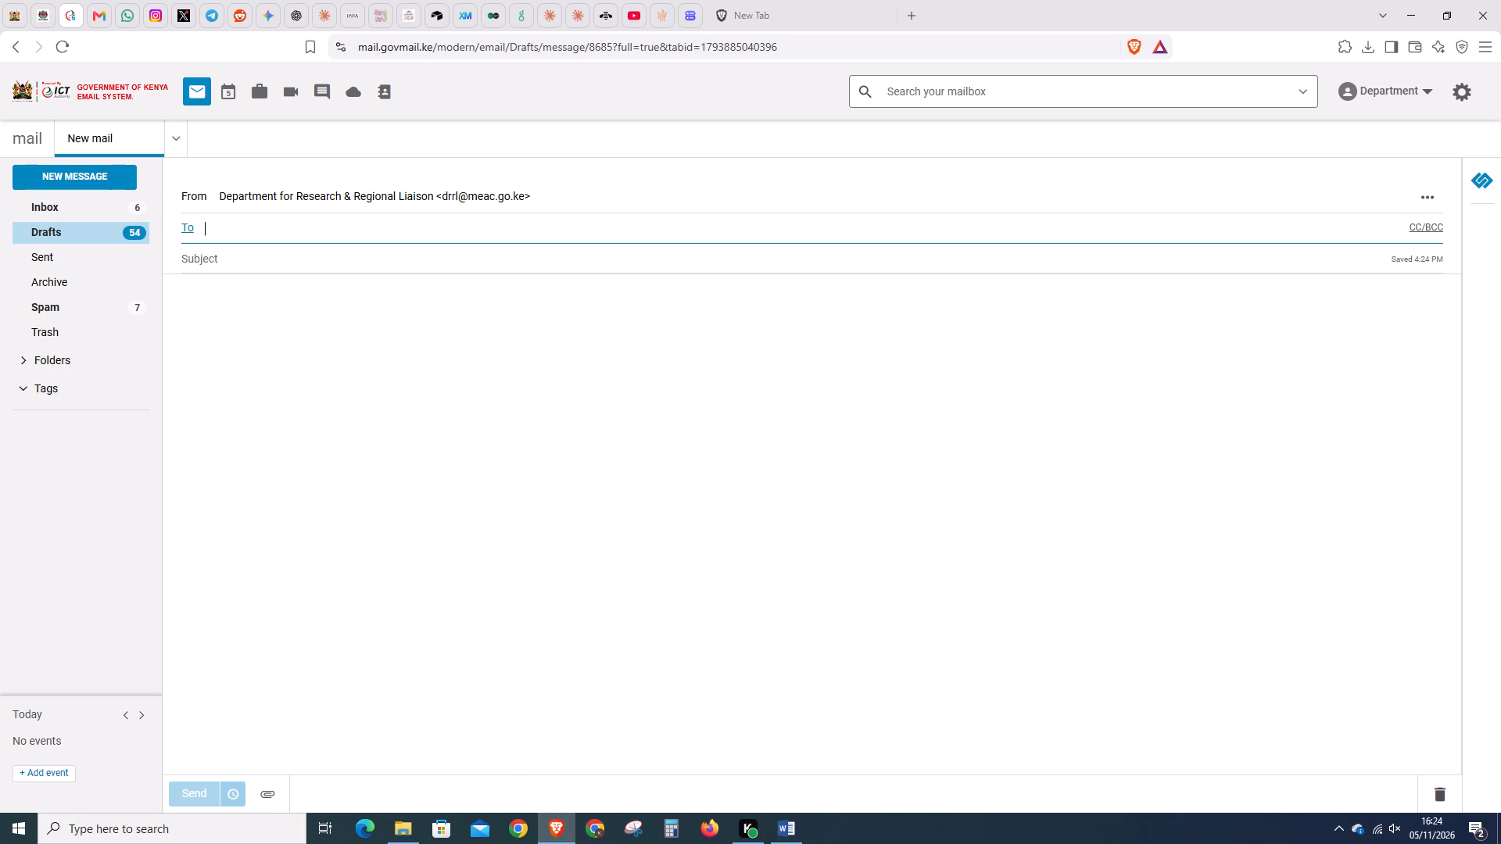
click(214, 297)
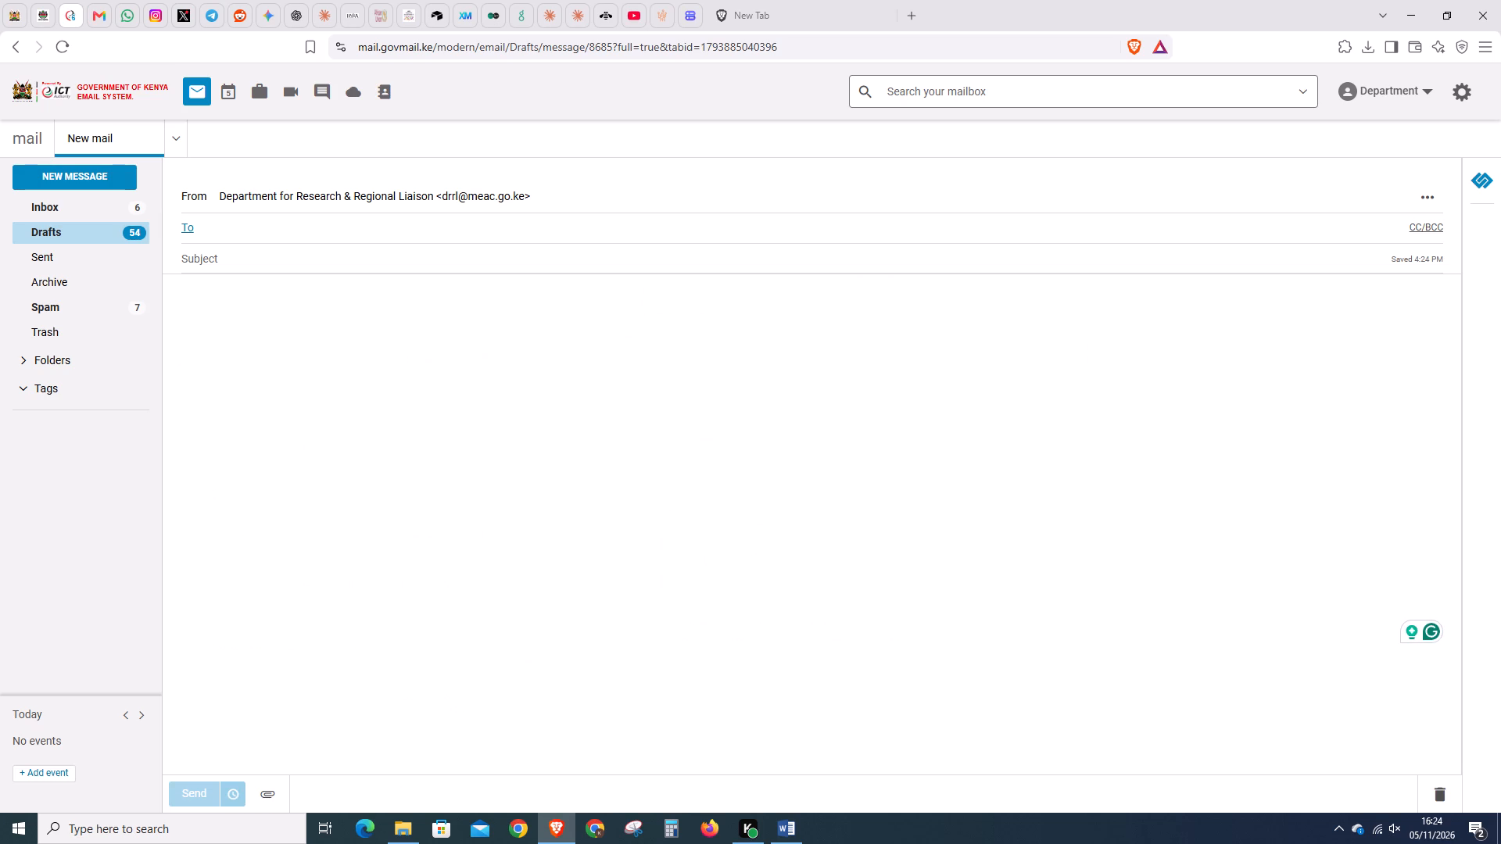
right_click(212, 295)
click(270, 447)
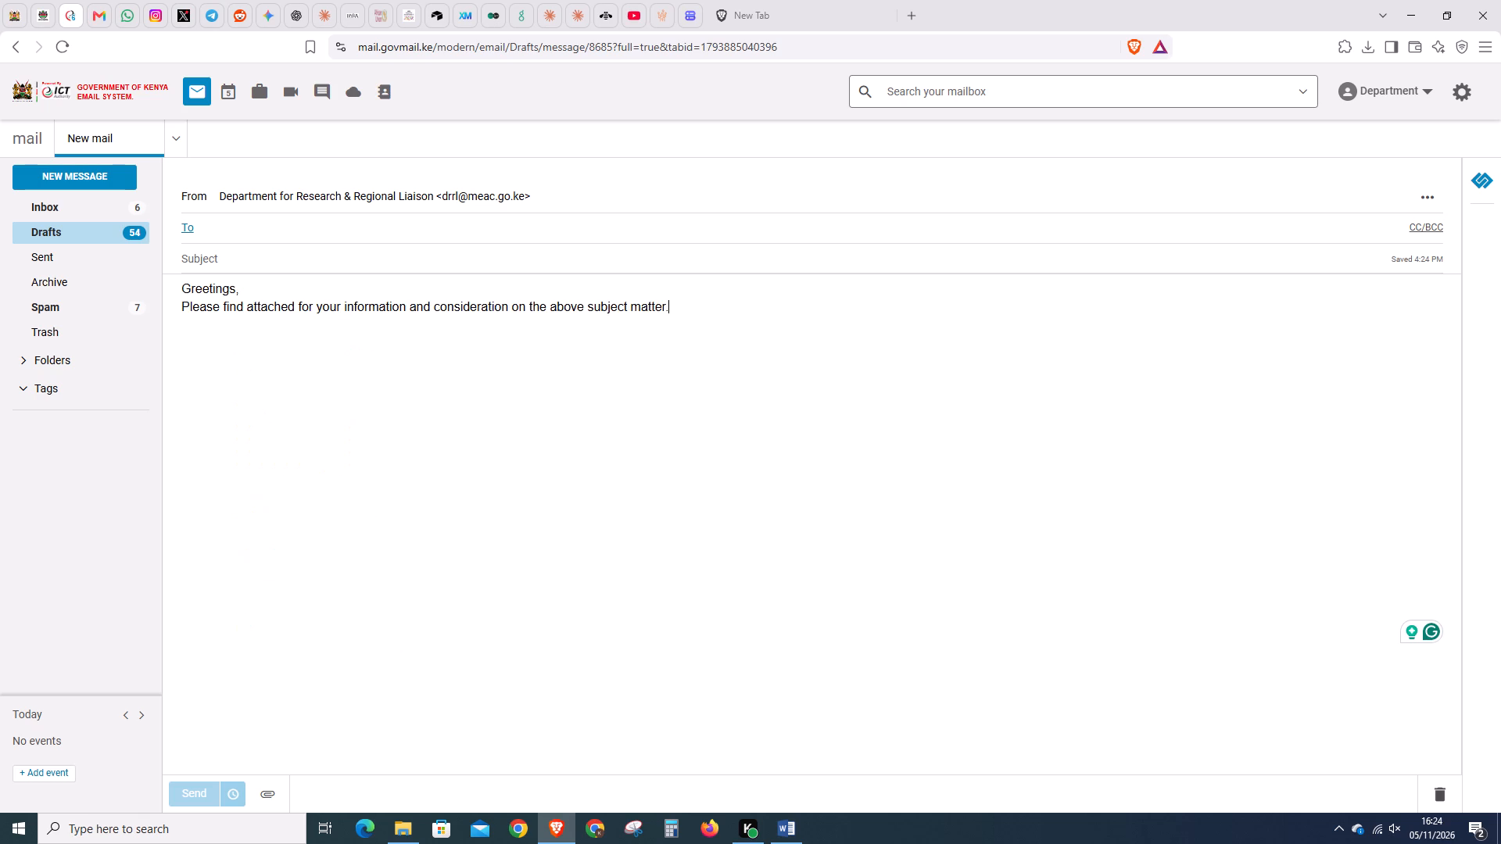
Copy the subject "PUBLIC HEARINGS ON THE EAC PERSONS WITH DISABILITIES (PWDs) BILL, 2024…" from the latest sent hearings email, without the count, into the new email.
click(238, 266)
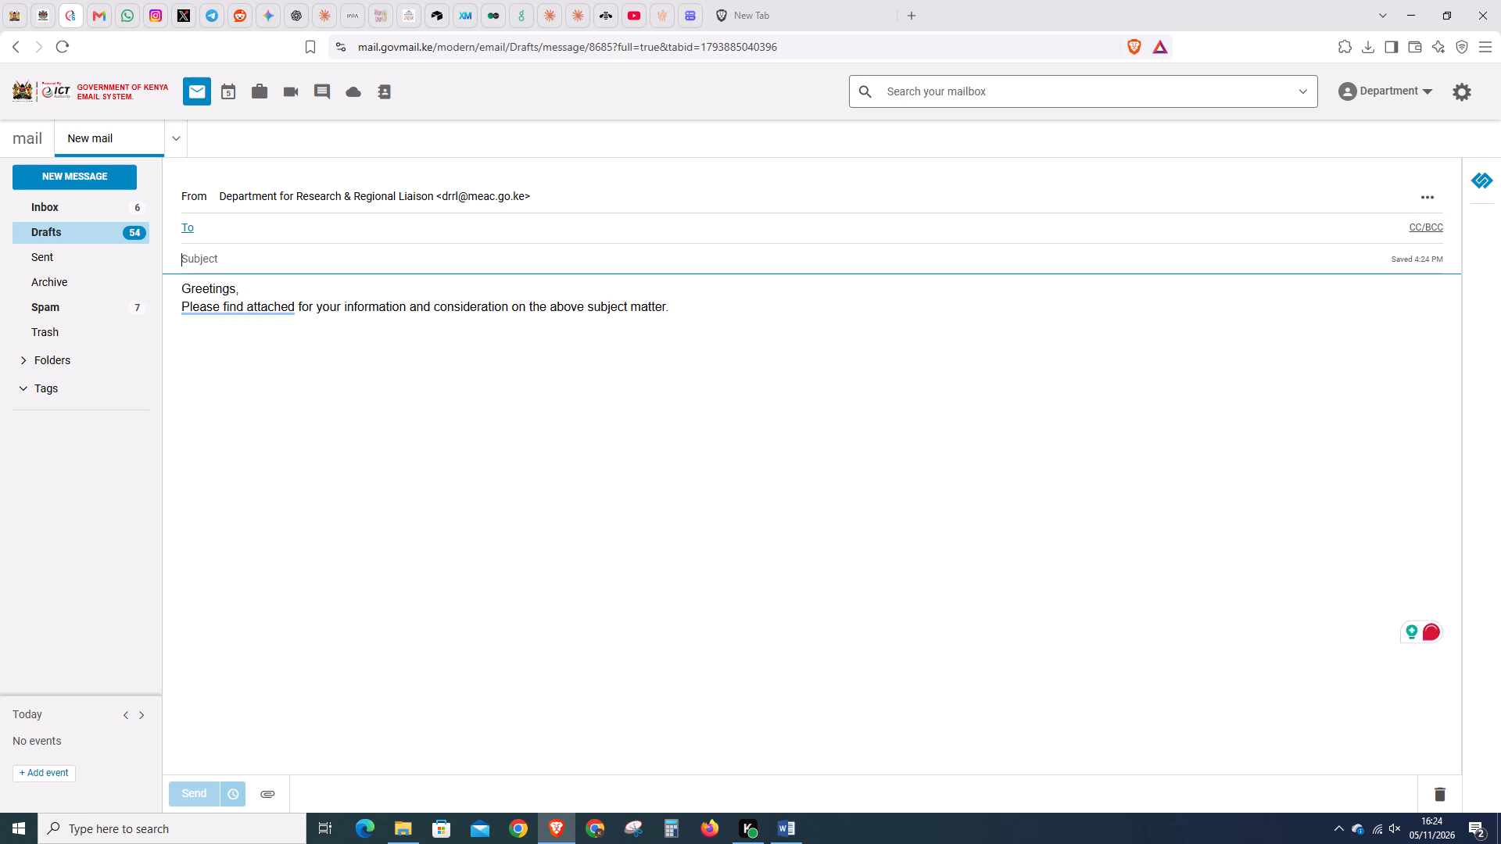
click(72, 265)
click(296, 255)
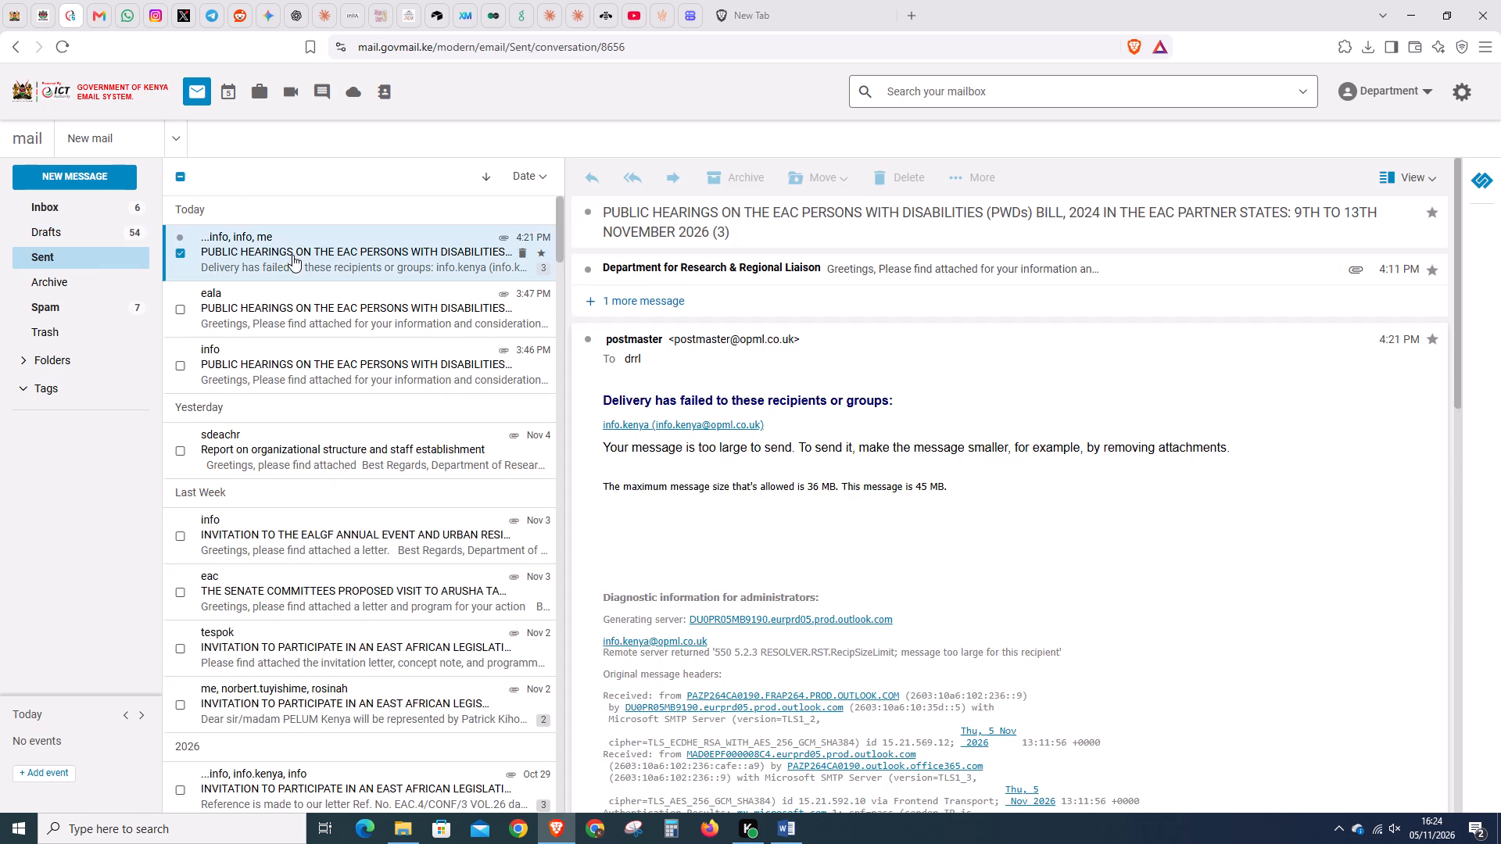
drag(605, 211, 632, 221)
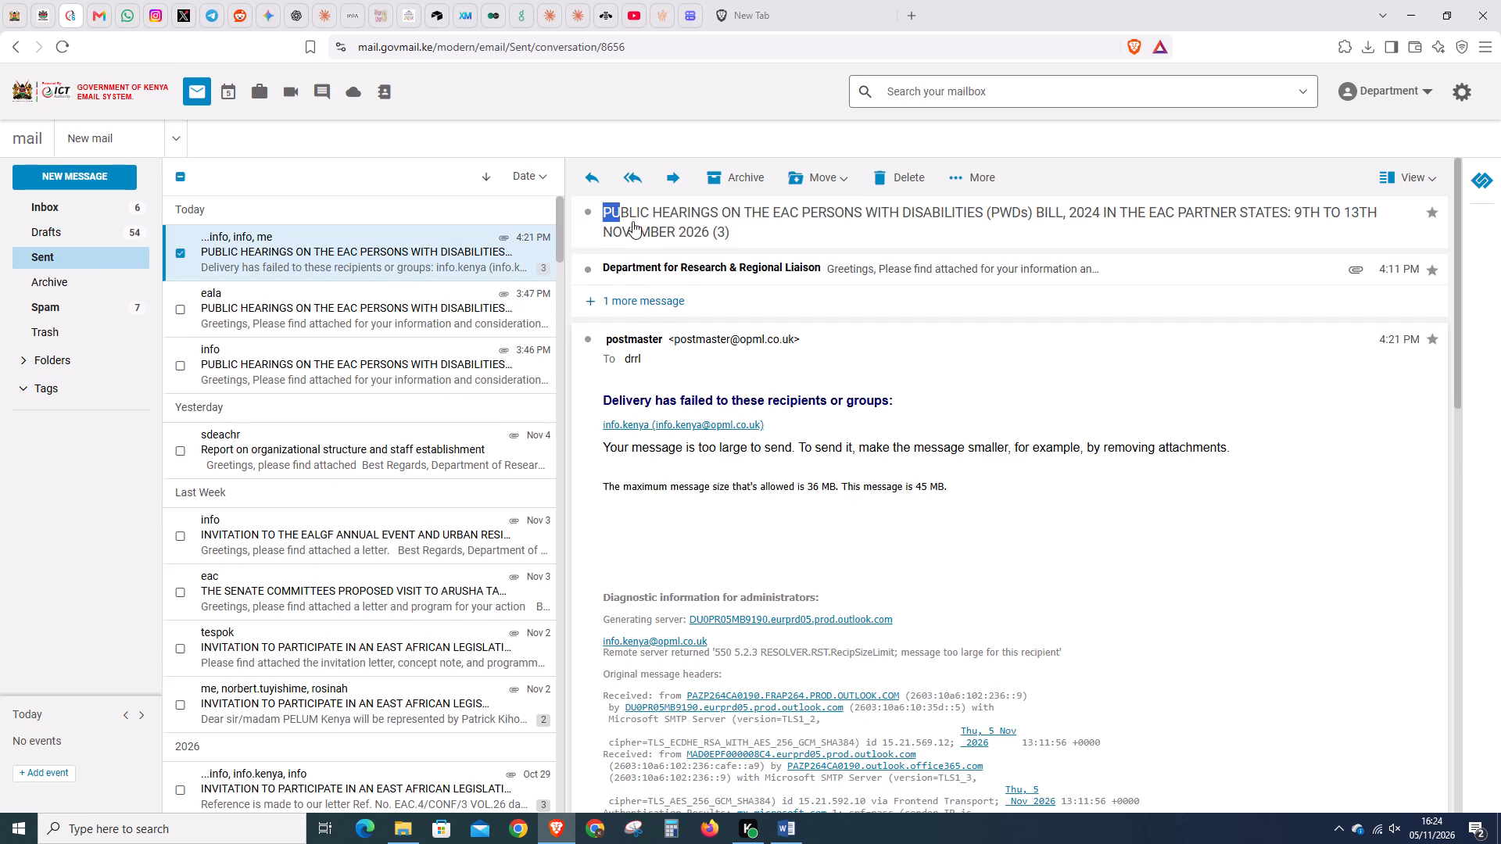
drag(632, 221, 707, 236)
right_click(633, 231)
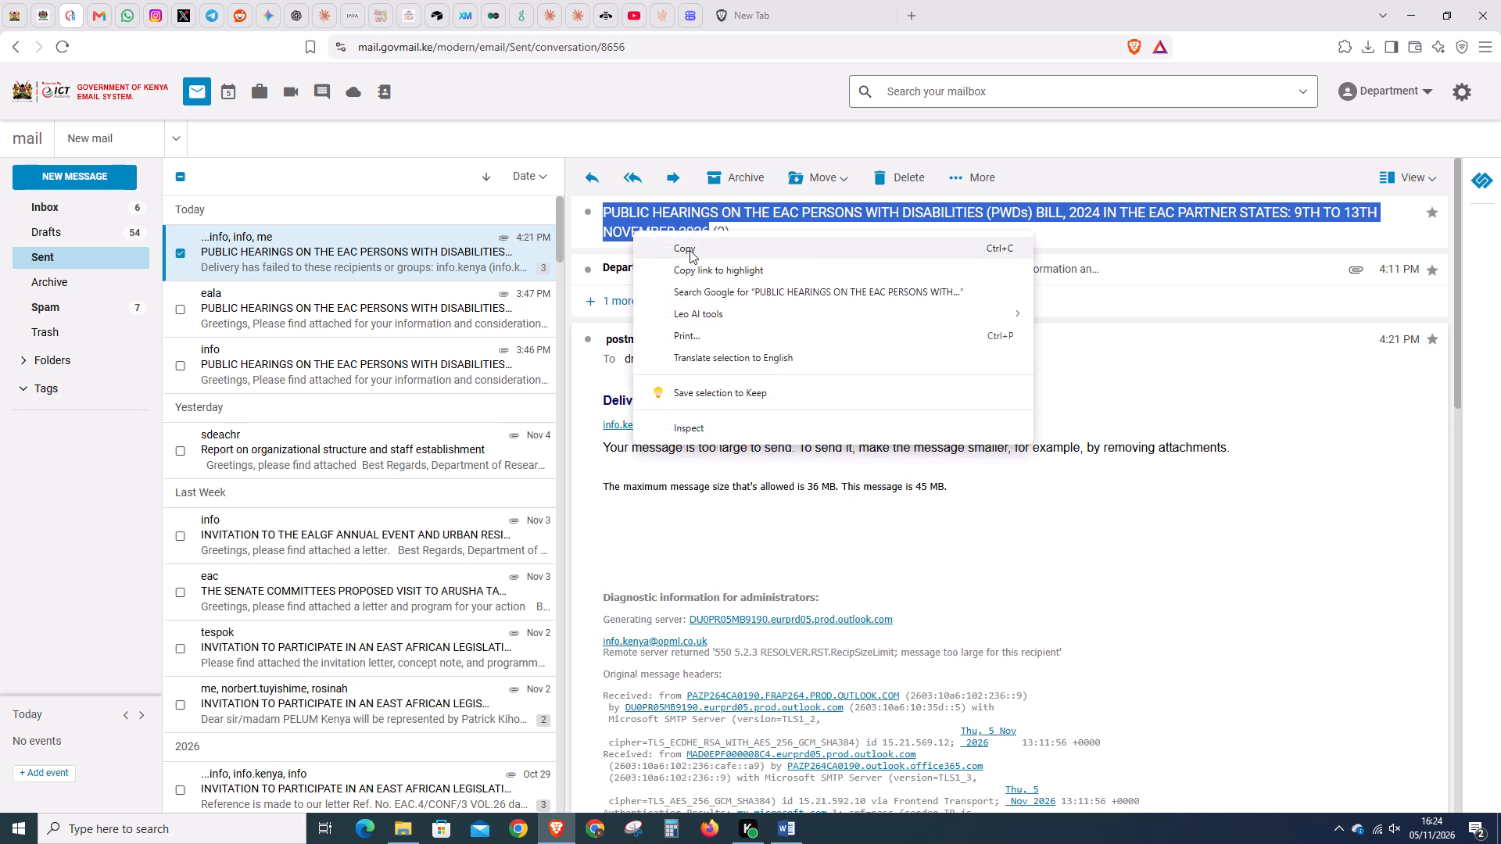
click(690, 250)
click(99, 141)
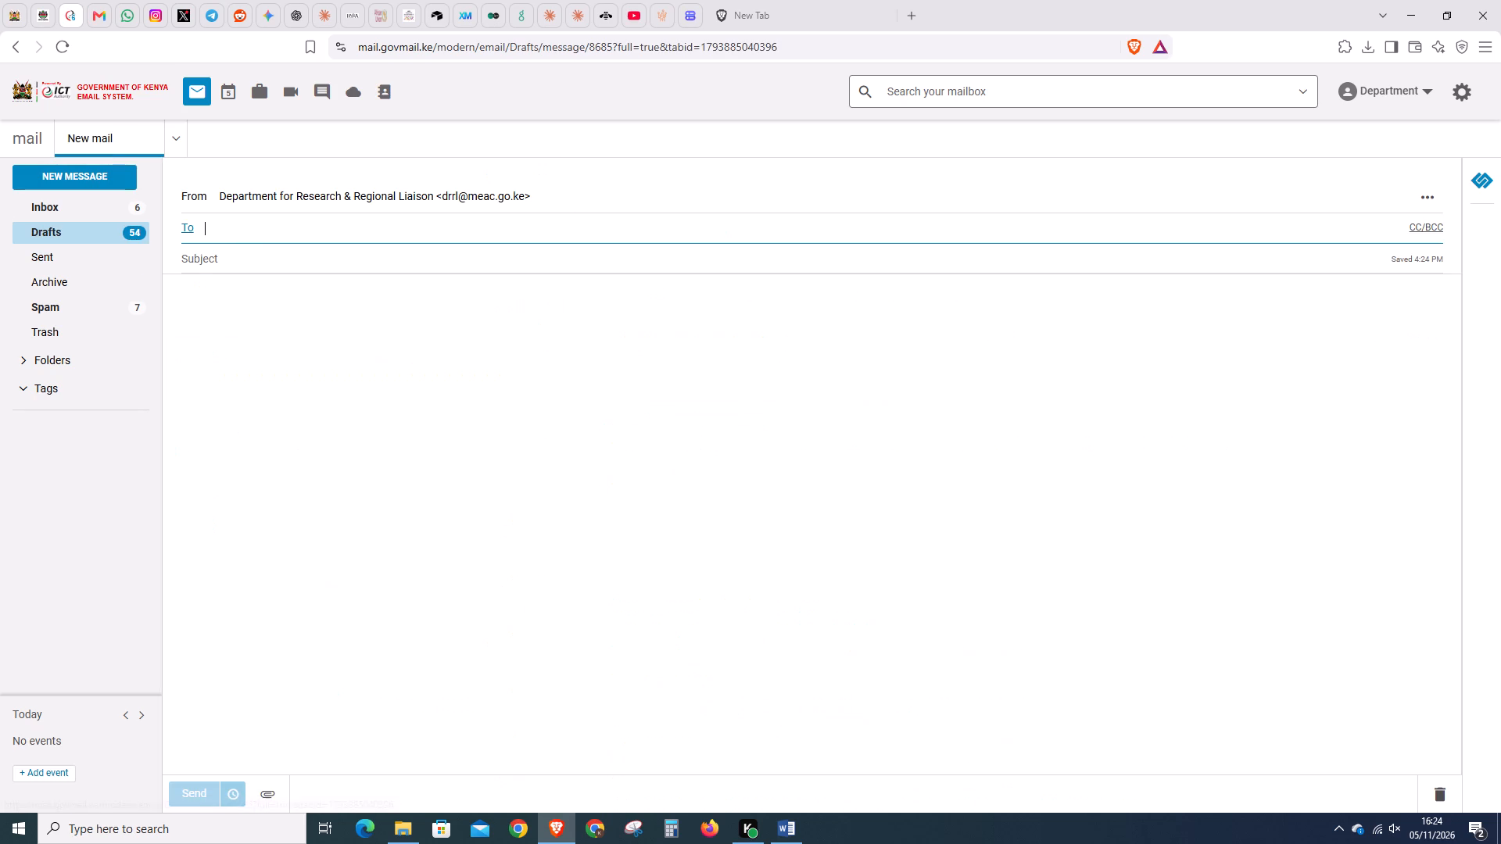
click(240, 258)
right_click(239, 258)
click(298, 474)
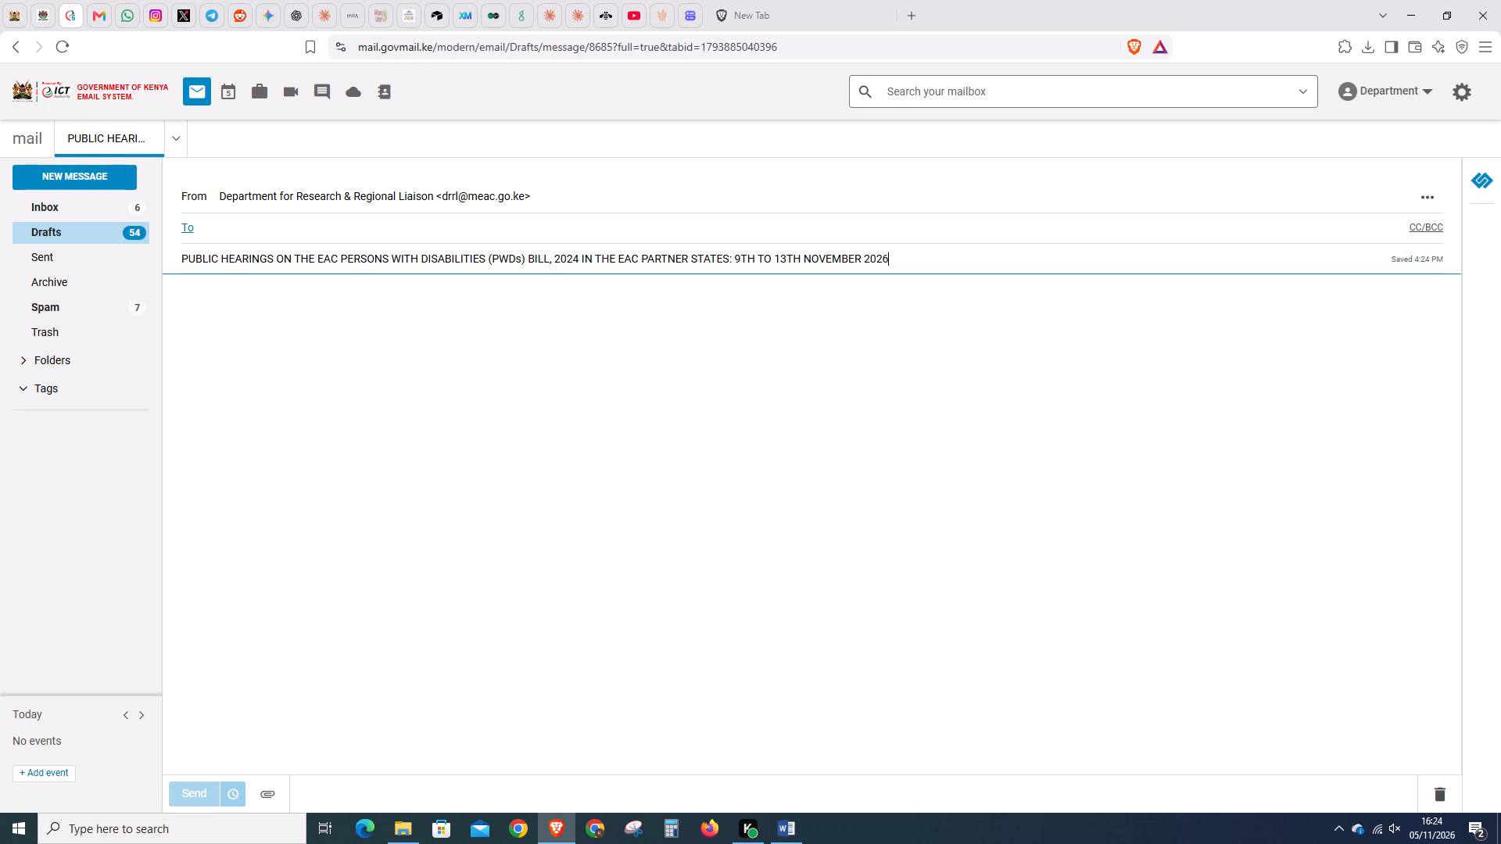
Insert "Trade Center" between "Hazina" and "Building" in the new email's signature.
scroll(335, 586, down, 9)
scroll(346, 570, up, 5)
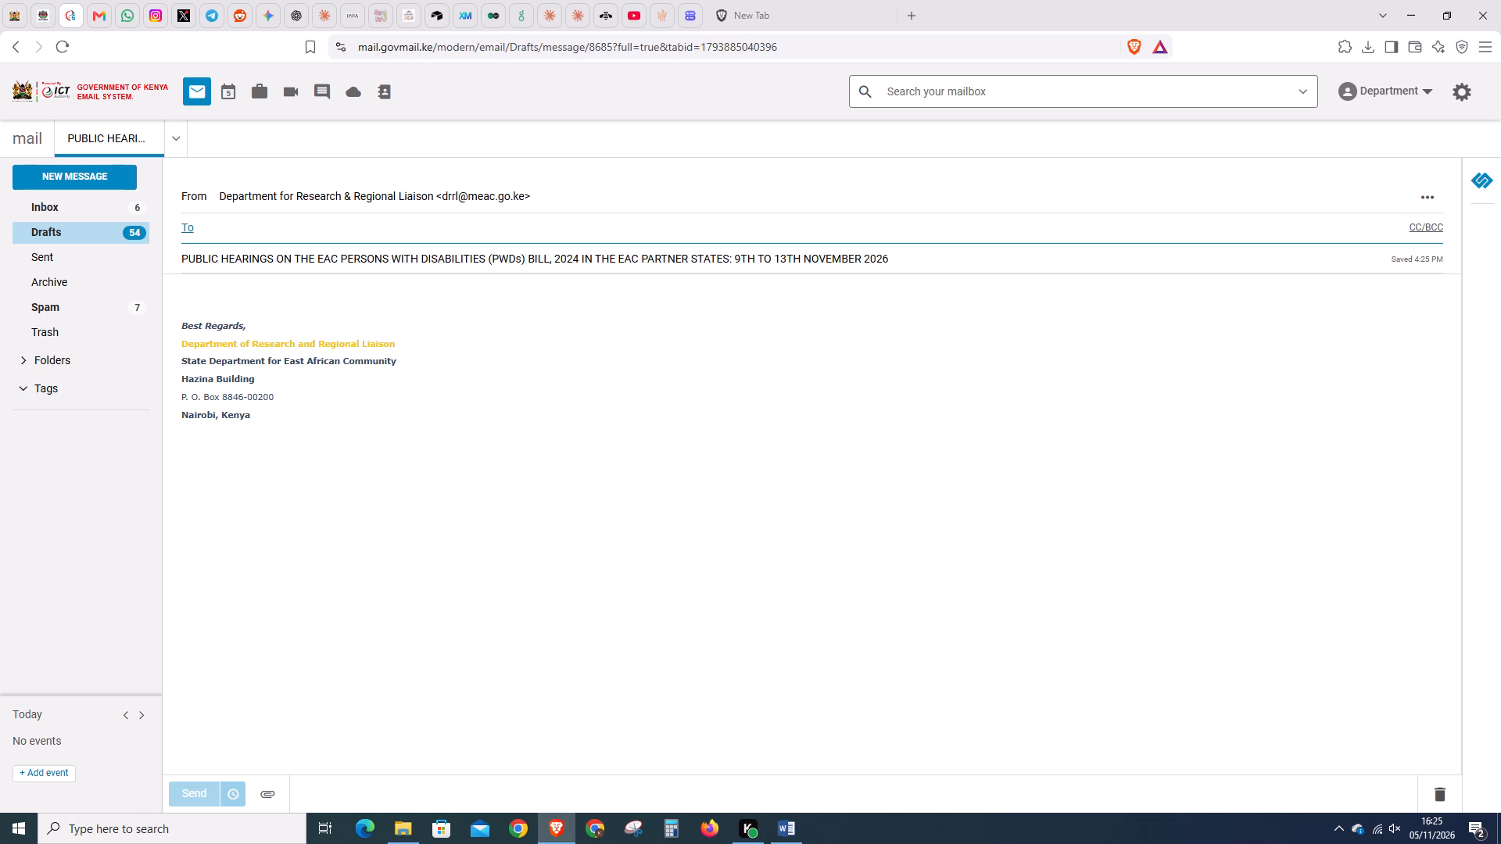
click(221, 381)
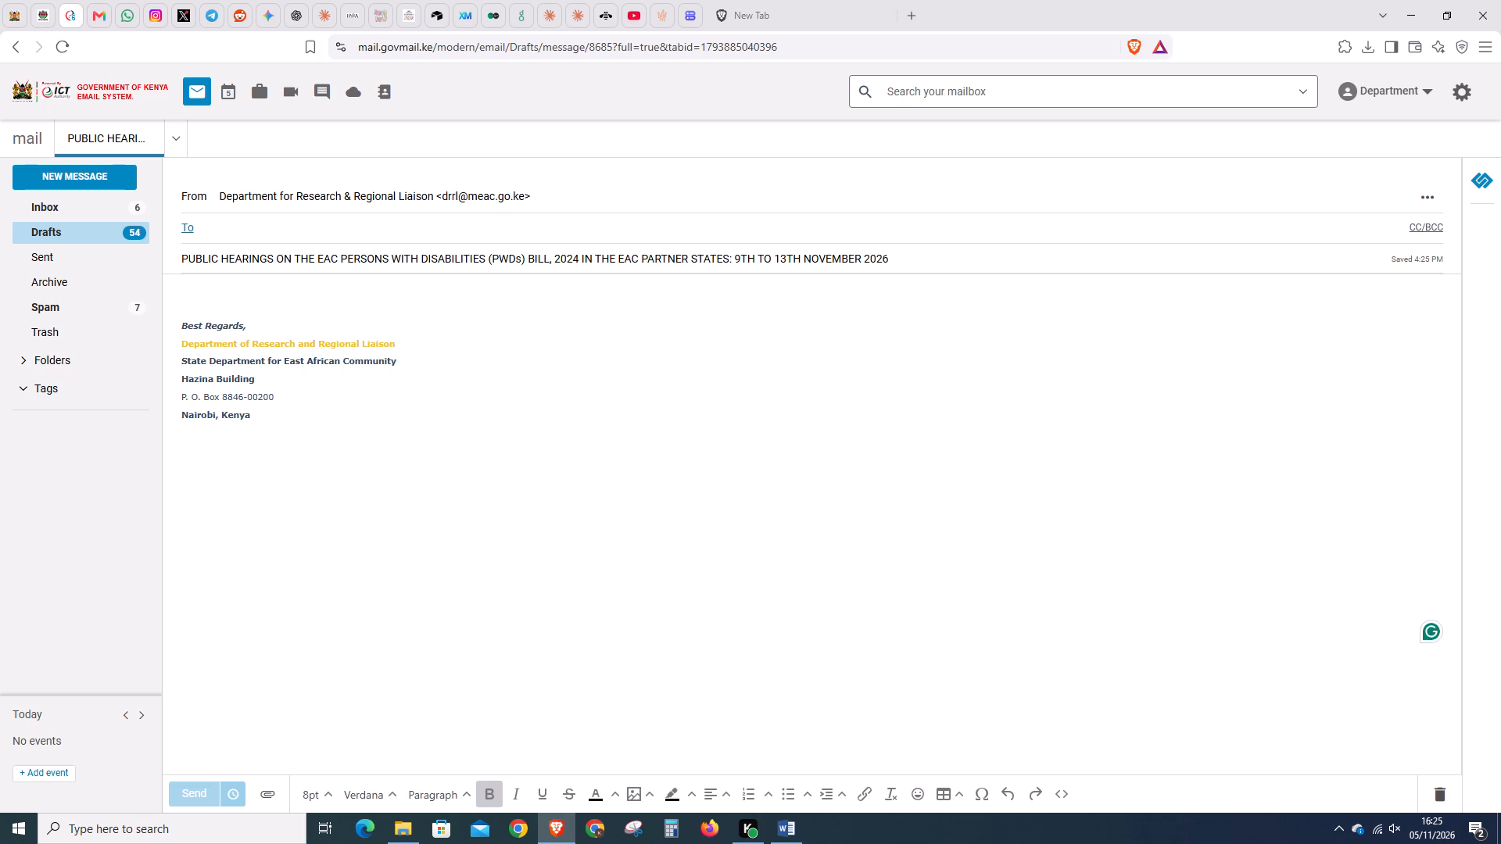
click(218, 377)
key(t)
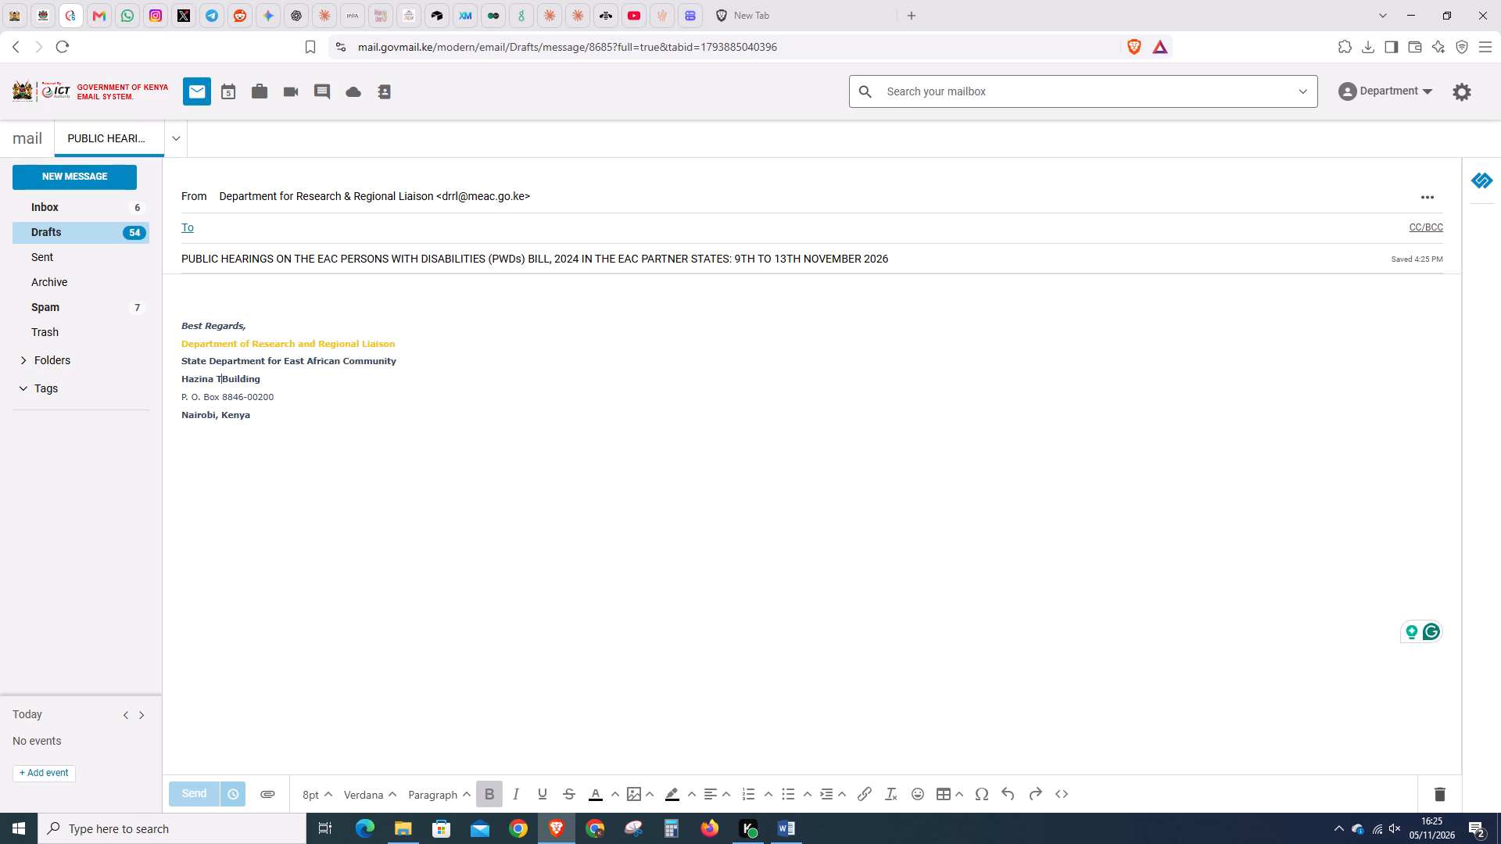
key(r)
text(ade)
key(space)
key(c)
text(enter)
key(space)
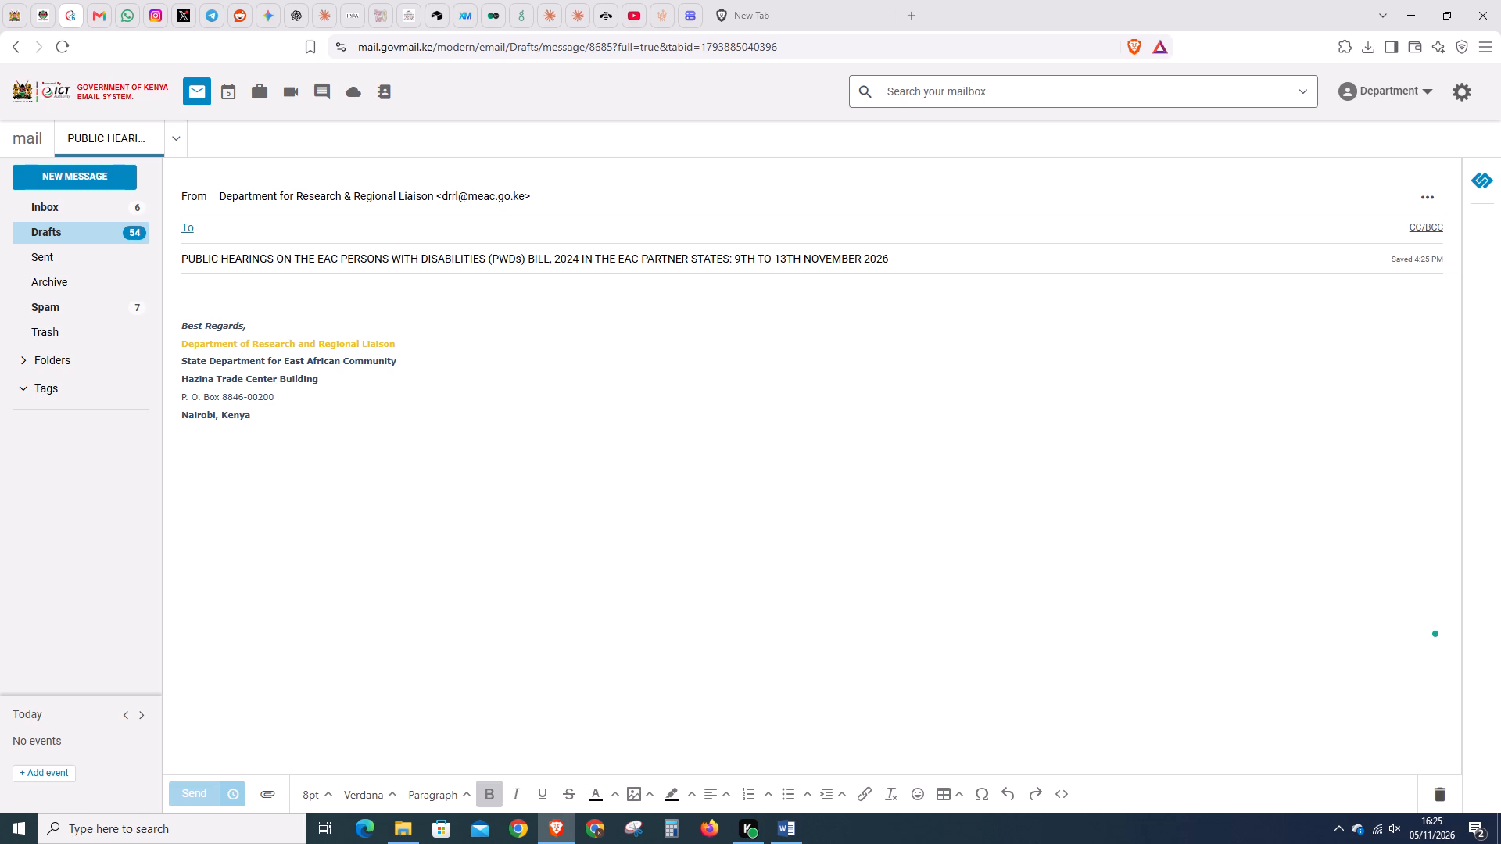
Copy the greeting and the "Please find attached for your information and consideration" sentence from the sent EALA email into the new email's body.
click(235, 291)
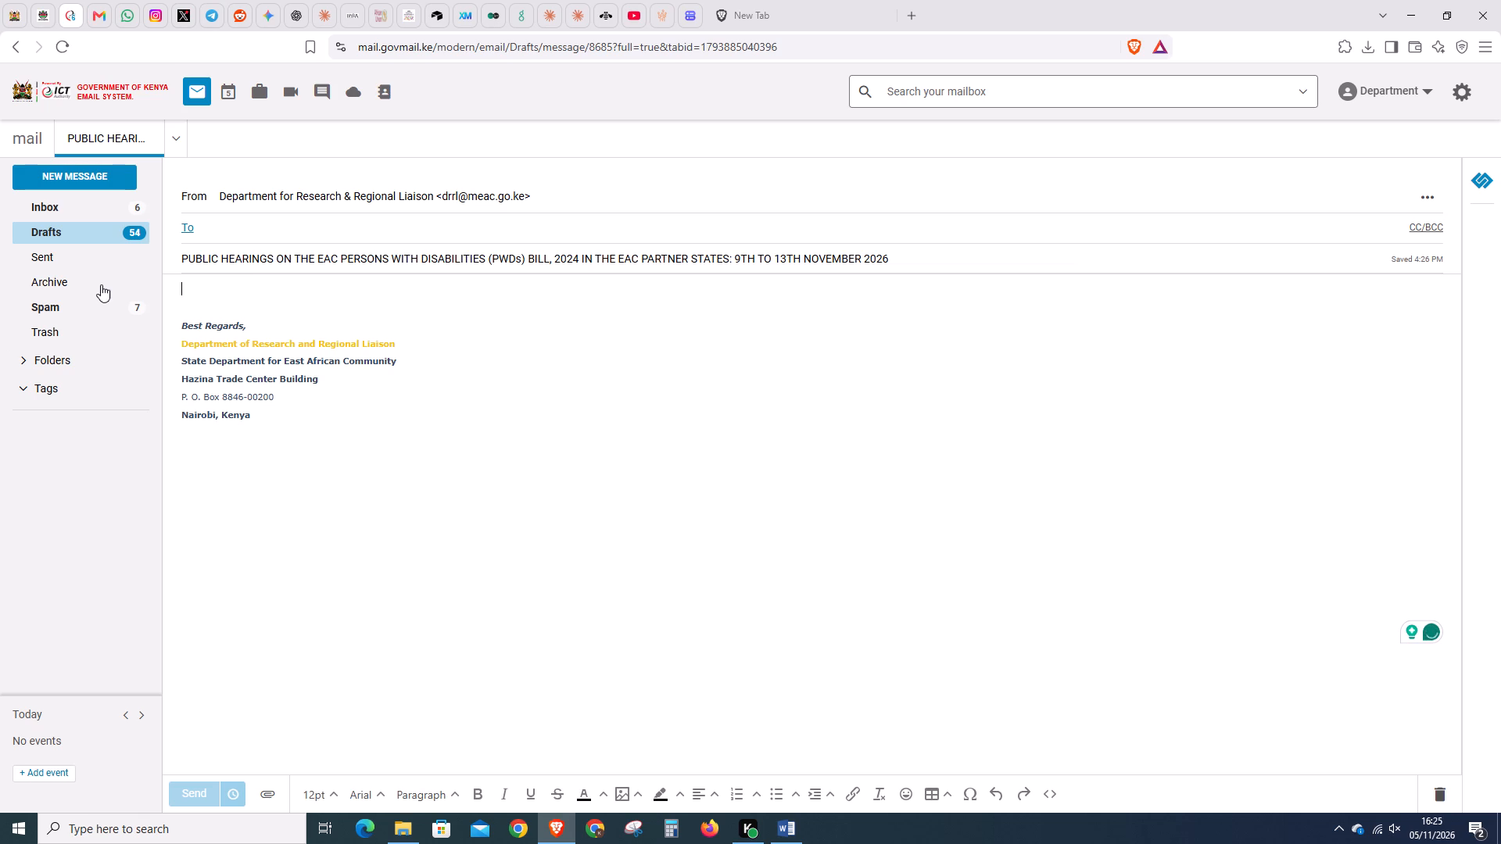
click(98, 263)
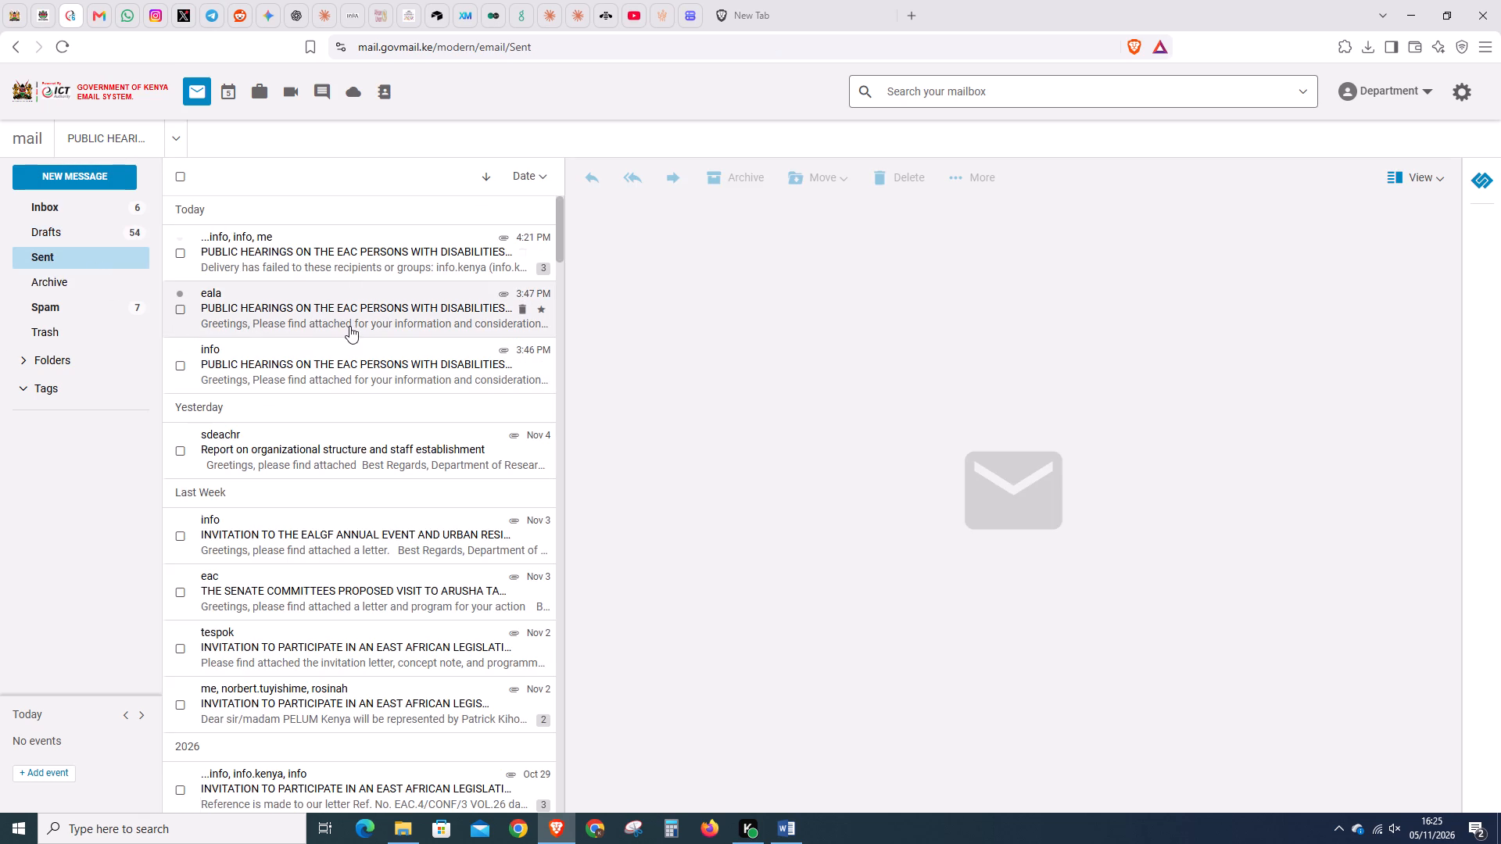
click(349, 325)
drag(600, 341, 602, 341)
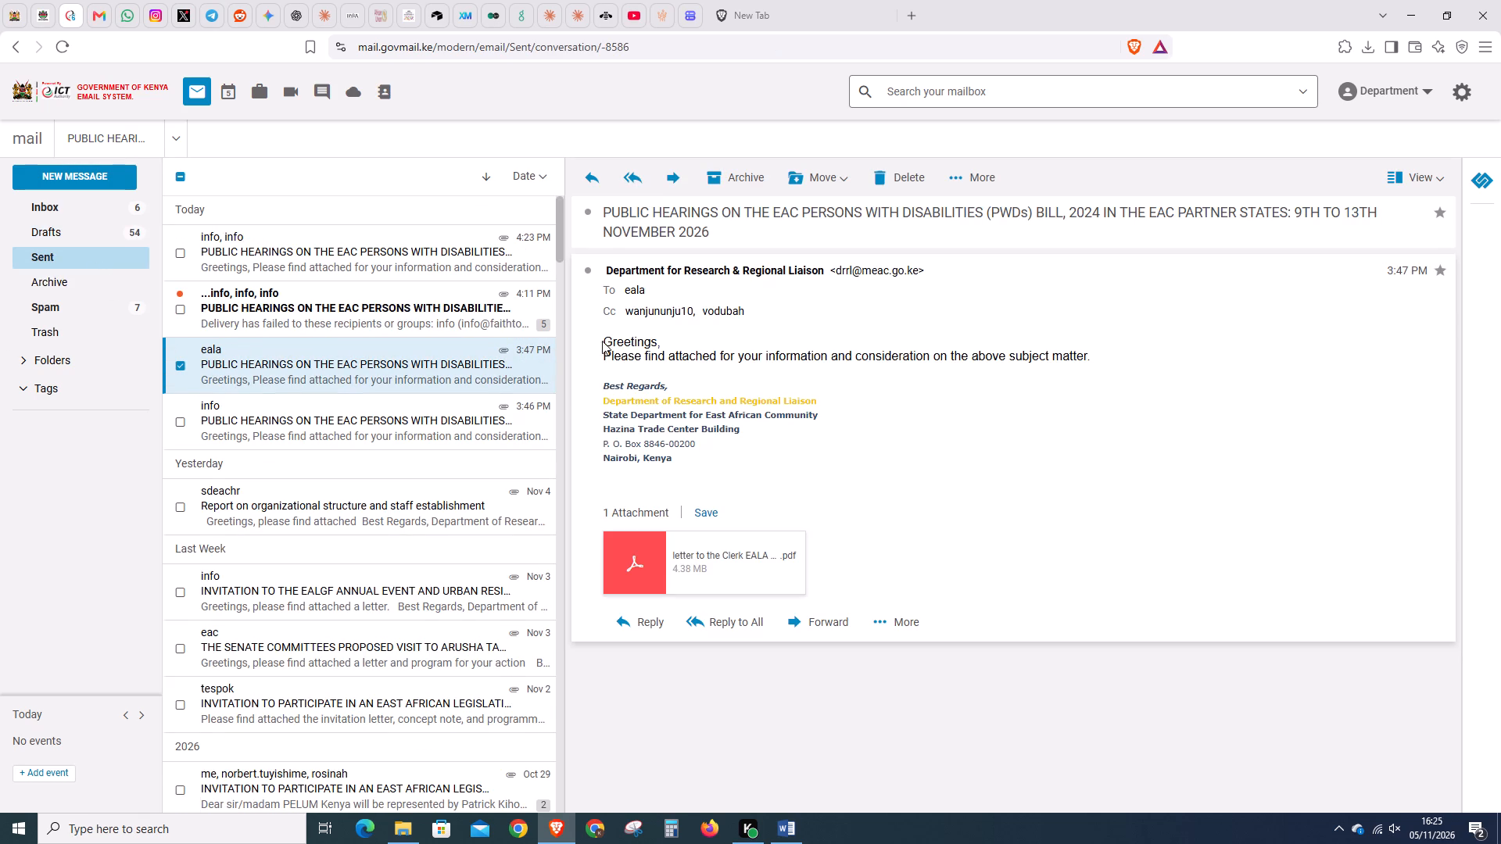
drag(602, 341, 1003, 375)
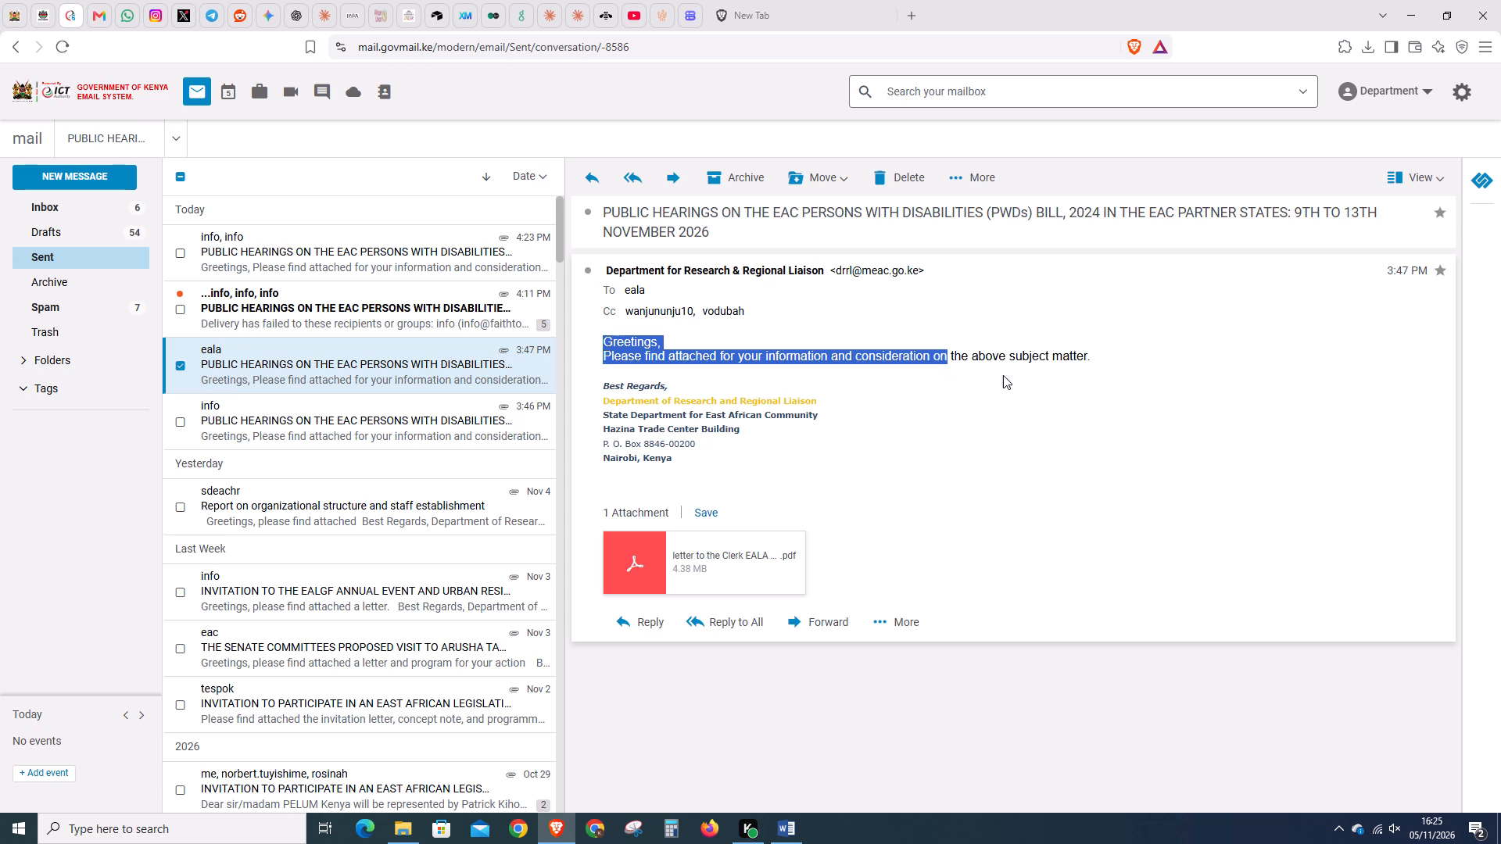
drag(1003, 375, 1102, 357)
right_click(1067, 355)
click(1091, 367)
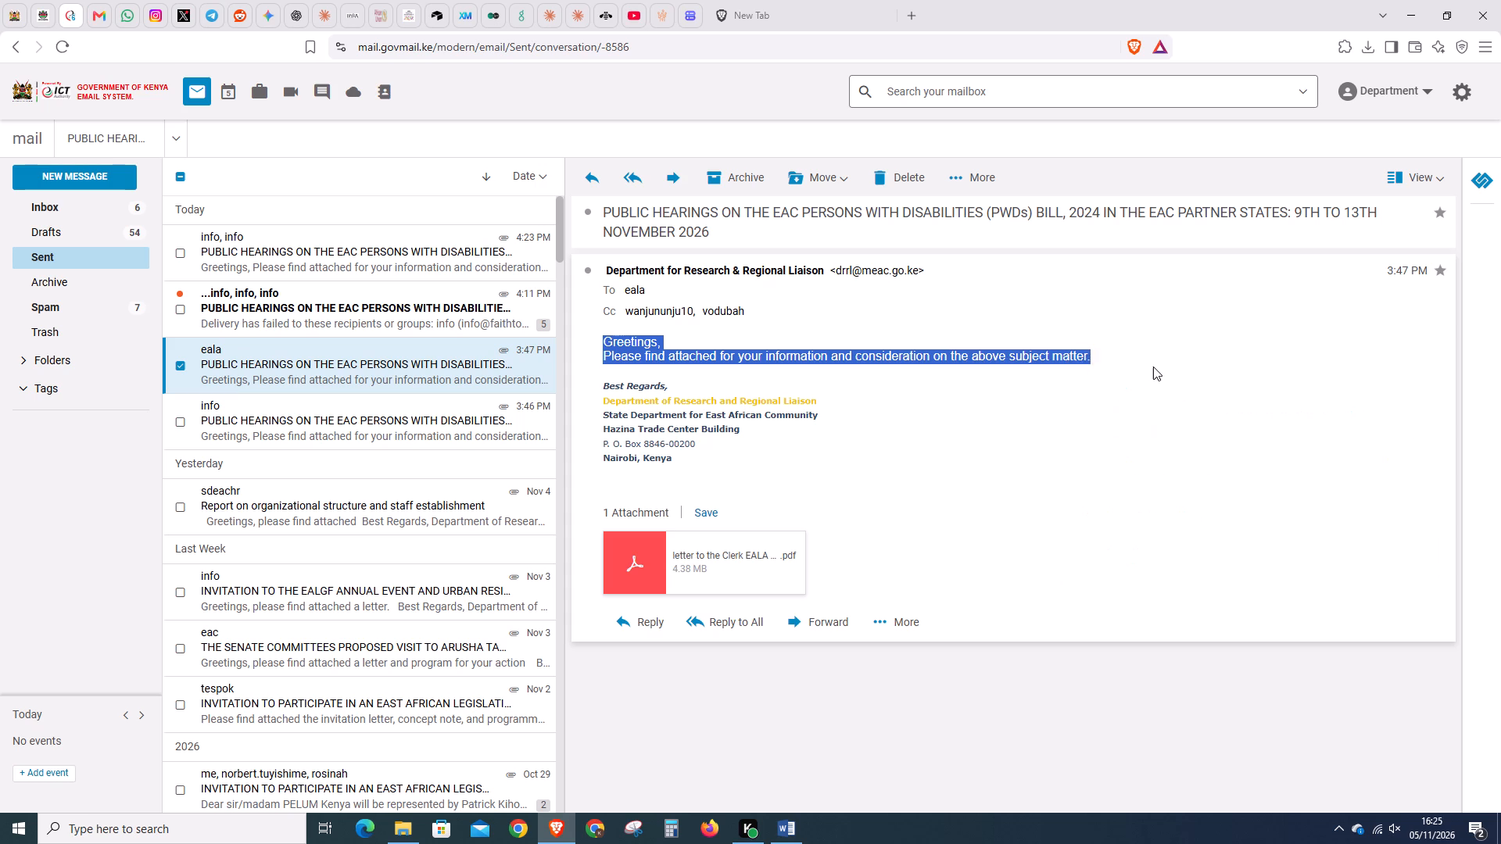
click(1153, 367)
click(87, 149)
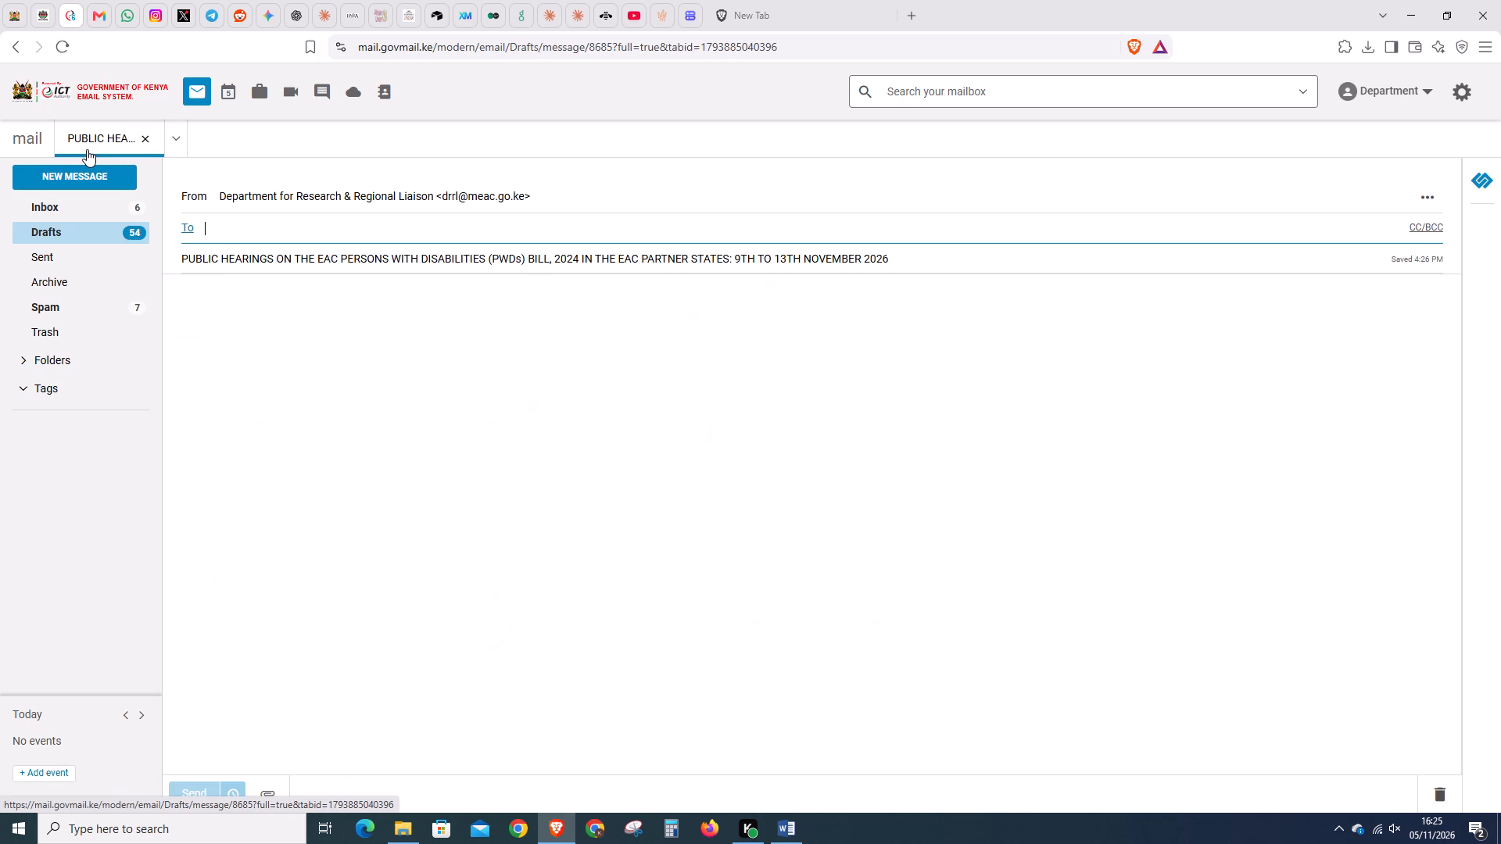
click(215, 296)
right_click(215, 297)
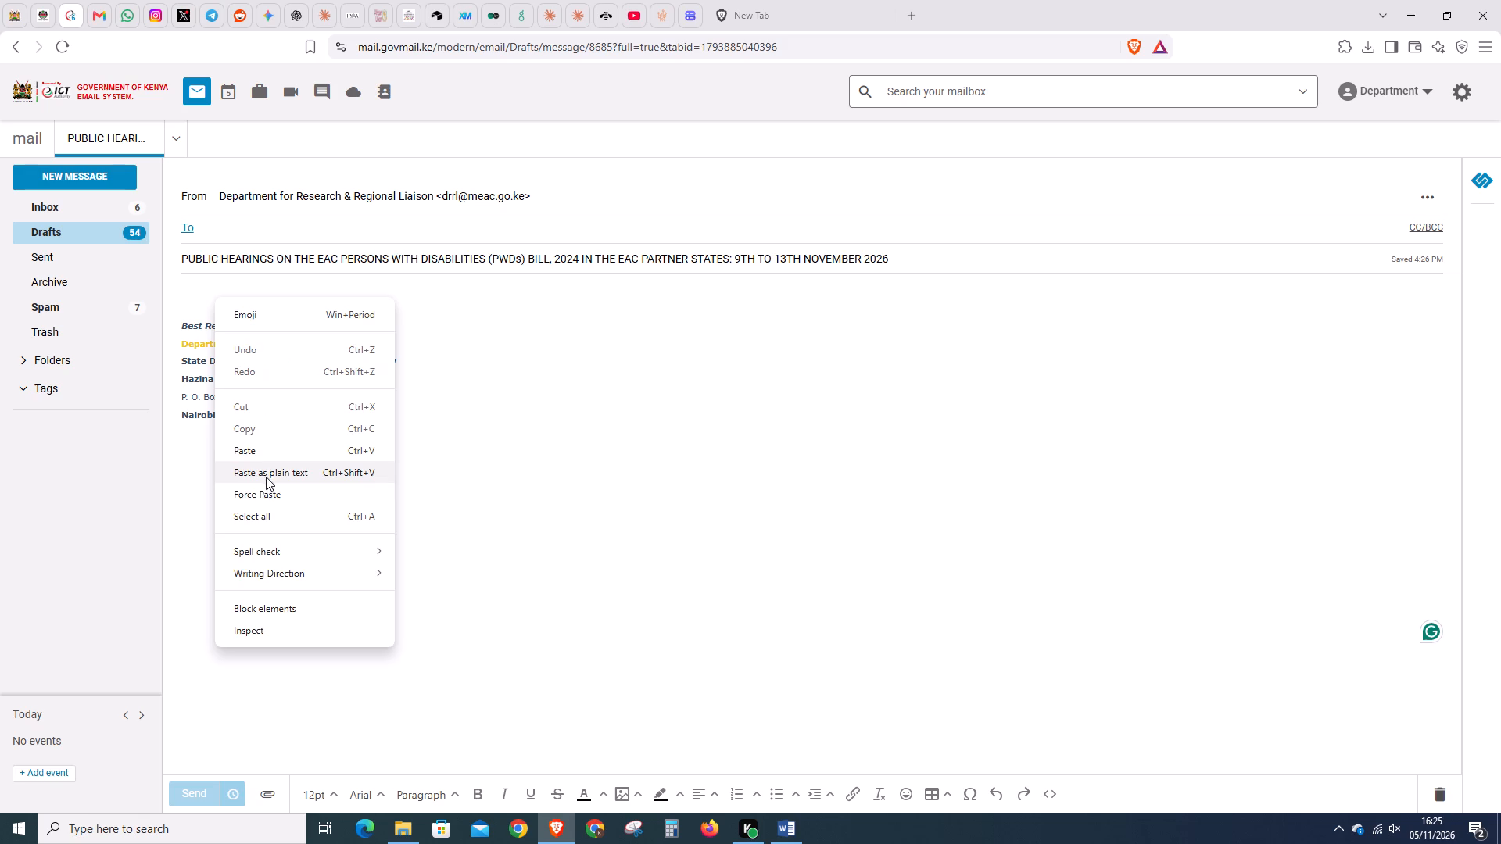
click(267, 461)
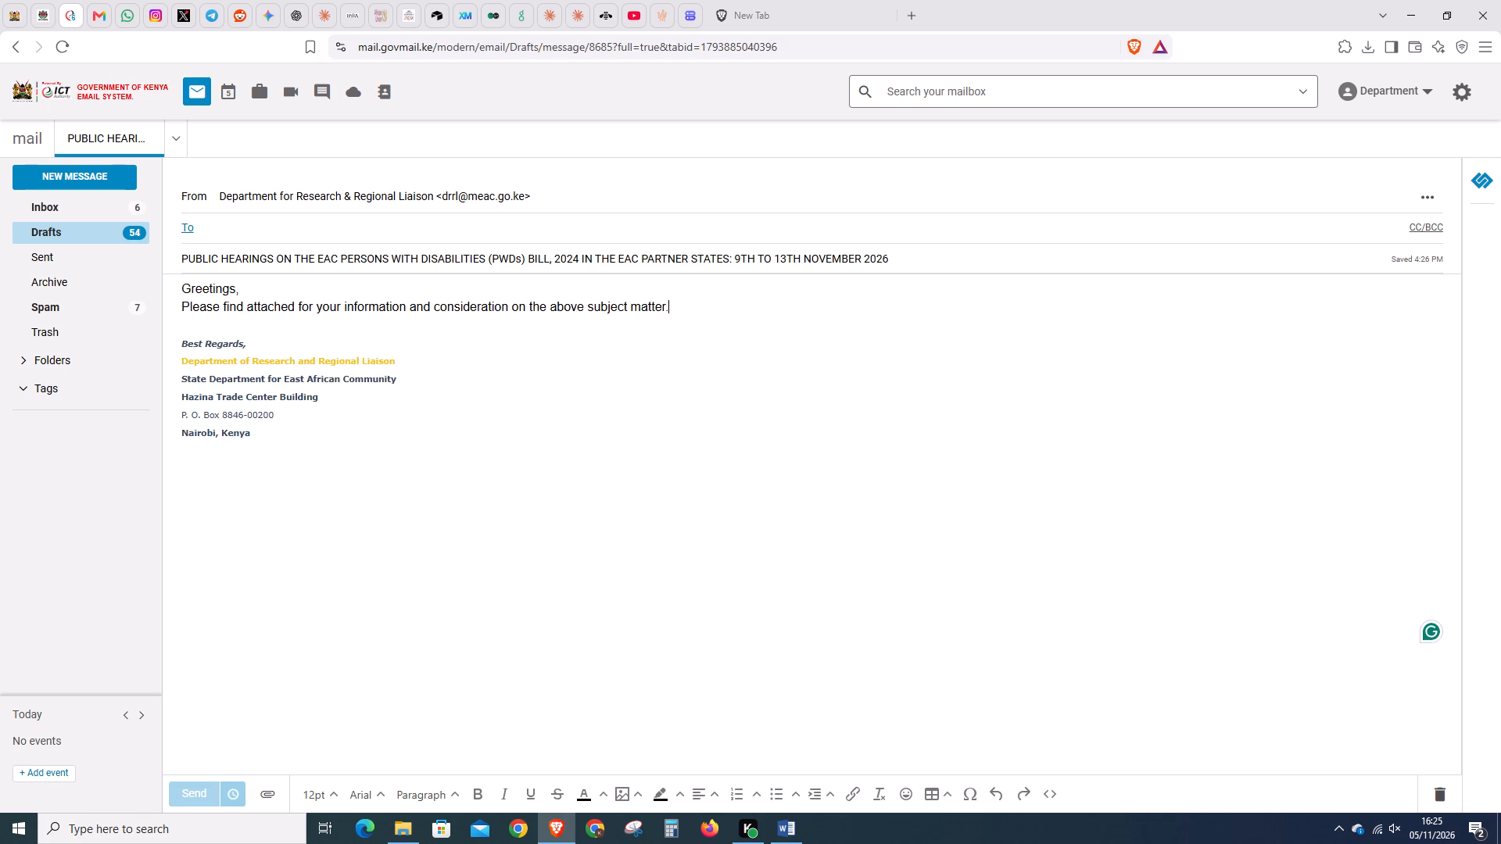
Attach the PSs letter, the EAC Persons with Disabilities Bill 2024, the Revised Concept Note and the Revised Provisional PDF to the new email.
click(265, 790)
click(363, 609)
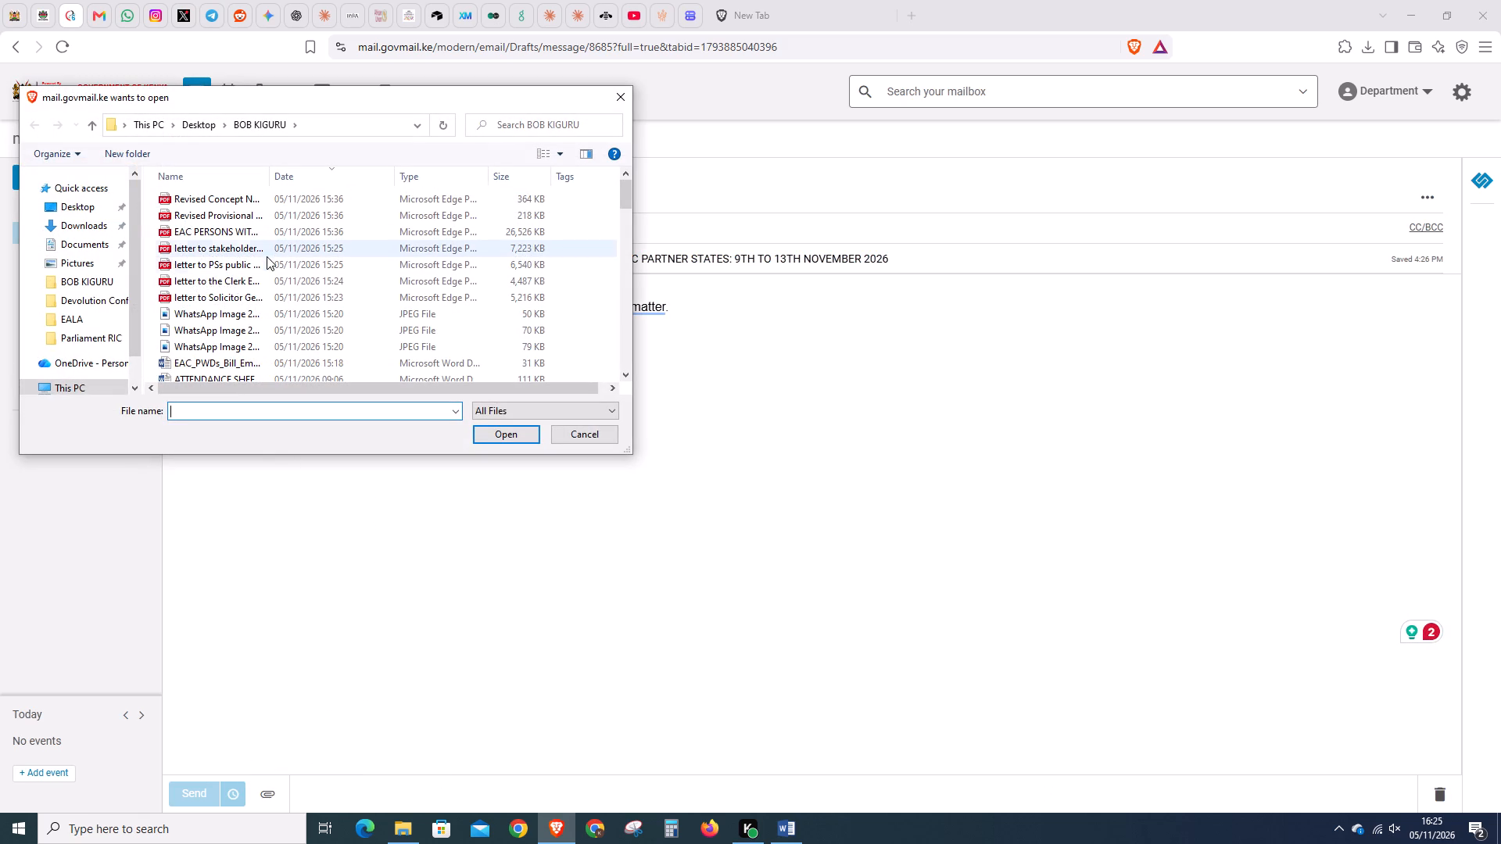
ctrl+click(265, 261)
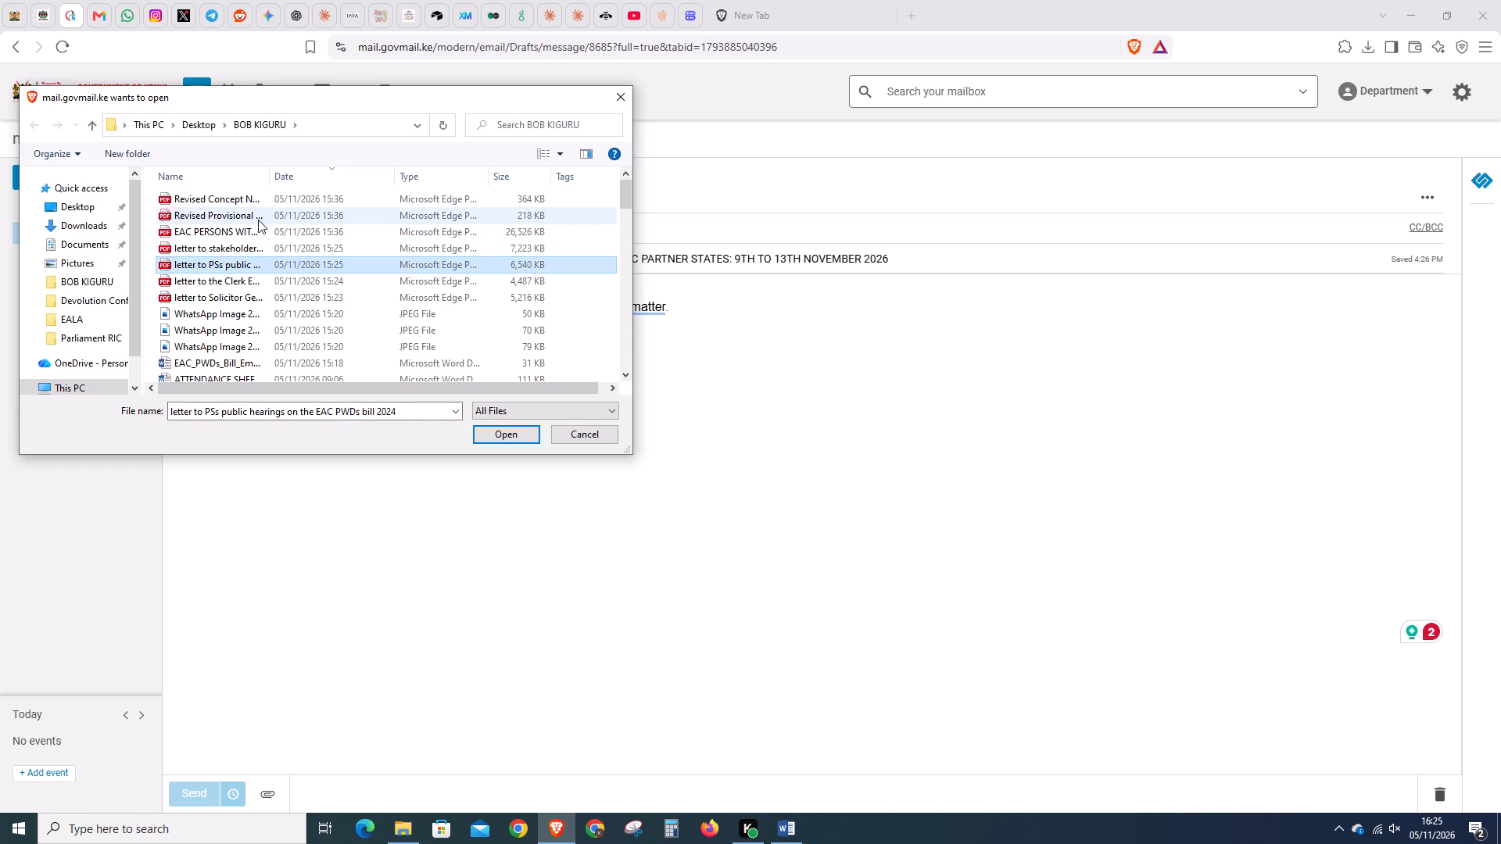
ctrl+click(258, 219)
ctrl+click(259, 203)
ctrl+click(258, 234)
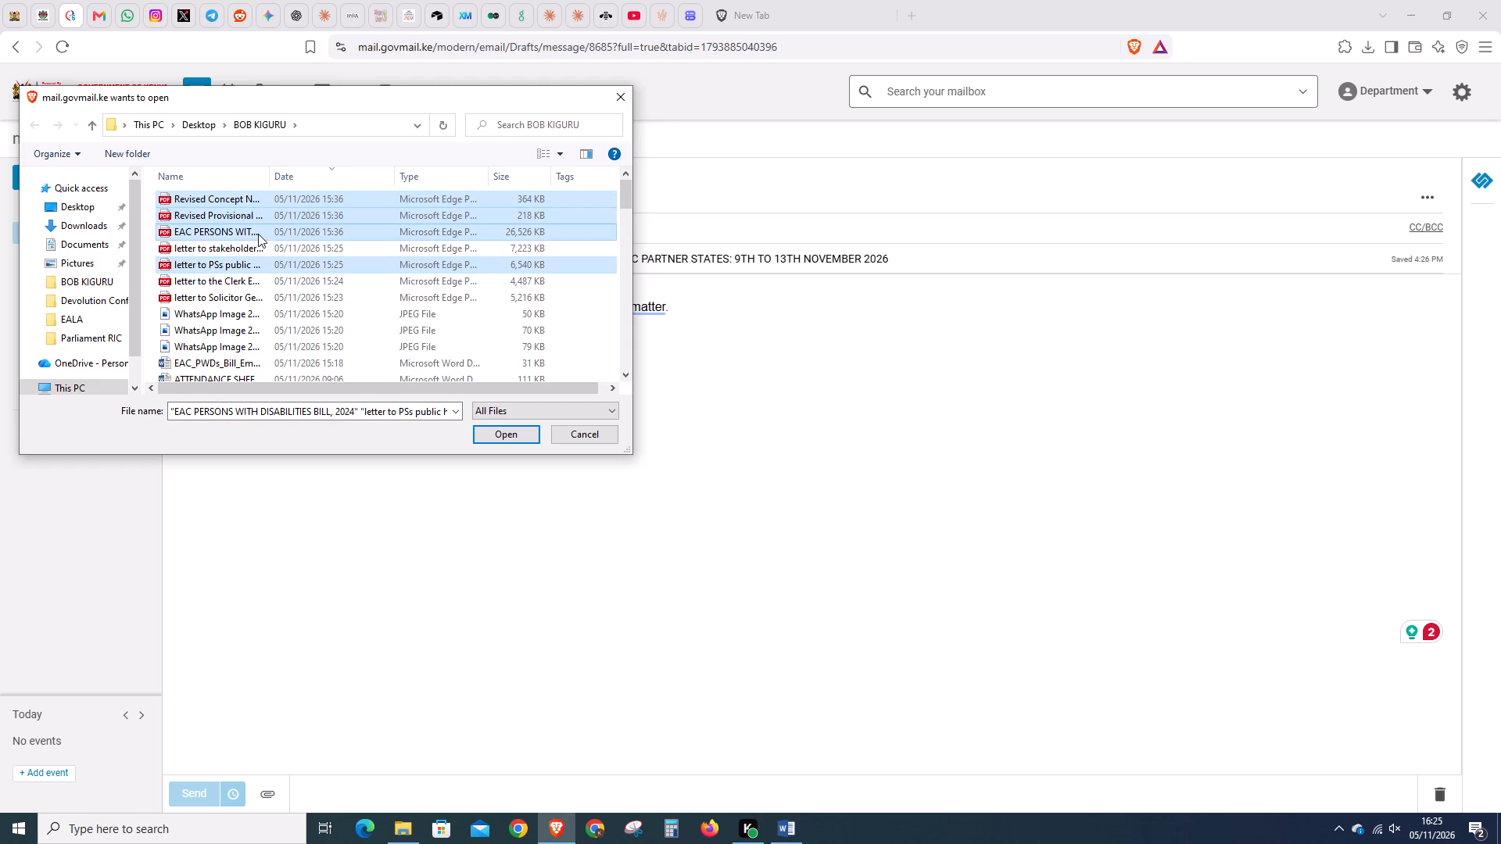
ctrl+click(490, 435)
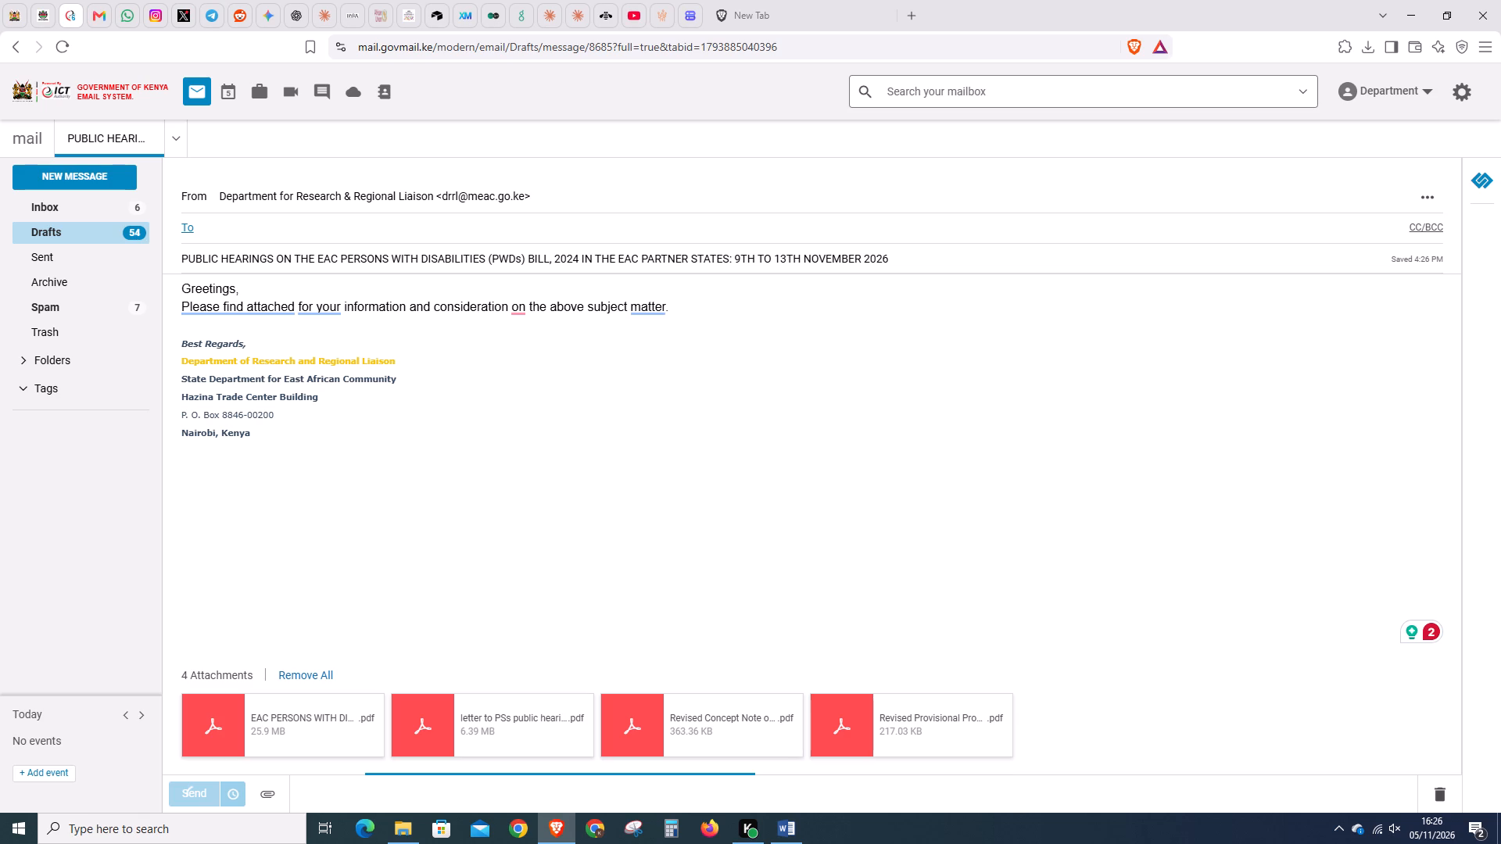
Add the MFA principal secretary's office as a recipient, using its suggested government address.
click(223, 226)
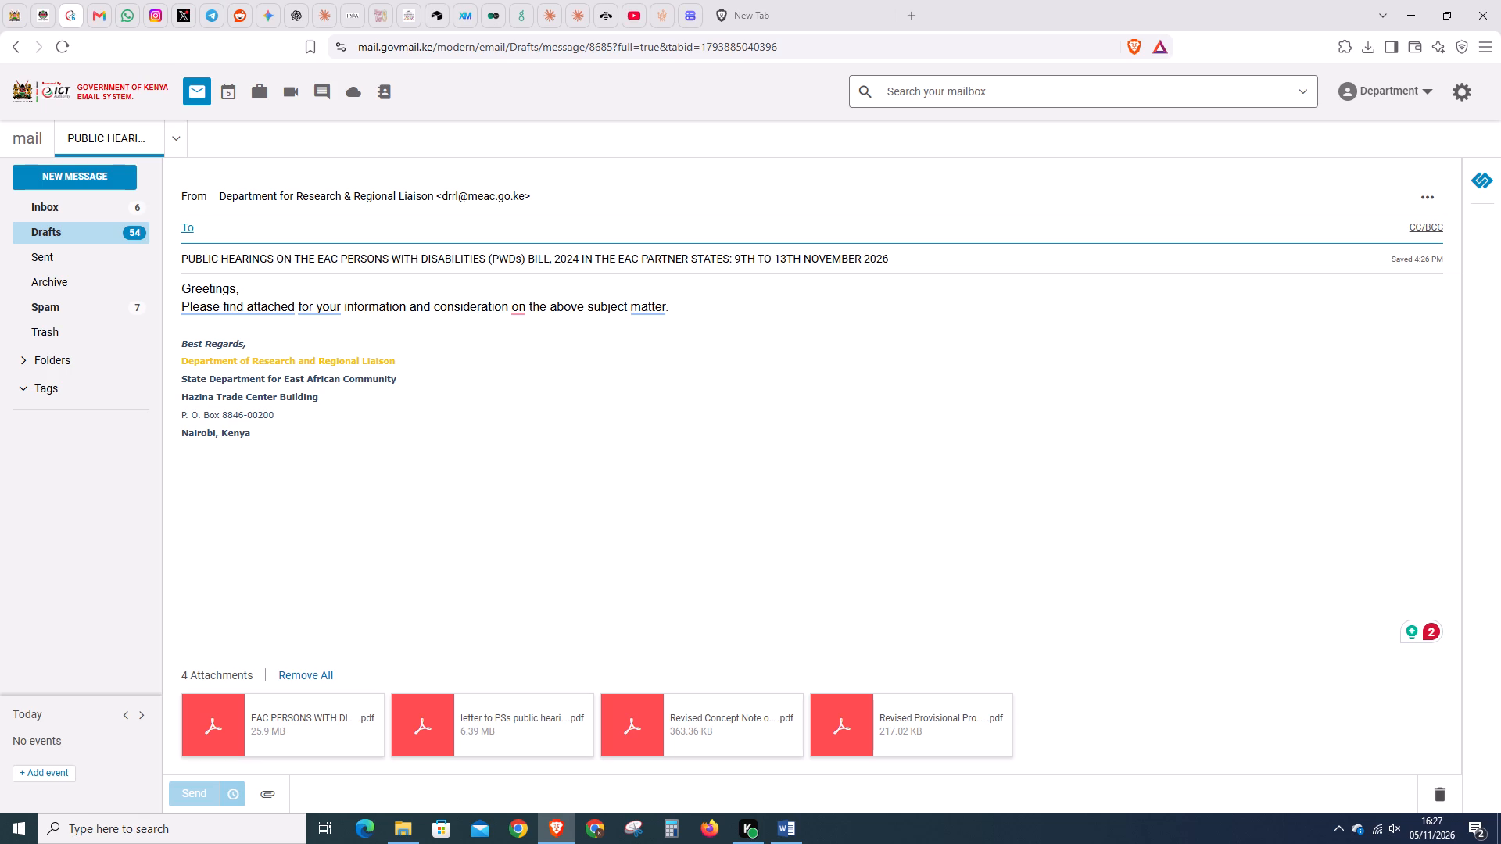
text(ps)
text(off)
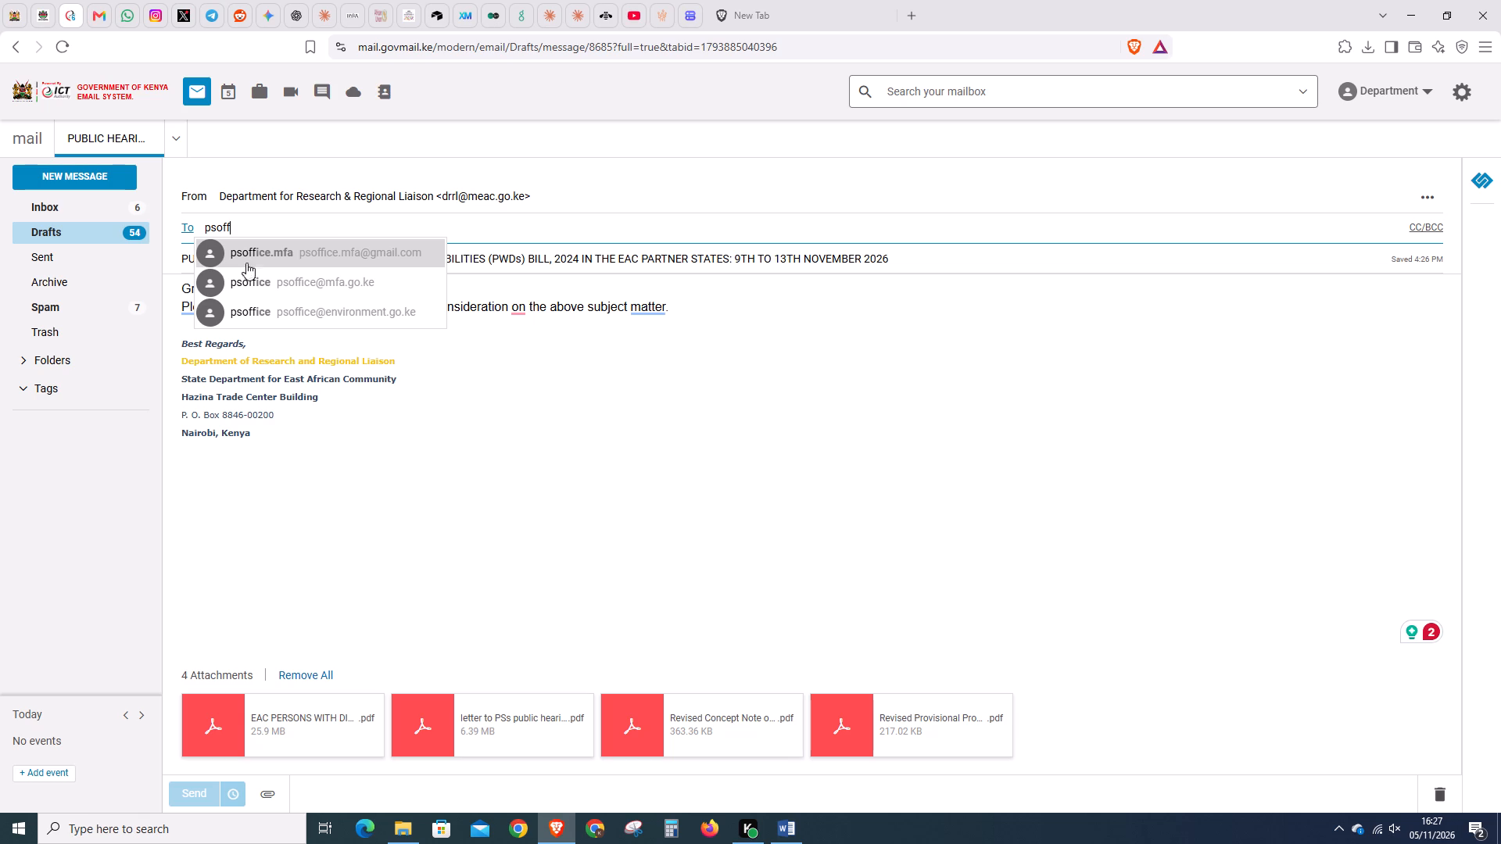
click(262, 281)
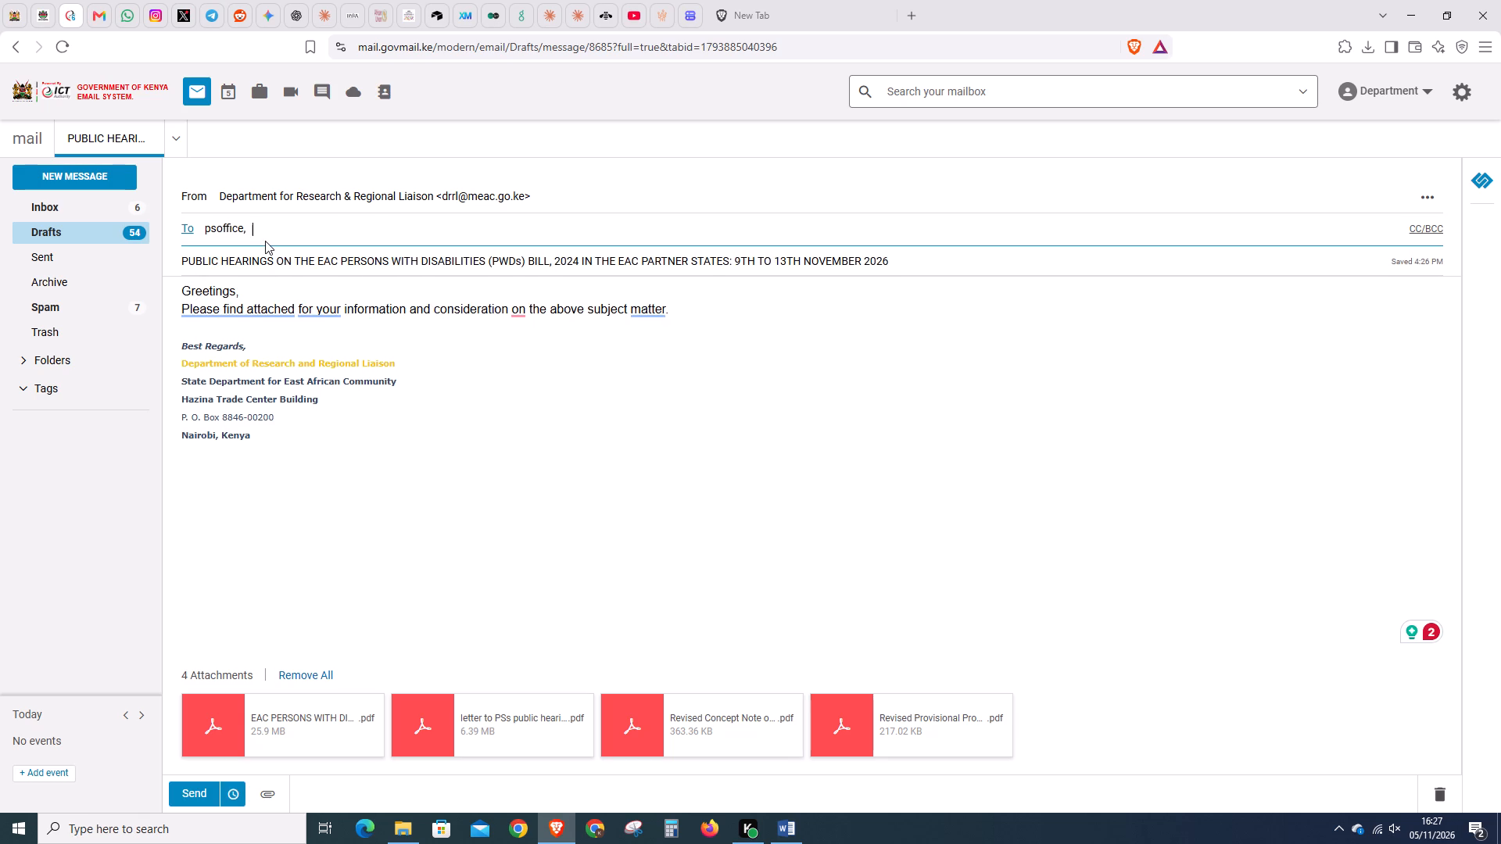
Add the principal secretary for parliamentary affairs as a second recipient from the suggested contacts.
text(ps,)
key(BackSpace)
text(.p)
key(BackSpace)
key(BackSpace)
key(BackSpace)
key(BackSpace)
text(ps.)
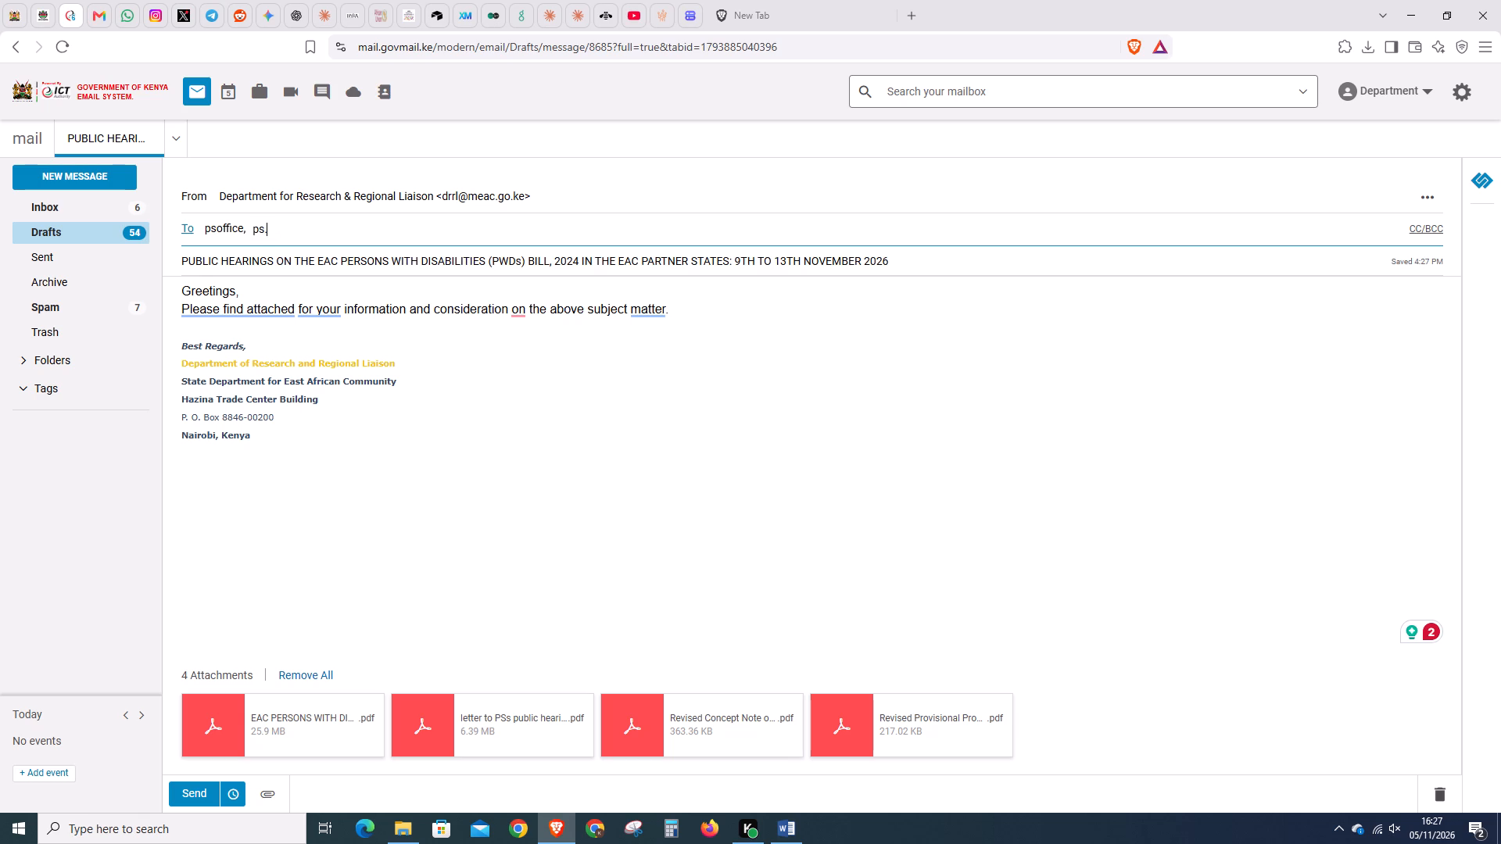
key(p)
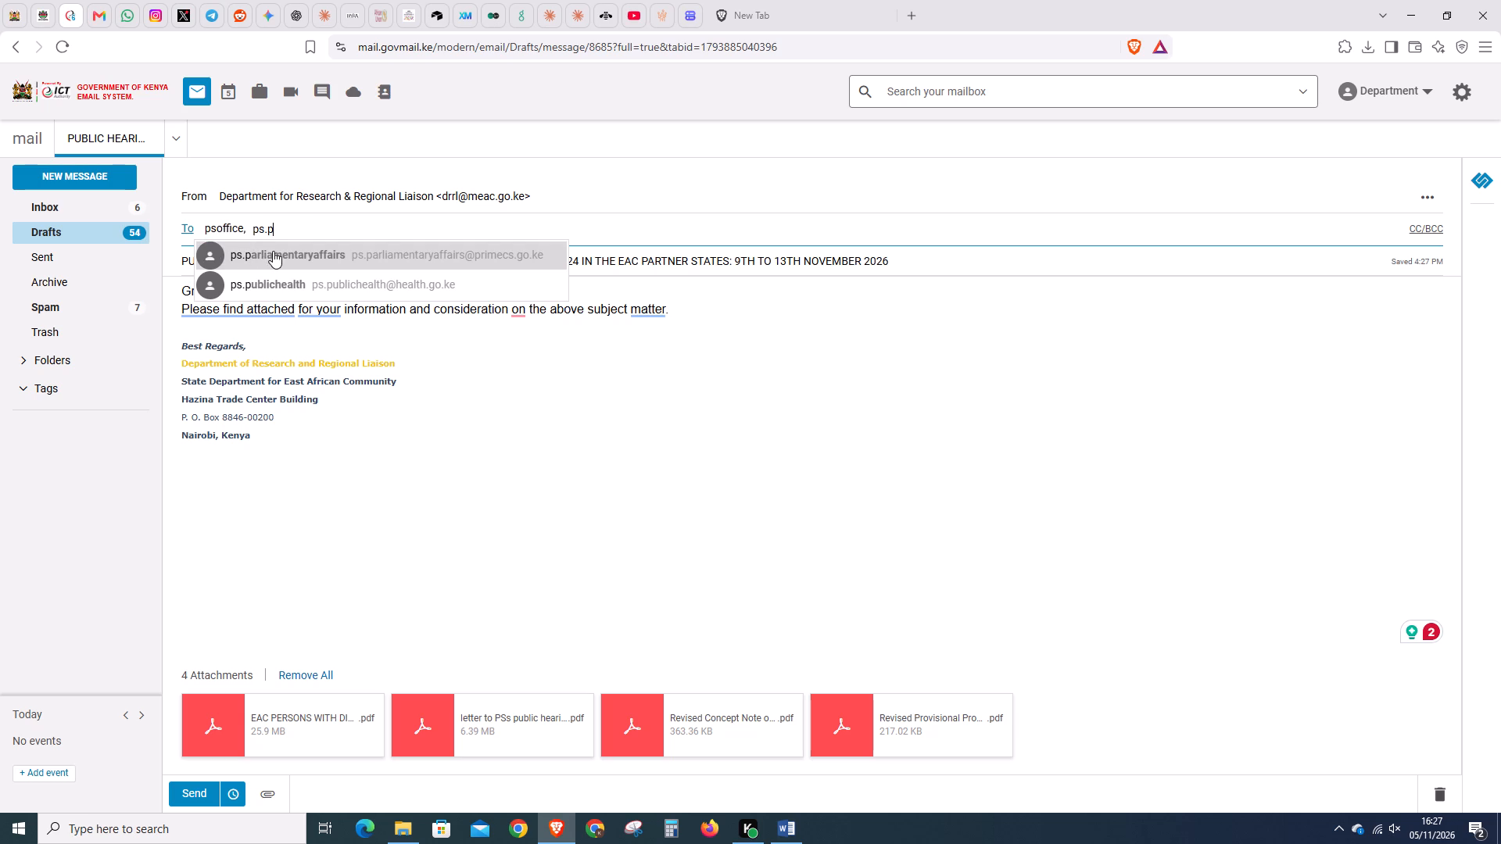
click(273, 251)
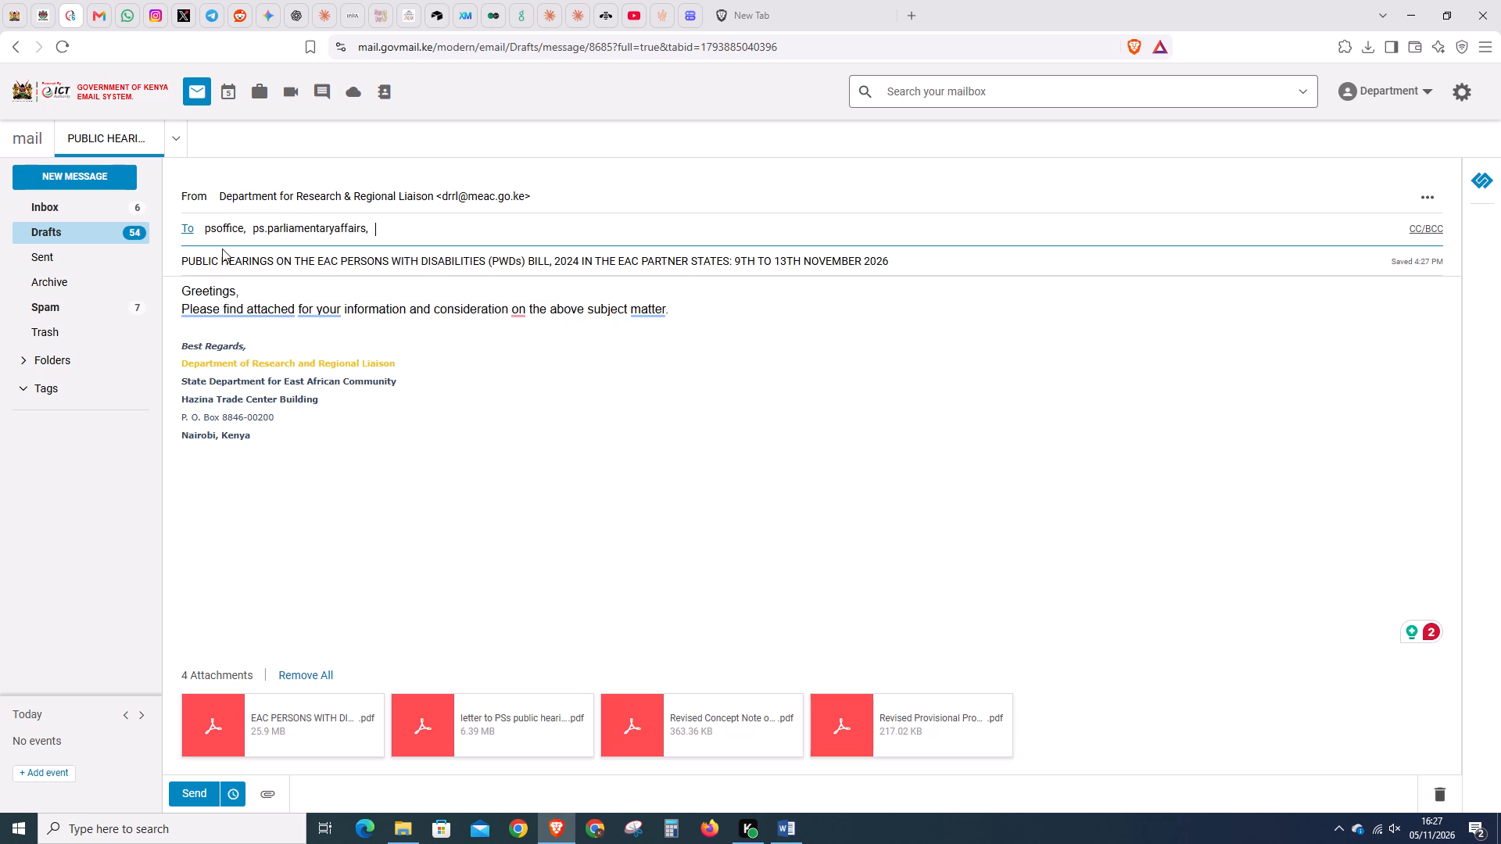
Enter the Treasury principal secretary's government address as the third recipient.
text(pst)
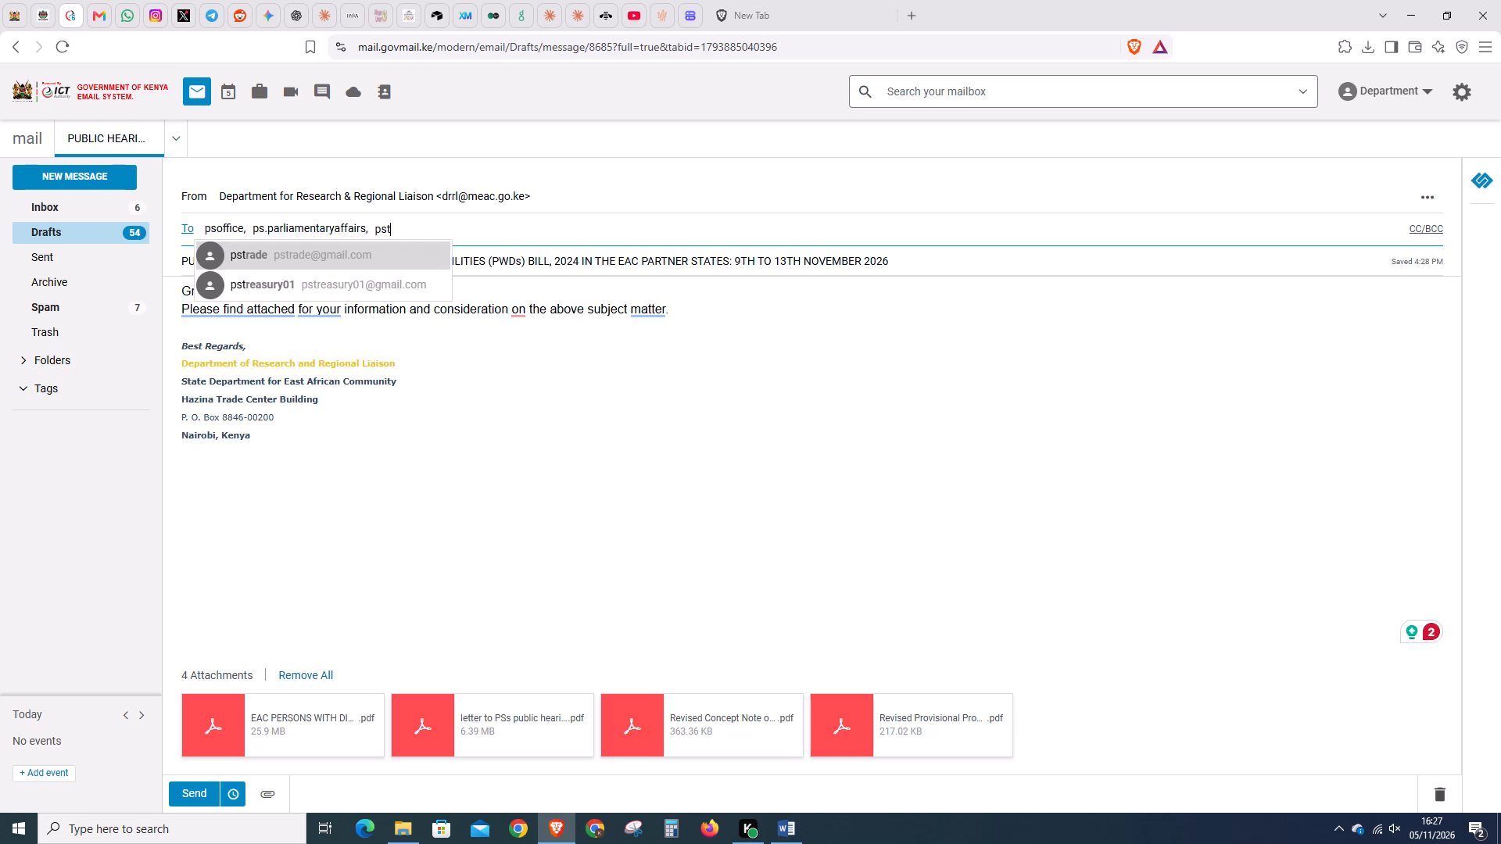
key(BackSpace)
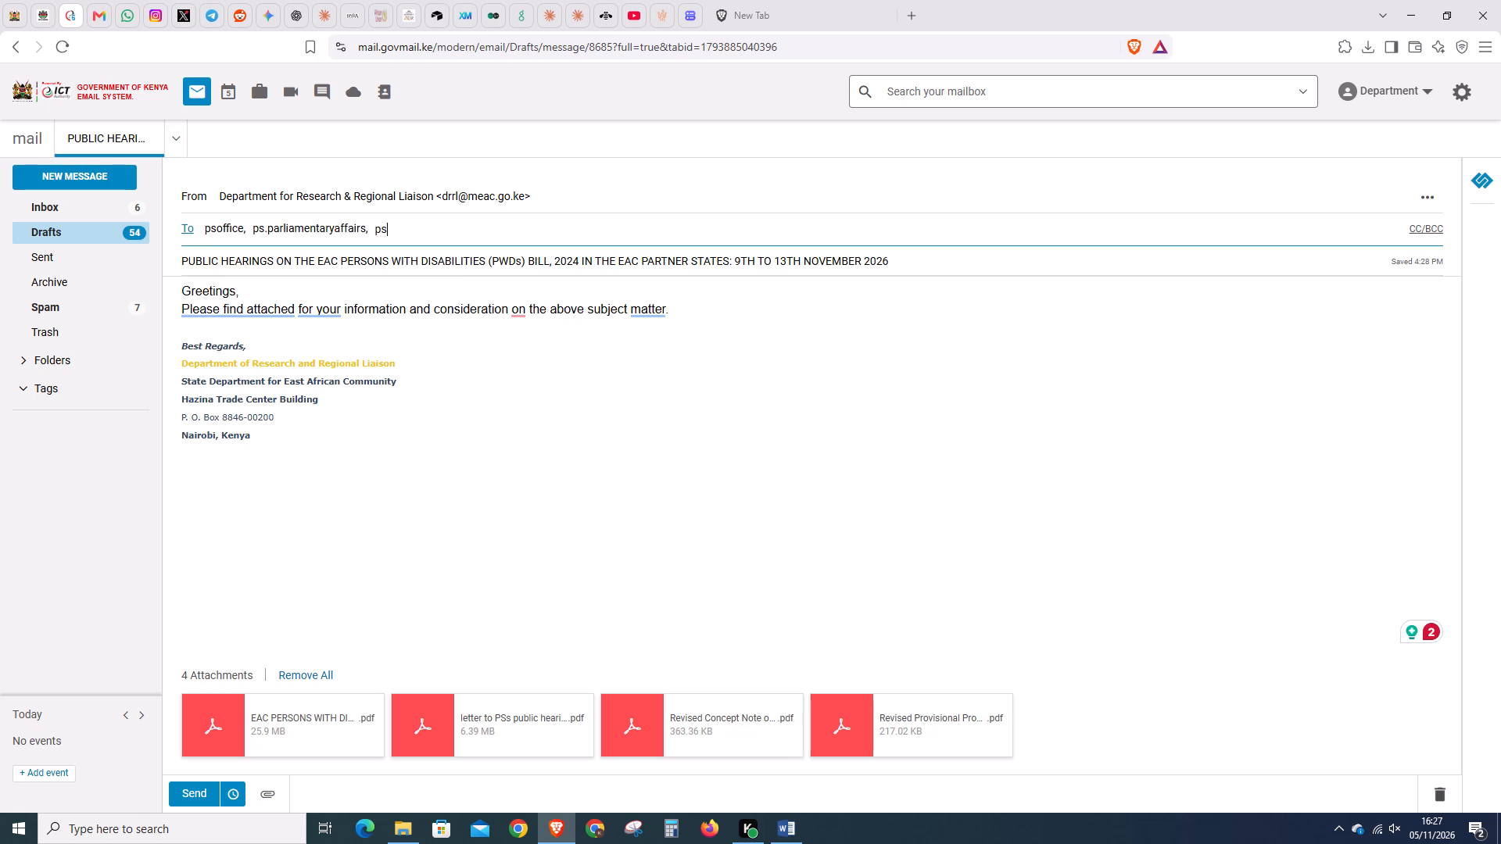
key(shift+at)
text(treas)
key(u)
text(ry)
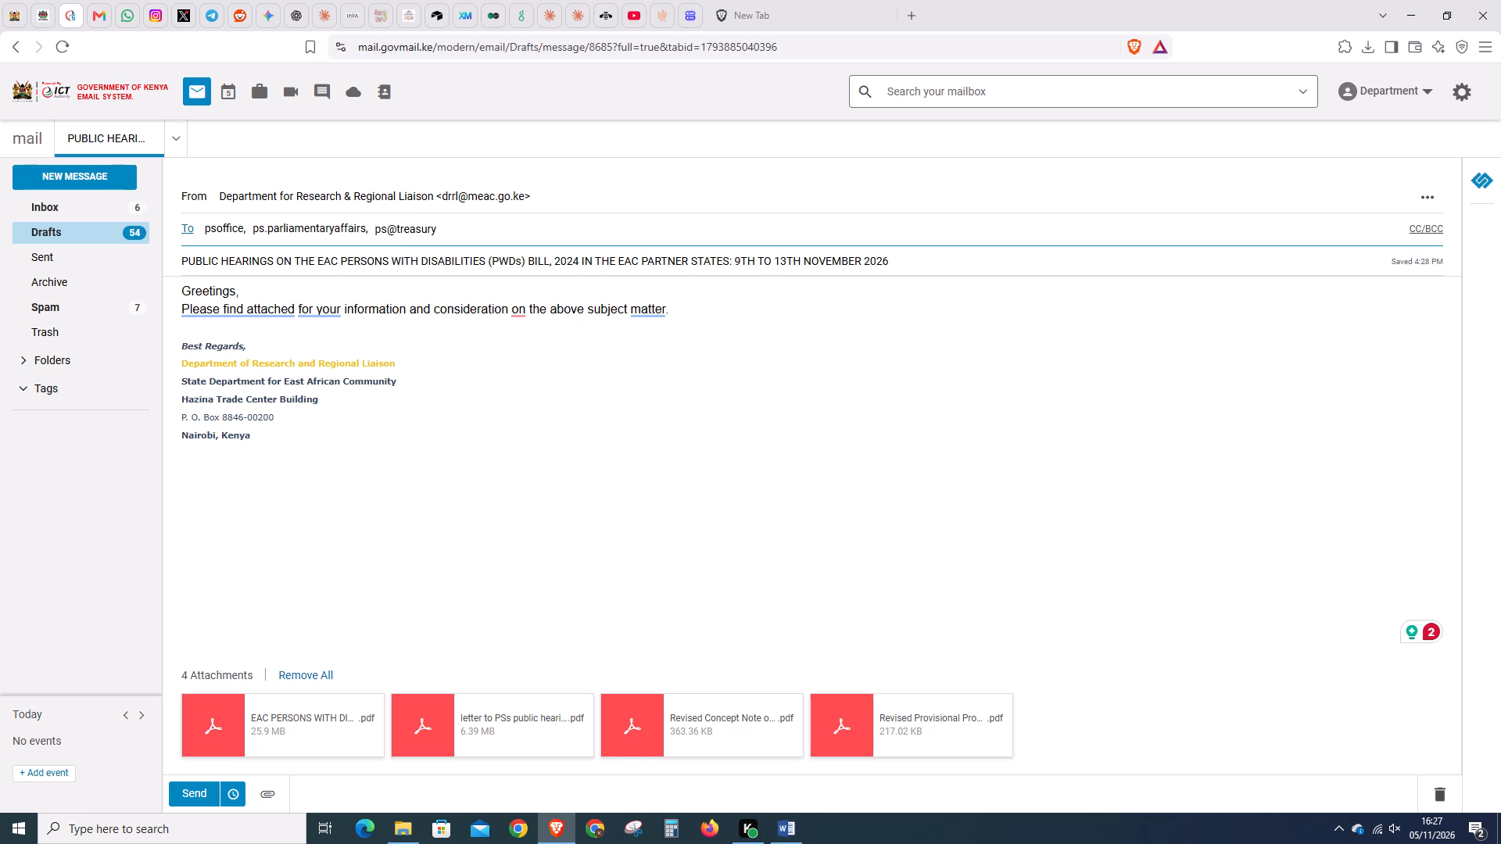
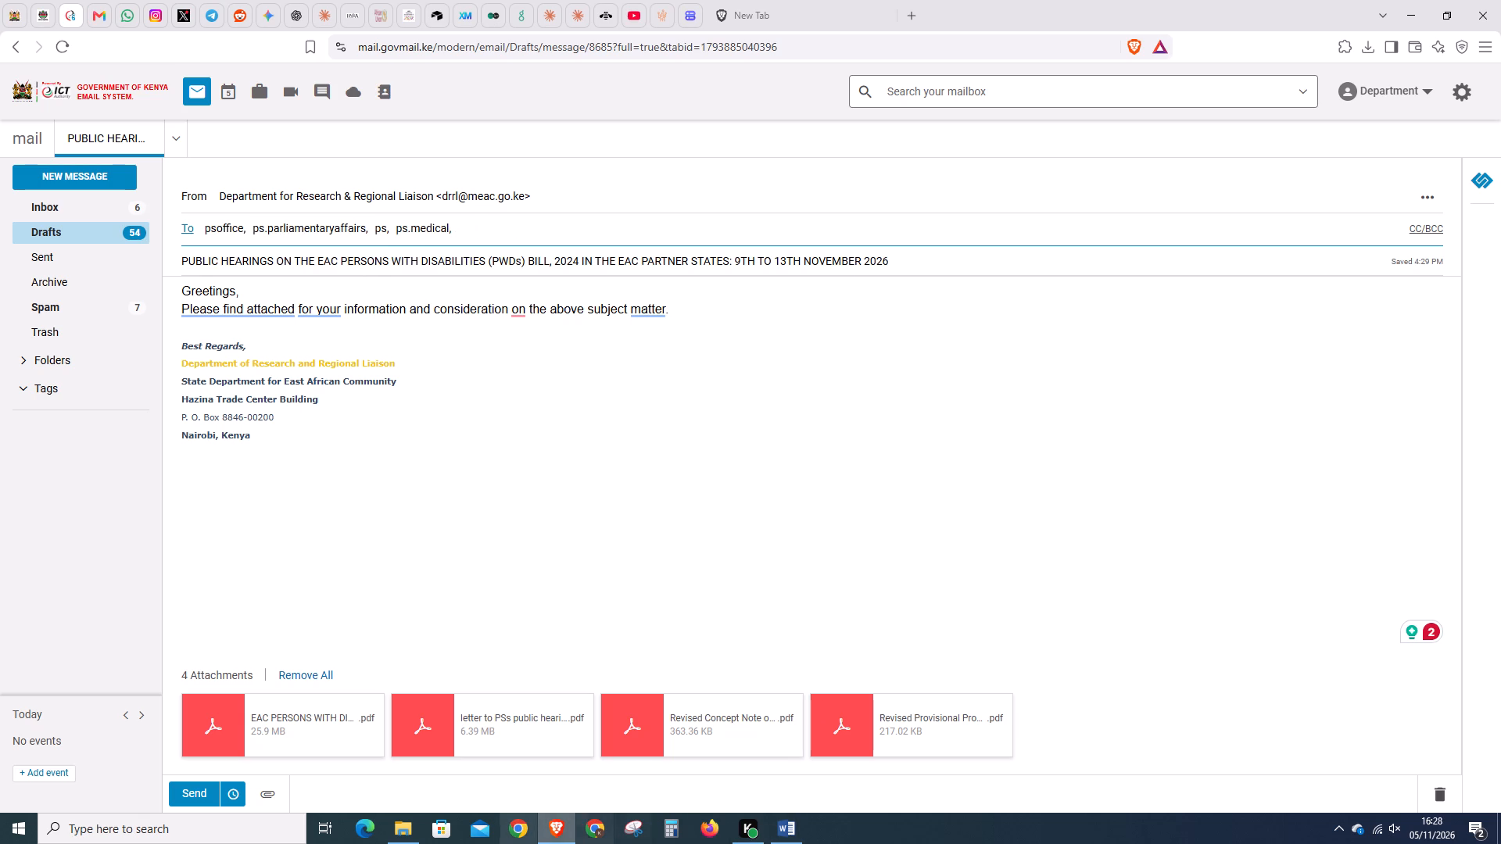
Open the PDF letter to PSs on the public hearings from the desktop working folder.
double_click(368, 831)
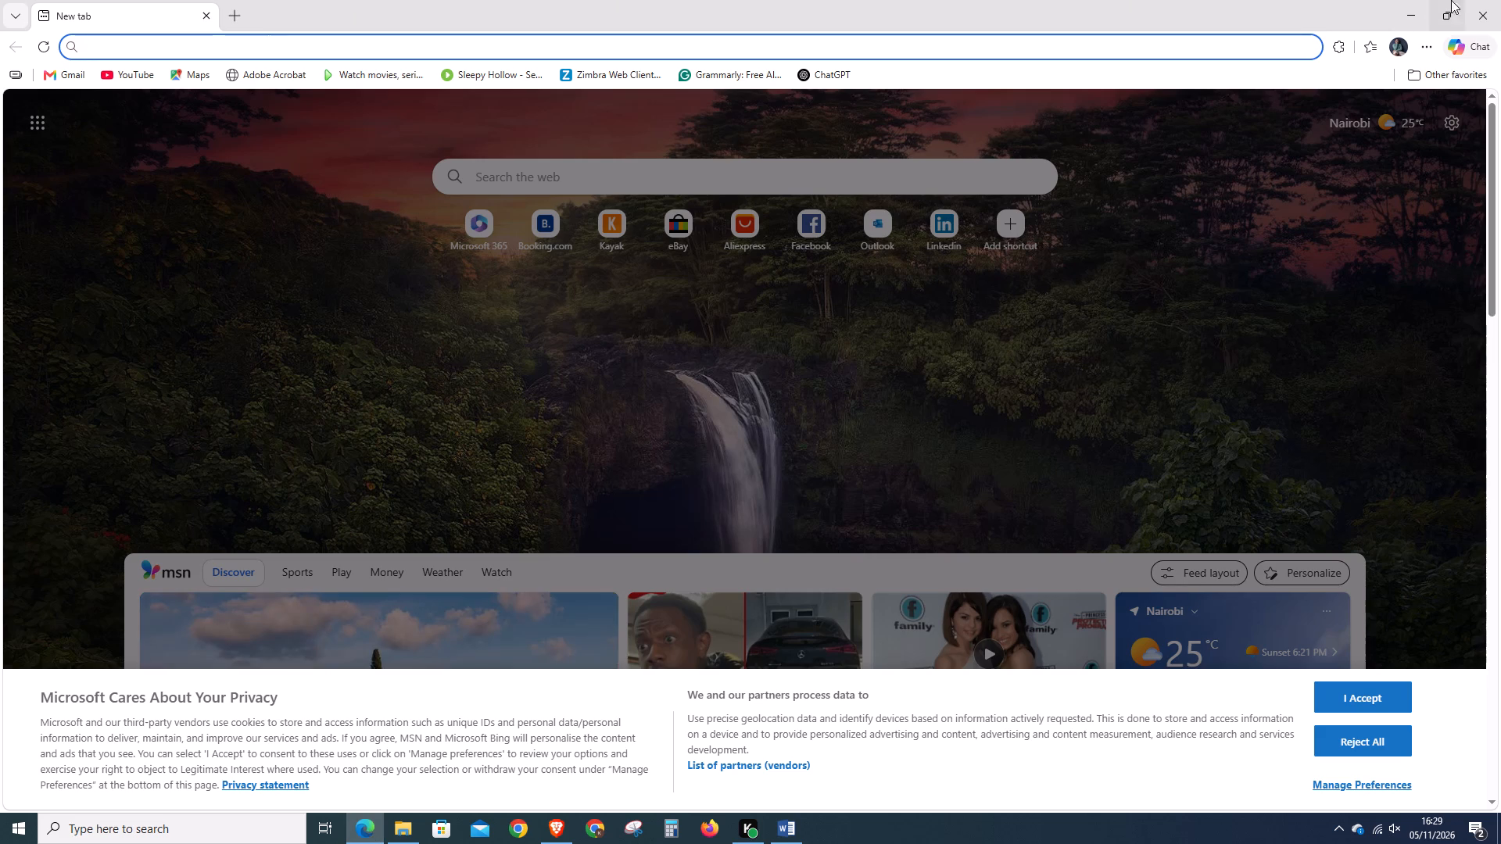
click(1413, 5)
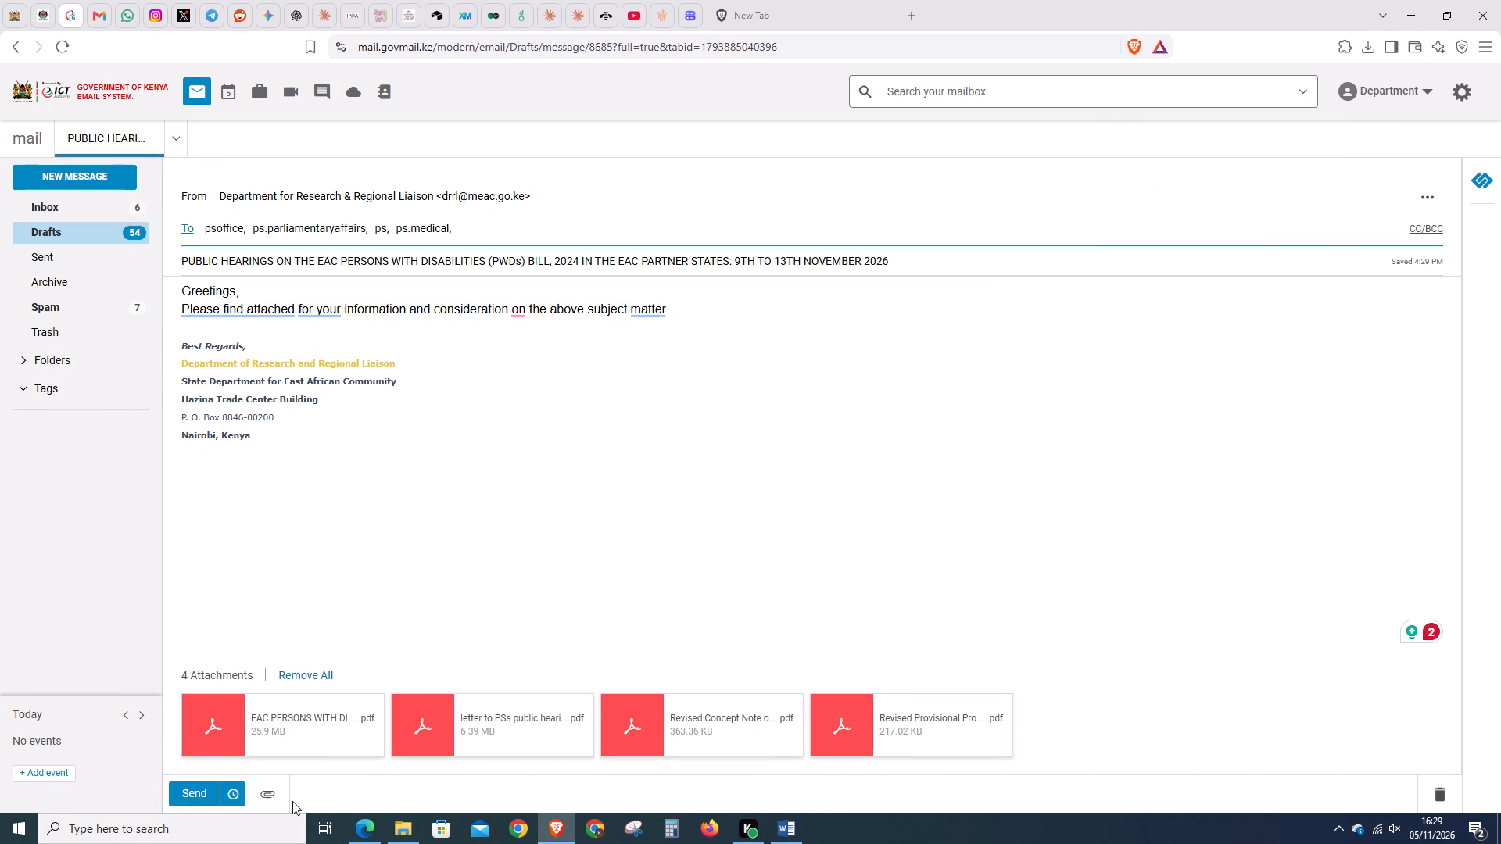
click(413, 823)
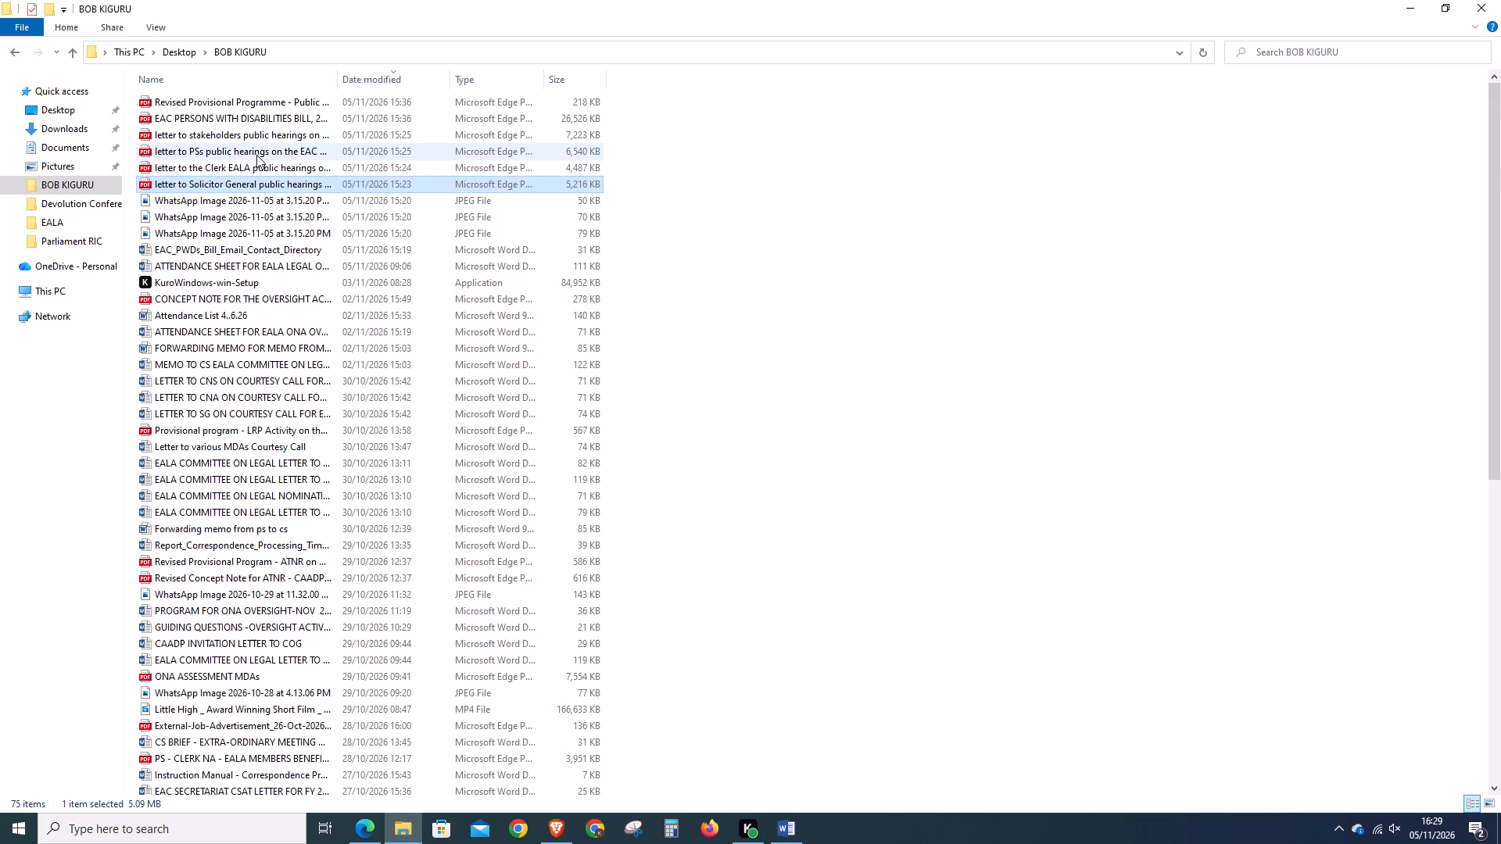
double_click(256, 155)
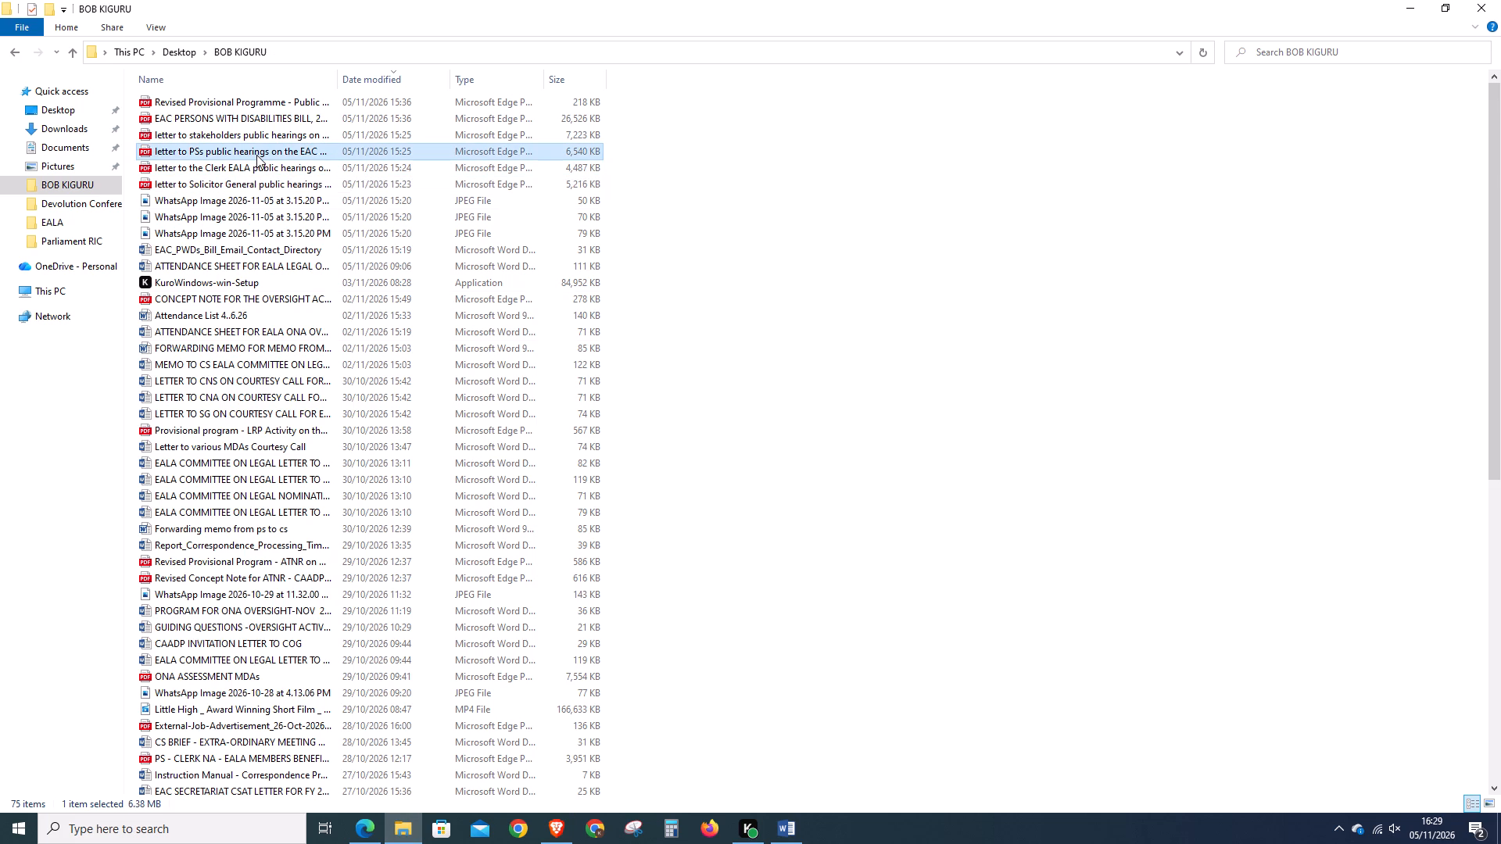
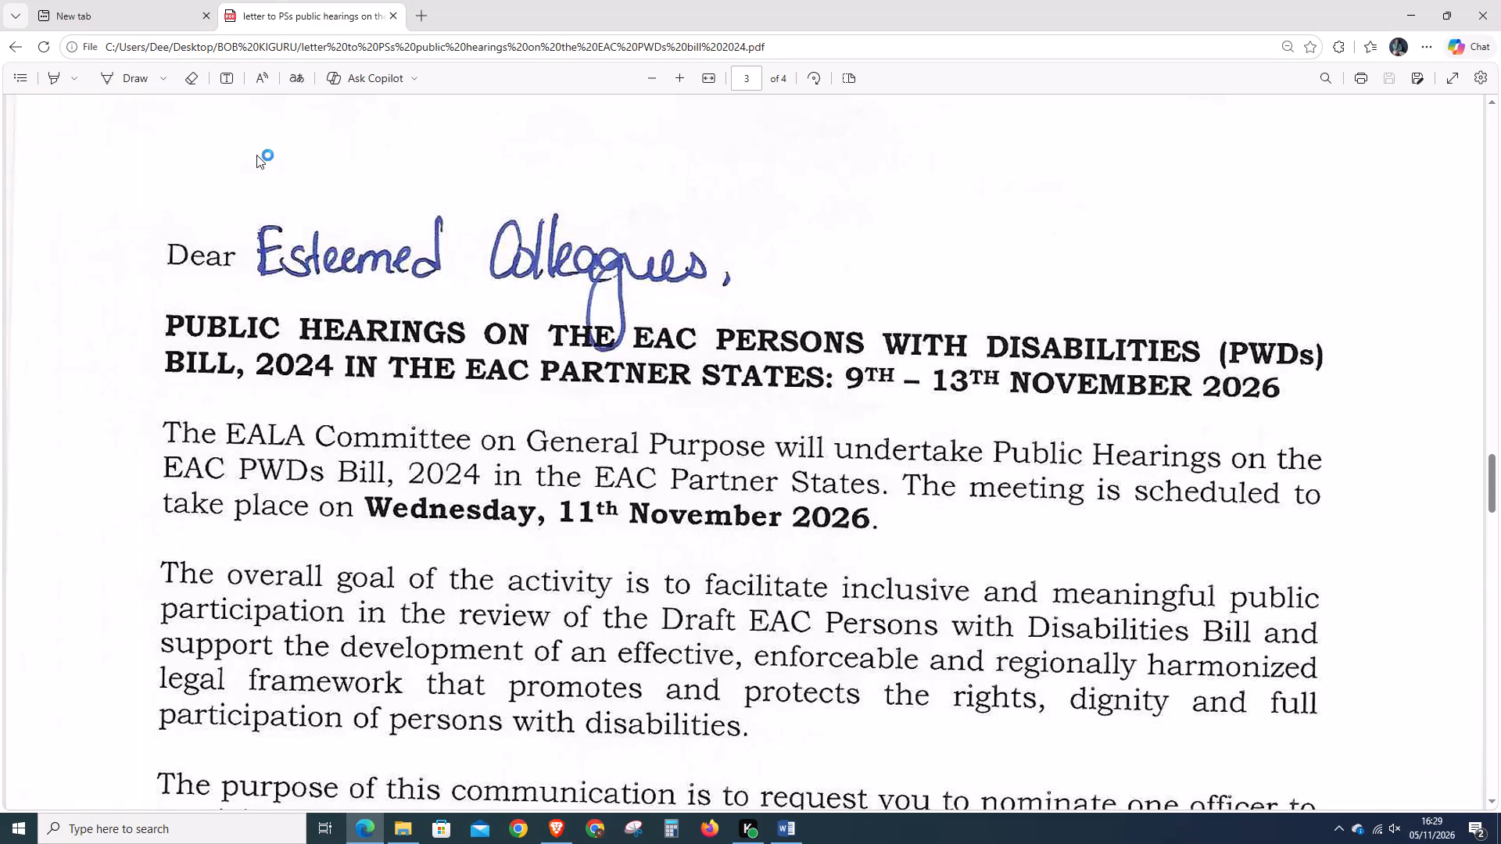
Review the principal secretaries addressed on the first pages of the PSs letter to identify who still needs adding as a recipient.
scroll(547, 313, up, 2)
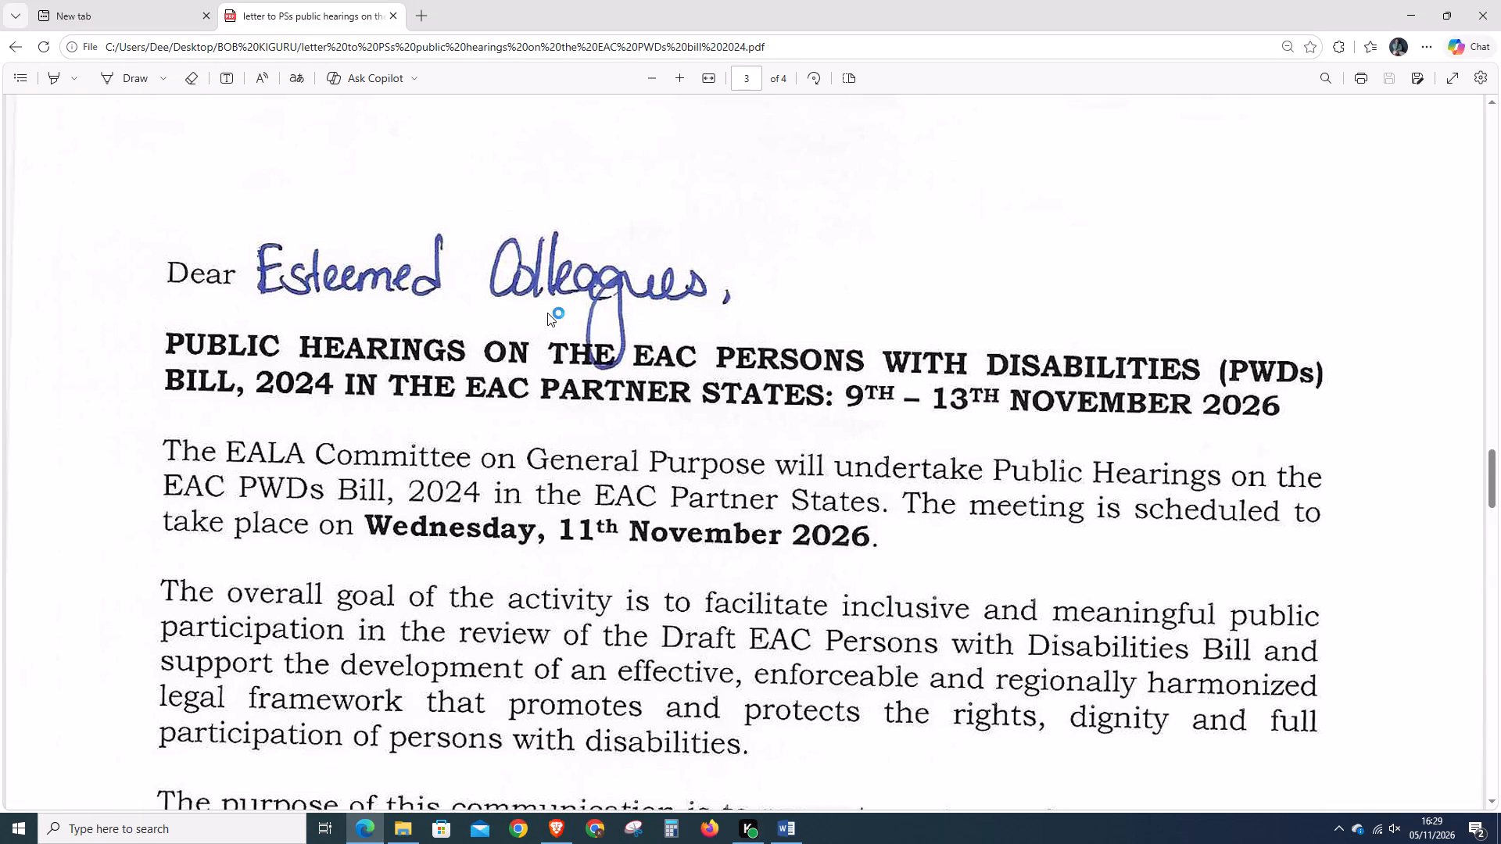
scroll(553, 313, up, 16)
scroll(553, 308, up, 12)
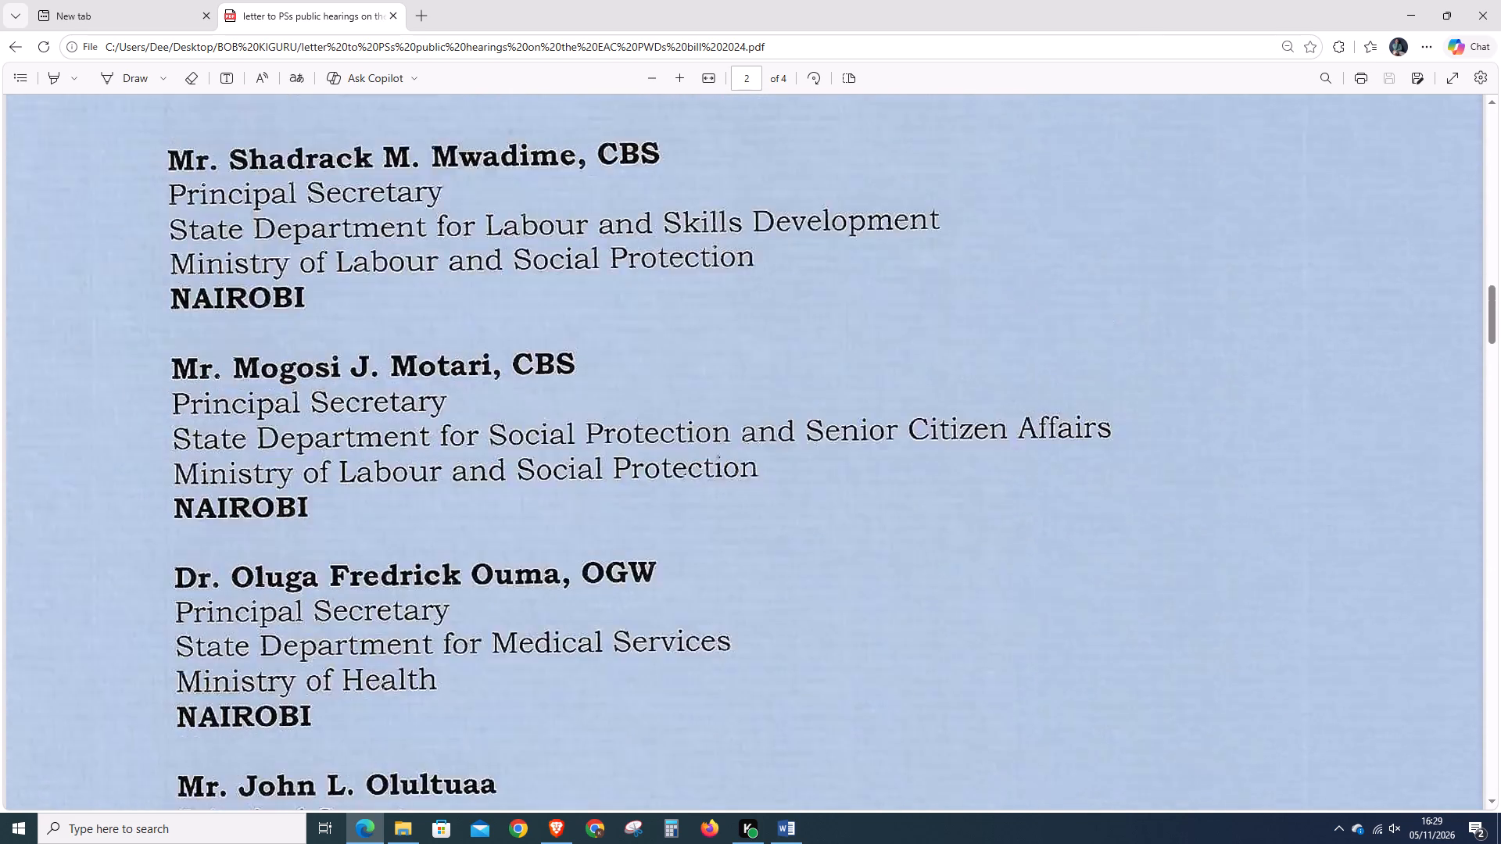
scroll(551, 307, up, 16)
scroll(551, 307, up, 6)
scroll(551, 307, down, 5)
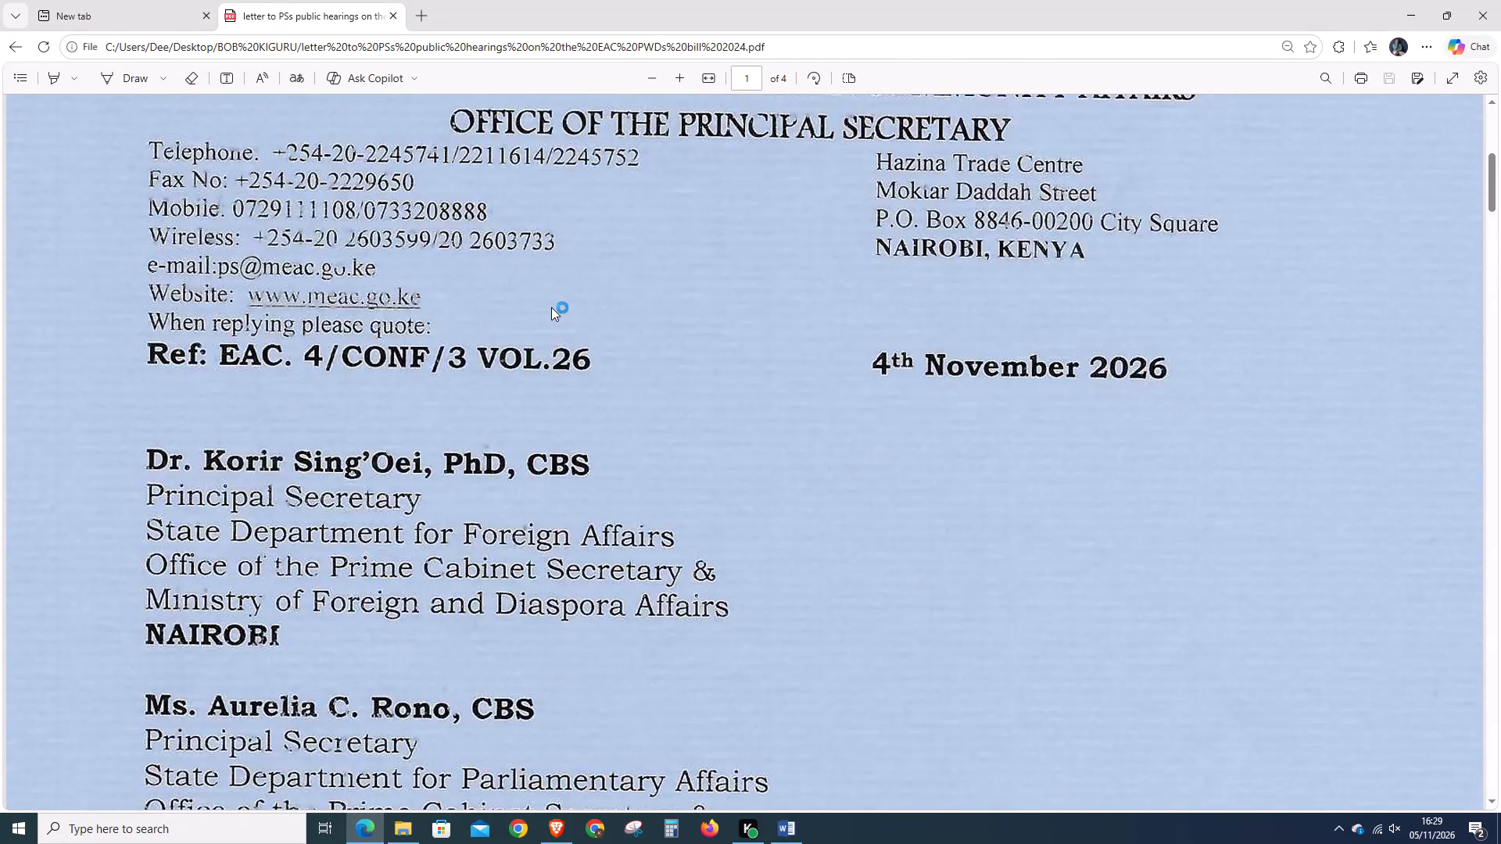
scroll(551, 307, down, 6)
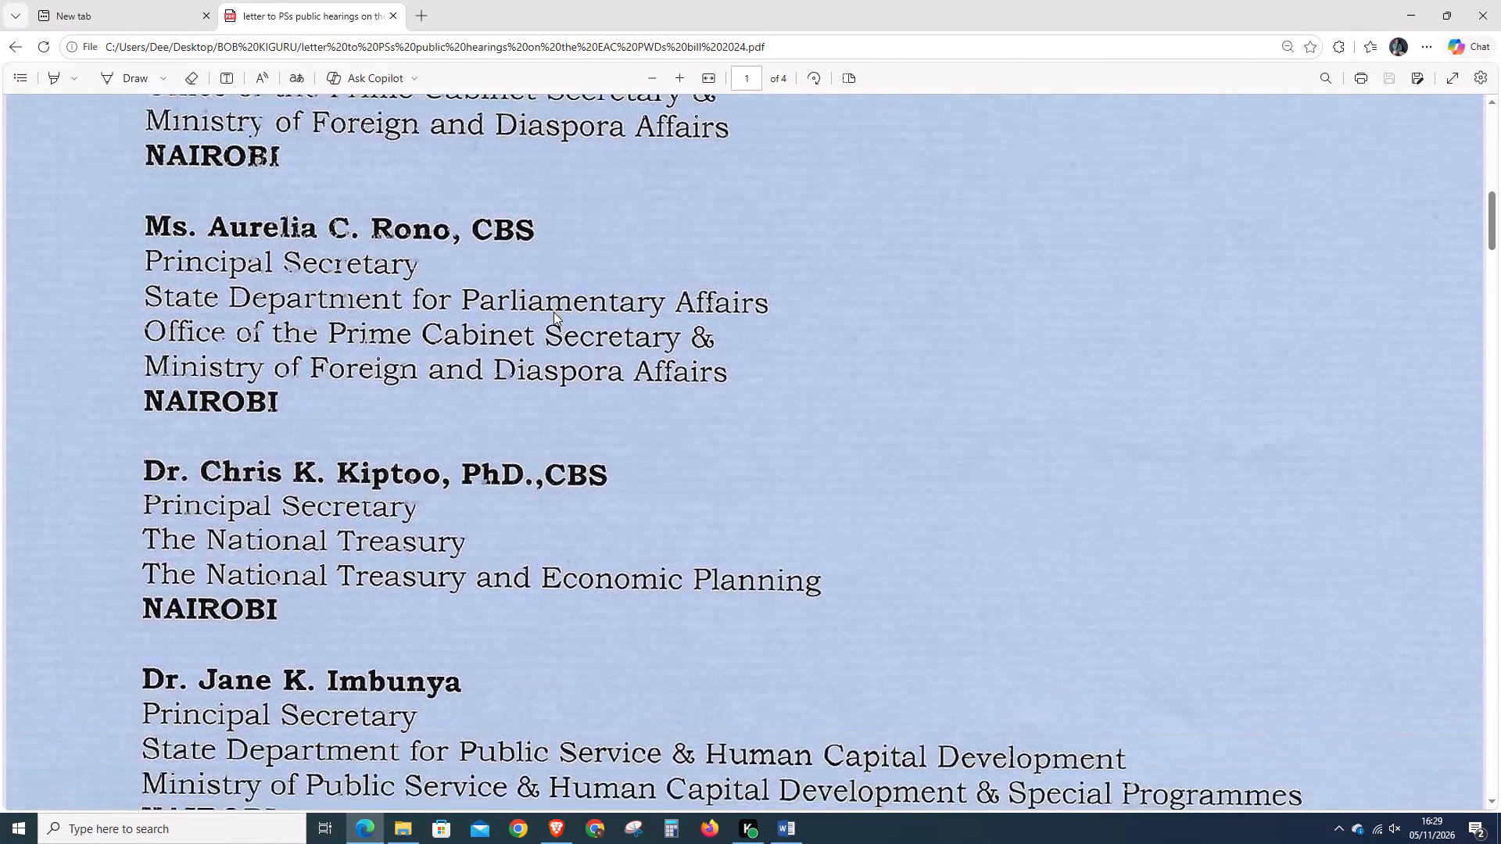
scroll(553, 312, down, 5)
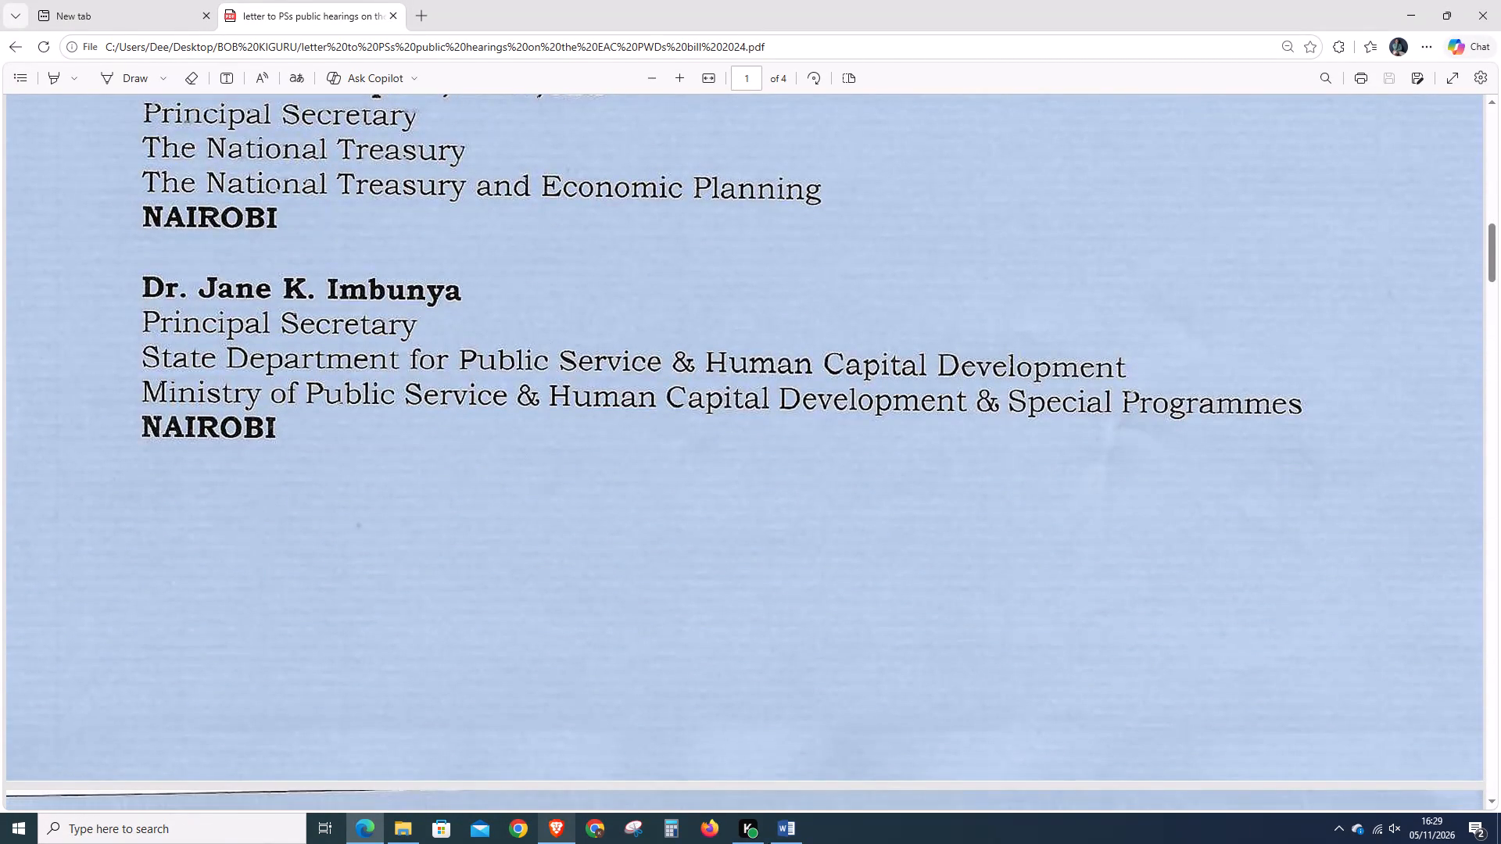
In the draft public-hearings email in Brave, add the Public Service department's info address to the To recipients.
click(568, 827)
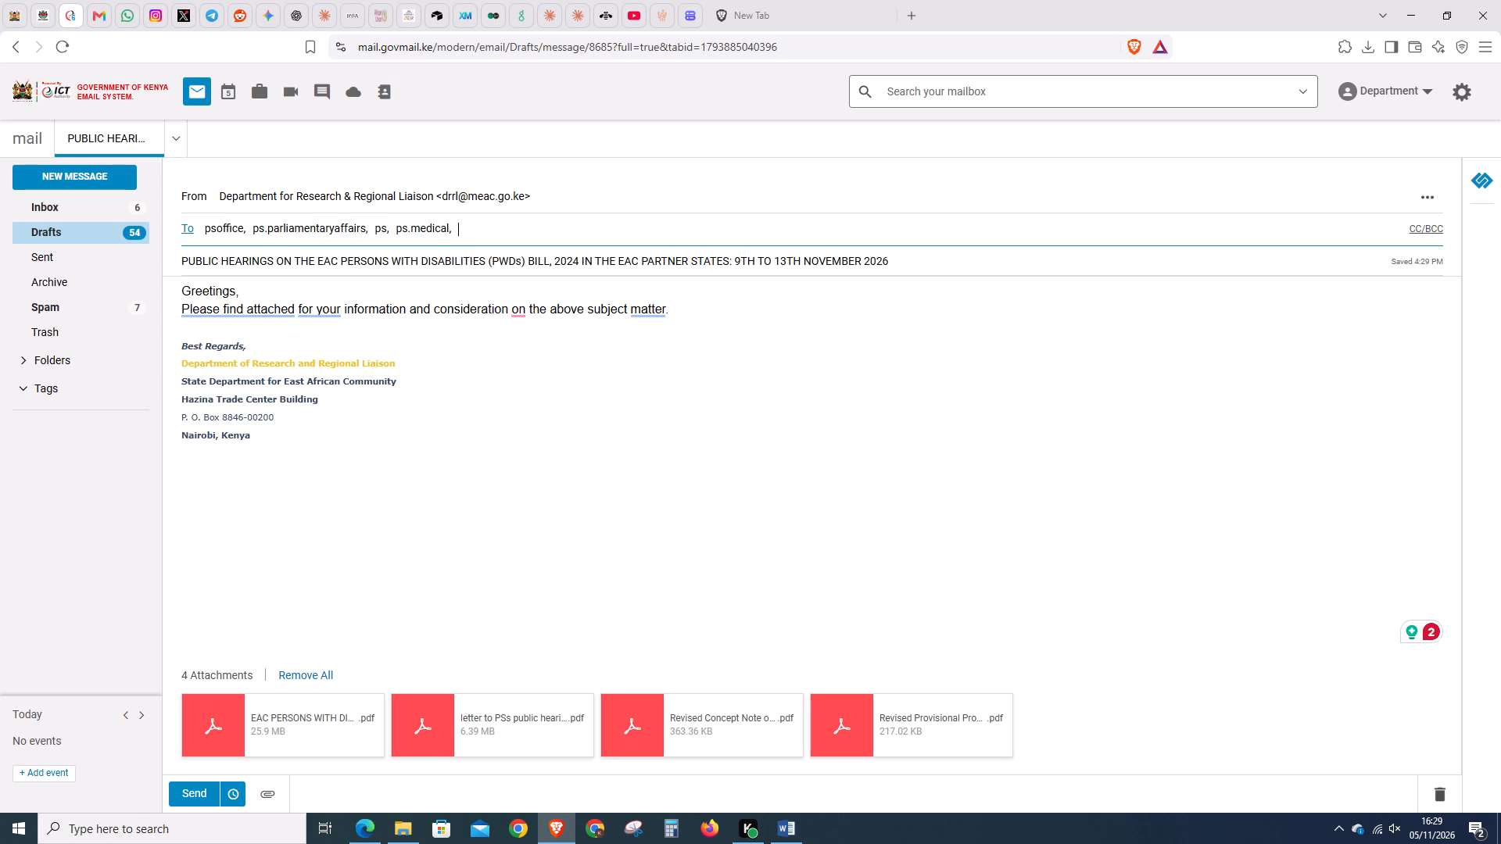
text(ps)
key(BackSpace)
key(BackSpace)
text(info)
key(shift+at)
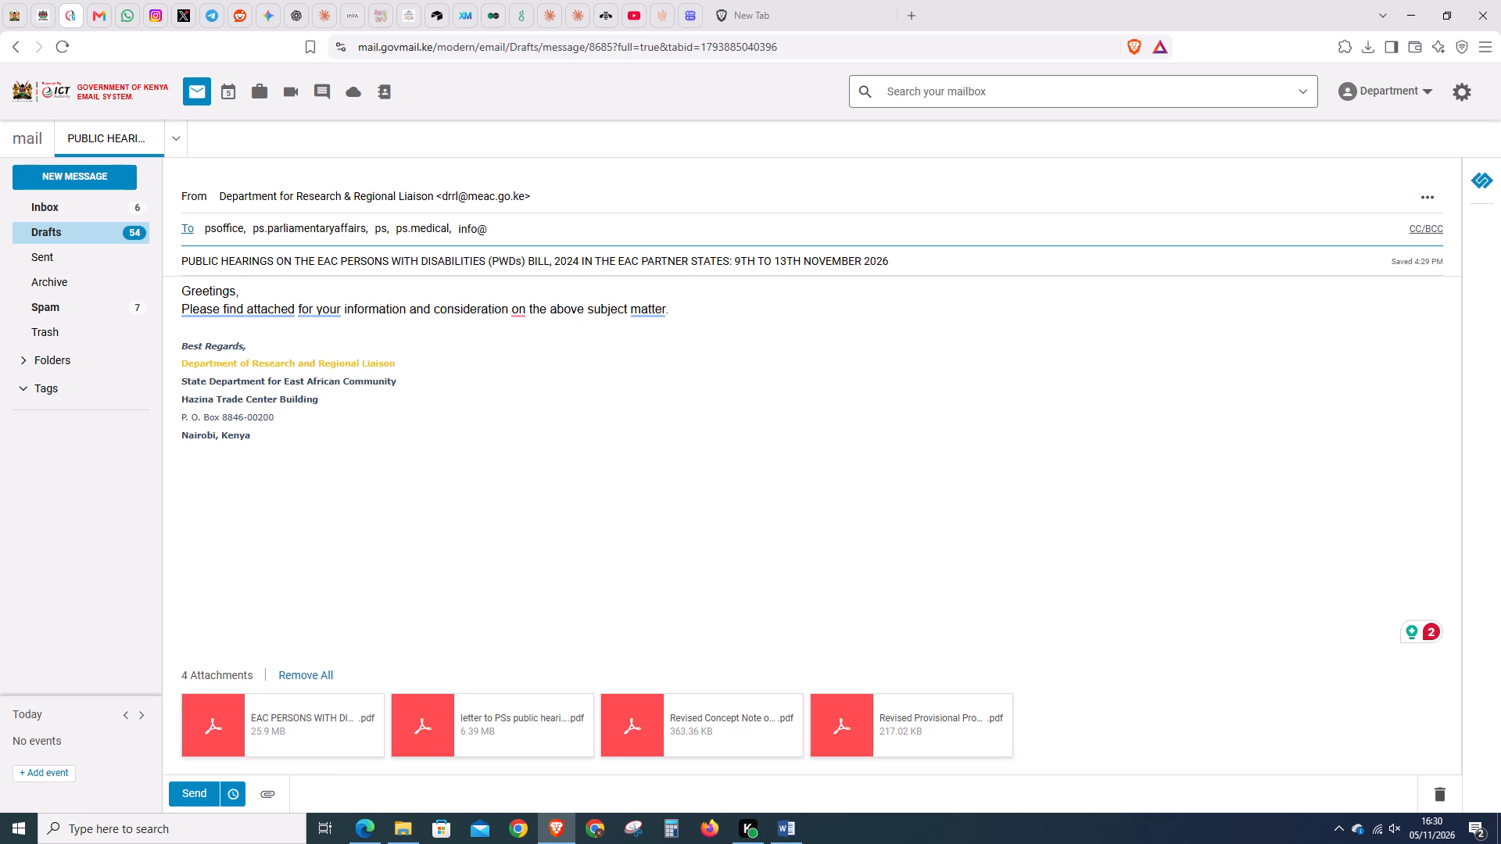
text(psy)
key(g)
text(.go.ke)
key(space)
Show the Cc and Bcc lines and add the two suggested individual contacts, found with "wanju" and "vodu", as Cc recipients.
click(1413, 231)
click(240, 260)
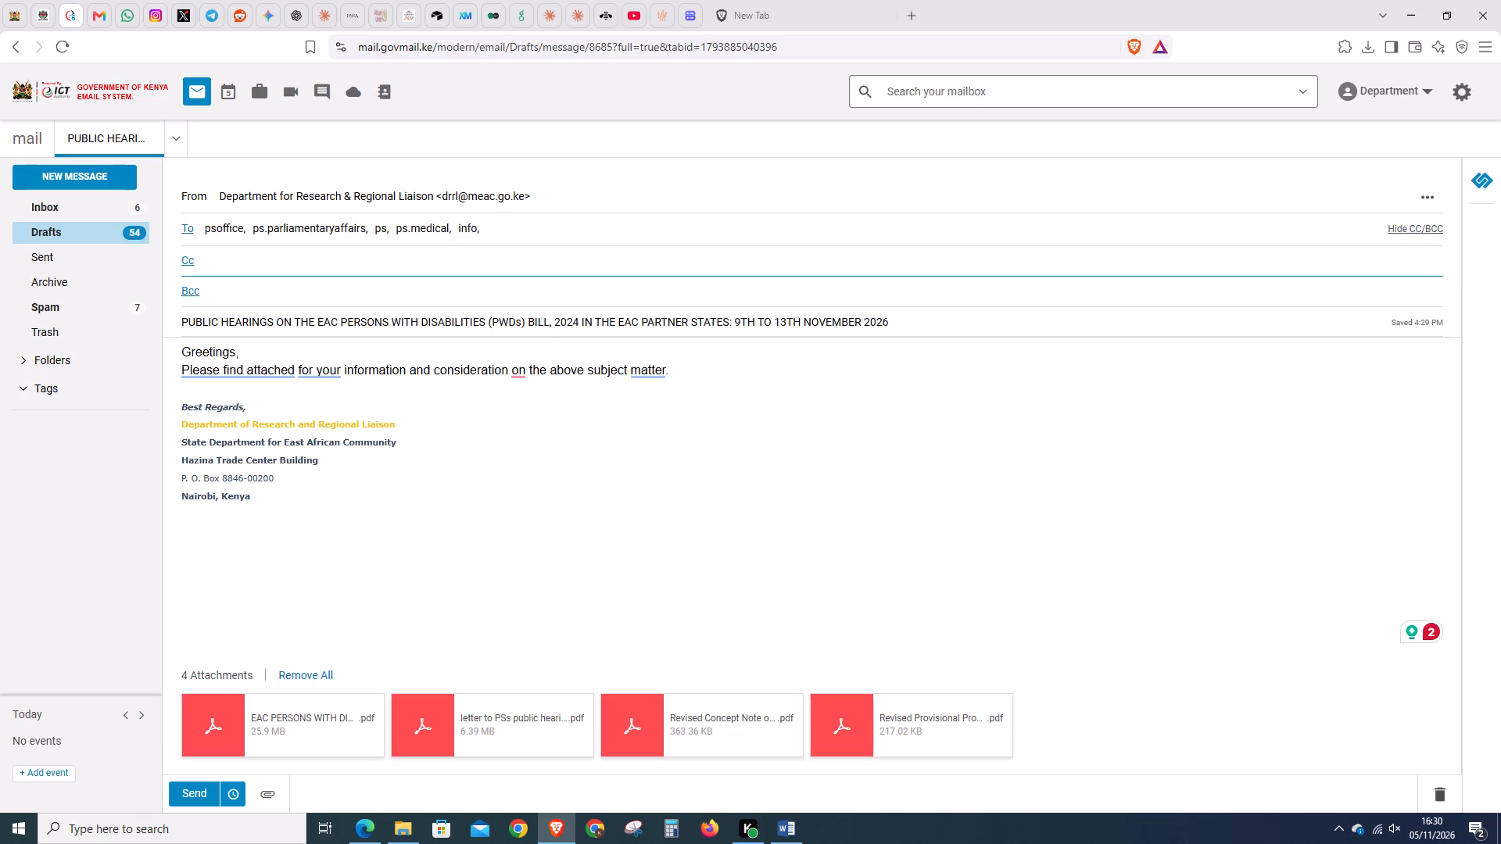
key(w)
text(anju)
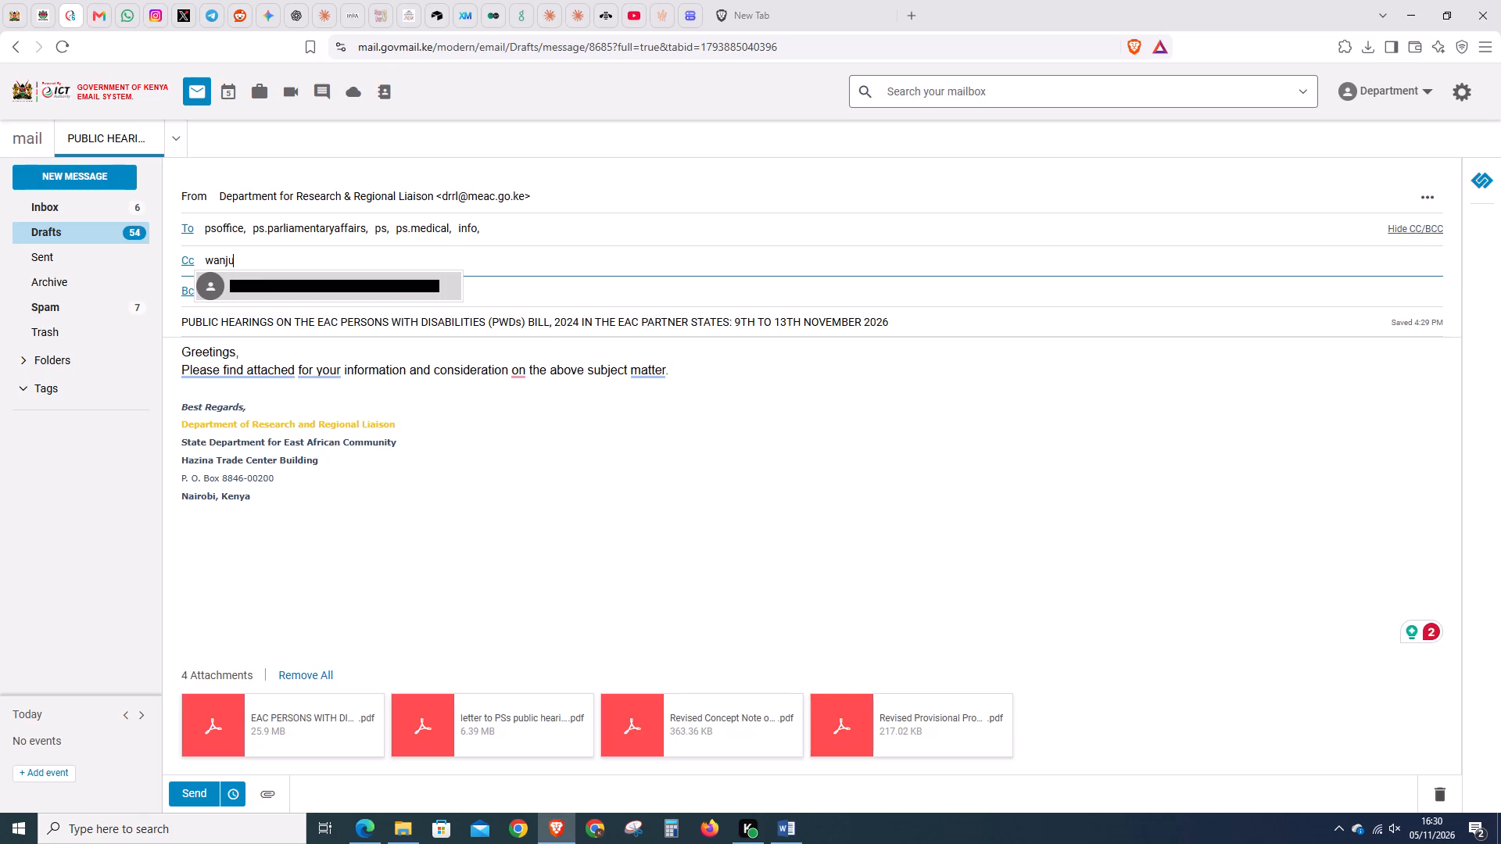
click(267, 277)
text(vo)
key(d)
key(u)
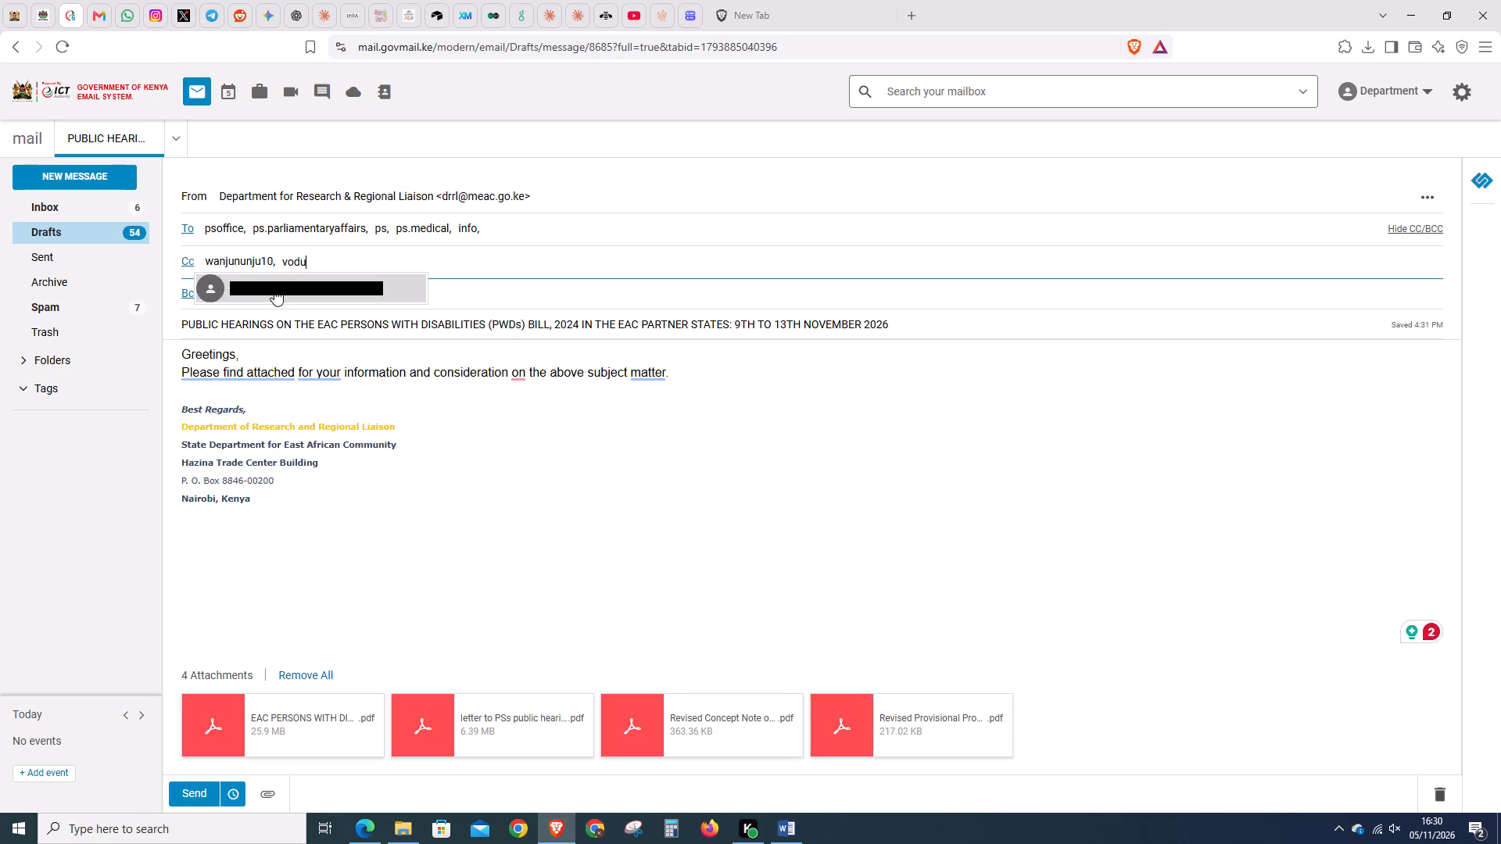
click(280, 291)
Consult page 2 of the PSs letter and add the Labour principal secretary's suggested address to the draft's To recipients.
click(500, 224)
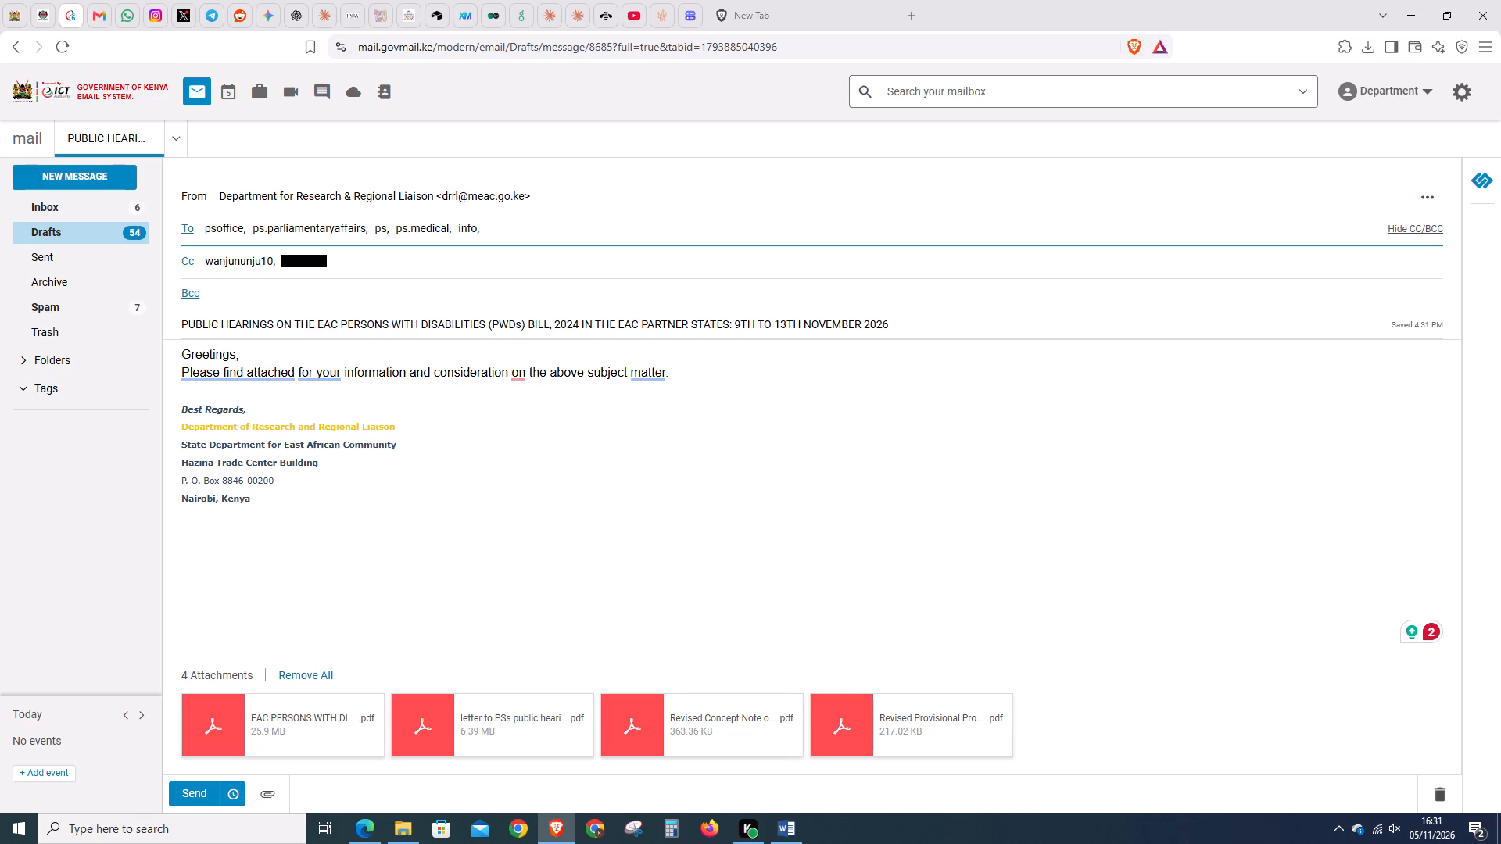
click(342, 828)
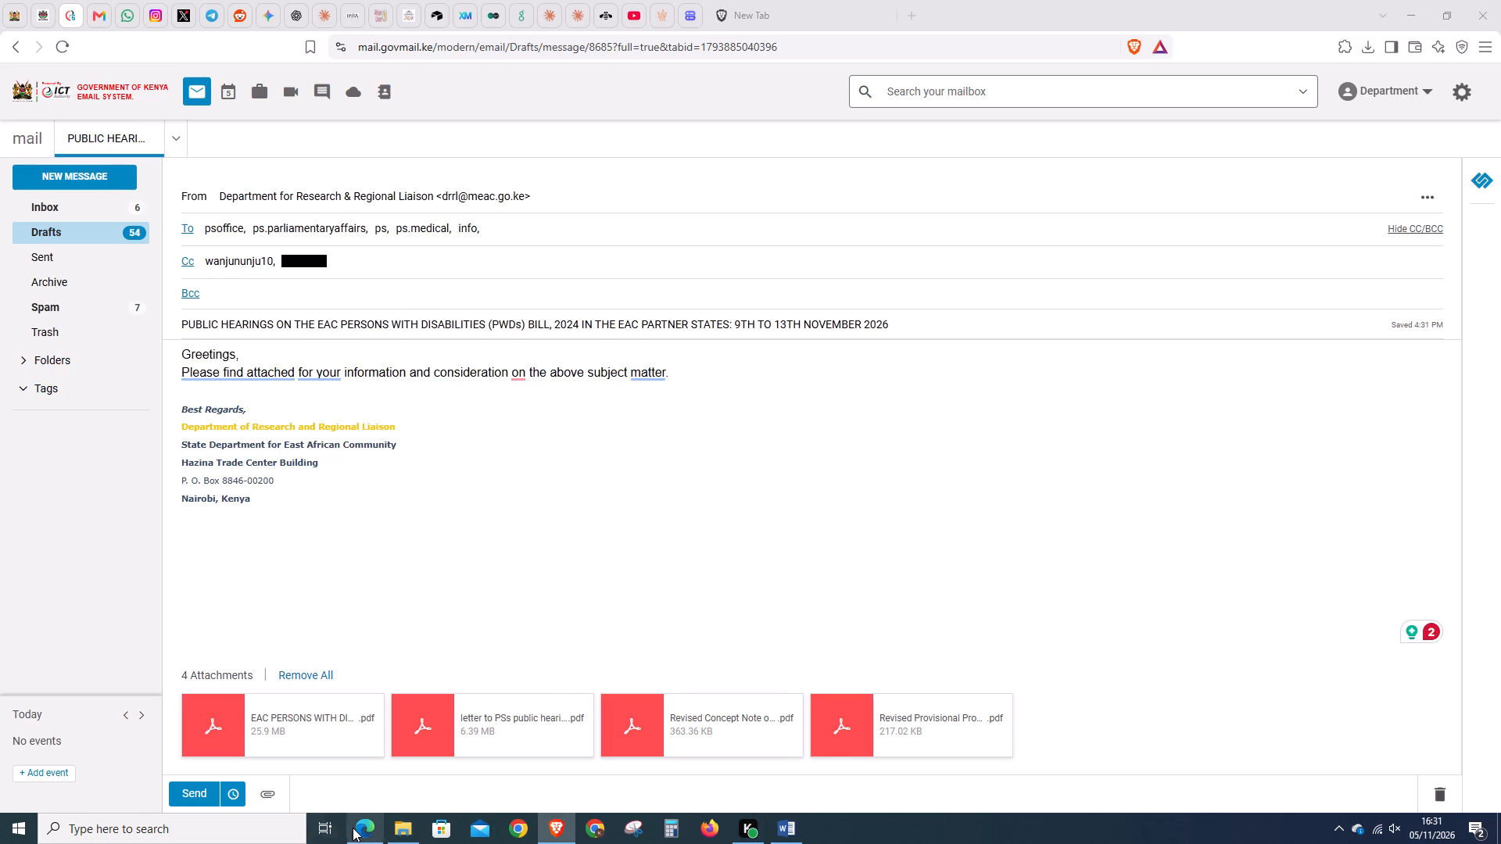
click(356, 828)
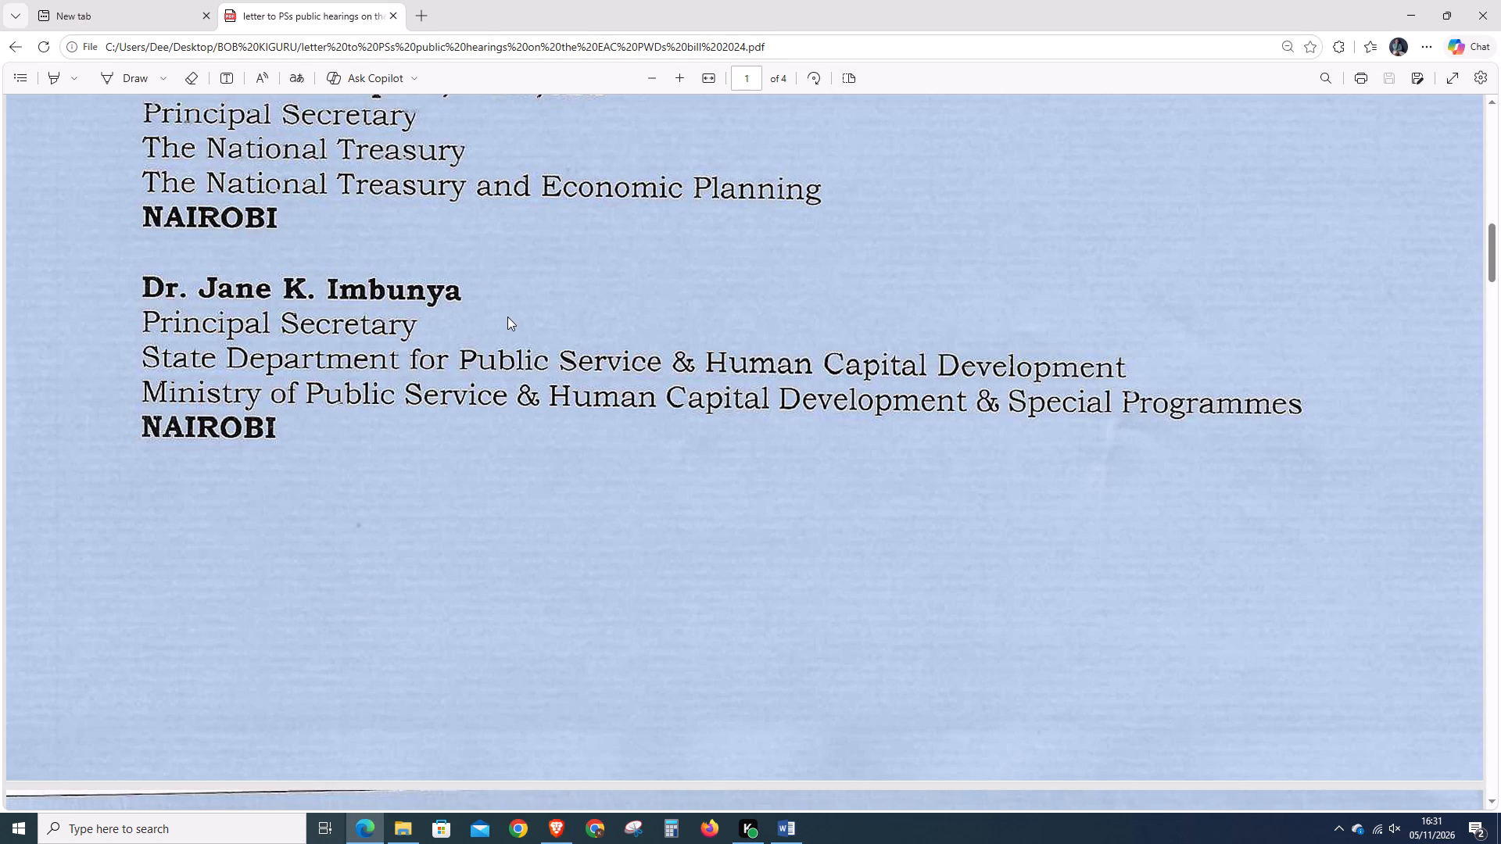
scroll(507, 316, down, 9)
scroll(510, 317, up, 3)
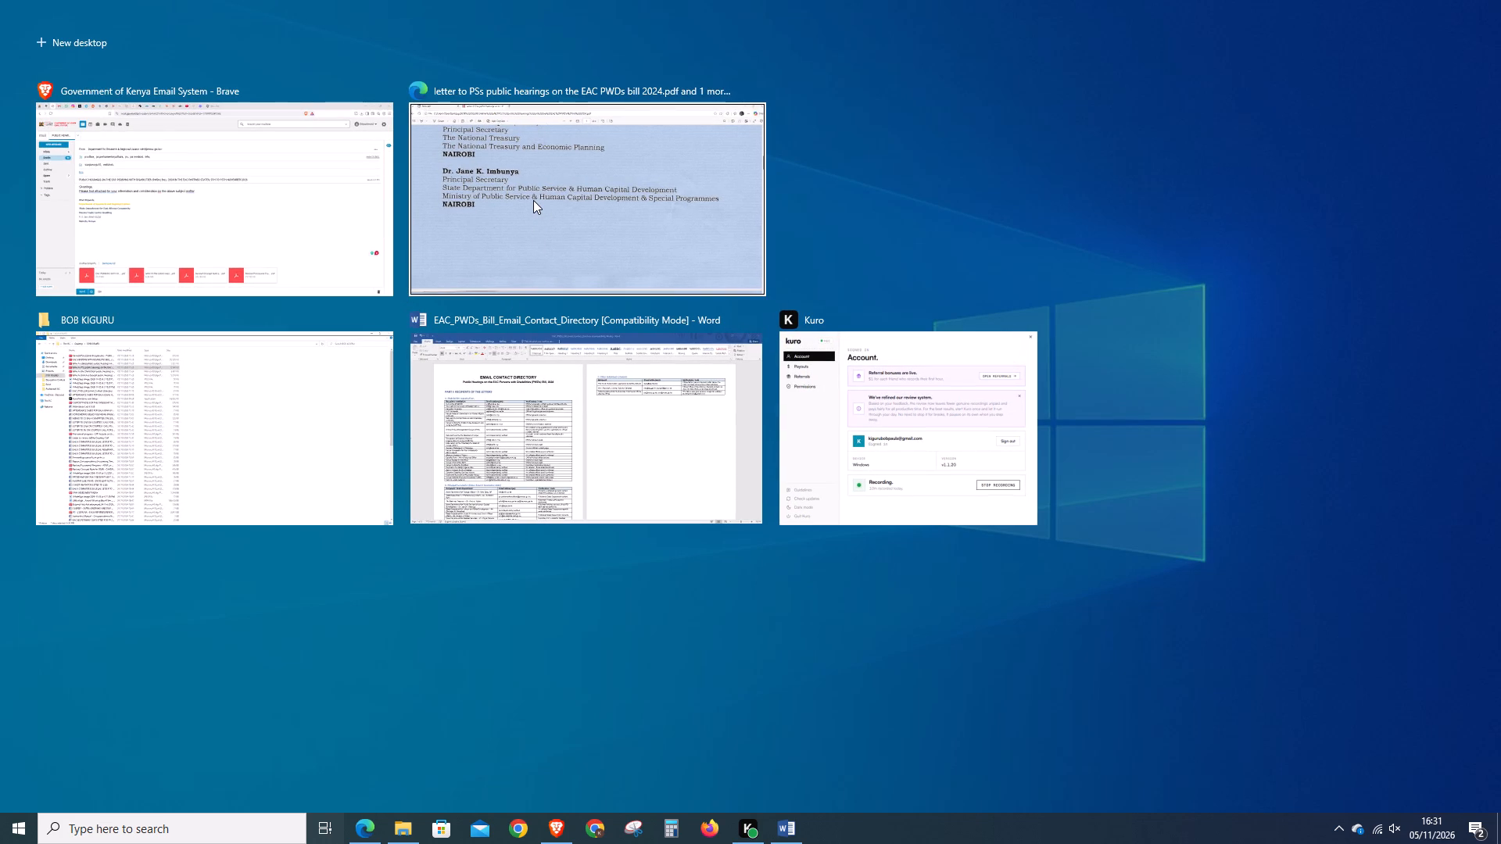
click(533, 200)
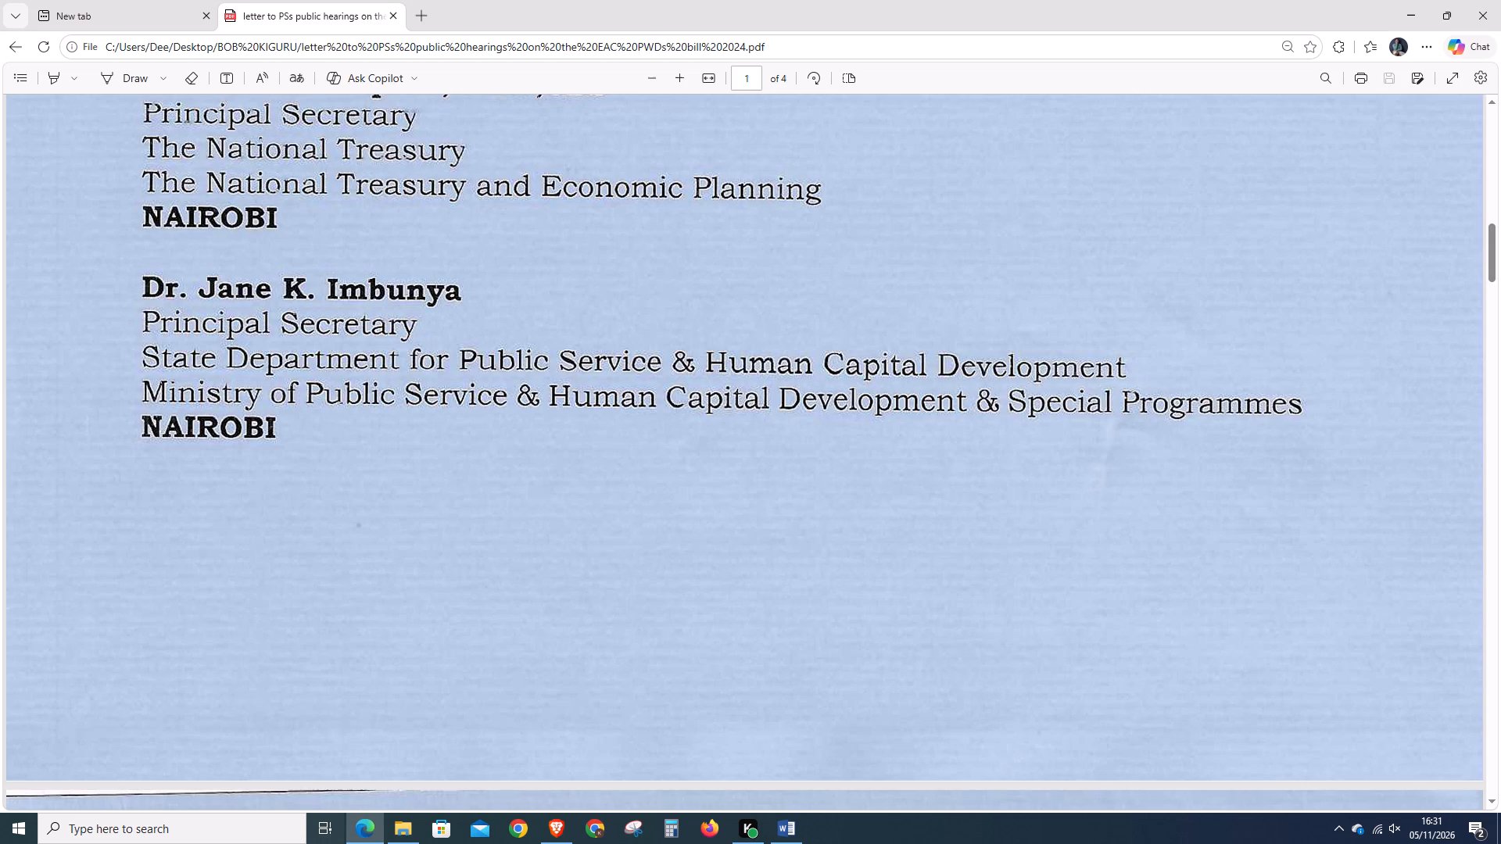
scroll(507, 364, down, 9)
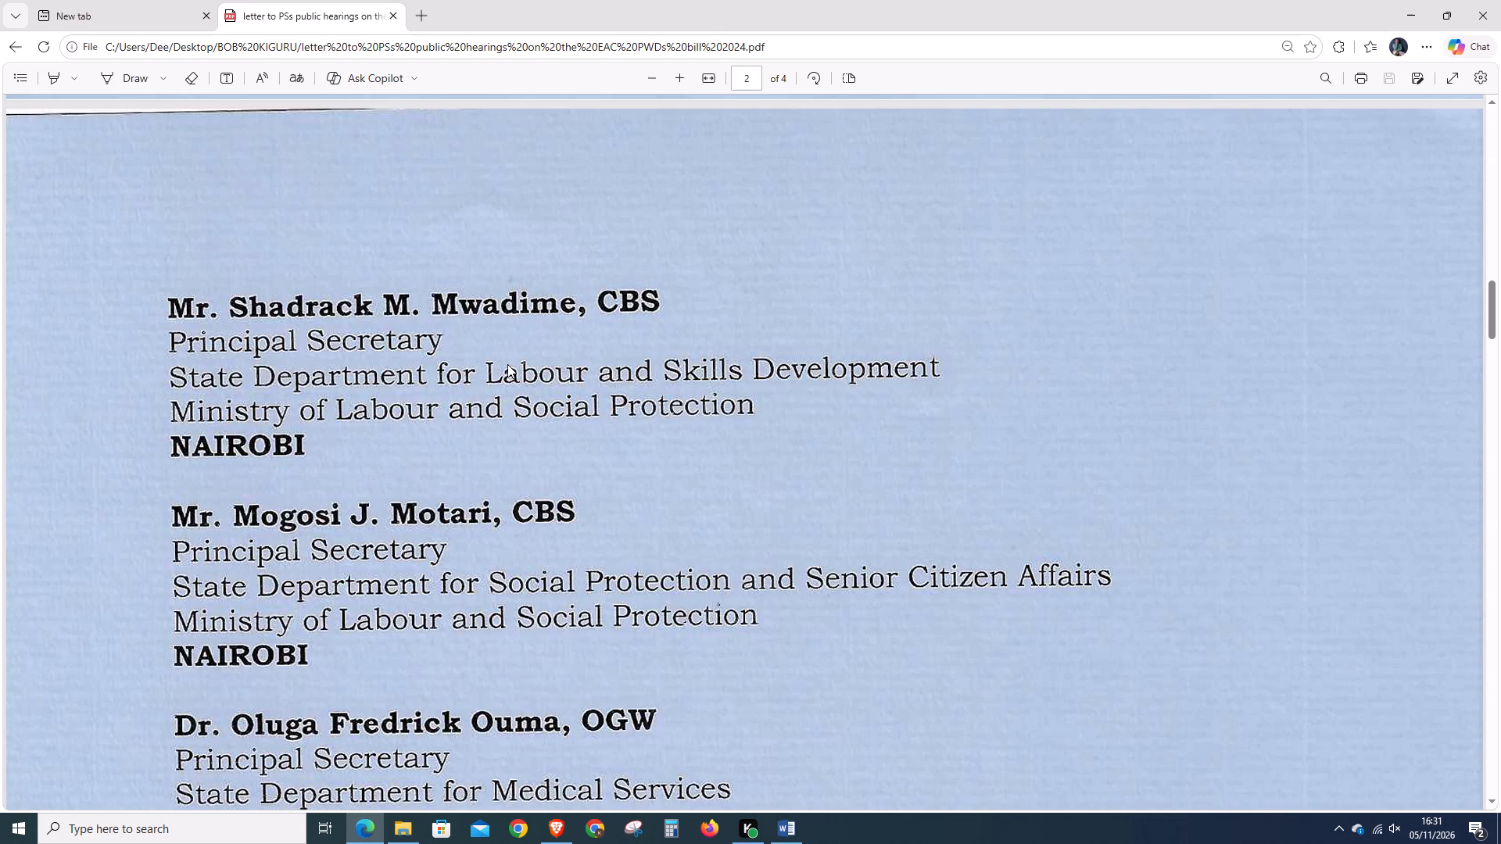
scroll(507, 364, down, 1)
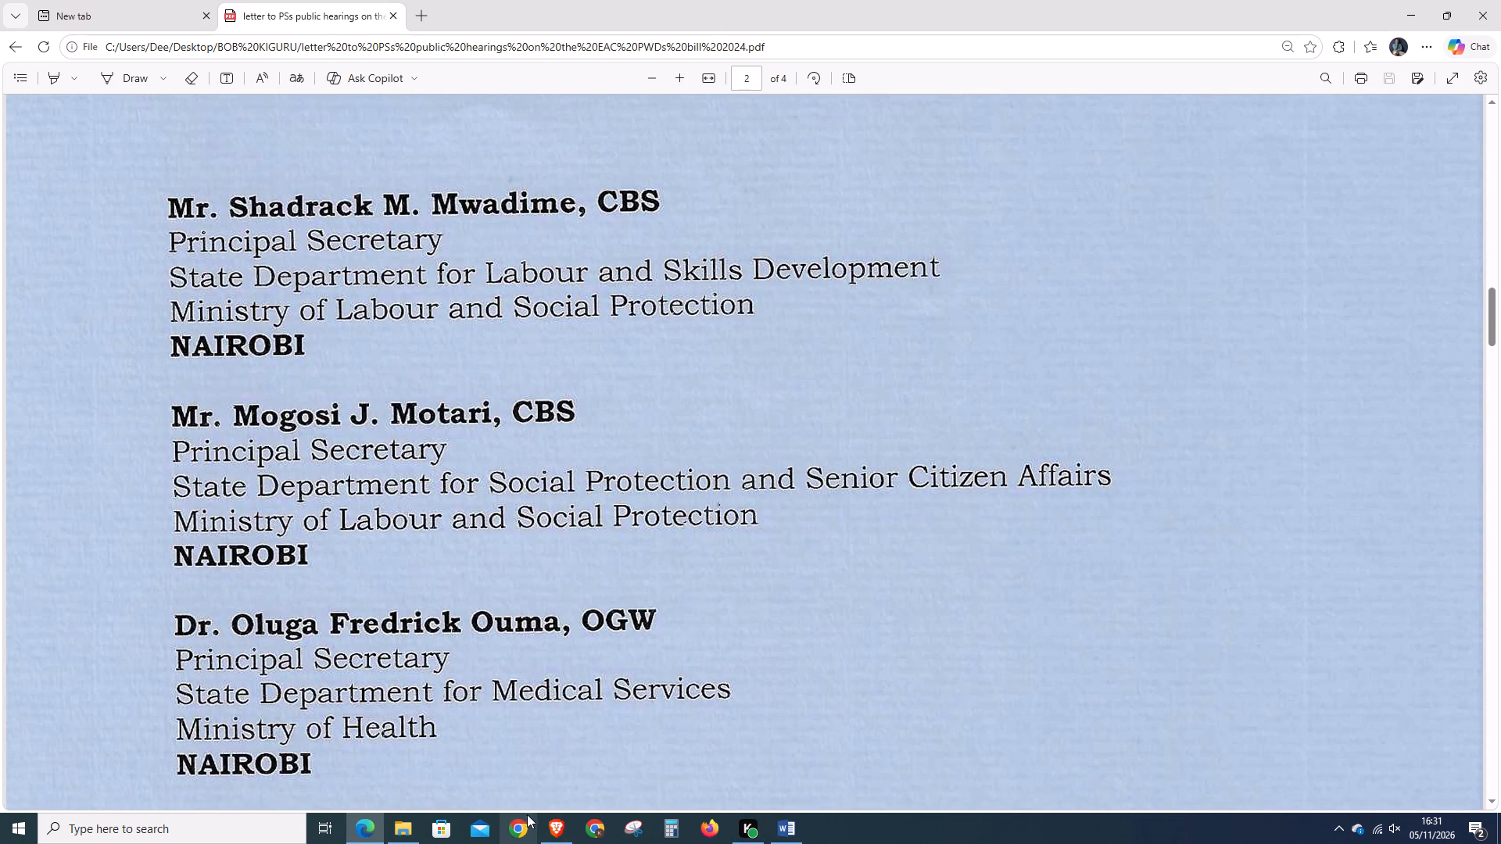
click(554, 835)
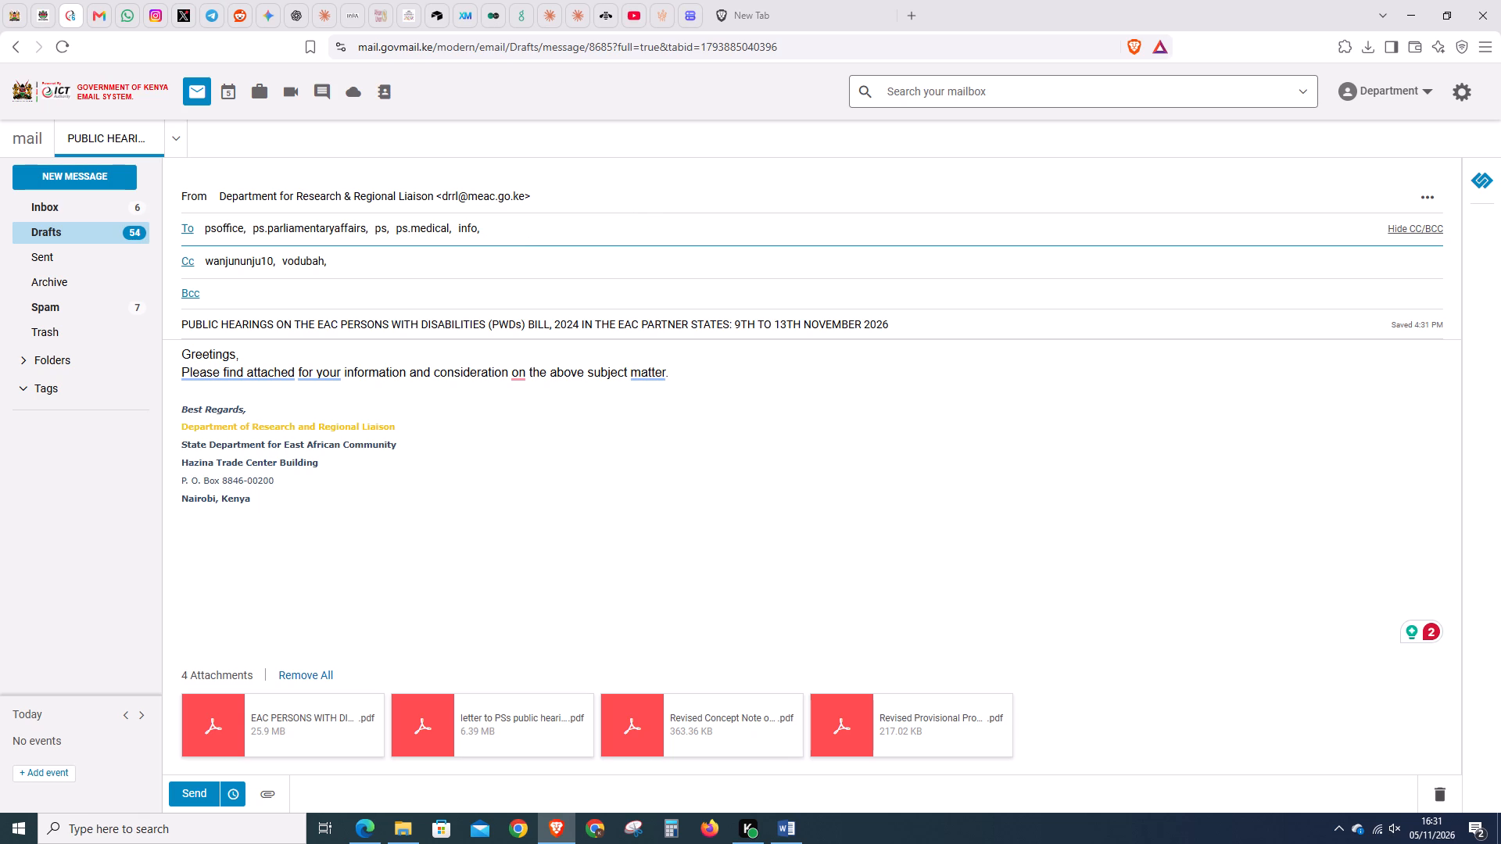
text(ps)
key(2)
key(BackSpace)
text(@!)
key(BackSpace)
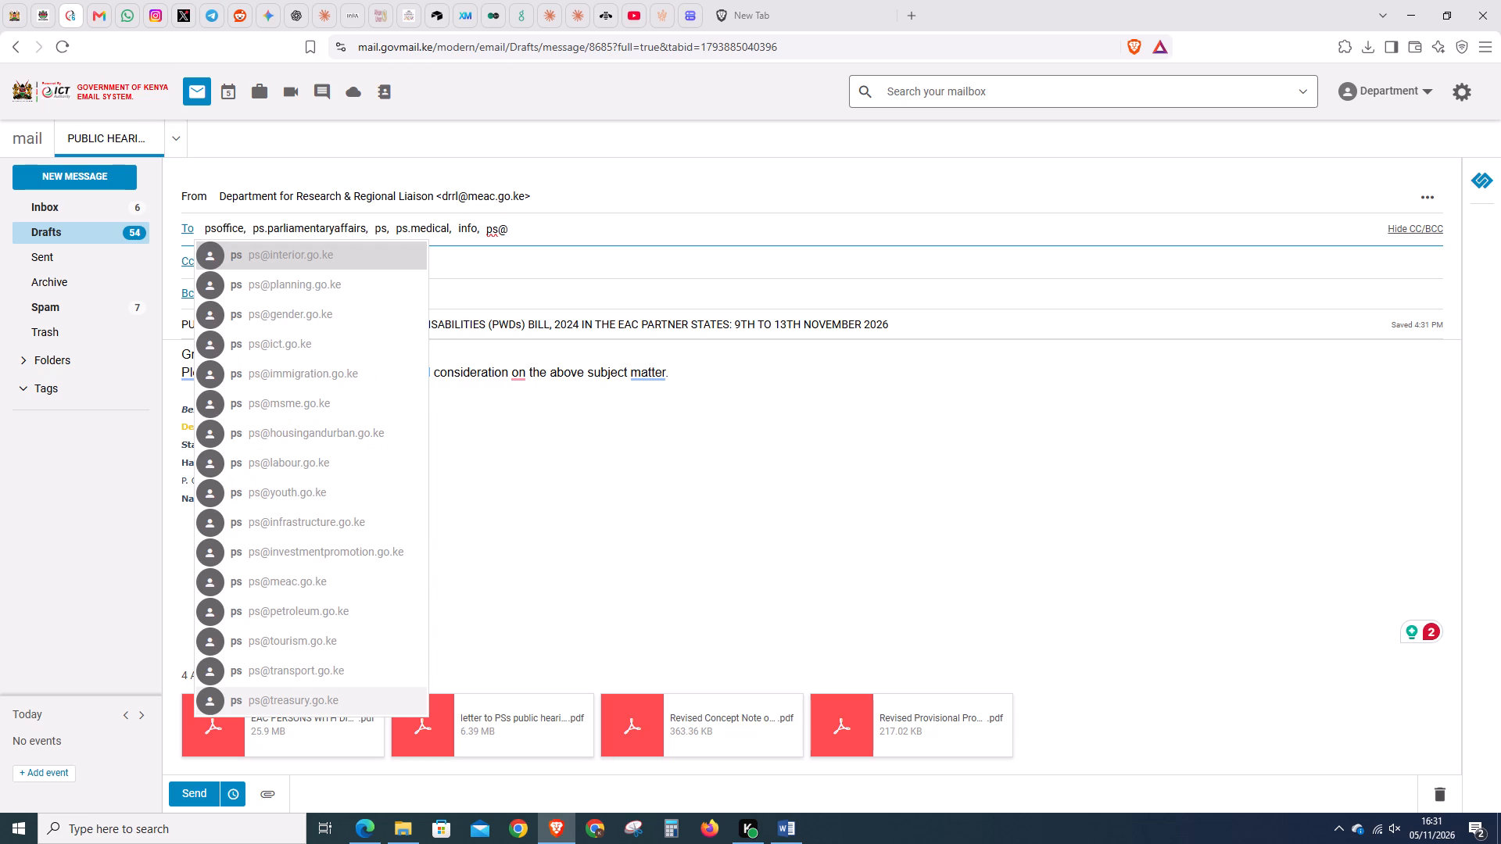
click(278, 462)
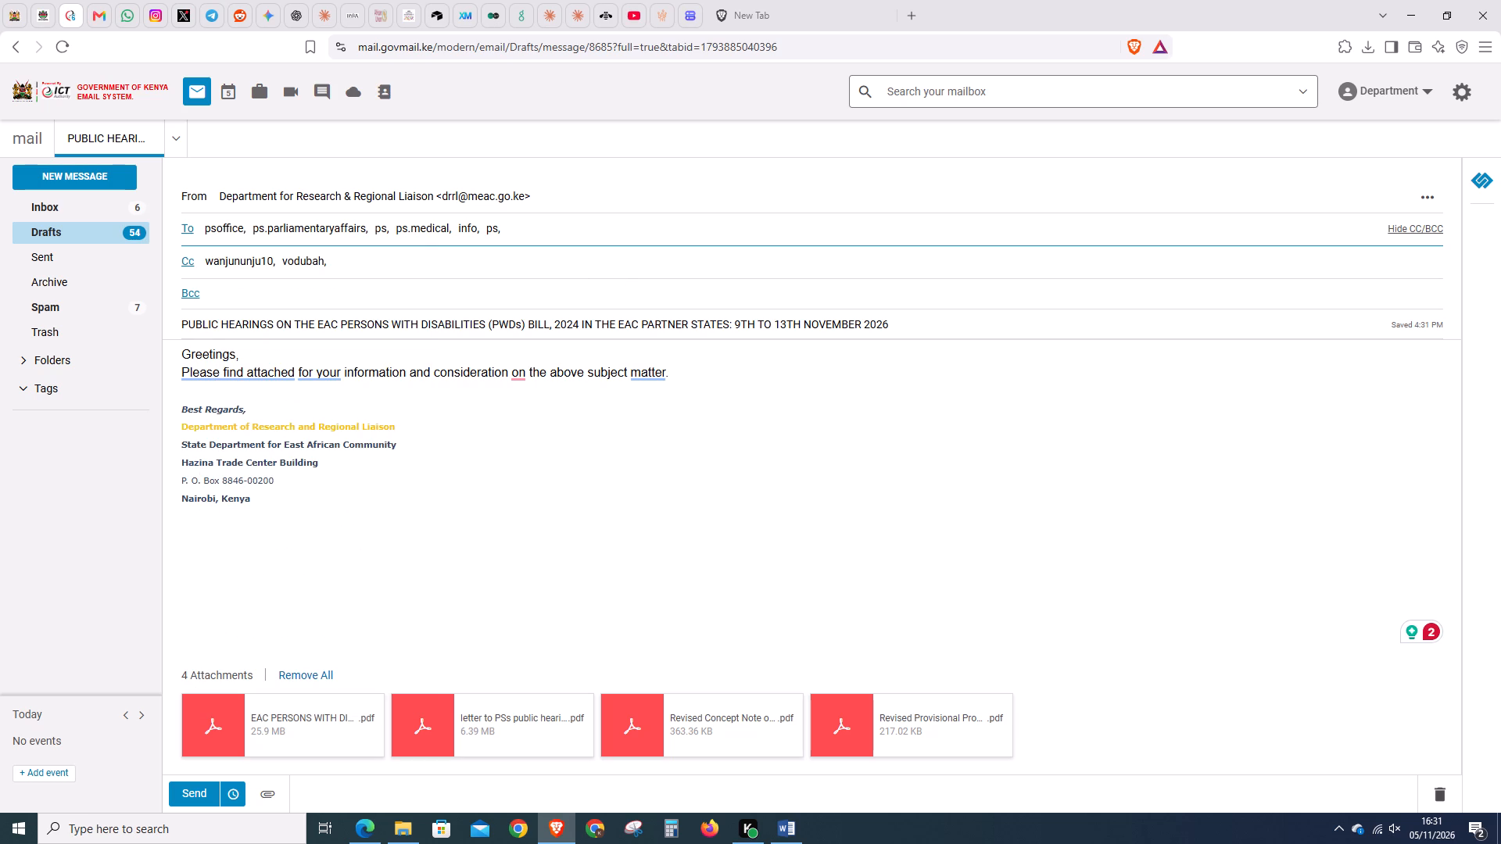
Recheck the PSs letter and add the Social Protection principal secretary's address to the draft's To recipients.
click(374, 835)
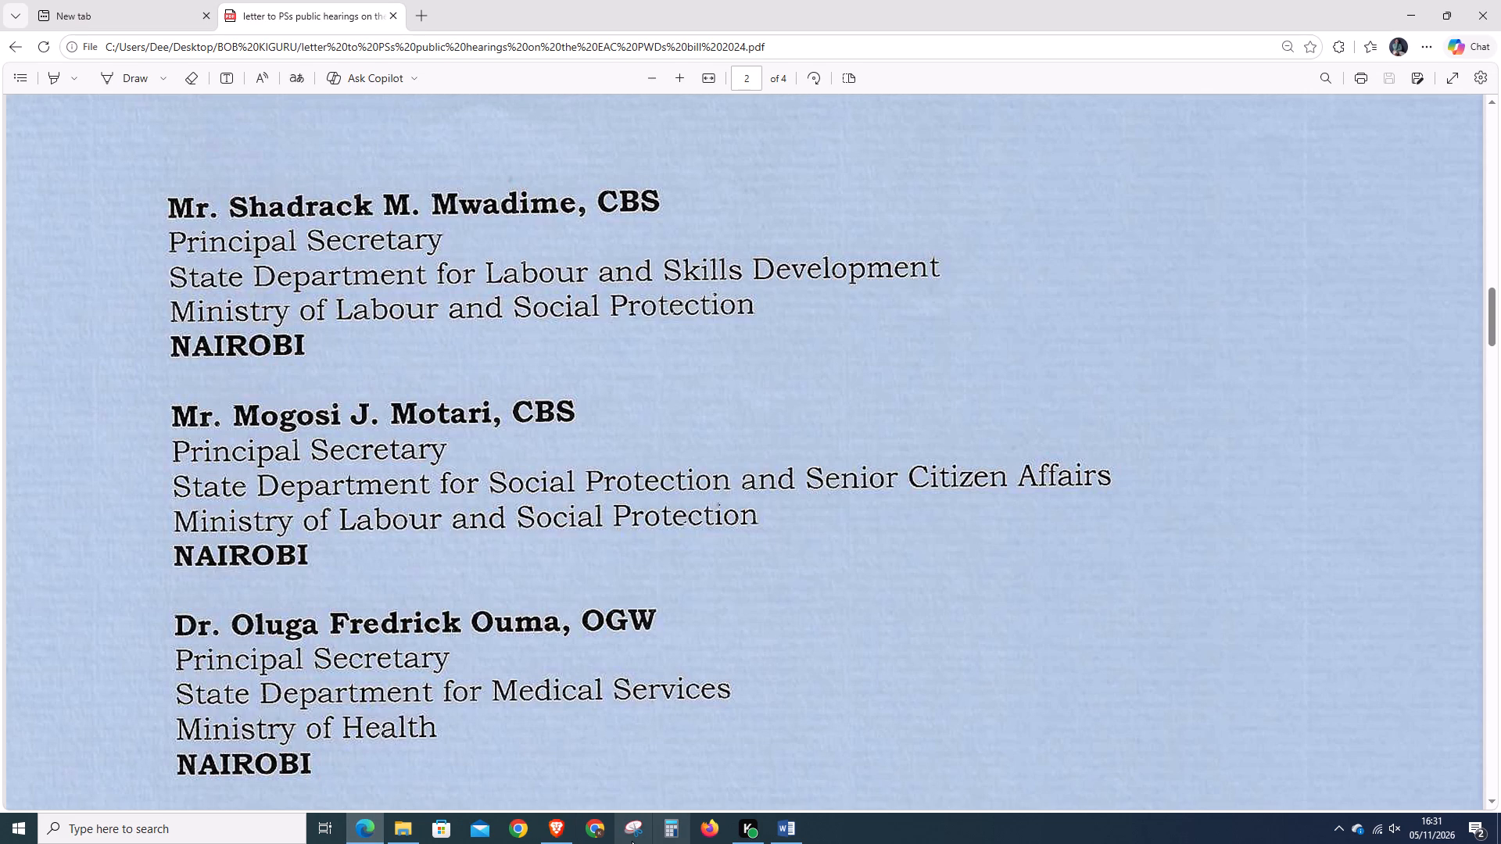
click(557, 835)
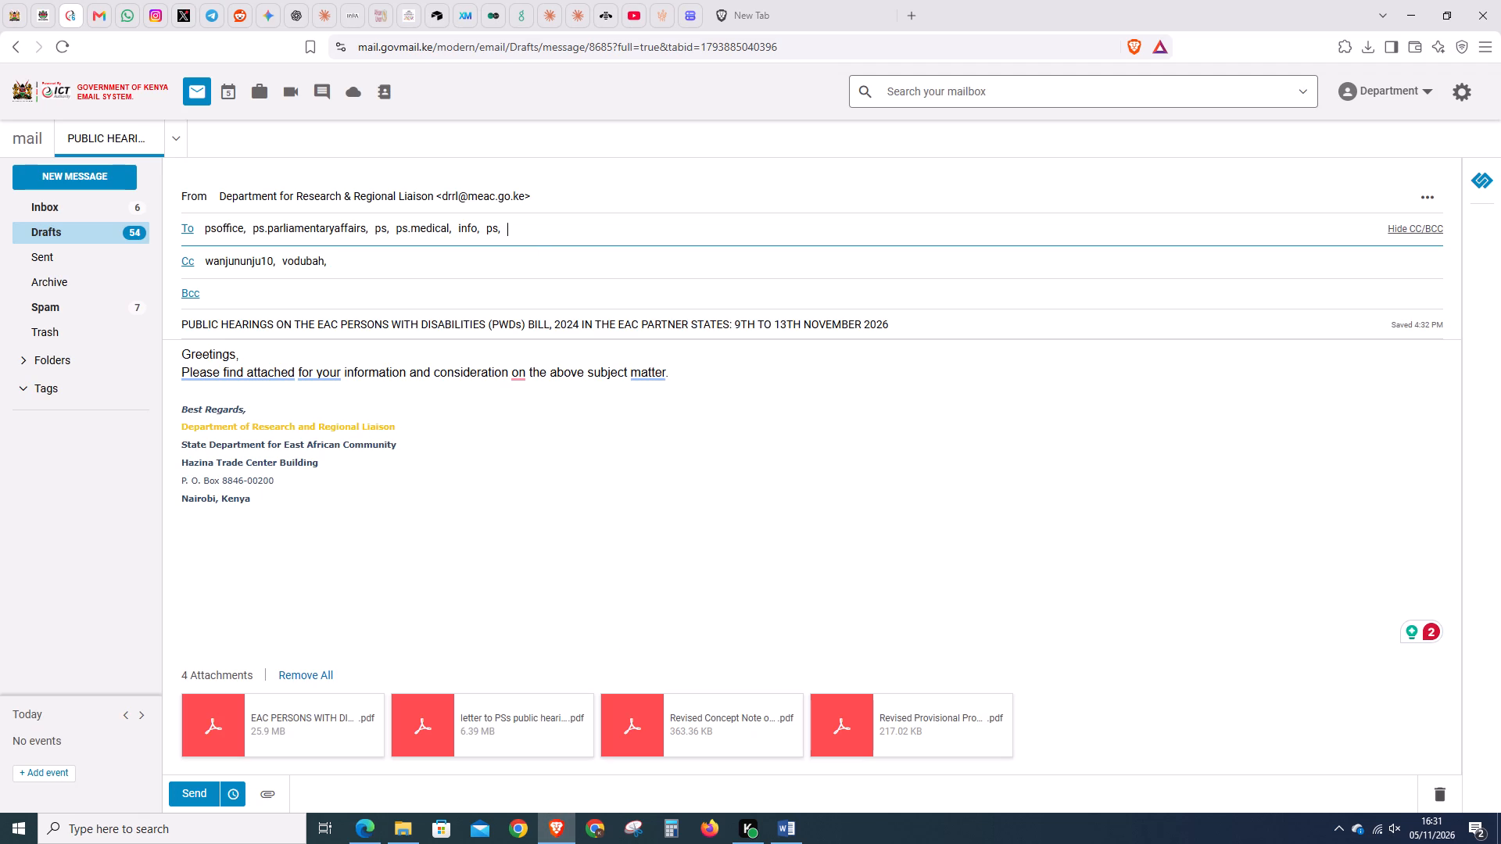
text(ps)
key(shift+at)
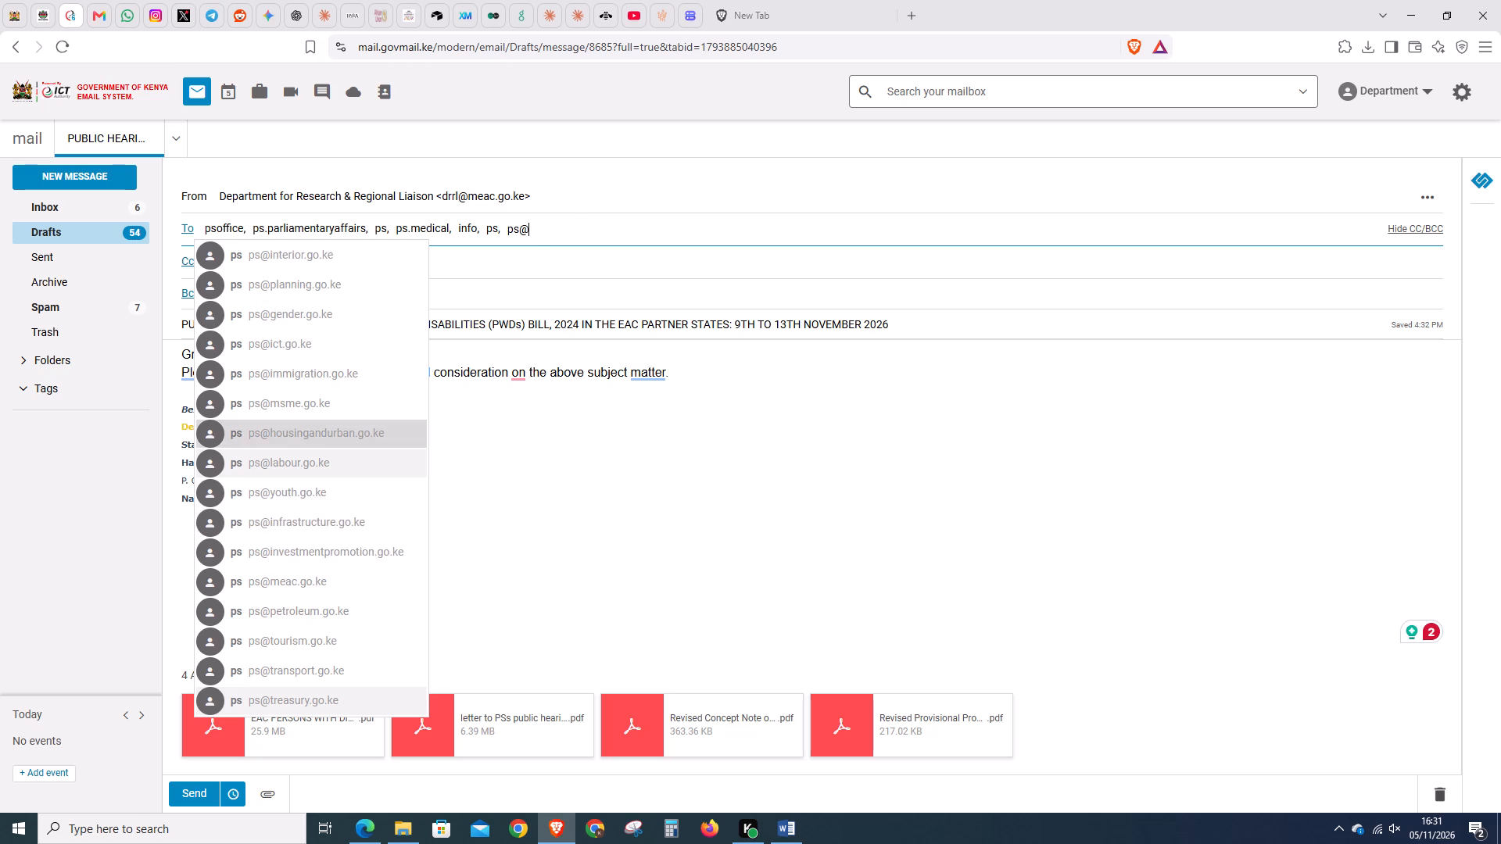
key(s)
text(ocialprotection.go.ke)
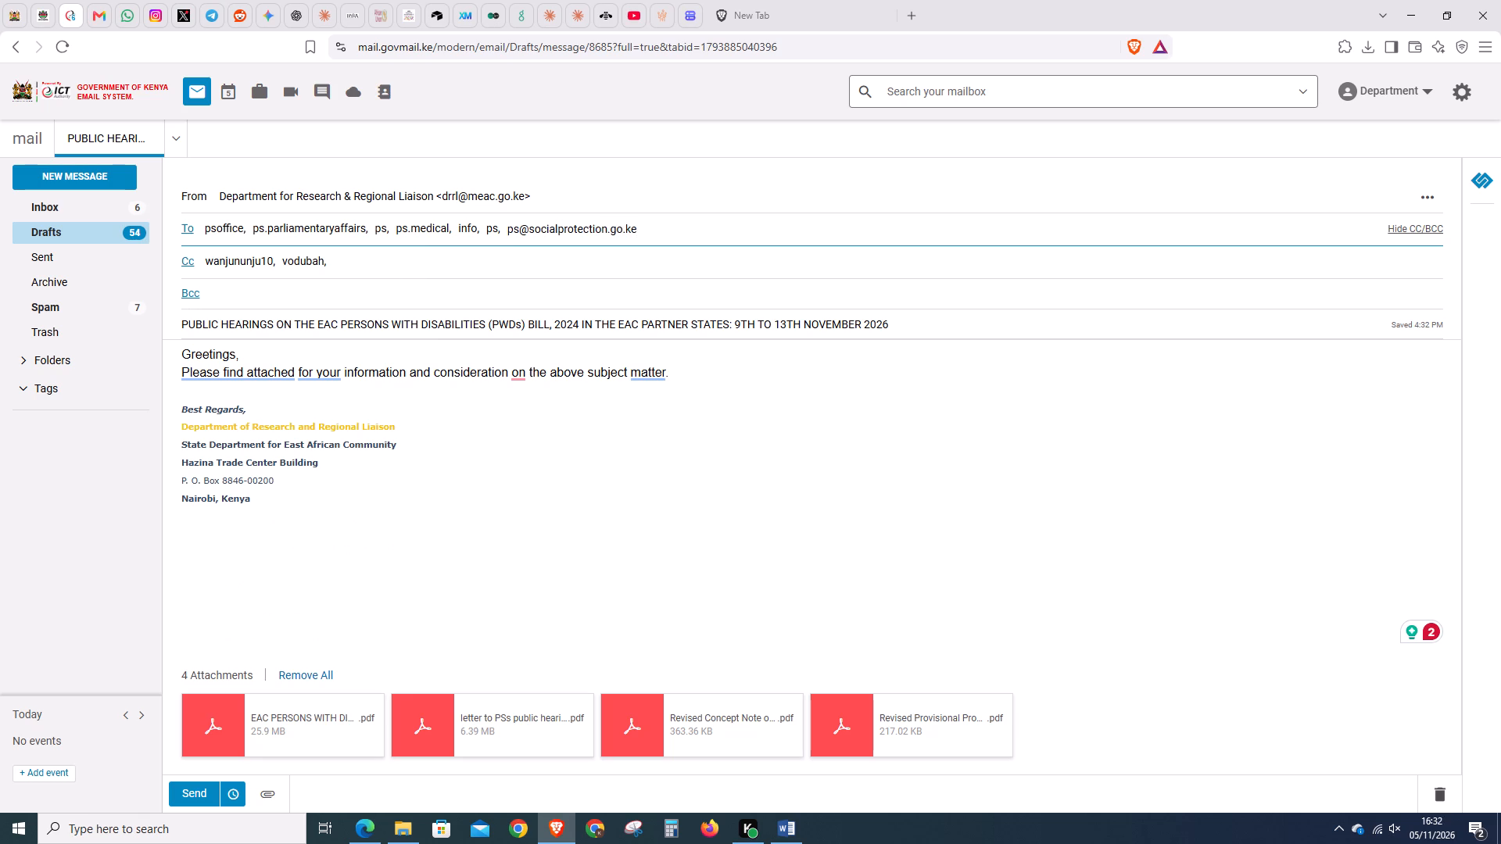
click(370, 270)
click(558, 231)
Check the remaining principal secretaries listed on page 2 of the PSs letter for the next recipients to add.
click(355, 821)
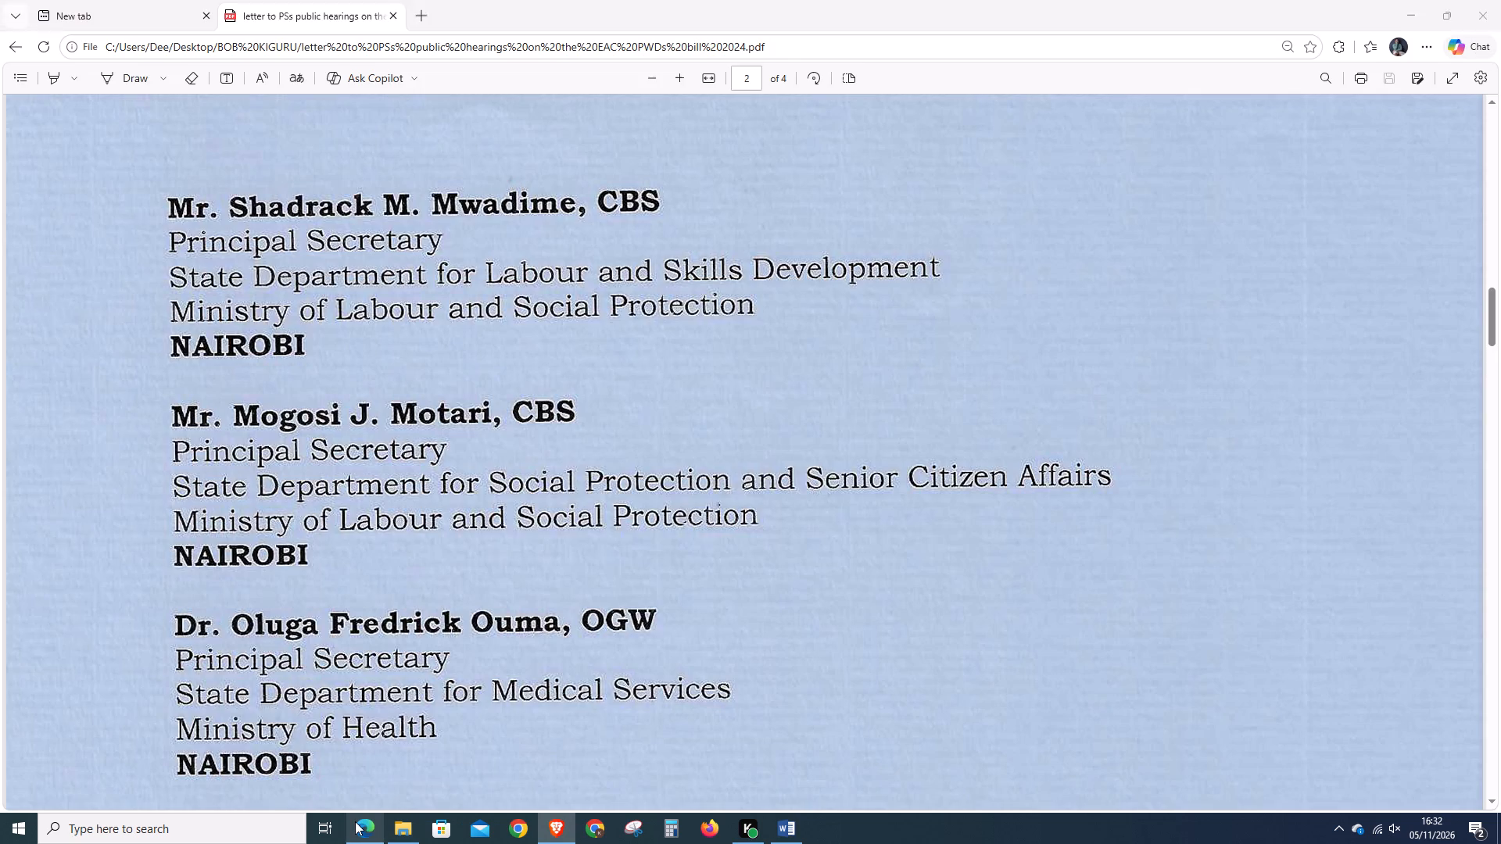
scroll(781, 515, down, 4)
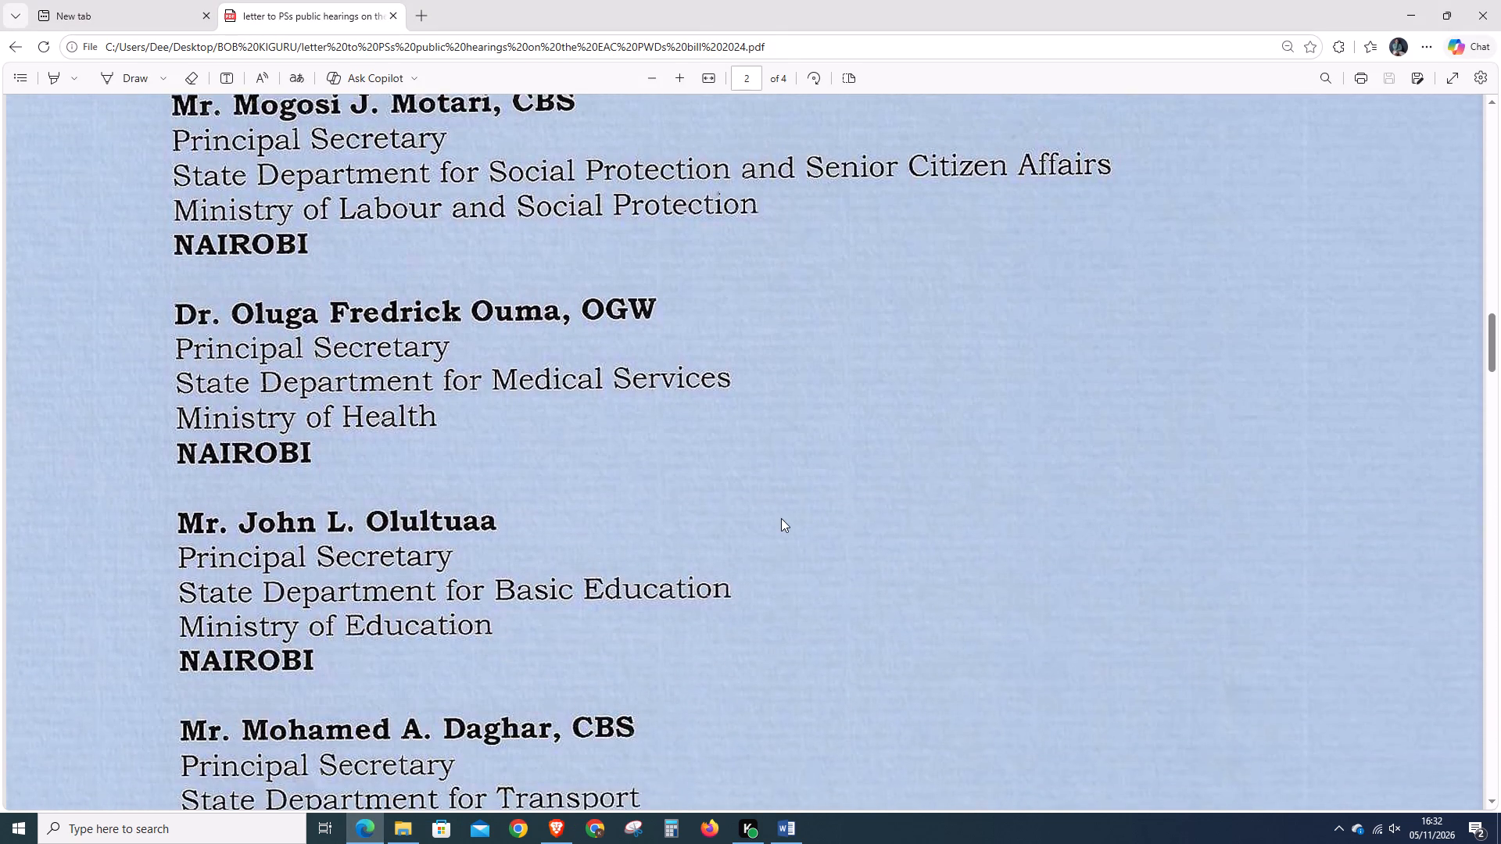
scroll(781, 518, down, 4)
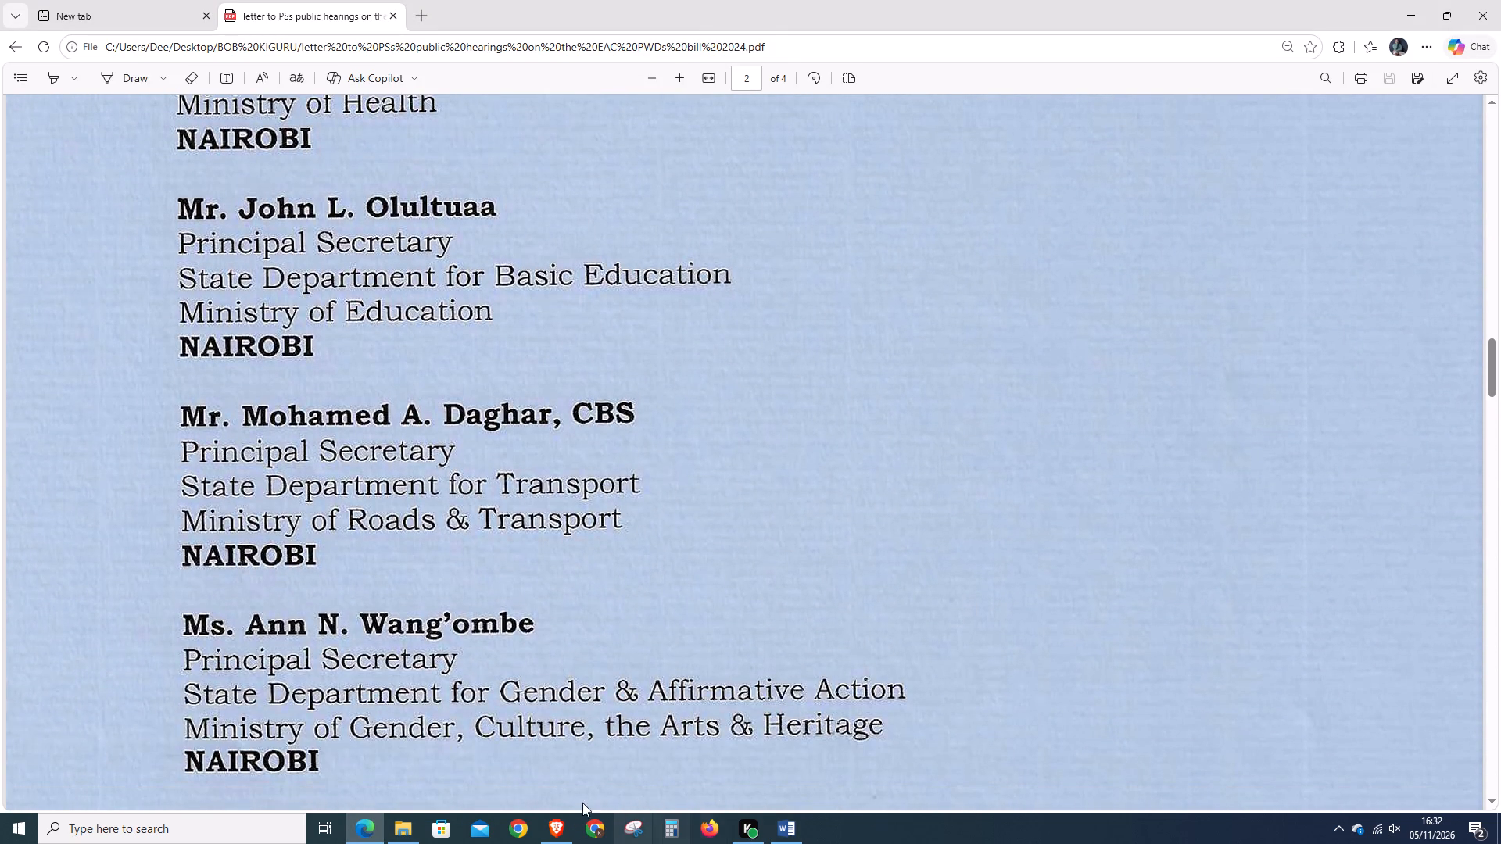
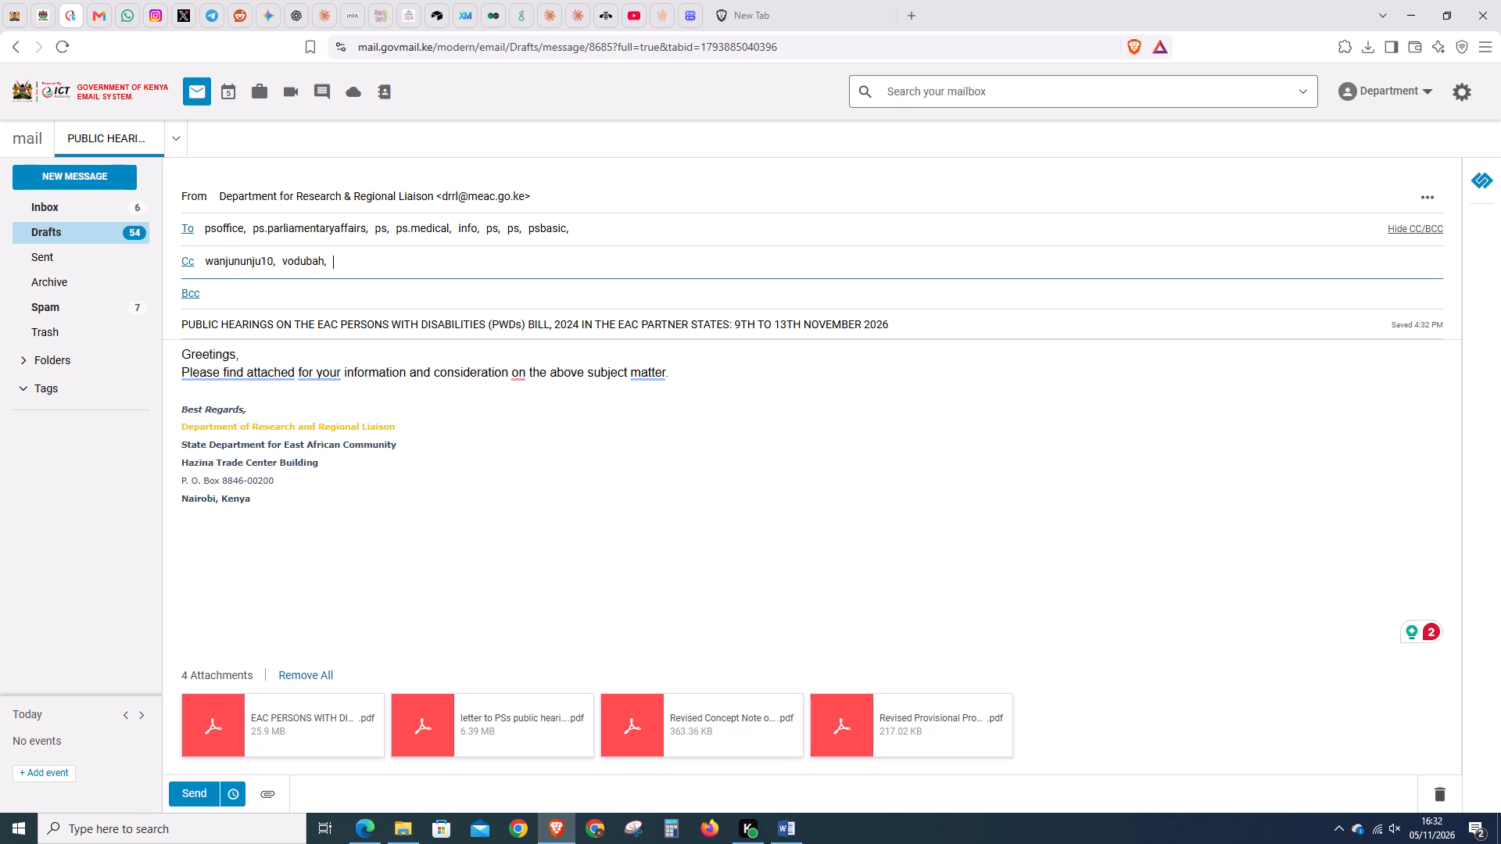
Consult page 2 of the PSs letter and add the Transport and Gender principal secretaries' suggested addresses to the draft's To recipients.
click(646, 226)
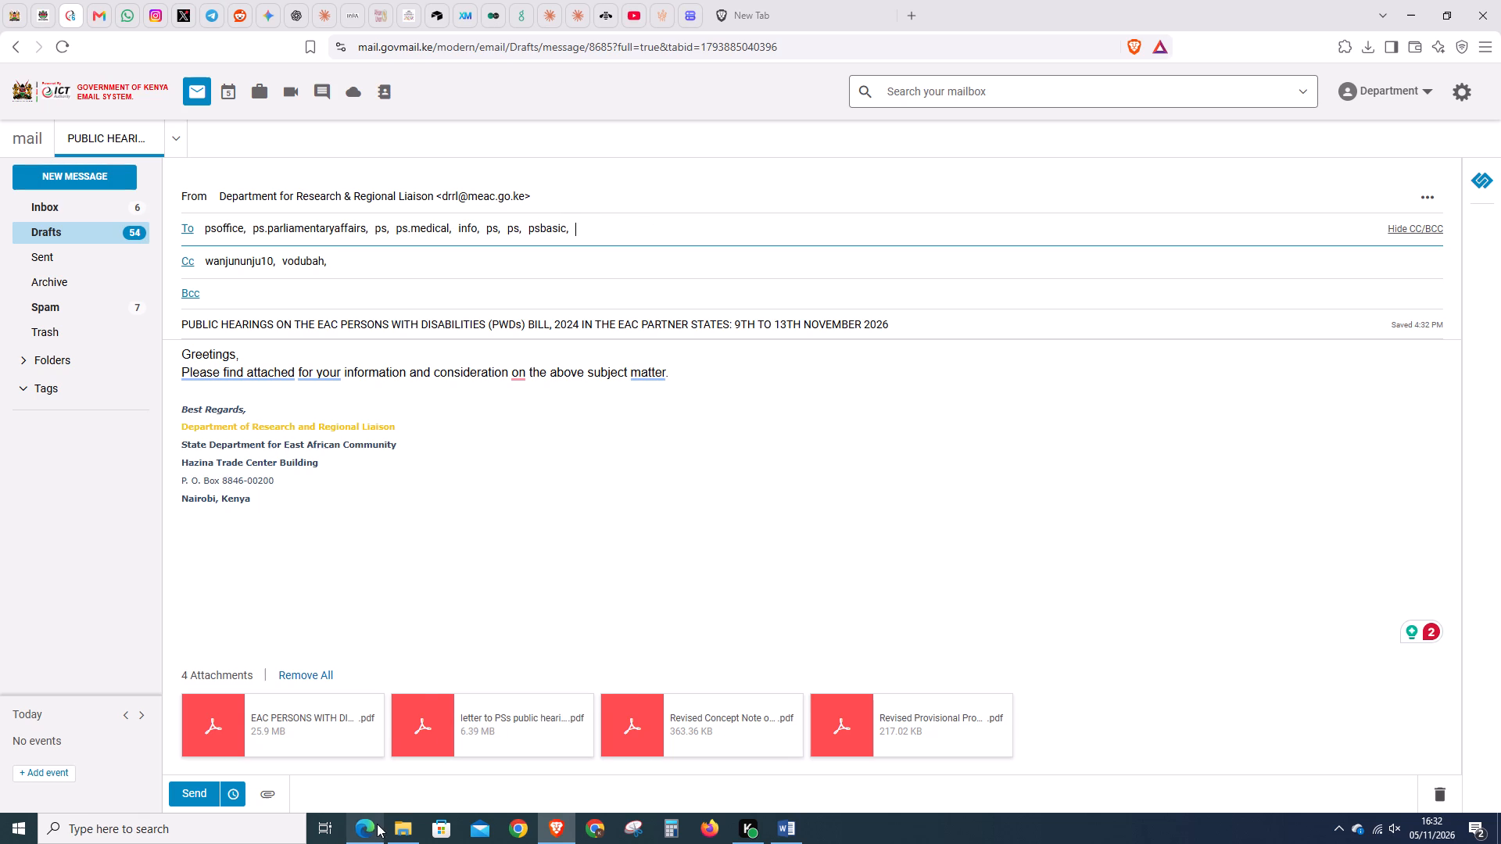
click(377, 824)
scroll(675, 587, down, 3)
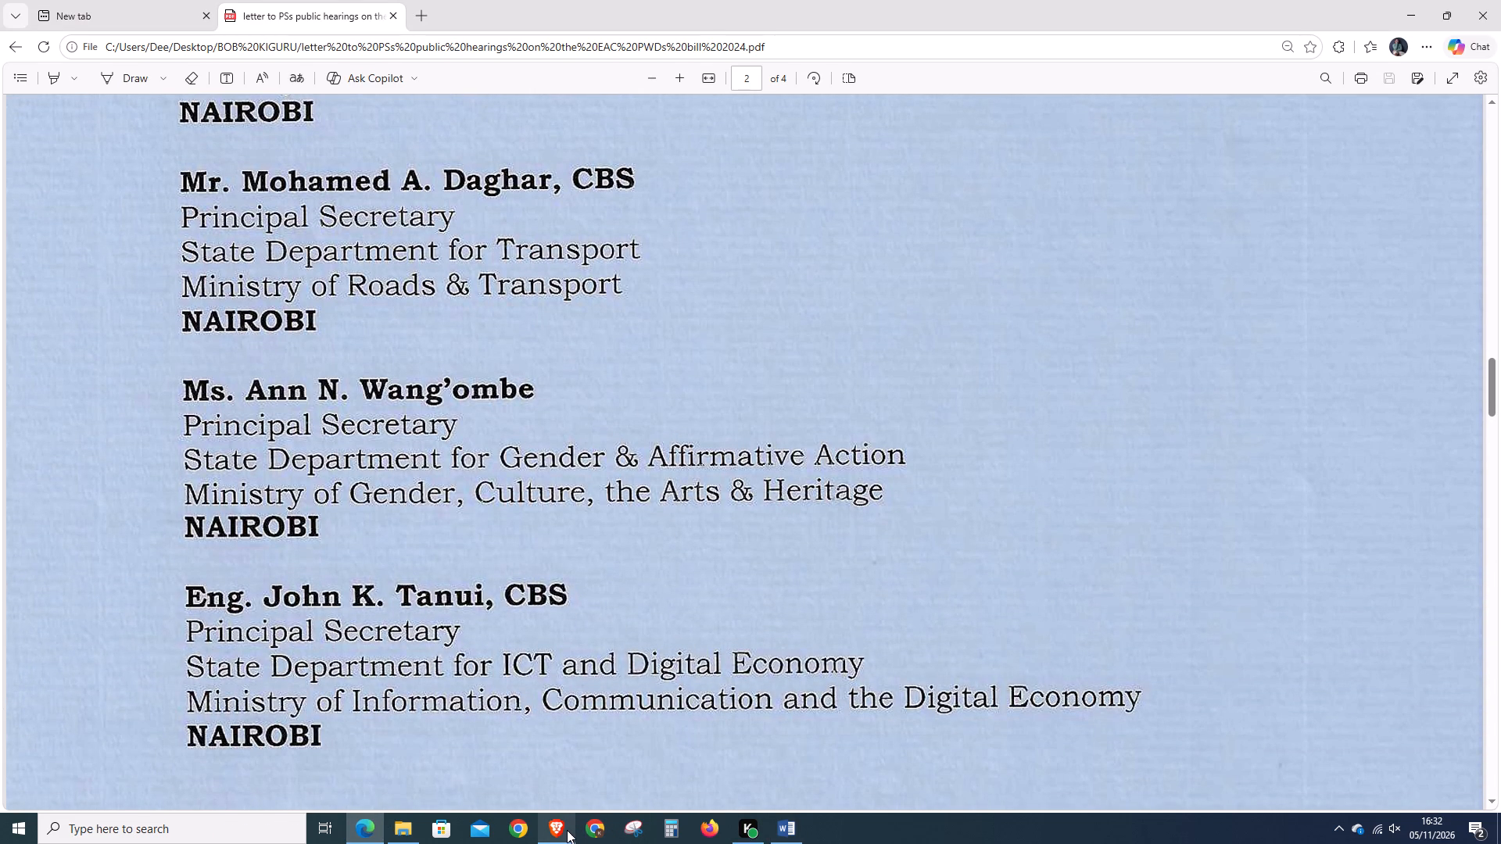
click(564, 829)
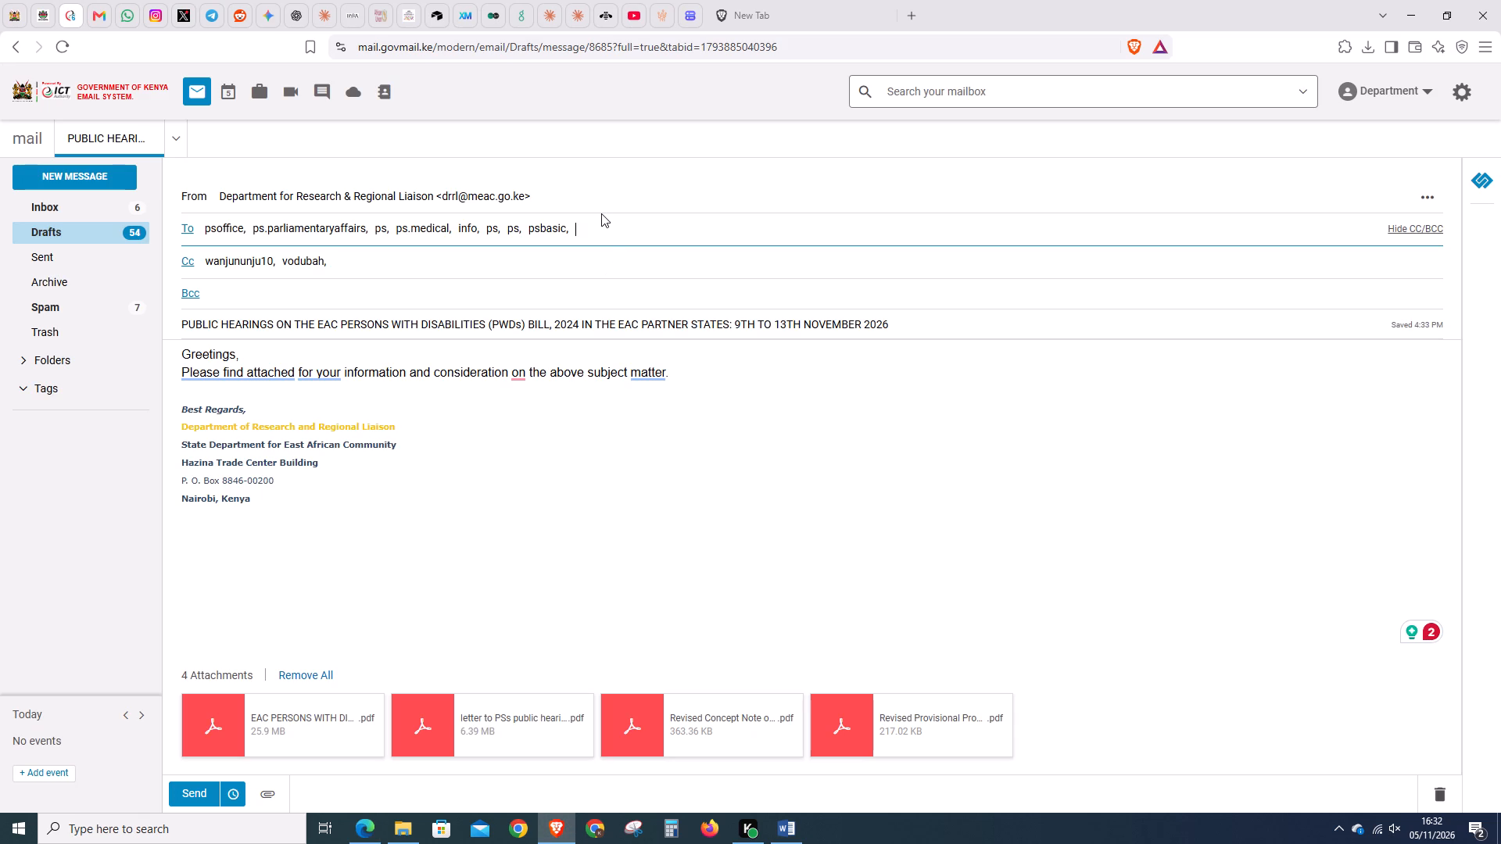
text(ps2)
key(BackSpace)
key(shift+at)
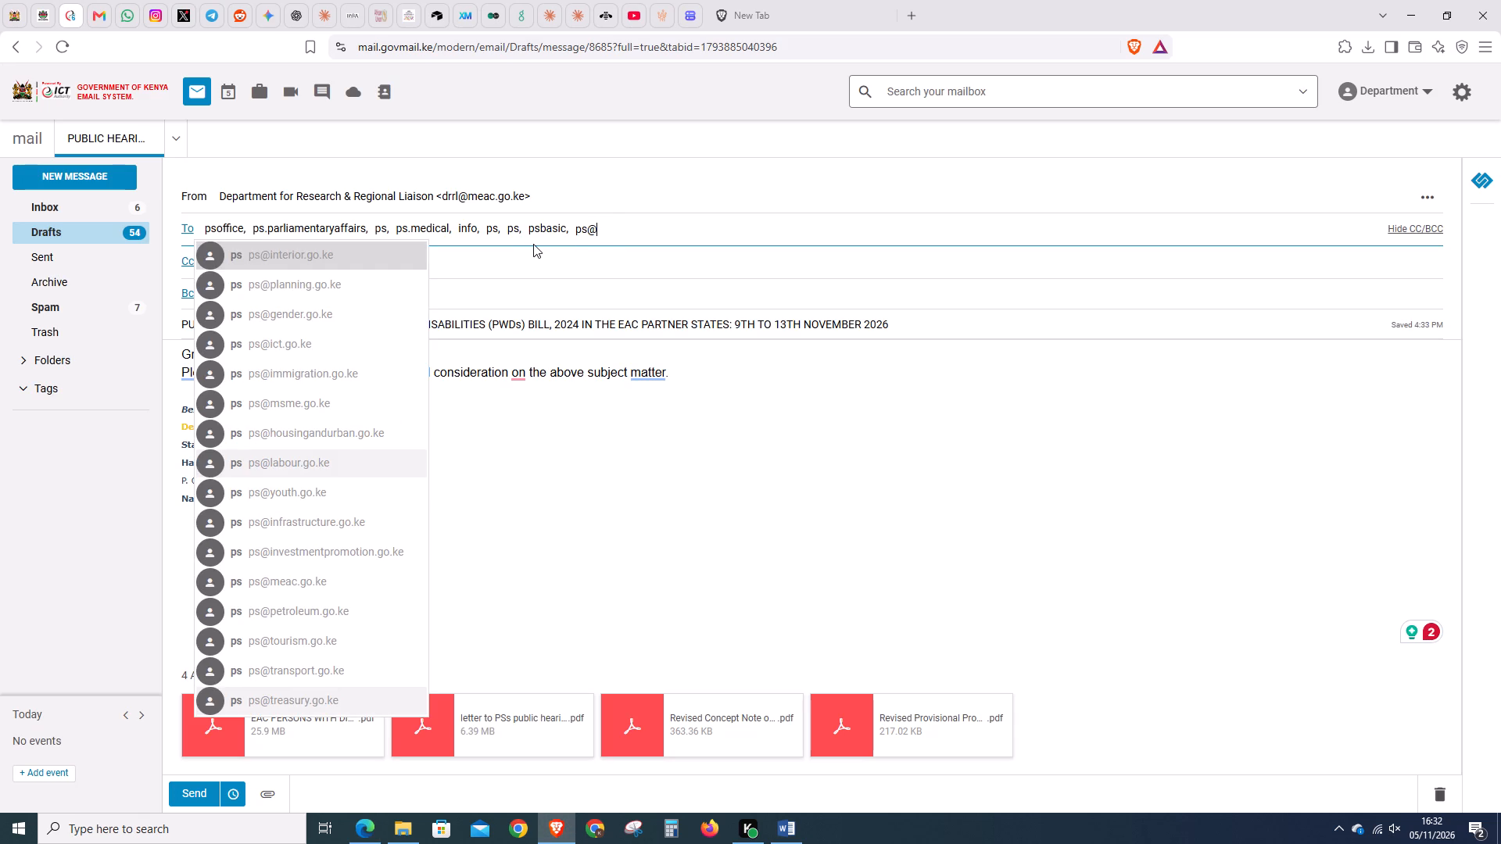
click(331, 673)
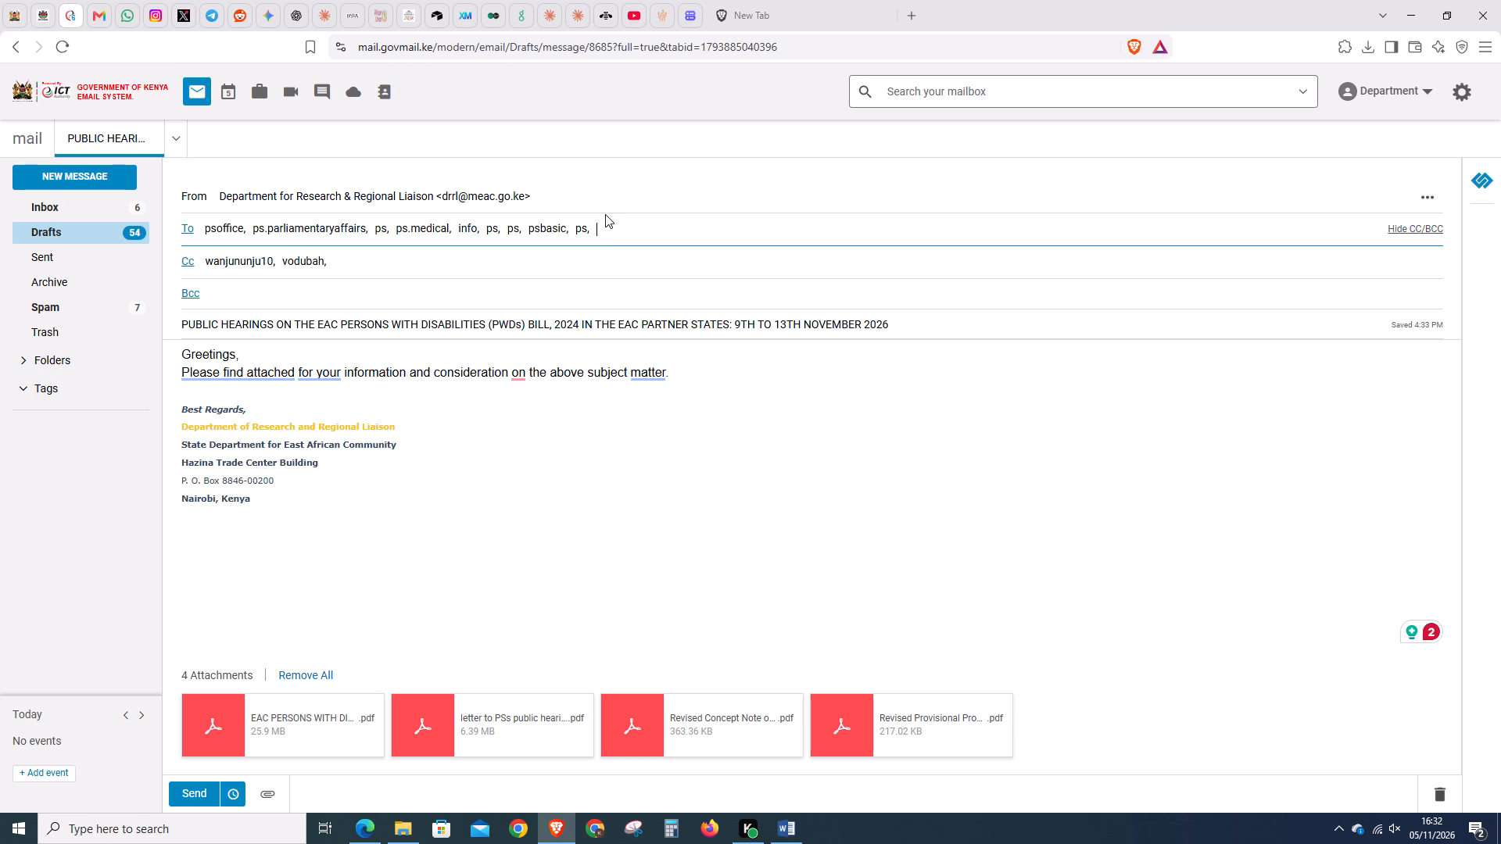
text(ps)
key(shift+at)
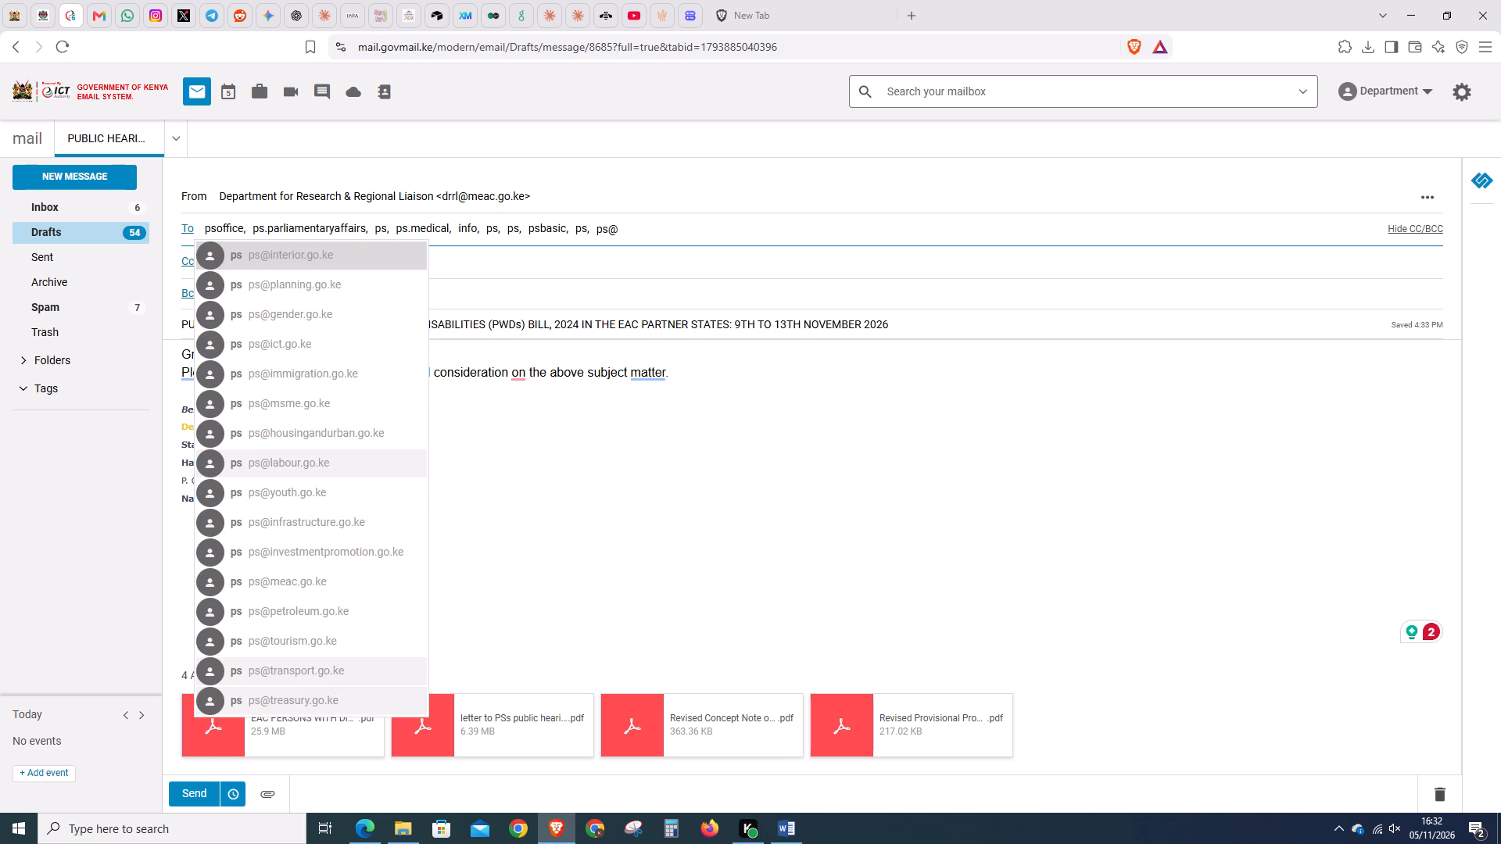
click(343, 309)
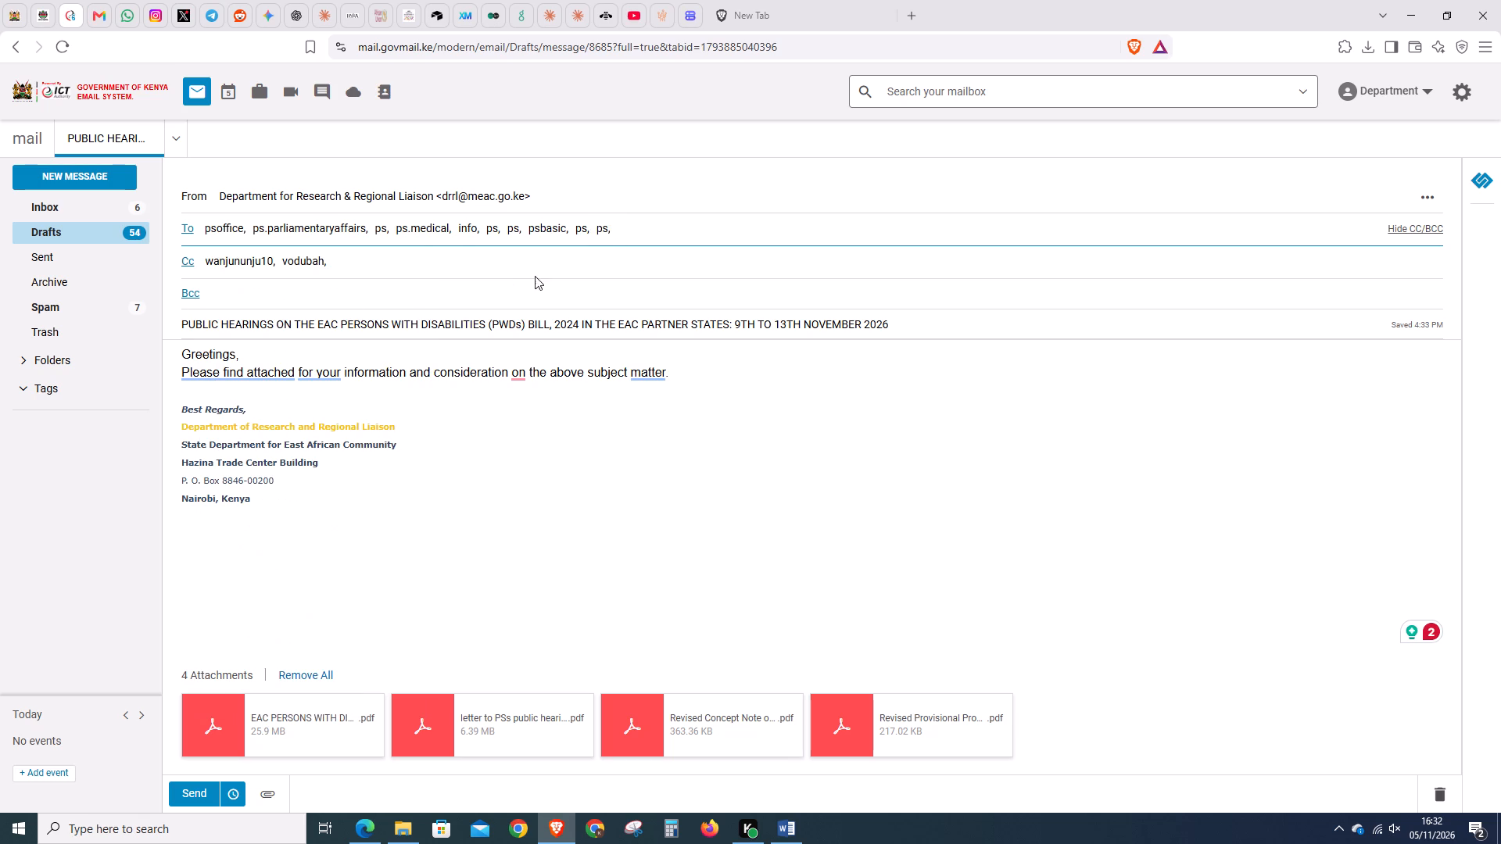
Check the last addressee on page 2 of the PSs letter and add the information department's suggested "info" address to the To recipients.
click(371, 831)
scroll(614, 461, down, 3)
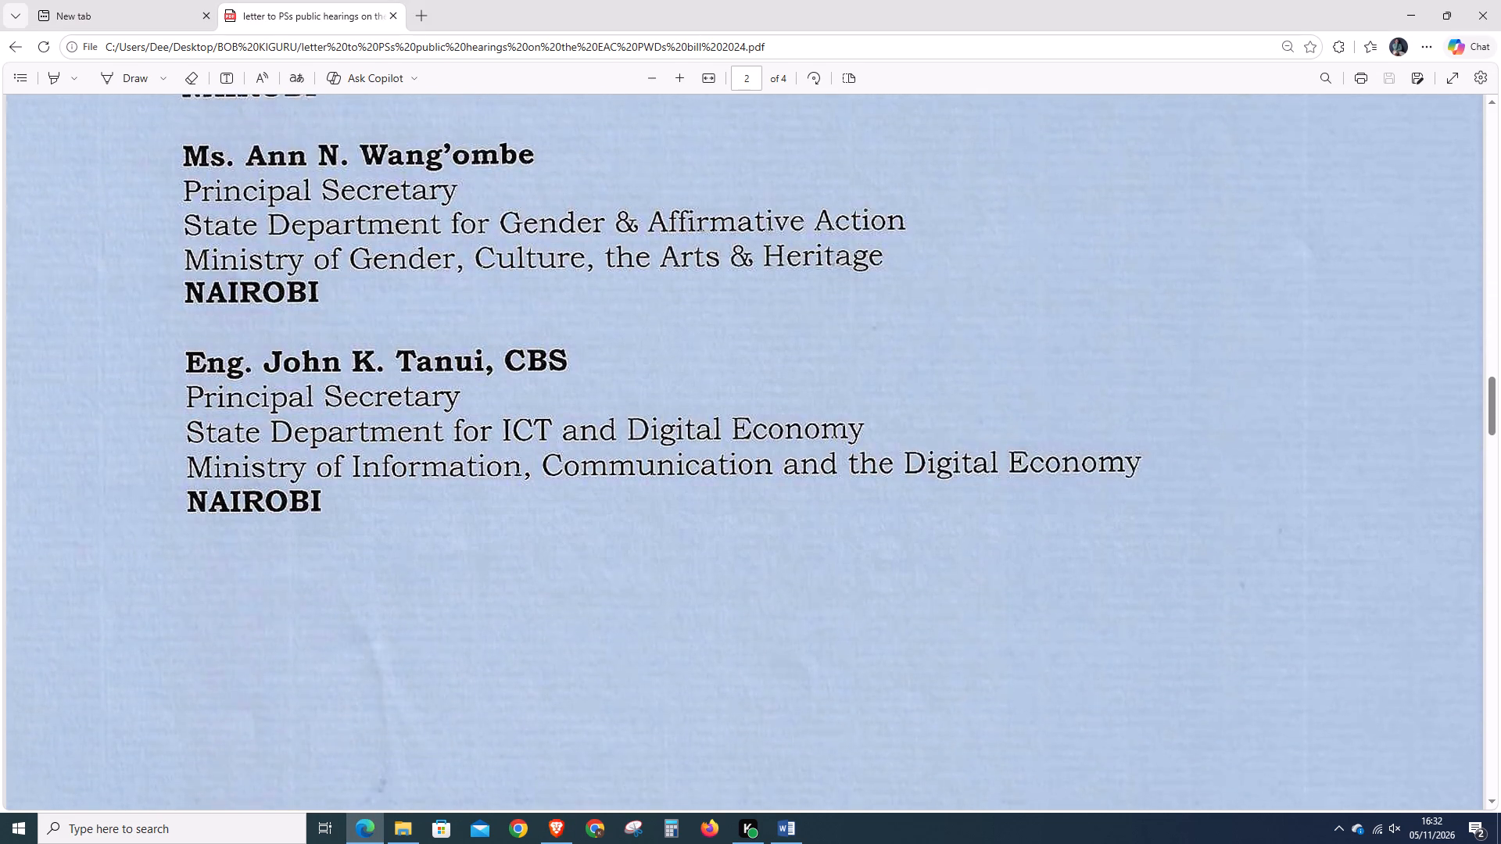
scroll(614, 461, down, 3)
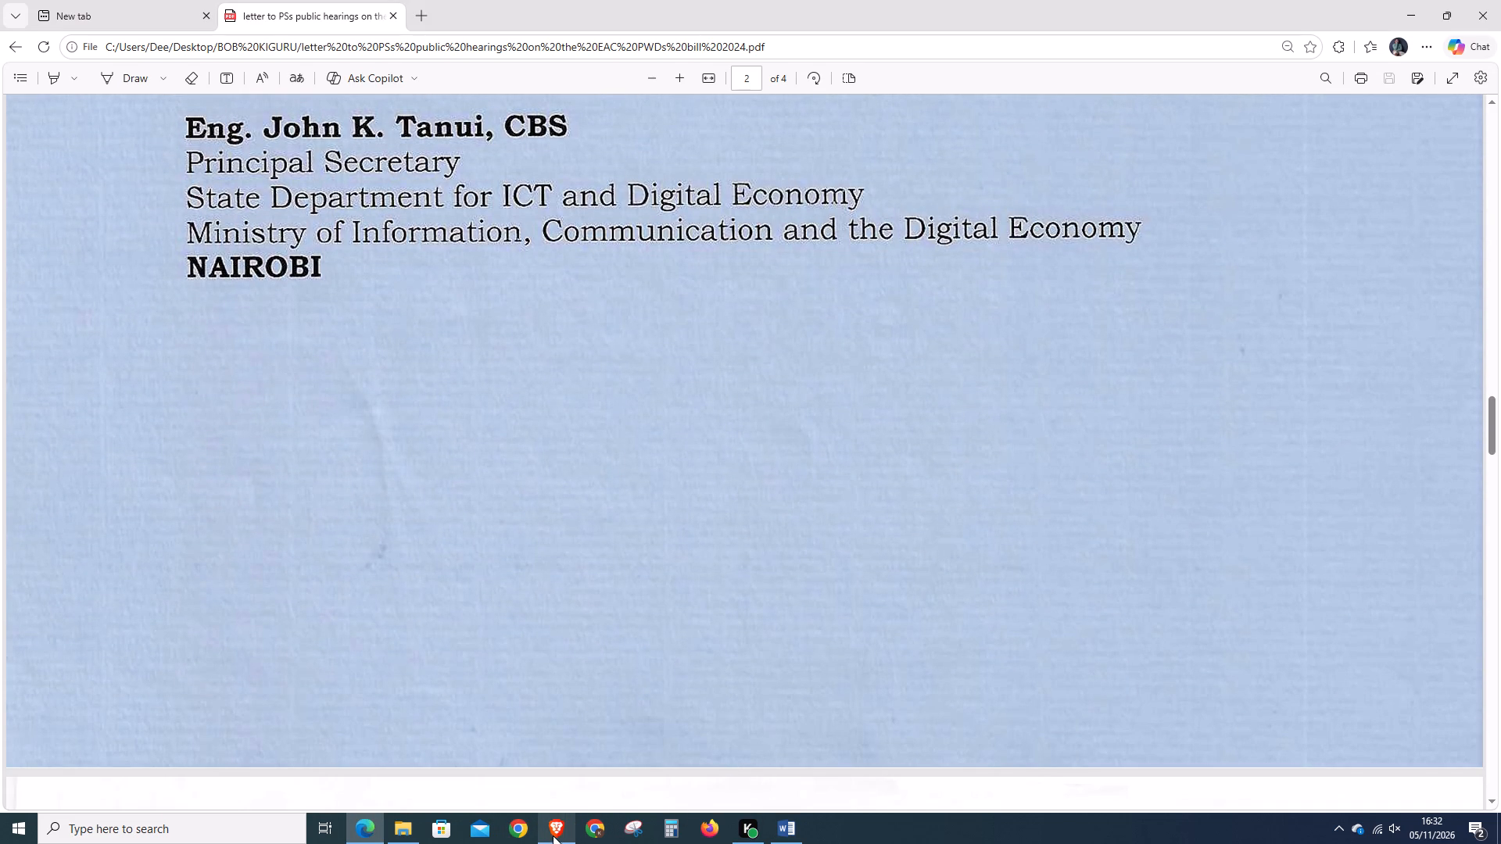
click(553, 835)
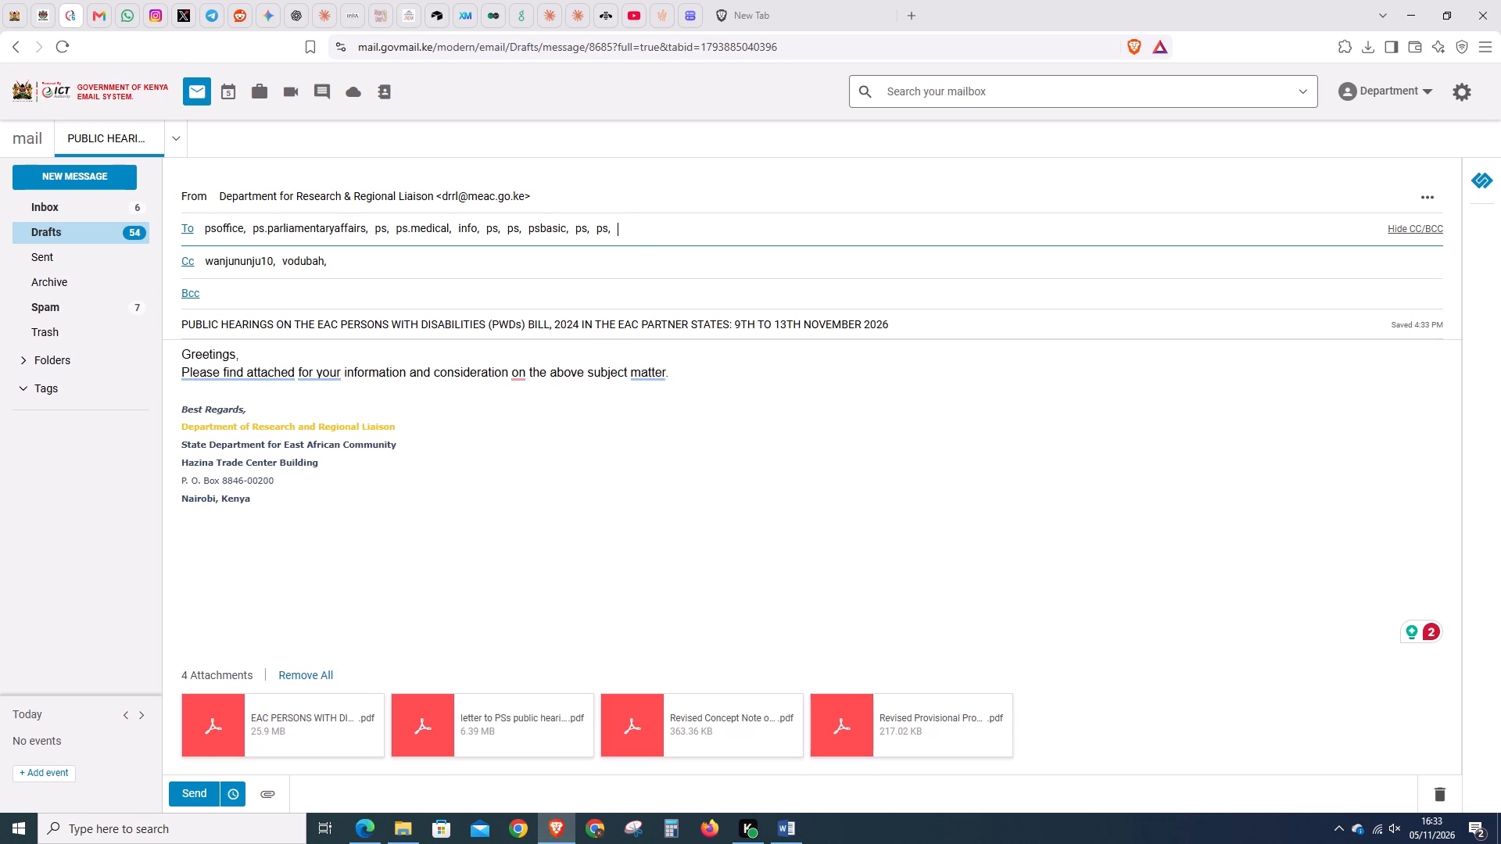
text(info)
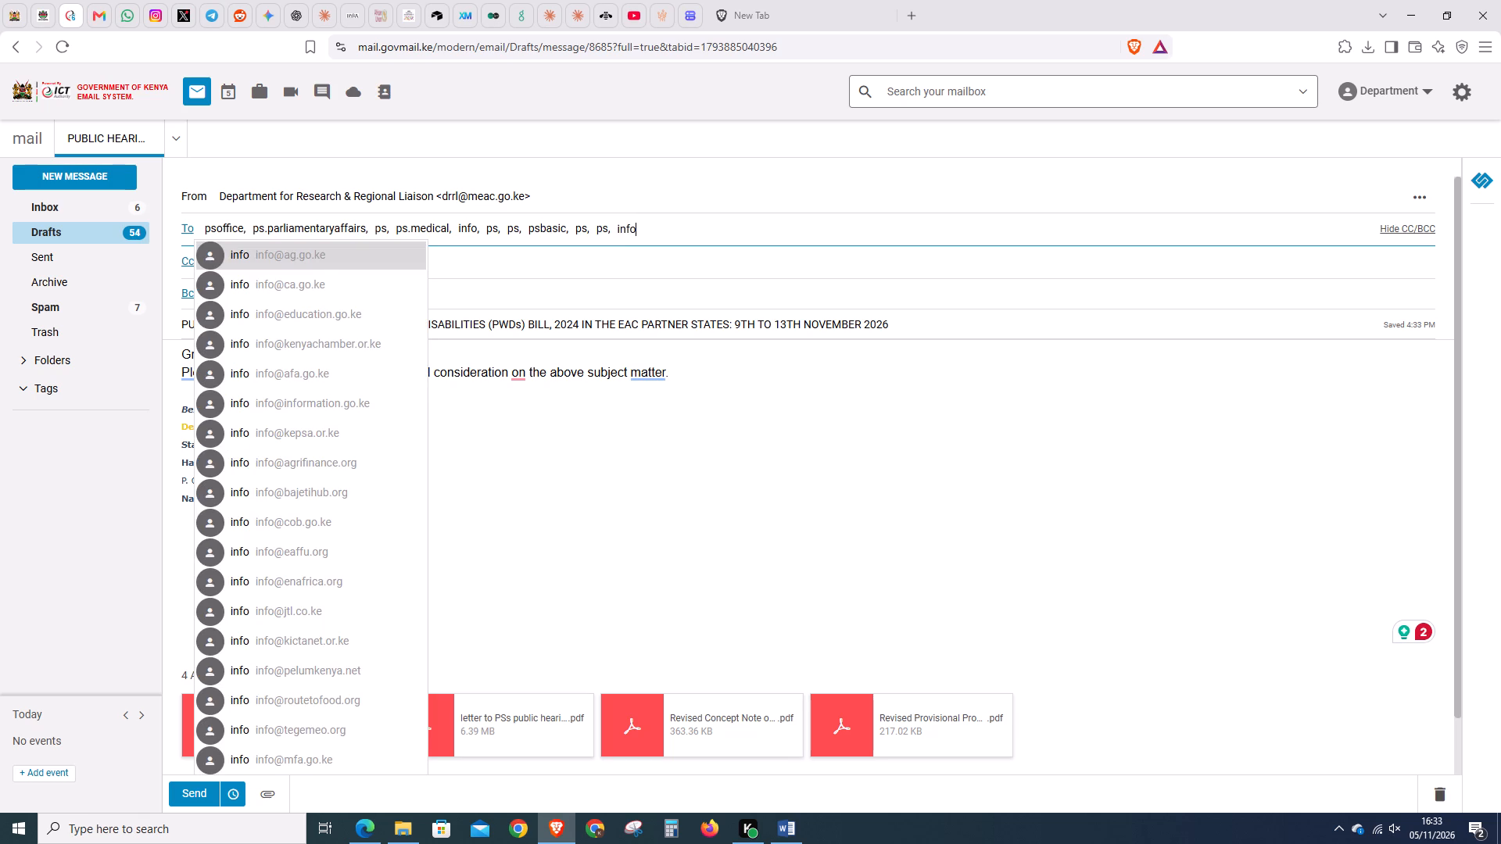
click(336, 406)
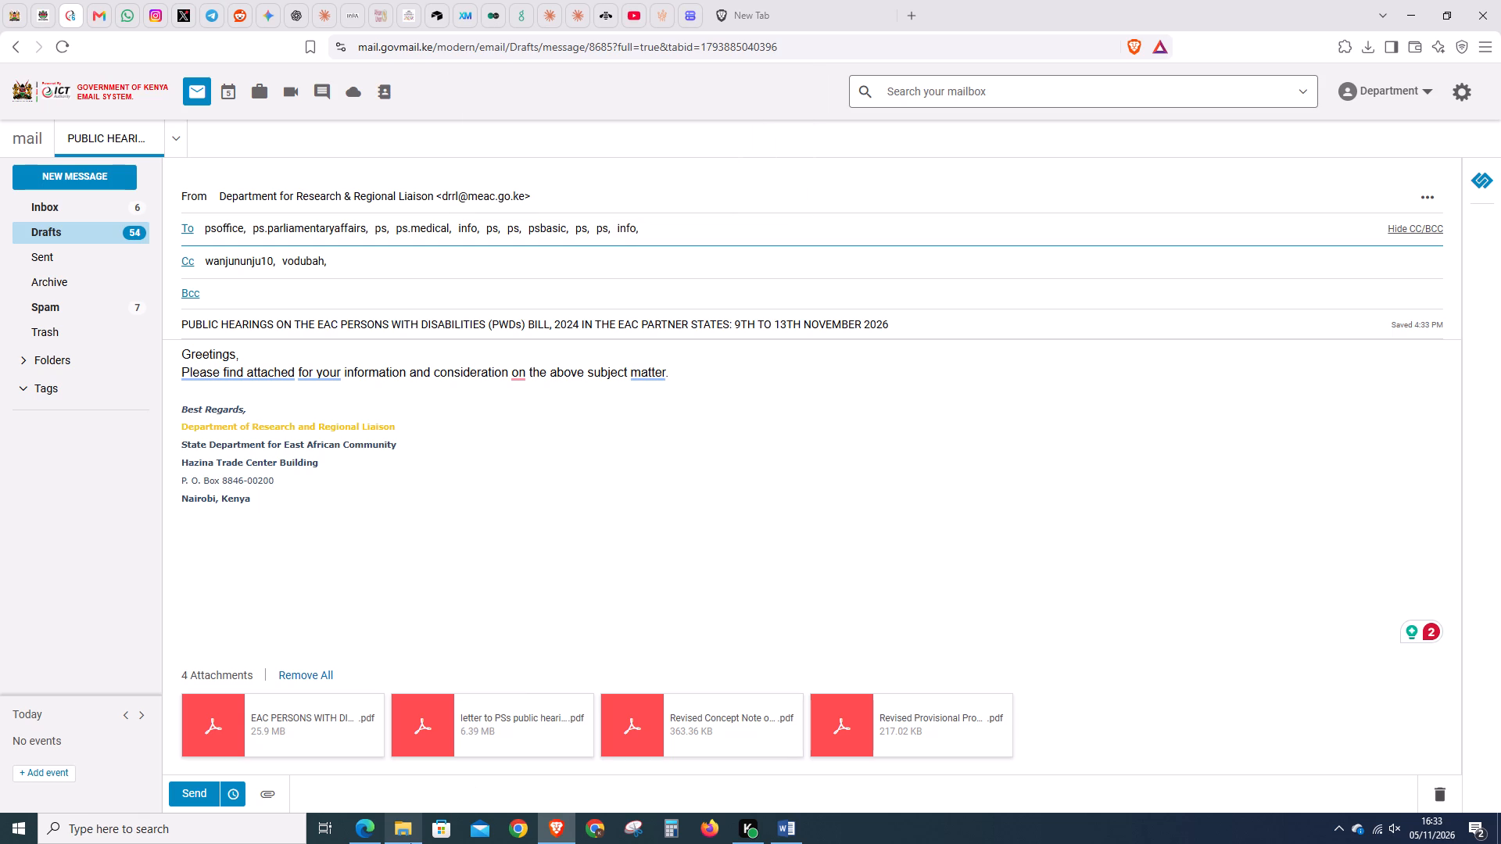
Check the PSs letter past page 2 for any further addressees and send the principal-secretaries email.
click(376, 835)
scroll(631, 478, down, 9)
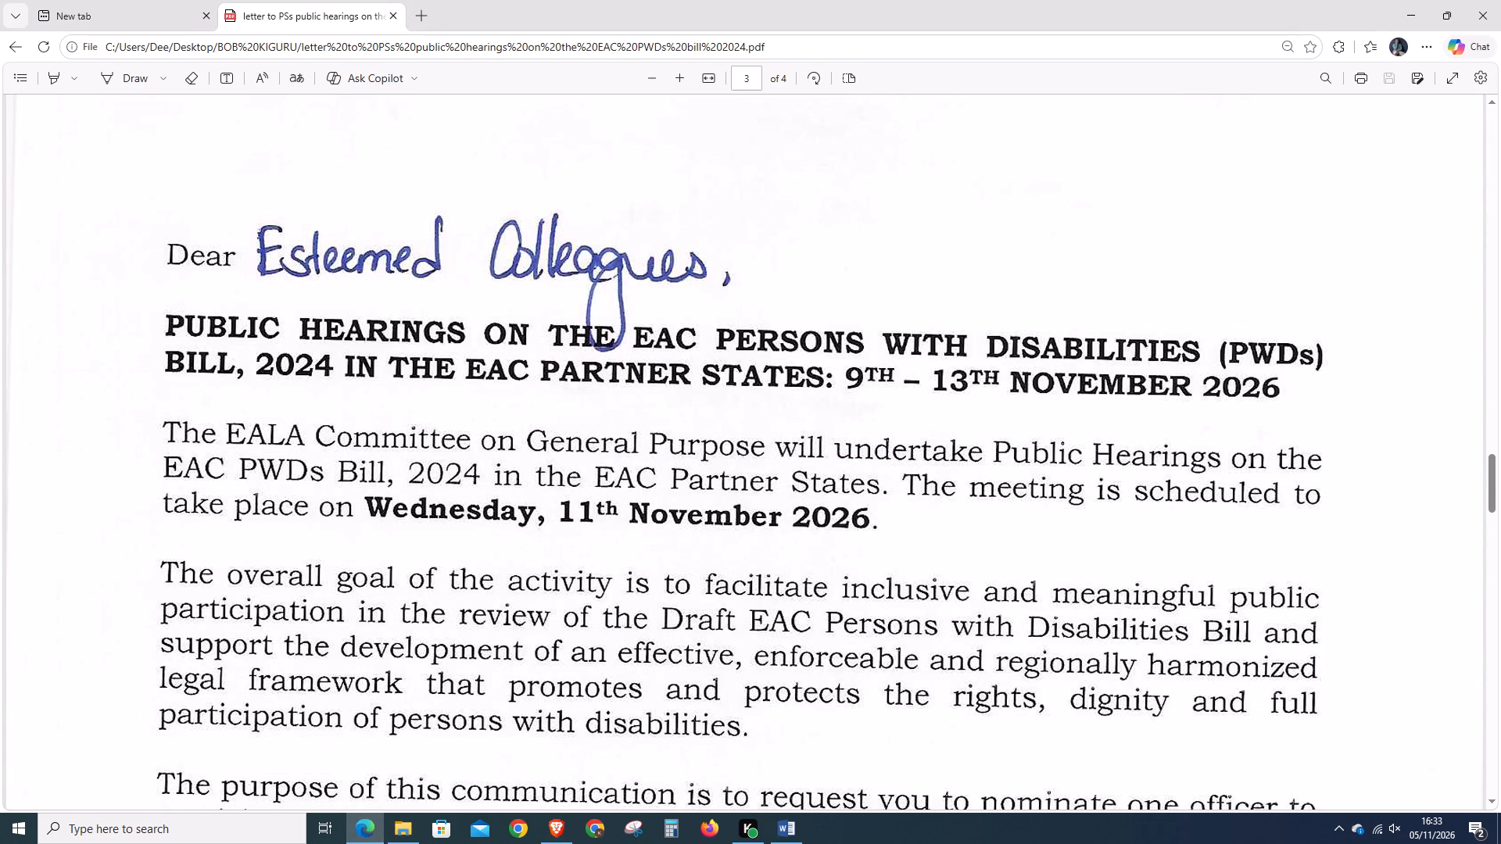
scroll(703, 517, up, 3)
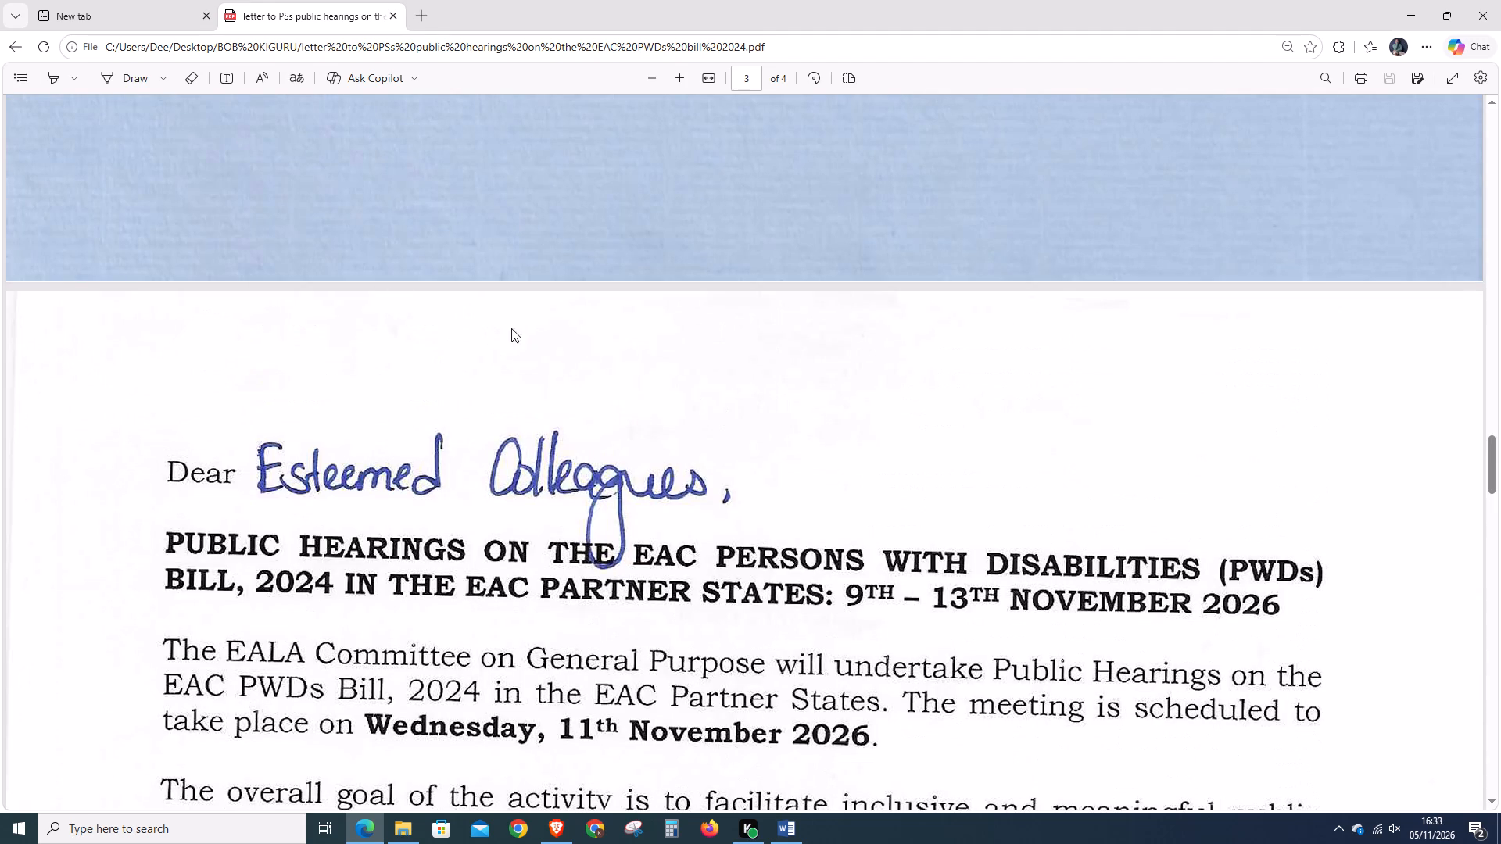
click(554, 837)
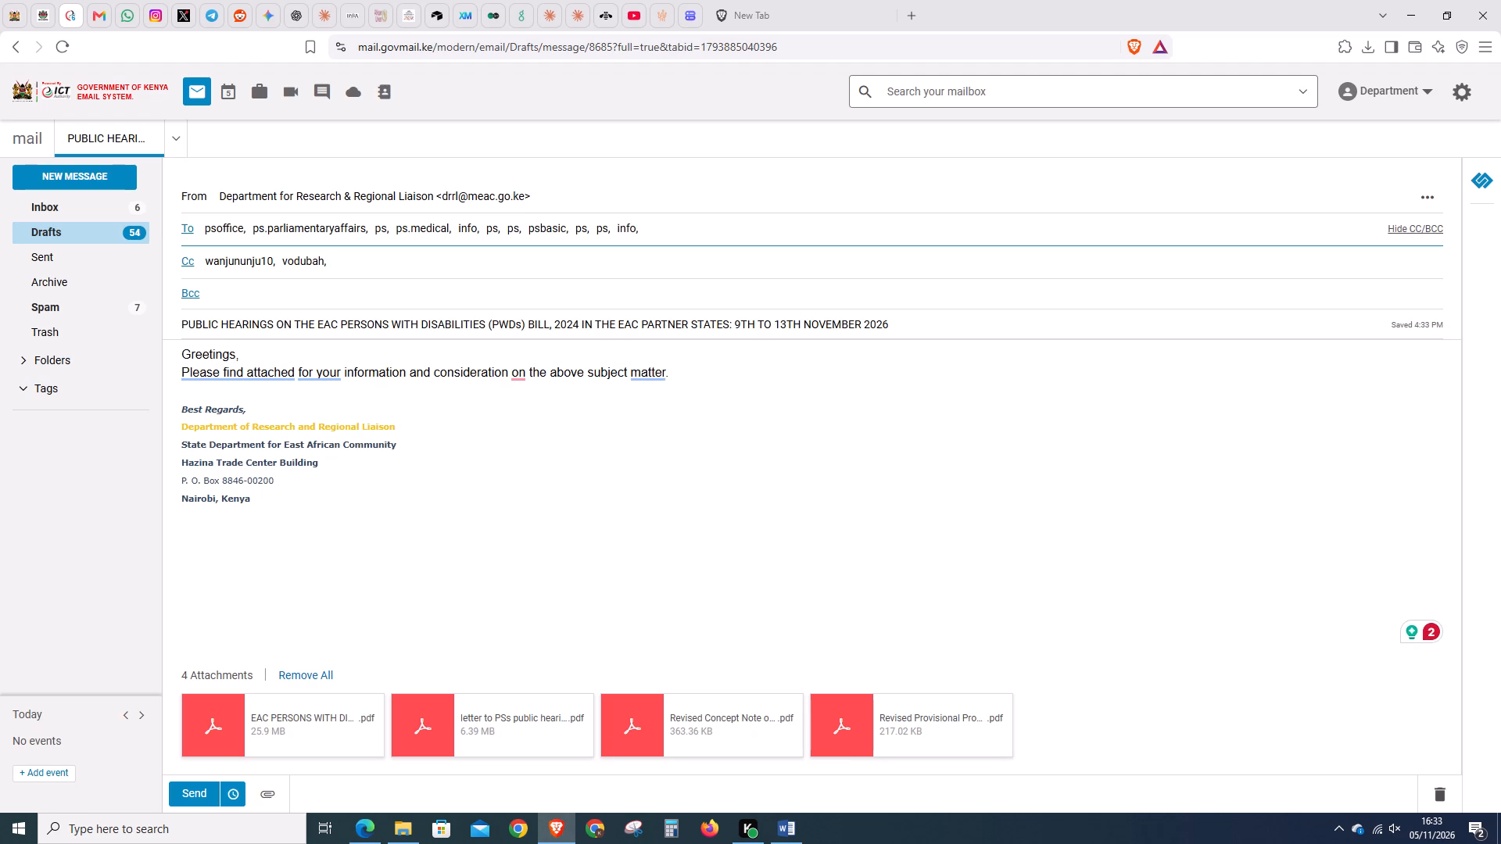
click(184, 796)
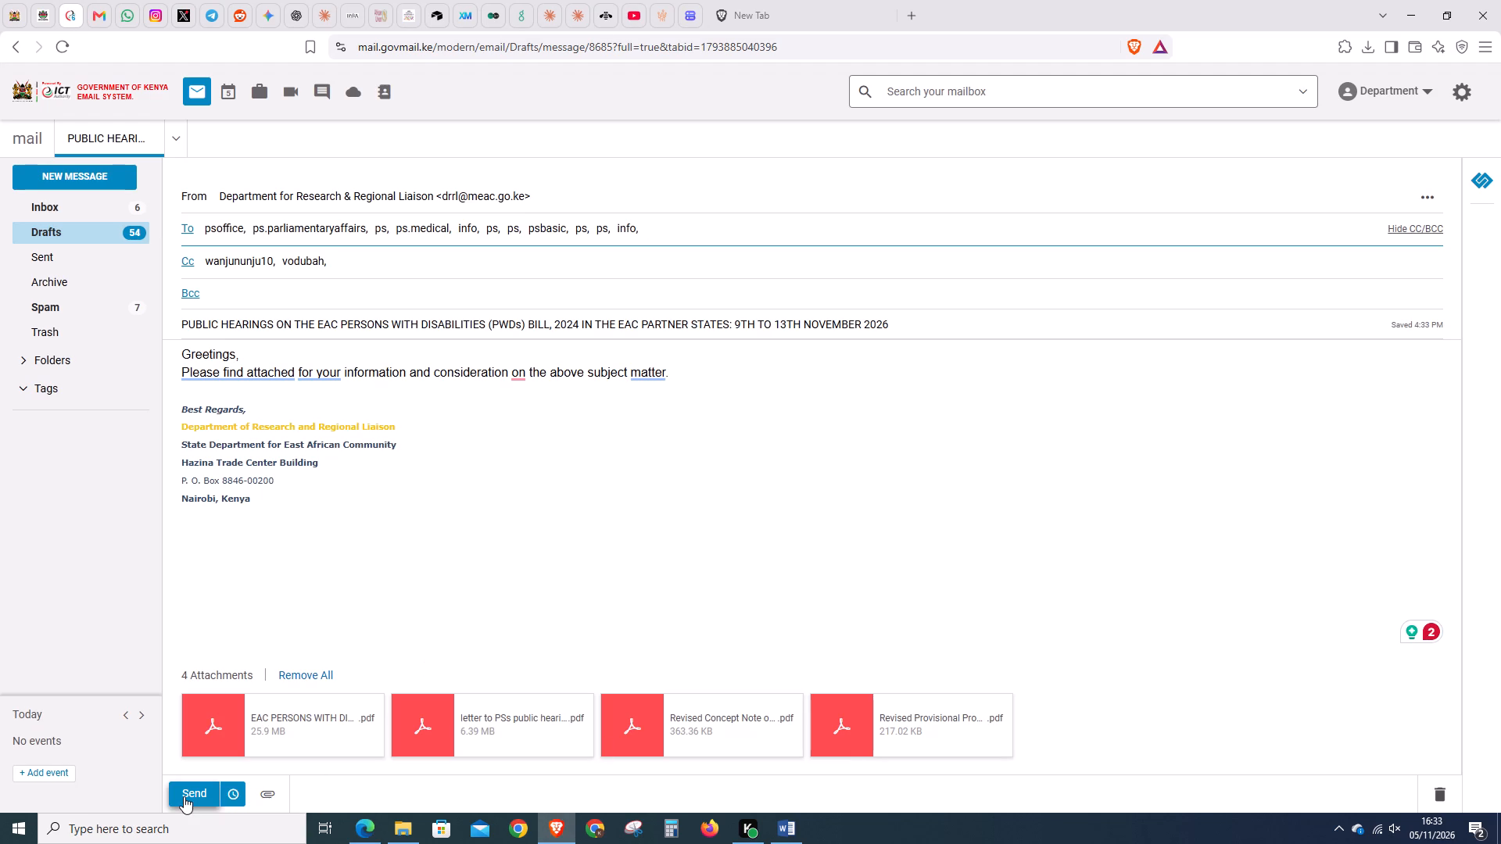
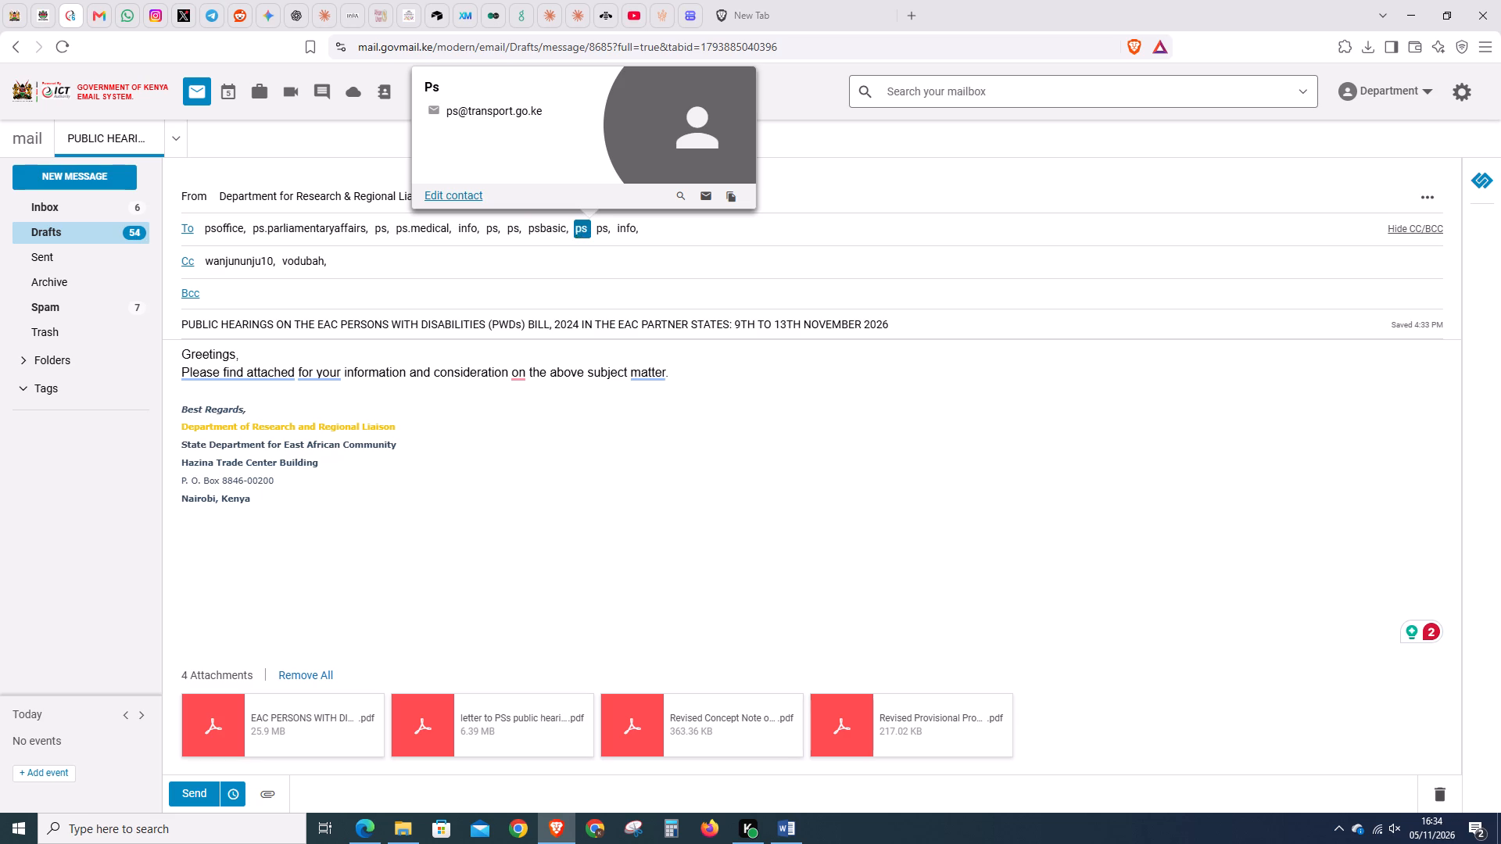
Remove every To recipient after ps.parliamentaryaffairs from the principal-secretaries draft, keeping only psoffice and ps.parliamentaryaffairs.
click(550, 231)
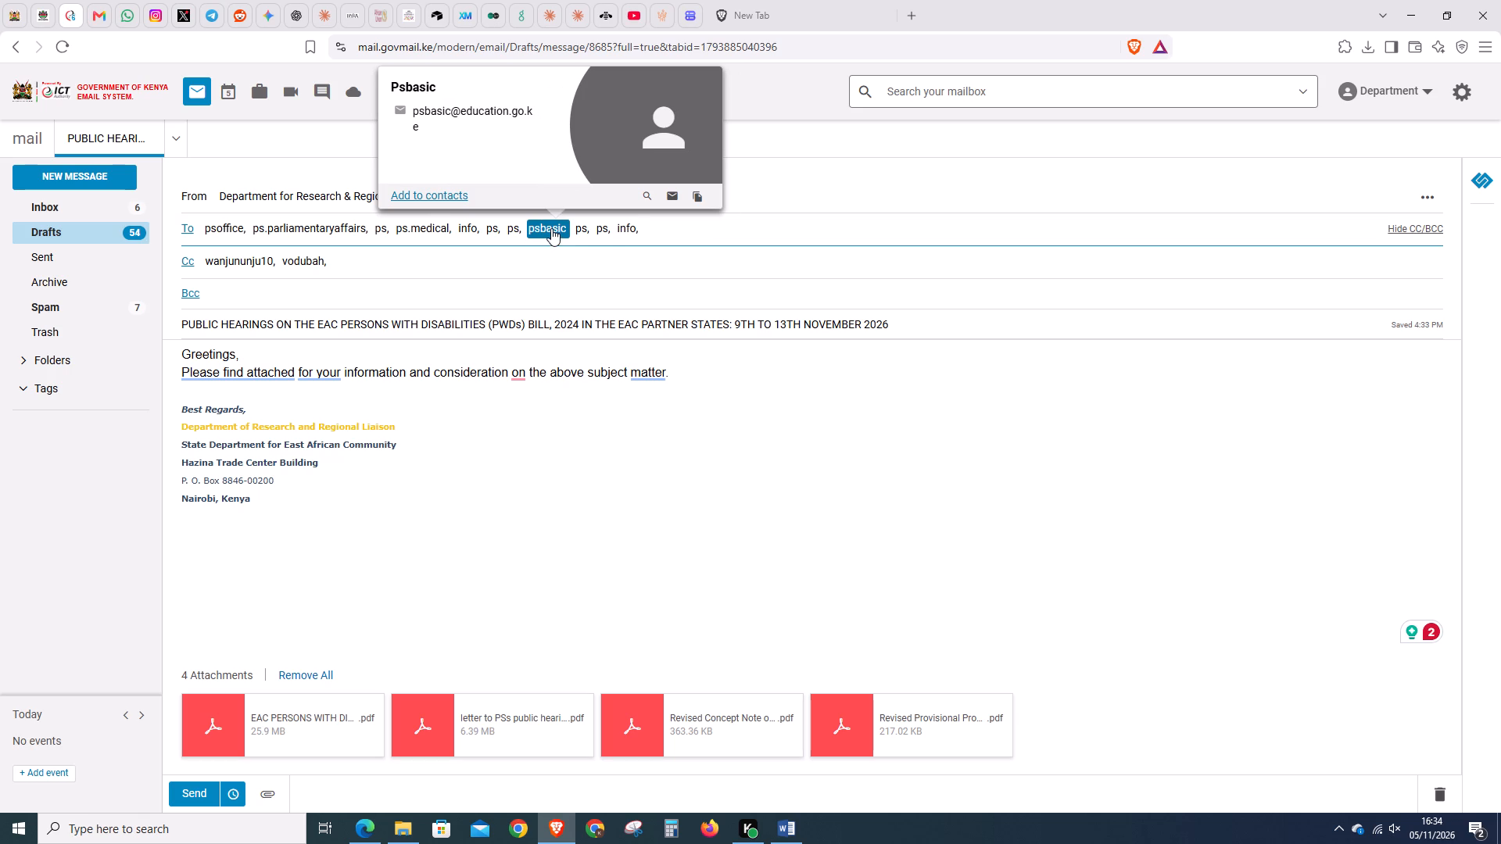
key(BackSpace)
click(645, 229)
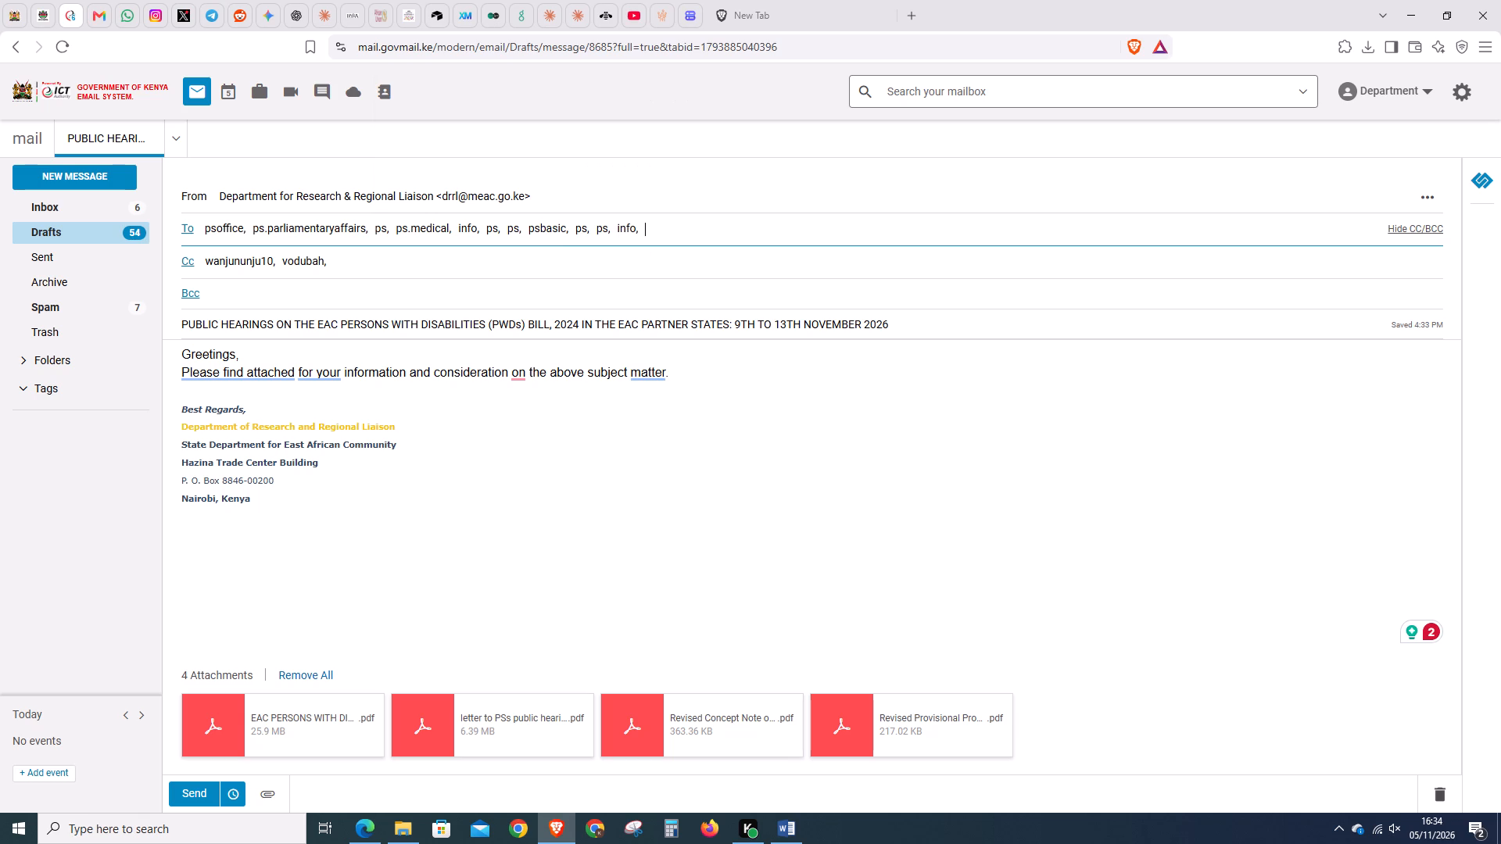
key(BackSpace)
key(BackSpace)
key(BackSpace)
key(BackSpace)
key(BackSpace)
key(BackSpace)
key(BackSpace)
key(BackSpace)
key(BackSpace)
key(BackSpace)
key(BackSpace)
key(BackSpace)
key(BackSpace)
key(BackSpace)
key(BackSpace)
key(BackSpace)
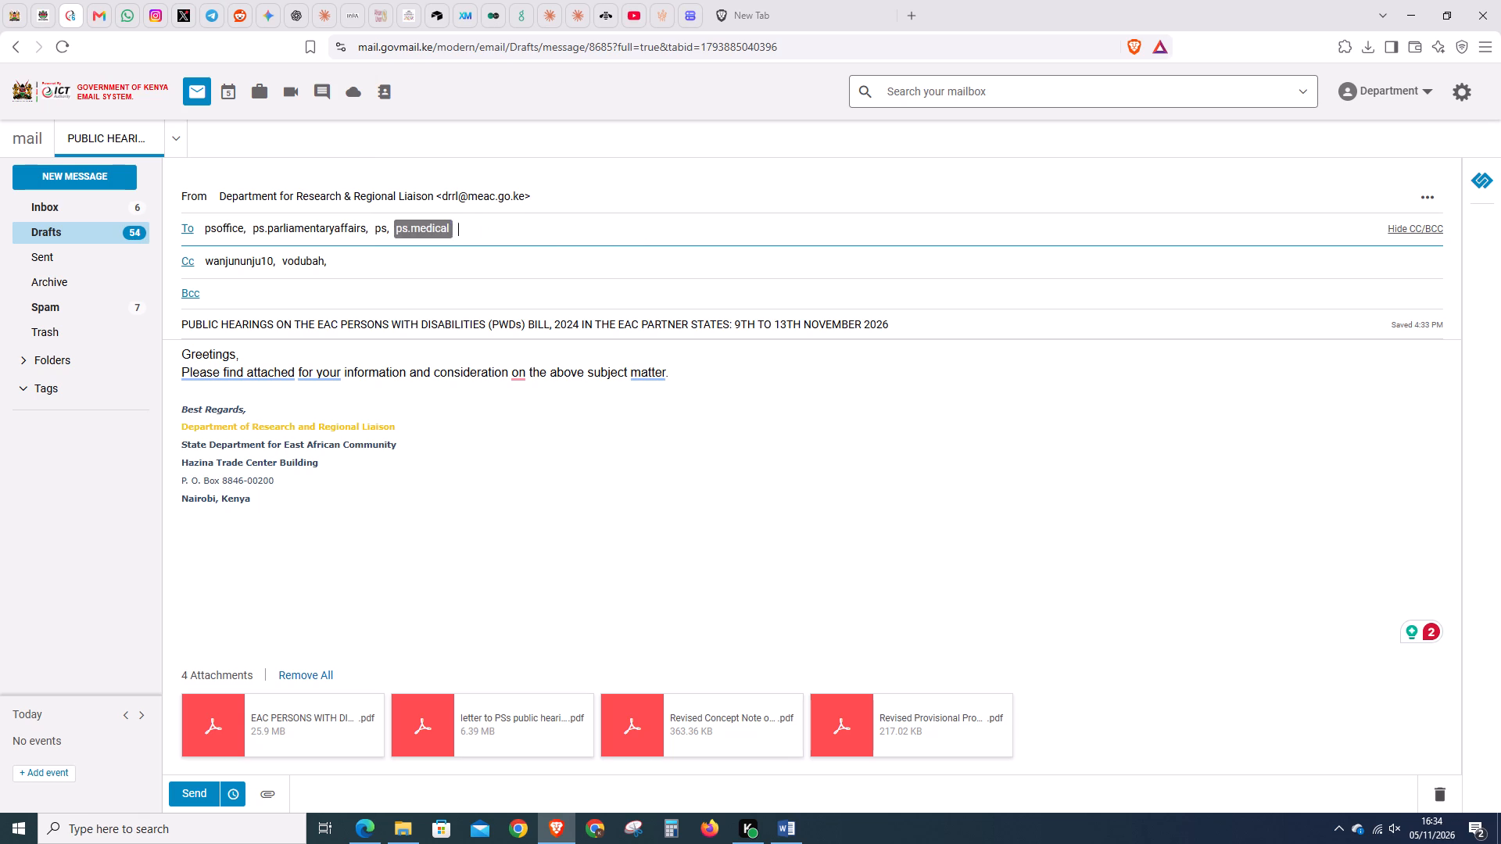
key(BackSpace)
key(BackSpace)
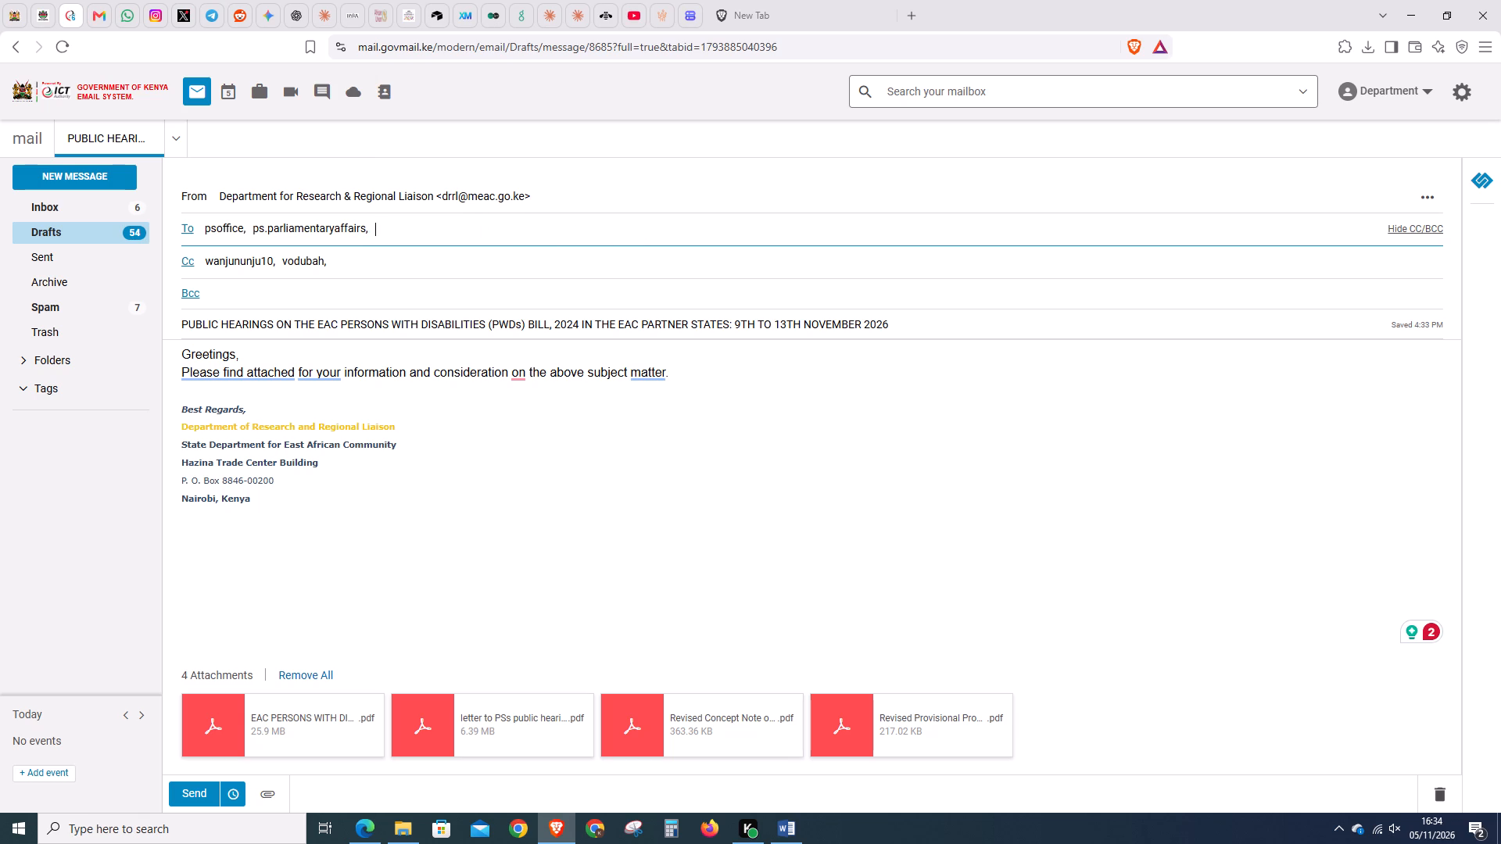
Consult page 1 of the PSs letter and add the National Treasury principal secretary's suggested address to the draft's To recipients.
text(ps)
click(355, 843)
scroll(353, 390, up, 7)
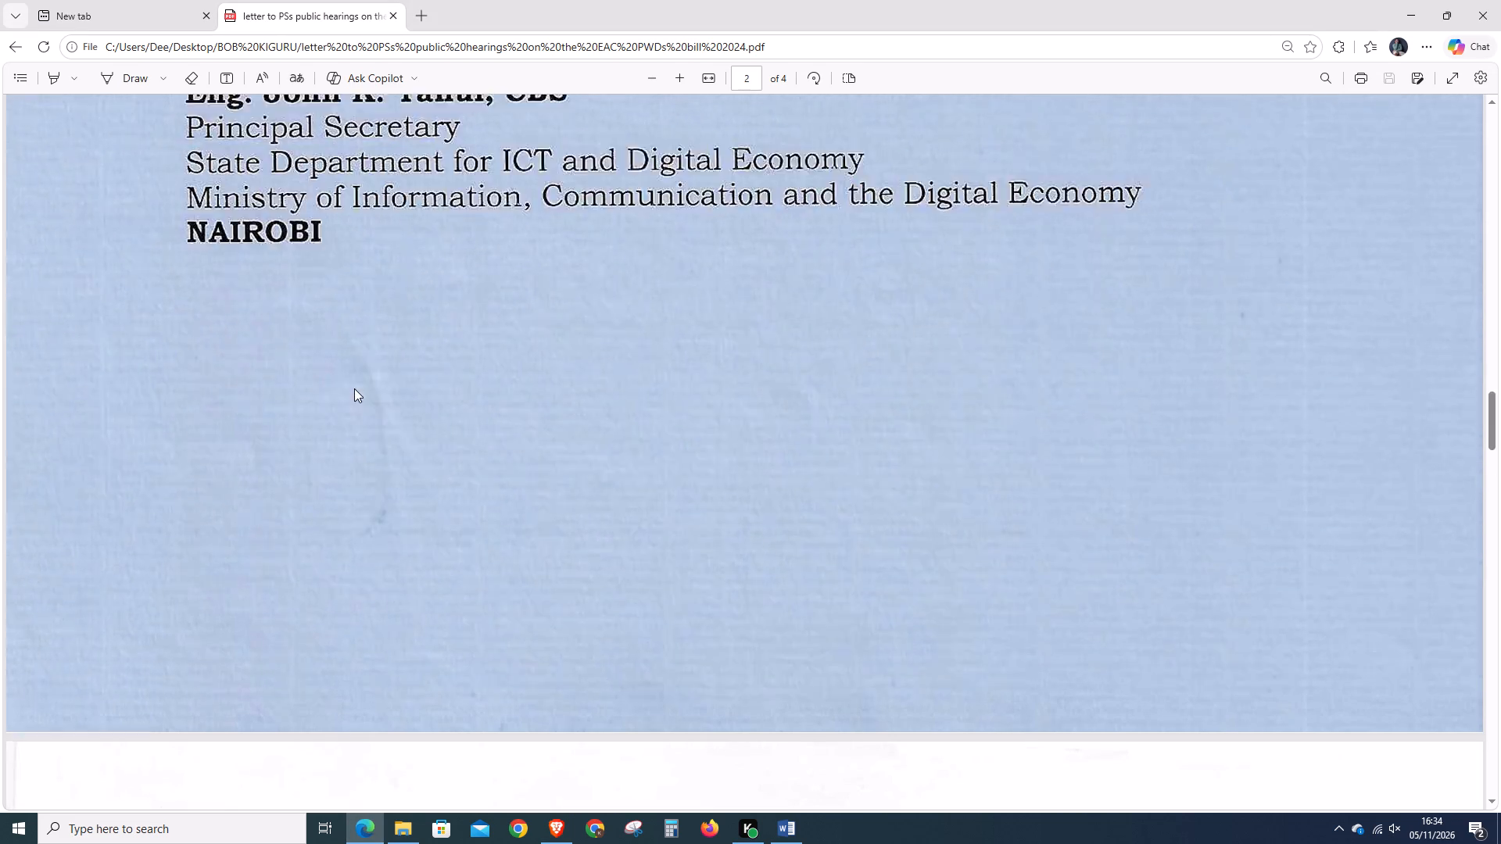
scroll(354, 388, up, 20)
scroll(354, 388, up, 20)
scroll(354, 388, up, 5)
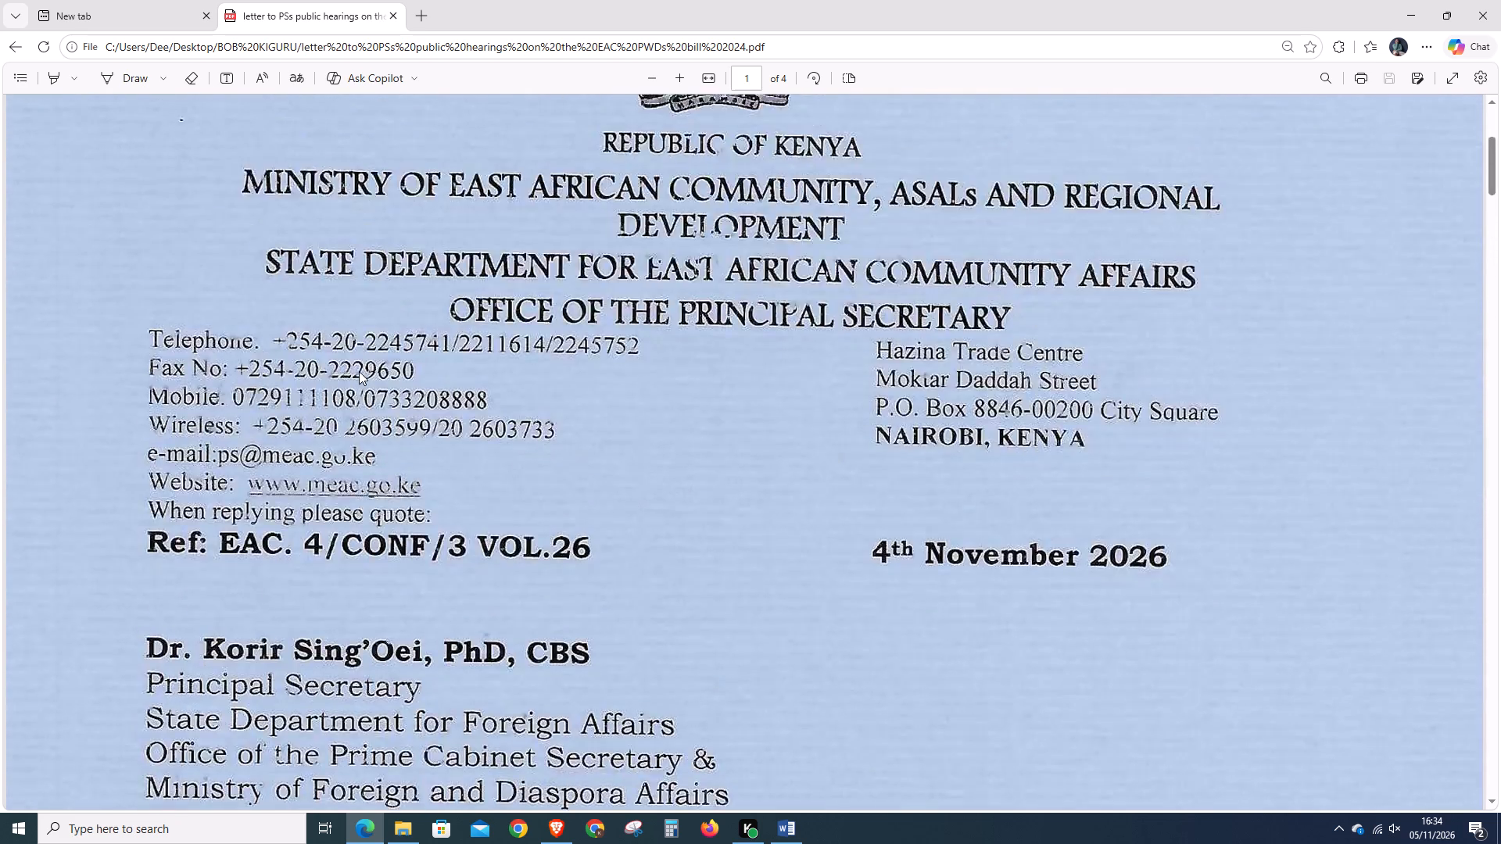
scroll(359, 371, up, 7)
scroll(367, 370, down, 8)
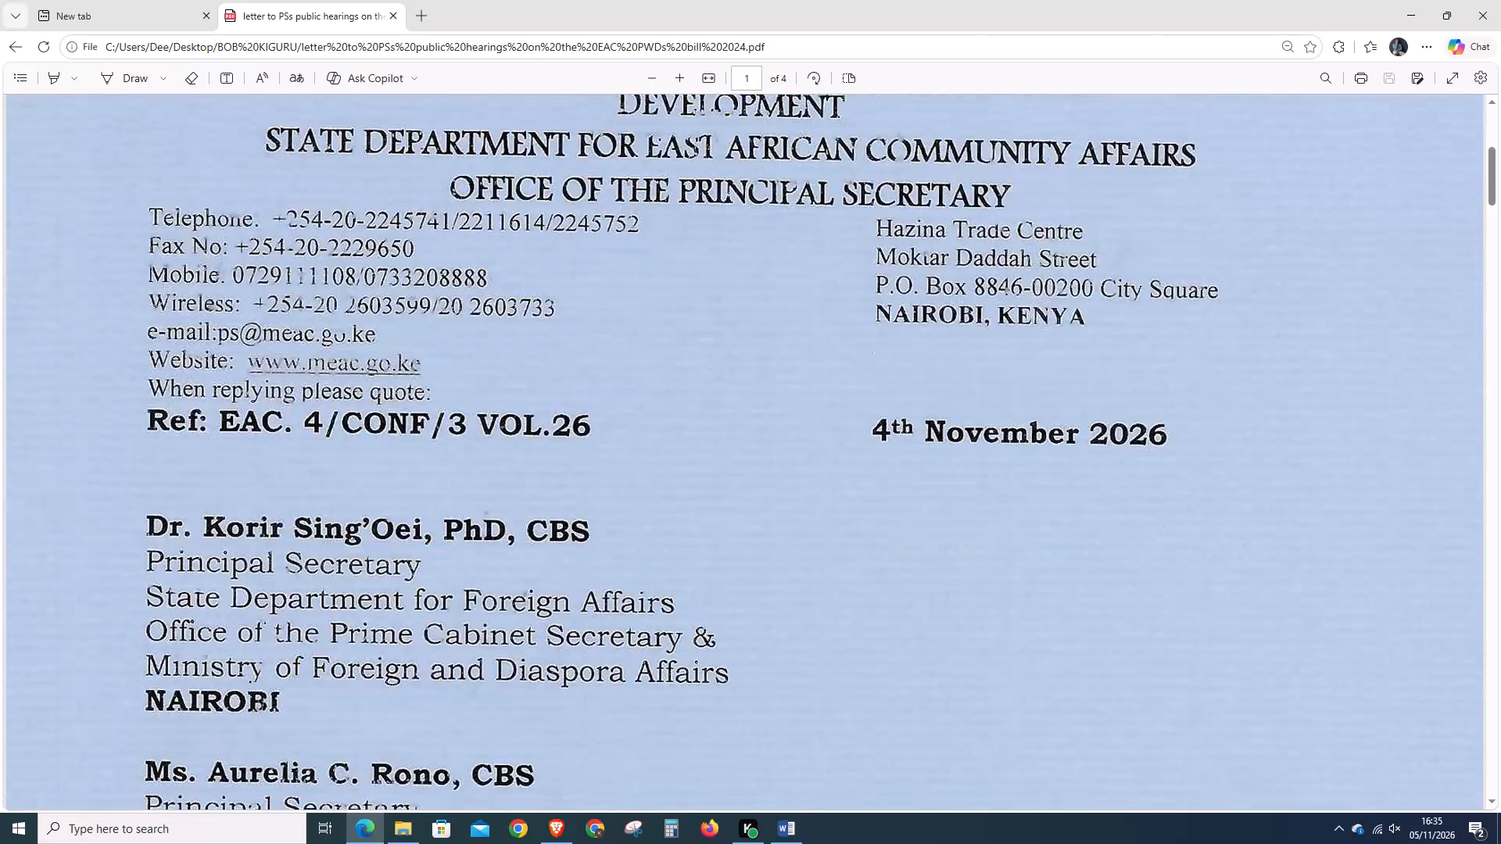
scroll(371, 366, down, 6)
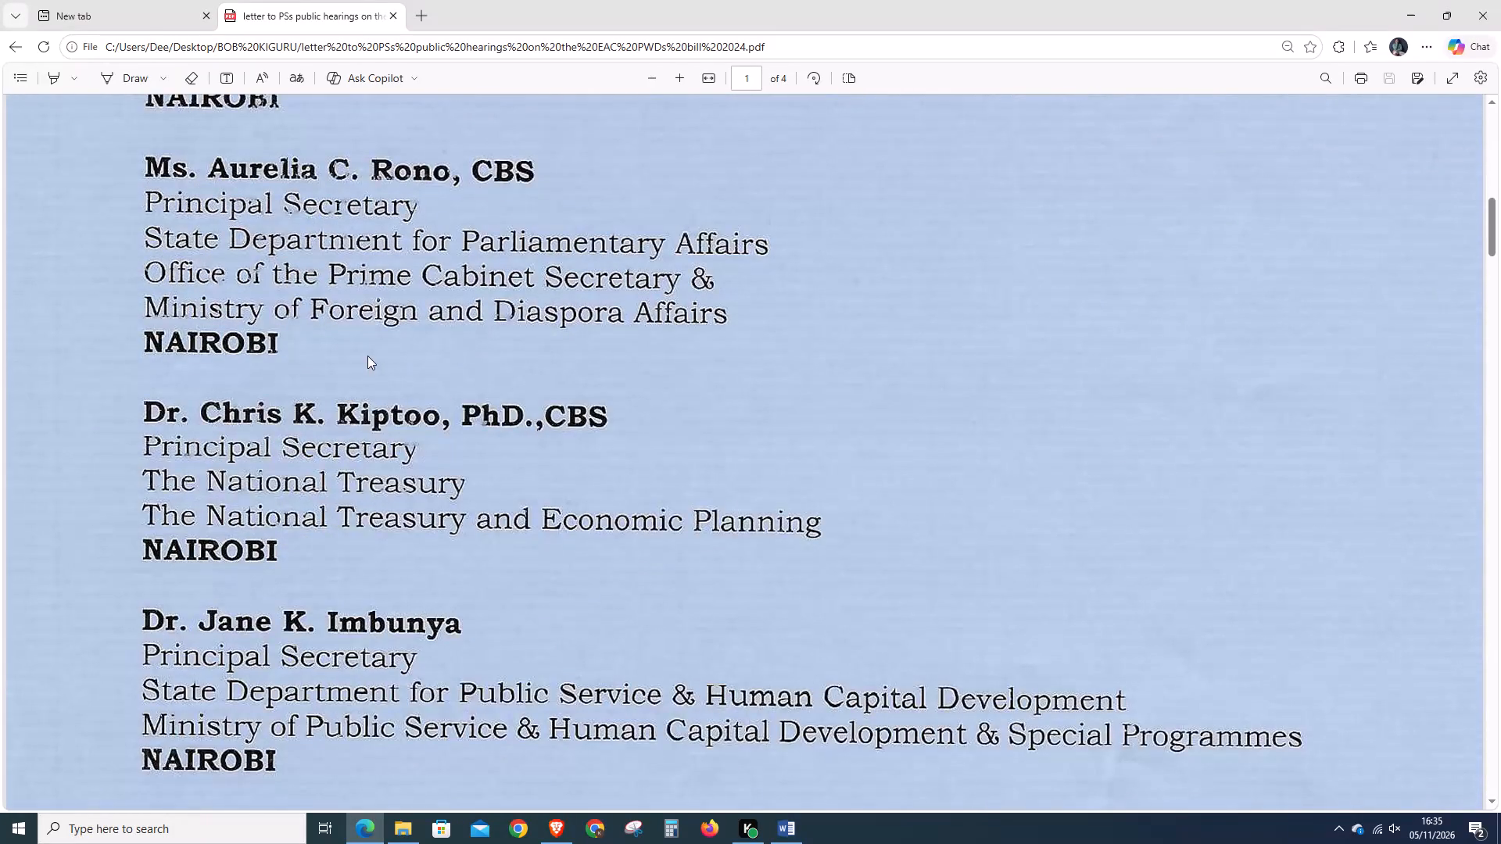
click(547, 832)
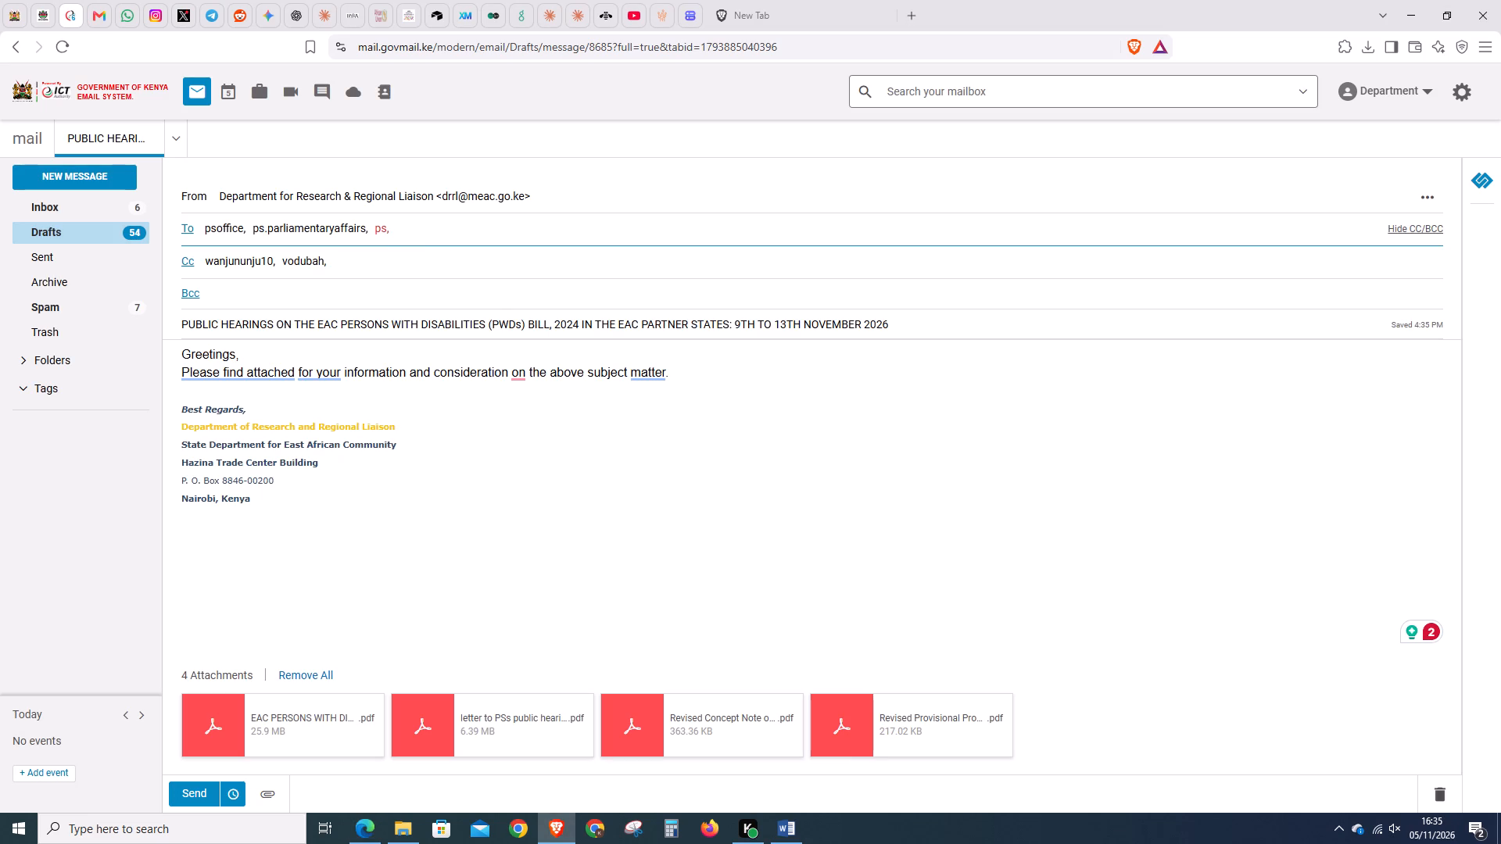
key(BackSpace)
key(BackSpace)
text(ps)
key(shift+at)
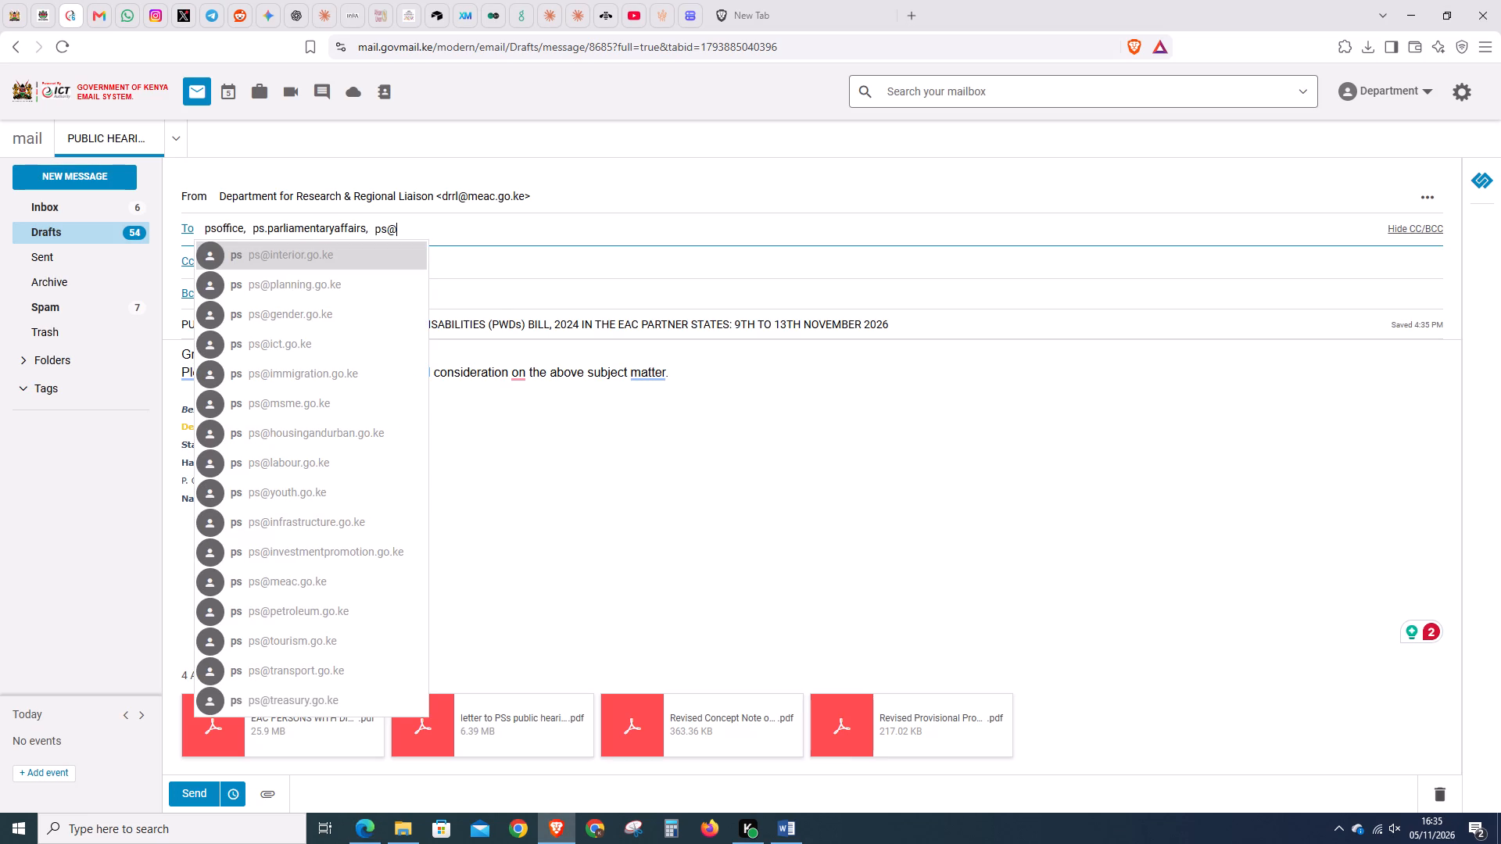
click(321, 702)
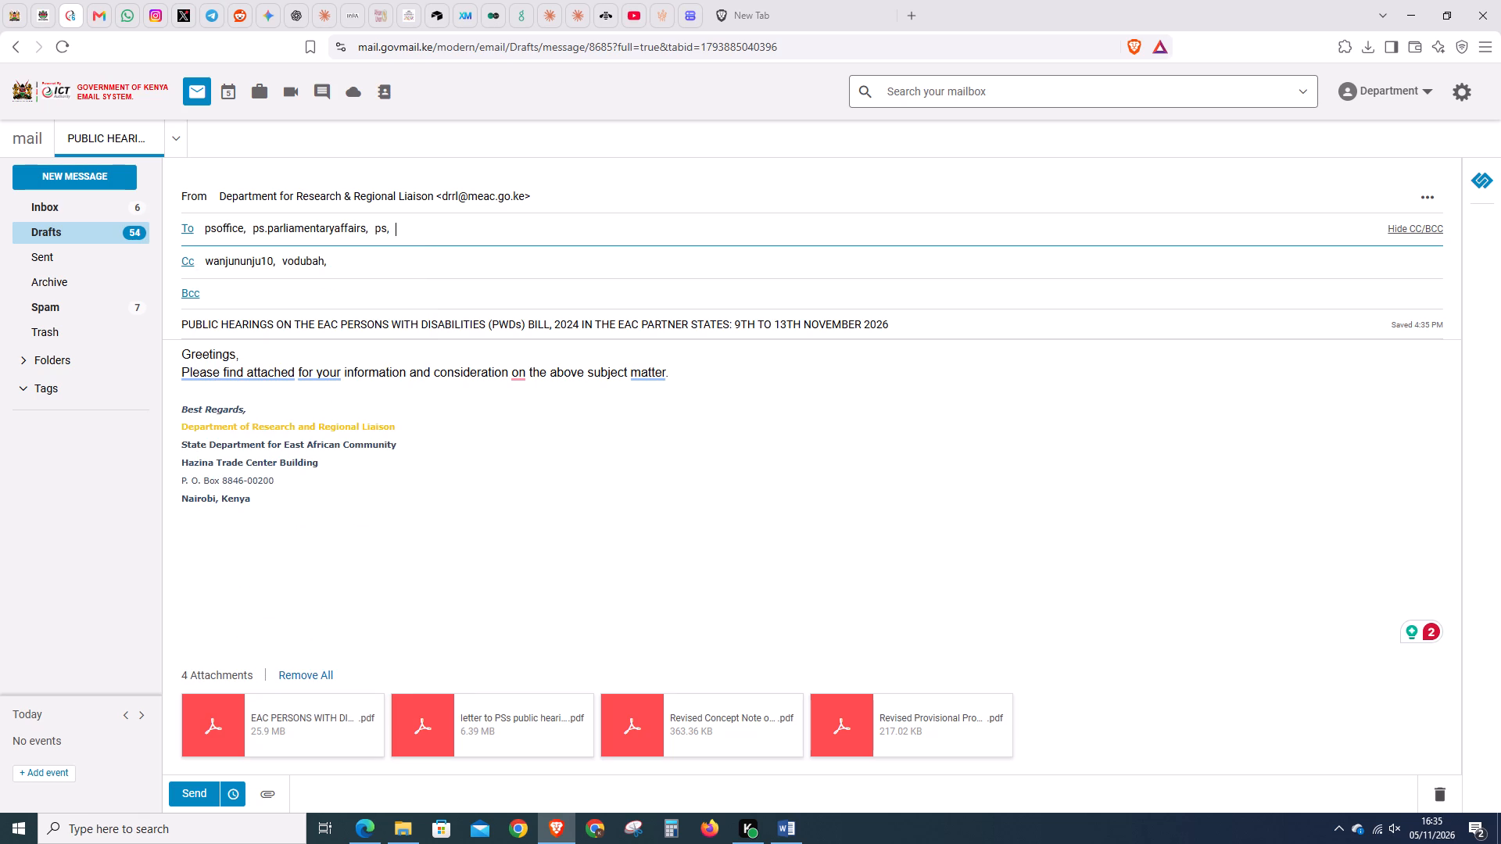
Check the next addressees in the PSs letter and add the Labour principal secretary's suggested address to the To recipients.
click(371, 832)
scroll(454, 523, down, 2)
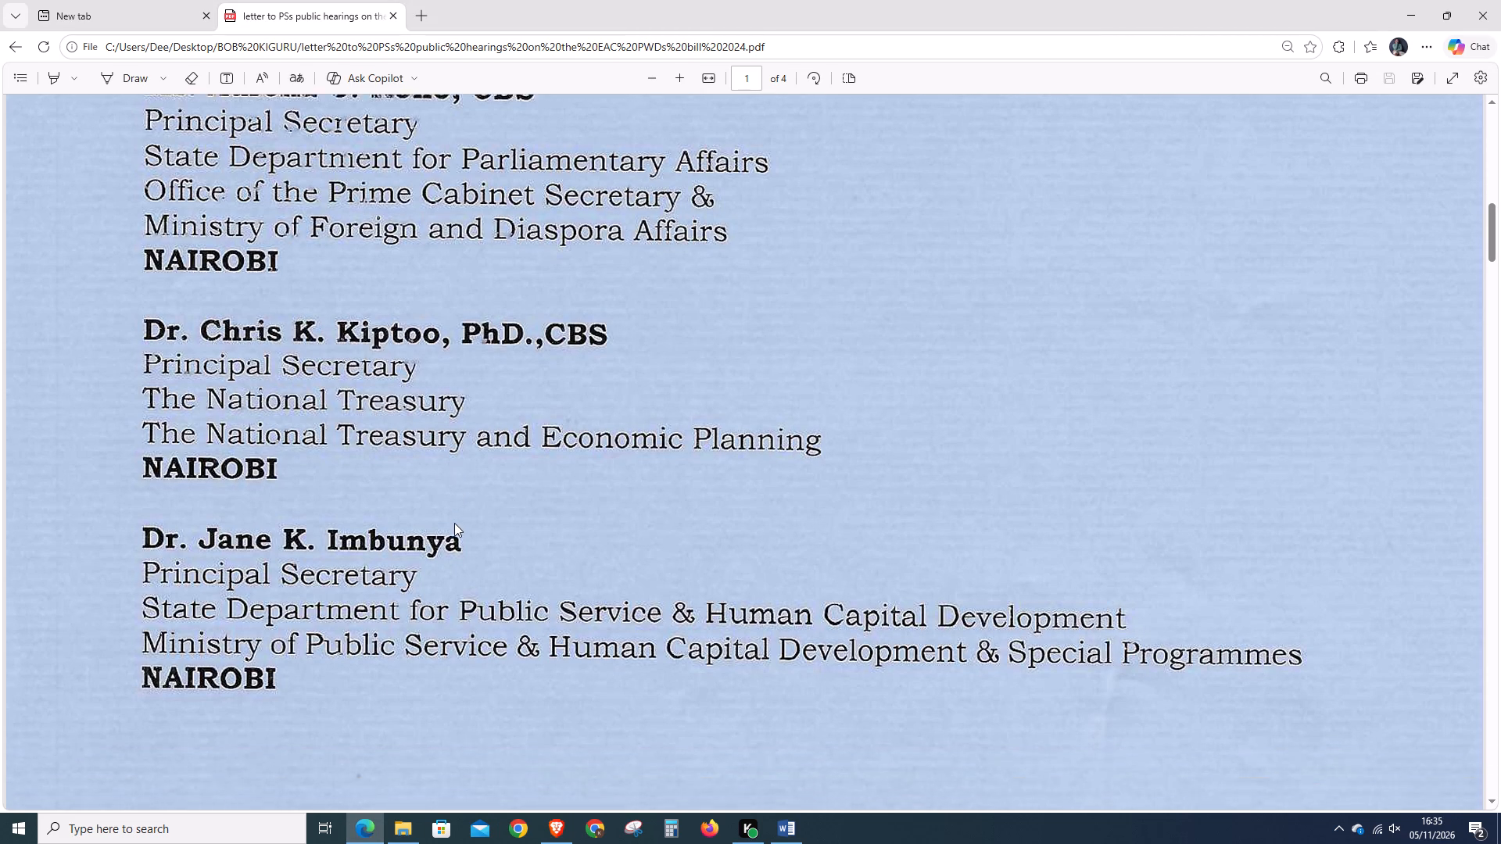
scroll(450, 534, down, 10)
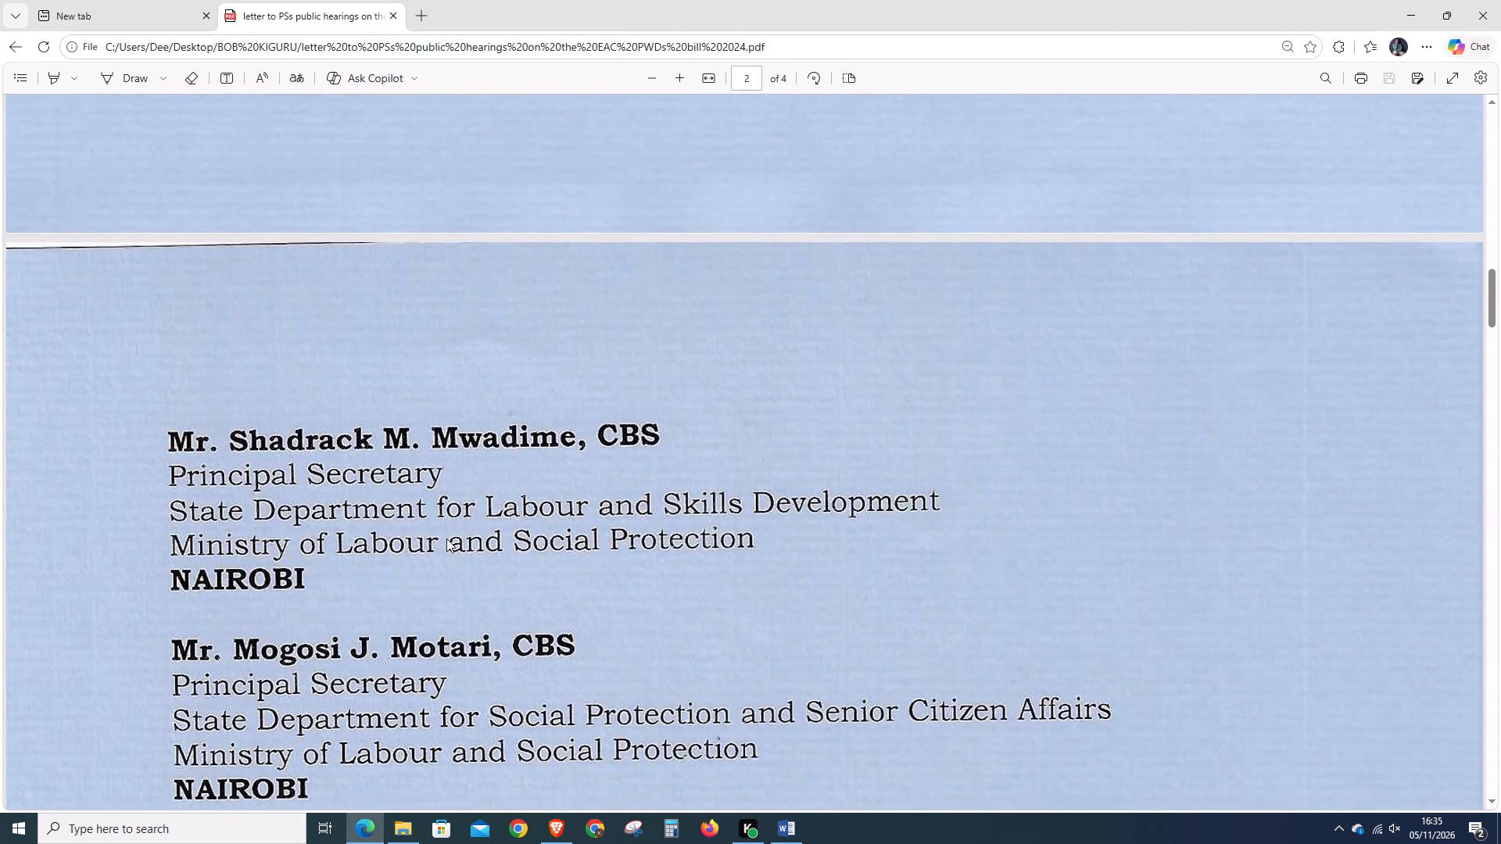
scroll(446, 538, down, 1)
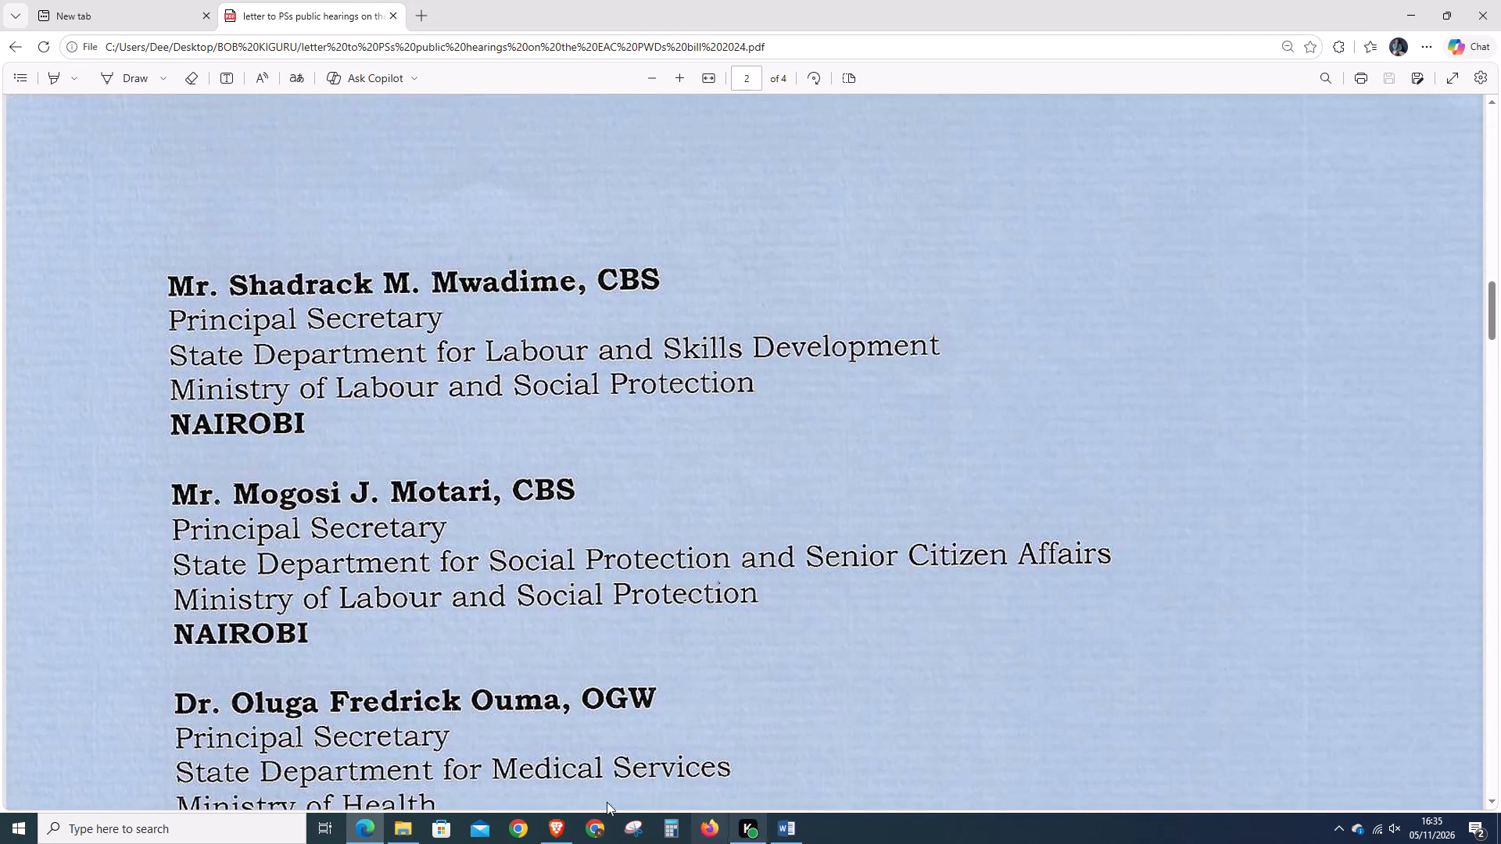
click(564, 828)
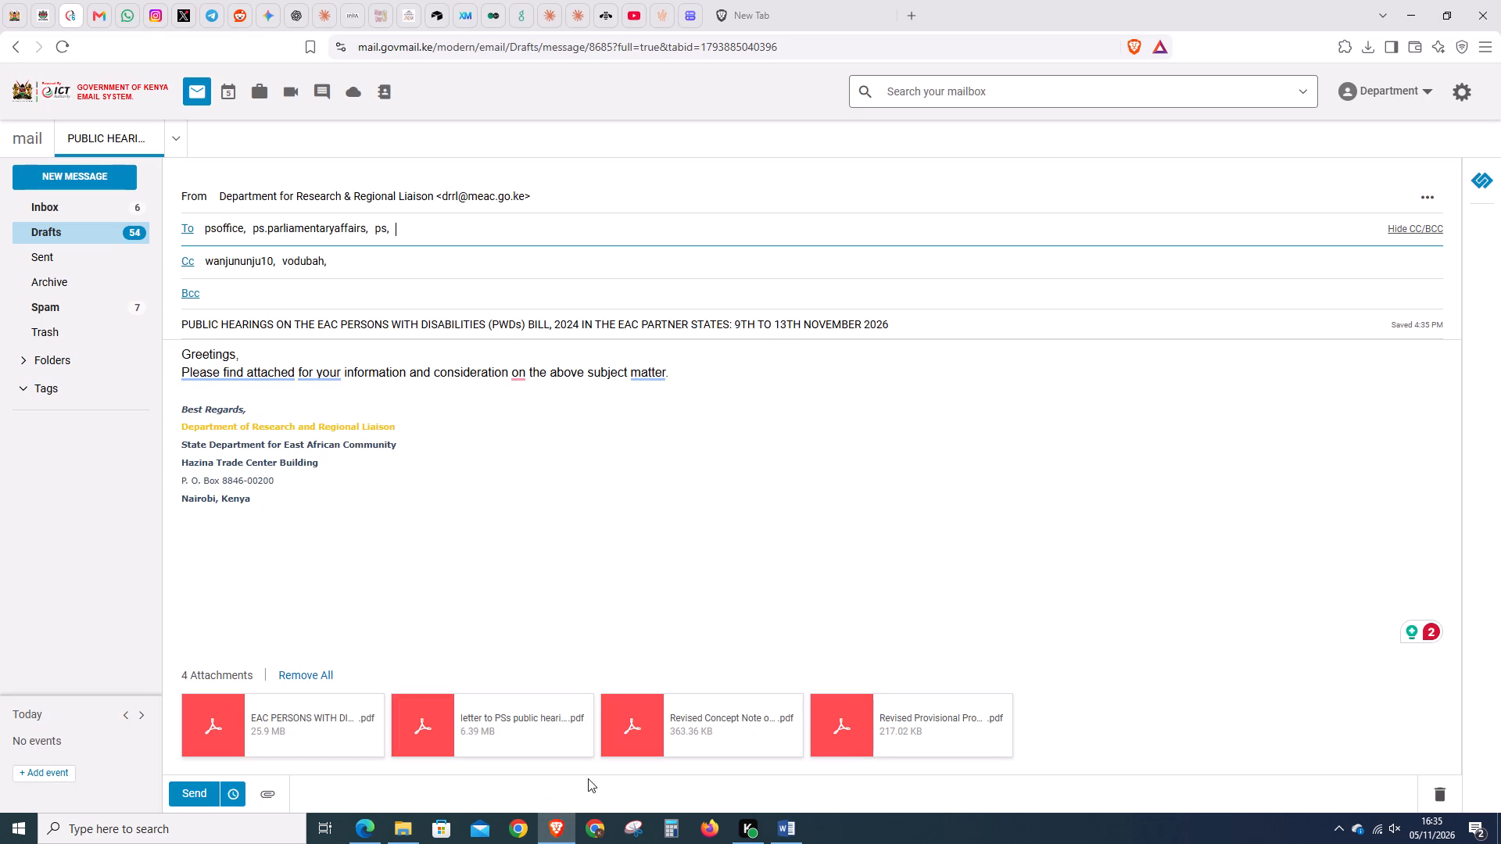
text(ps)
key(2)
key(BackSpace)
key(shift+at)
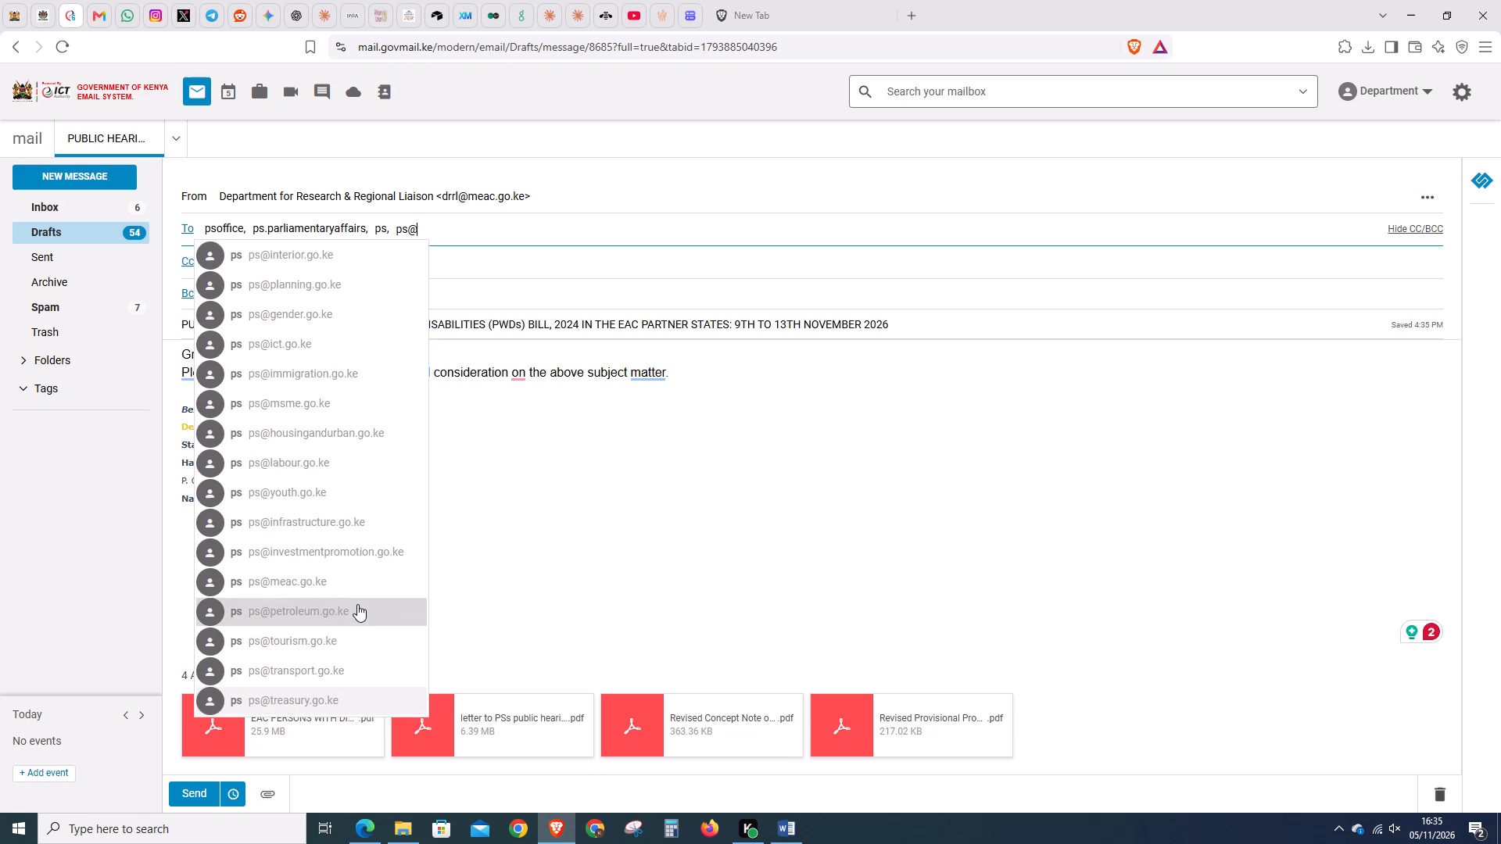
click(329, 467)
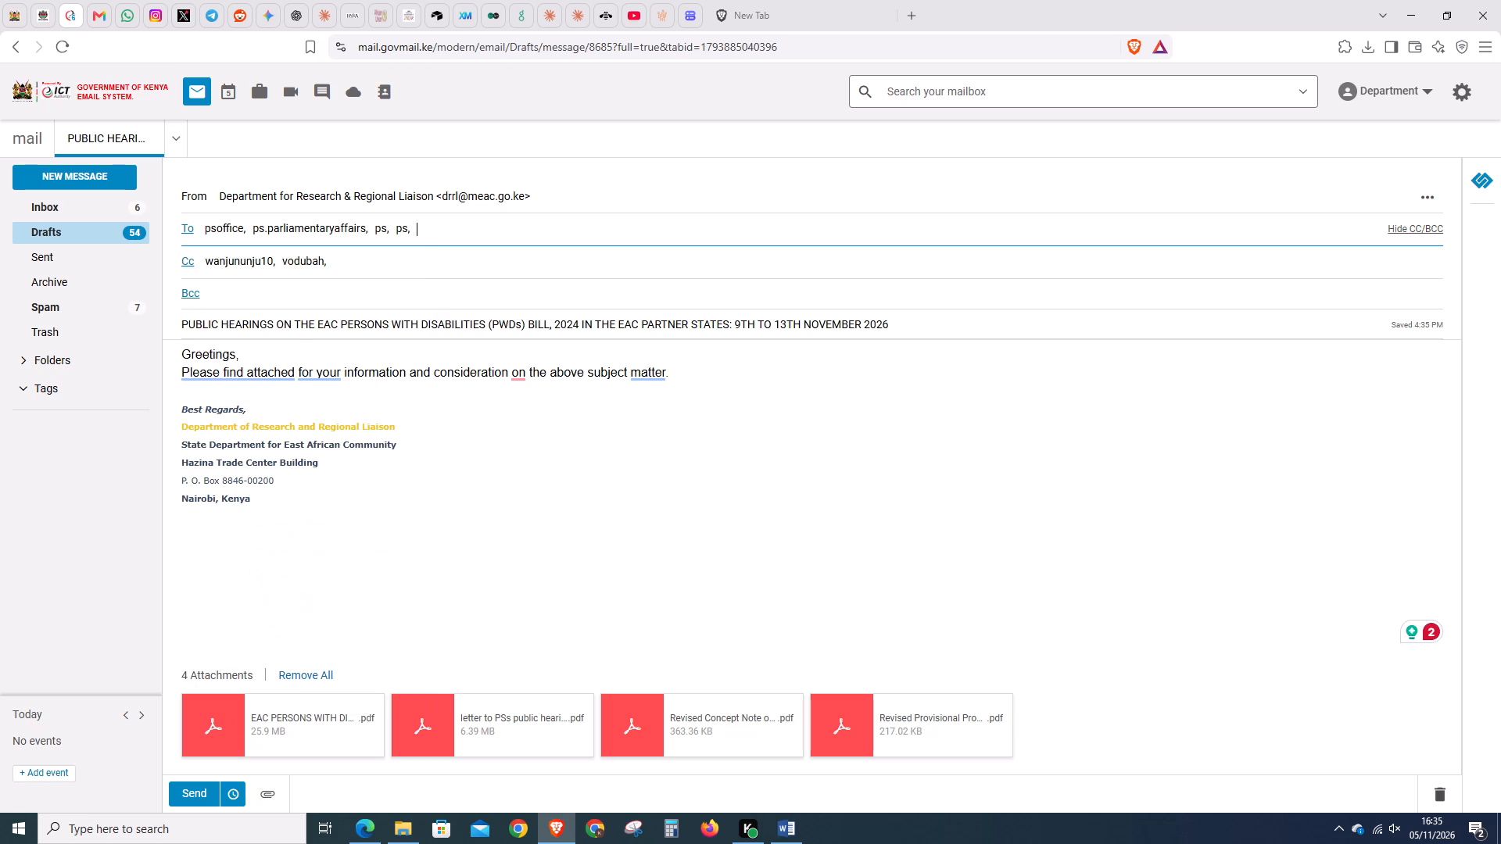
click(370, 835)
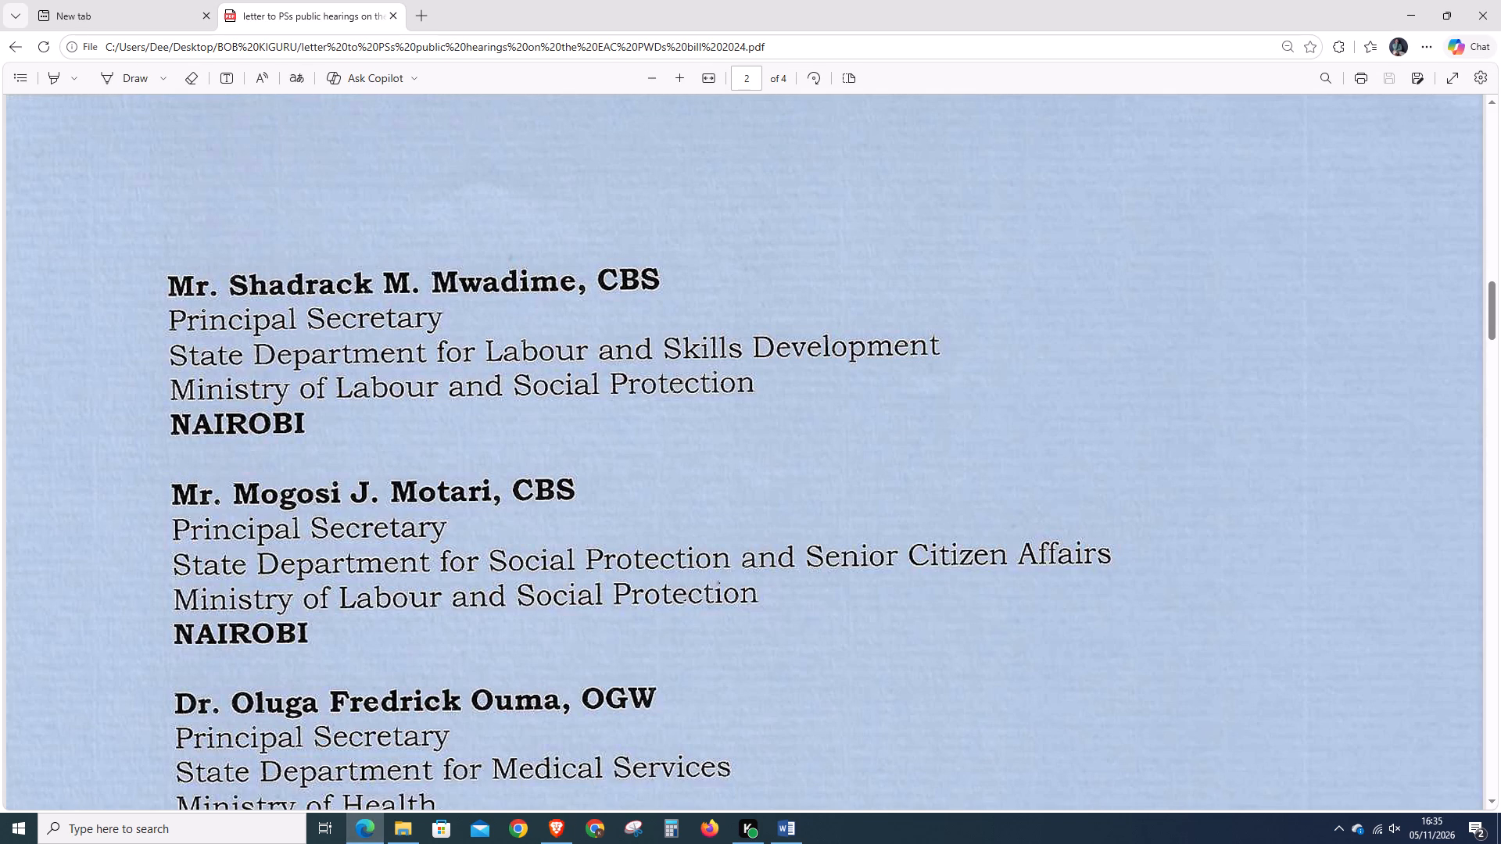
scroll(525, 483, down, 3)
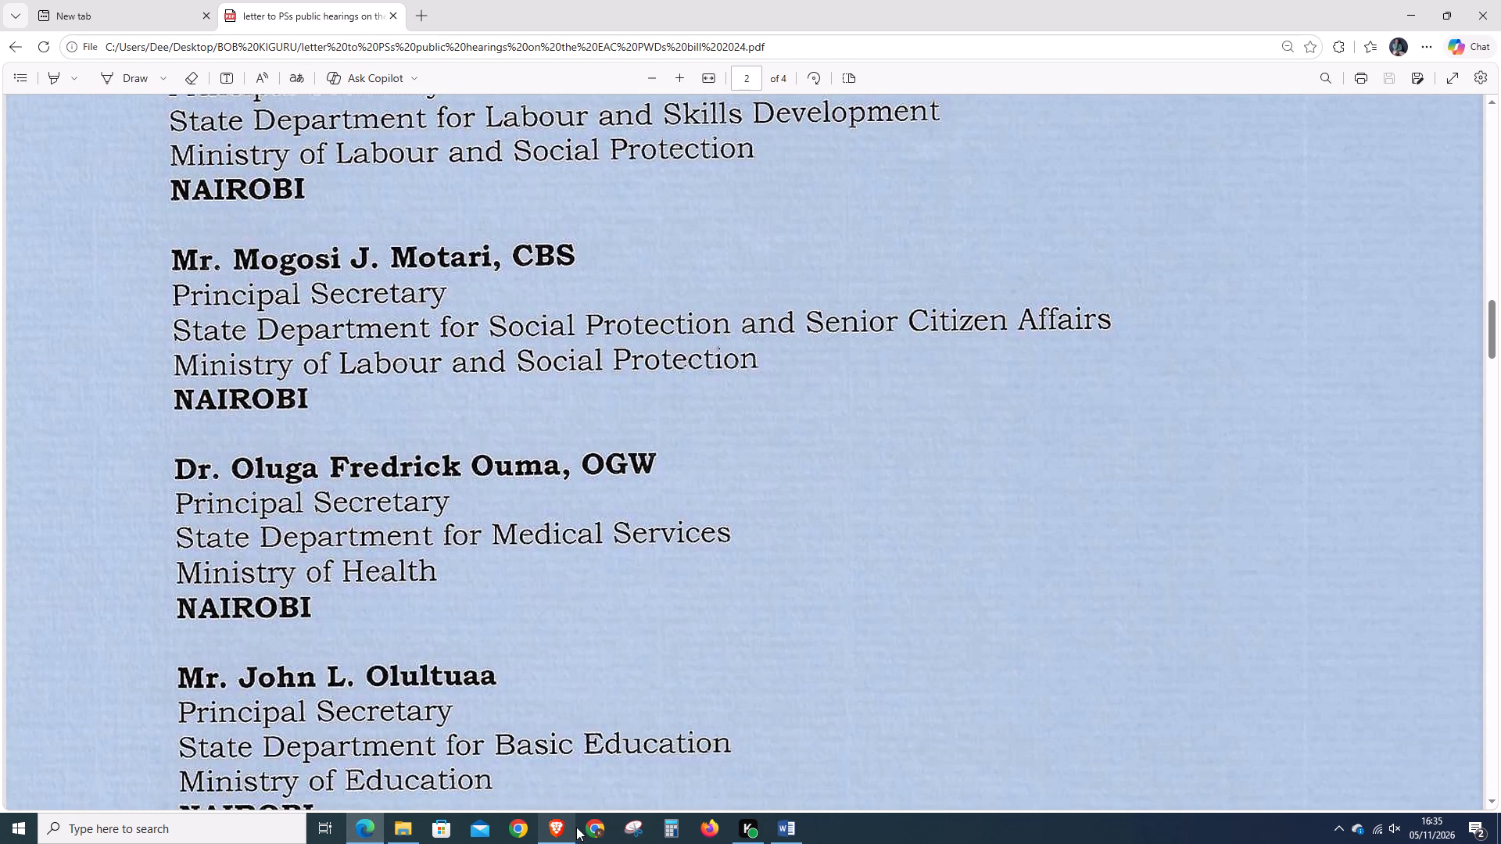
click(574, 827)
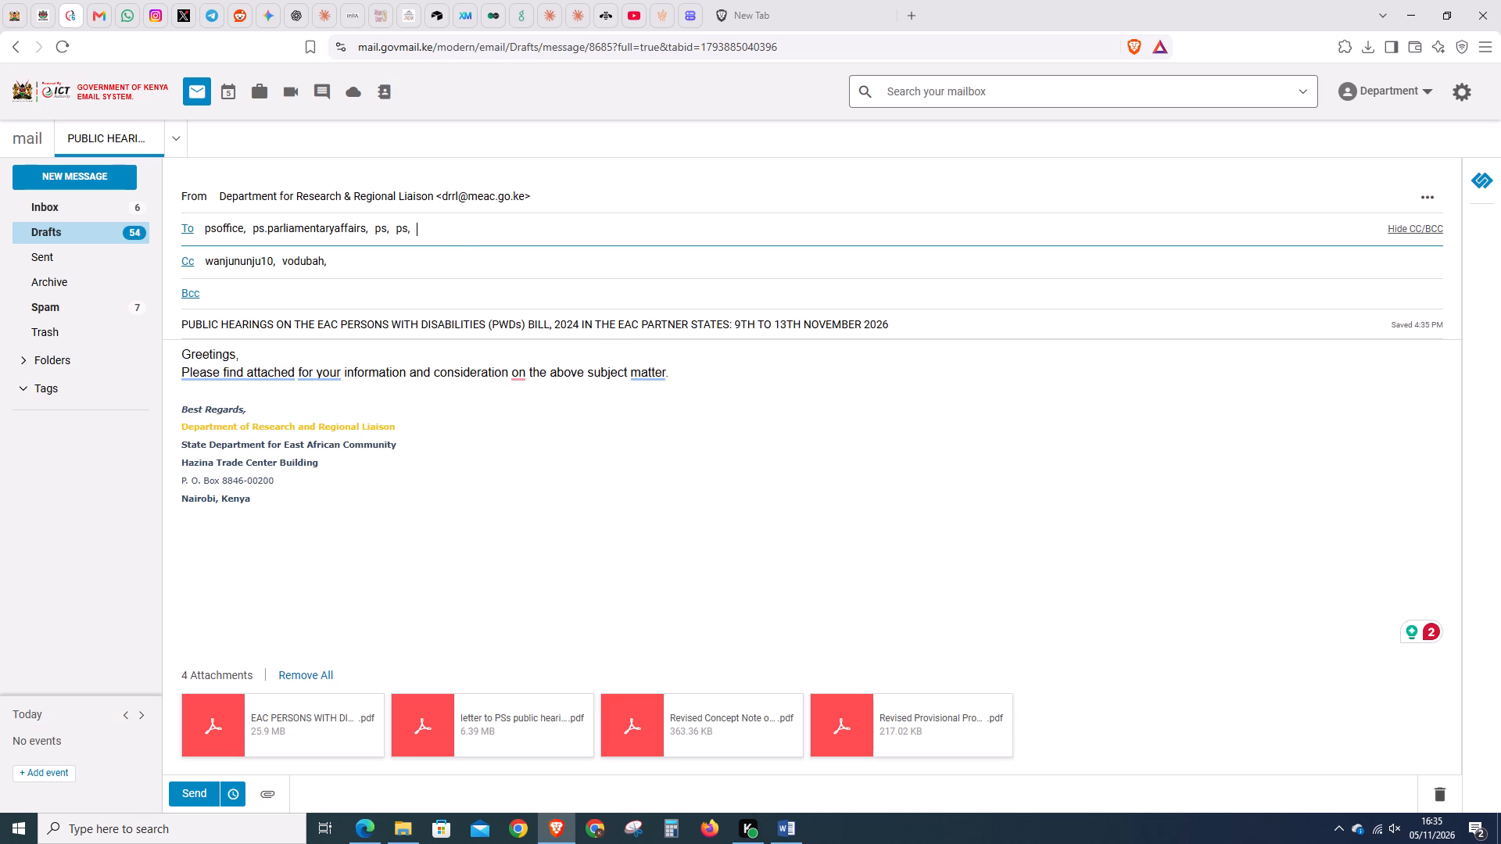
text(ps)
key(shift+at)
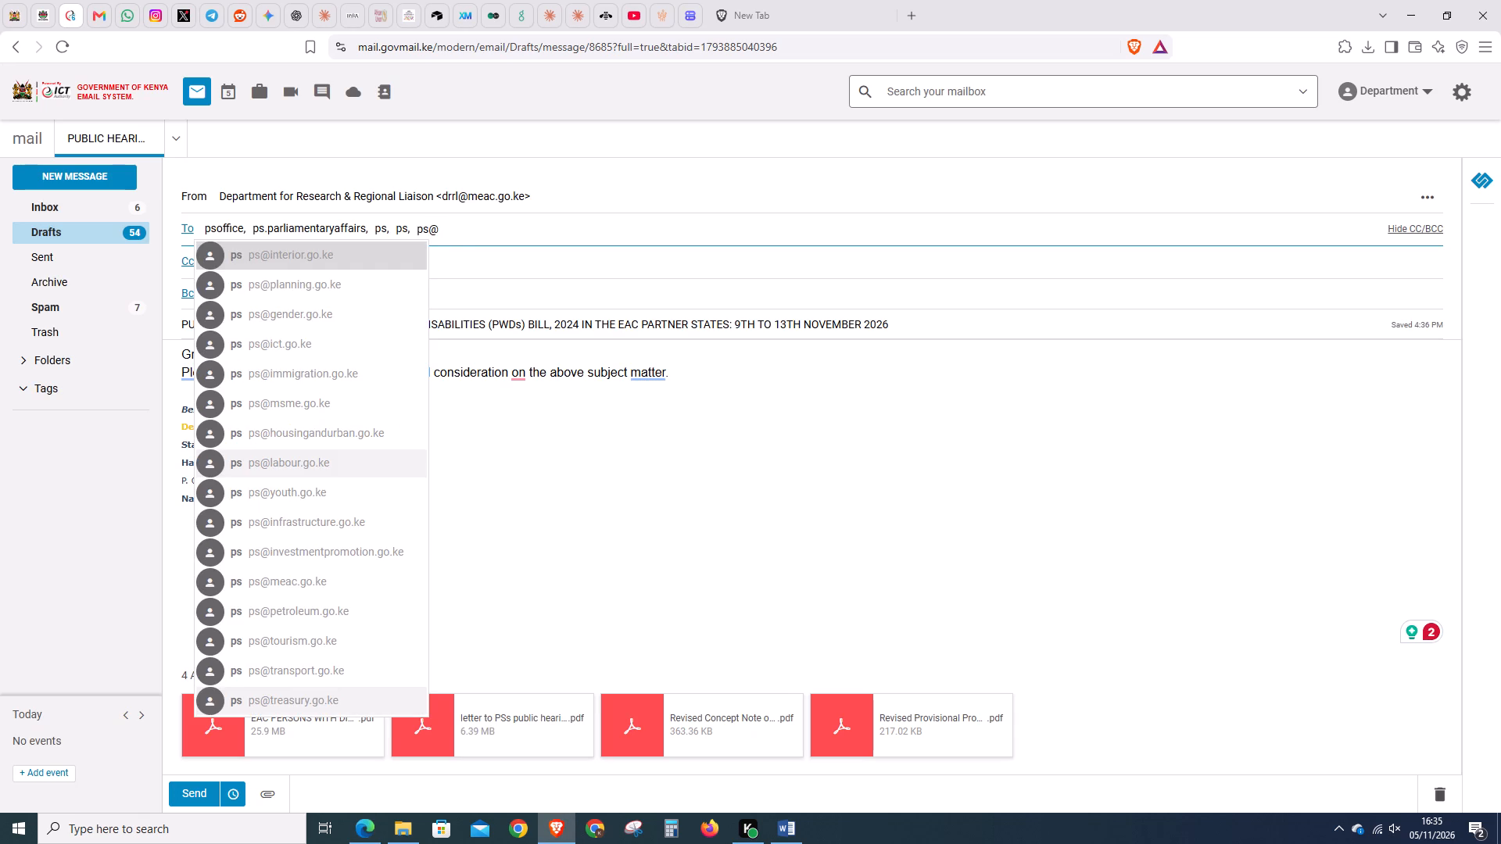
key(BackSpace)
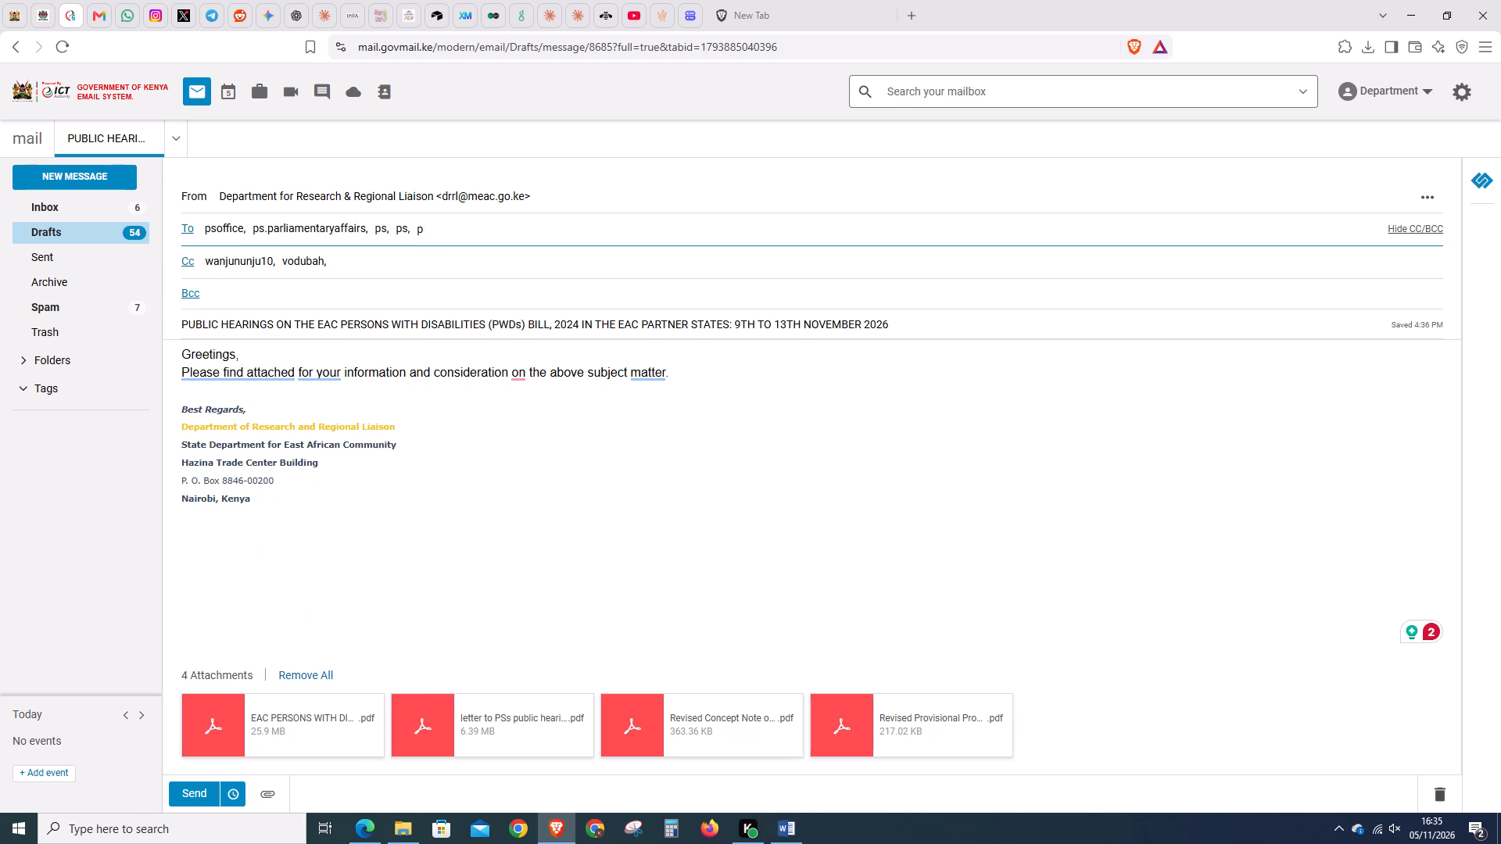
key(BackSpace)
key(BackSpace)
Consult the lower part of page 2 of the PSs letter and add the Transport principal secretary's suggested address to the To recipients.
click(360, 835)
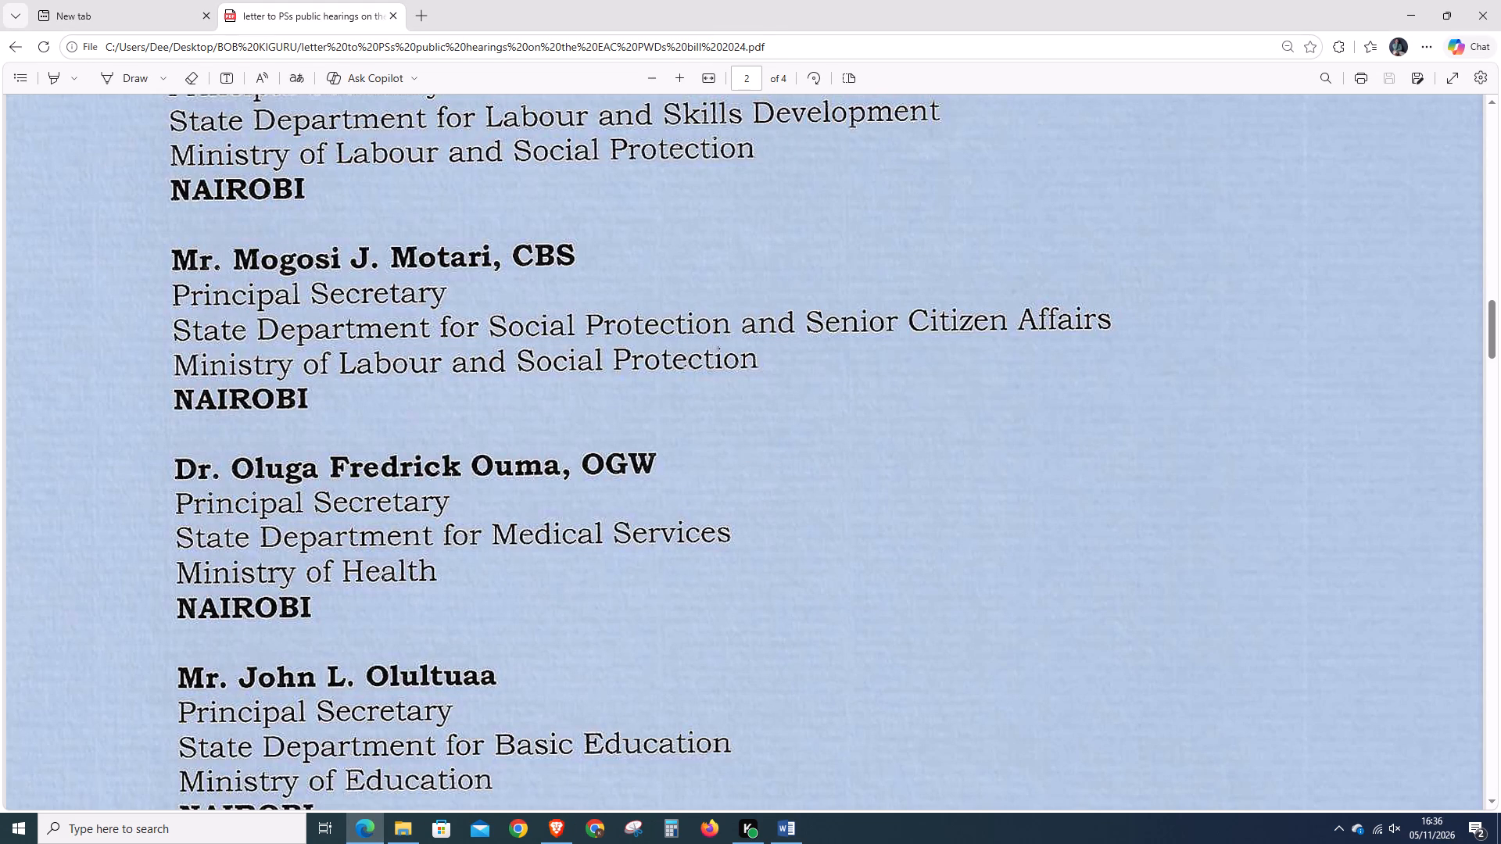
scroll(702, 518, down, 7)
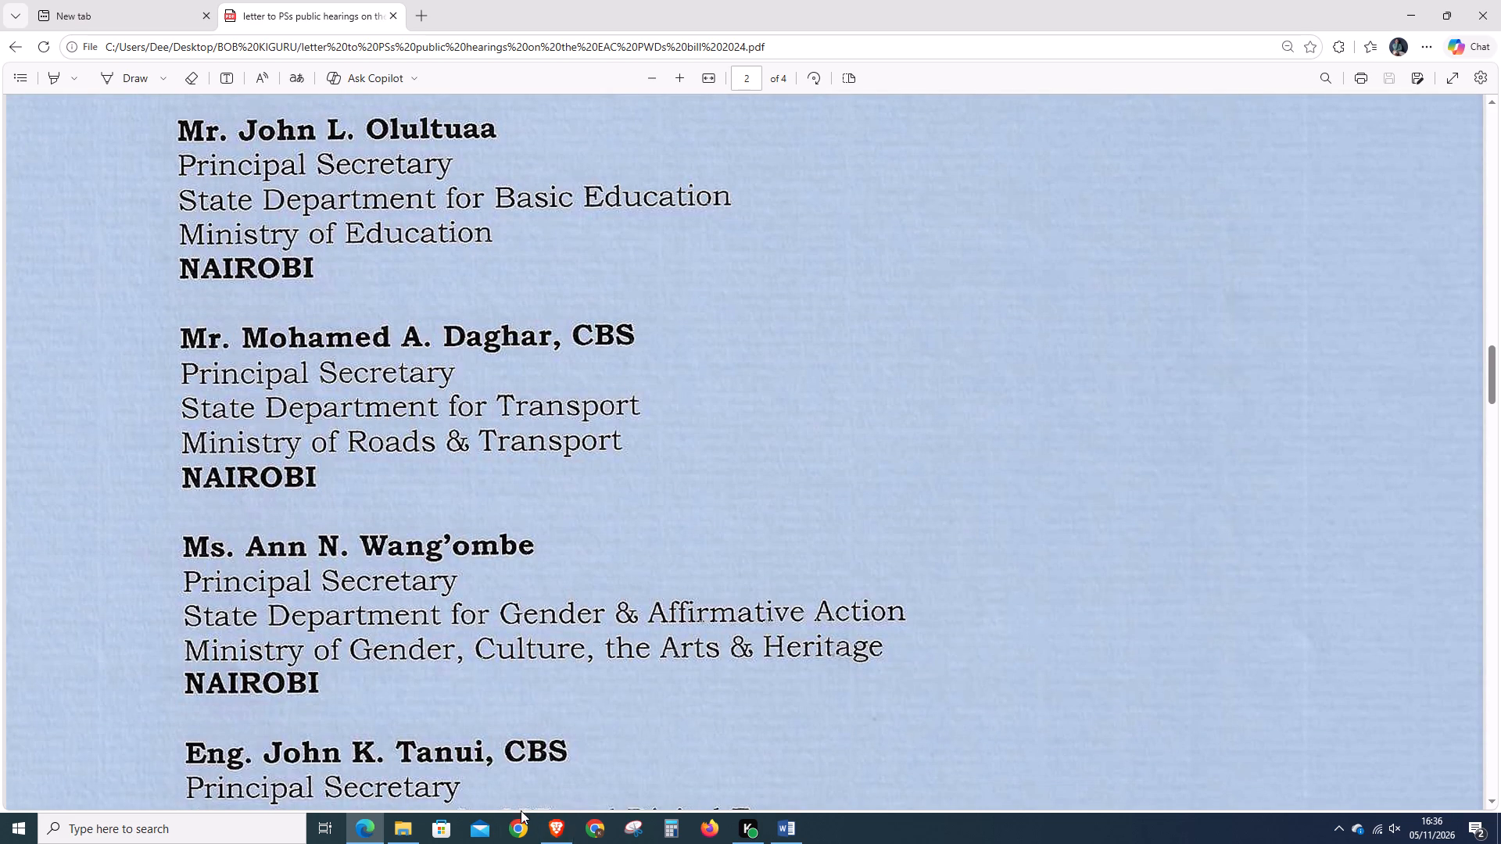
click(561, 829)
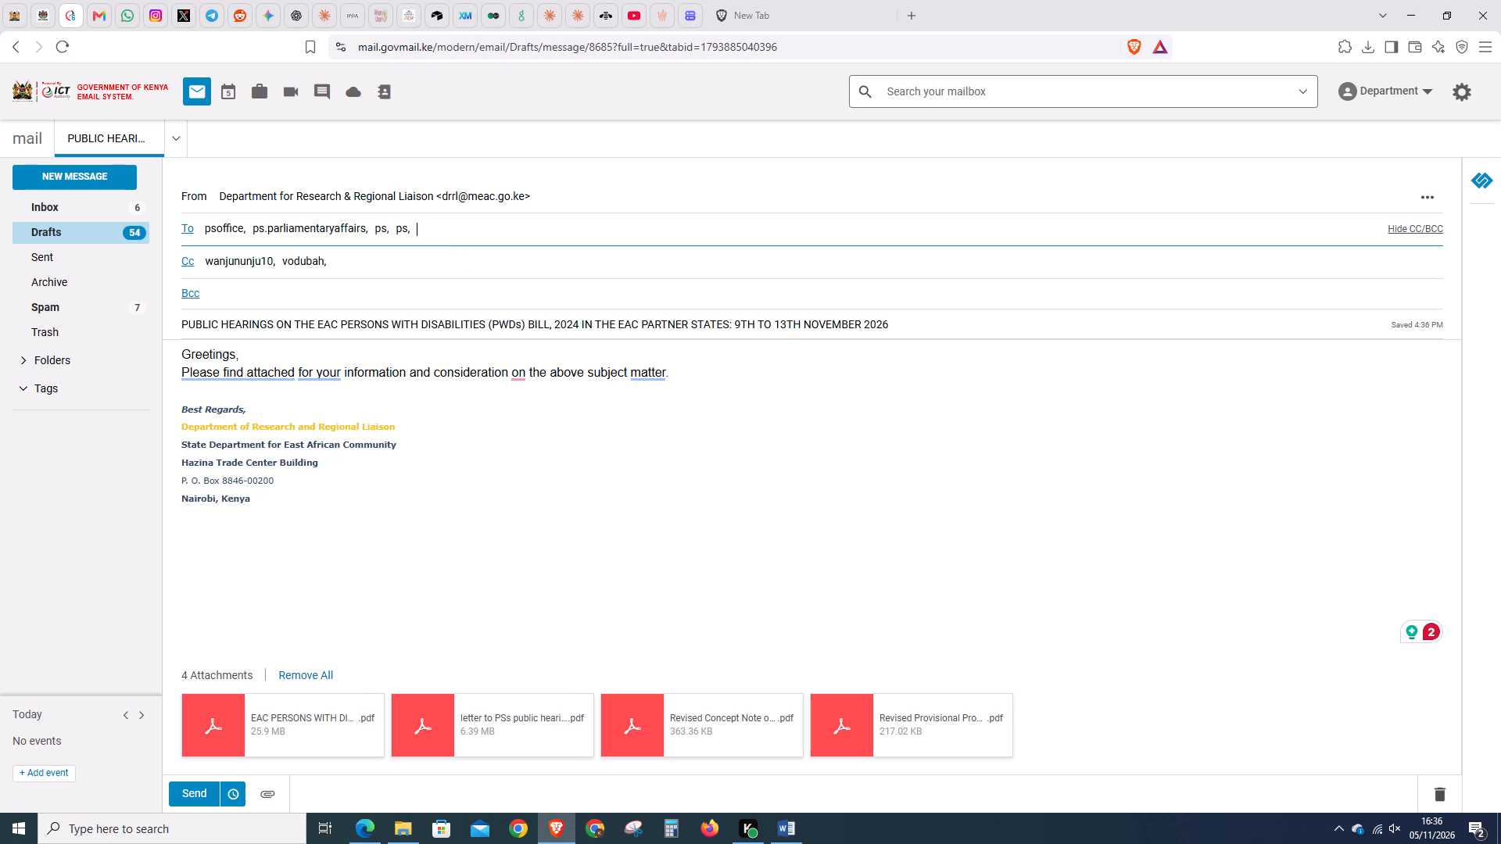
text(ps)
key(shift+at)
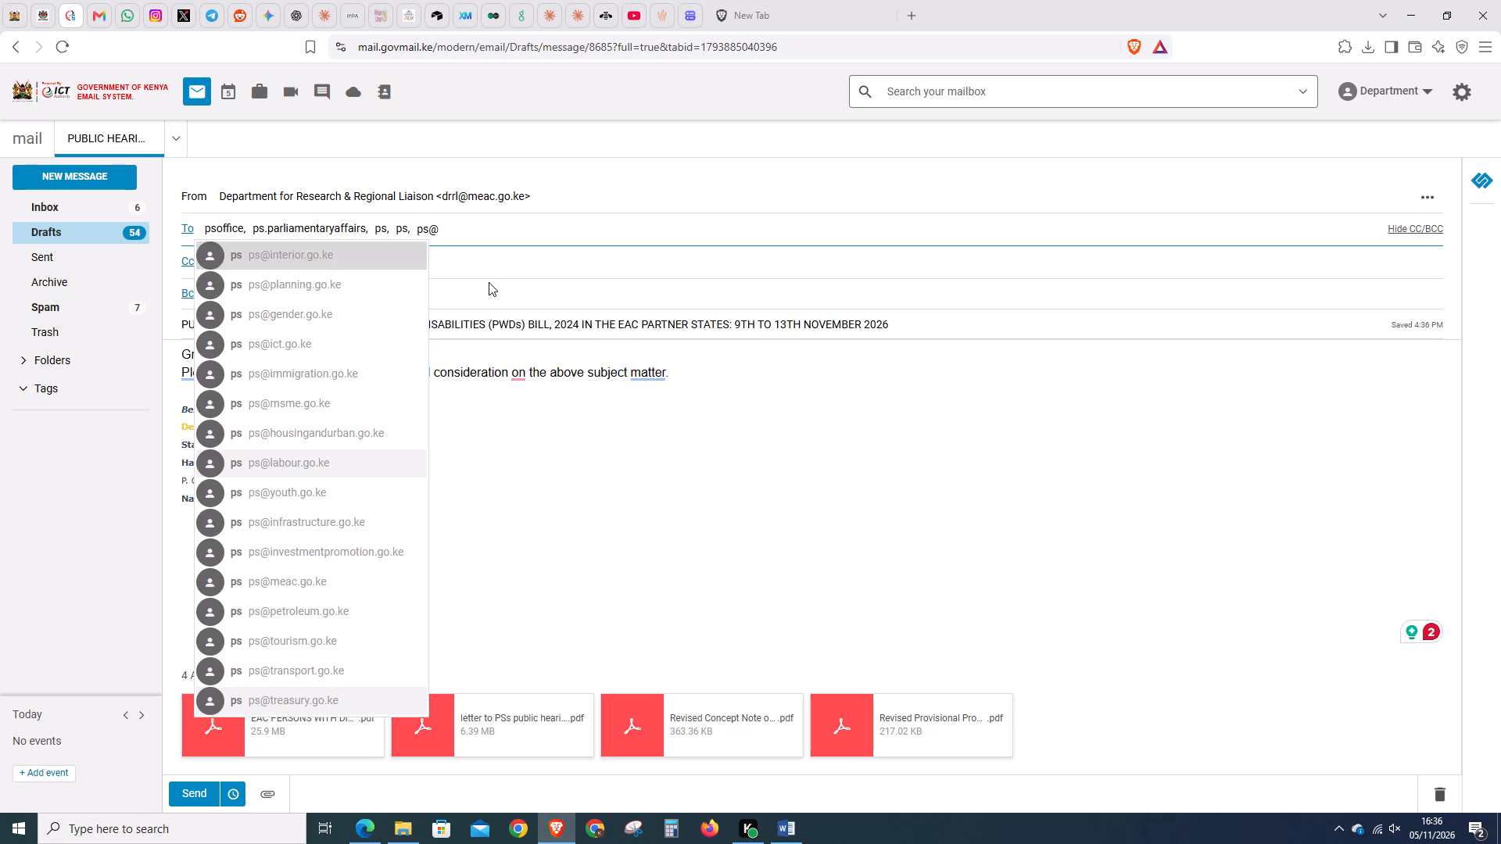
click(343, 671)
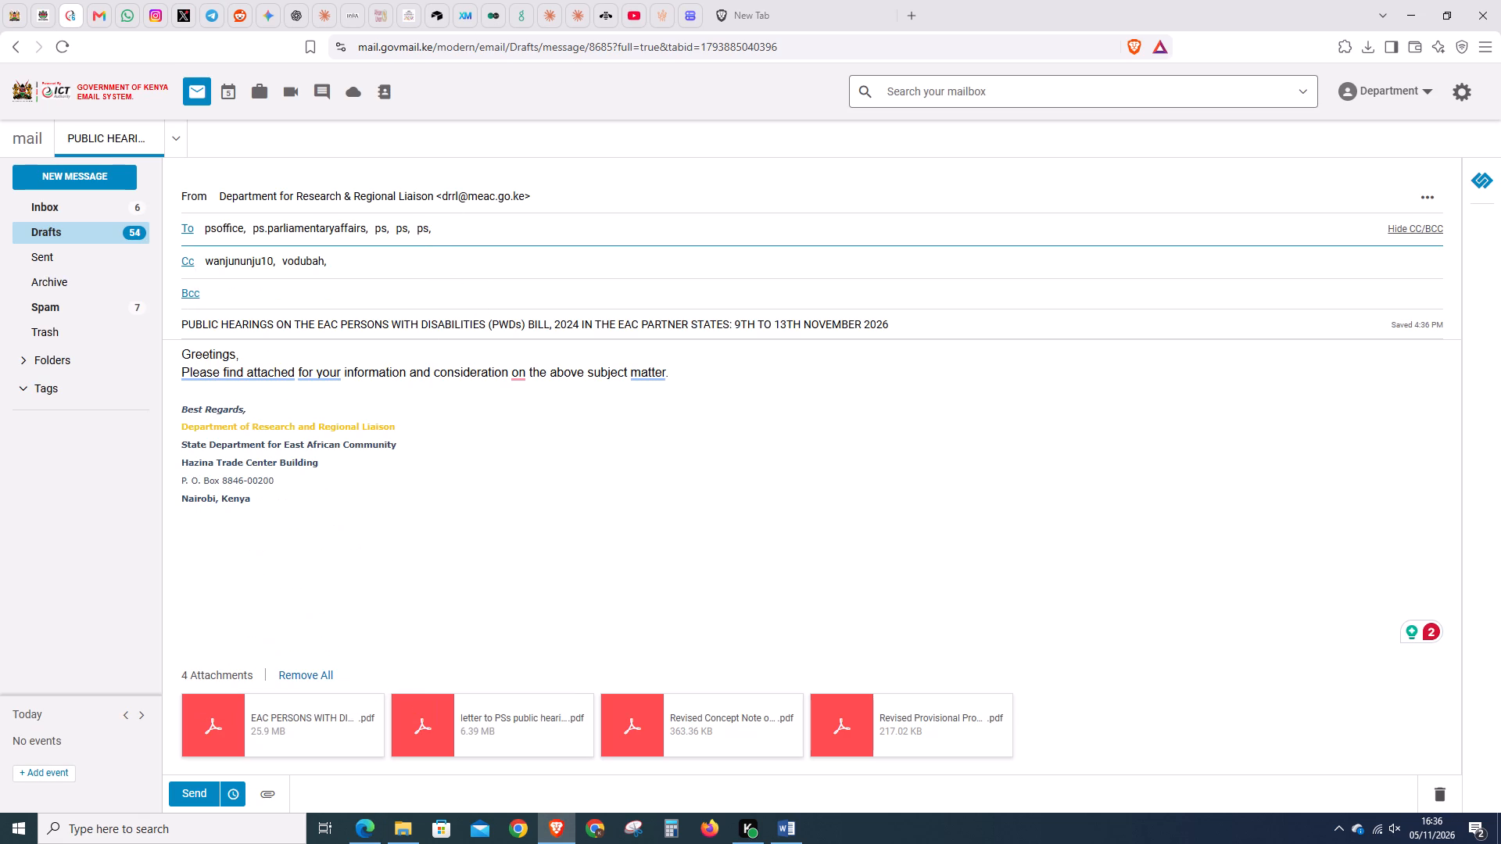
Add the Gender principal secretary's suggested address to the draft's To recipients.
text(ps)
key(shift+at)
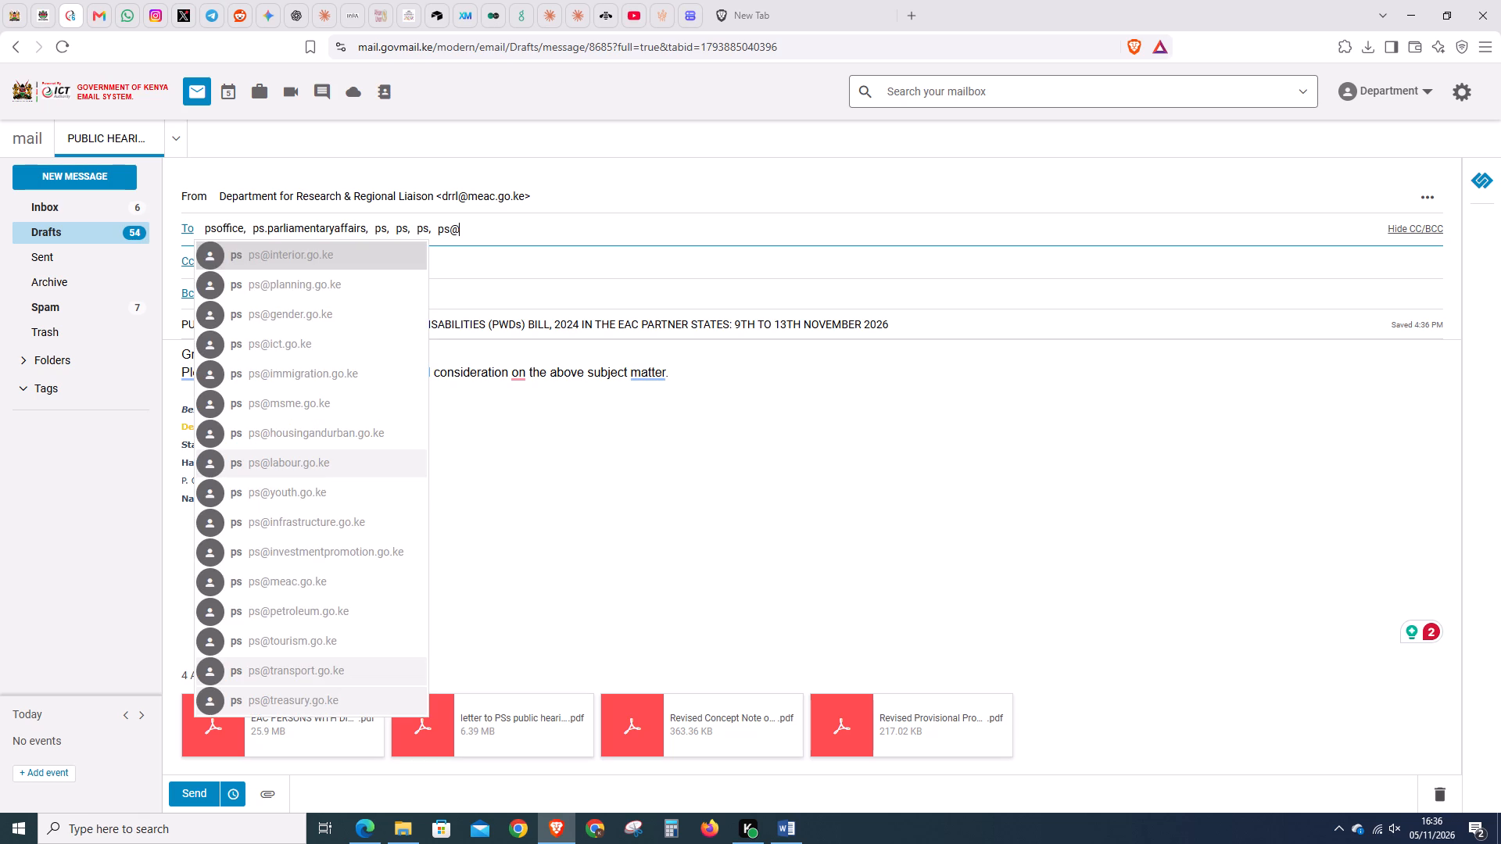
click(287, 320)
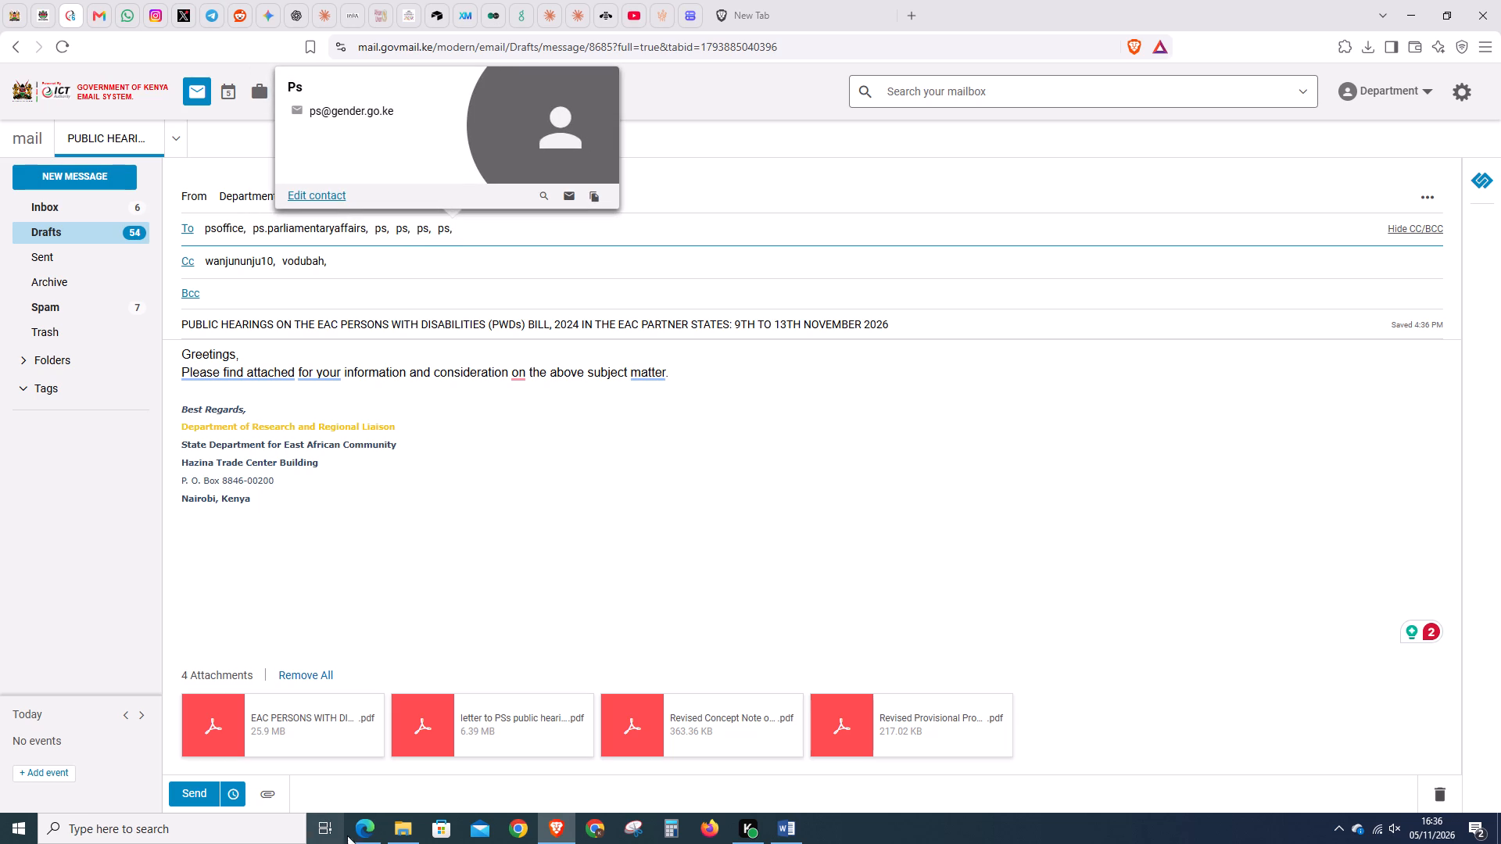
Check the remaining addressees on page 2 of the PSs letter and add the suggested info address at information.go.ke to the To recipients.
click(368, 830)
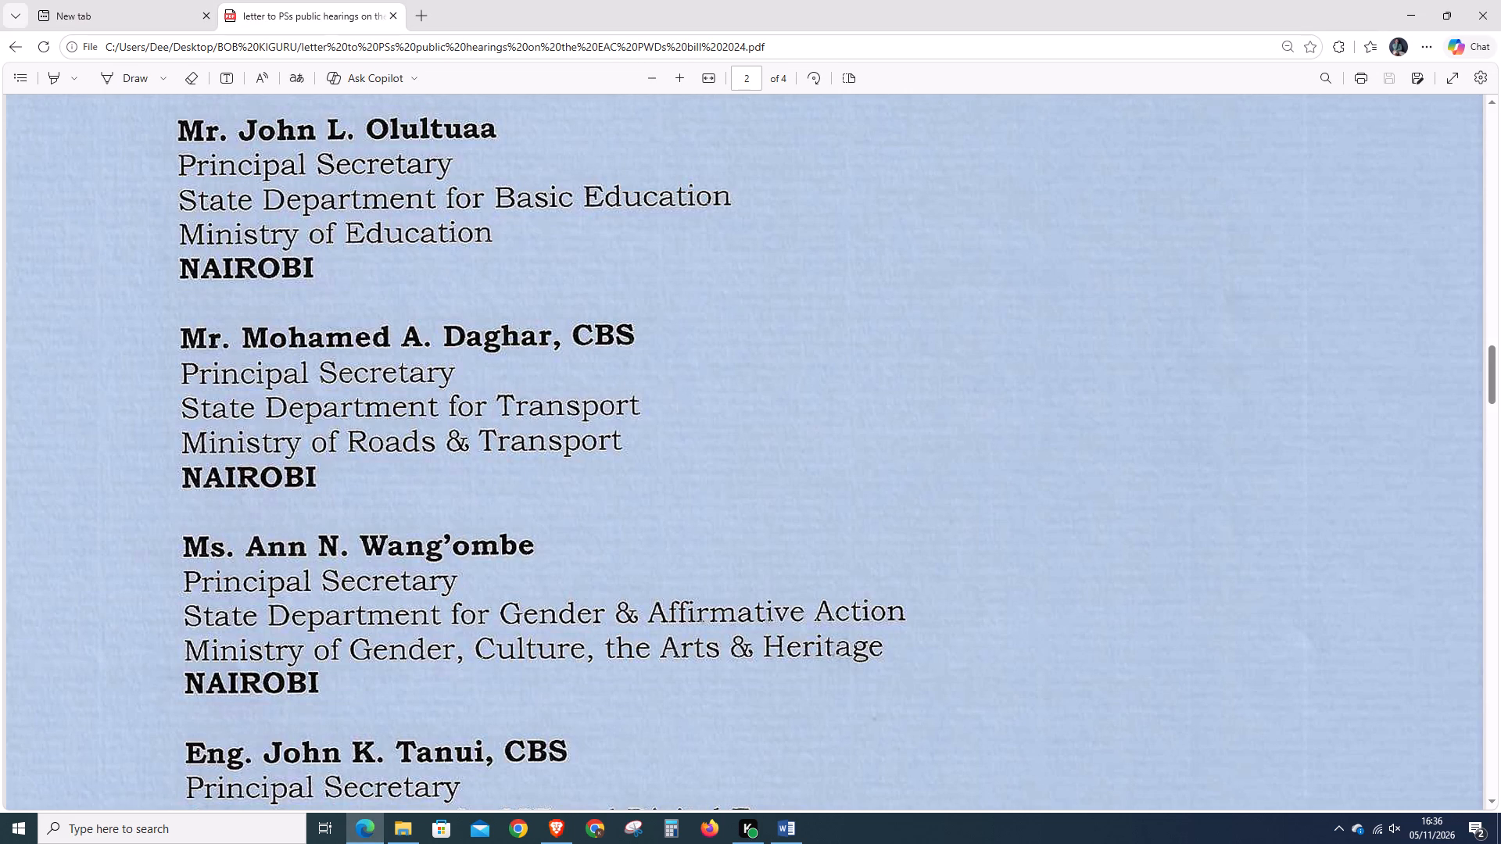
scroll(521, 435, down, 5)
scroll(524, 435, up, 3)
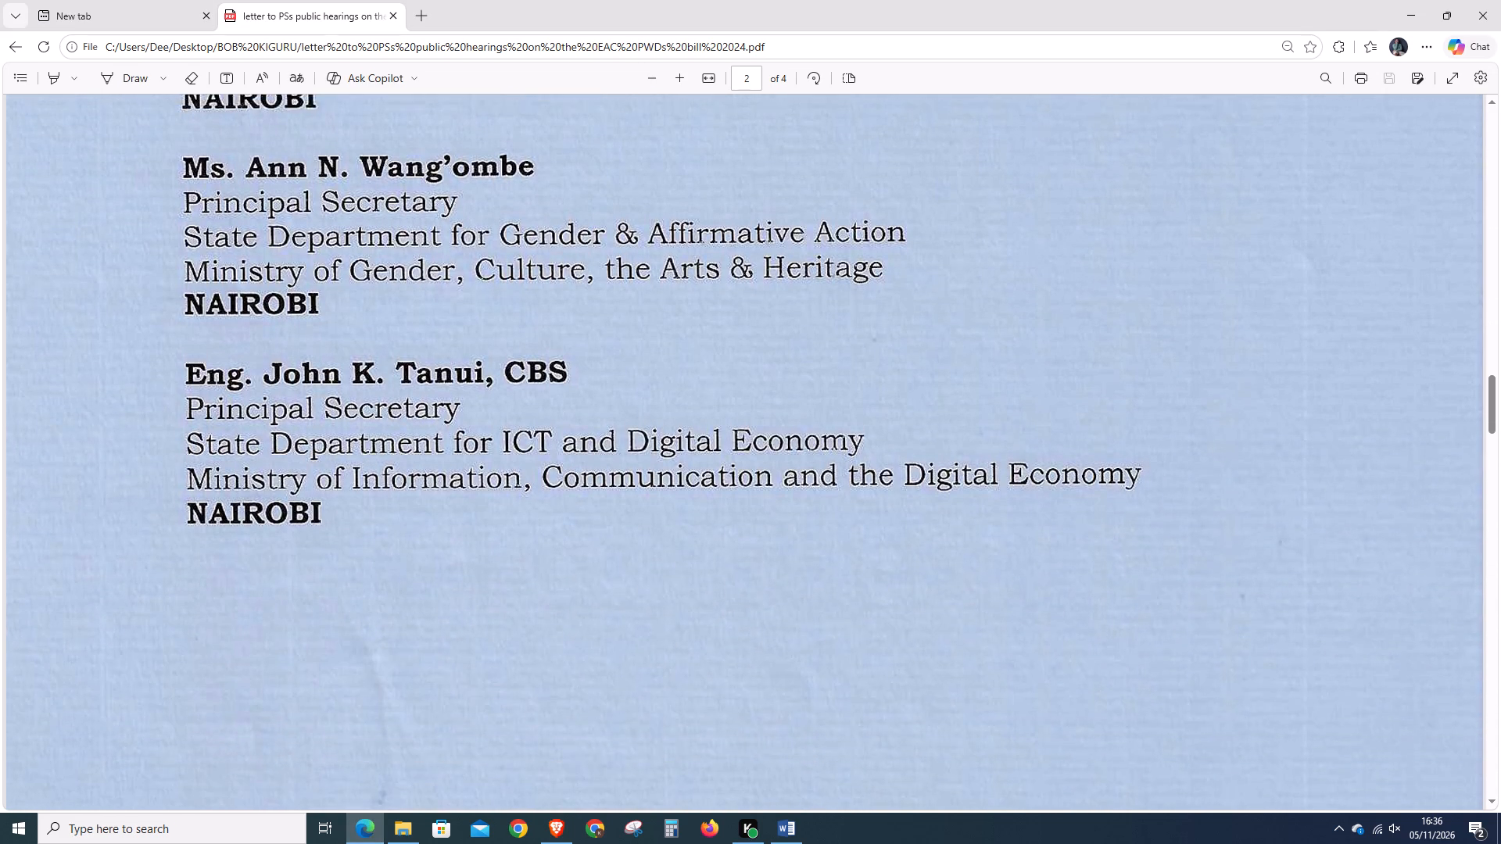
scroll(524, 435, up, 9)
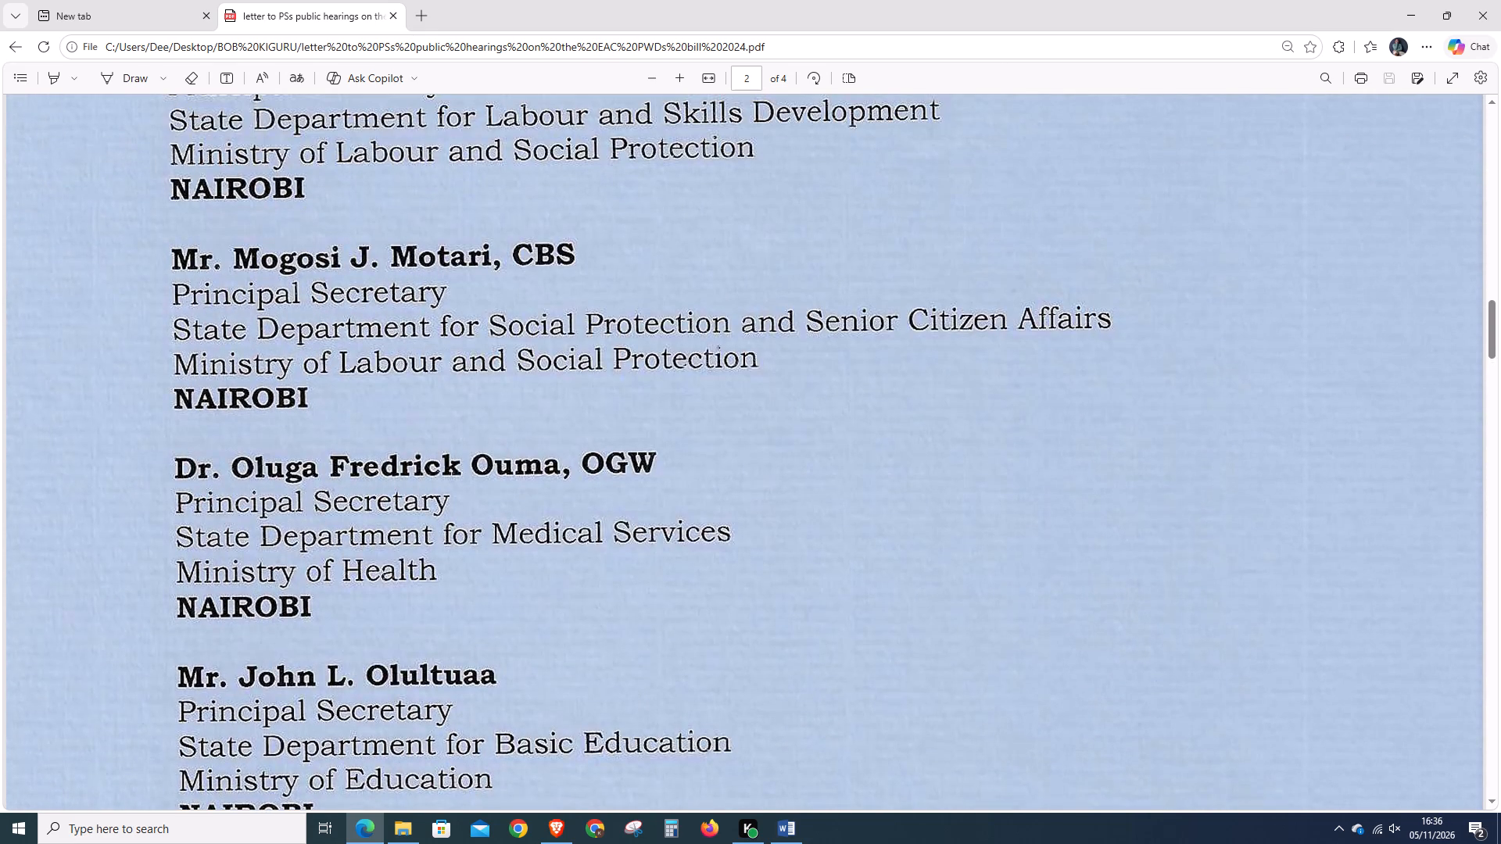
click(562, 830)
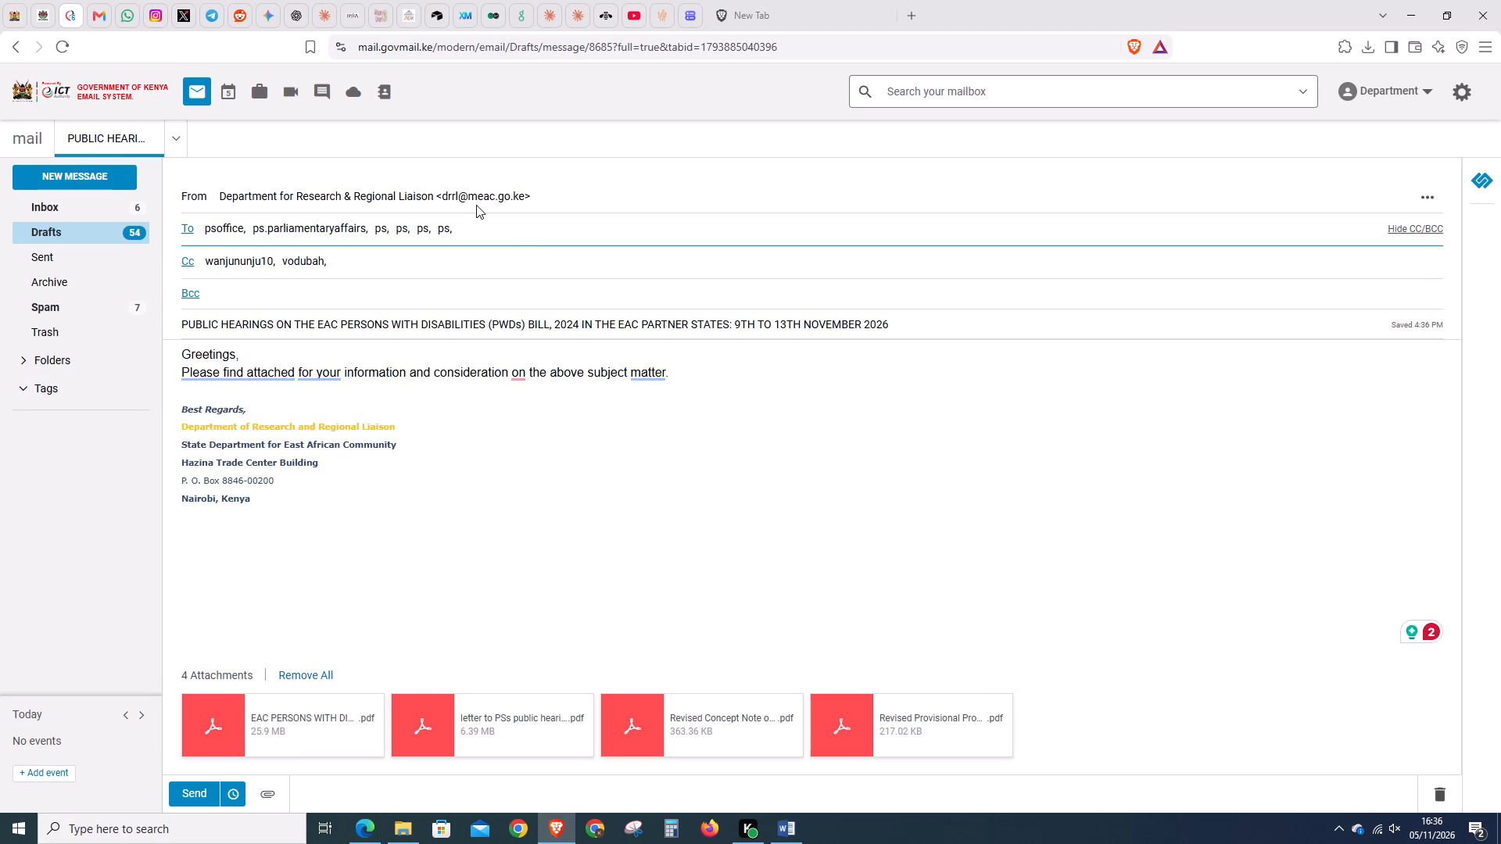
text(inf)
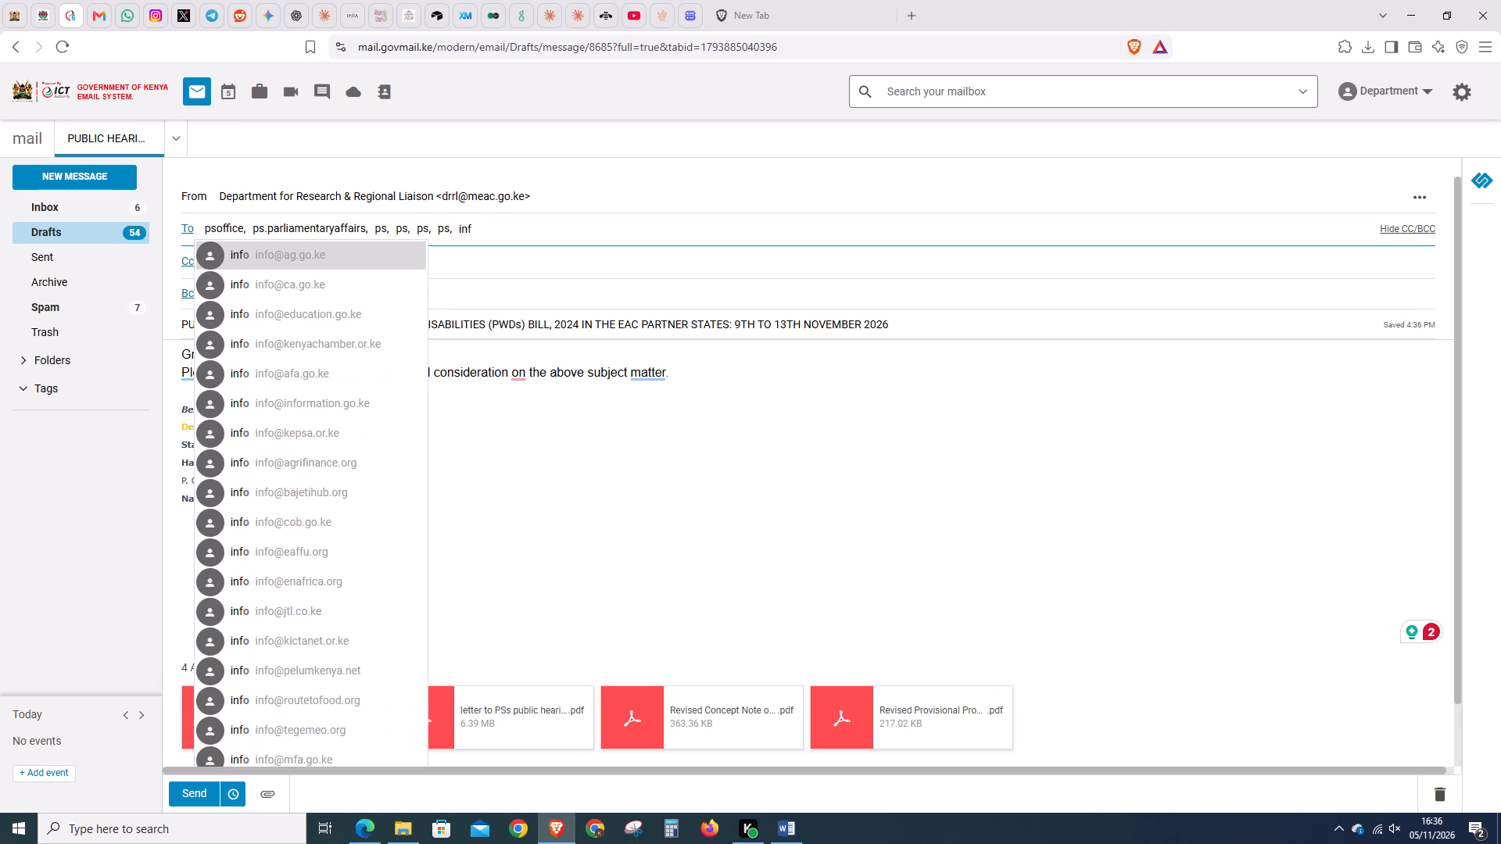
click(325, 395)
Send the principal-secretaries public-hearings email.
click(192, 801)
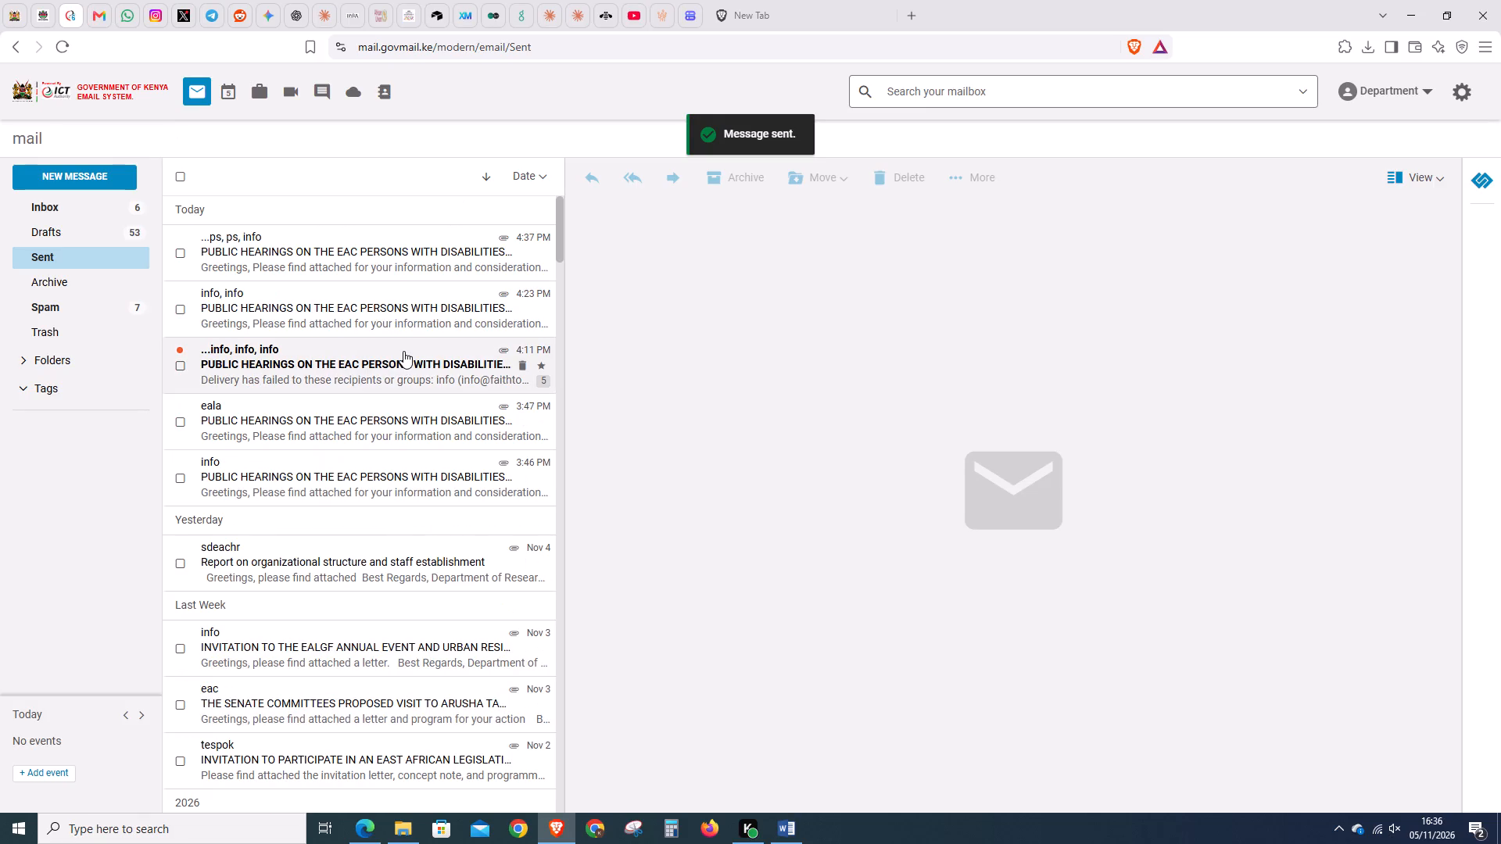
Examine the unread delivery-failure notices in the Inbox to see which recipients the public-hearings emails did not reach and why.
click(67, 211)
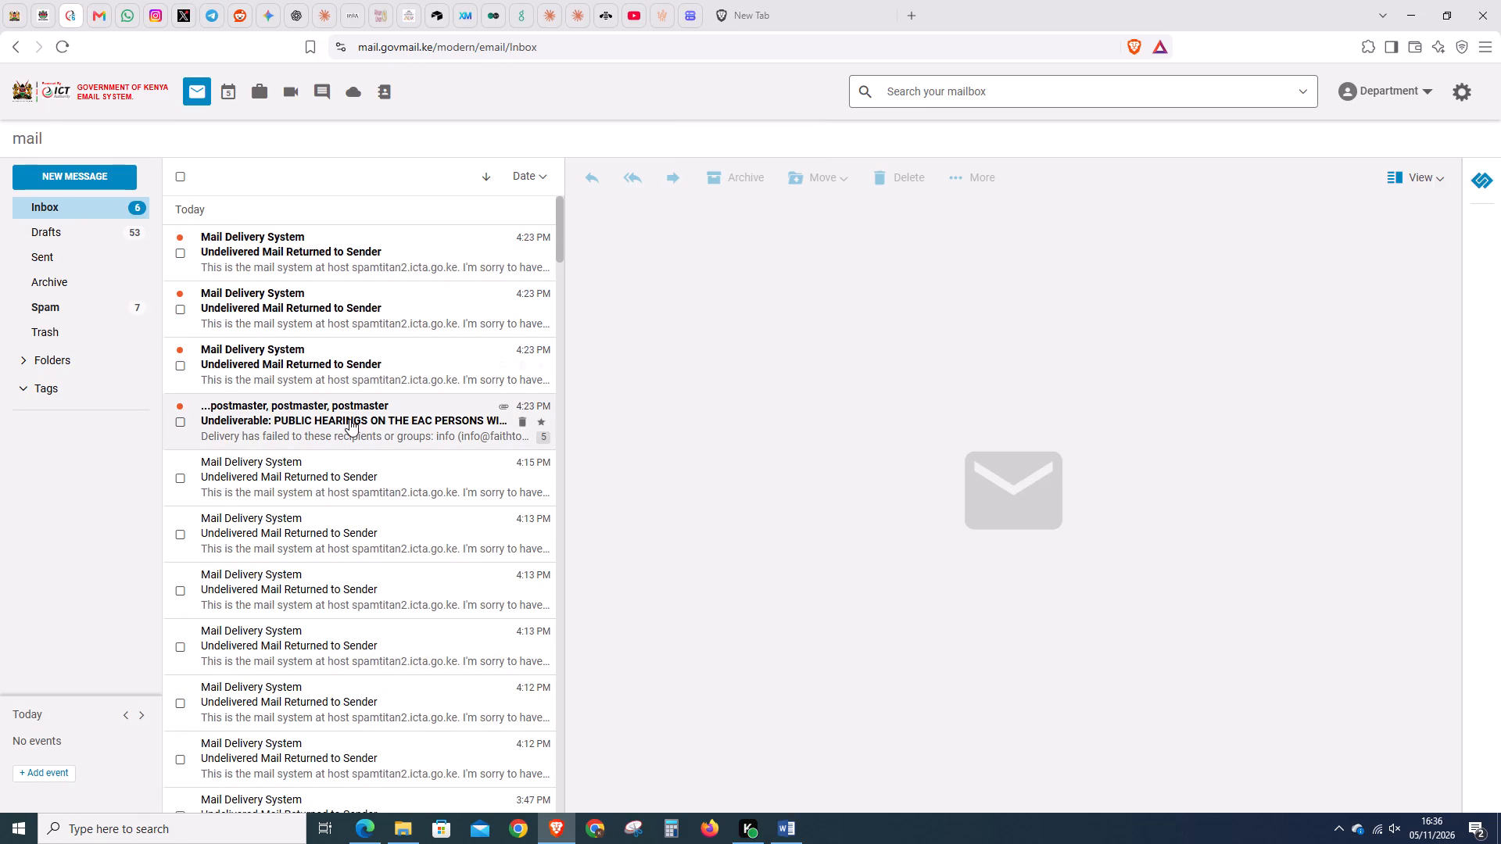
click(349, 419)
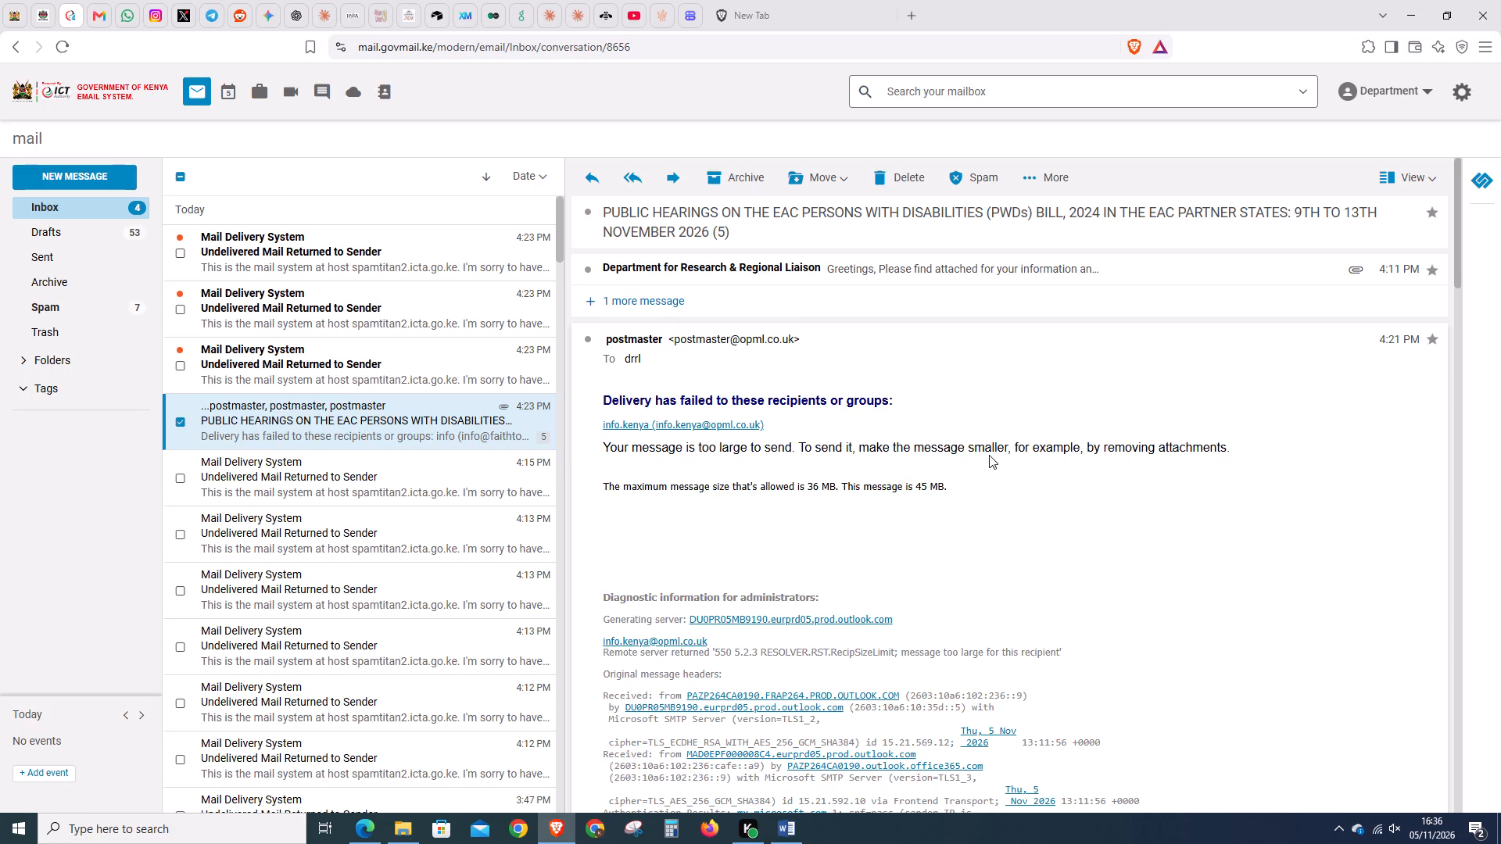
click(336, 356)
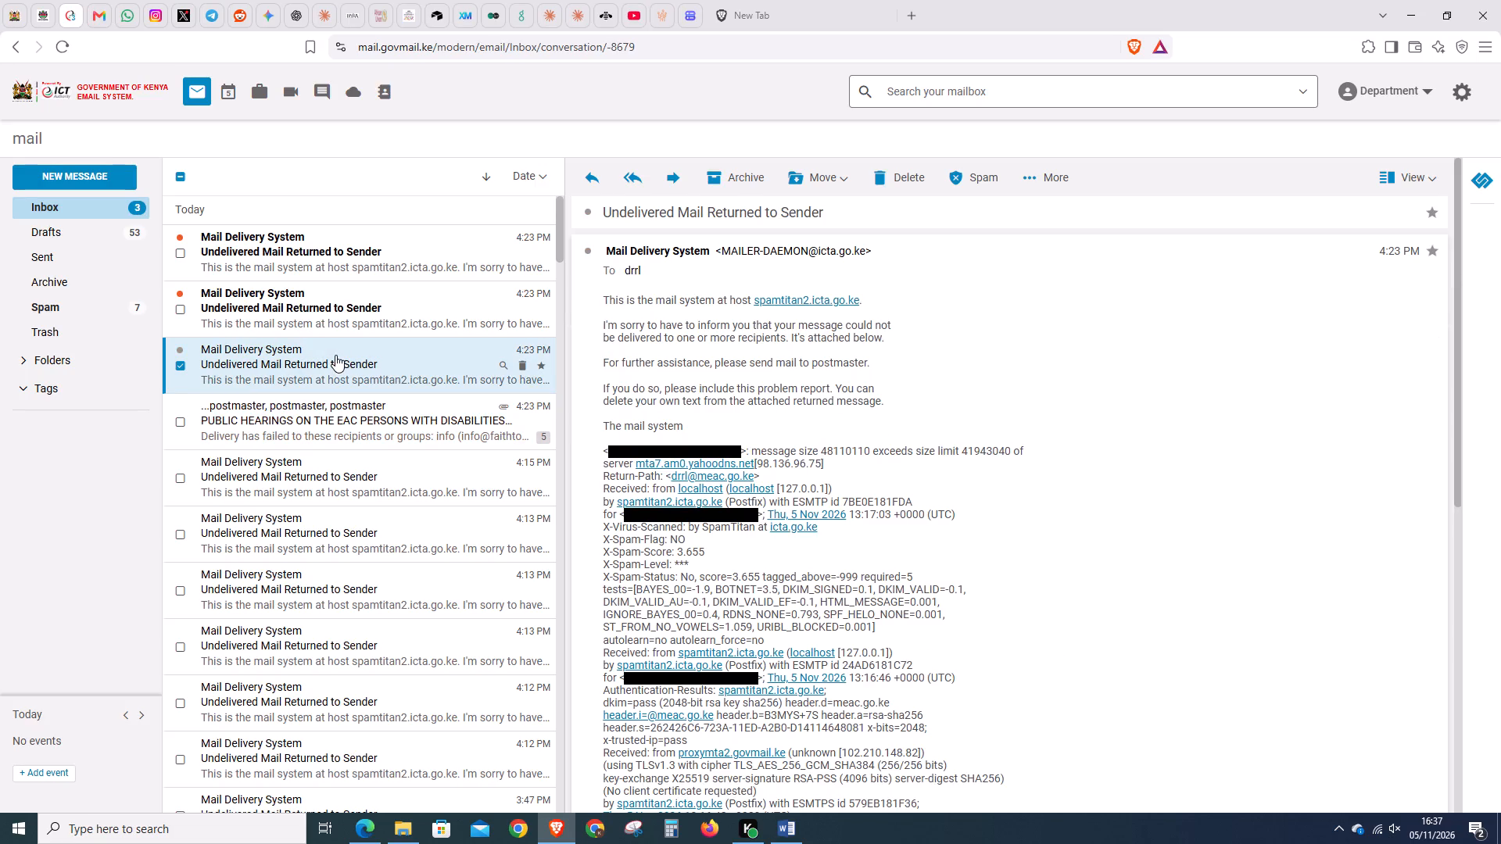
click(341, 306)
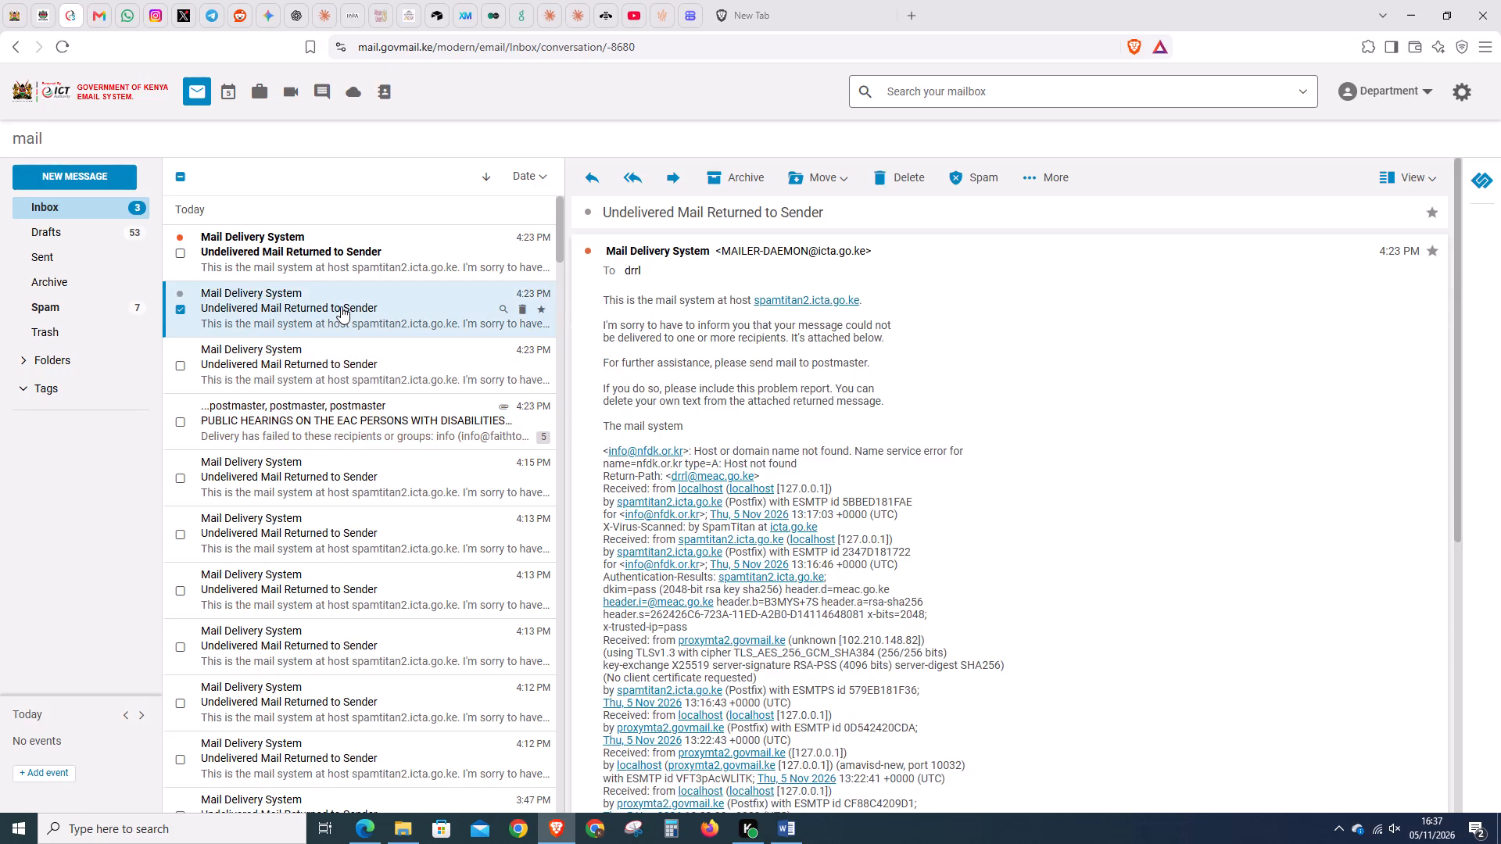
click(338, 250)
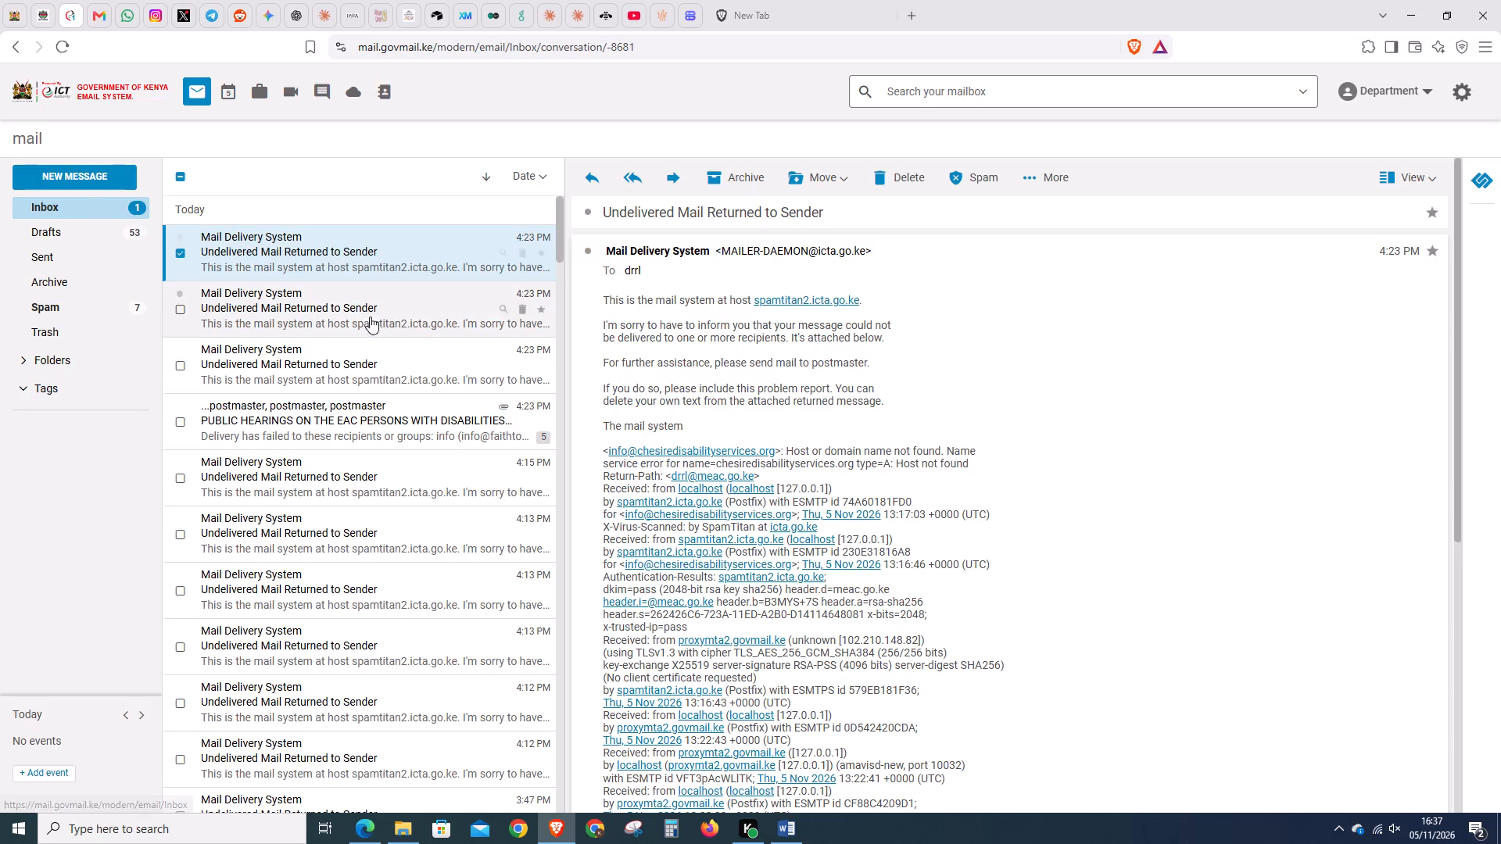
scroll(374, 354, down, 6)
scroll(390, 383, up, 6)
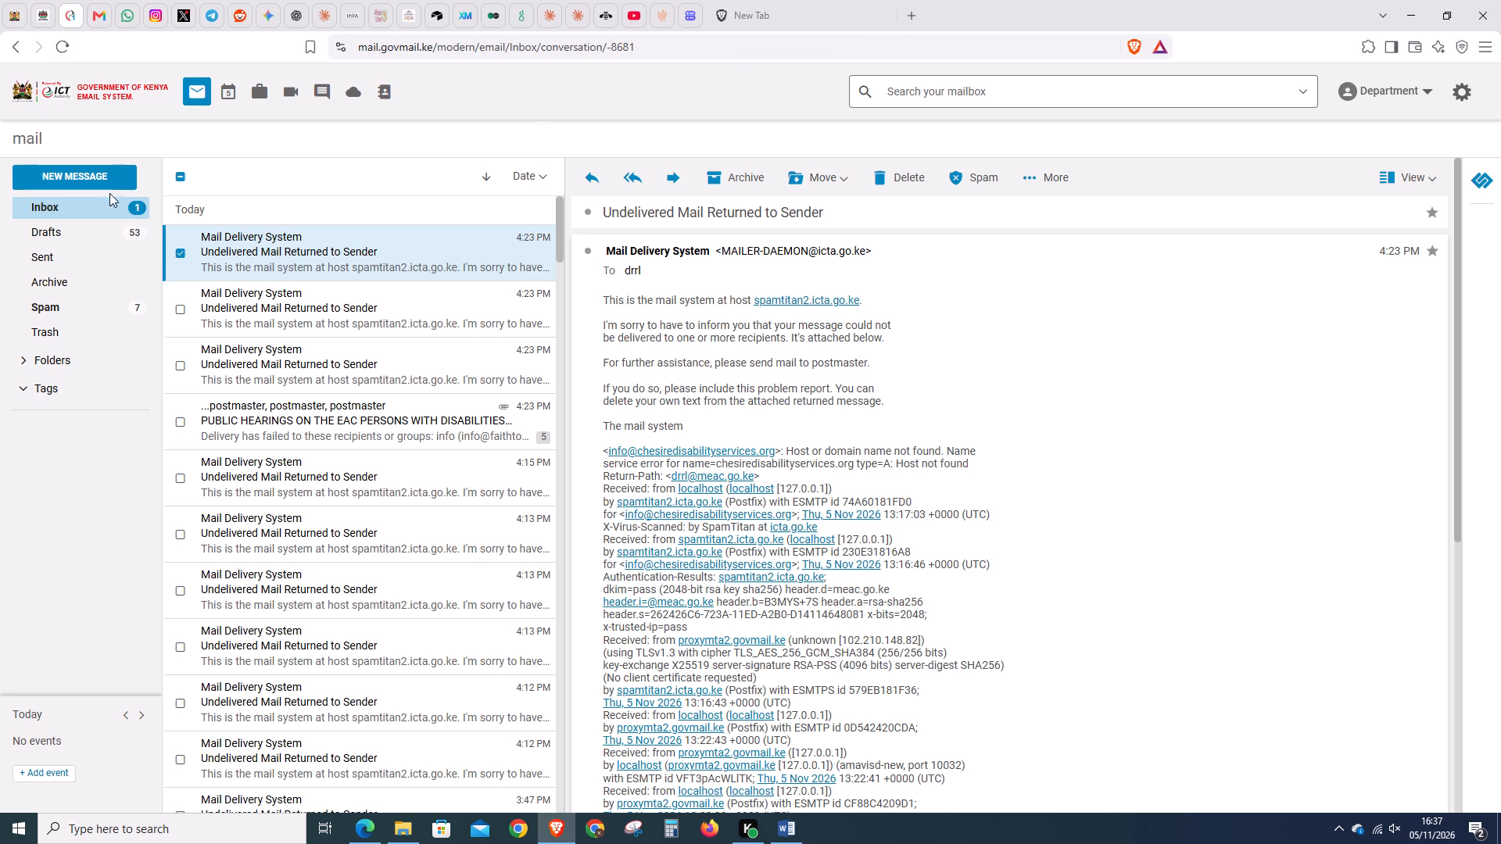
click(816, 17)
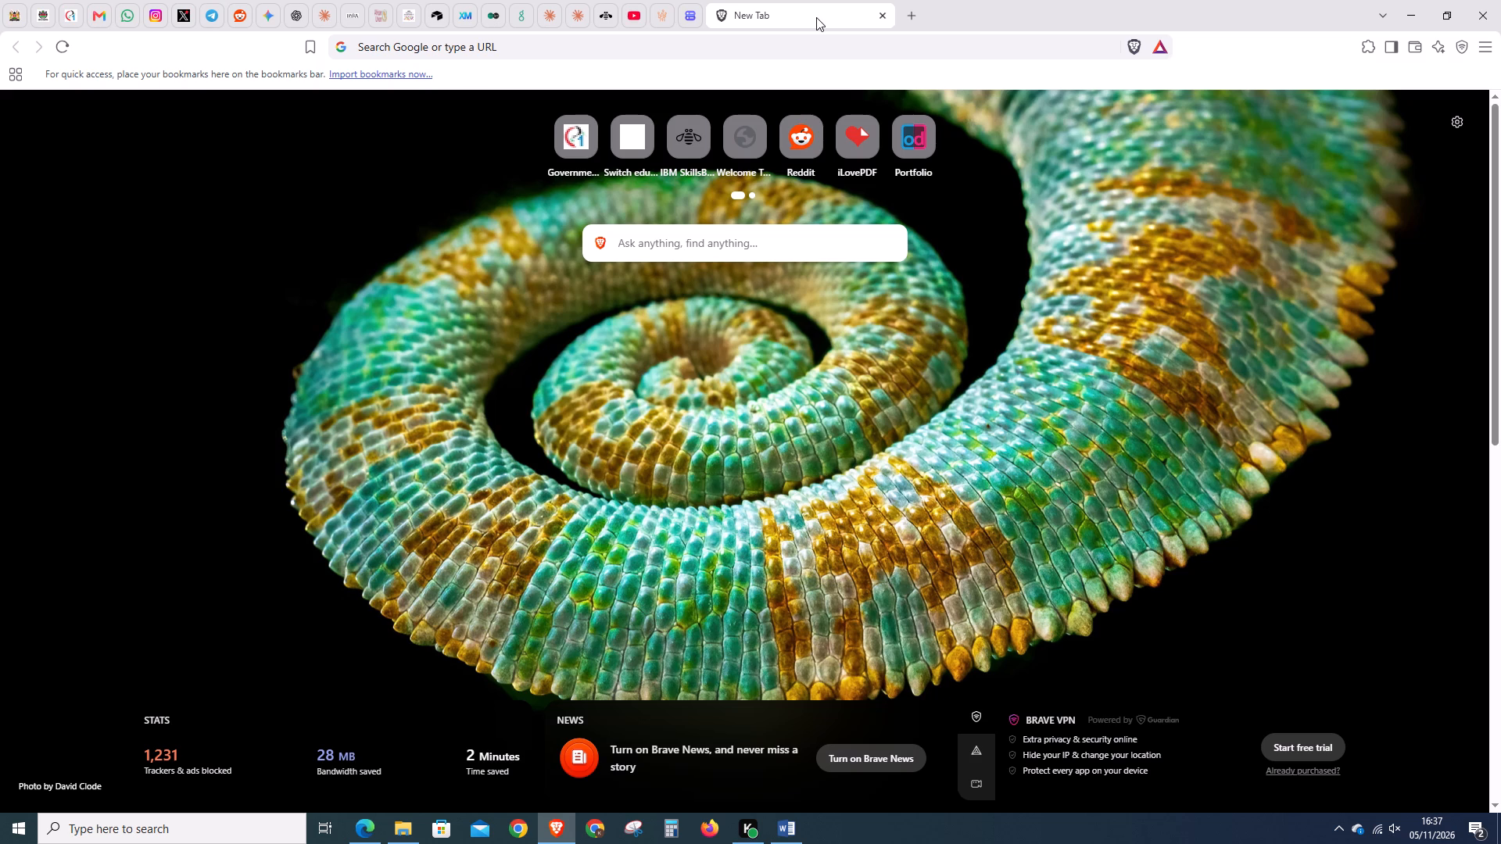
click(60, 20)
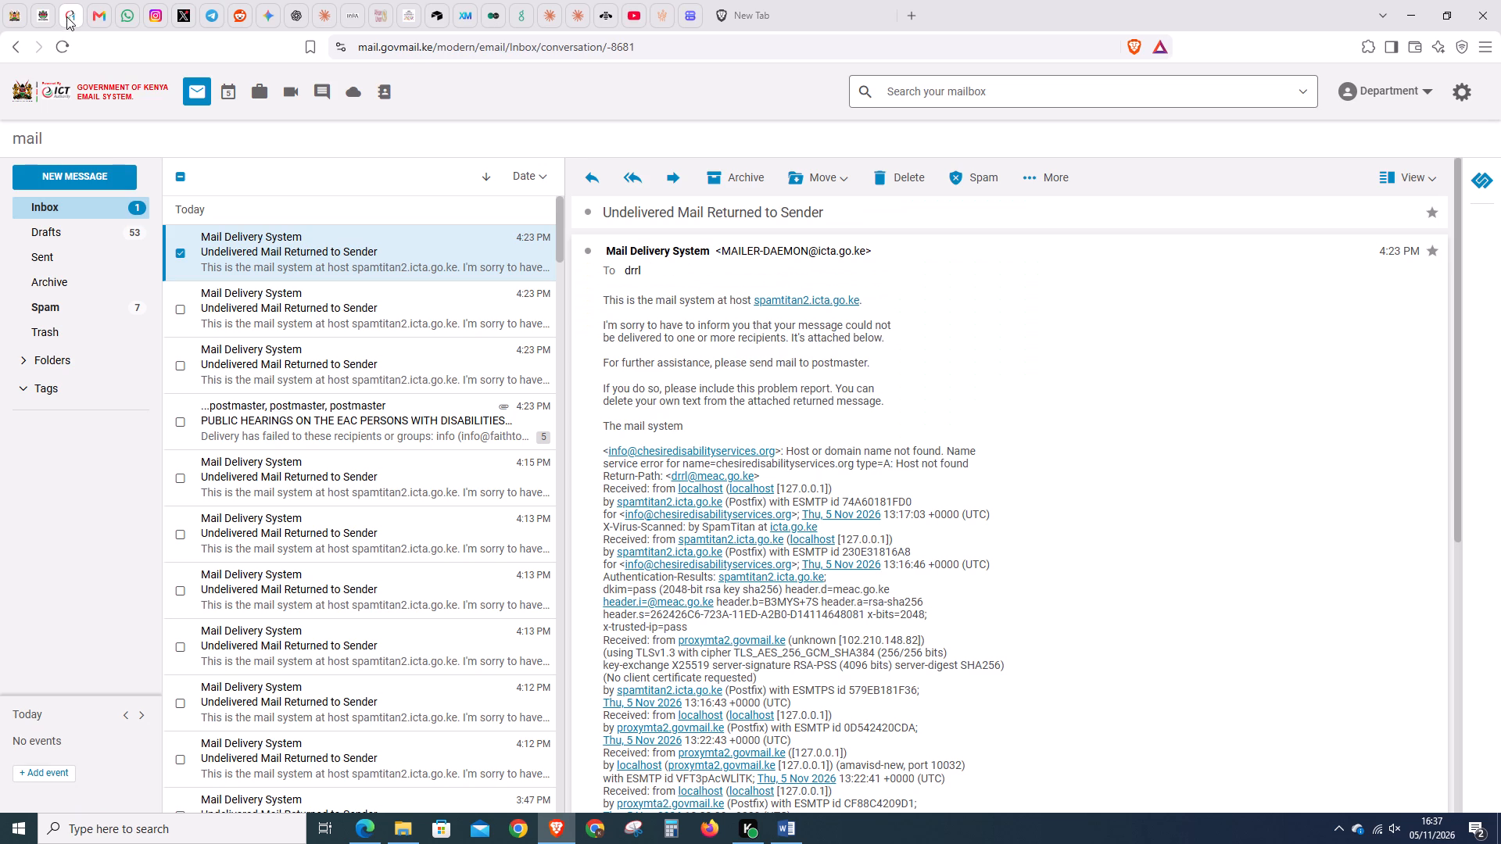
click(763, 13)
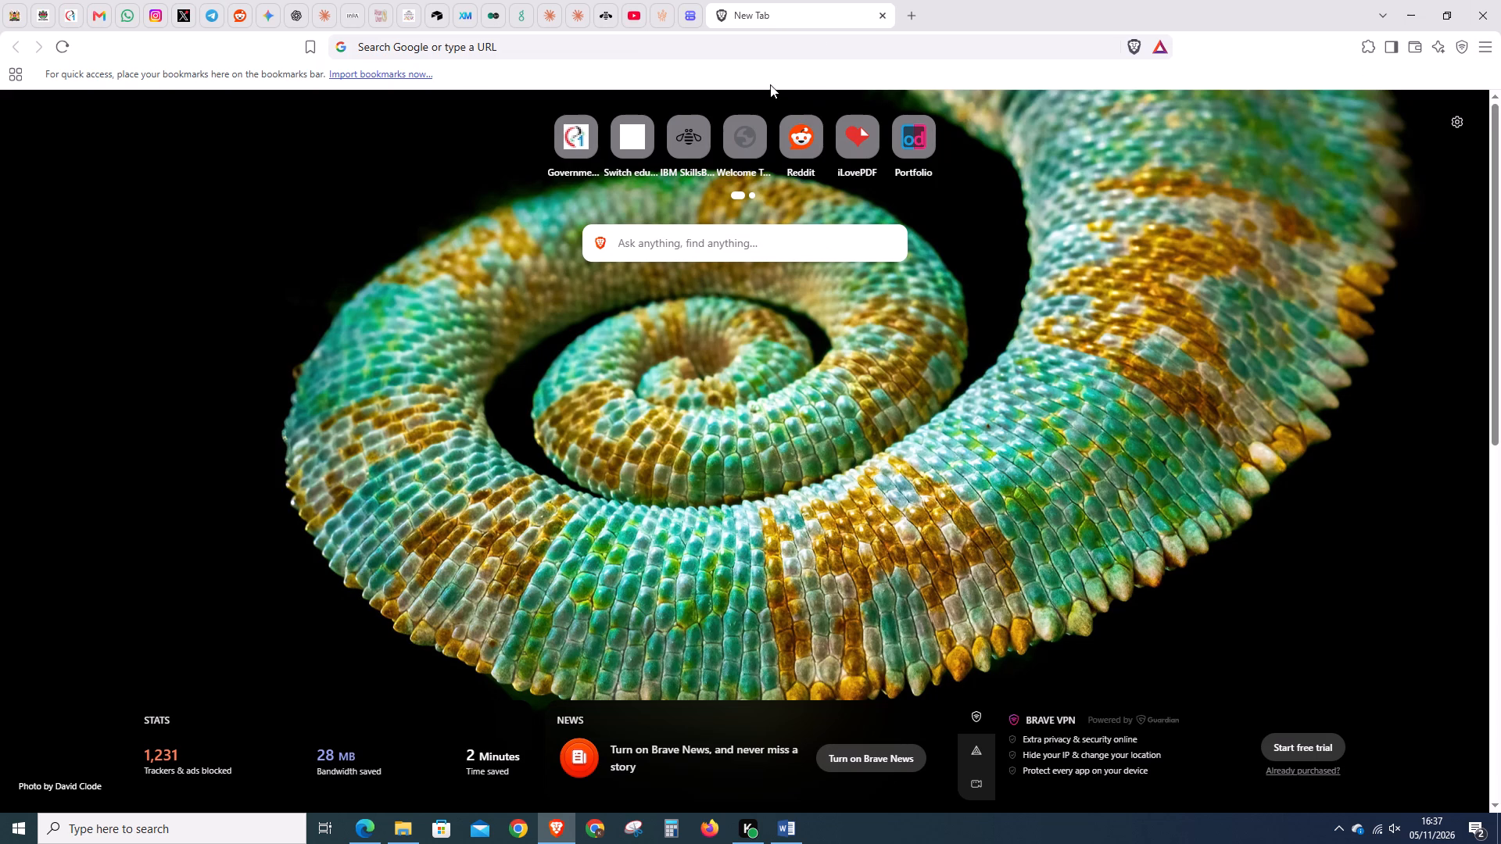
Switch to the I&M Foundation x Moringa scholarship application form and read through its eligibility and required-documents introduction.
click(686, 19)
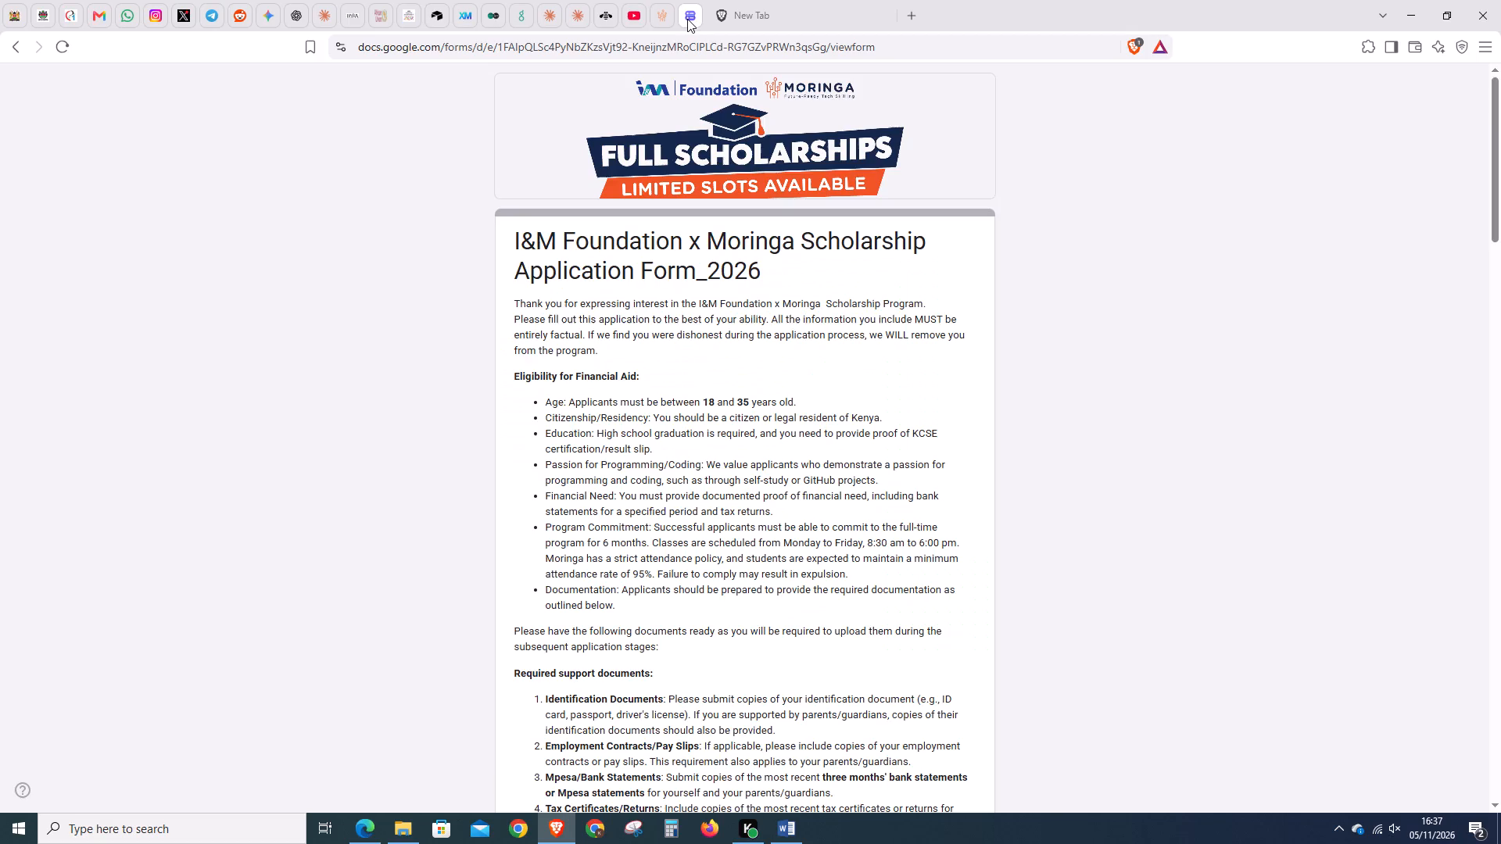
scroll(772, 507, down, 5)
scroll(781, 396, down, 2)
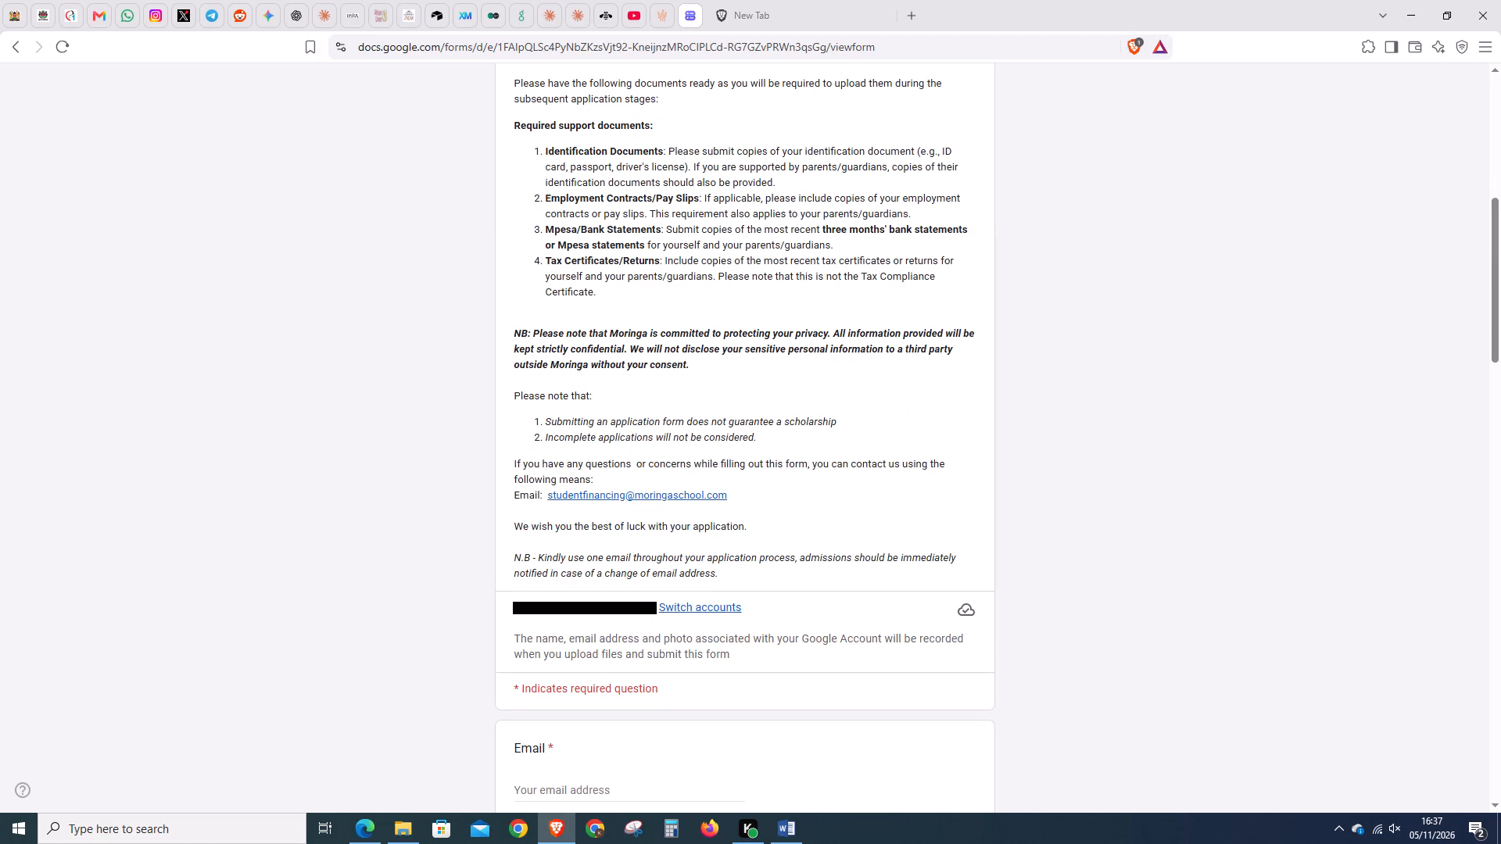